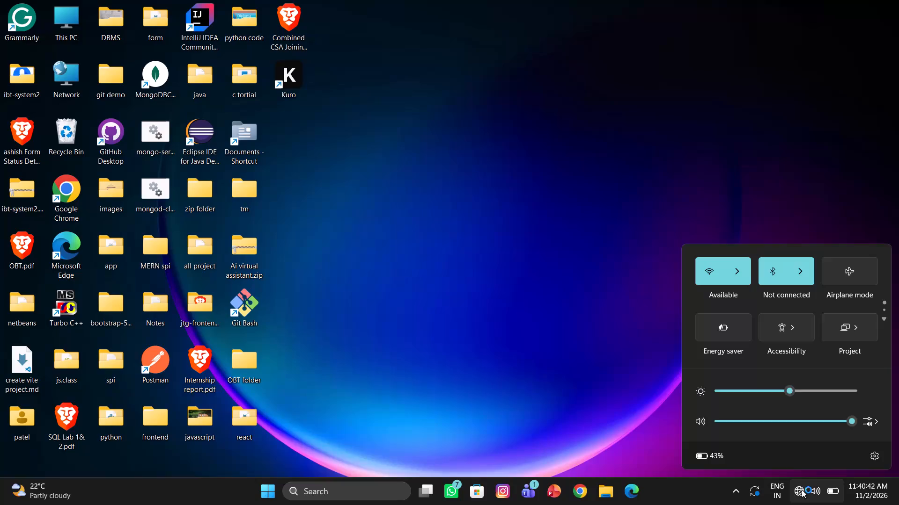
View the list of available Wi-Fi networks, then close it.
click(731, 267)
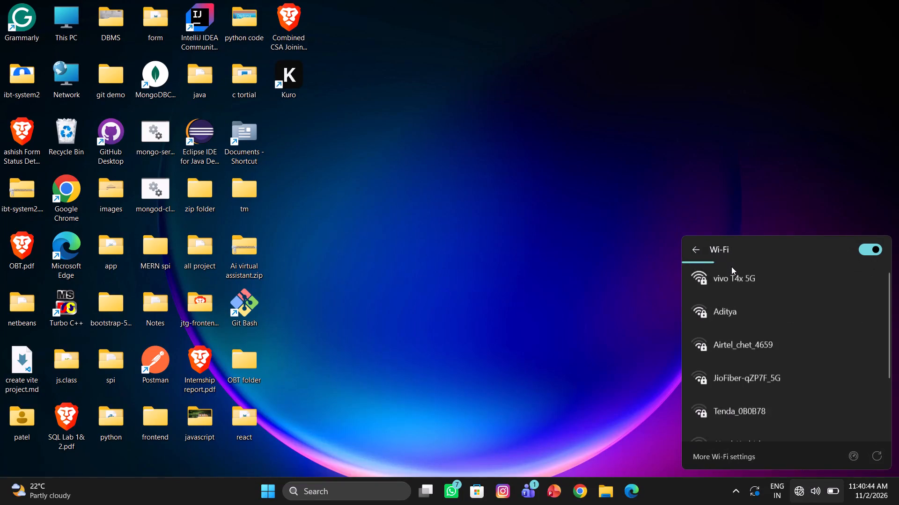
click(747, 155)
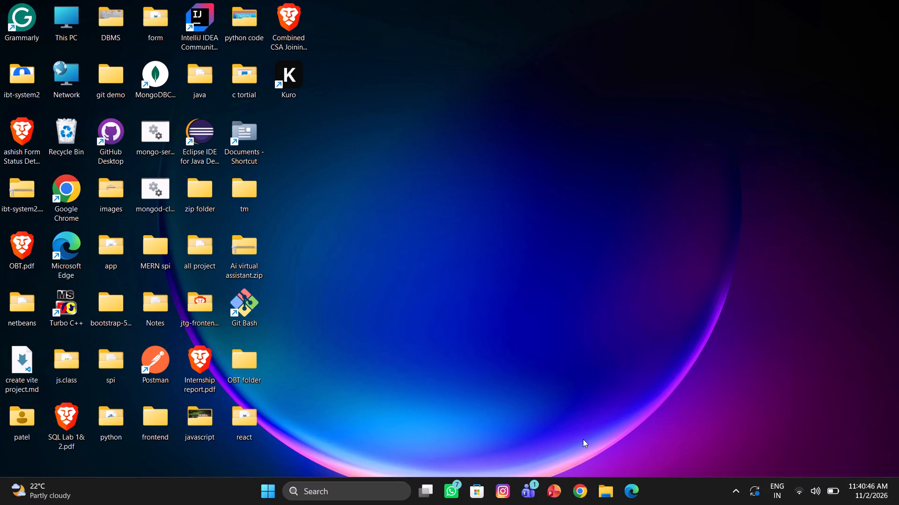
Launch Google Chrome and open a new browser window with the user's profile.
click(574, 490)
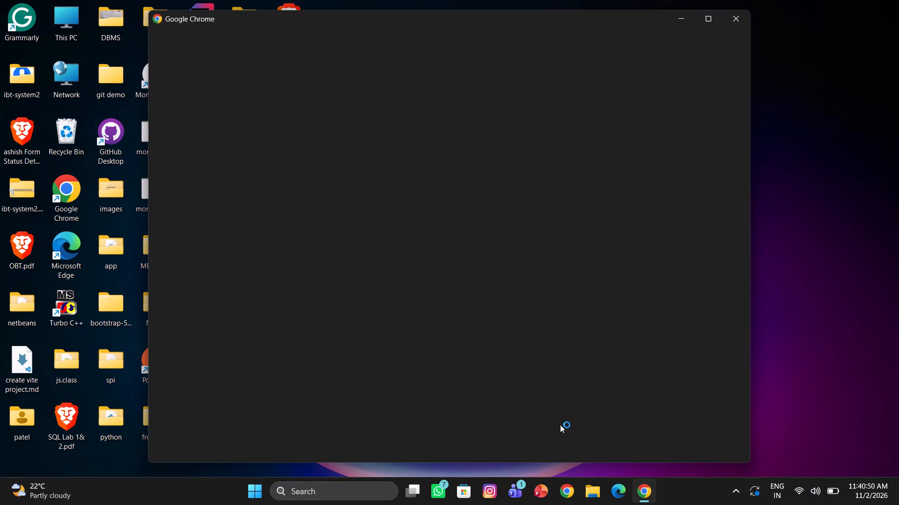
click(457, 283)
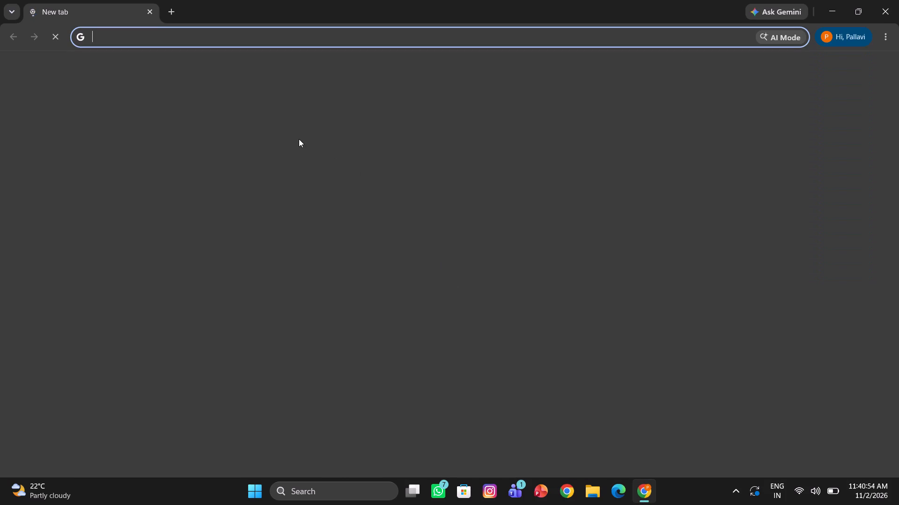
Open the Blinkit Lifeline Dashboard from the new tab page's shortcuts.
click(187, 328)
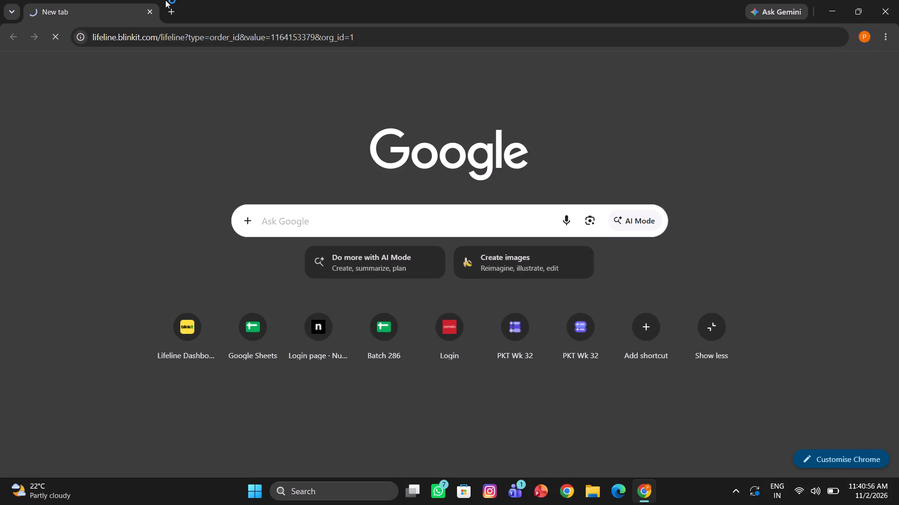
Open a second, blank browser tab alongside the Lifeline Dashboard.
click(162, 15)
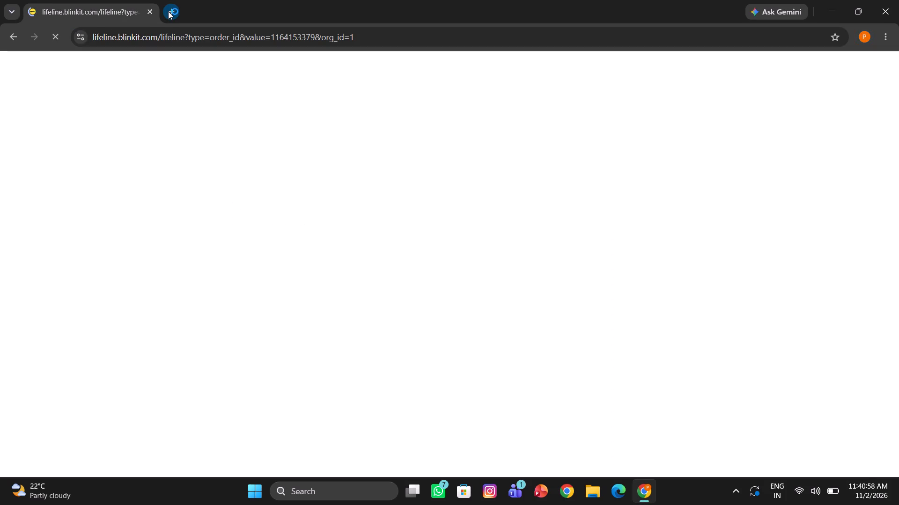
click(169, 11)
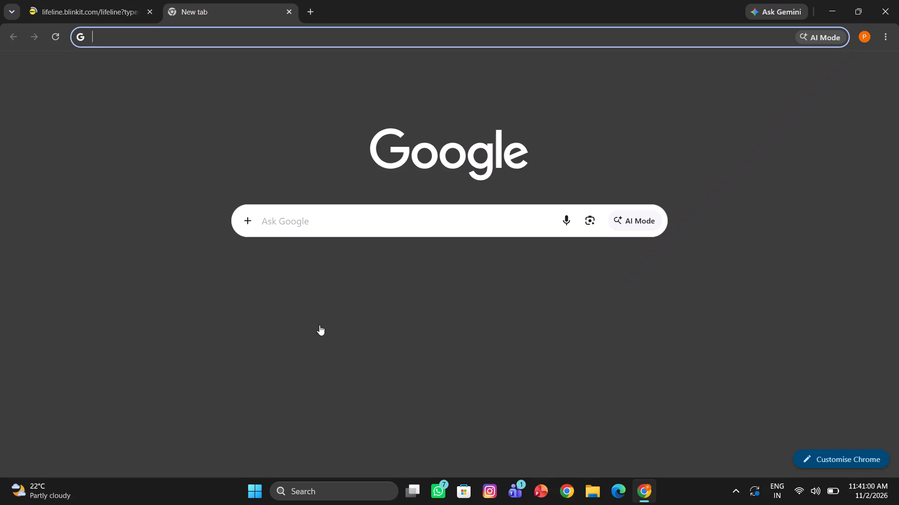
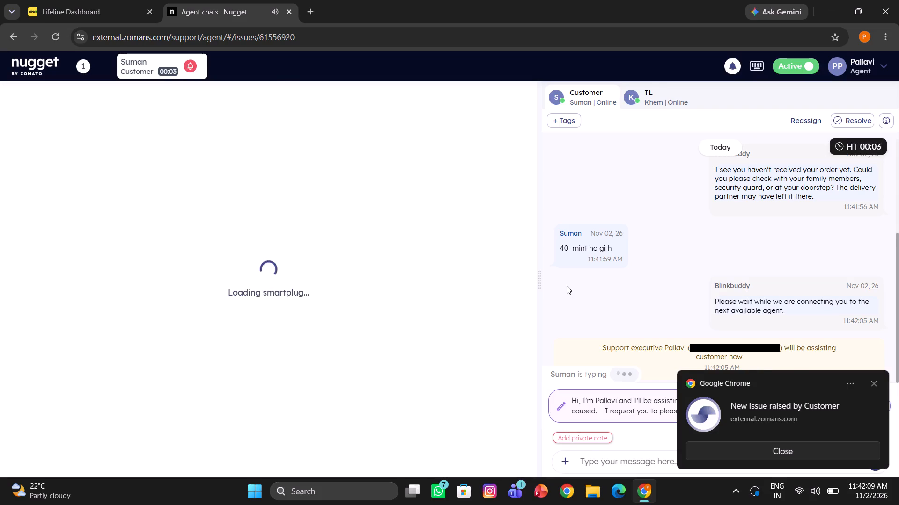
Send the suggested introduction and apology message, asking to check the doorstep, in Suman's customer chat.
click(635, 417)
click(635, 417)
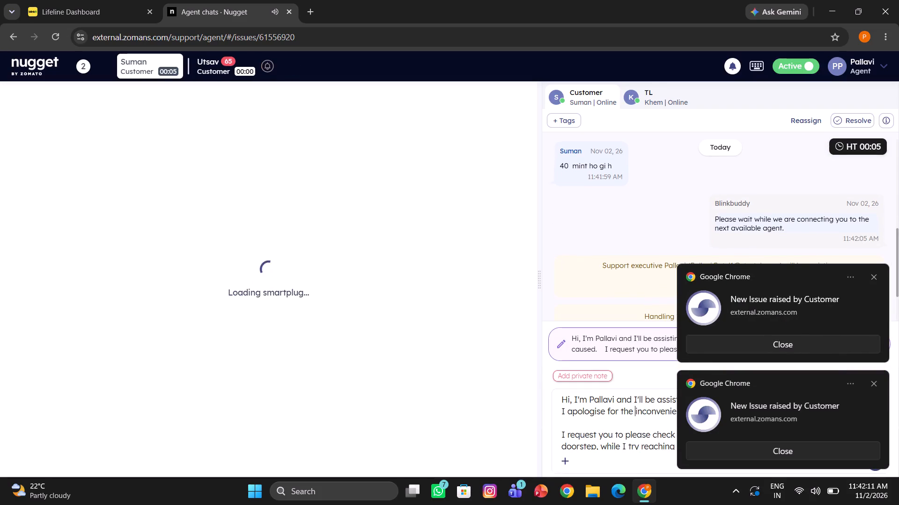
key(Return)
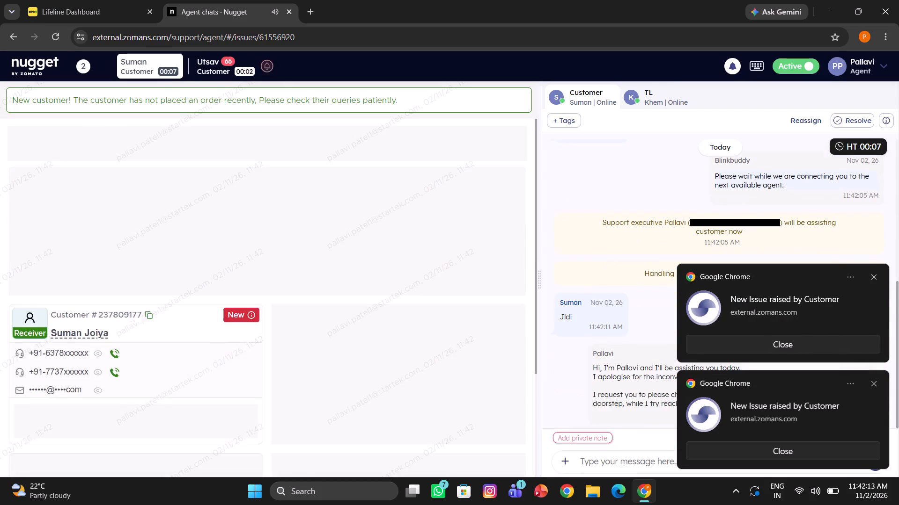
Open Utsav's newly assigned customer chat and send the suggested introduction and apology message there.
click(206, 74)
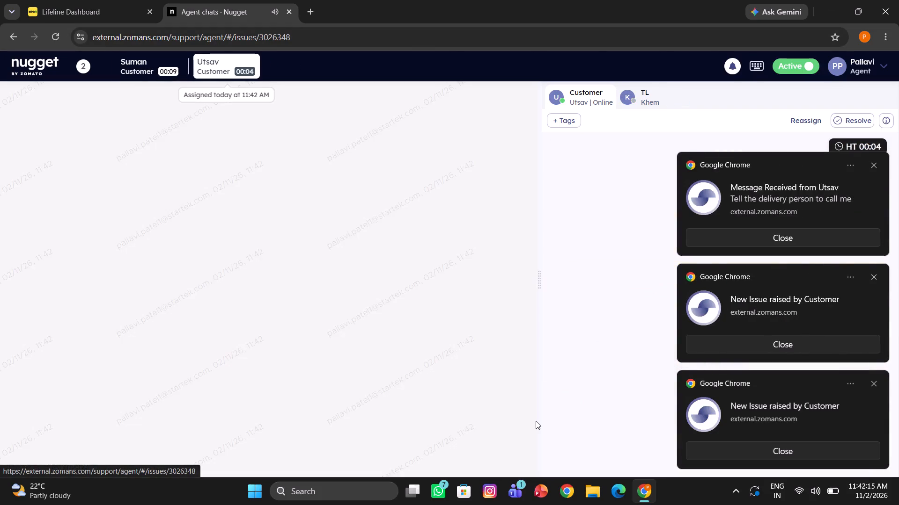
click(602, 405)
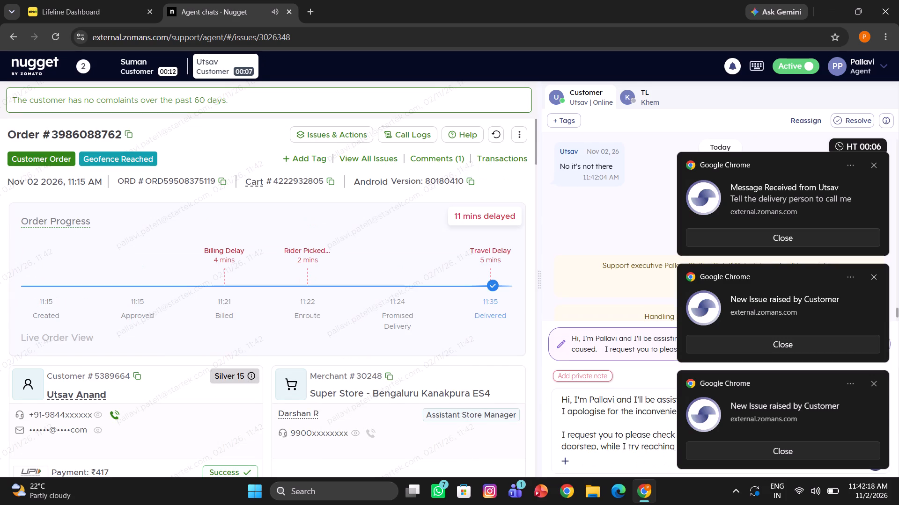
click(602, 405)
key(Return)
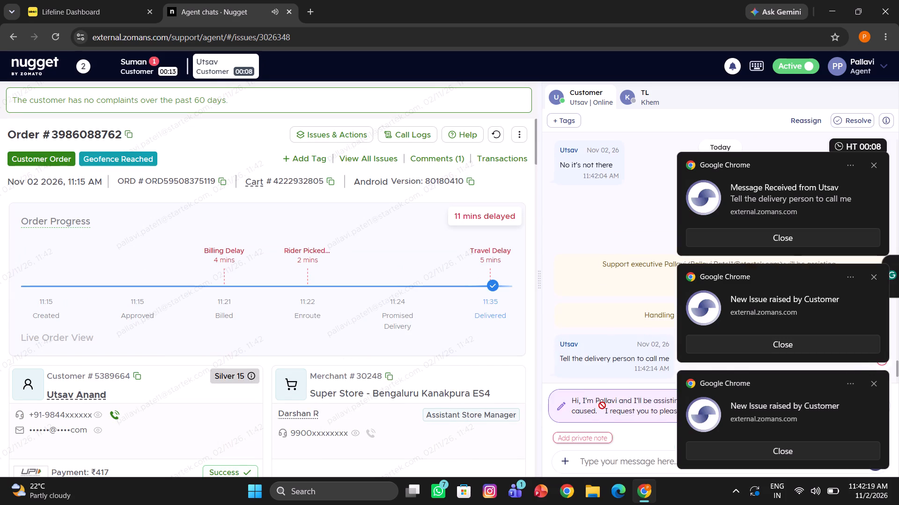
Switch back to Suman's customer chat to continue handling that issue.
click(164, 74)
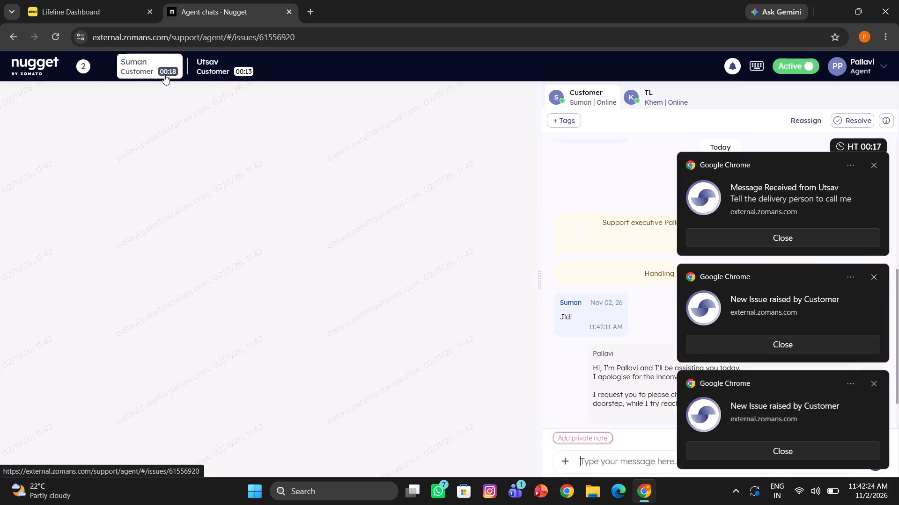
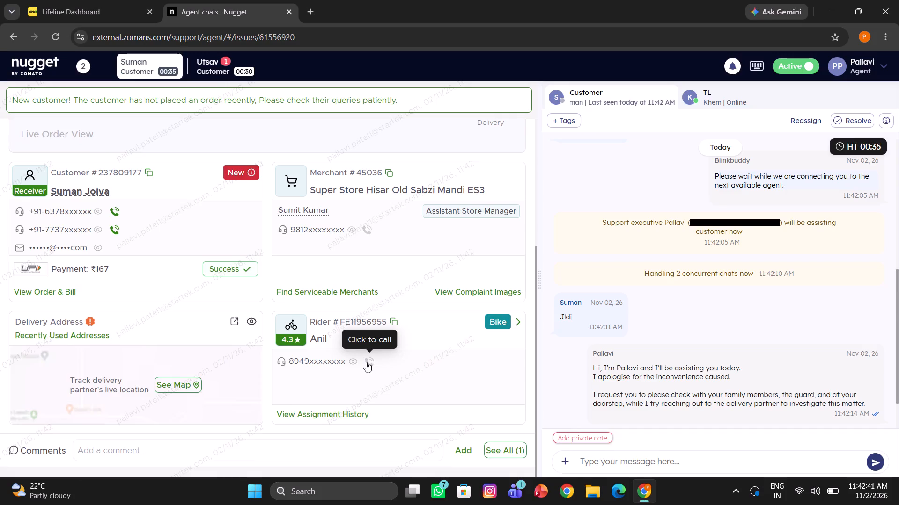
Add the private note "called dp" to Suman's customer chat.
click(464, 350)
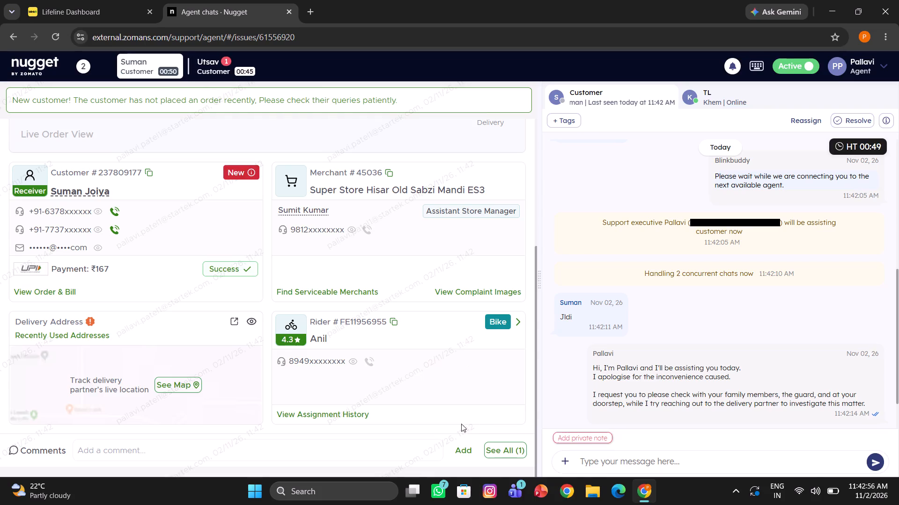
click(580, 433)
text(called dp)
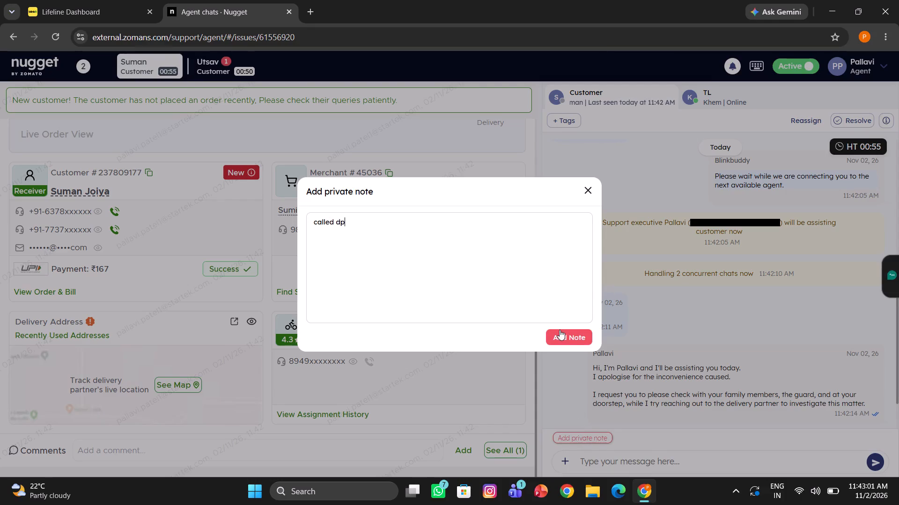
click(560, 330)
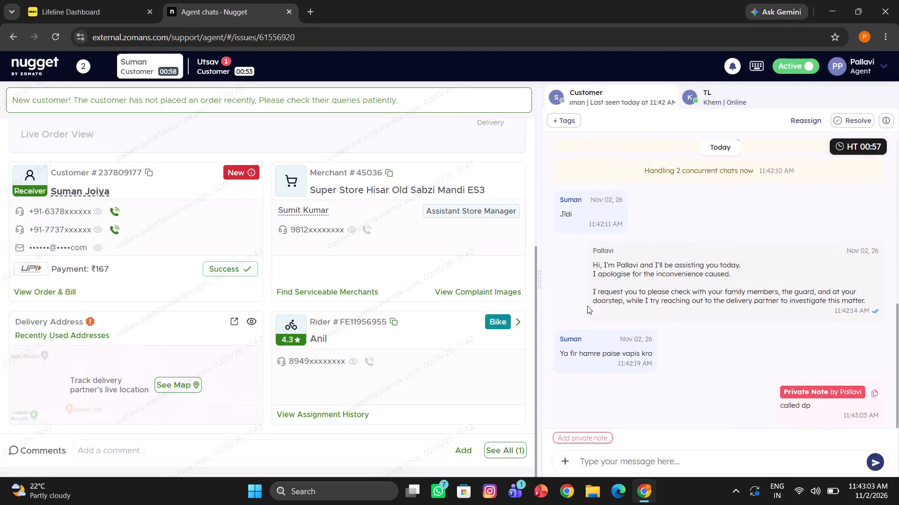
Review the order progress in Suman's issue and reveal the hidden delivery address.
scroll(731, 431, down, 2)
click(731, 431)
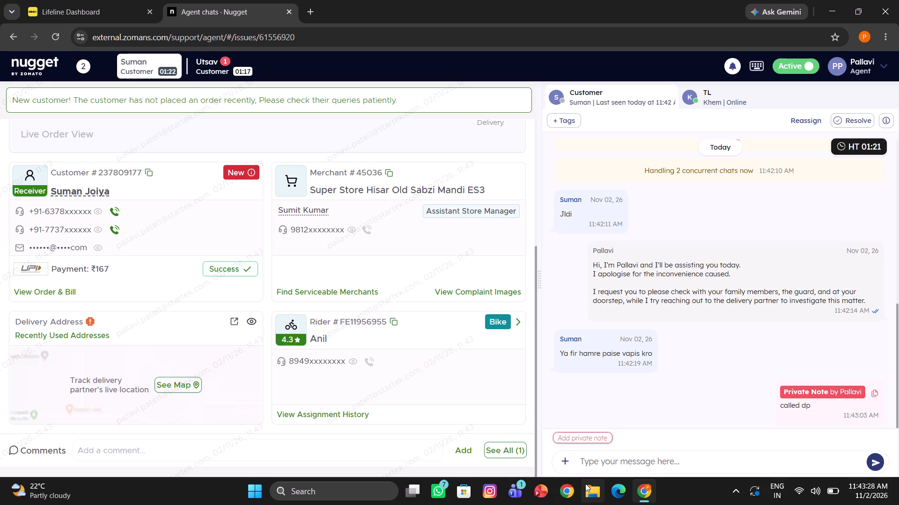
scroll(291, 333, up, 1)
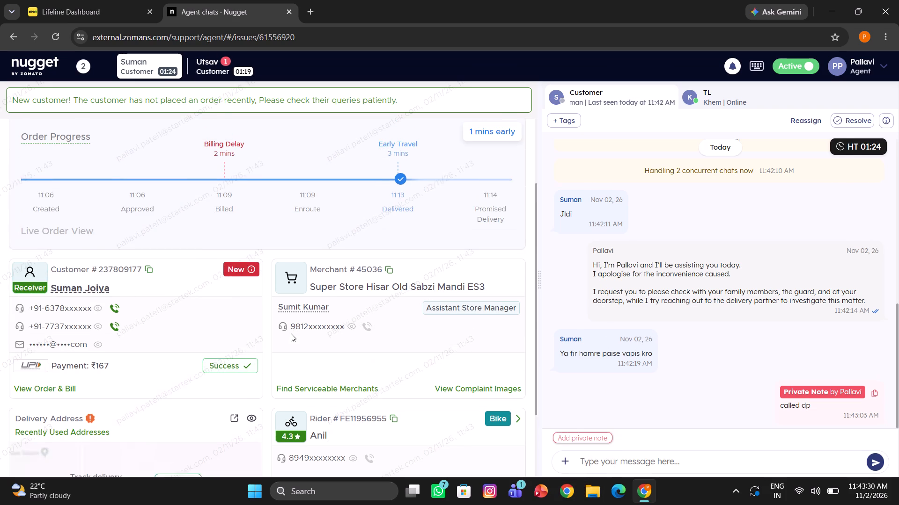
scroll(291, 333, up, 2)
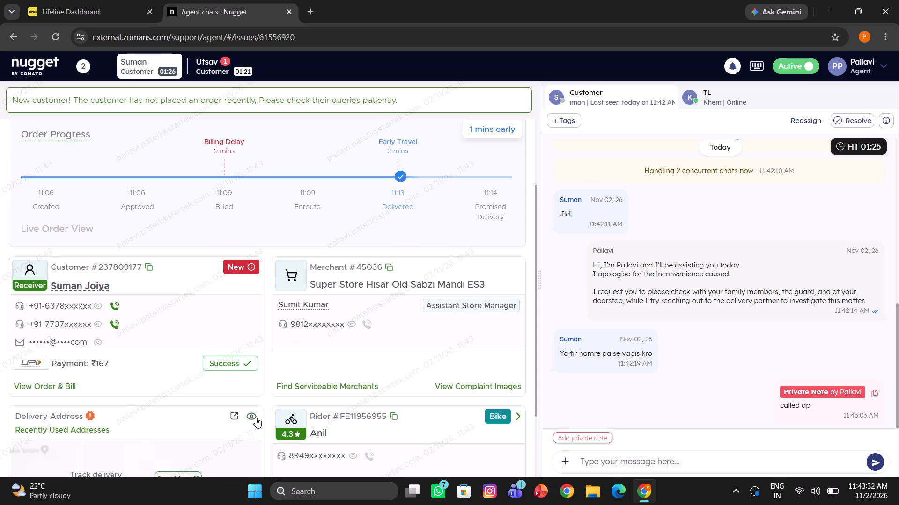
click(256, 420)
scroll(254, 414, down, 1)
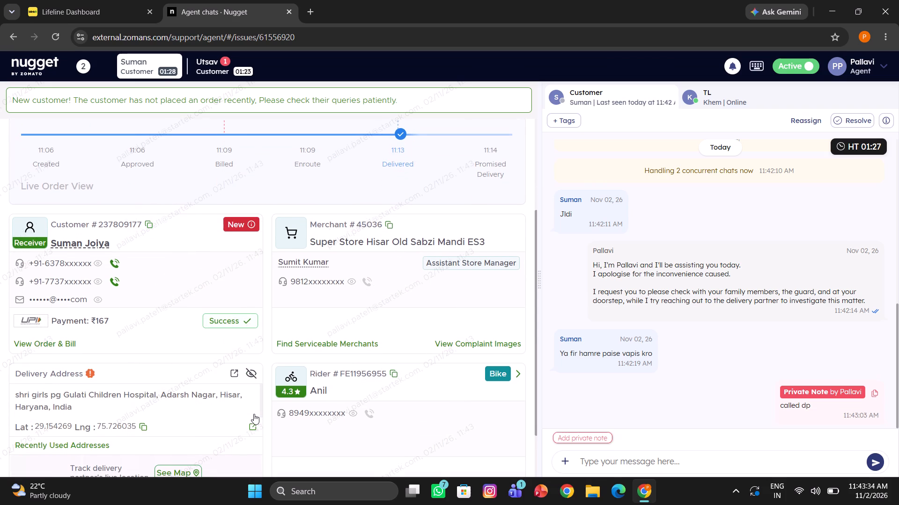
scroll(254, 414, down, 1)
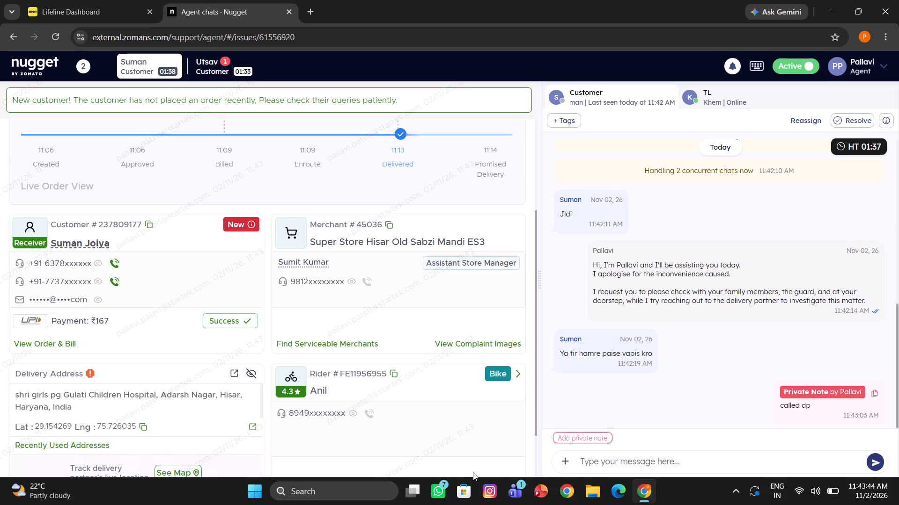
Switch to File Explorer and open the recent file Pitch Tips (1).docx (1).pdf with Google Chrome.
click(598, 494)
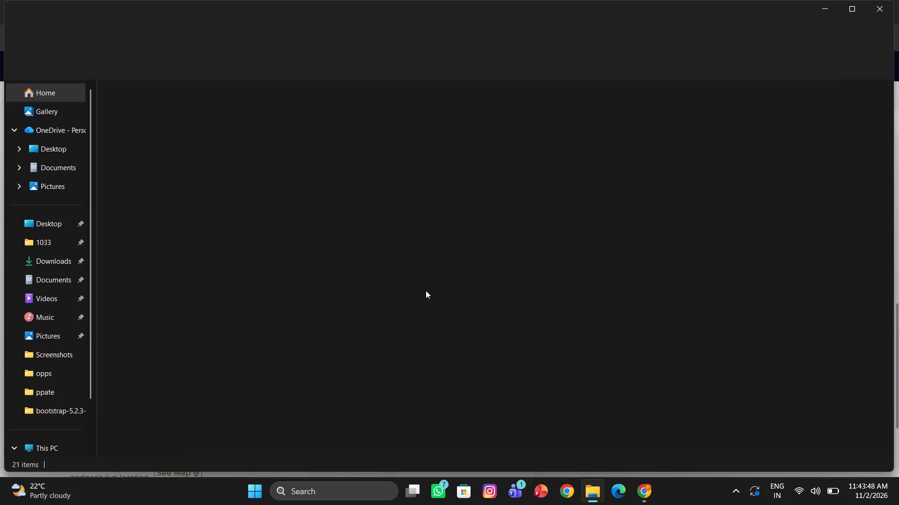
click(218, 309)
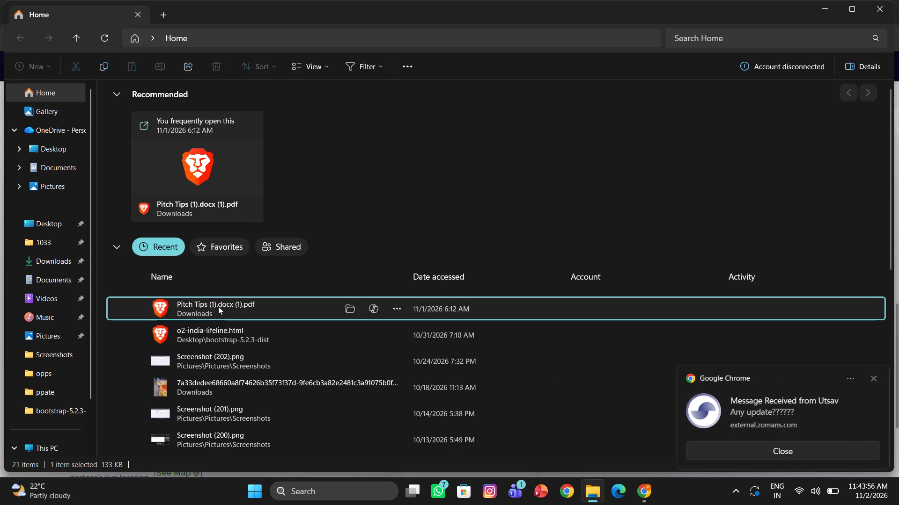
click(249, 180)
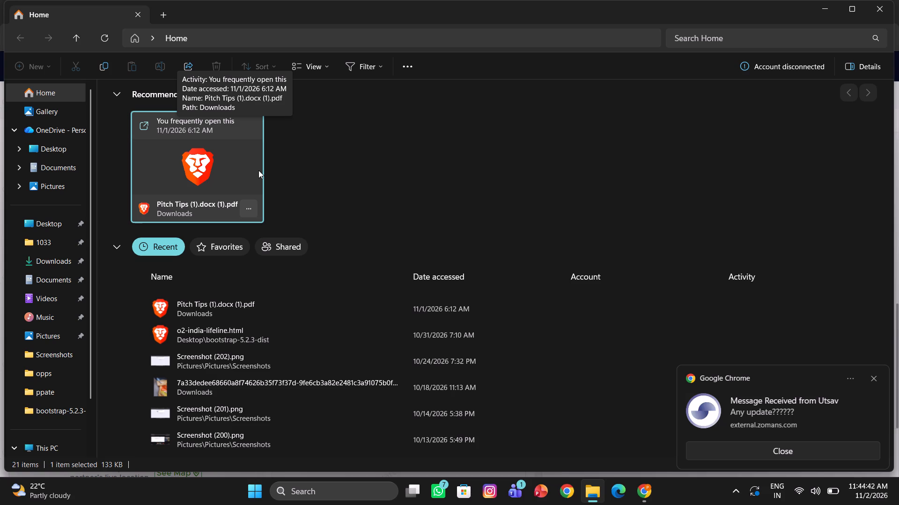
right_click(268, 176)
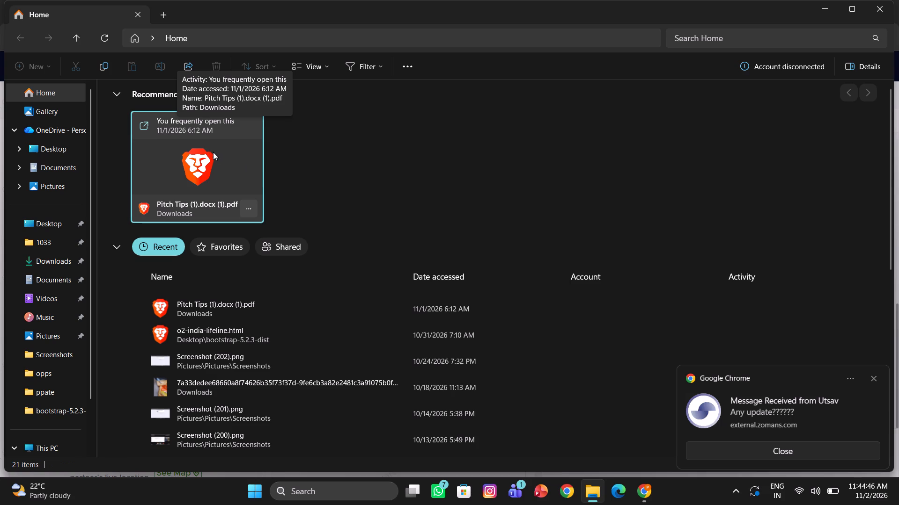
right_click(213, 152)
right_click(240, 136)
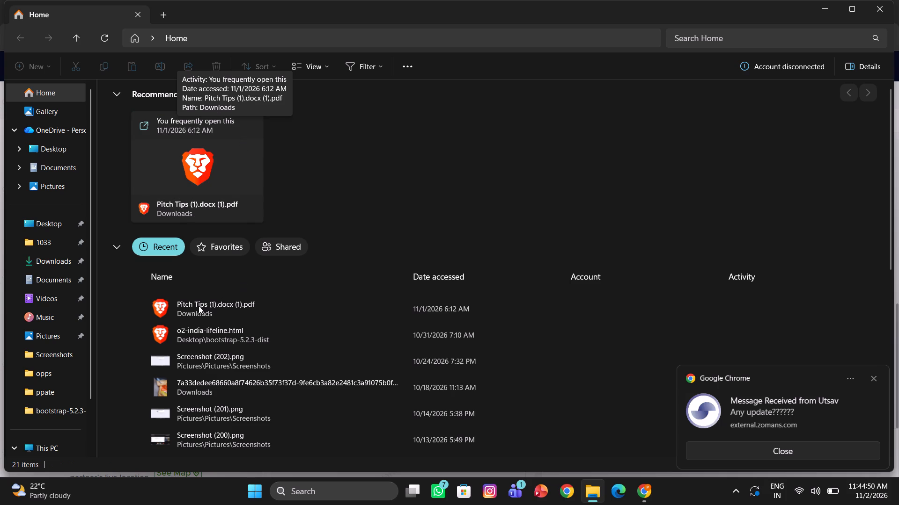
click(199, 306)
right_click(258, 308)
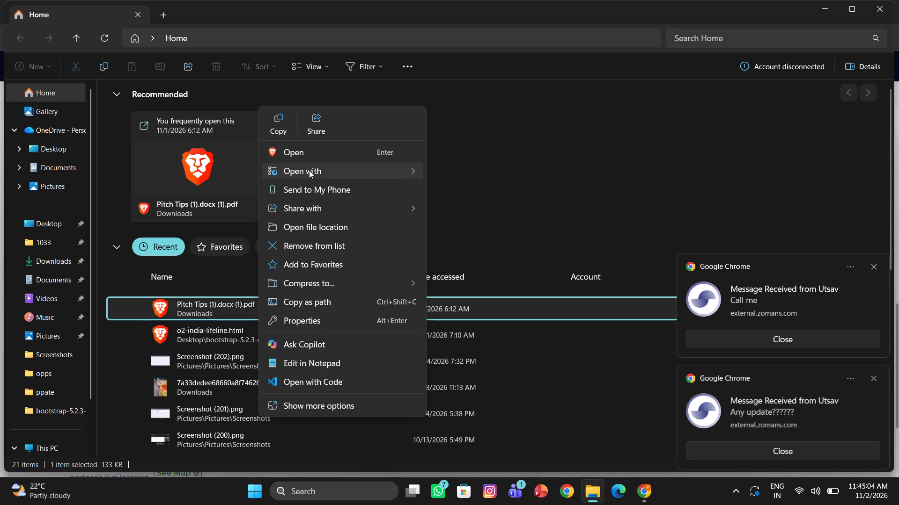
click(405, 170)
click(458, 212)
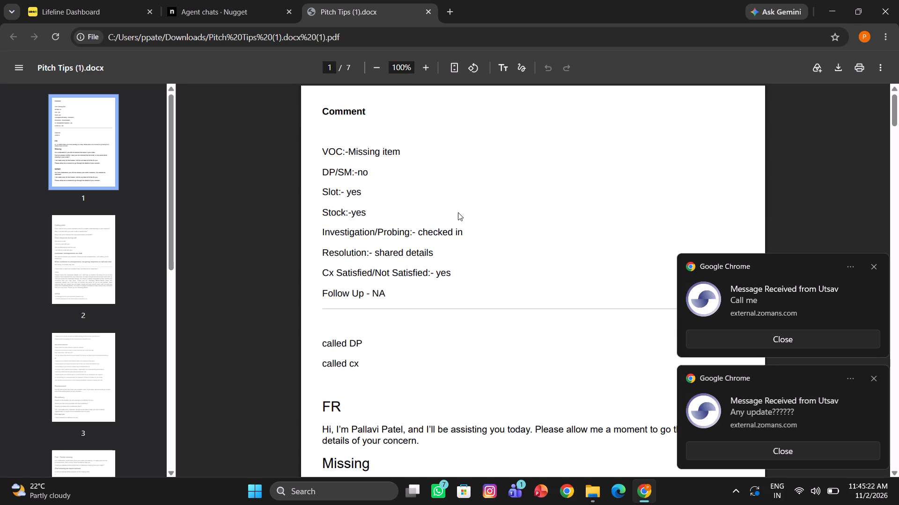
Return from the Pitch Tips document to the Nugget agent chats page.
click(205, 0)
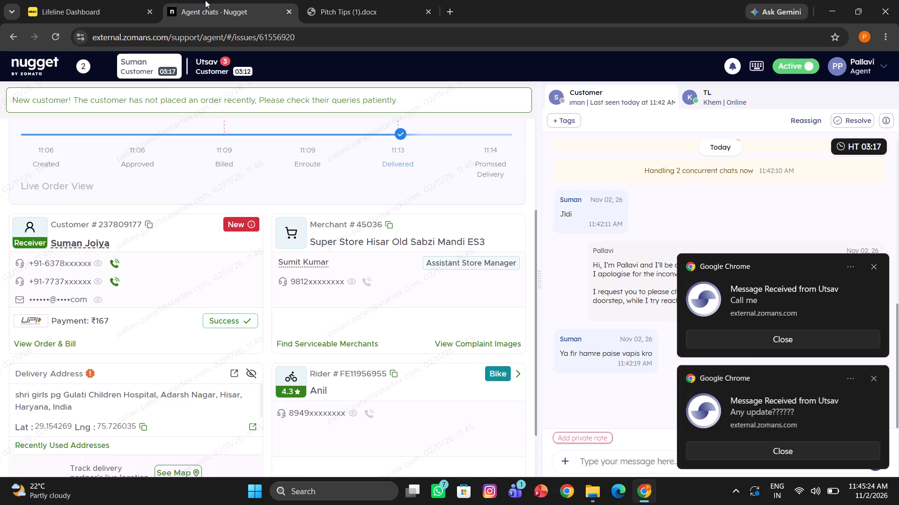
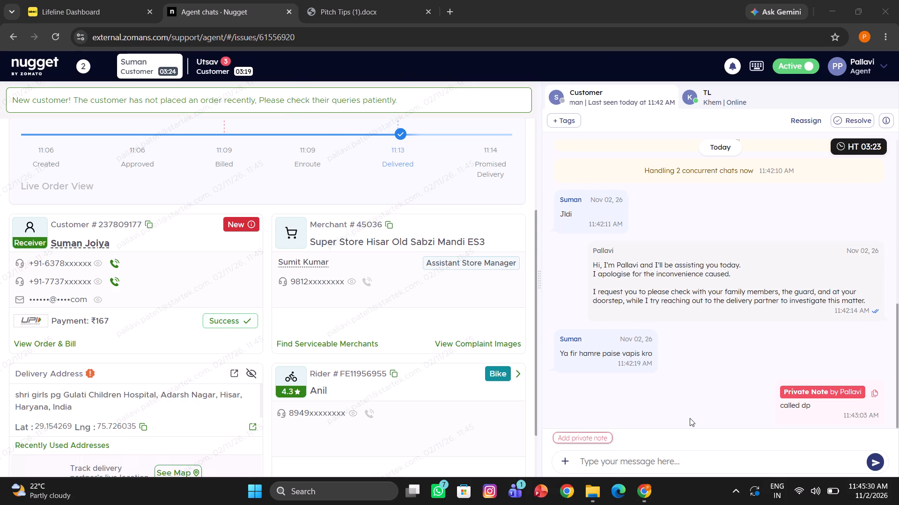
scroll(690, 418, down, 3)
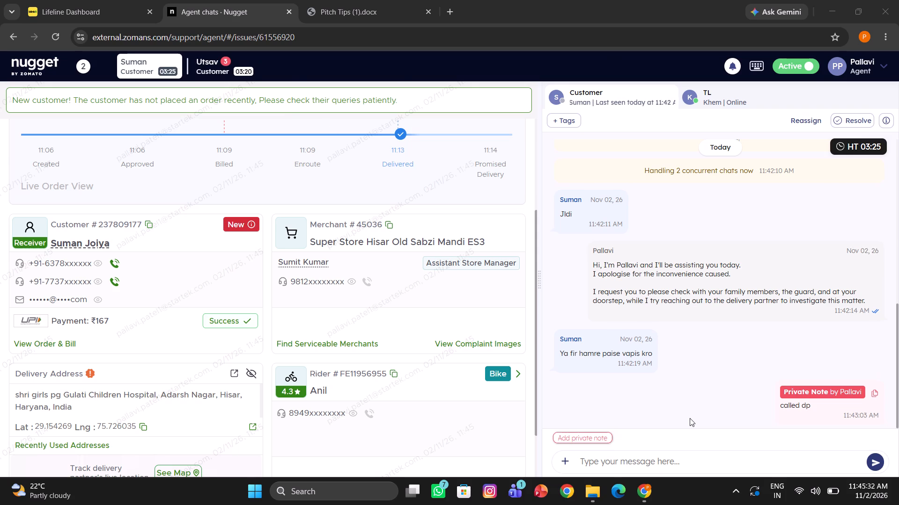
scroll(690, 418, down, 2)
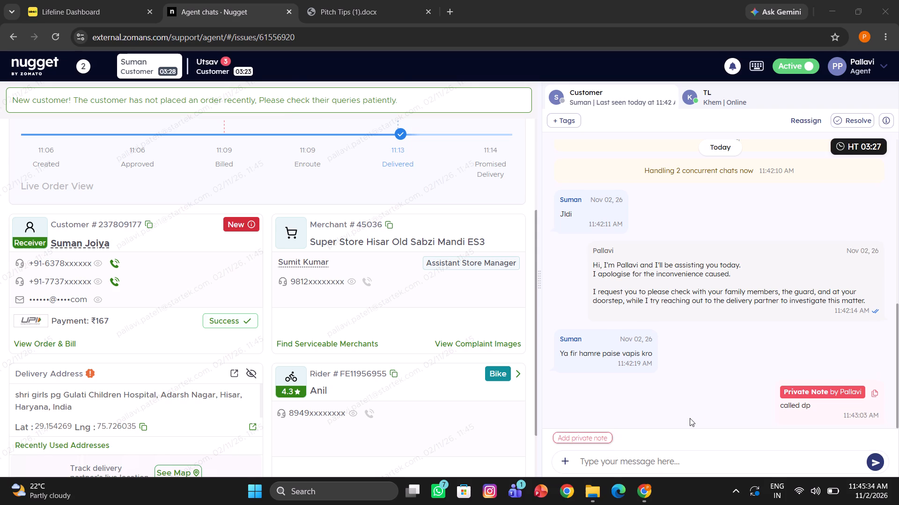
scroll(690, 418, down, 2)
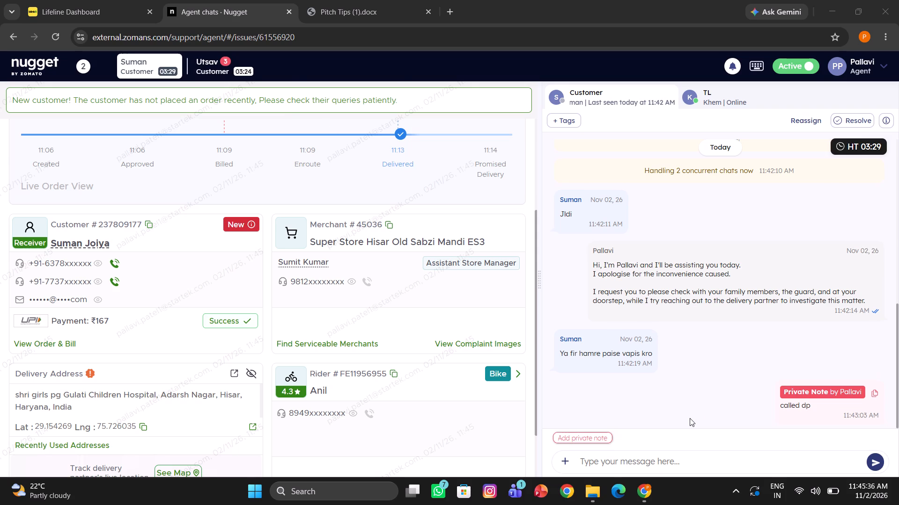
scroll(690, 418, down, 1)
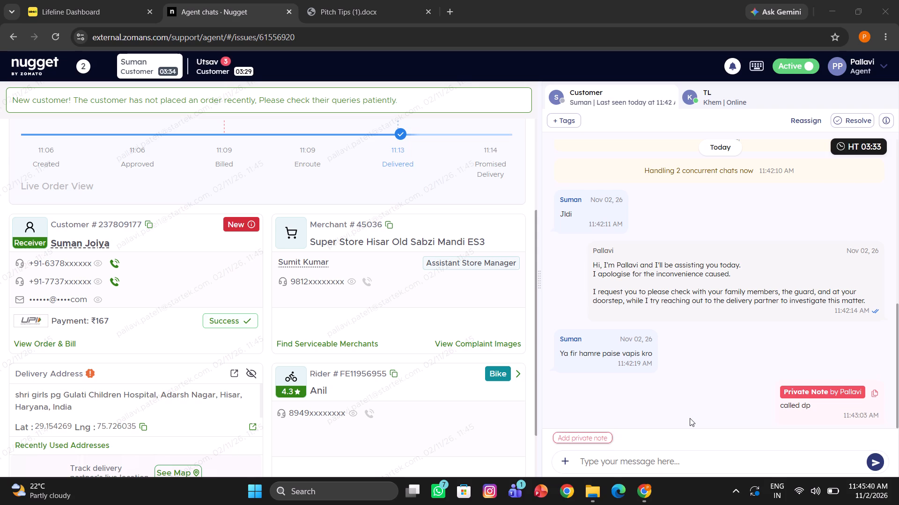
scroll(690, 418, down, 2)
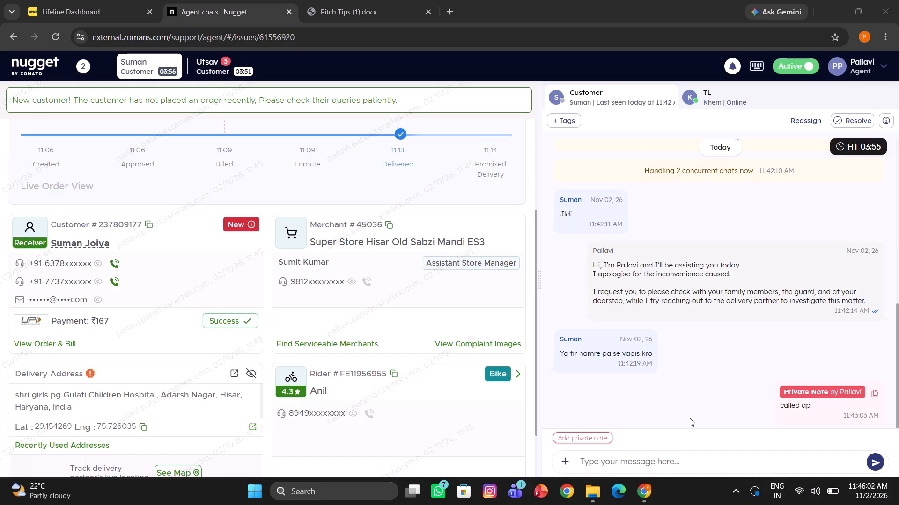
Send Utsav the first MDND line from Pitch Tips, saying the order was not received but is marked as delivered.
click(196, 65)
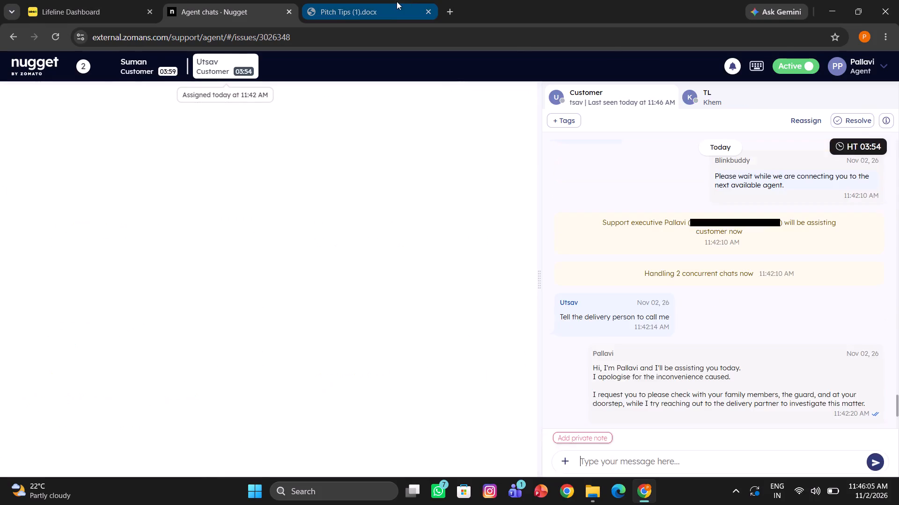
click(389, 2)
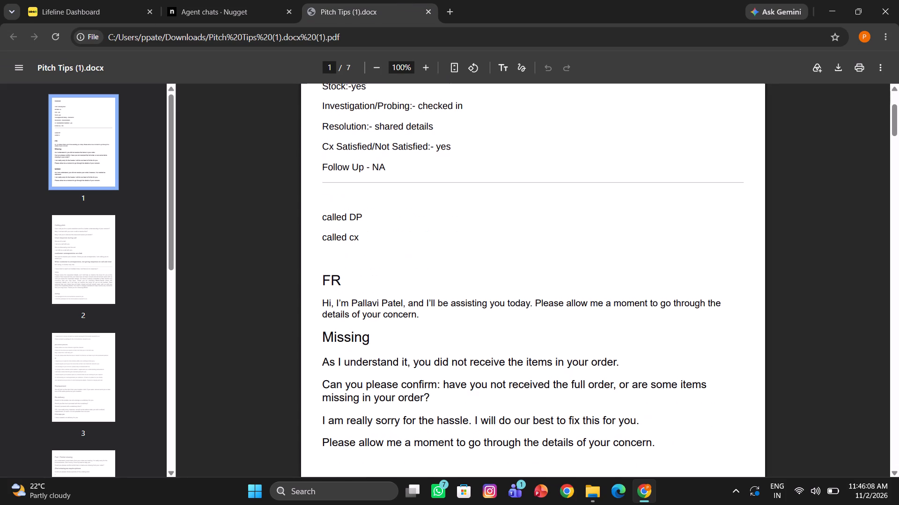
scroll(387, 376, down, 2)
drag(321, 287, 328, 287)
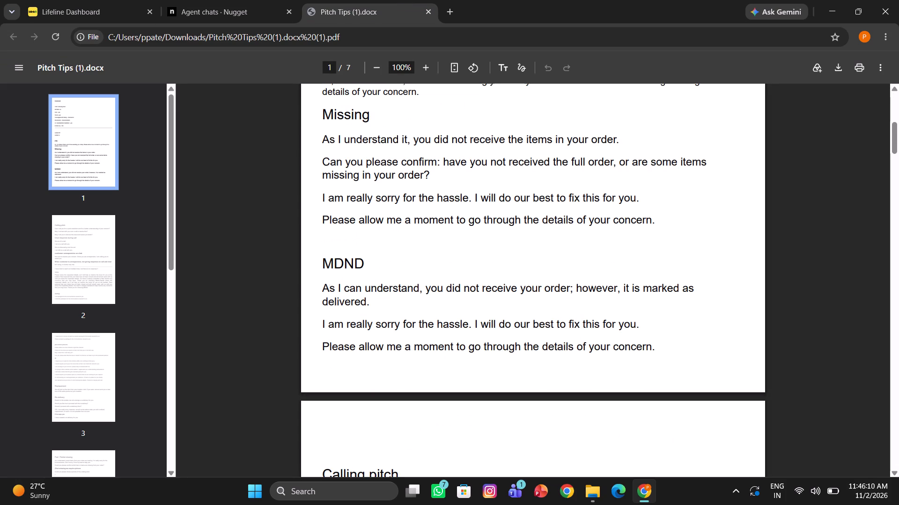
drag(328, 287, 373, 303)
key(ctrl+c)
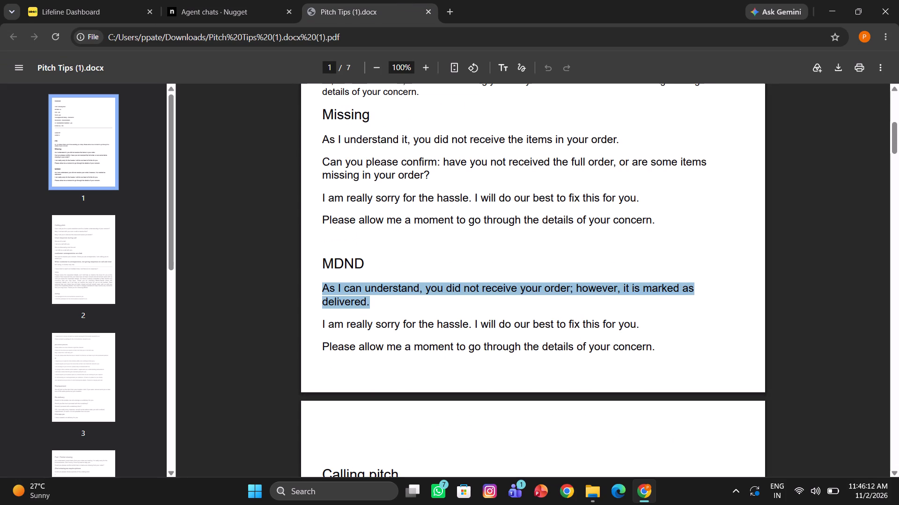
click(240, 0)
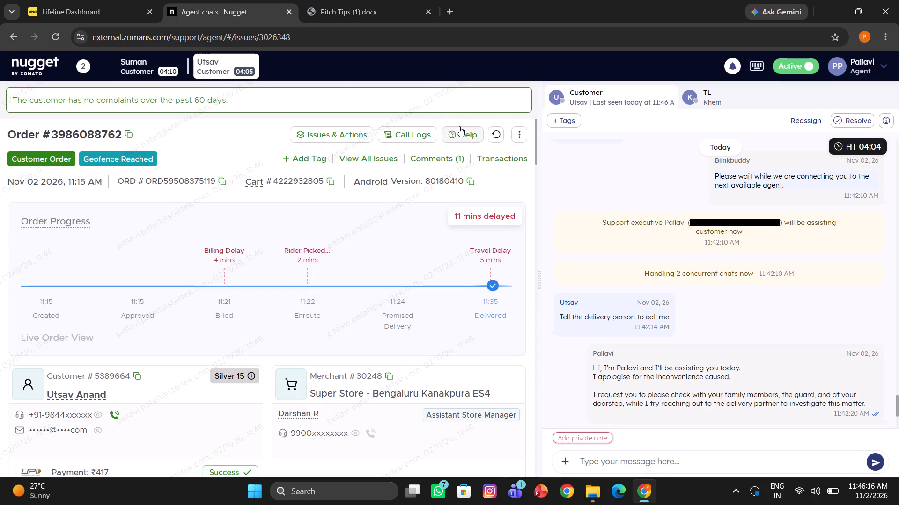
key(ctrl+v)
key(Return)
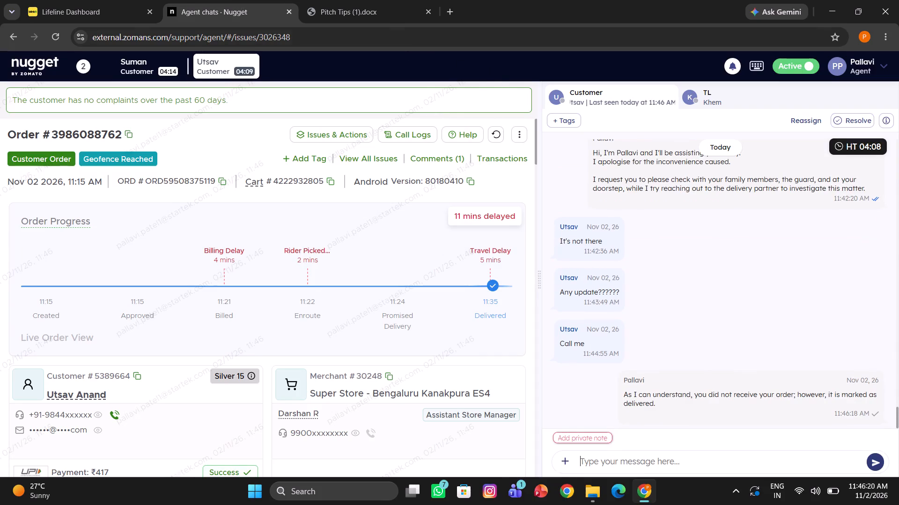
Copy the MDND apology line "I am really sorry for the hassle. I will do our best to fix this for you." and send it to Utsav.
click(314, 0)
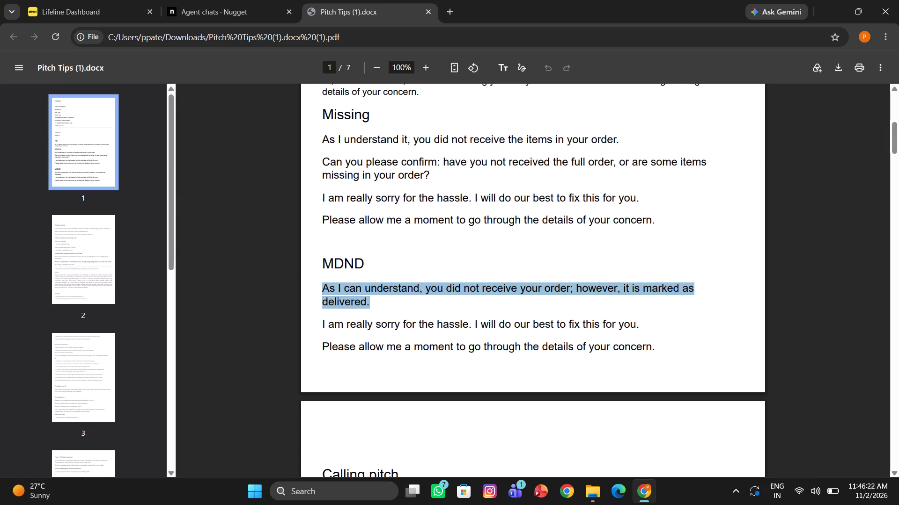
triple_click(340, 323)
click(340, 323)
key(ctrl+c)
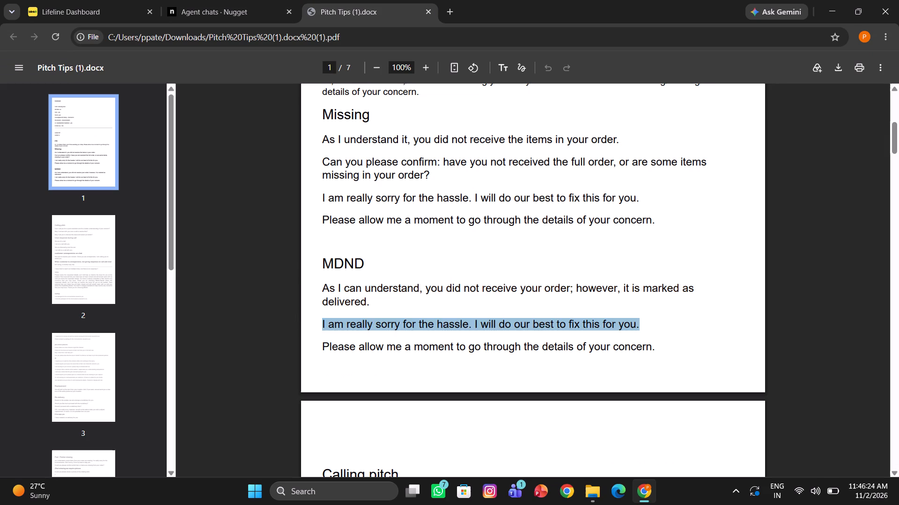
click(275, 0)
key(ctrl+v)
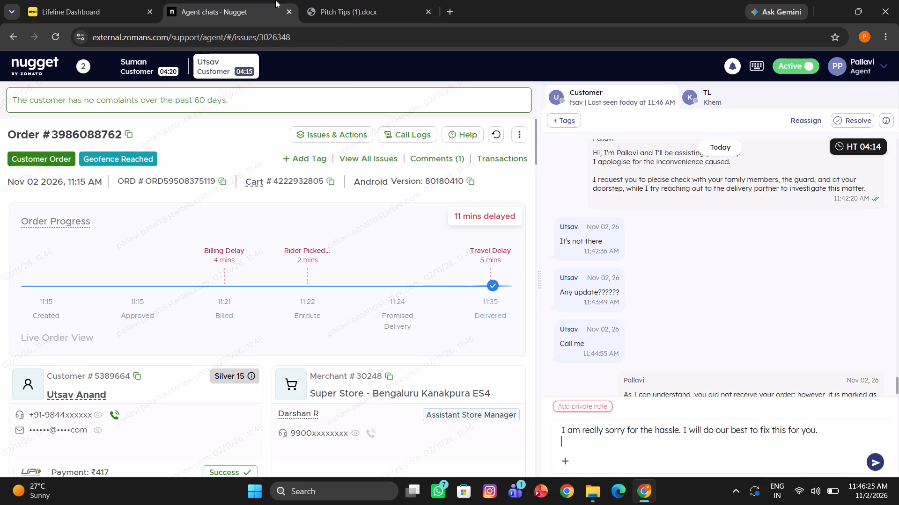
key(Return)
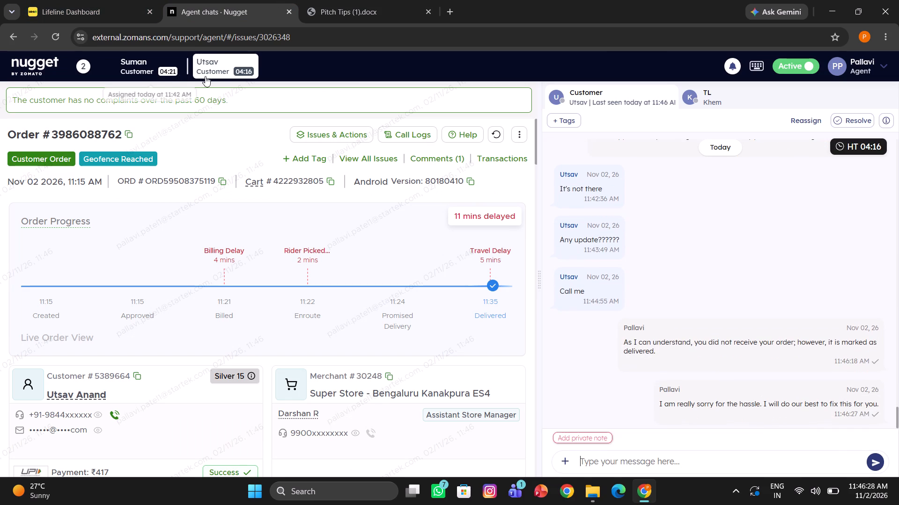
Check the call history between the customer and rider for Utsav's order.
click(424, 136)
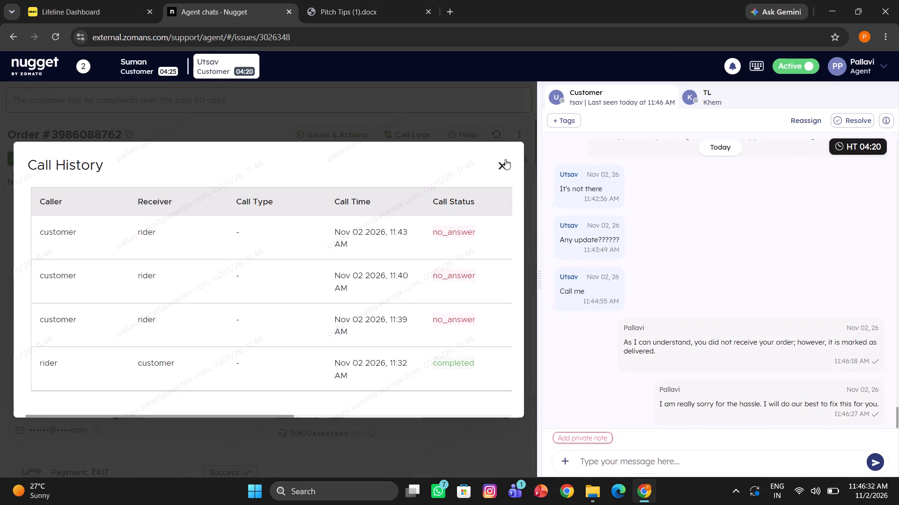
click(505, 159)
In Suman's chat, insert the Third Mandatory Response canned reply and replace its "xxxx or xxxx" placeholder with the customer's starting phone digits.
click(156, 66)
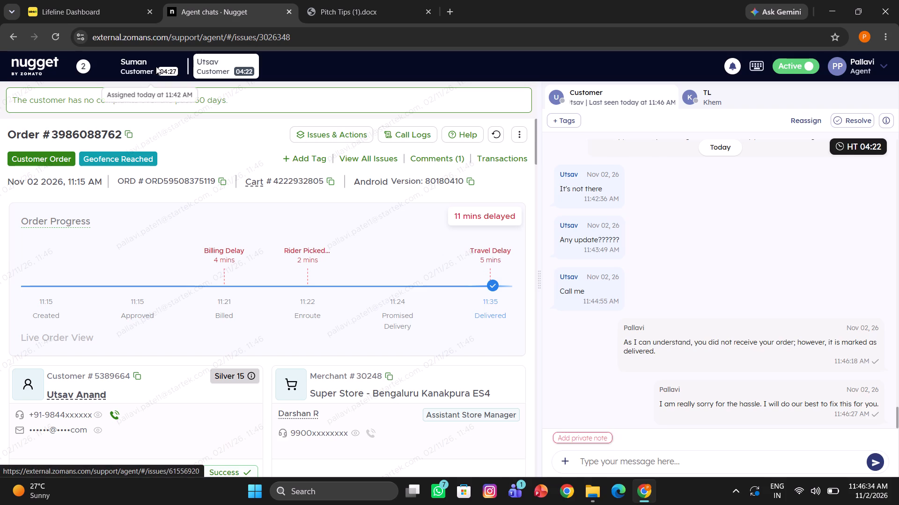
scroll(611, 335, down, 3)
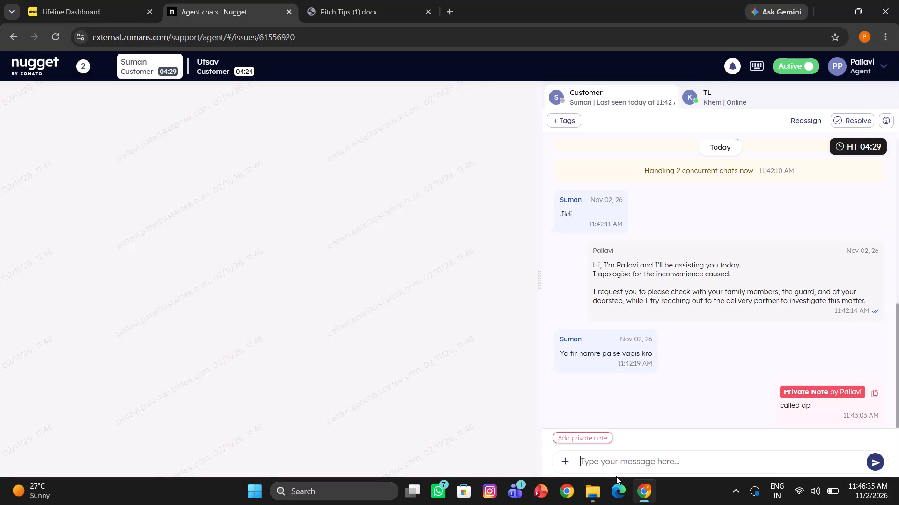
scroll(611, 395, down, 1)
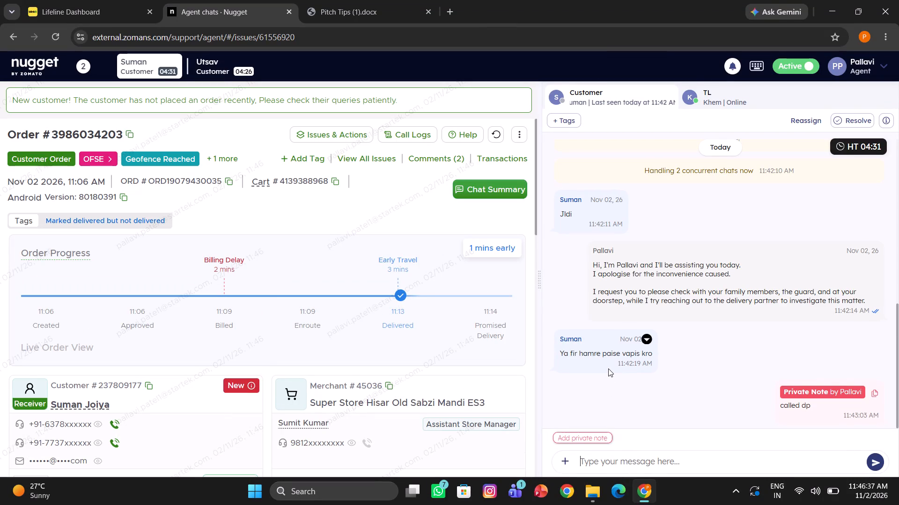
click(588, 457)
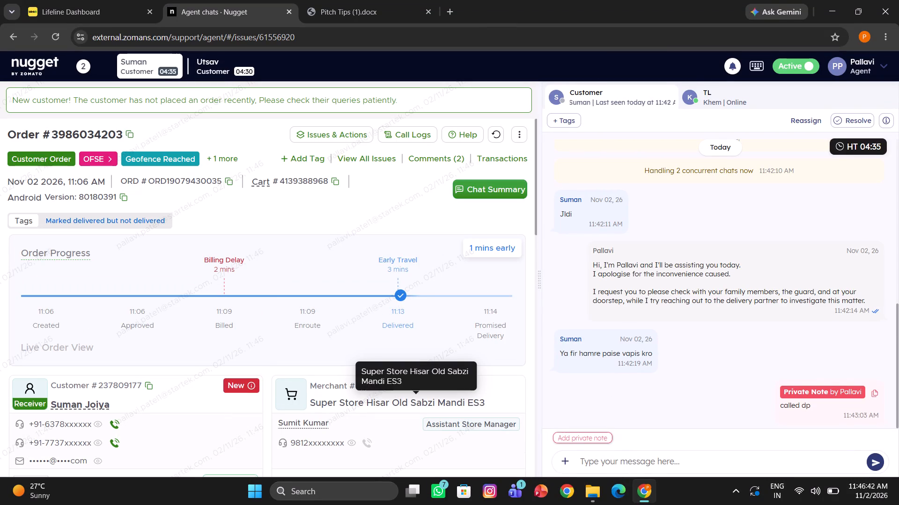
text(/thi)
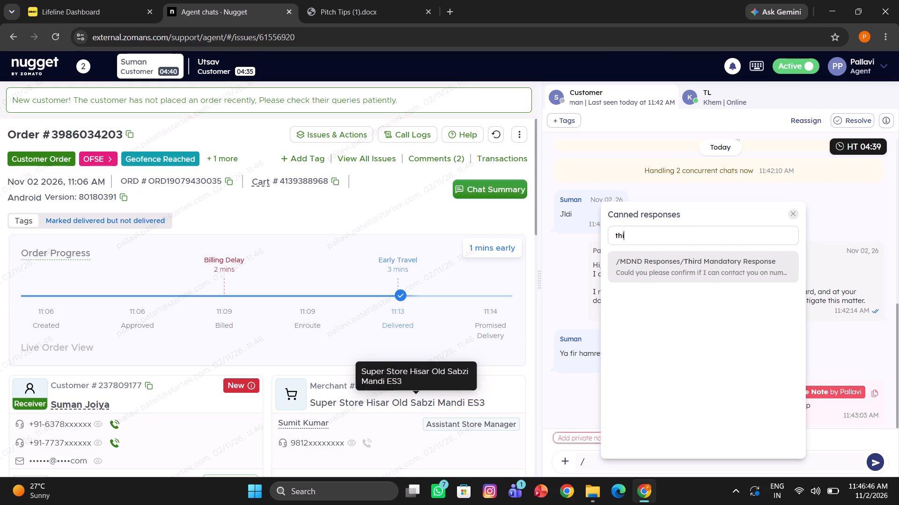
click(664, 273)
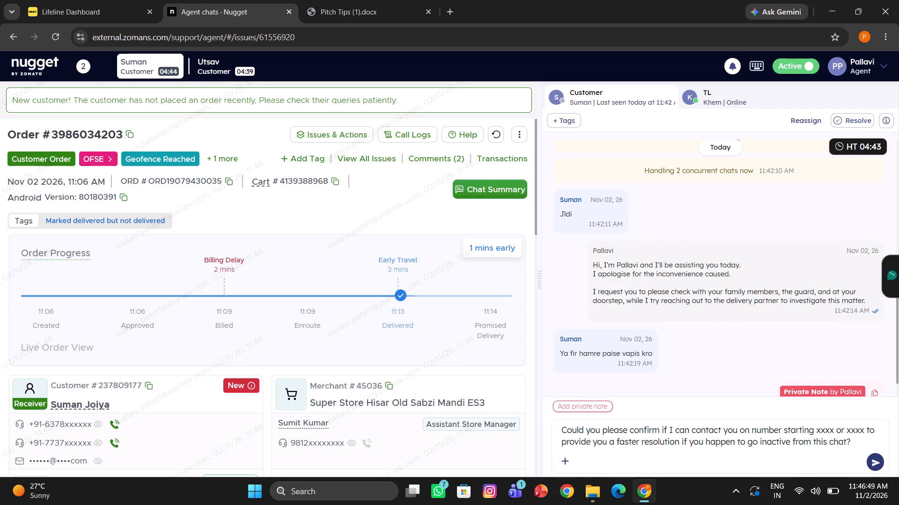
drag(817, 430, 865, 426)
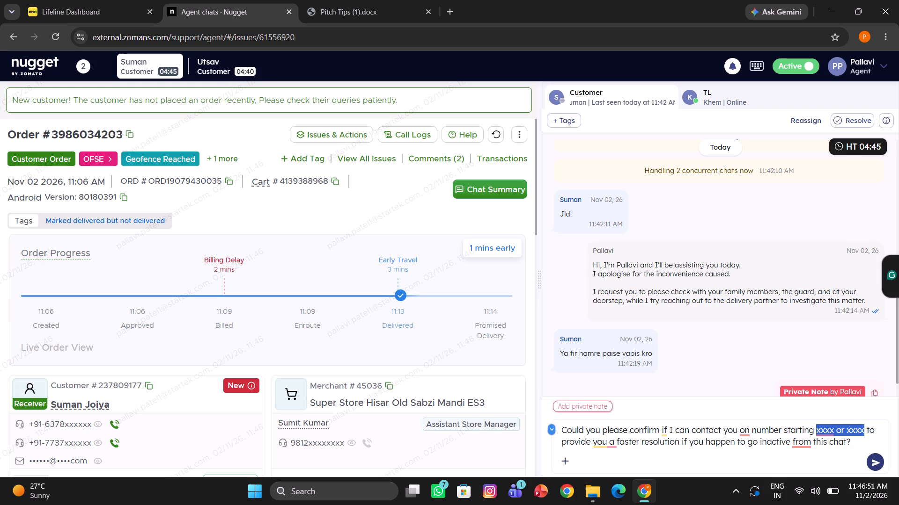
key(BackSpace)
key(6)
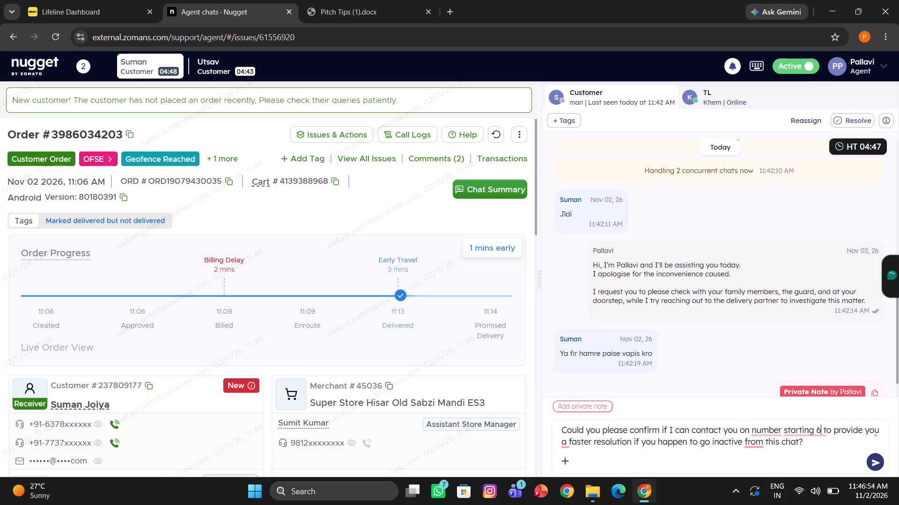
key(3)
text(7)
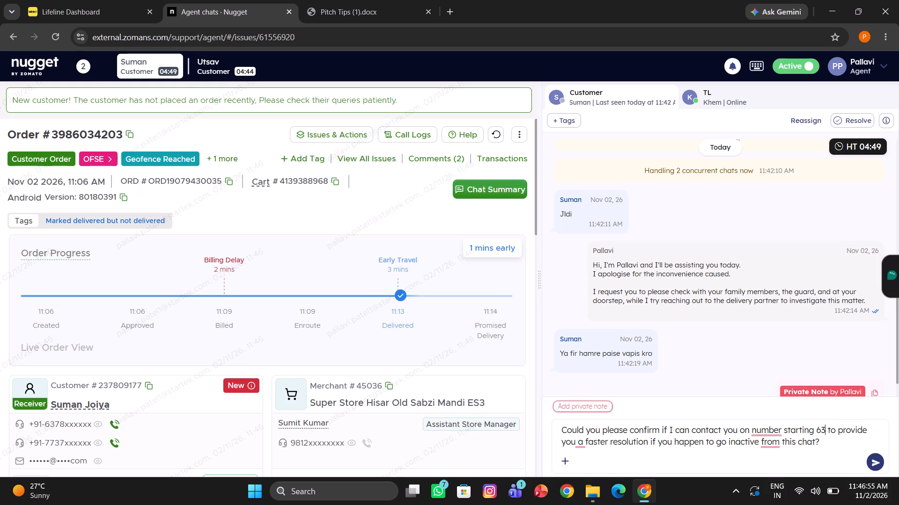
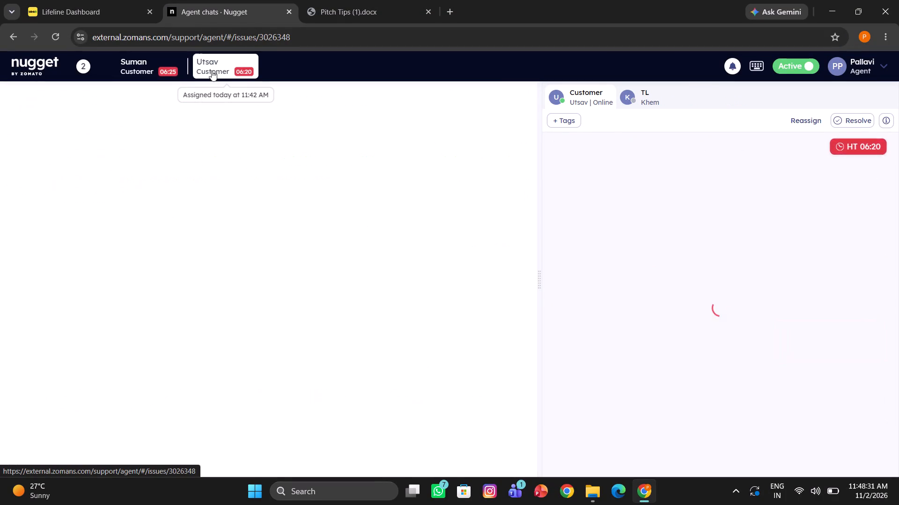
Initiate a call to the rider assigned to Utsav's order.
scroll(654, 241, down, 3)
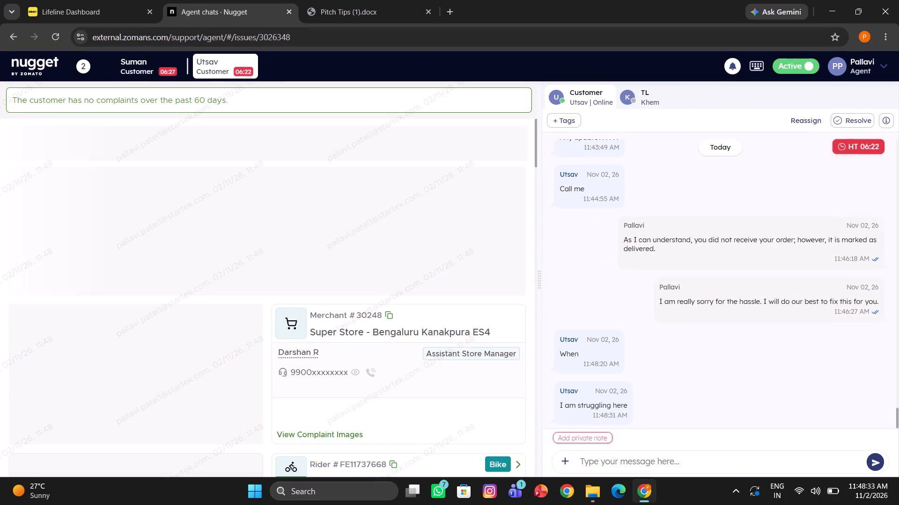
scroll(374, 330, down, 3)
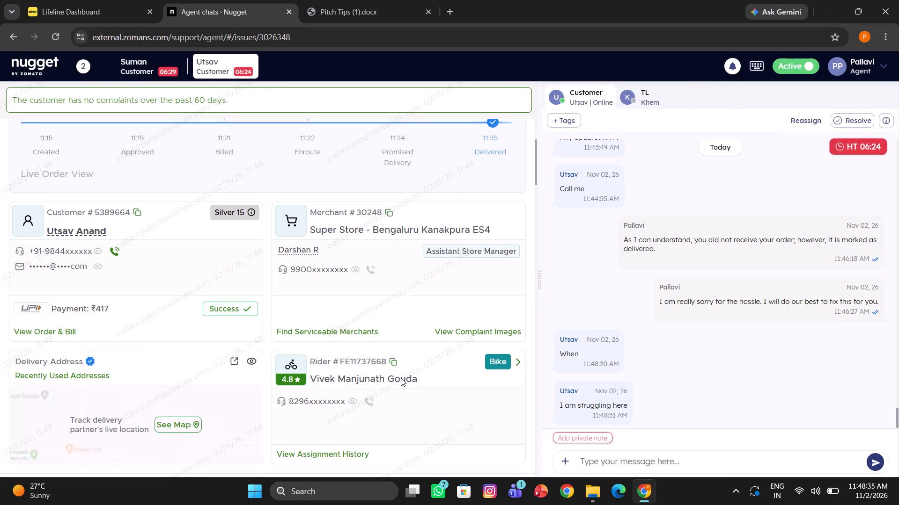
click(364, 402)
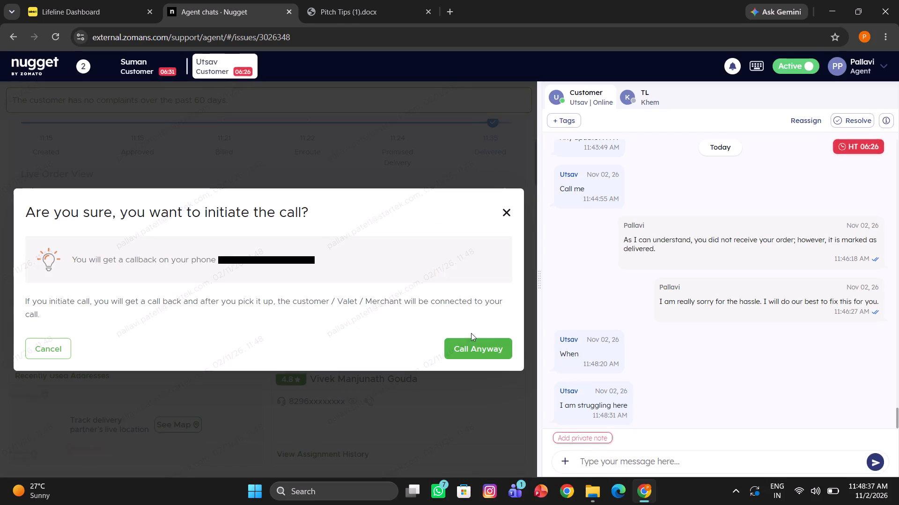
click(476, 348)
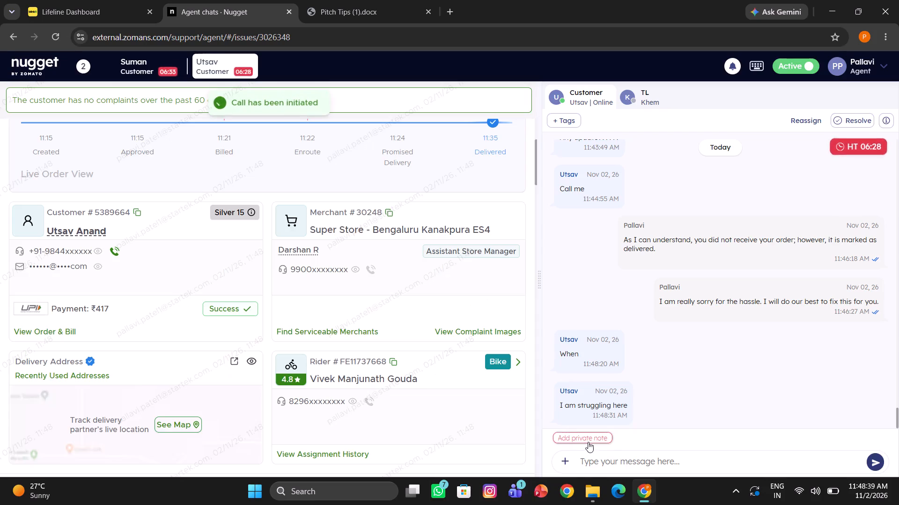
Add a private note reading "called dp" to Utsav's chat.
click(589, 441)
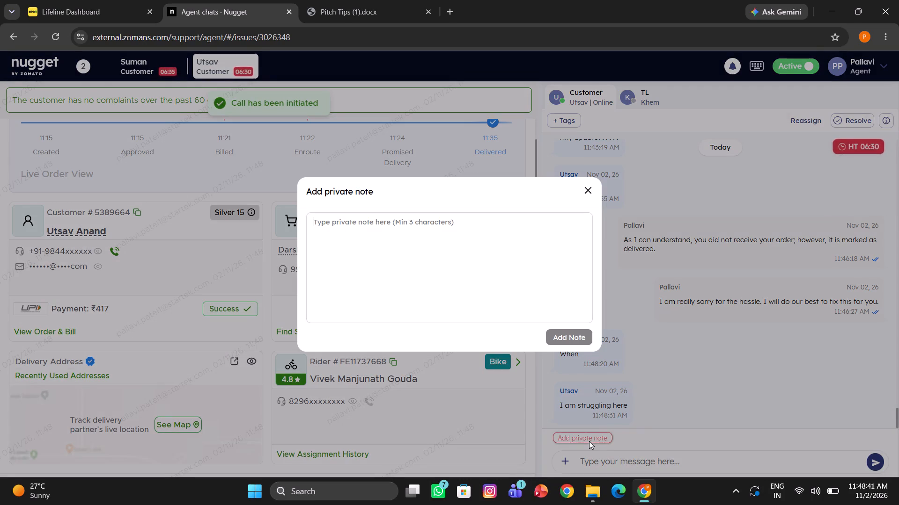
text(called dp)
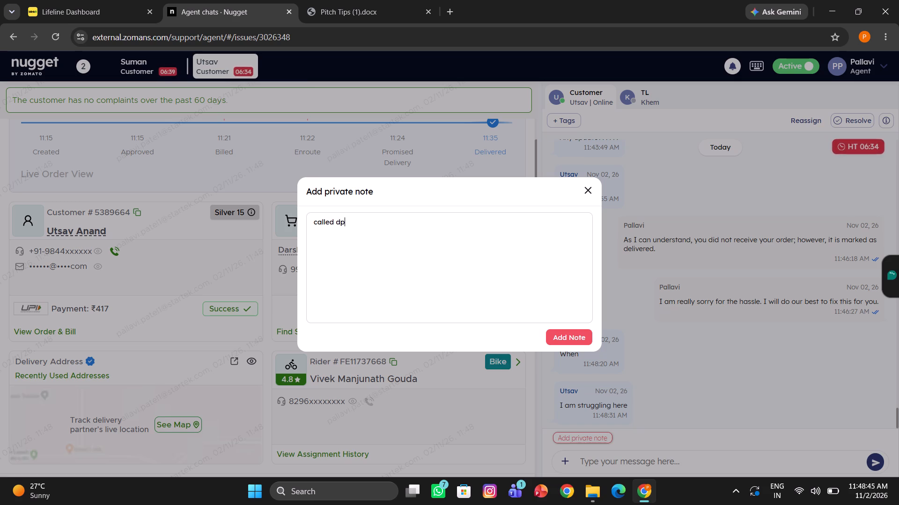
click(558, 332)
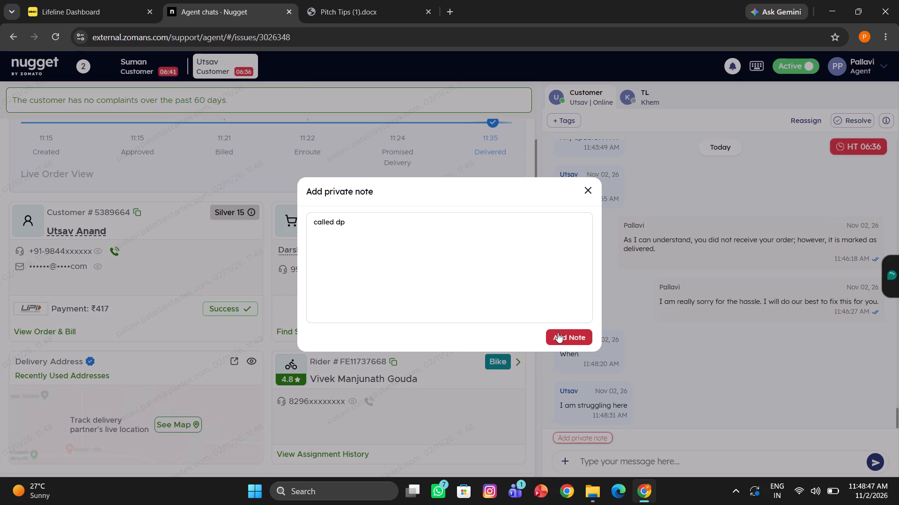
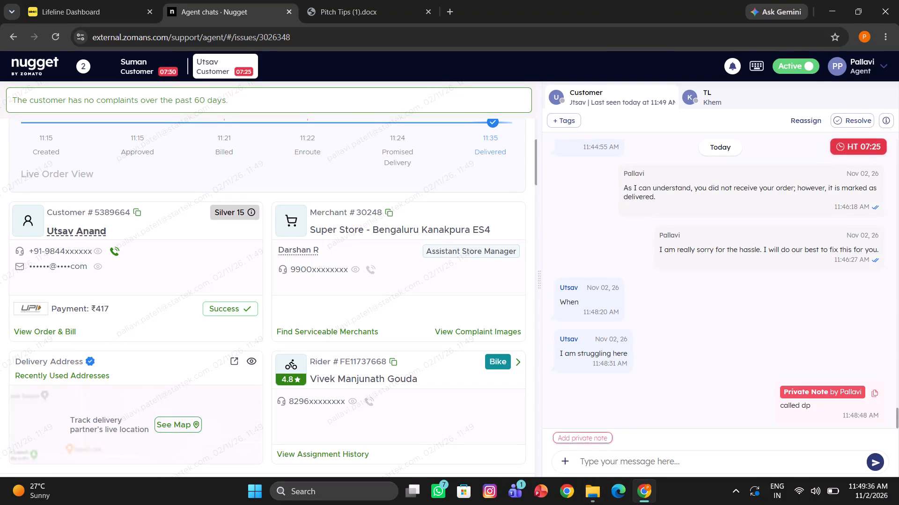
Send Utsav the canned contact-confirmation message, replacing the "xxxx or xxxx" placeholder with the starting digits of his registered phone number.
click(604, 455)
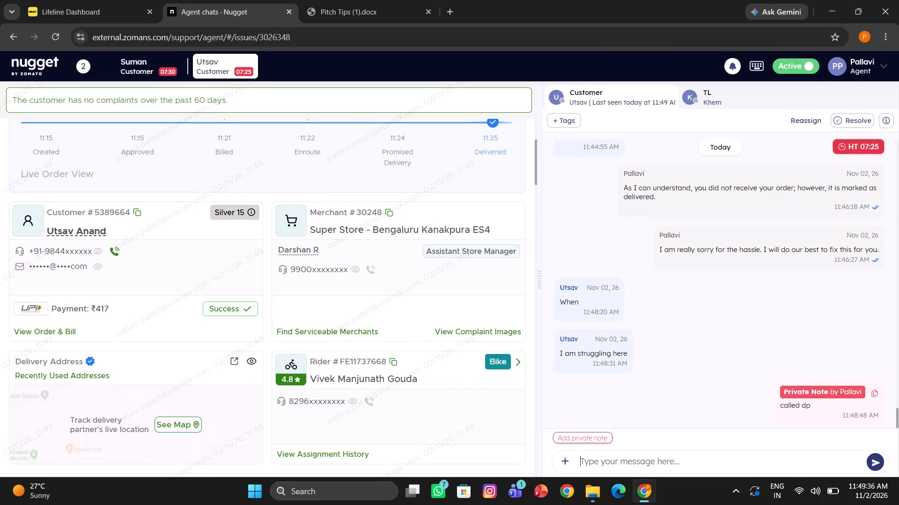
text(/thi)
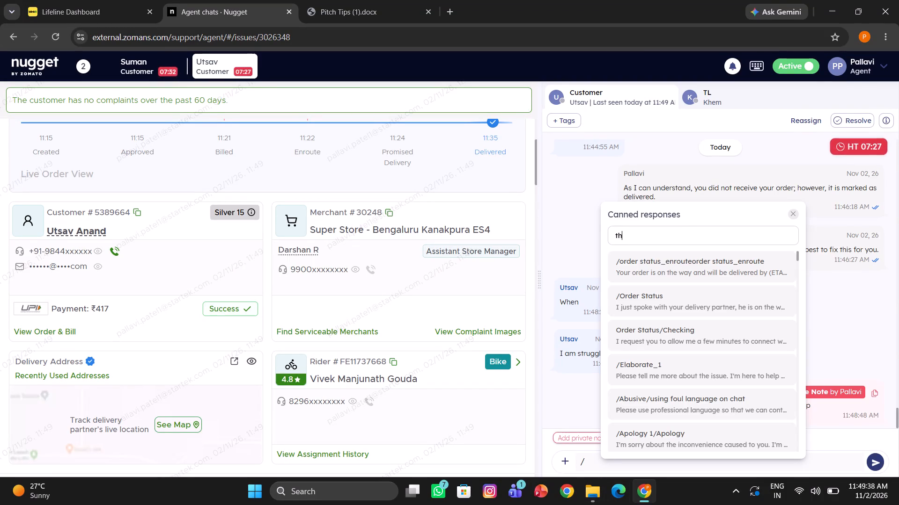
click(687, 272)
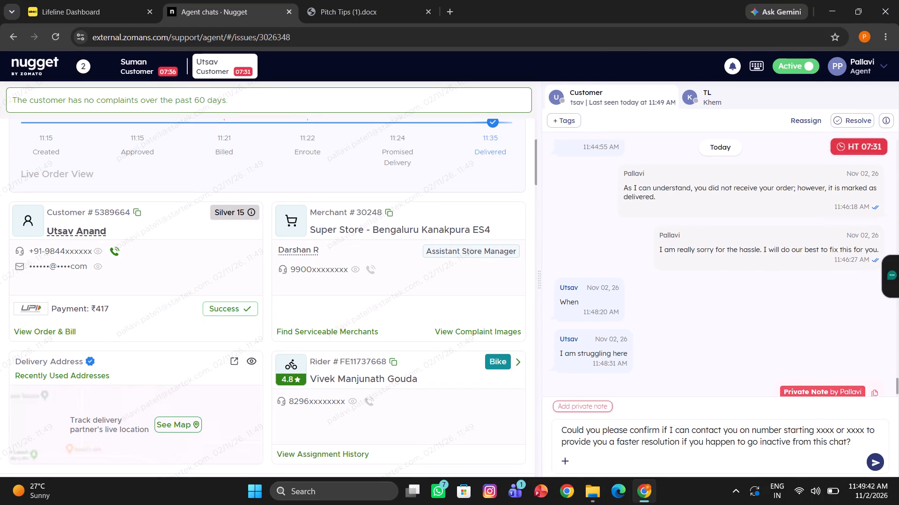
drag(817, 430, 862, 424)
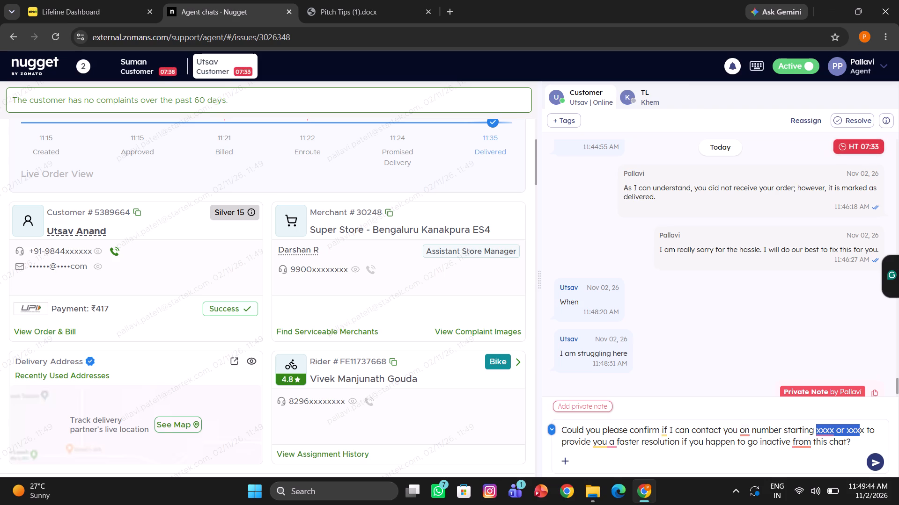
drag(862, 424, 864, 422)
key(BackSpace)
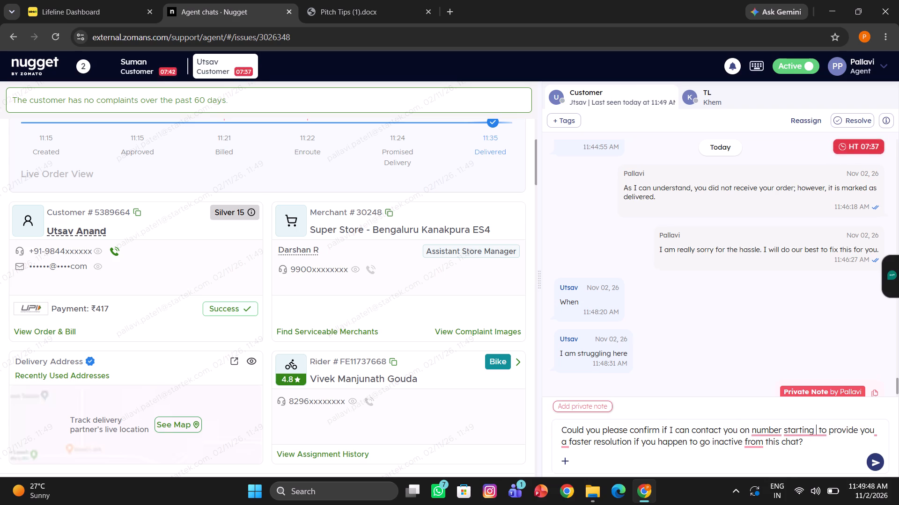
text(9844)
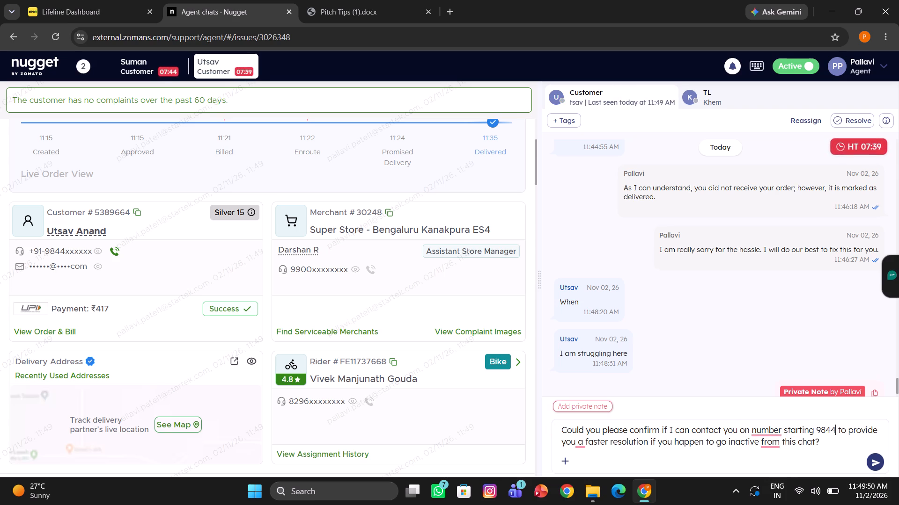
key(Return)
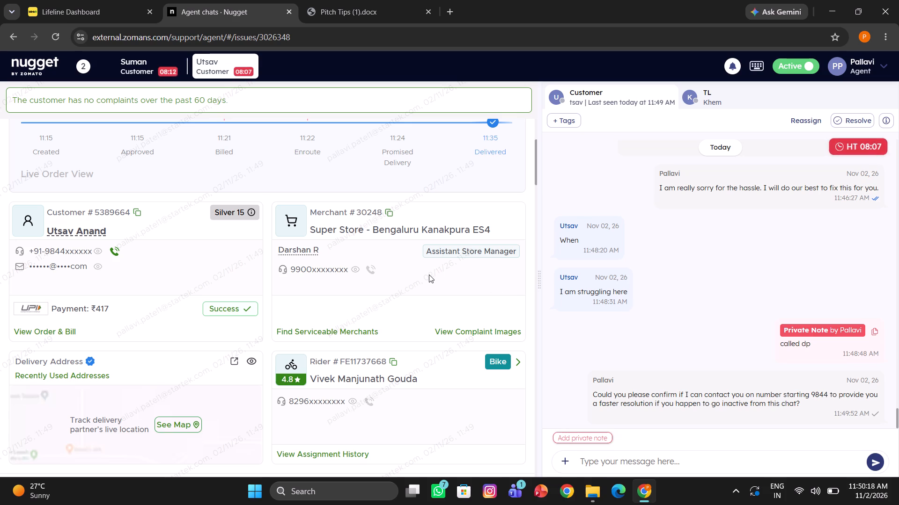
Switch to Suman's customer chat.
click(147, 62)
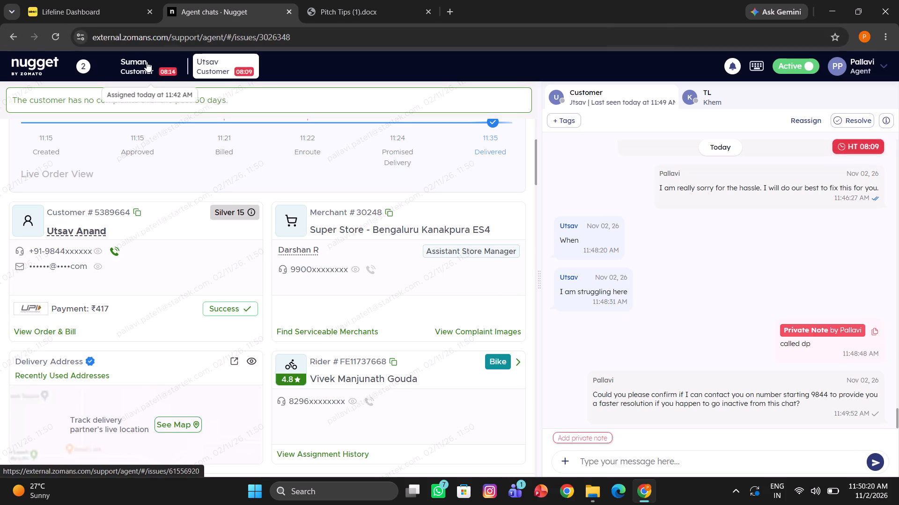
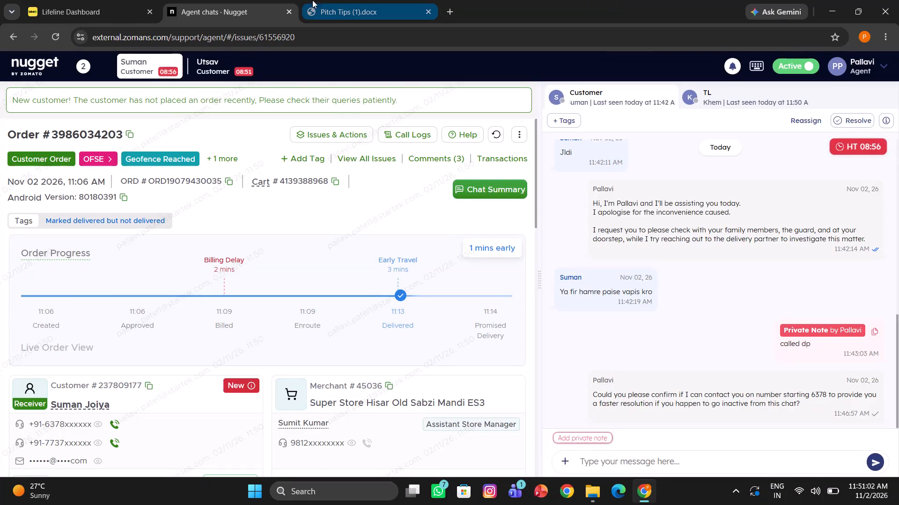
Copy the "customer unresponsive on chat" message from the Pitch Tips document and send it in Suman's chat.
click(317, 0)
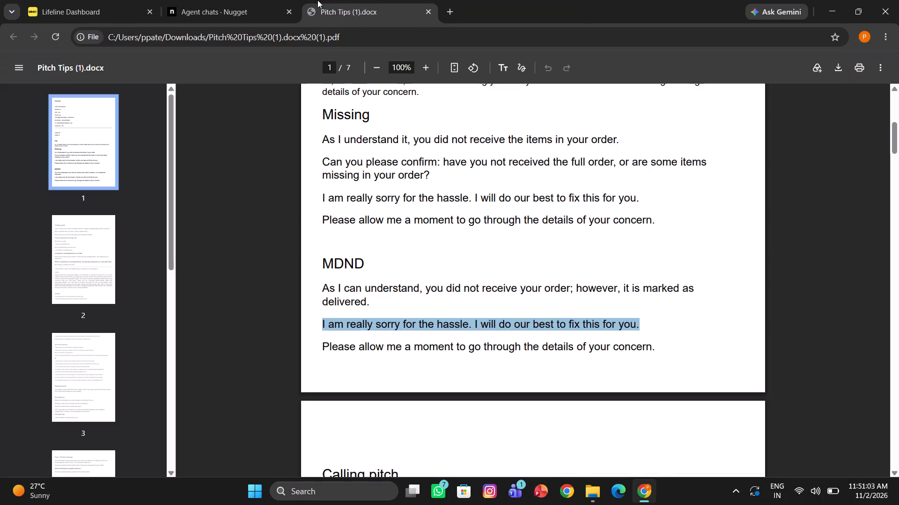
scroll(351, 306, down, 4)
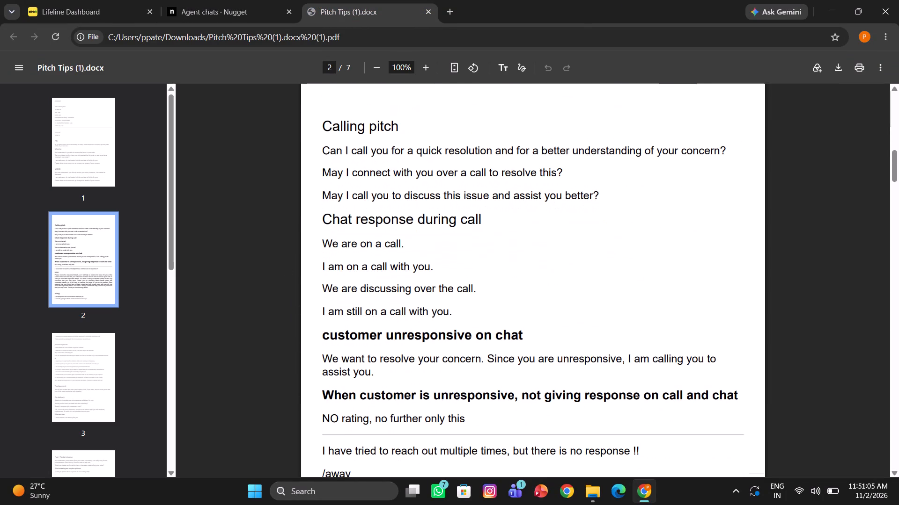
drag(377, 376, 315, 354)
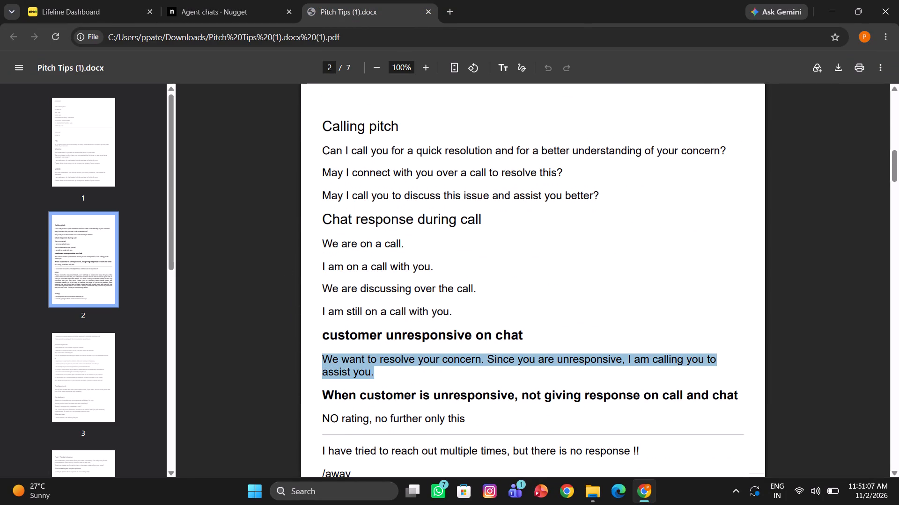
drag(315, 354, 310, 355)
key(ctrl+c)
click(268, 0)
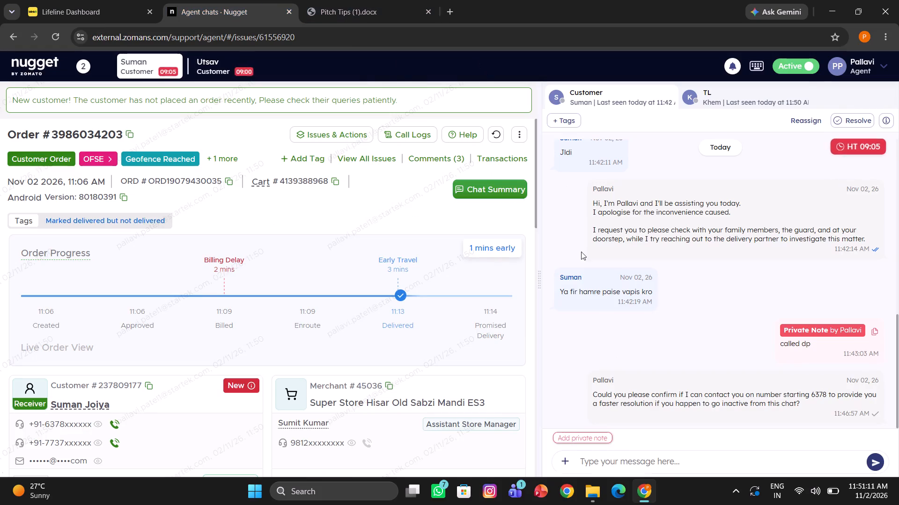
key(ctrl+v)
key(Return)
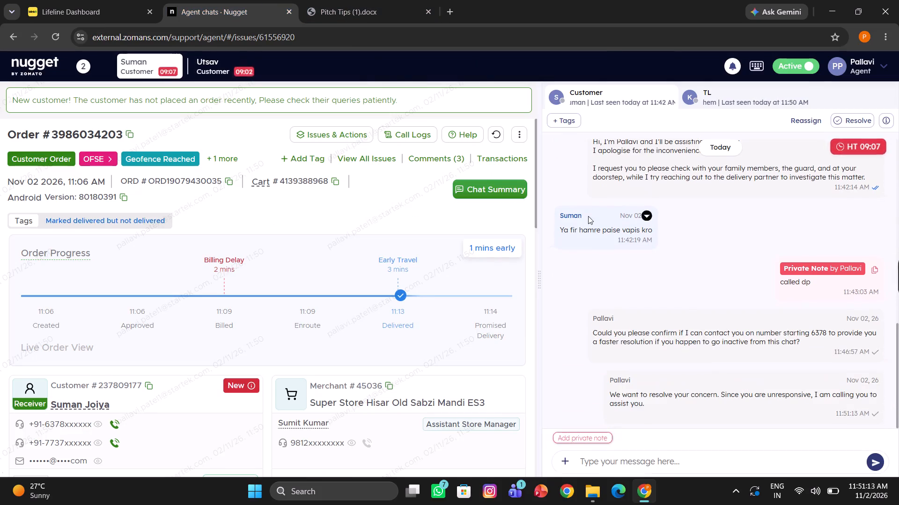
Initiate a call to Suman on the first phone number listed in the customer details.
scroll(336, 444, down, 2)
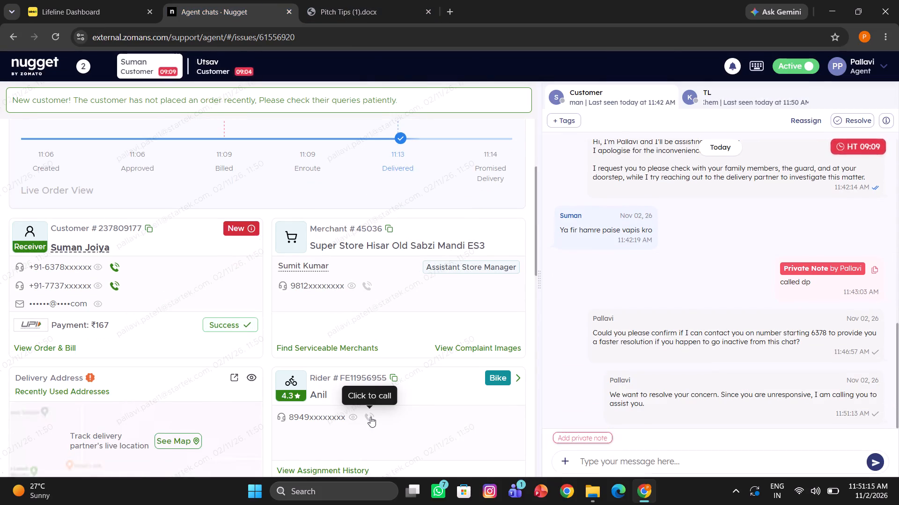
click(370, 417)
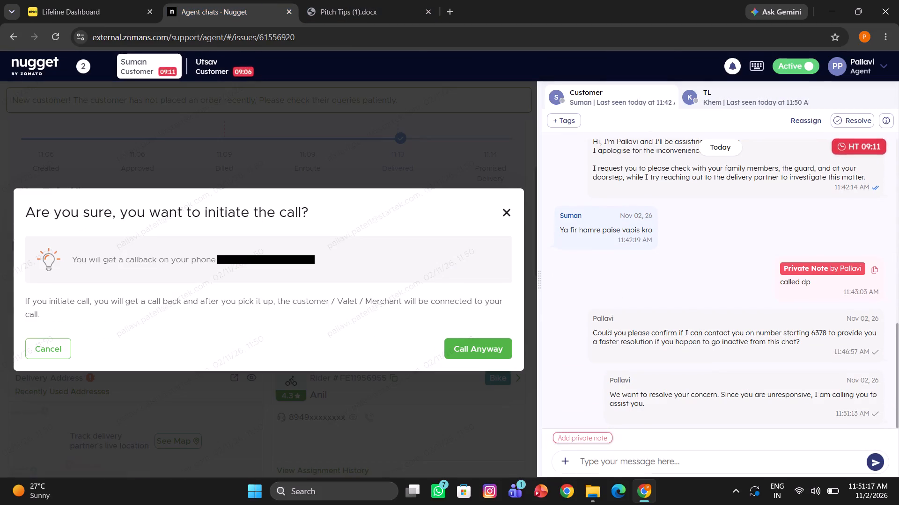
click(506, 211)
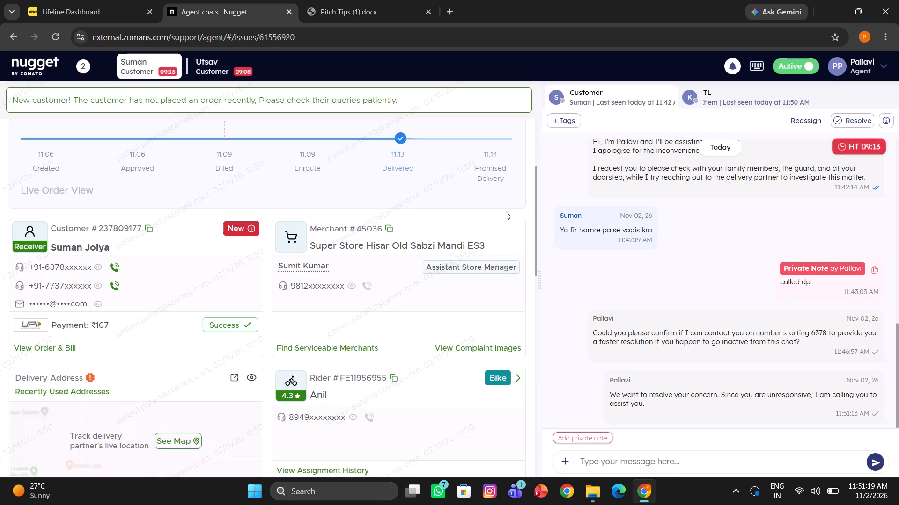
click(114, 263)
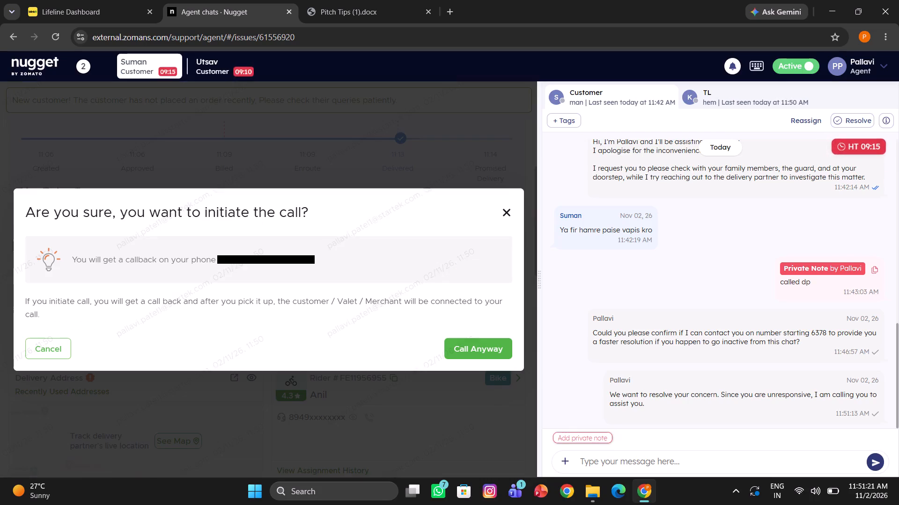
click(460, 345)
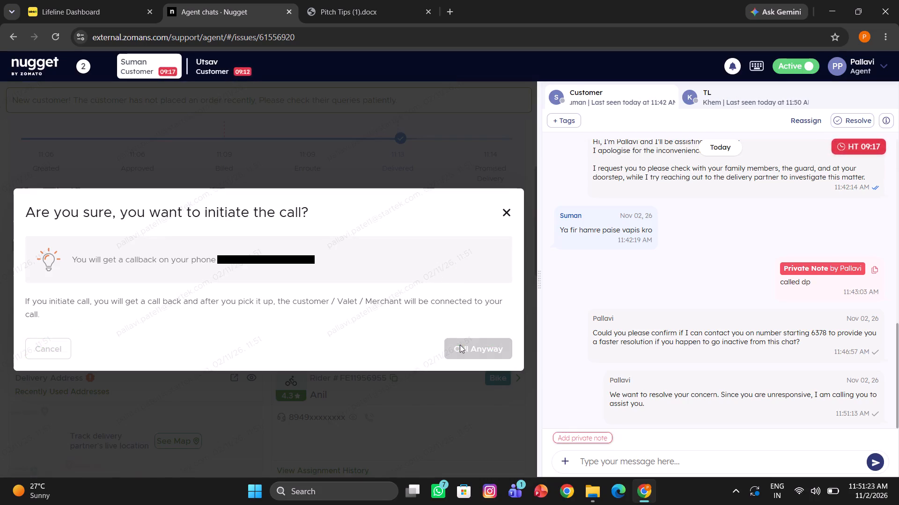
Write a private note in Suman's chat to log the call, starting with "cal".
click(564, 435)
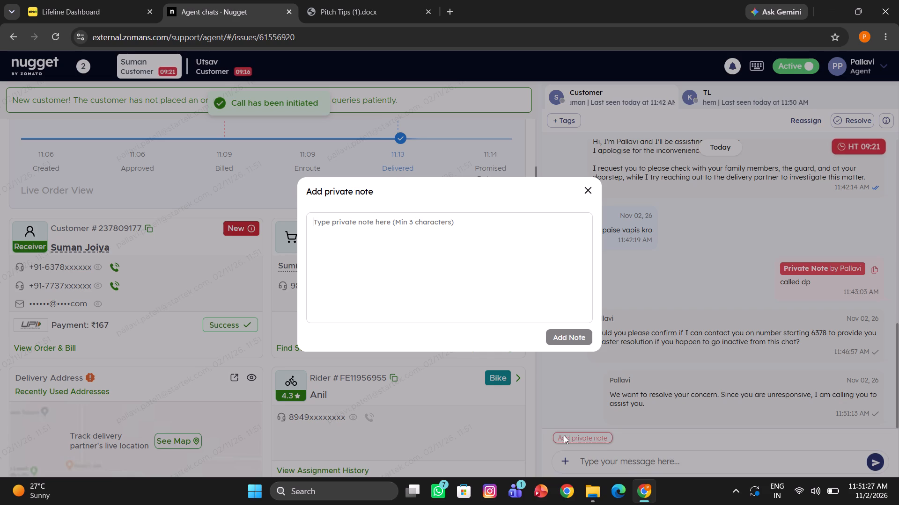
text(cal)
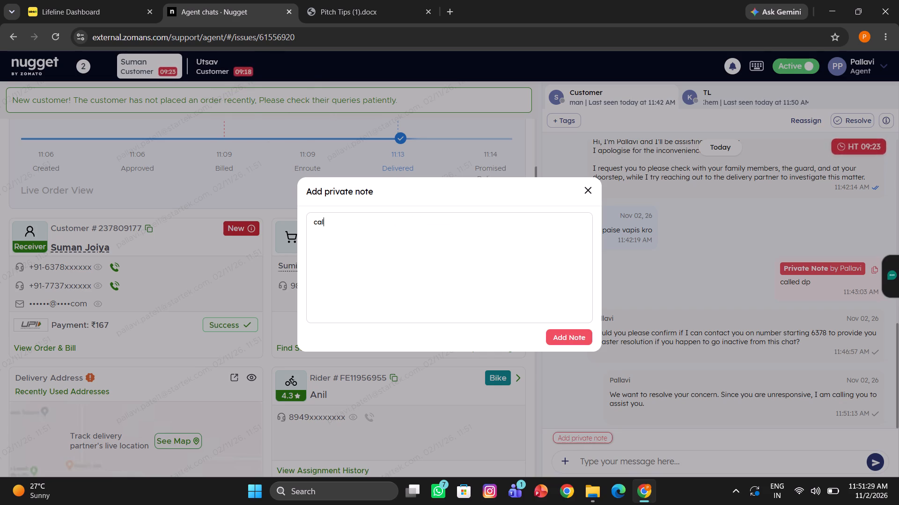
Complete the private note in Suman's chat so it reads "called cx" and add it.
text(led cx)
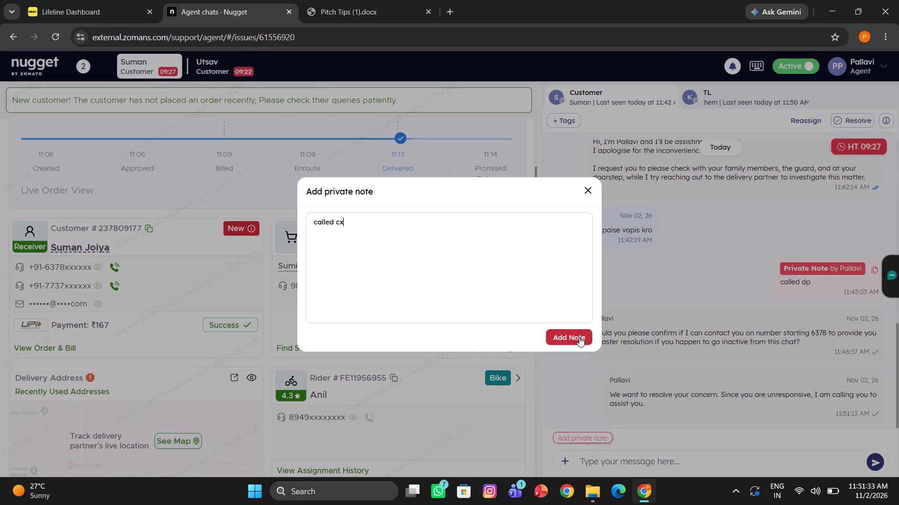
click(579, 337)
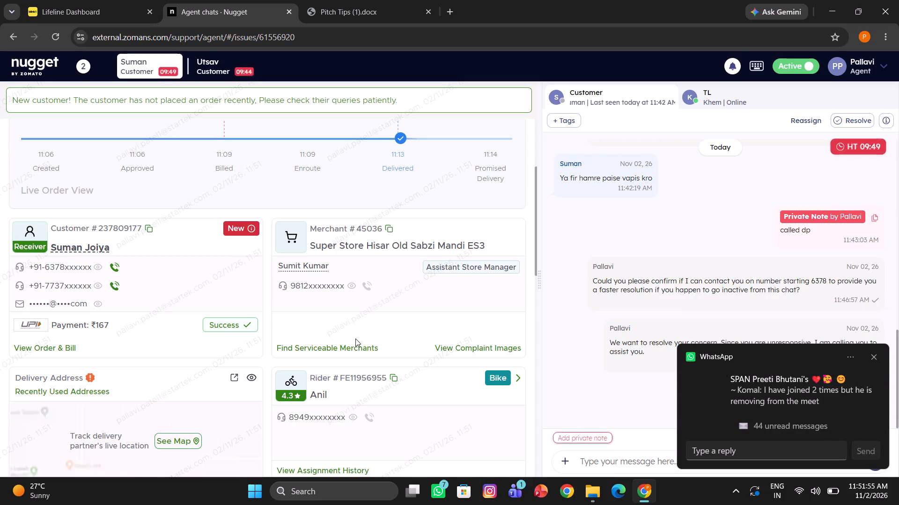
Review the call history in the call logs of Suman's original order, then close it.
scroll(331, 231, up, 5)
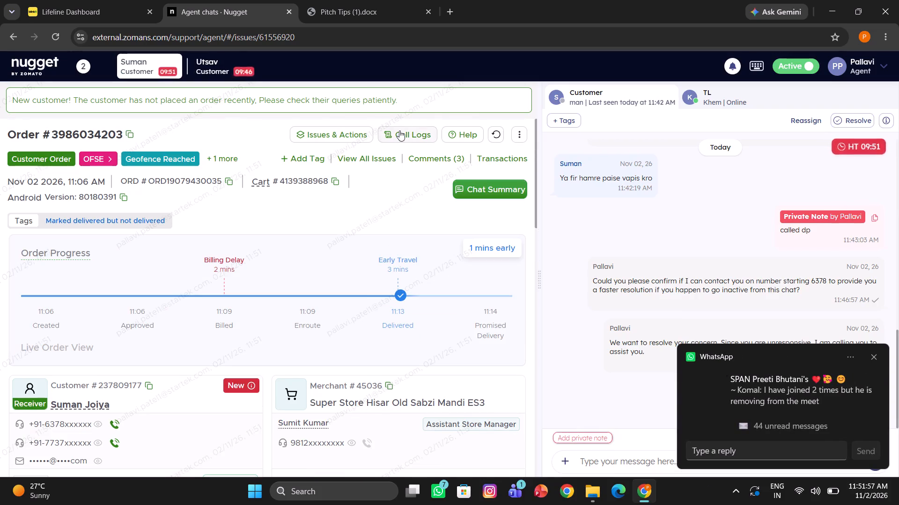
click(399, 130)
scroll(384, 265, down, 3)
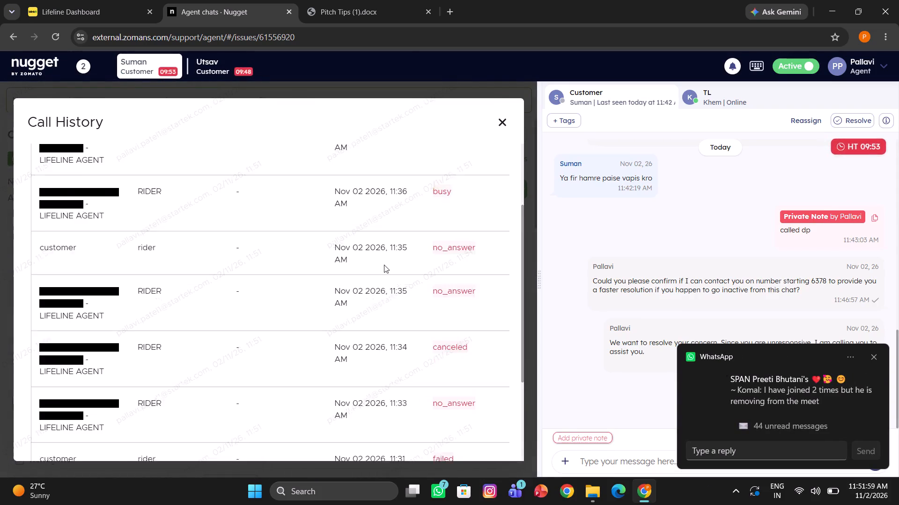
scroll(384, 265, down, 2)
click(500, 121)
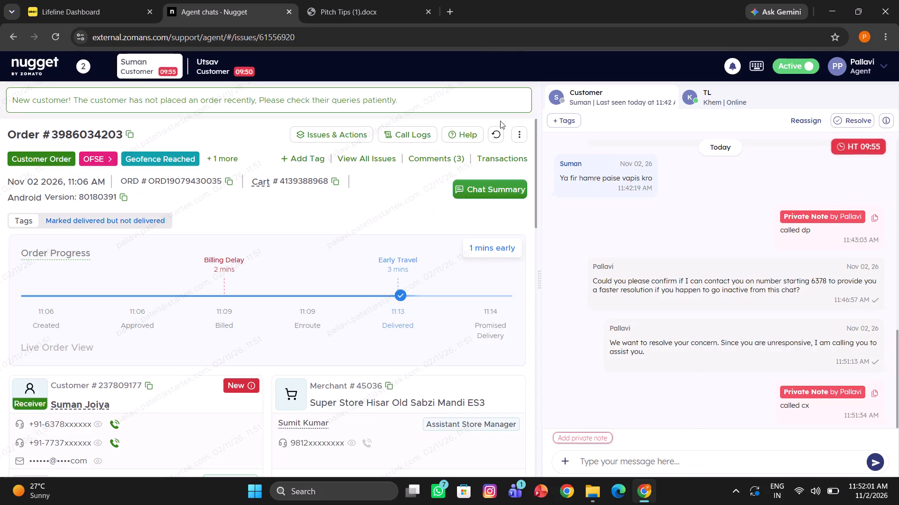
Check the Missing Item issue for Suman's original order, then close the issue view.
click(320, 135)
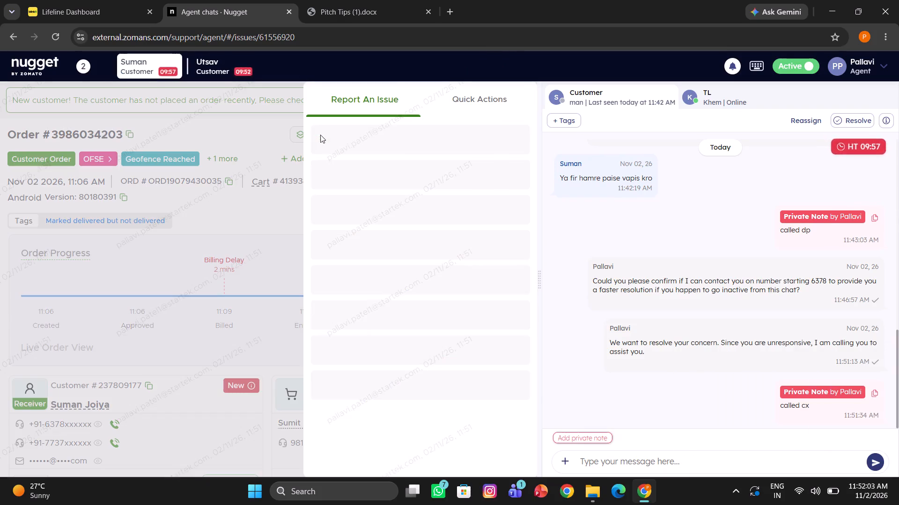
click(386, 169)
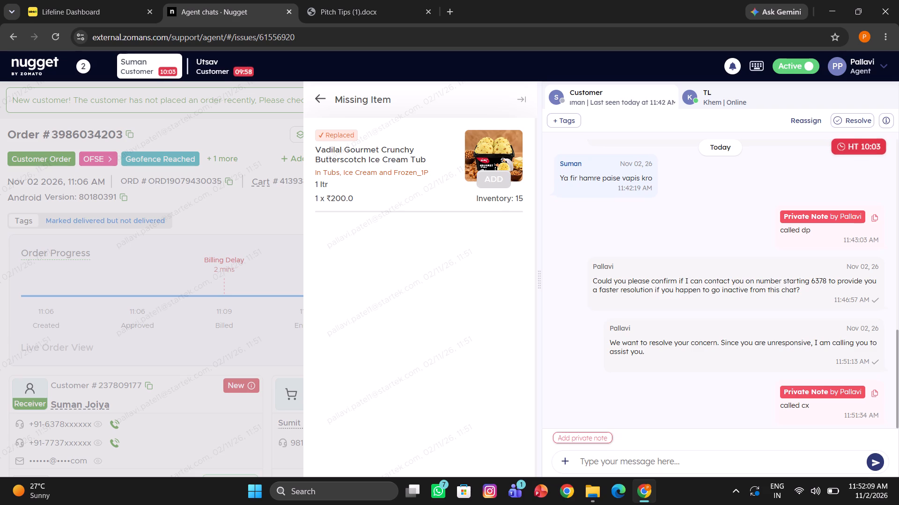
click(214, 276)
Examine the live order progress of Suman's redelivery order.
scroll(214, 276, down, 5)
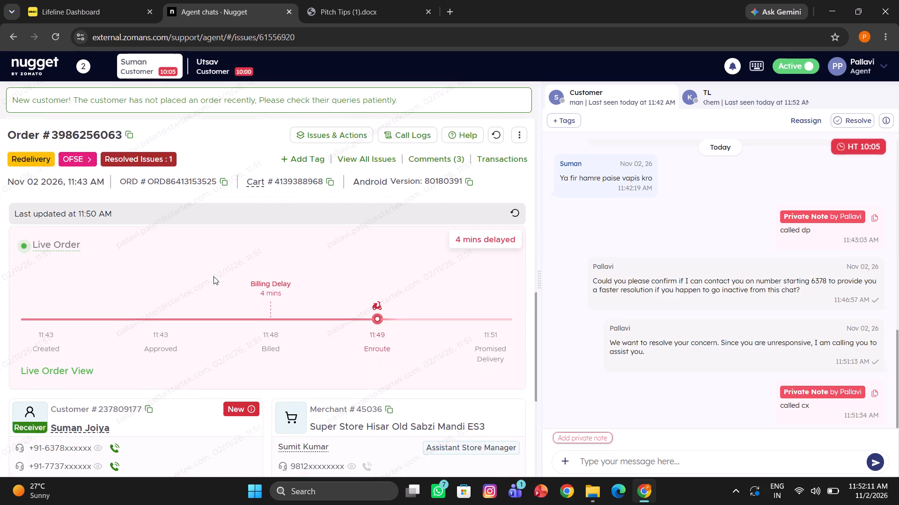
scroll(214, 276, down, 2)
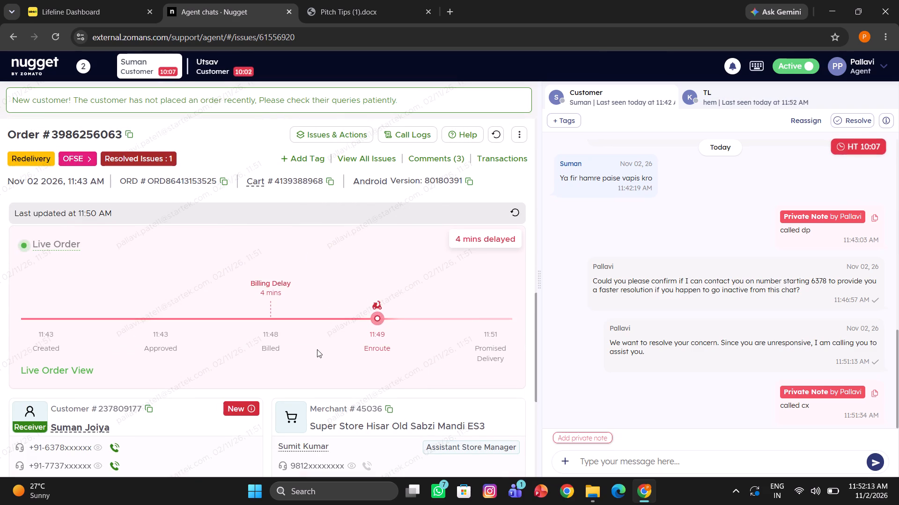
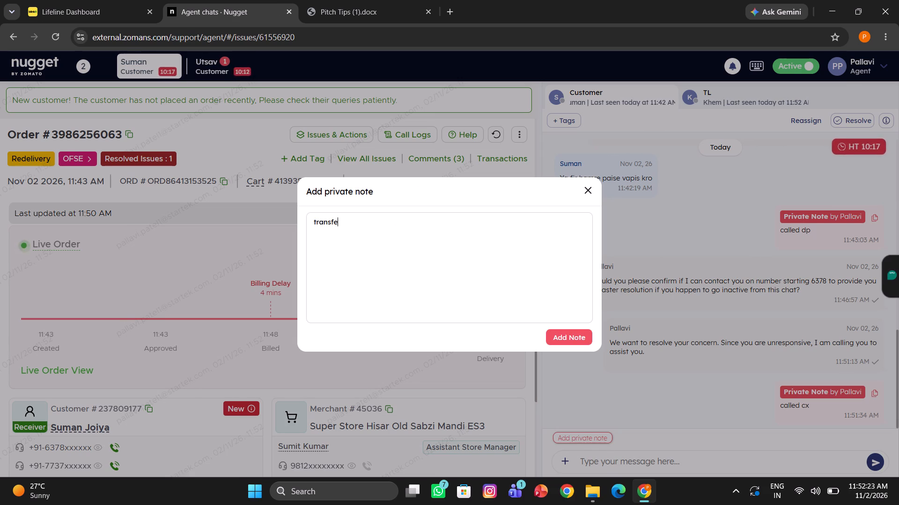
Complete the private note in Suman's chat so it reads "transfer to live new" and add it.
text(r to)
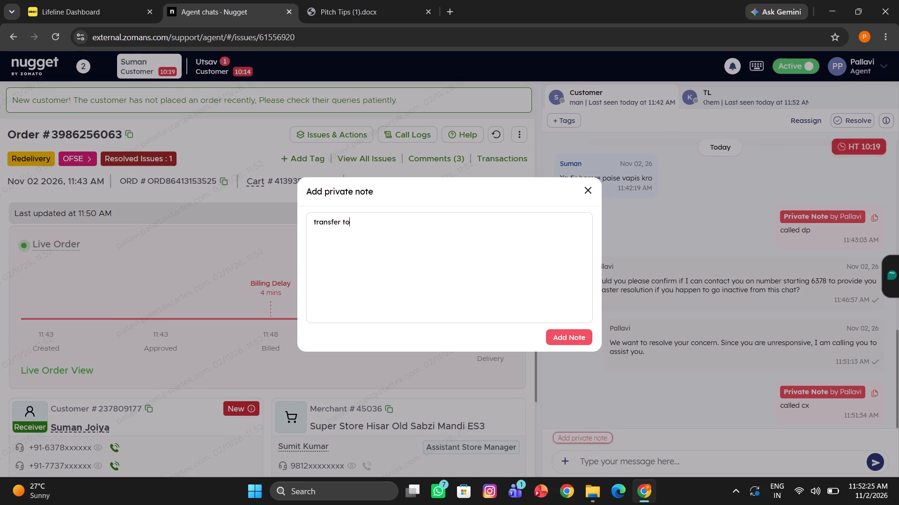
key(space)
text(li)
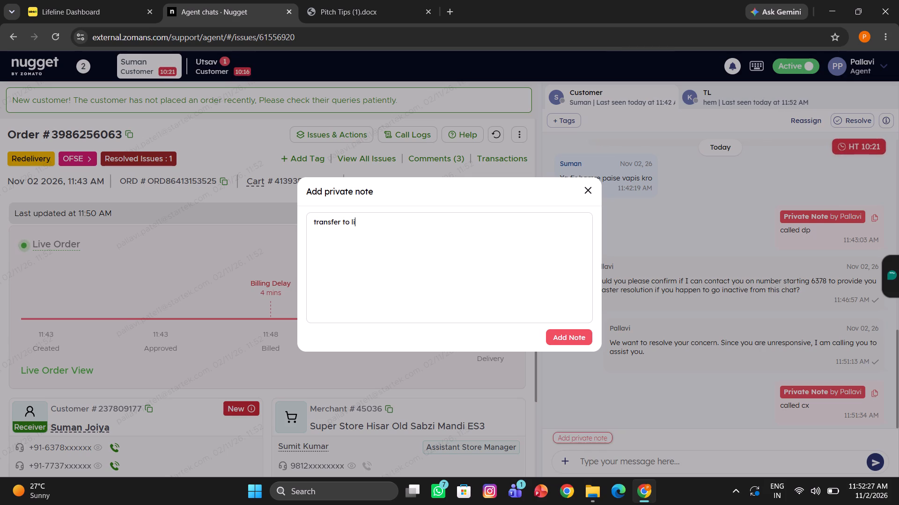
text(ve new)
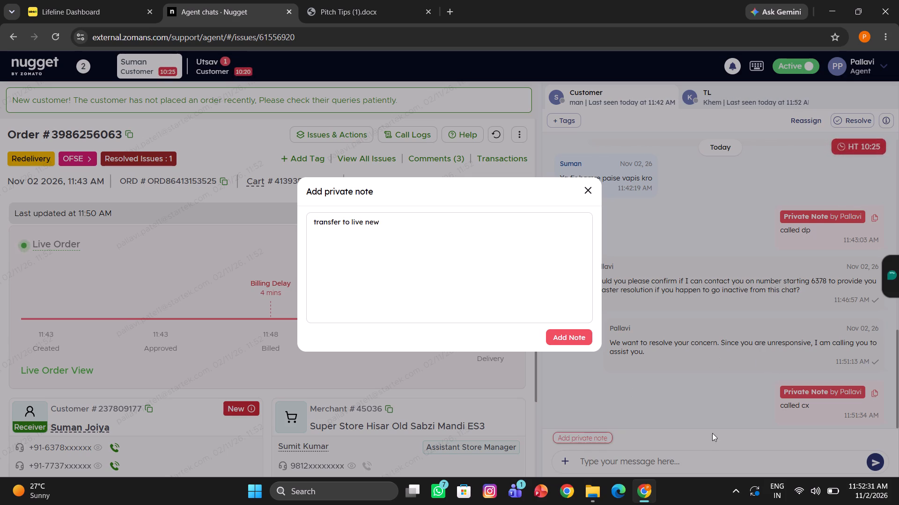
click(581, 332)
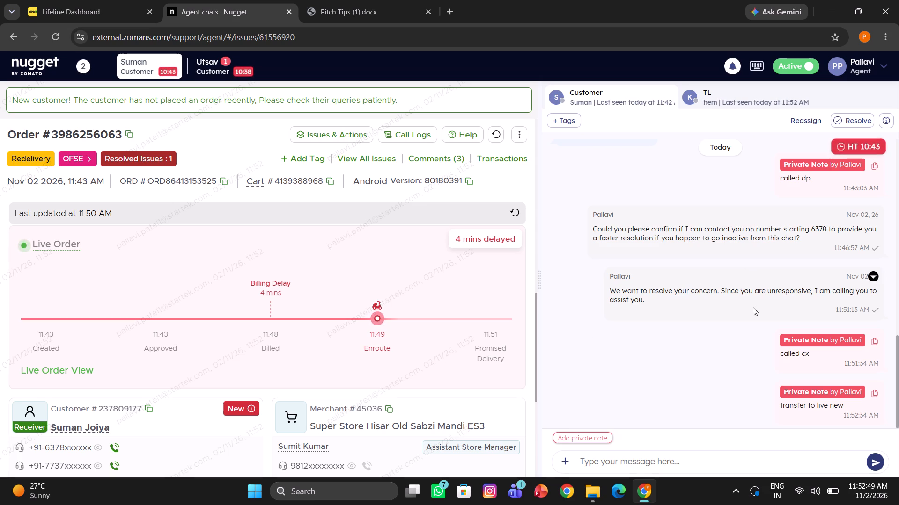
Find the canned response with "trans" about transferring the chat to the relevant department and send it to Suman.
scroll(678, 342, down, 1)
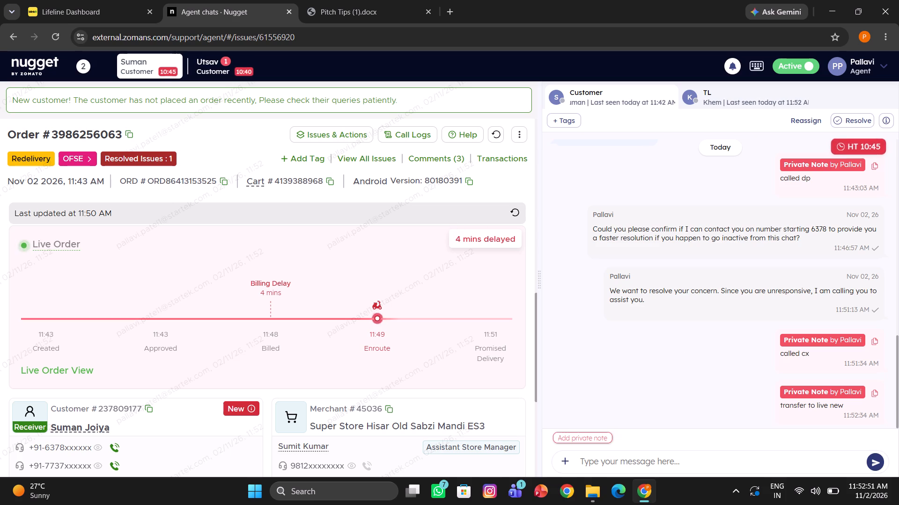
click(597, 466)
text(/ttra)
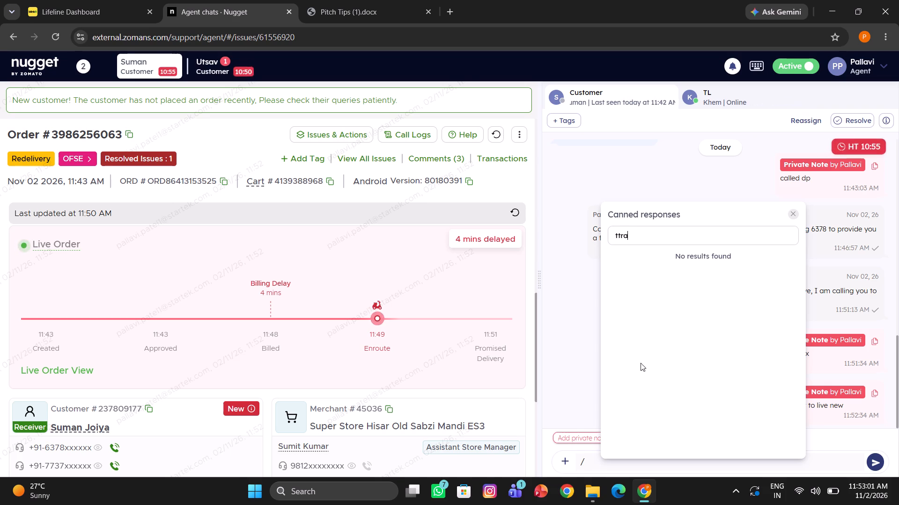
key(BackSpace)
key(BackSpace)
key(BackSpace)
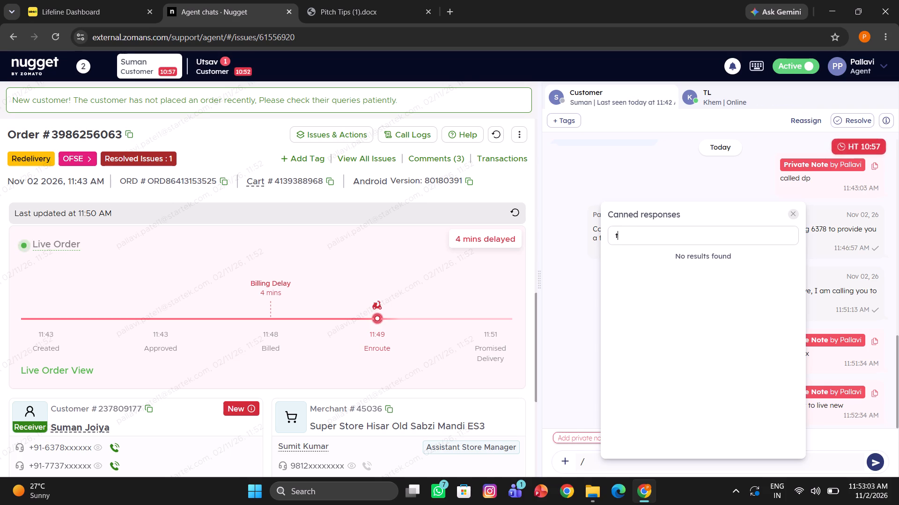
text(rans)
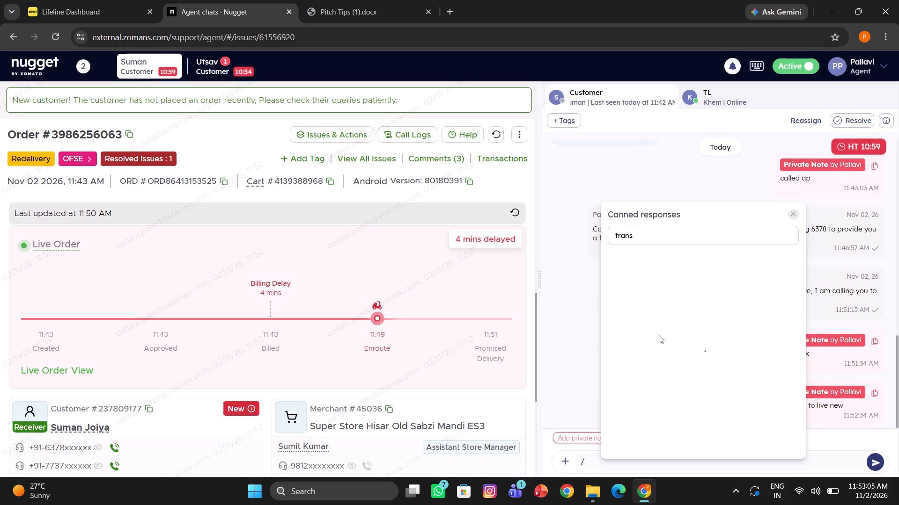
click(642, 265)
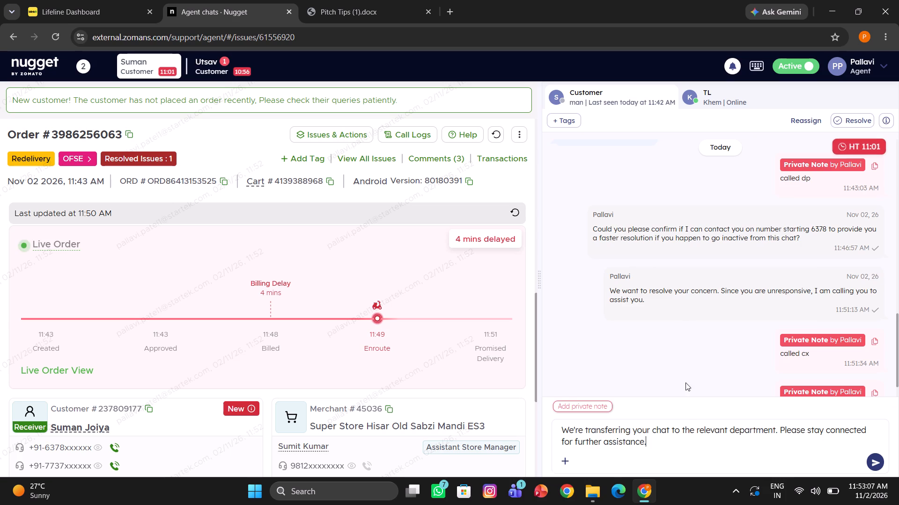
key(Return)
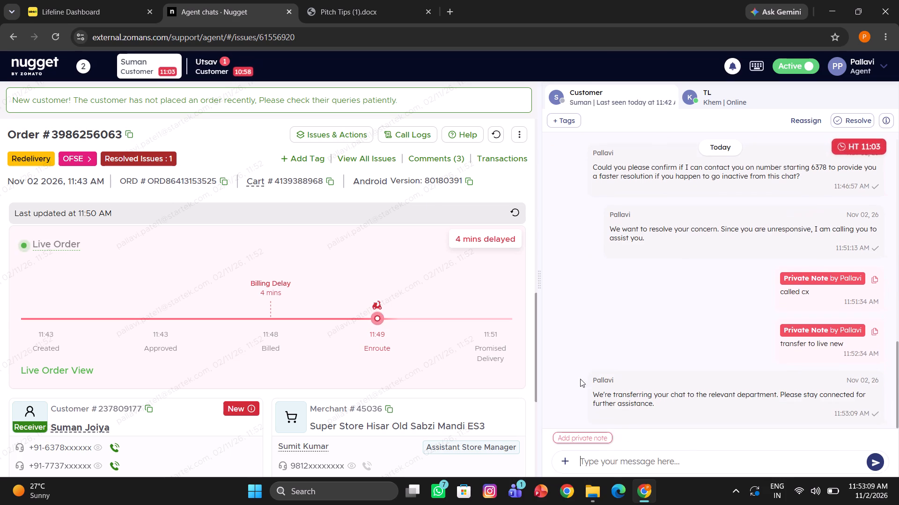
Switch to Utsav's chat and review the latest messages and the order's customer, merchant and rider details.
click(218, 72)
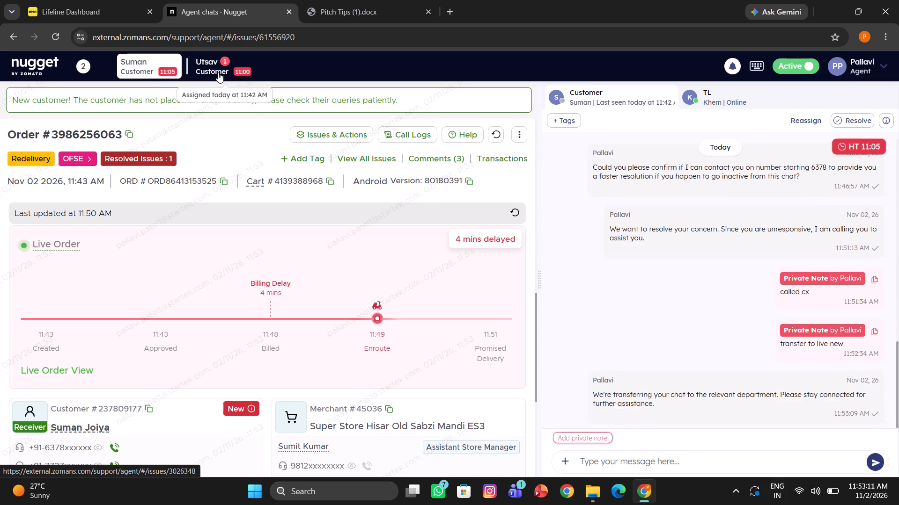
scroll(626, 285, down, 3)
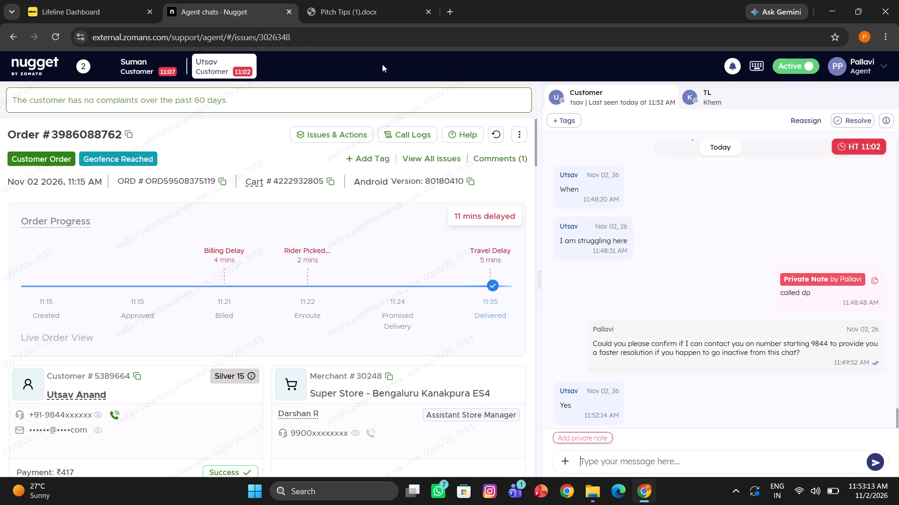
scroll(368, 281, down, 2)
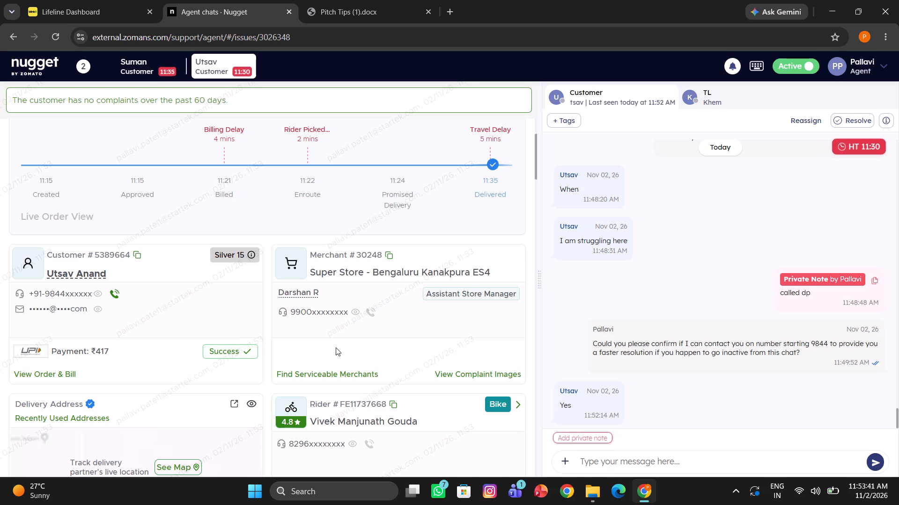
scroll(374, 346, down, 2)
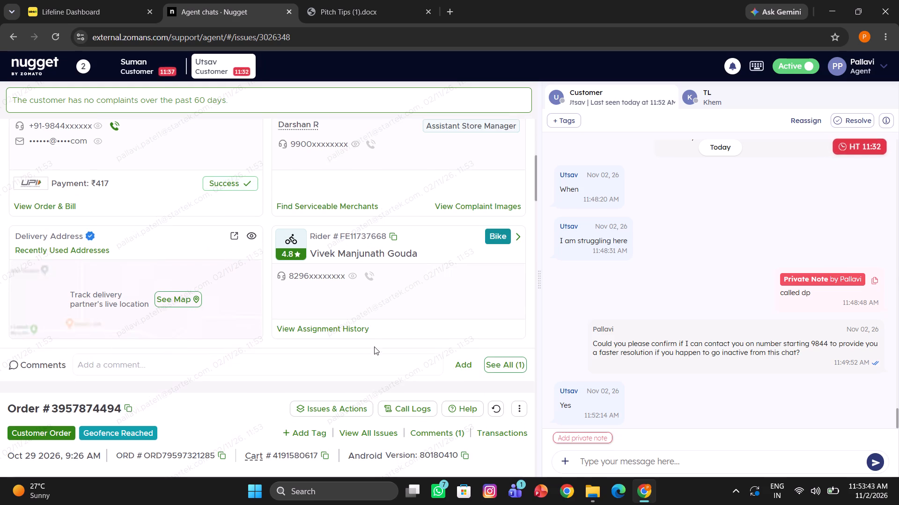
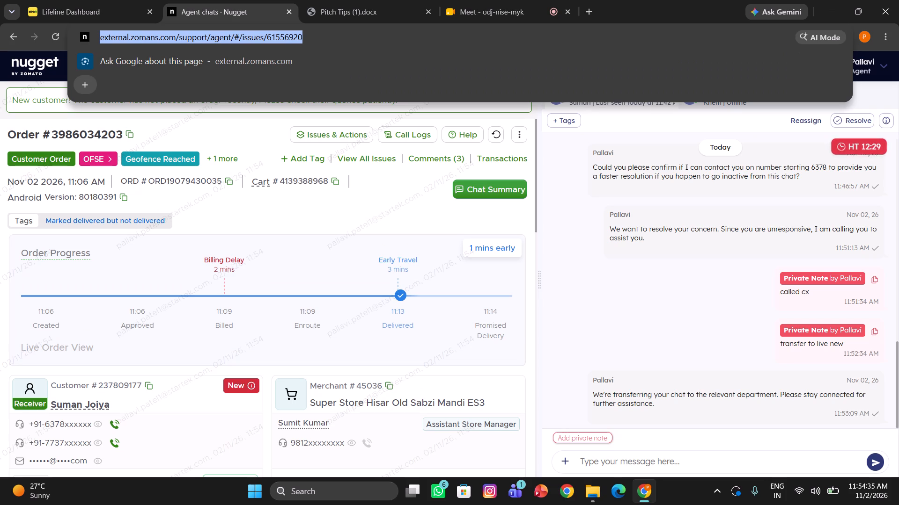
Examine the redelivery order in Suman's chat, including its delivery progress and the customer, merchant and rider details.
scroll(372, 346, down, 9)
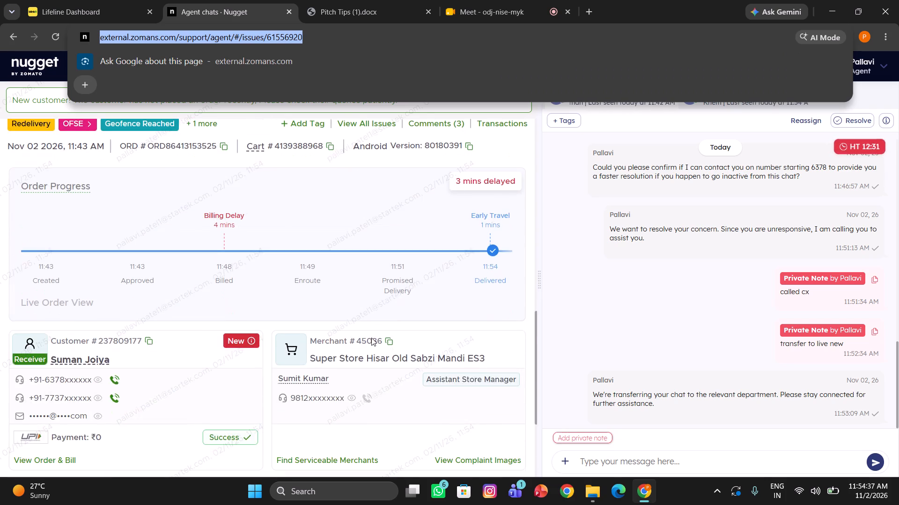
scroll(371, 338, down, 6)
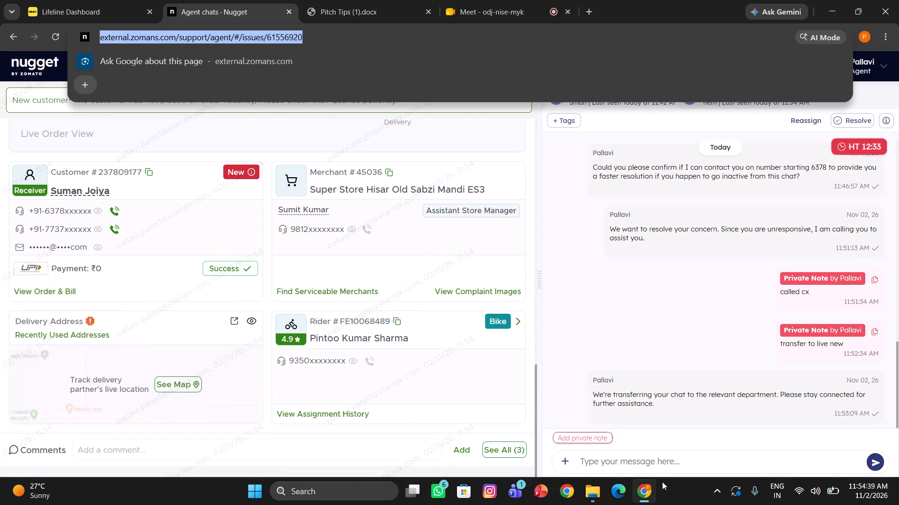
click(675, 294)
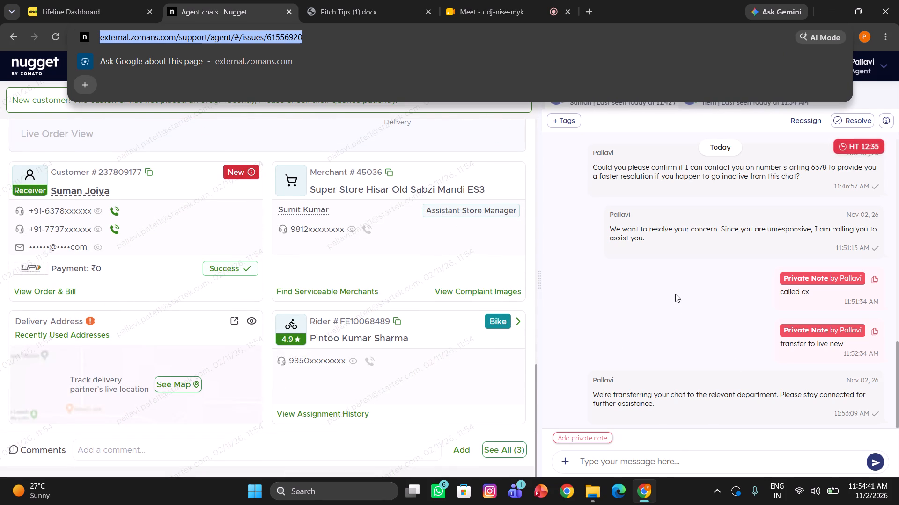
scroll(396, 382, up, 10)
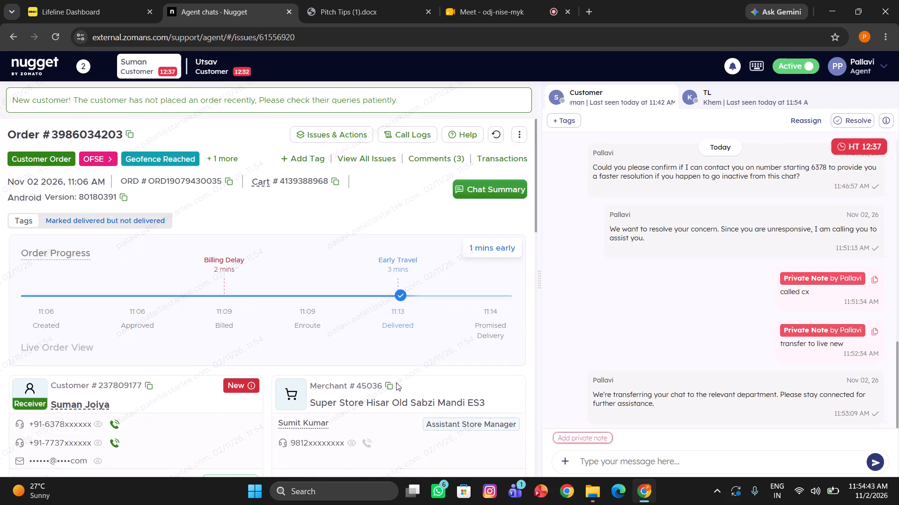
Send Suman the message "Have you received your roder?" in the chat.
click(616, 458)
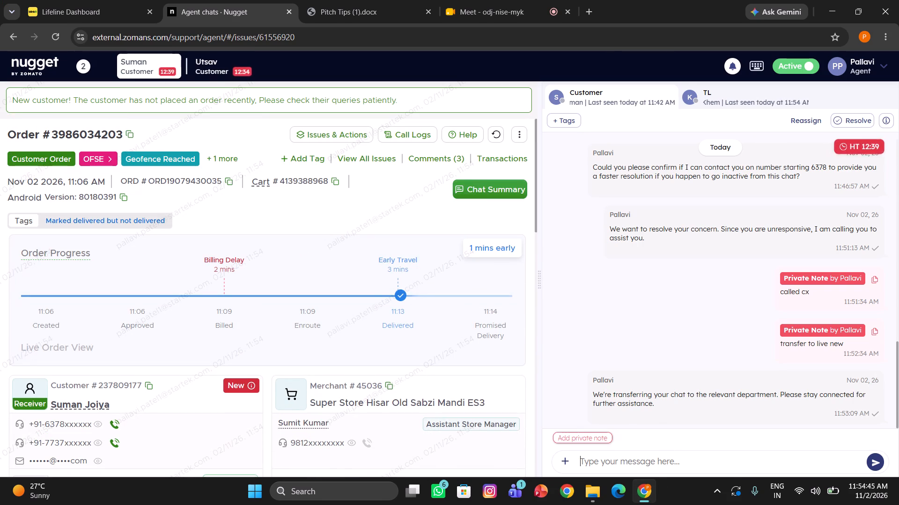
text(ave you received your roder.)
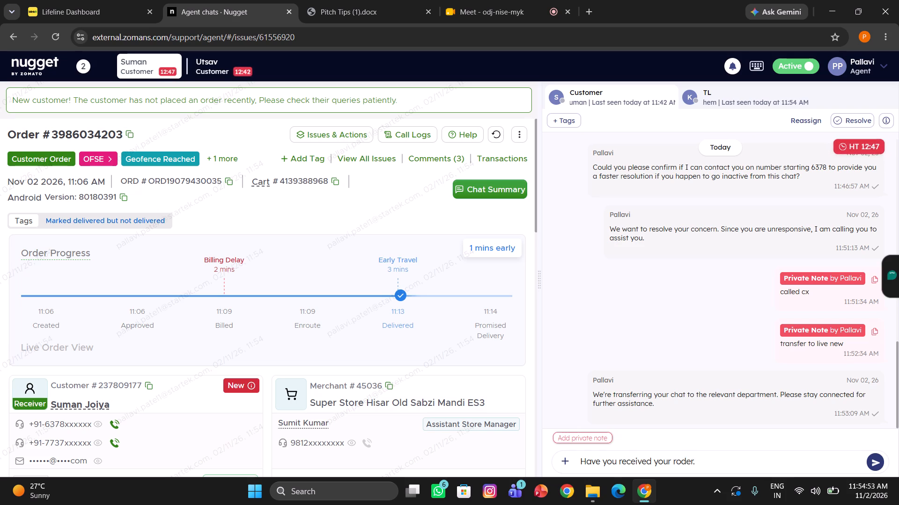
key(BackSpace)
key(shift+question)
key(Return)
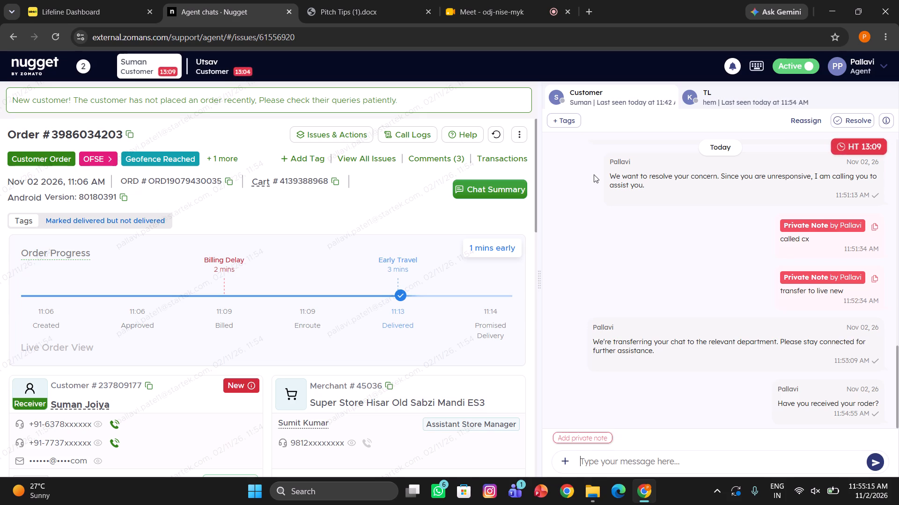
click(221, 66)
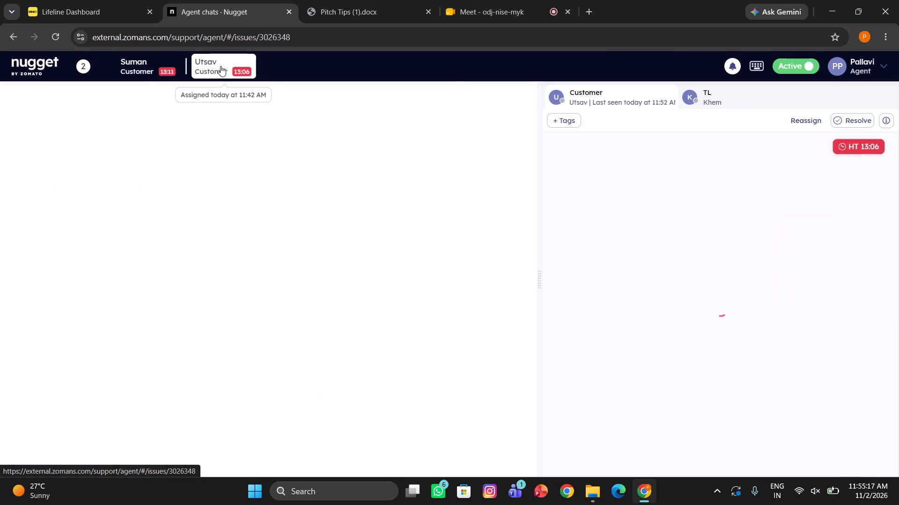
scroll(591, 241, down, 5)
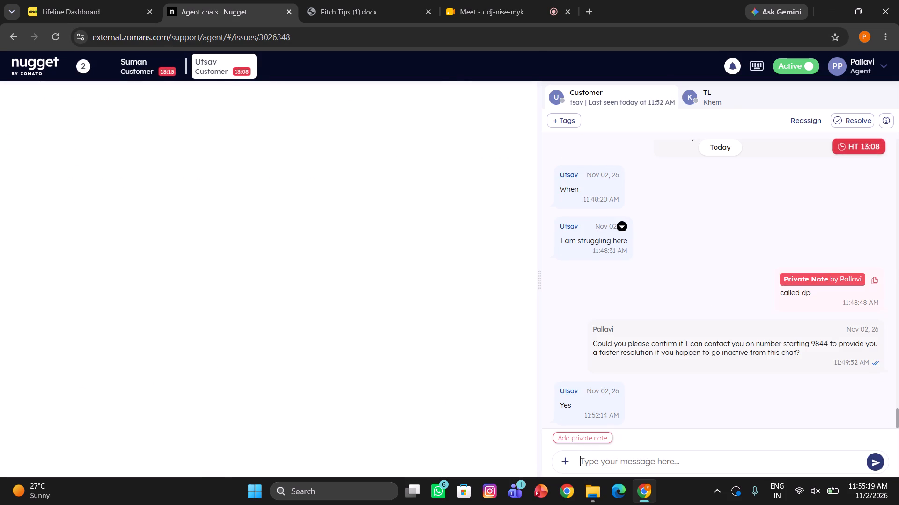
scroll(635, 275, down, 1)
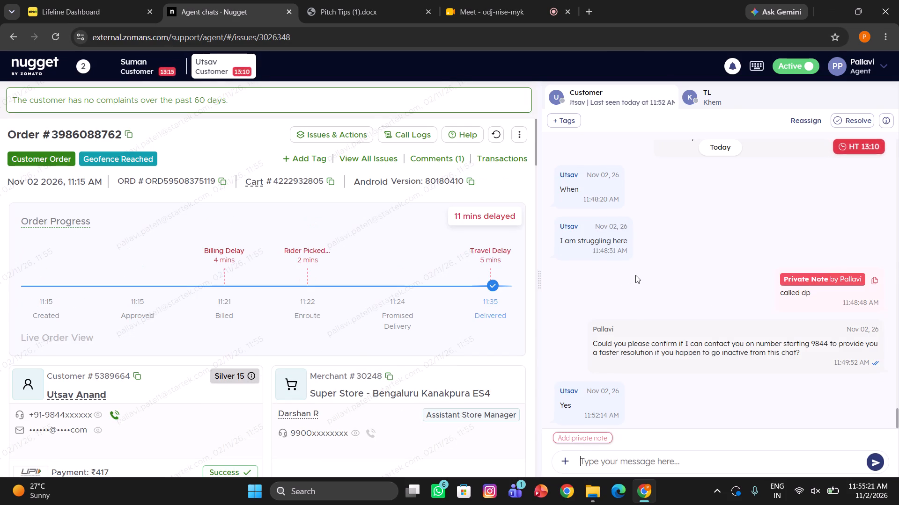
scroll(635, 275, down, 1)
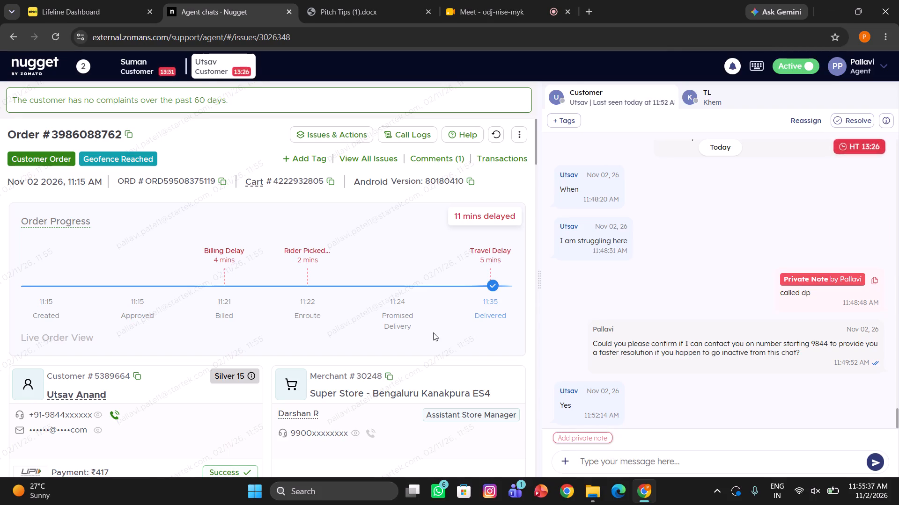
scroll(425, 331, down, 3)
click(372, 318)
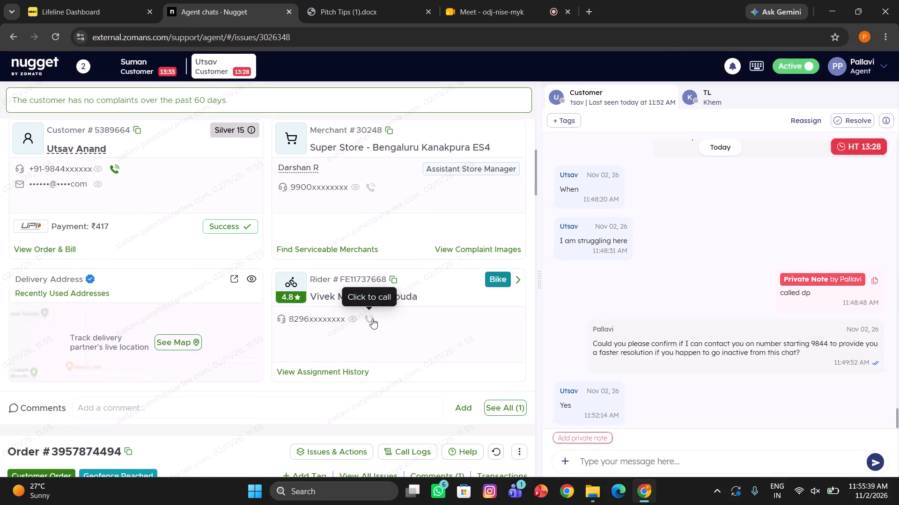
click(484, 338)
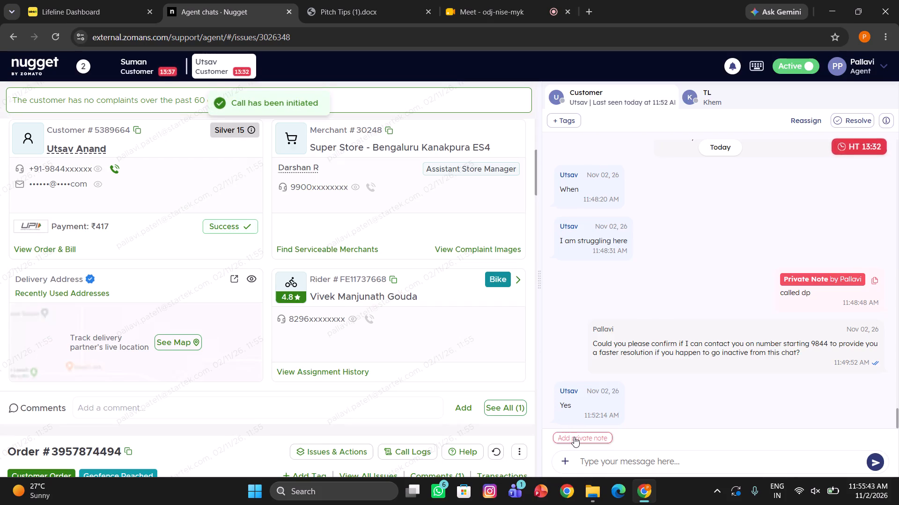
Add a private note reading "called cx" to Utsav's chat.
click(574, 437)
text(called cx)
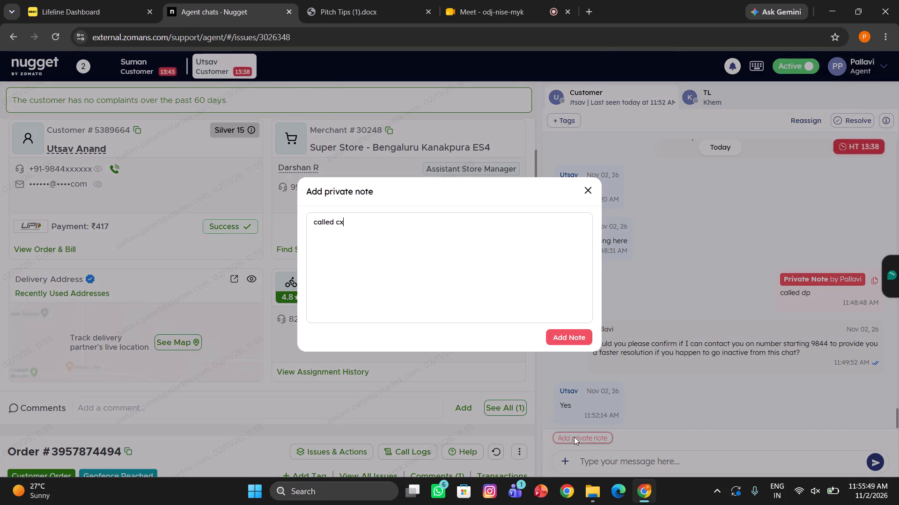
click(557, 336)
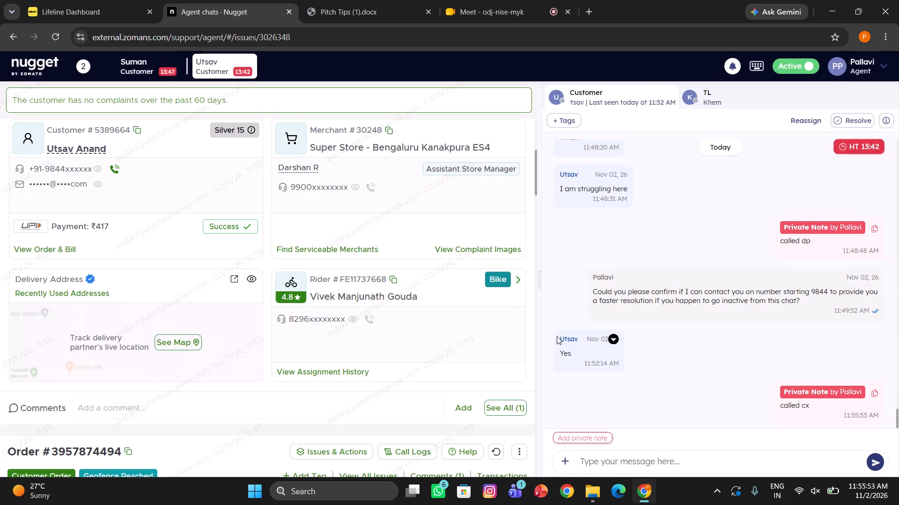
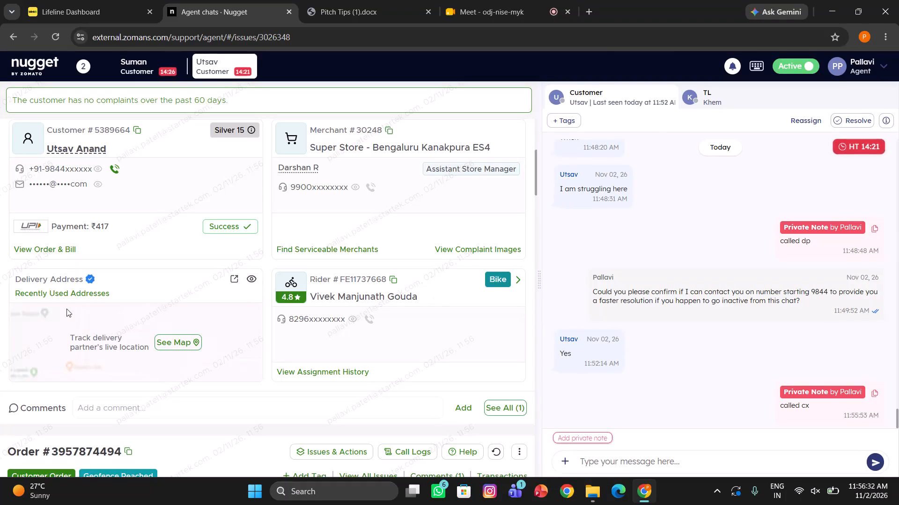
Place a call to the customer, Utsav, from the customer details in his chat.
click(111, 166)
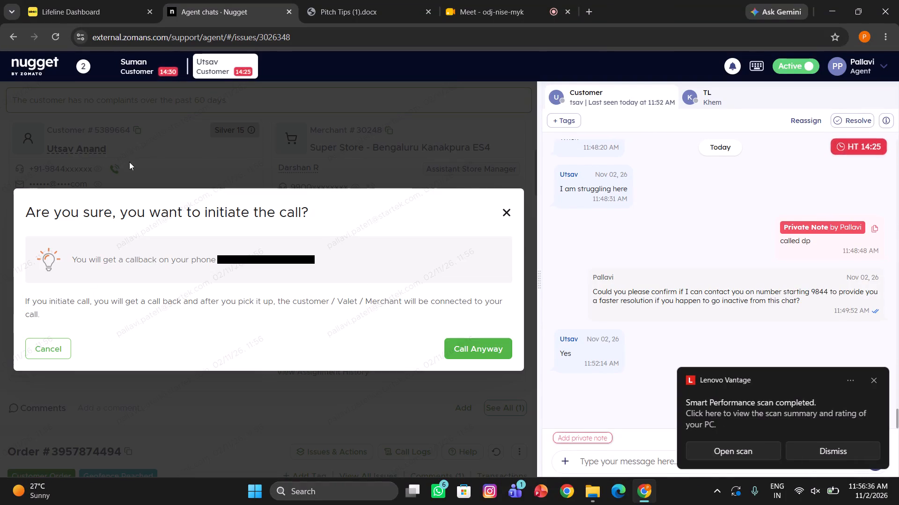
click(471, 349)
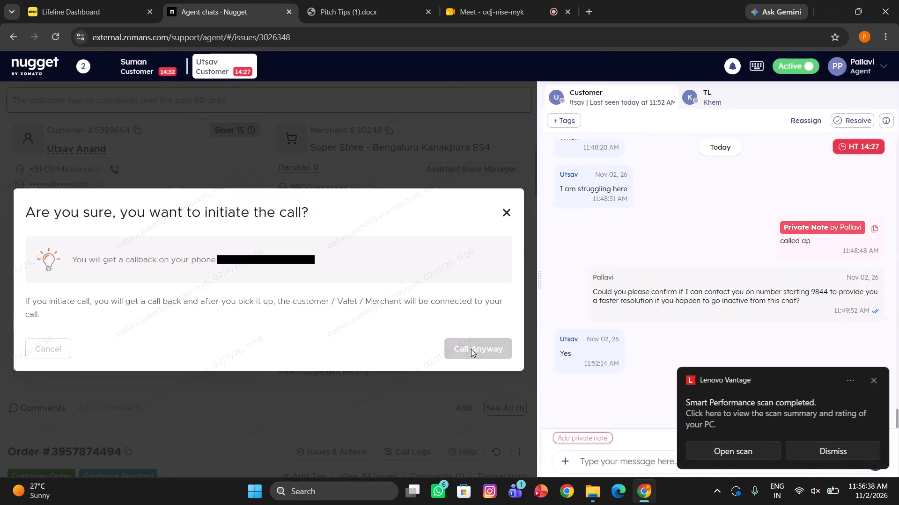
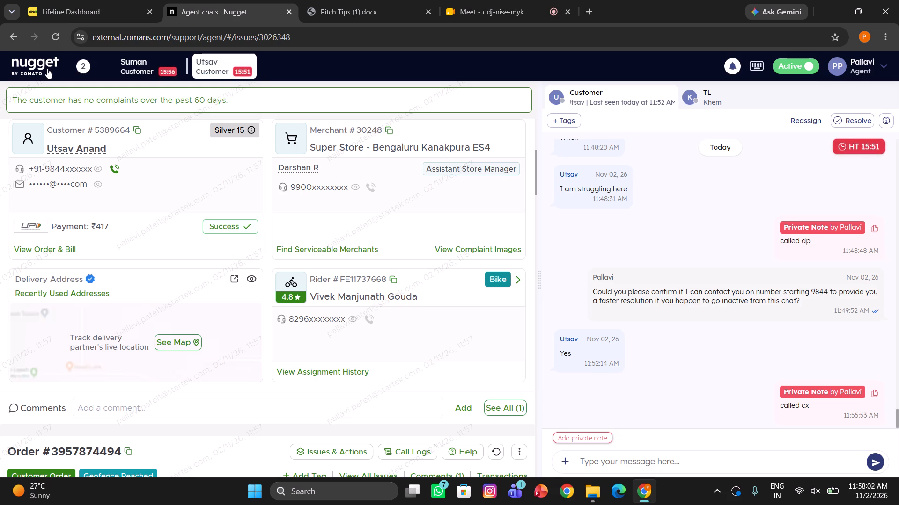
Write the message "Waiting for your response" to the customer in Suman's chat.
click(154, 72)
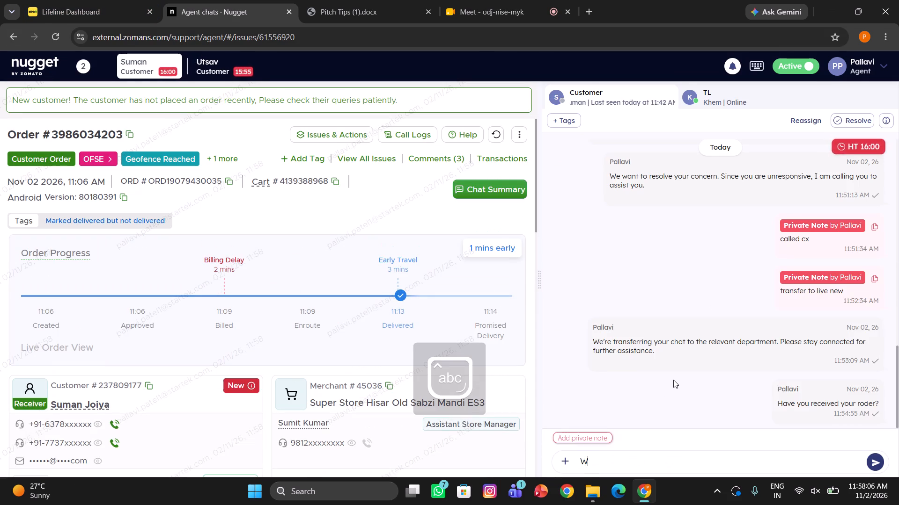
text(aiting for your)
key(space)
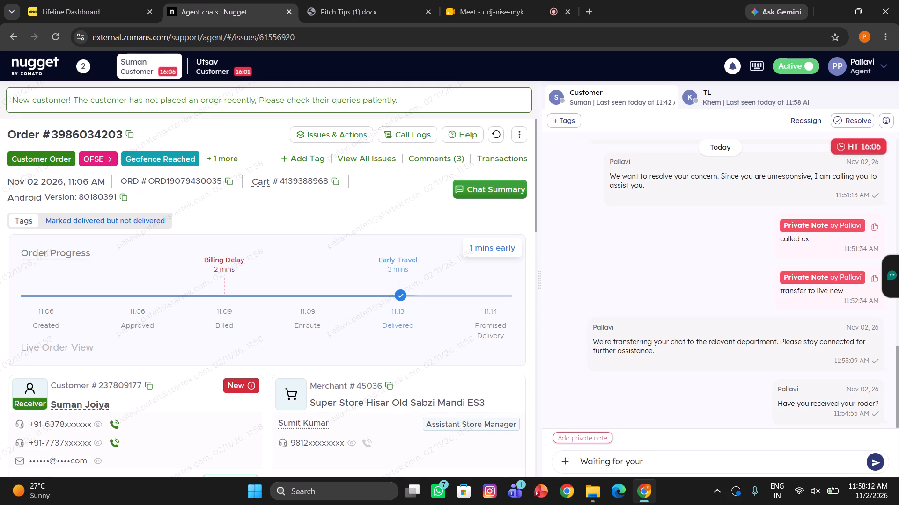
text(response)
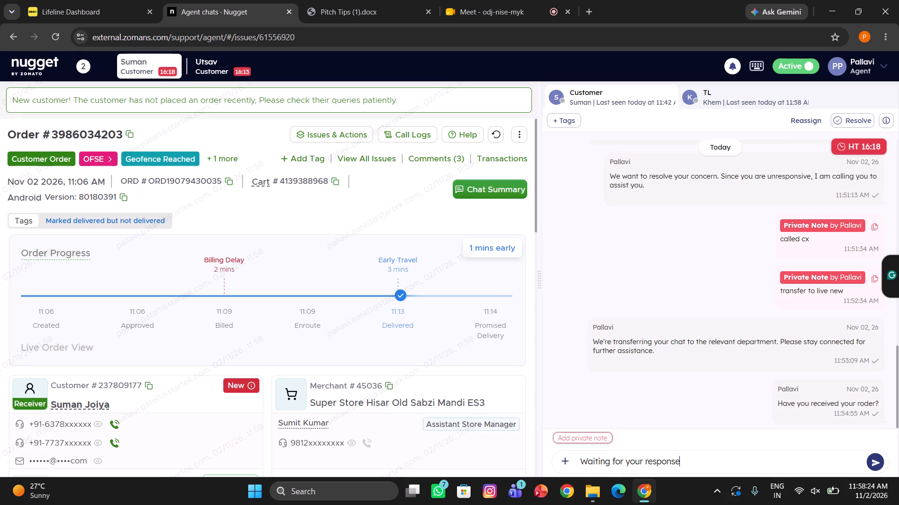
Complete the drafted message with a full stop and send "Waiting for your response." in Suman's chat.
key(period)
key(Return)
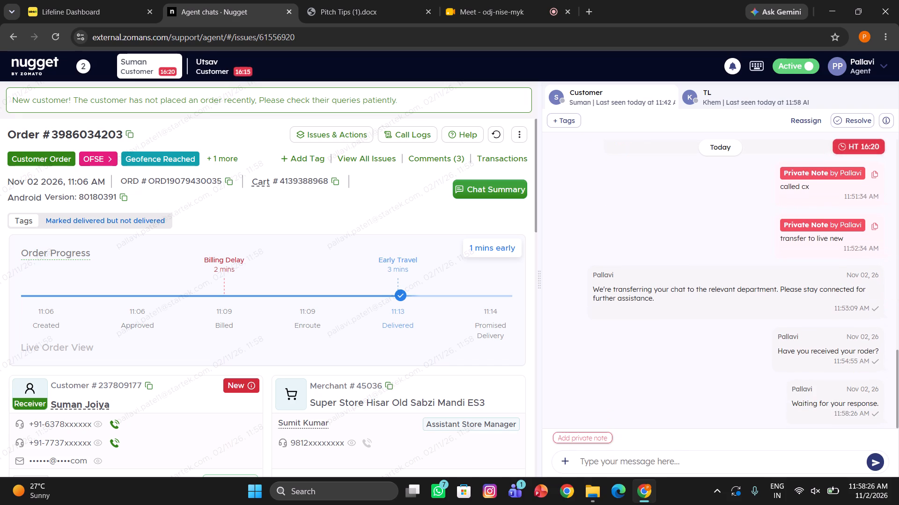
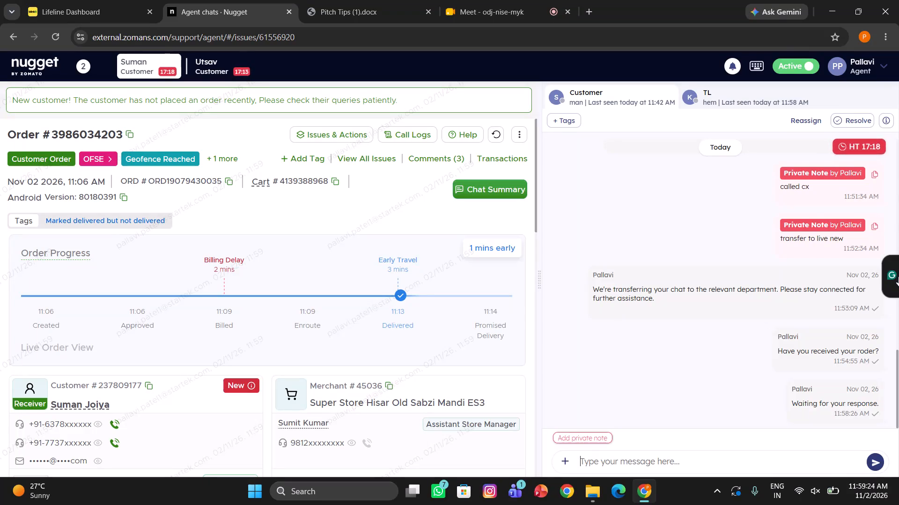
Send the canned response "/Rate us/Service no", asking the customer to rate the conversation, in Utsav's chat.
scroll(898, 276, down, 2)
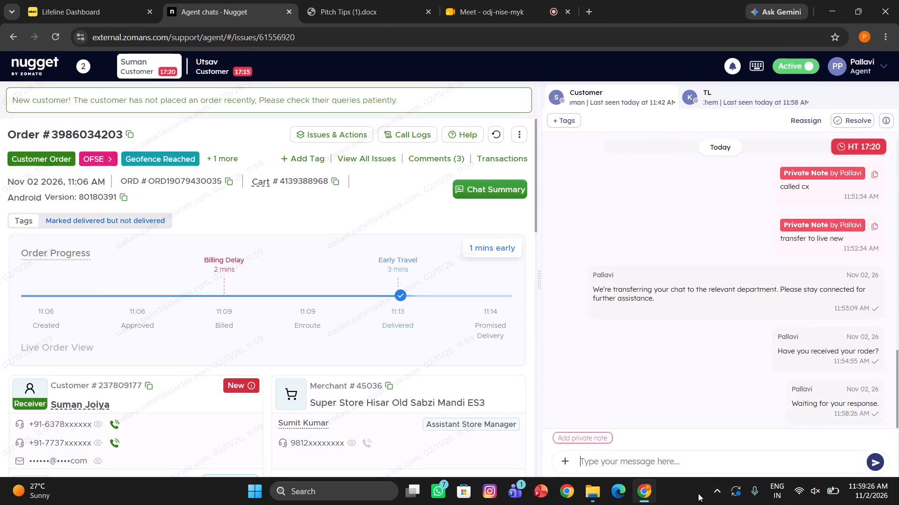
click(216, 66)
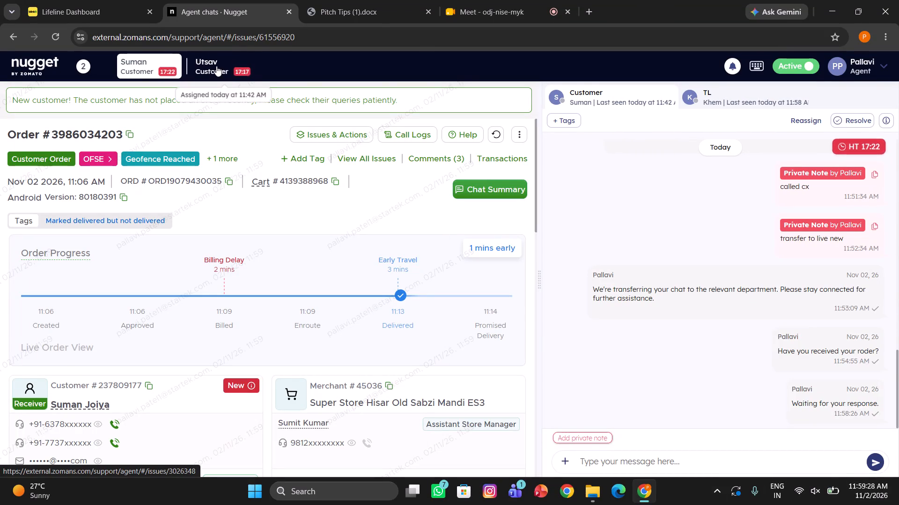
scroll(744, 326, down, 2)
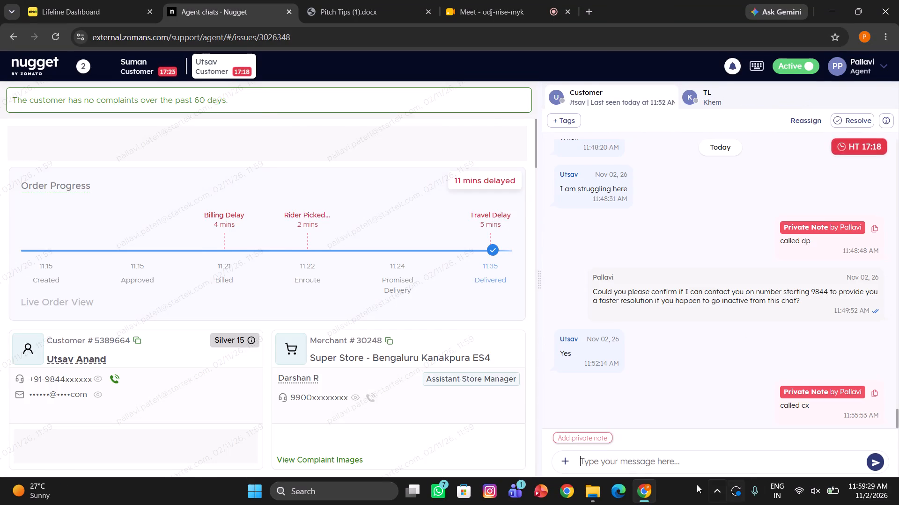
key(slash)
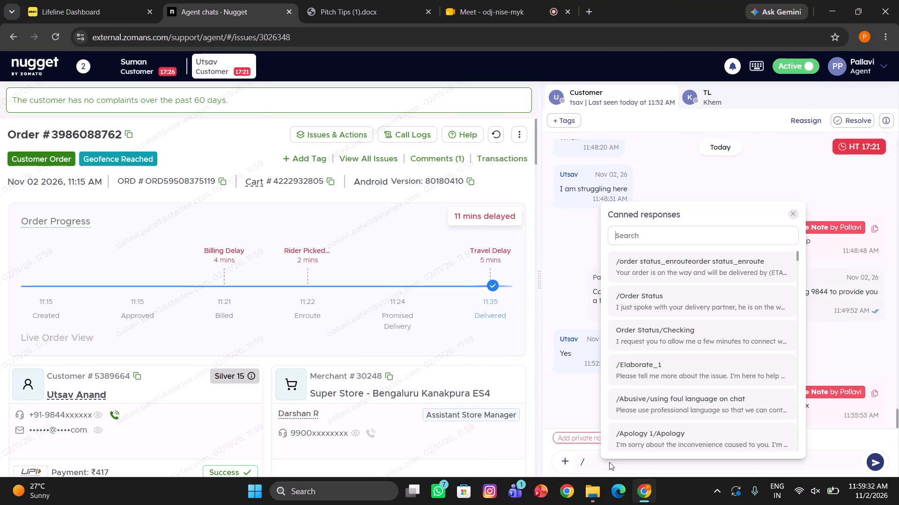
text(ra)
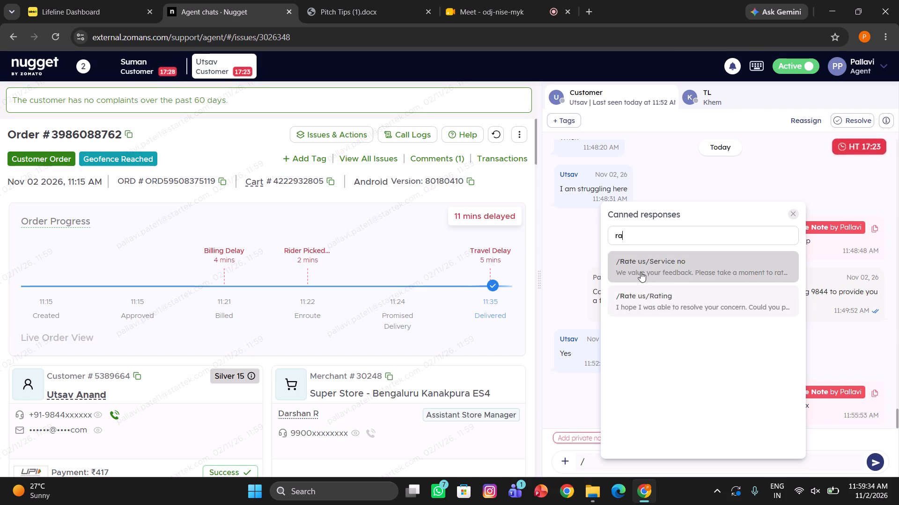
click(640, 272)
key(Return)
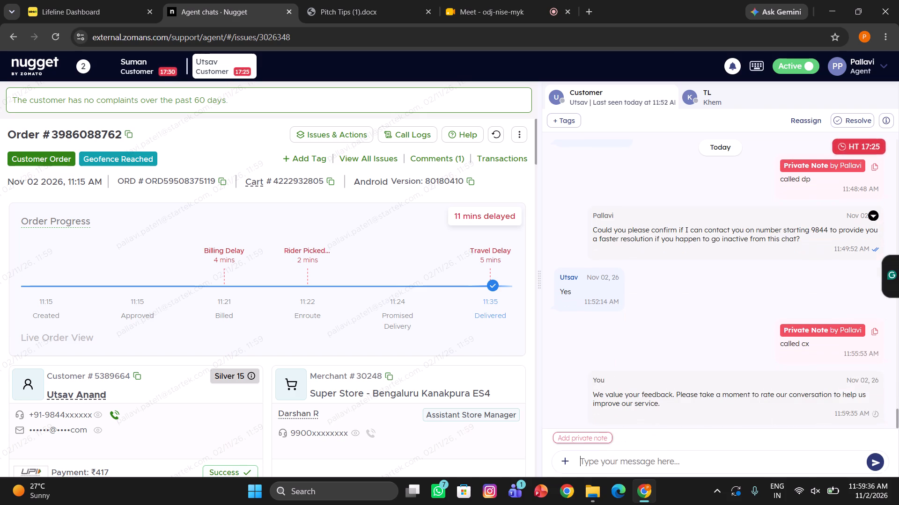
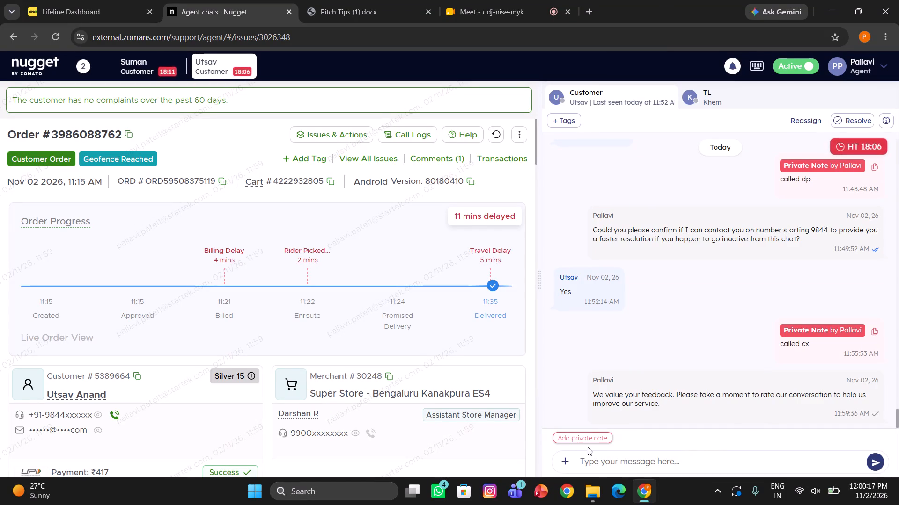
Open the Knowledge Hub spreadsheet from Google Sheets in a new browser tab.
click(577, 438)
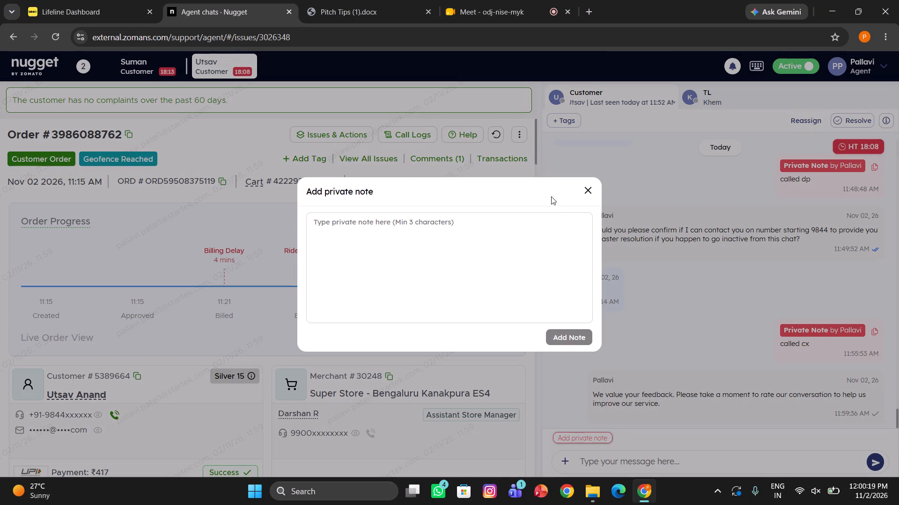
click(589, 190)
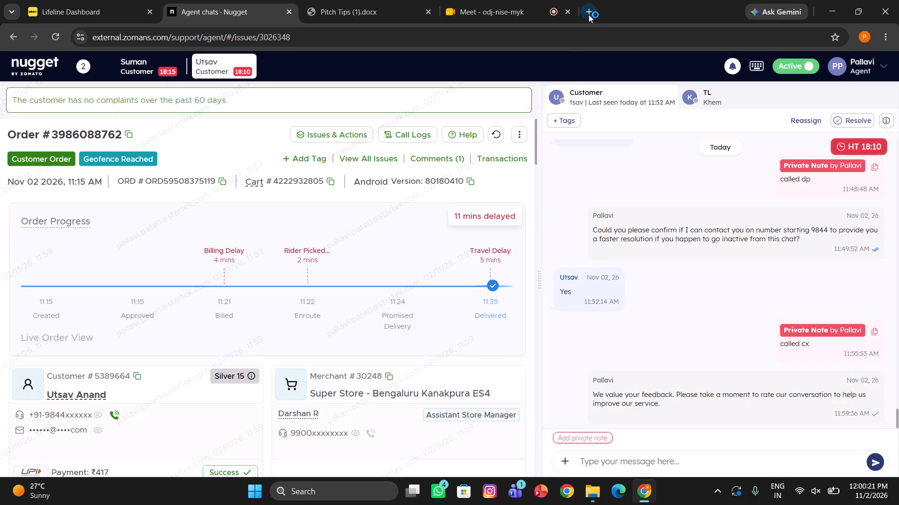
click(589, 14)
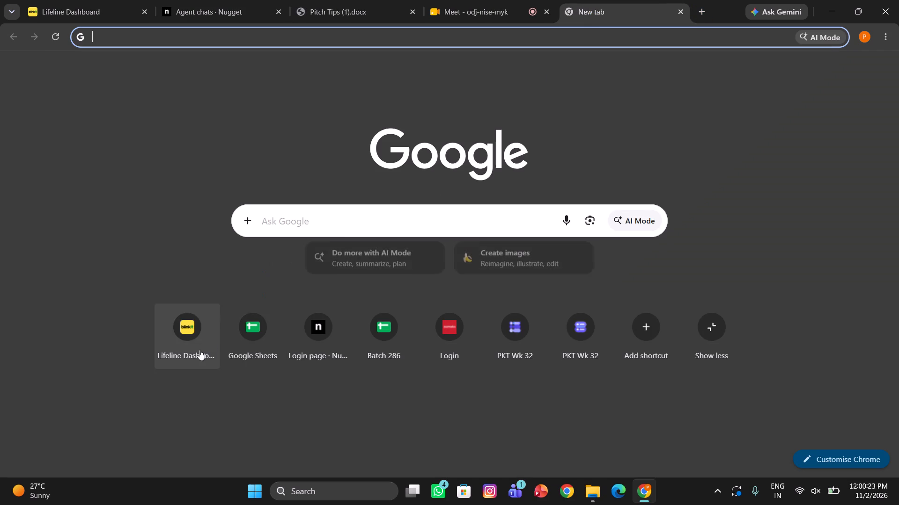
click(254, 332)
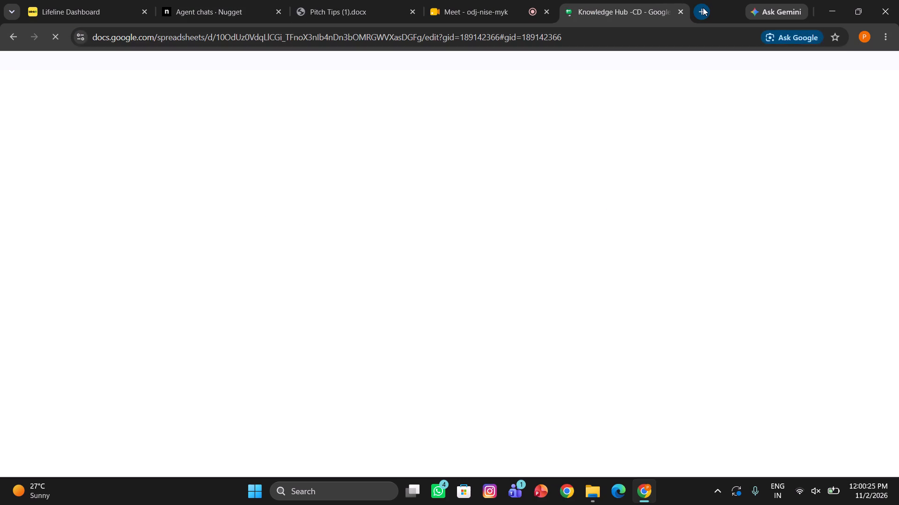
Open Online Notepad in another new tab and copy the first VOC template, from "VOC:-Mdnd" through "Follow Up - NA".
click(703, 7)
text(on)
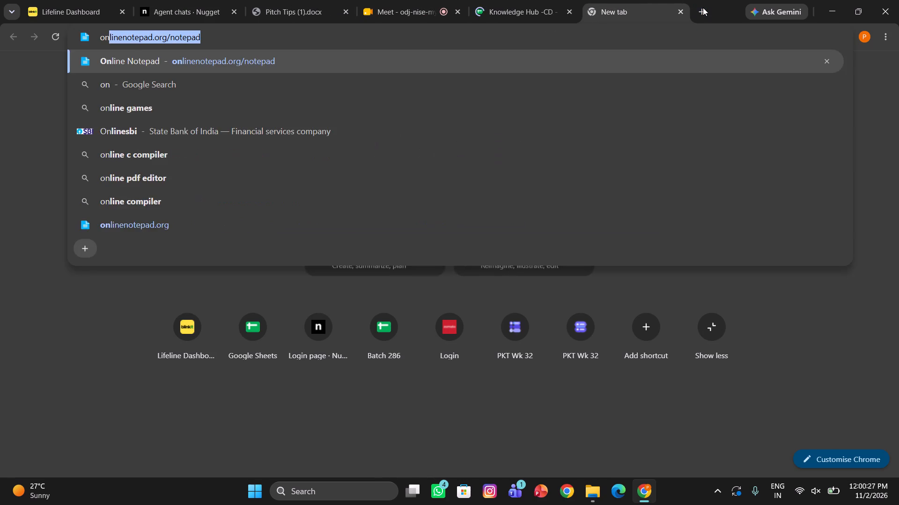
key(Return)
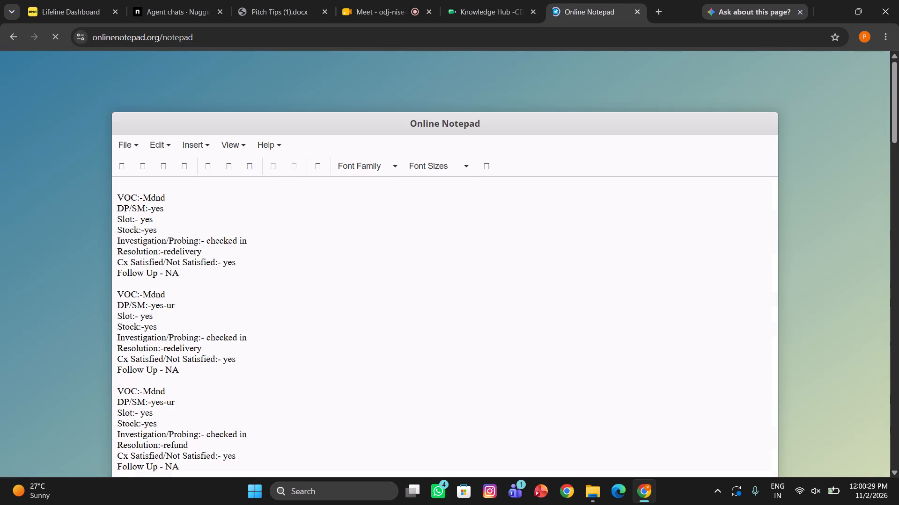
drag(187, 284, 117, 224)
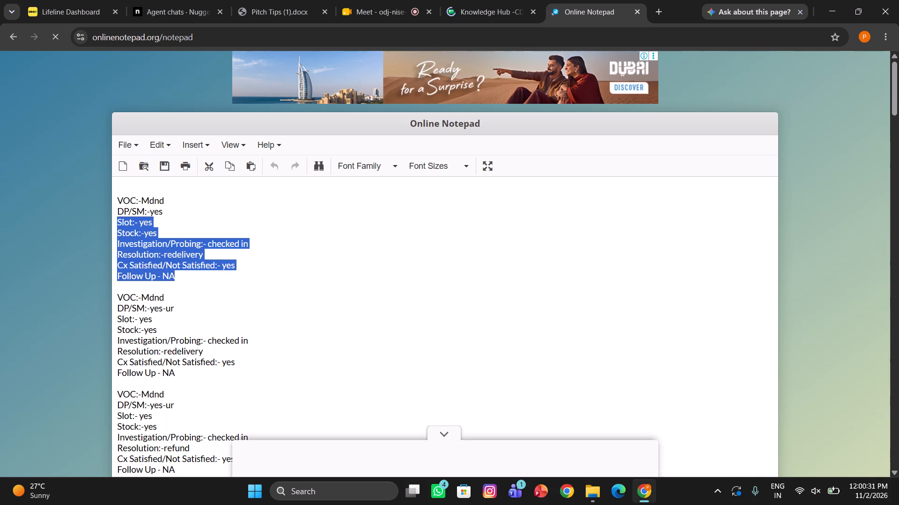
drag(117, 224, 113, 205)
key(ctrl+c)
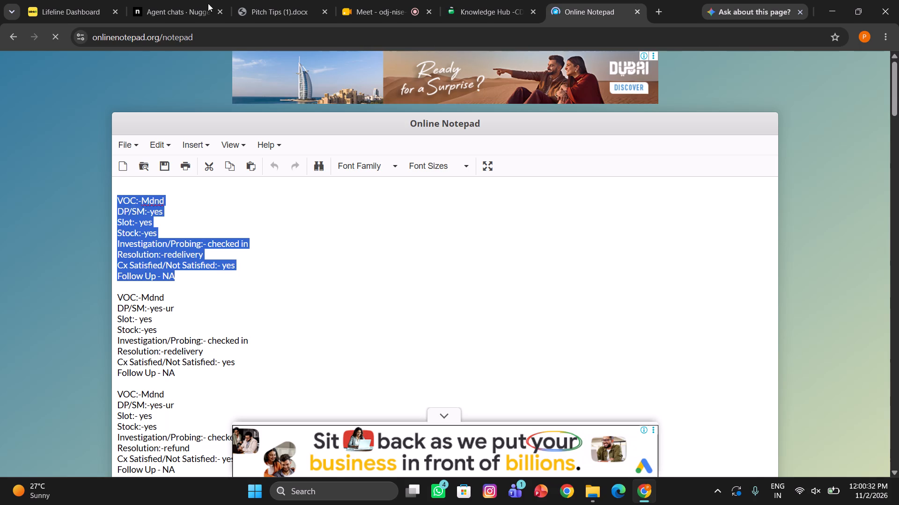
Return to Utsav's chat in Nugget, paste the VOC template as a comment on his Nov 02 order, and review it.
click(189, 0)
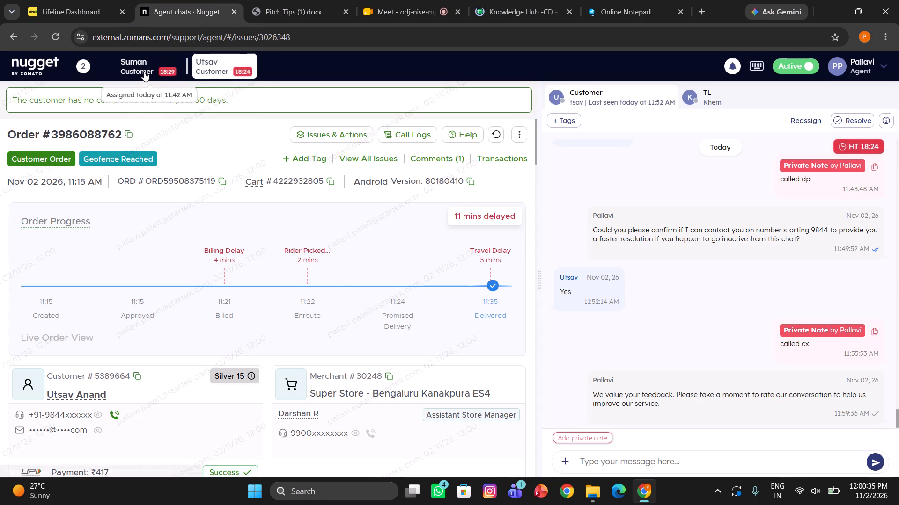
scroll(337, 289, down, 3)
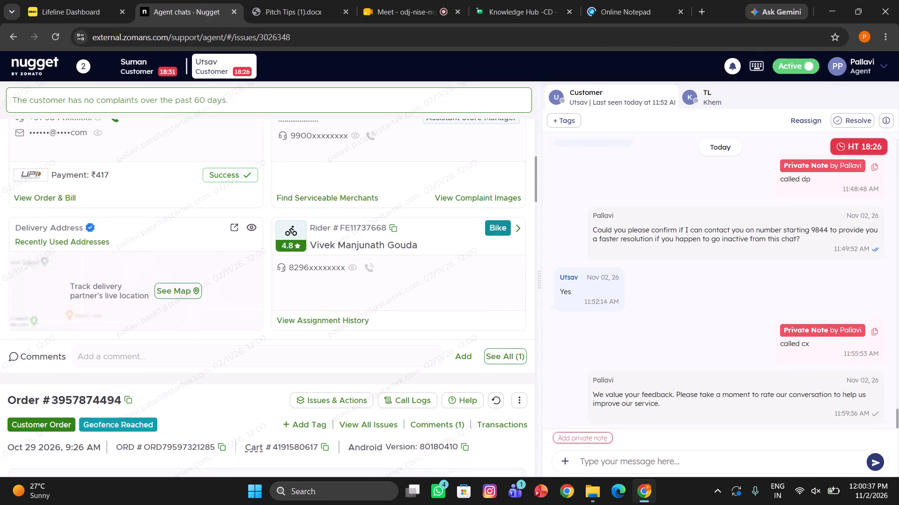
click(317, 358)
key(ctrl+v)
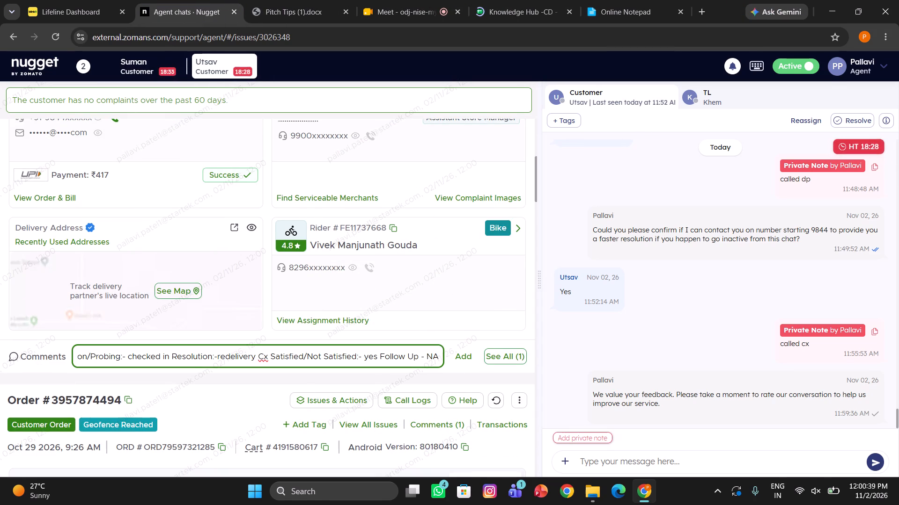
scroll(284, 354, right, 2)
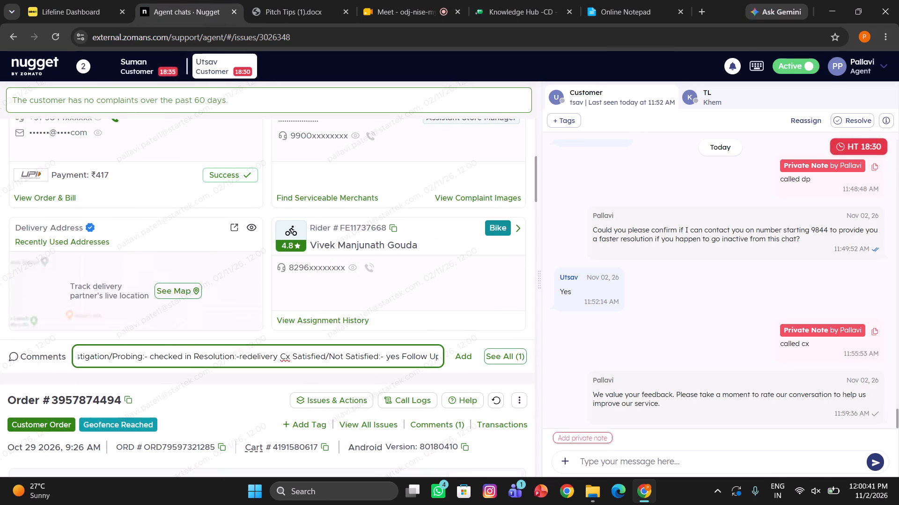
scroll(284, 354, right, 2)
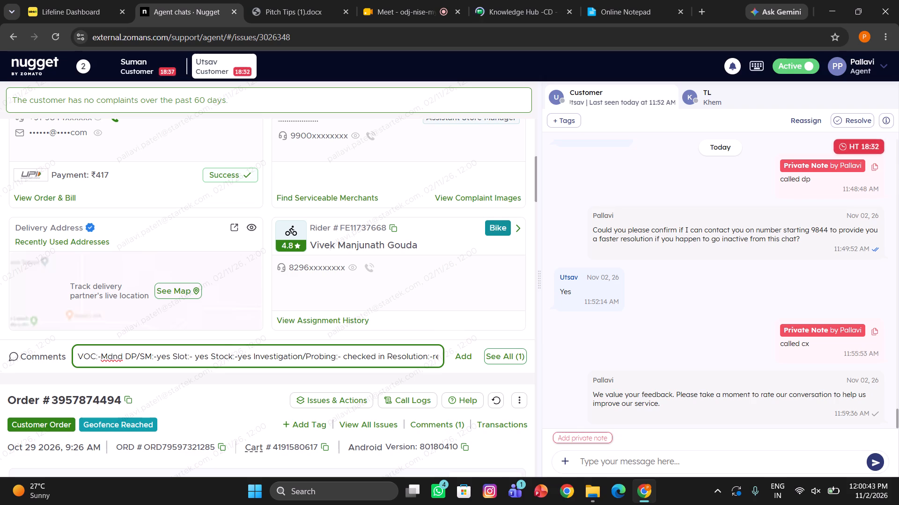
scroll(284, 354, right, 1)
scroll(284, 354, left, 1)
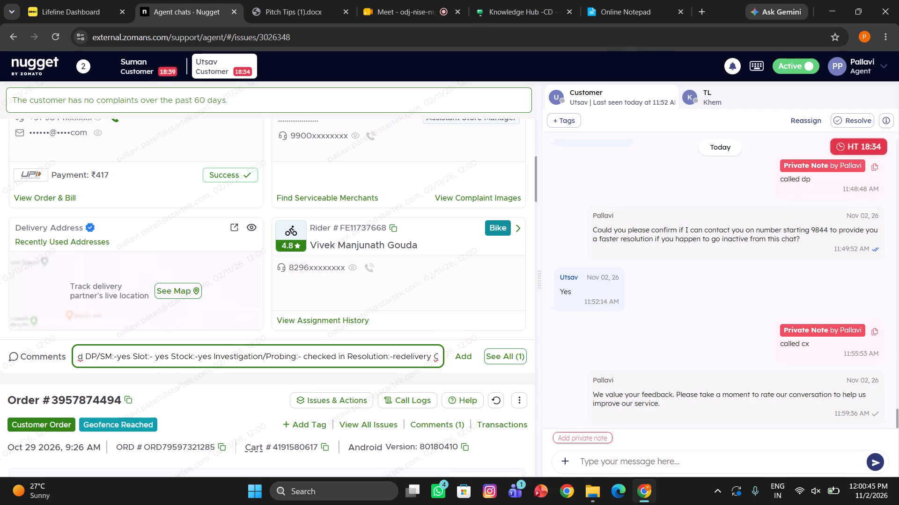
scroll(383, 368, left, 1)
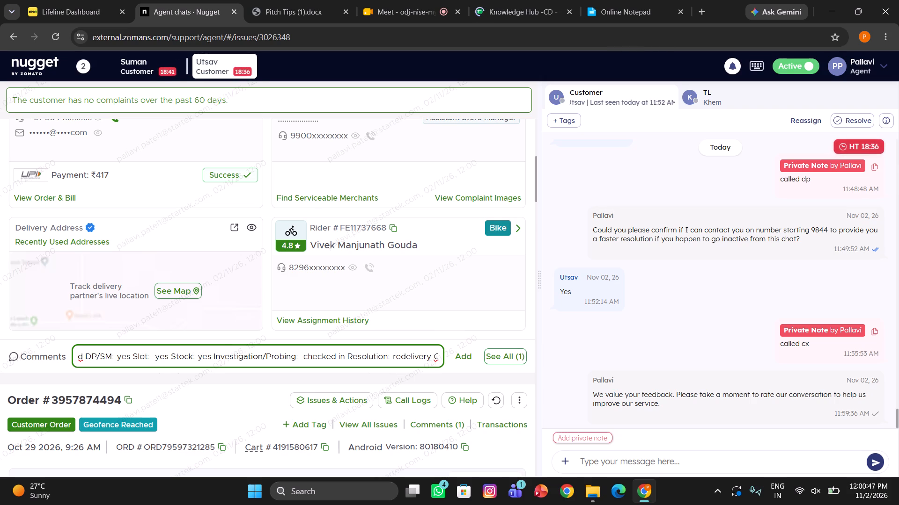
scroll(394, 359, left, 2)
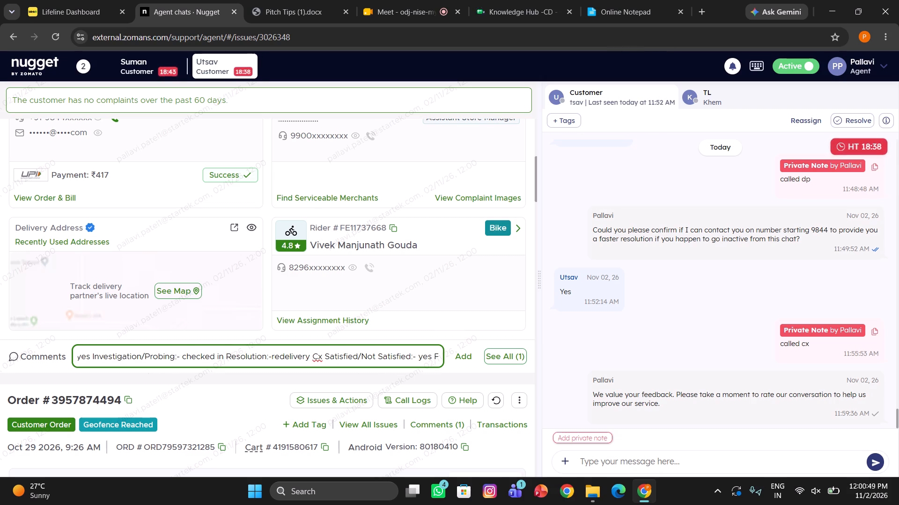
Replace "redelivery" with "received" as the Resolution in the drafted comment and add the comment to the order.
click(308, 355)
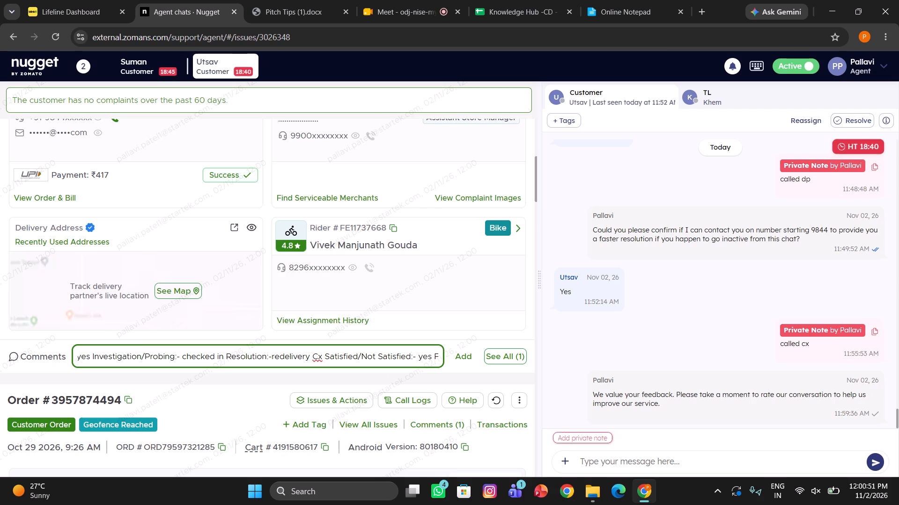
drag(311, 355, 266, 353)
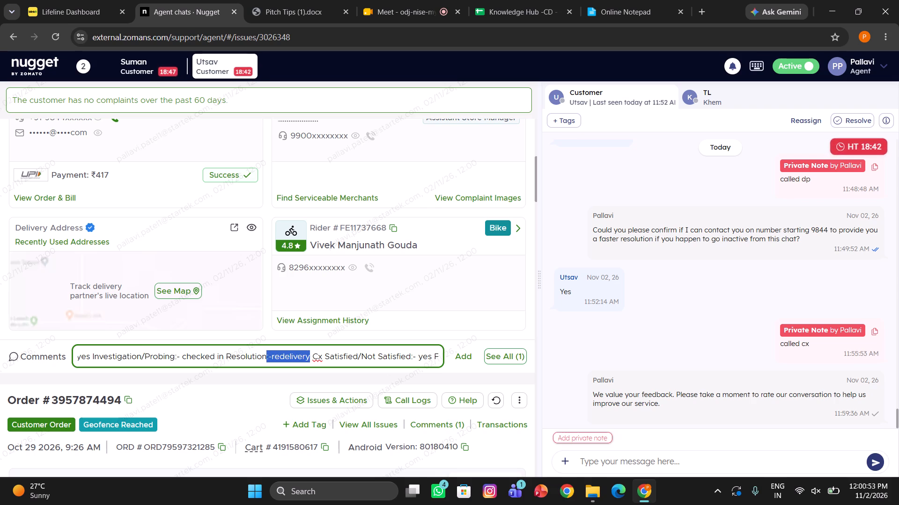
drag(266, 353, 273, 353)
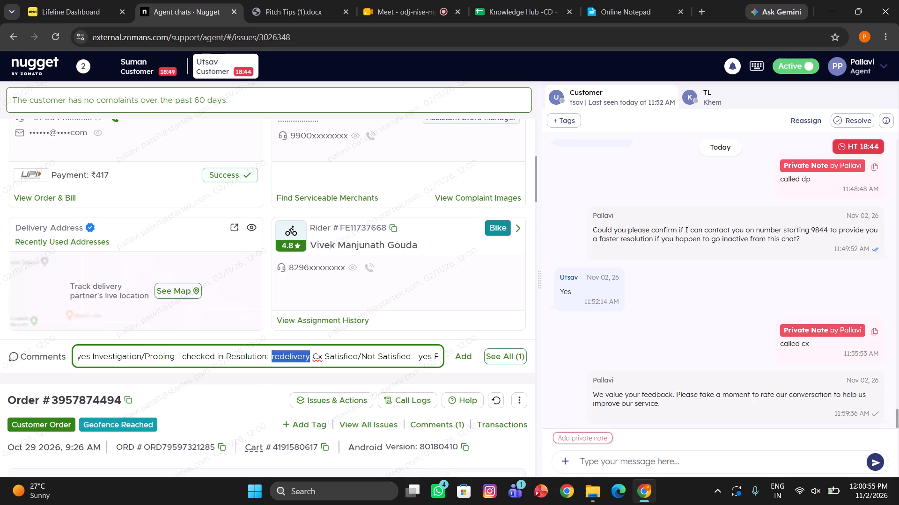
key(BackSpace)
text(received)
key(Return)
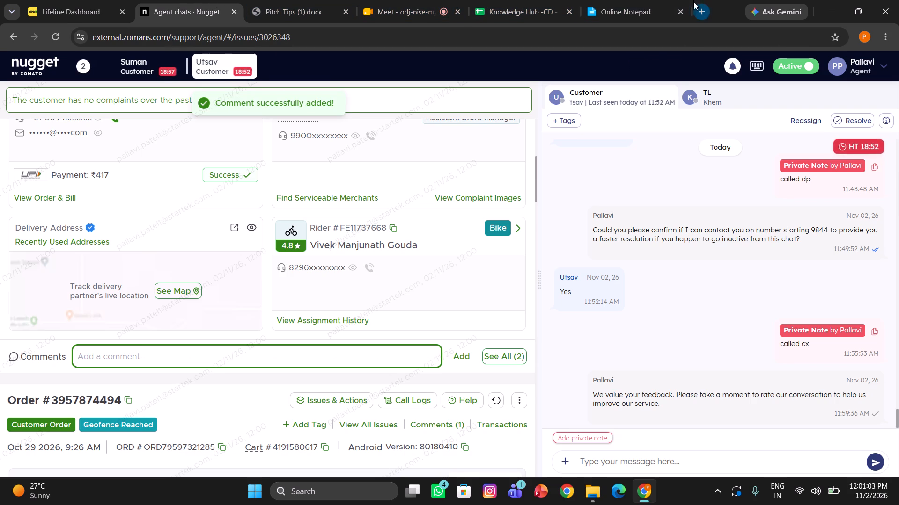
Go back to Online Notepad, dismiss the advert, and copy the template from "DP Answered: yes" through "Additional Comments:".
click(600, 1)
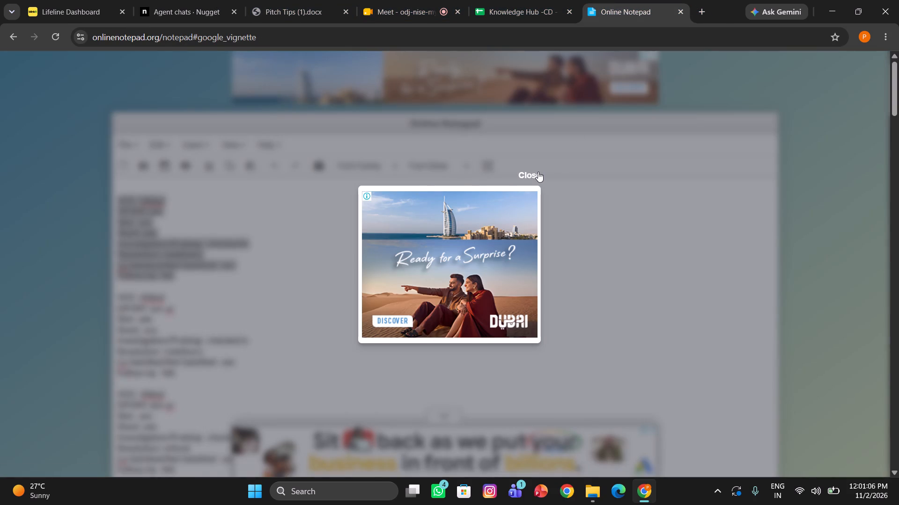
click(538, 172)
scroll(332, 231, down, 3)
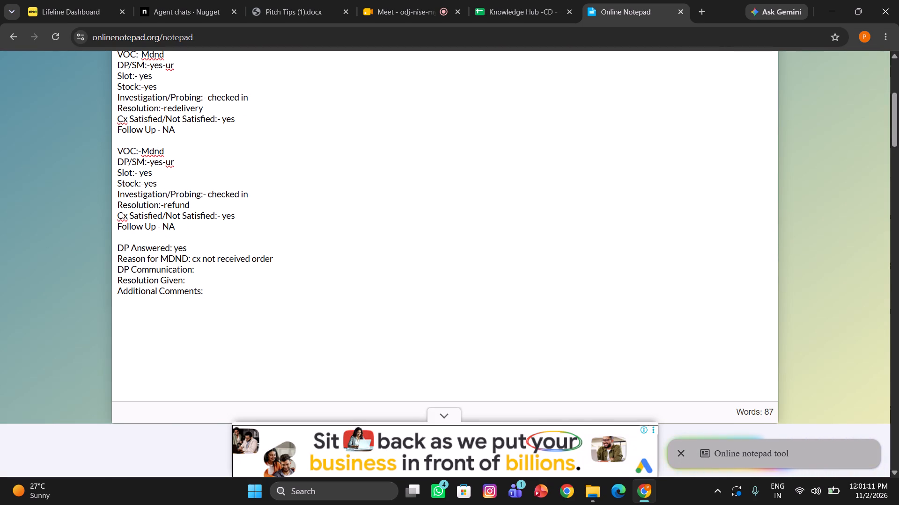
drag(119, 247, 221, 292)
key(ctrl+c)
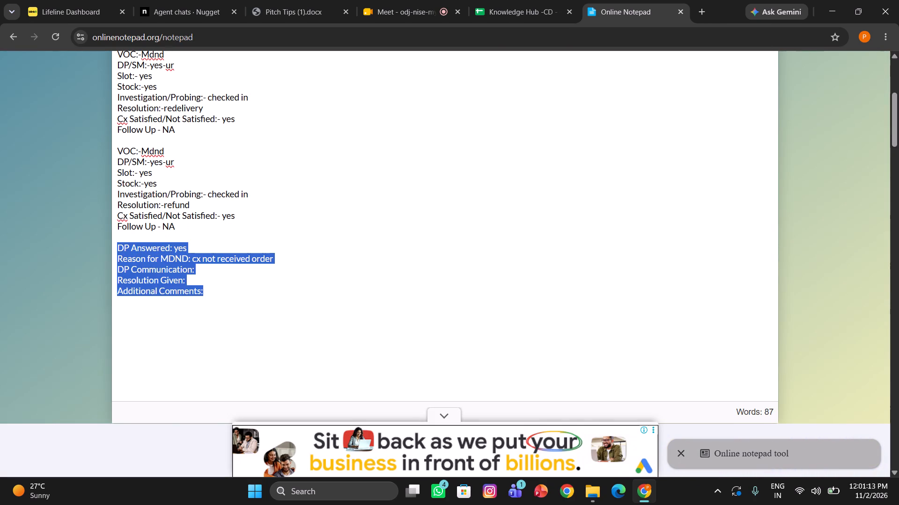
Start a private note in Utsav's Nugget chat and paste the copied DP template into it.
click(184, 0)
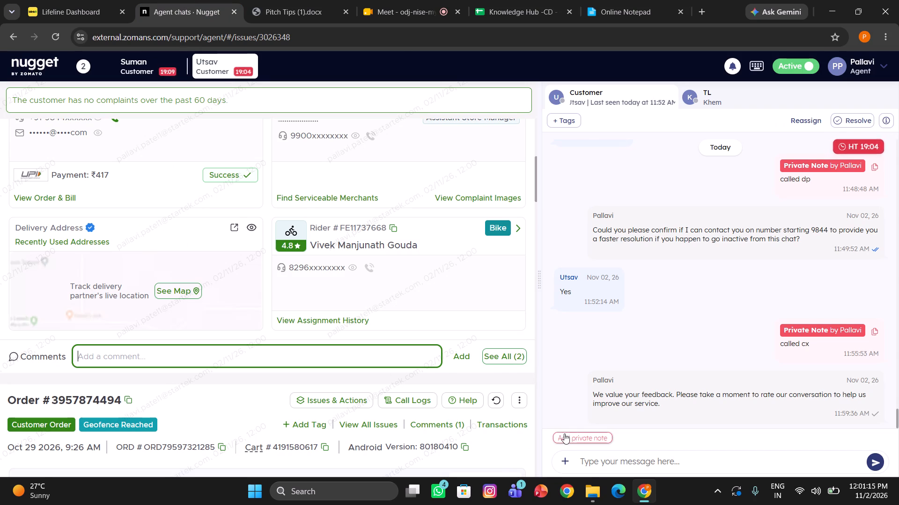
click(562, 437)
key(ctrl+v)
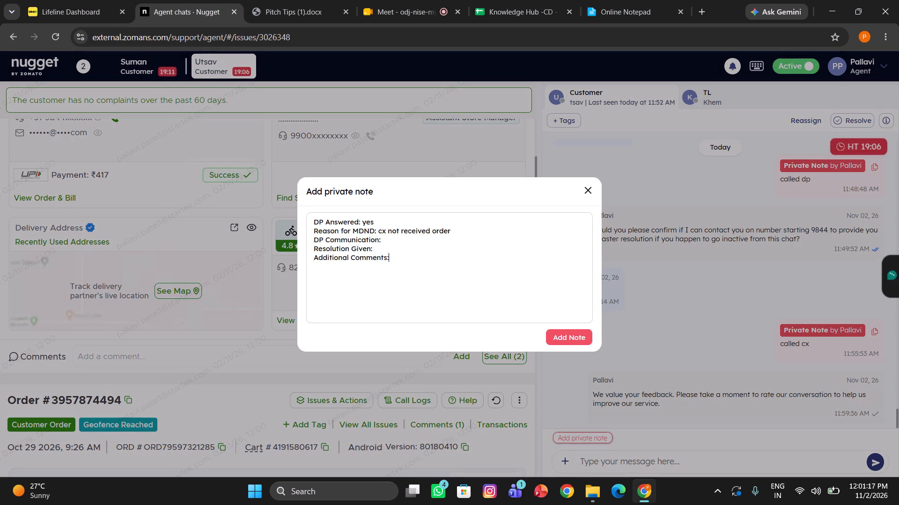
Fill in DP Communication in the private note with "dp said he delivered the order".
click(391, 241)
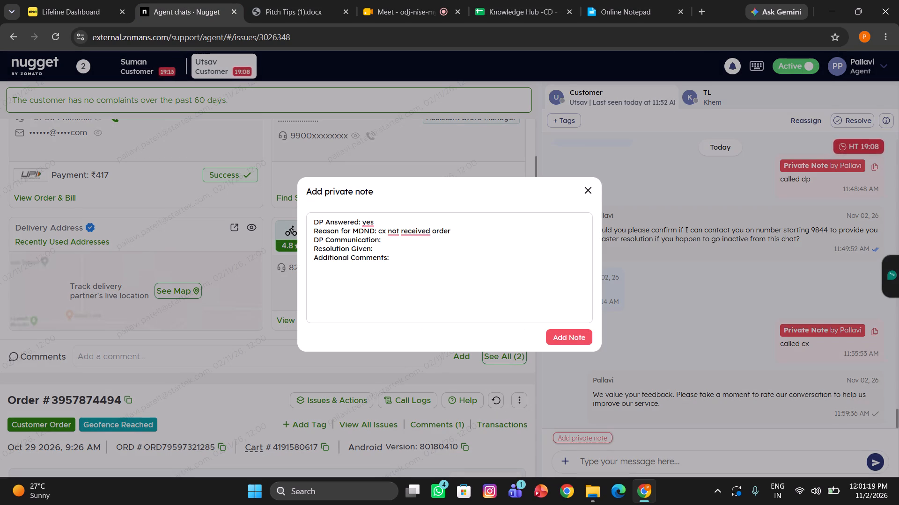
key(space)
text(dp sadi)
key(BackSpace)
key(BackSpace)
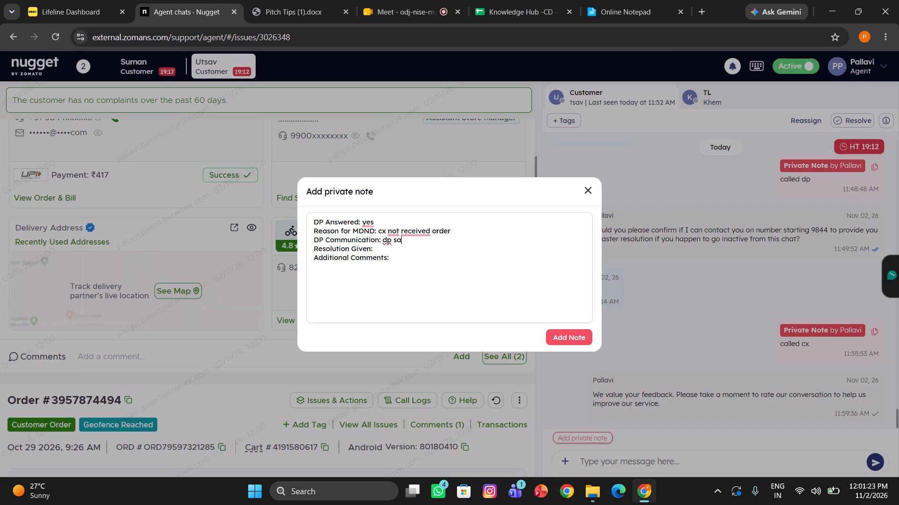
text(id he is deliver)
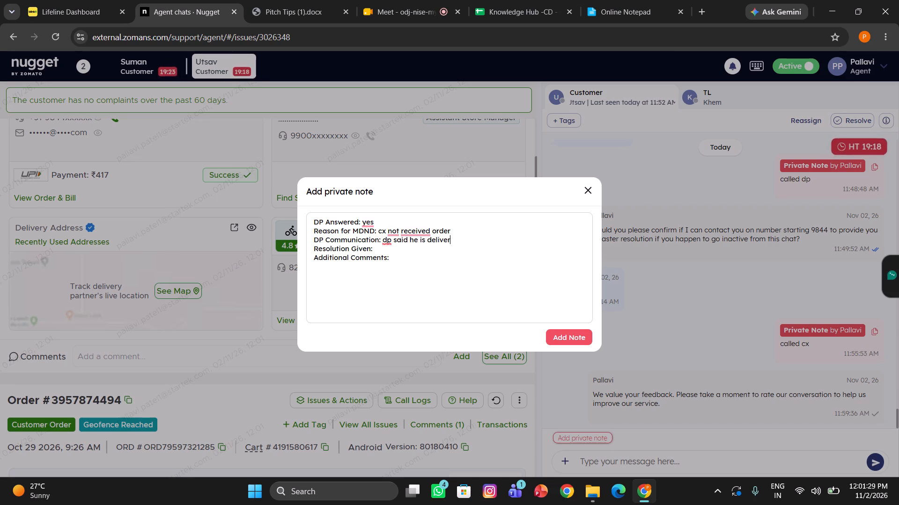
key(BackSpace)
key(BackSpace)
key(BackSpace)
key(BackSpace)
key(BackSpace)
key(BackSpace)
key(BackSpace)
key(BackSpace)
key(BackSpace)
key(BackSpace)
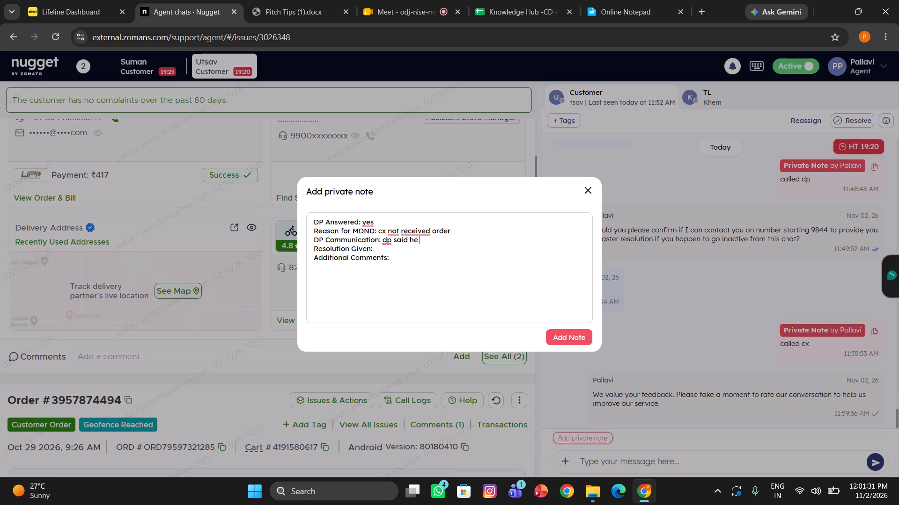
text(delivered the order)
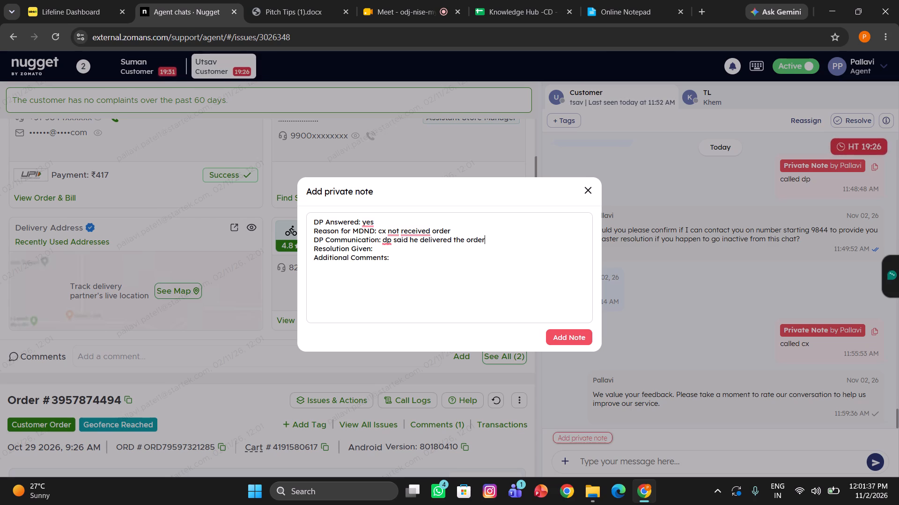
Fill in Resolution Given with "cx received order" and add the private note to Utsav's chat.
click(377, 249)
key(space)
text(cx received order)
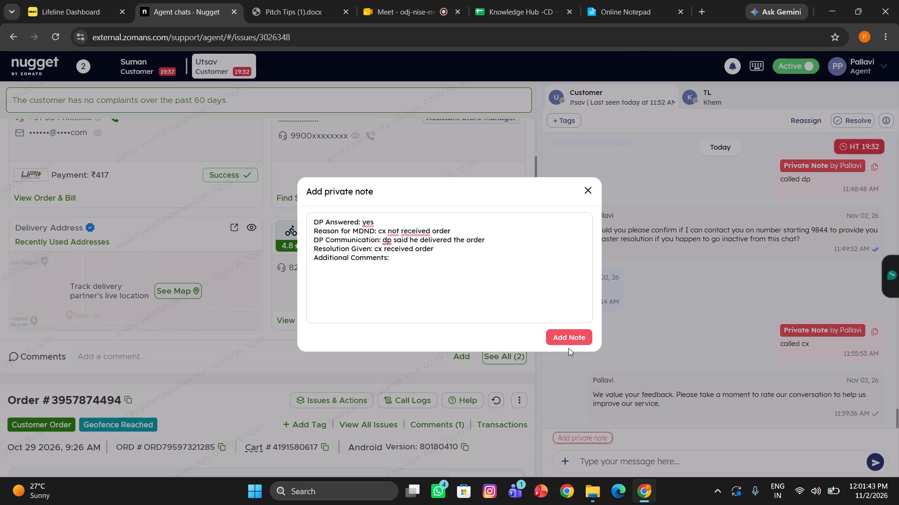
click(562, 335)
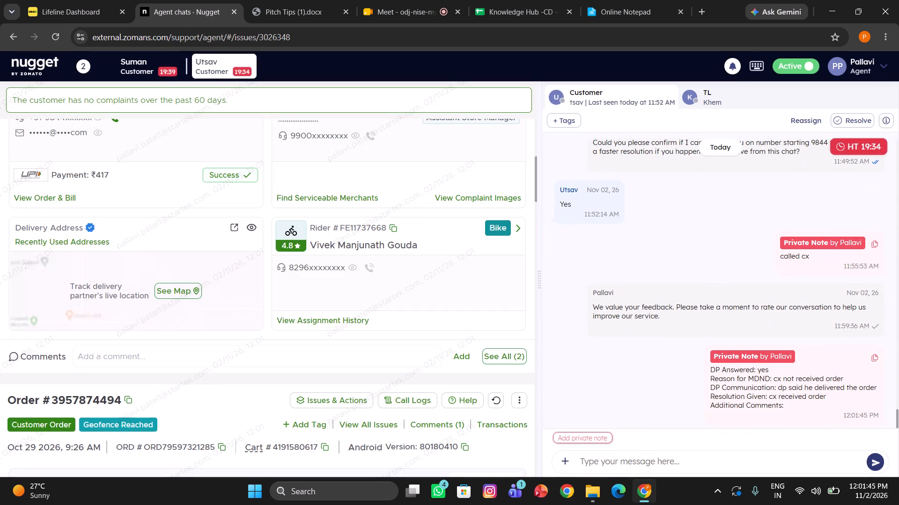
Find the closing canned response with "clo" and send the message thanking Utsav for choosing Blinkit.
click(617, 467)
text(/clo)
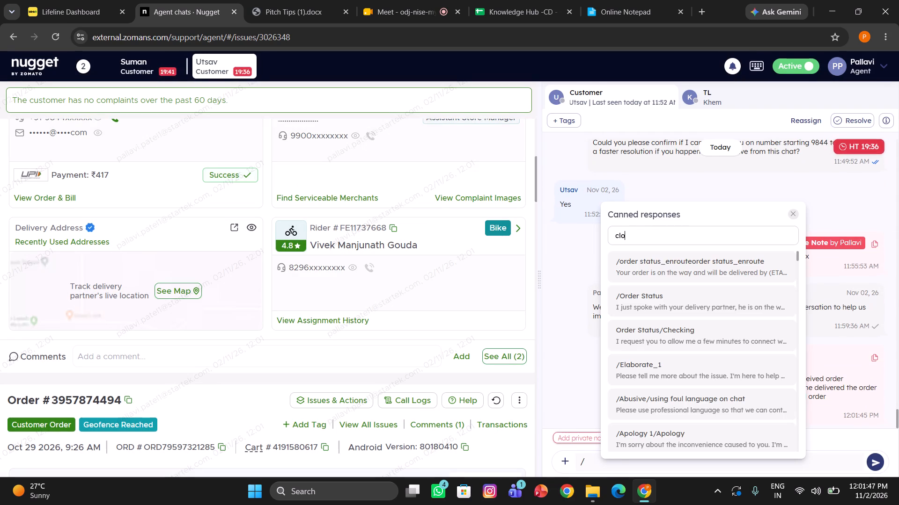
click(682, 282)
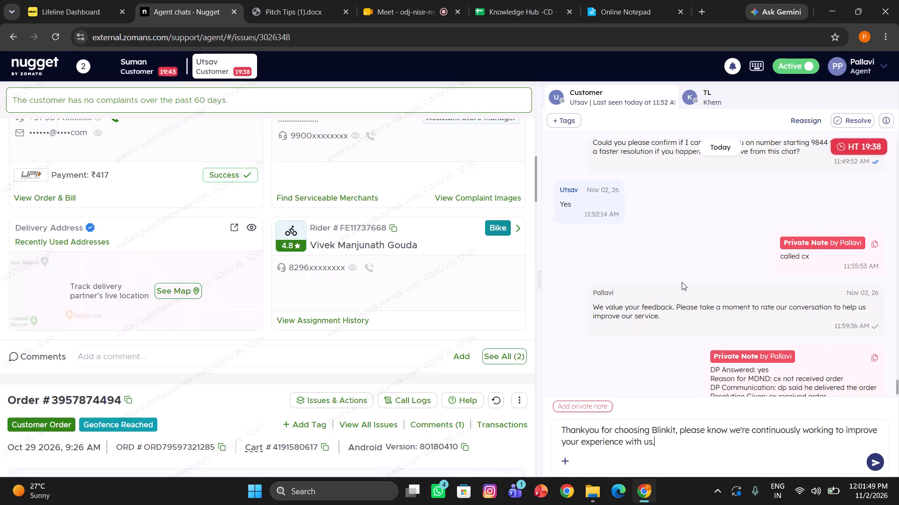
key(Return)
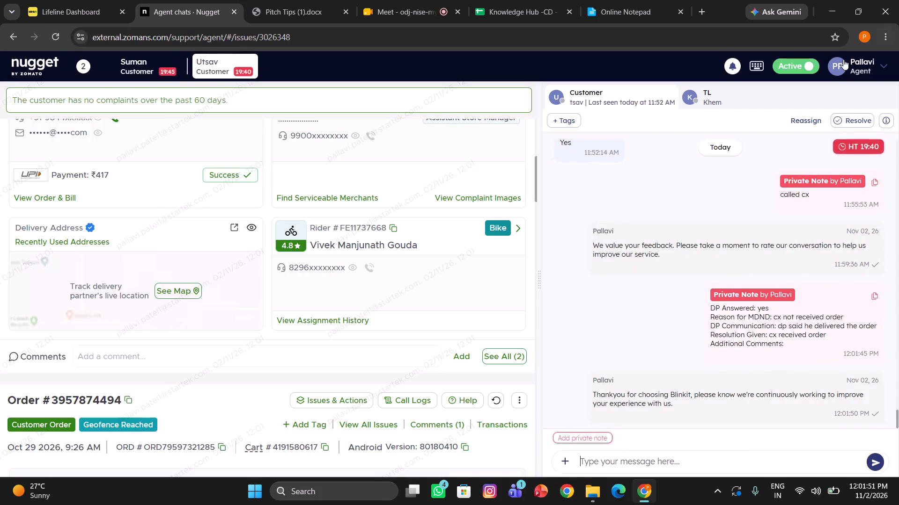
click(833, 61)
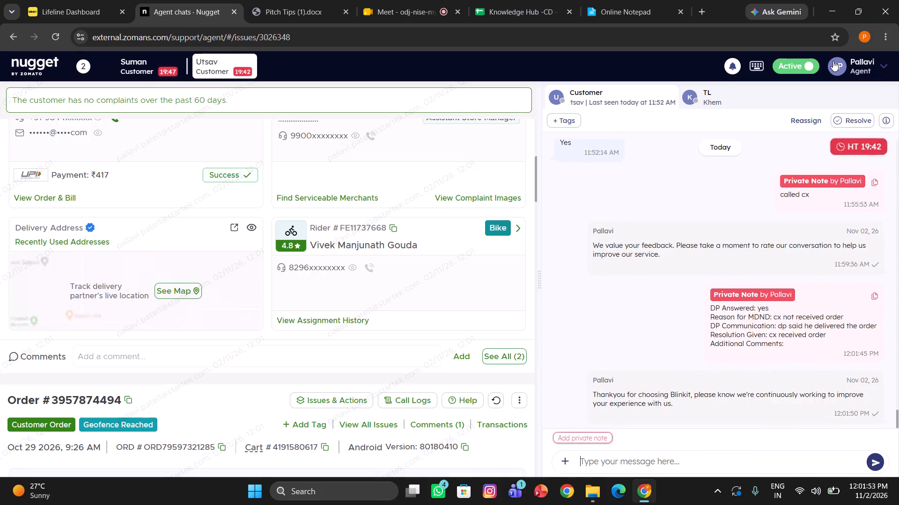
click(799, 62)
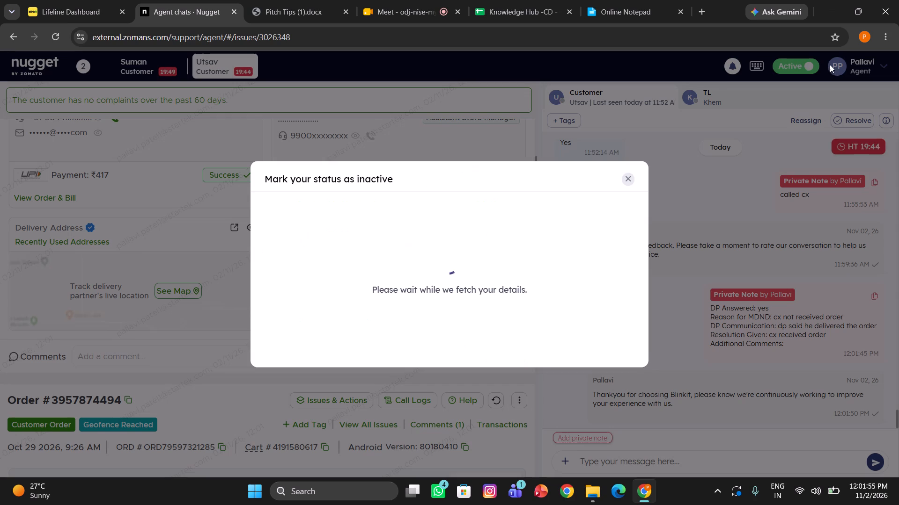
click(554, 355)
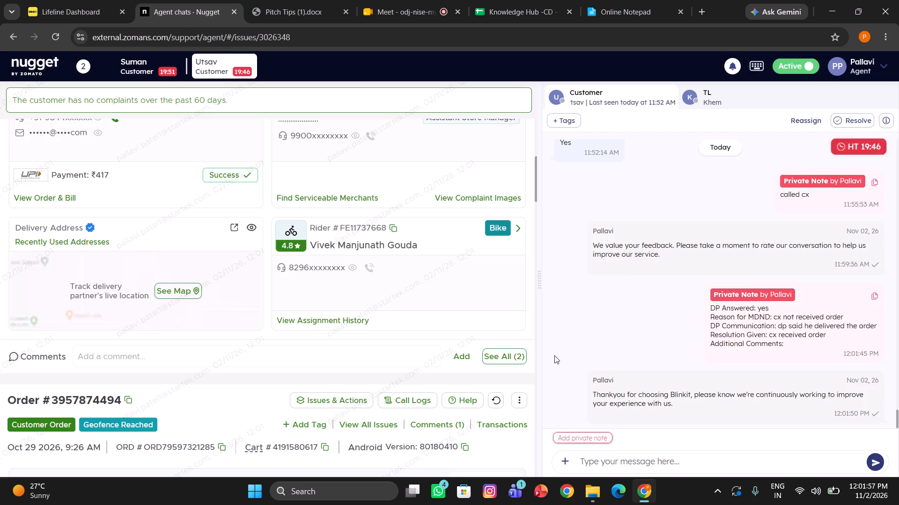
Resolve Utsav's chat with the disposition tag "MDND – Order Found", finding it with "mdnd".
click(852, 115)
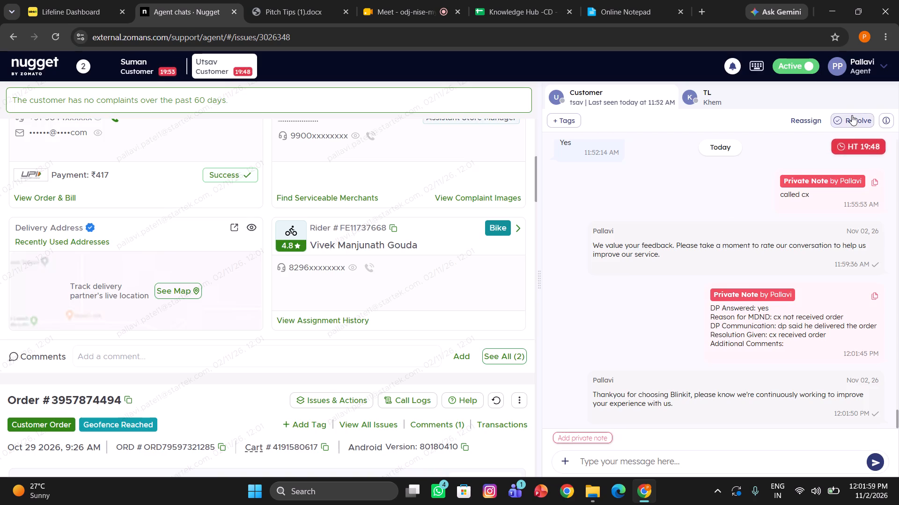
text(mdnd)
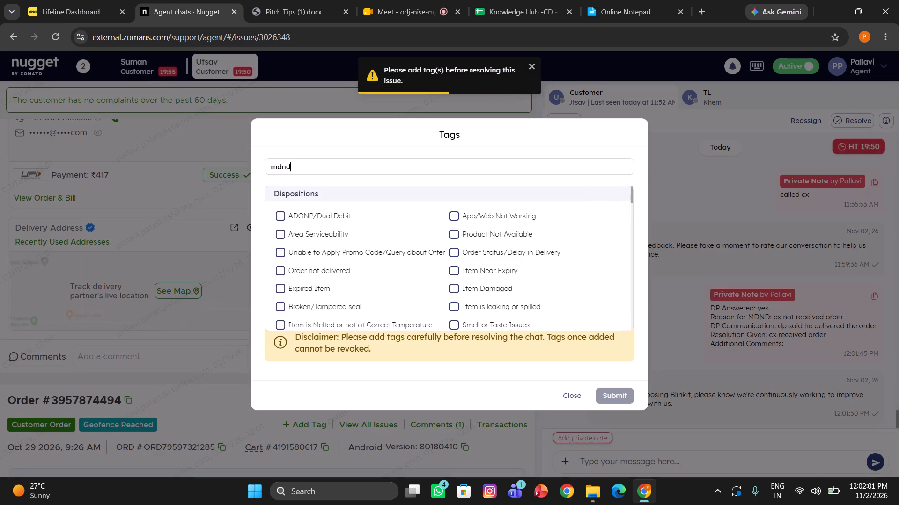
click(328, 235)
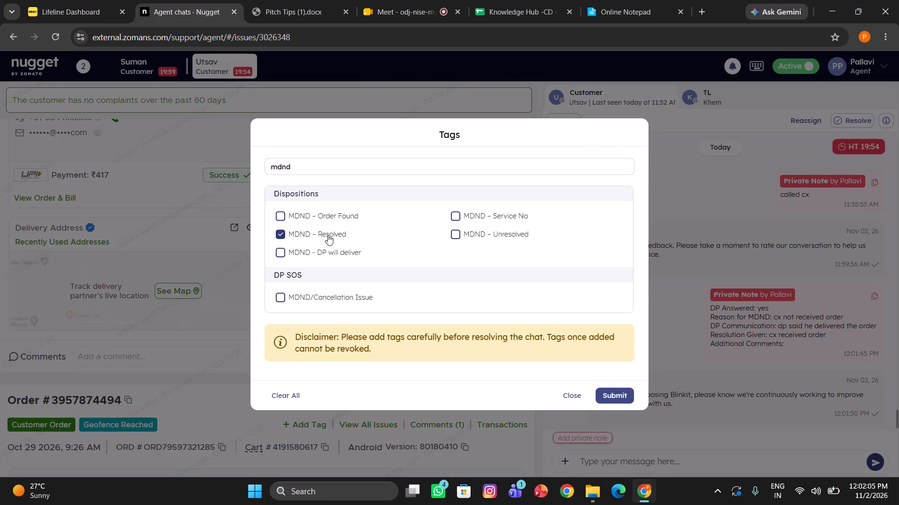
click(328, 235)
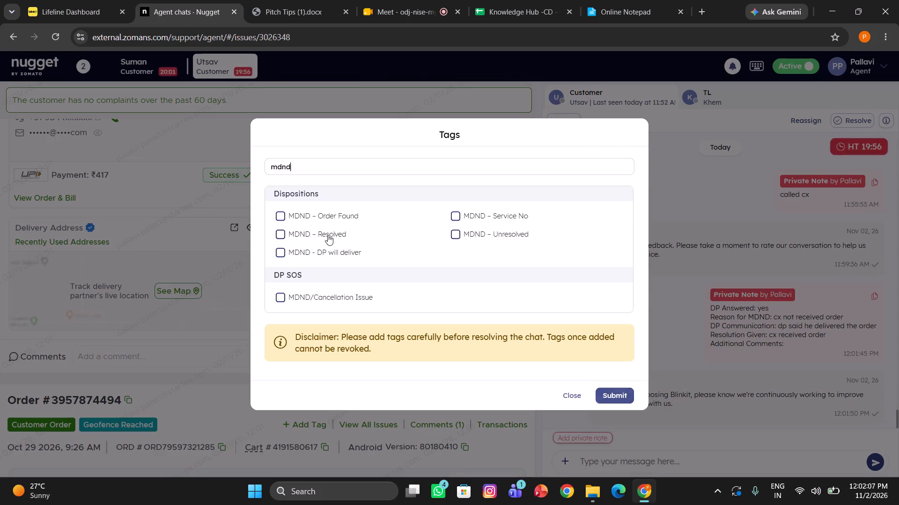
click(339, 212)
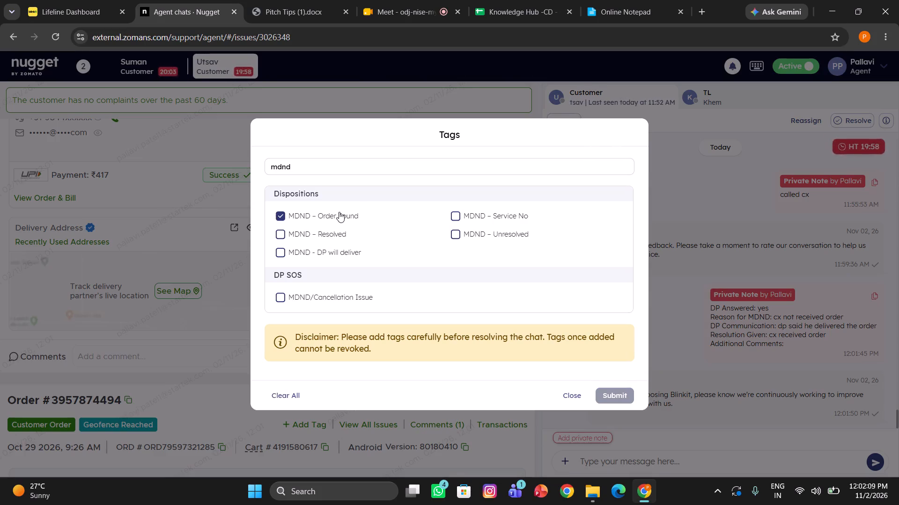
click(614, 389)
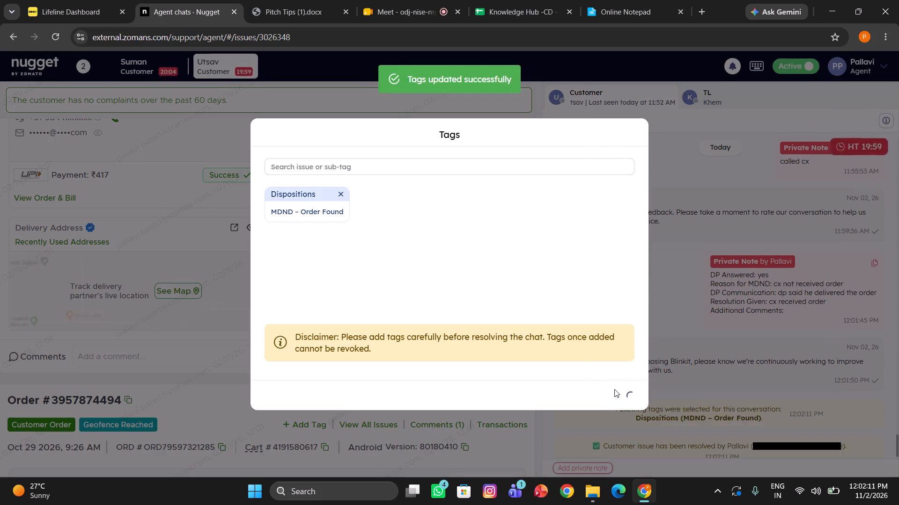
Find the Away2 canned response with "awa" and send it in Suman's chat.
scroll(614, 389, down, 2)
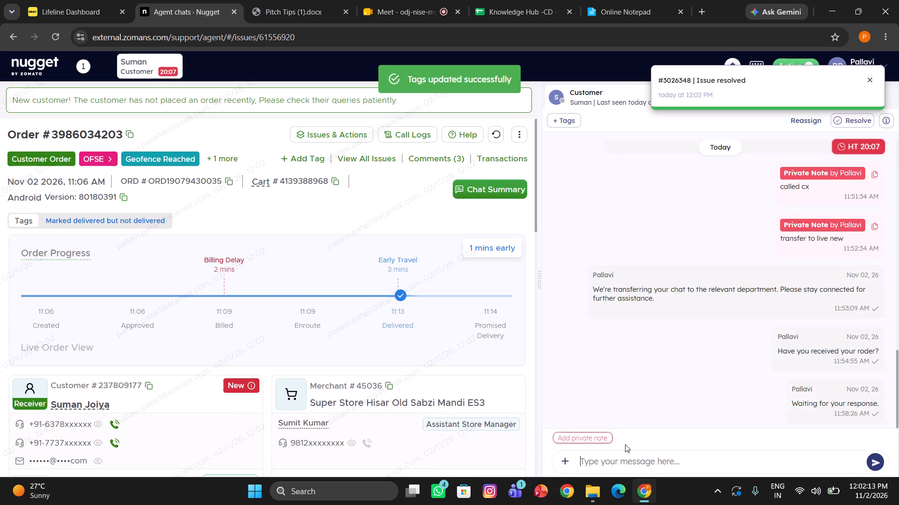
text(/awa)
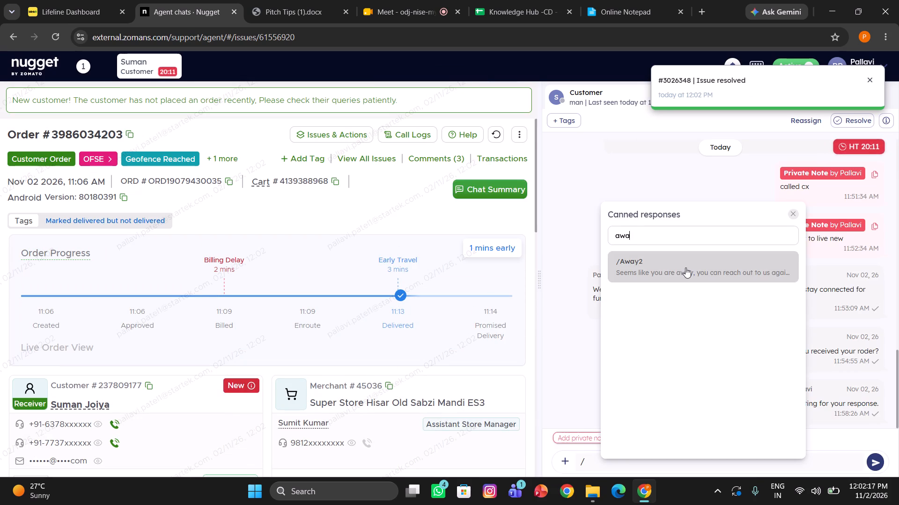
click(685, 267)
key(Return)
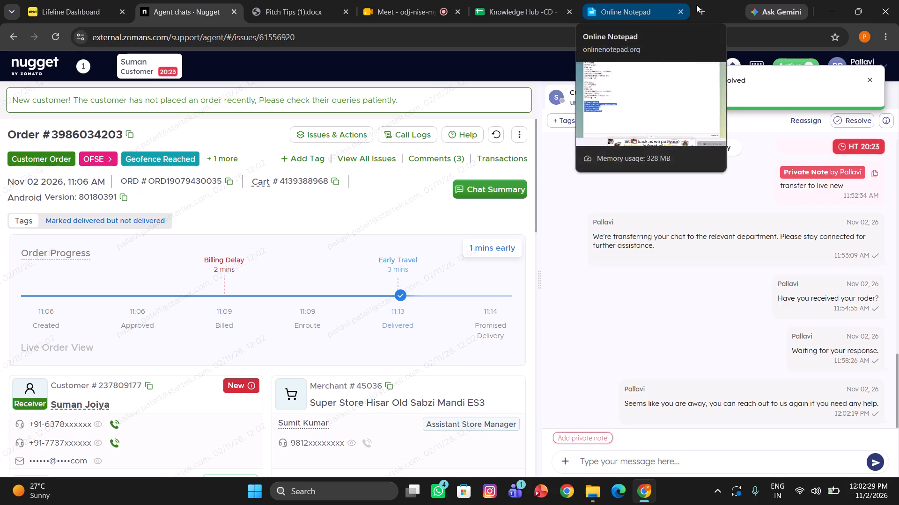
Switch to WhatsApp.
click(441, 493)
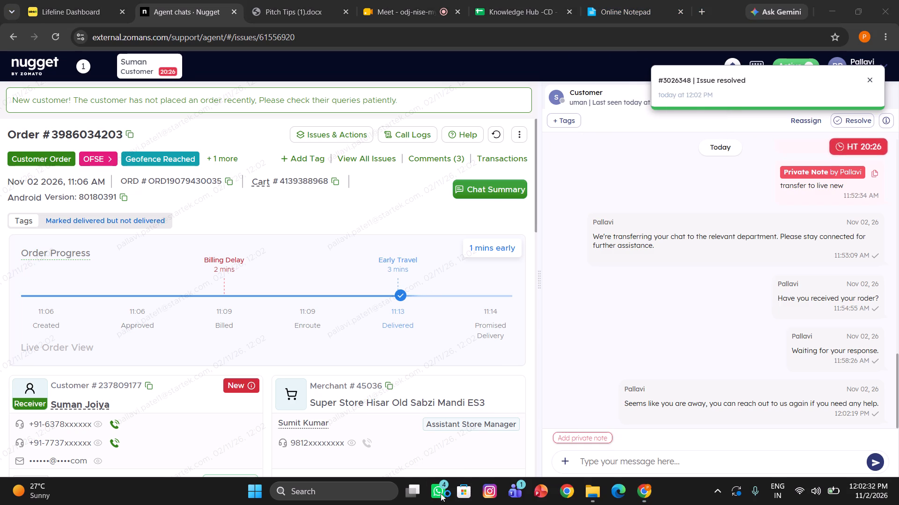
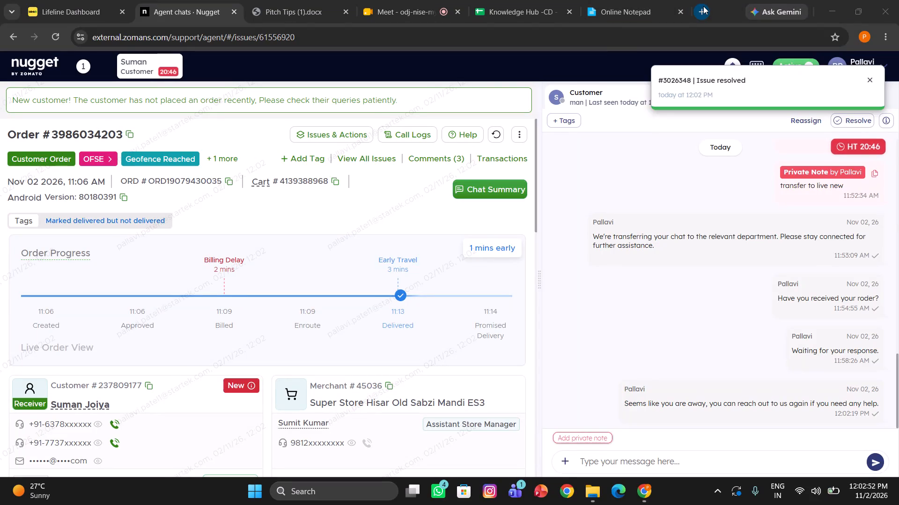
Open the MDND / Missing Response Sheet from the copied link in a new browser tab and go to its "Cx is away" section.
click(703, 6)
key(ctrl+v)
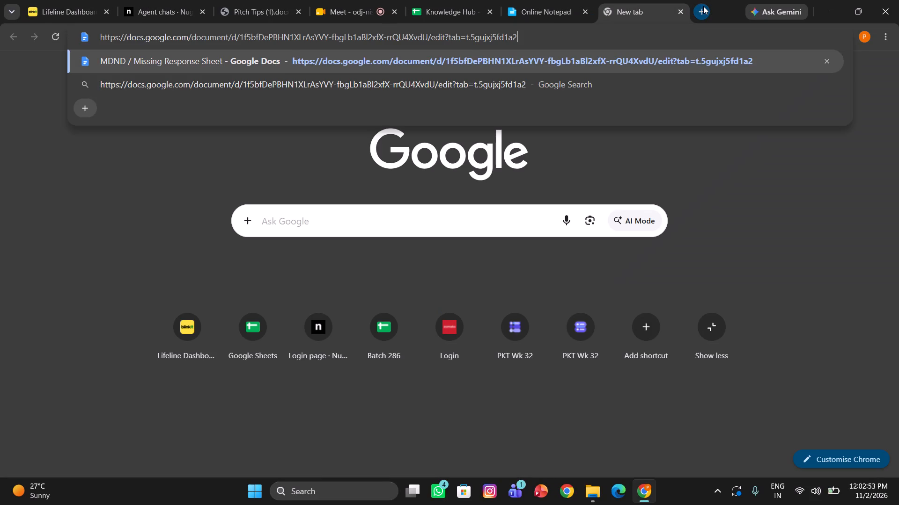
key(Return)
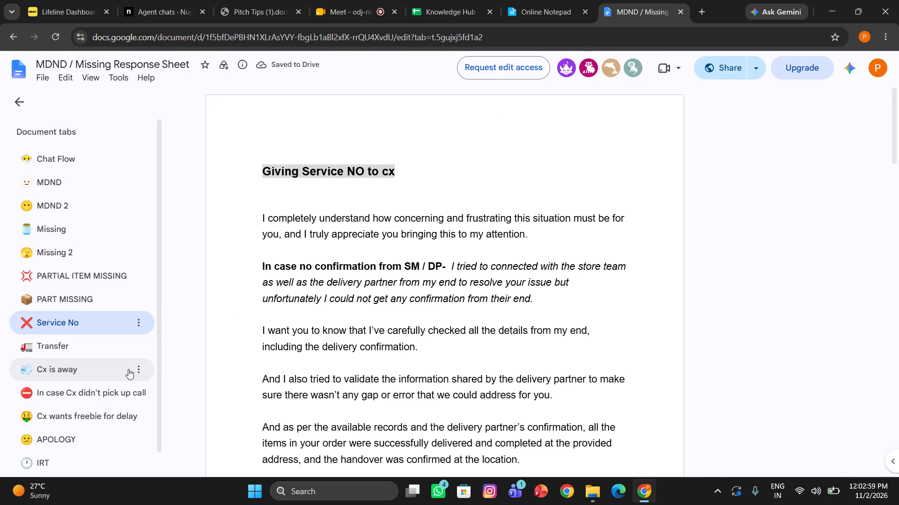
click(128, 369)
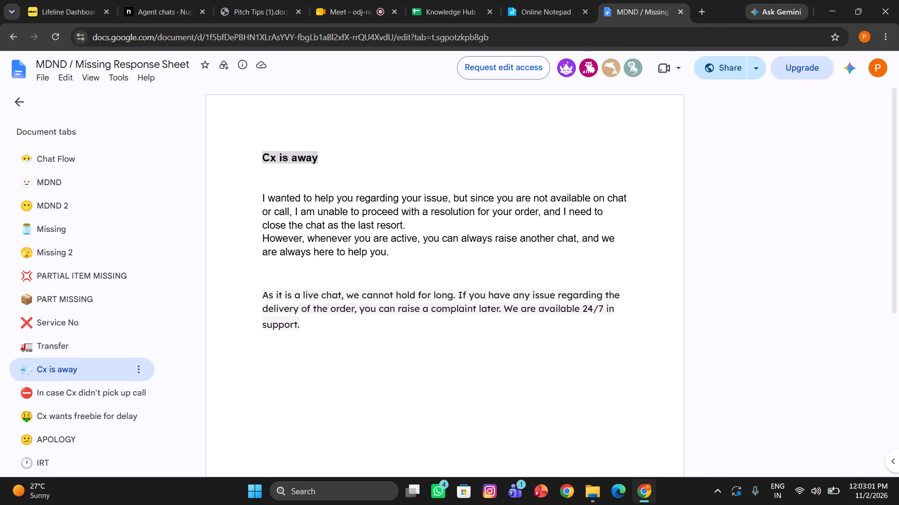
Copy the "I wanted to help you regarding your issue" sentence ending in "last resort" and send it in Suman's Nugget chat.
drag(418, 227, 257, 198)
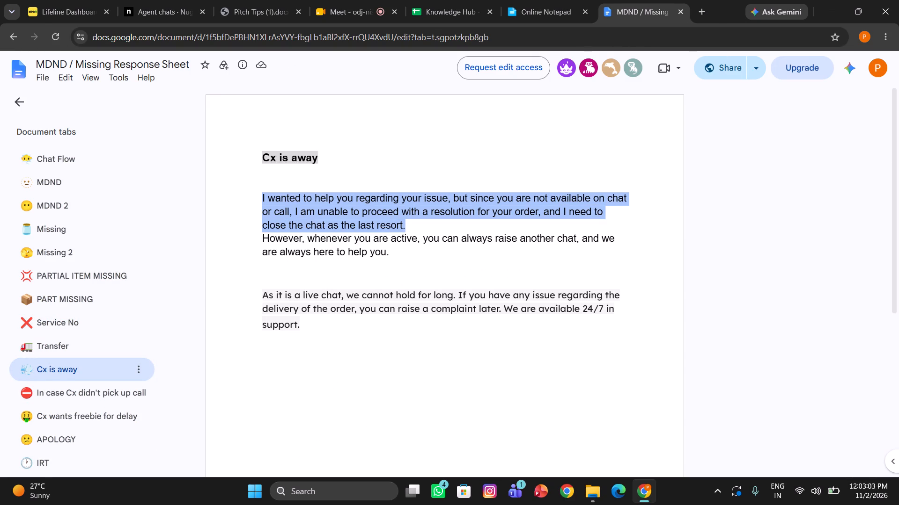
drag(257, 198, 258, 198)
key(ctrl+c)
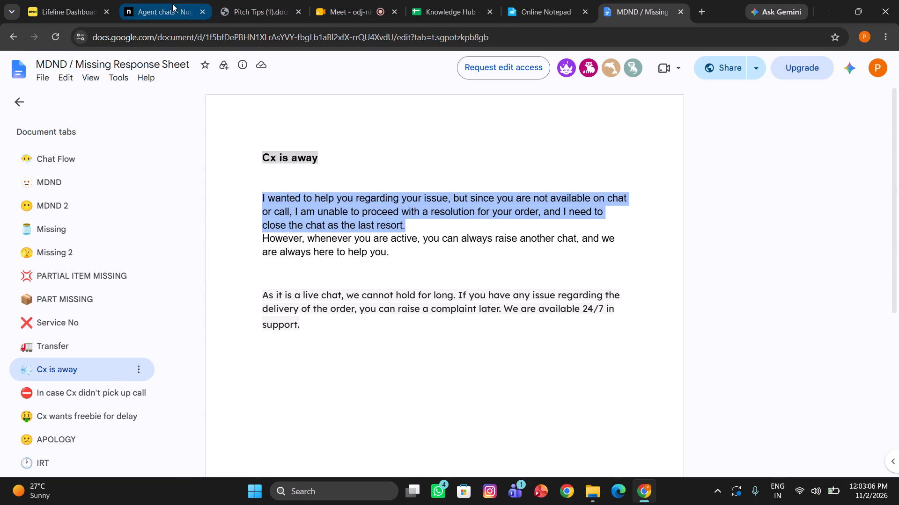
click(172, 4)
key(ctrl+v)
key(Return)
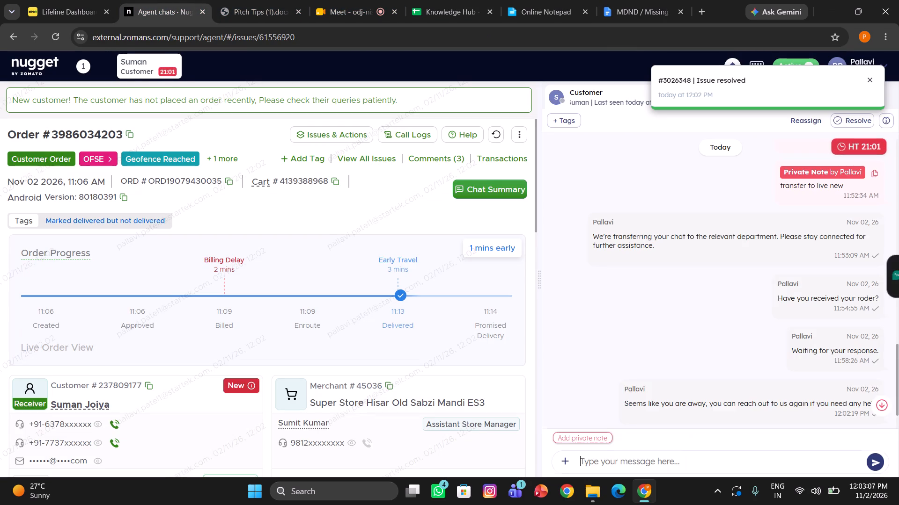
Copy the "However, whenever you are active" sentence from the response sheet and send it in Suman's chat.
click(630, 11)
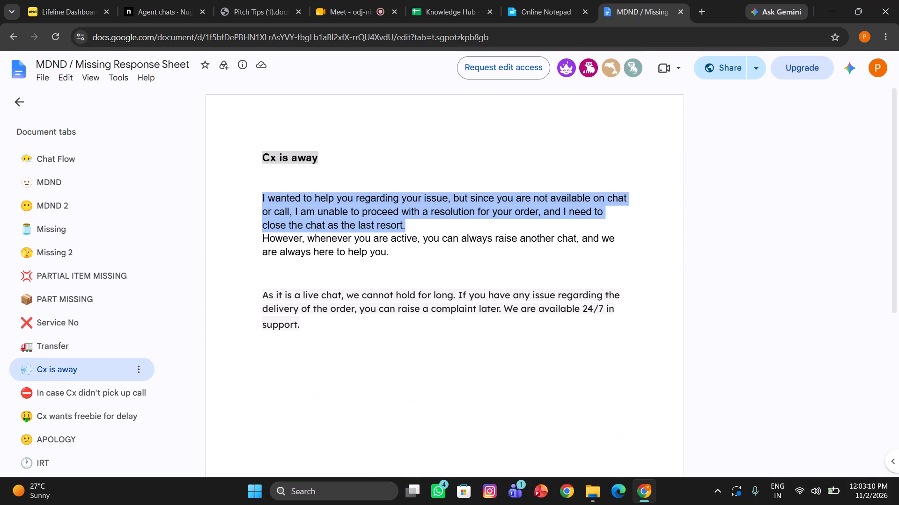
drag(393, 254, 251, 238)
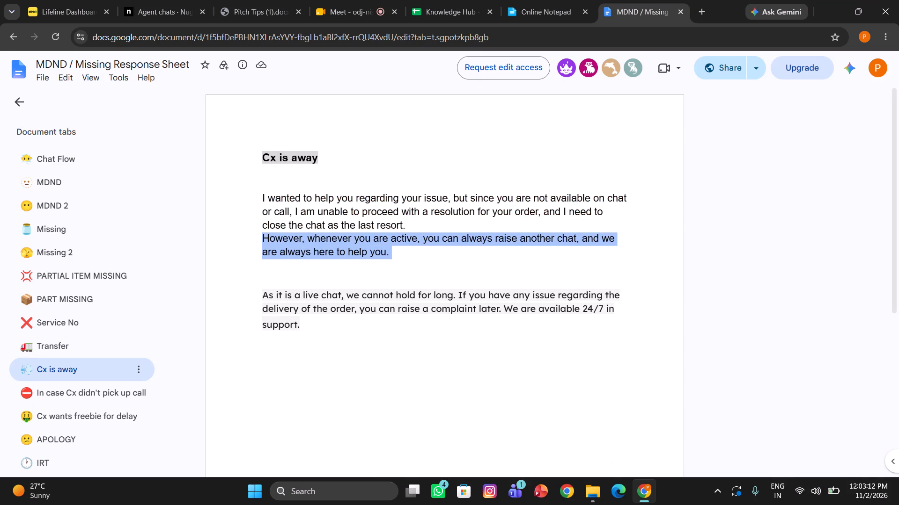
key(ctrl+c)
click(192, 1)
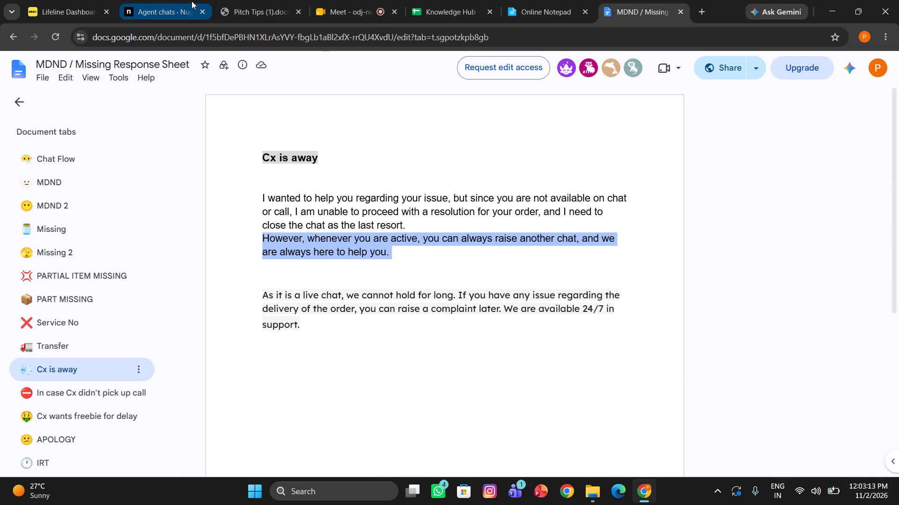
key(ctrl+v)
key(Return)
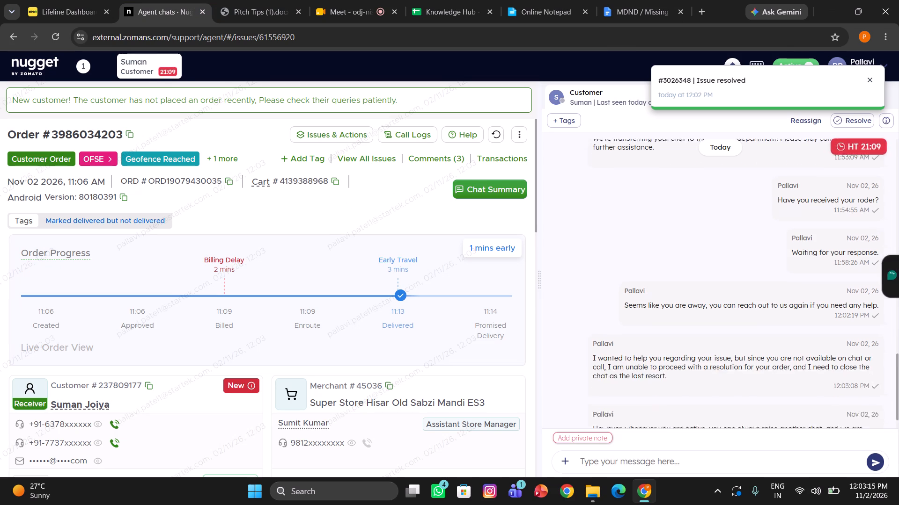
Copy the "As it is a live chat, we cannot hold for long" paragraph from the response sheet and send it to Suman.
click(642, 0)
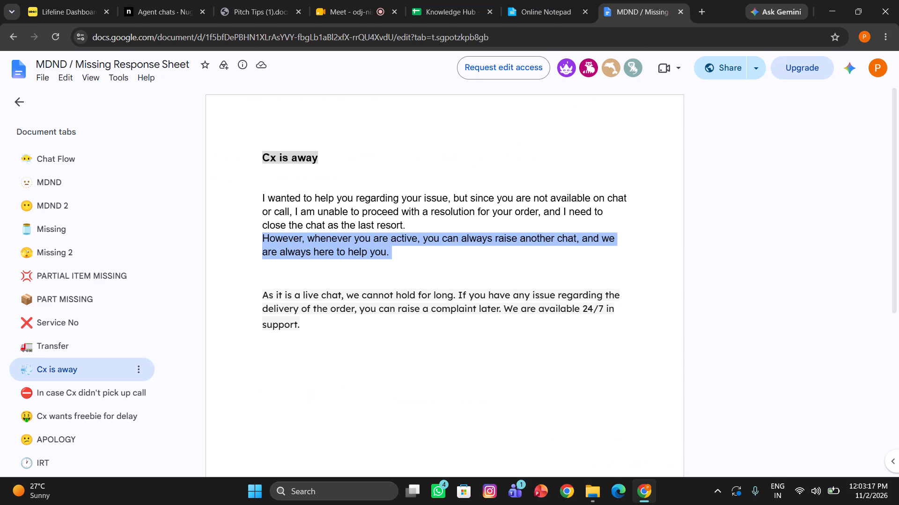
drag(309, 322, 250, 286)
key(ctrl+c)
click(175, 3)
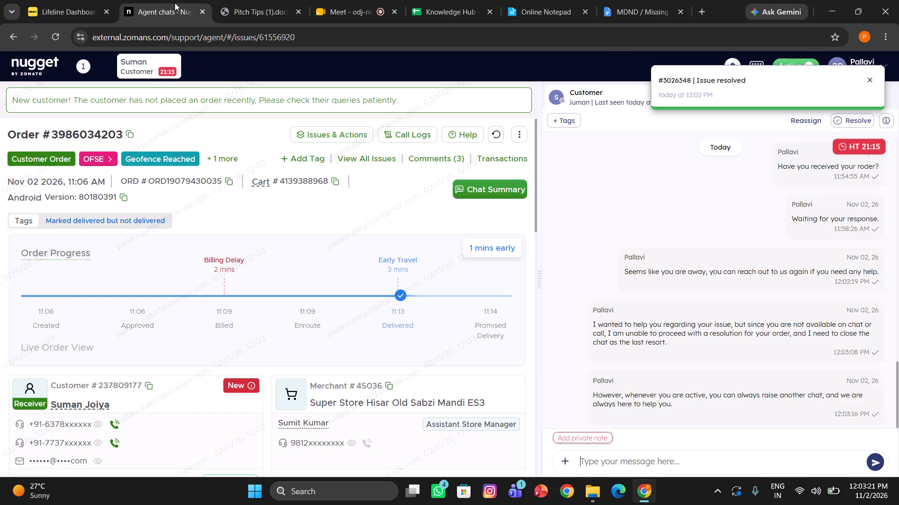
key(ctrl+v)
key(Return)
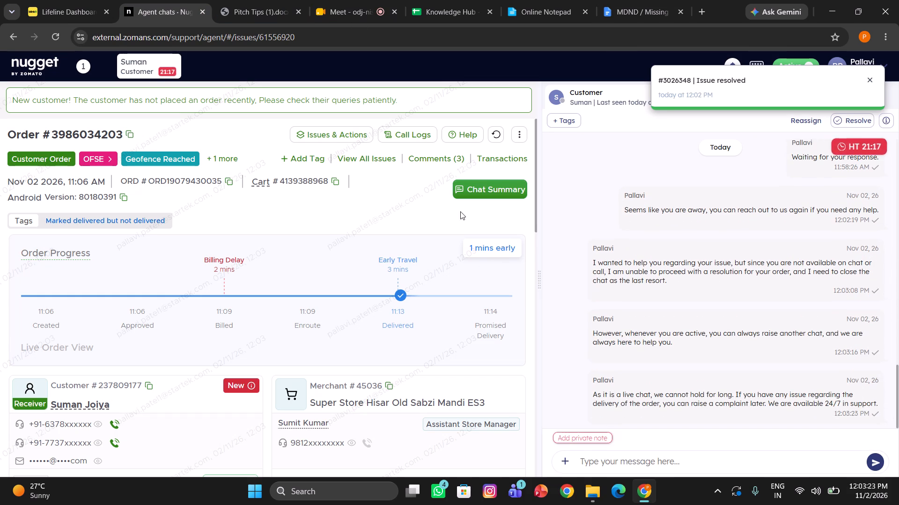
Copy the "DP Answered" template from Online Notepad into a new private note on Suman's chat.
click(465, 7)
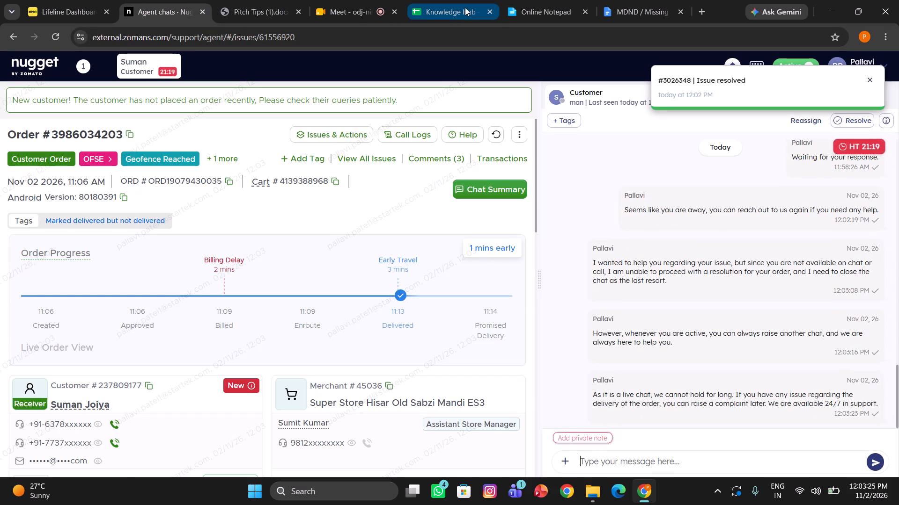
click(564, 2)
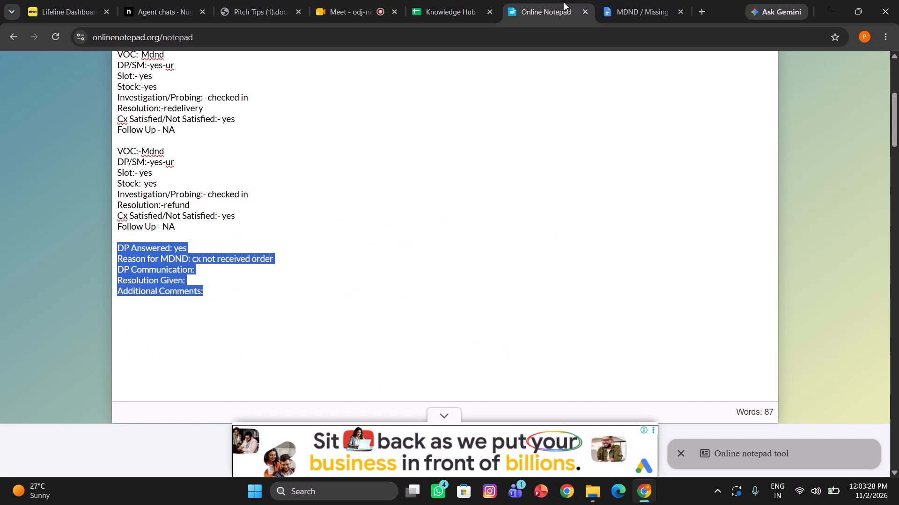
key(ctrl+c)
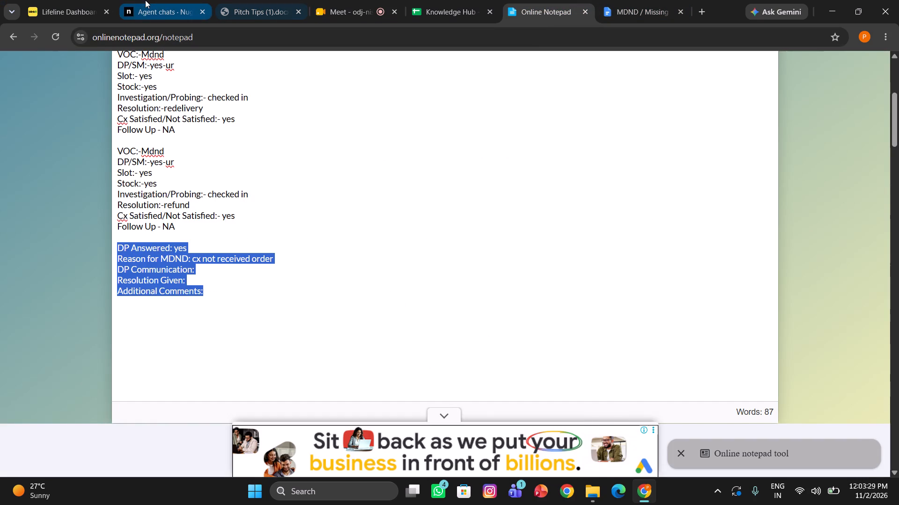
click(145, 0)
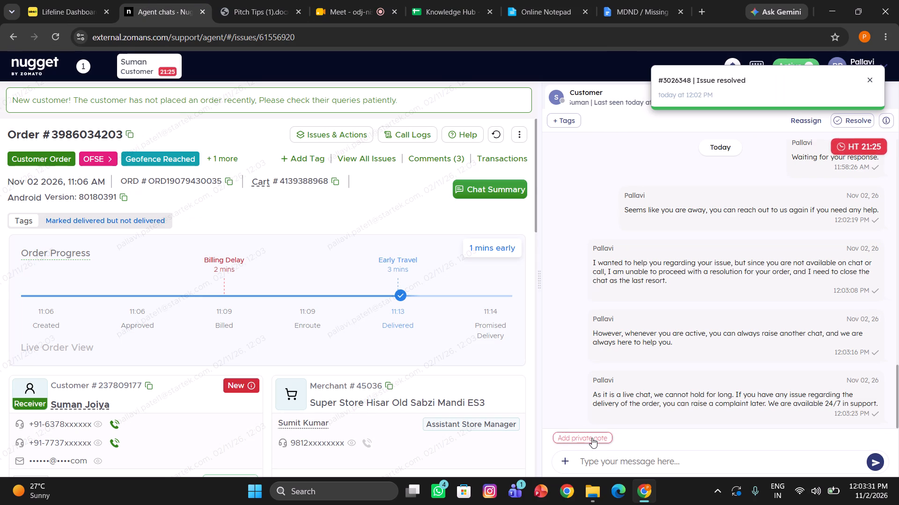
click(592, 438)
key(ctrl+v)
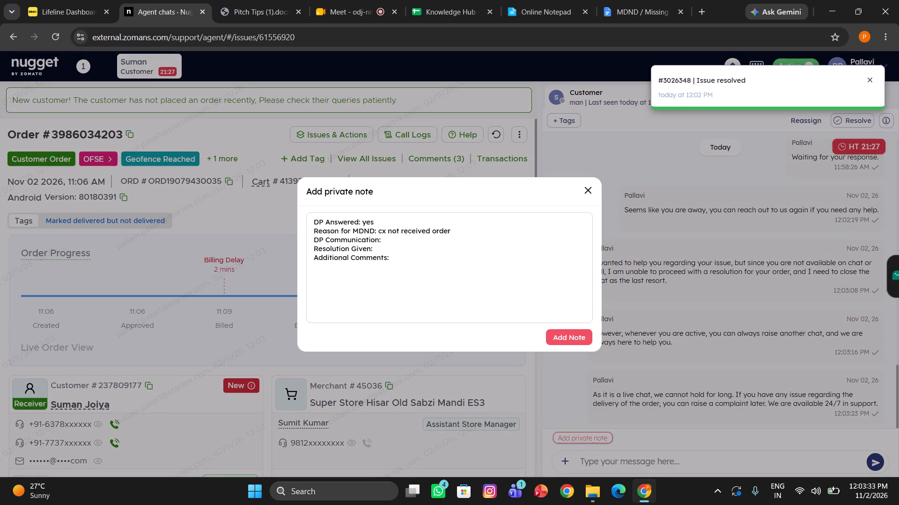
Set DP Answered to "na", DP Communication to "na" and Resolution Given to "away", and add the private note.
click(387, 238)
key(space)
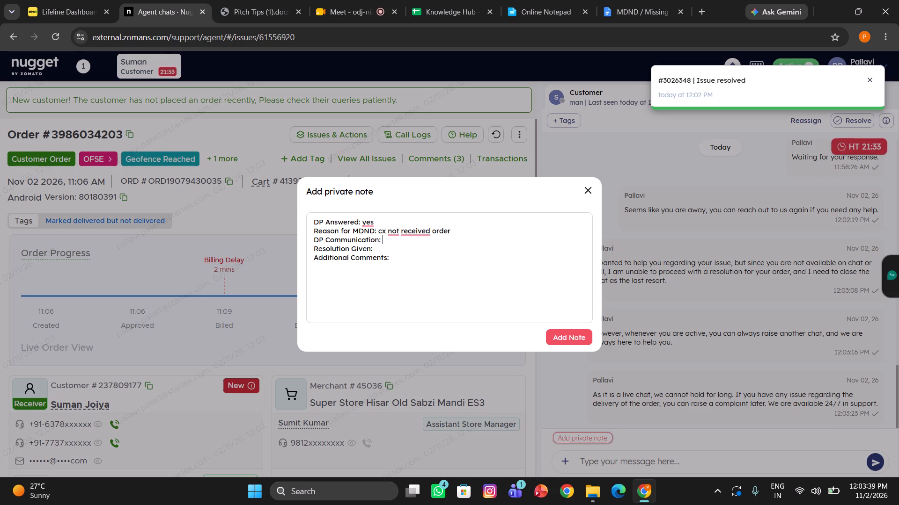
click(379, 219)
key(BackSpace)
key(BackSpace)
key(BackSpace)
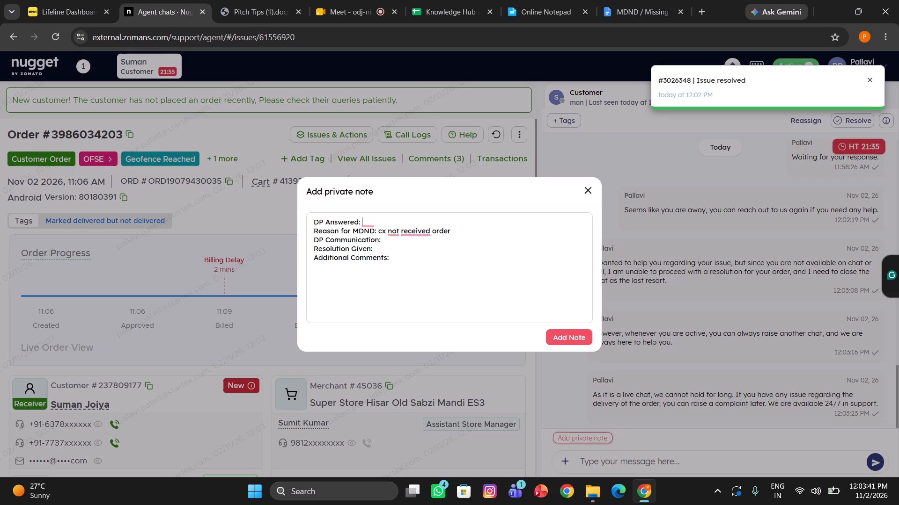
text(na)
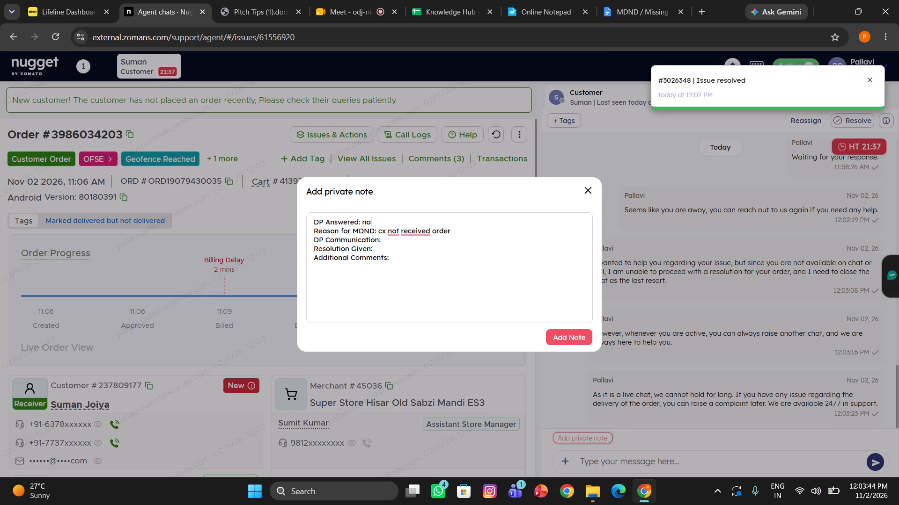
click(383, 241)
key(space)
text(na)
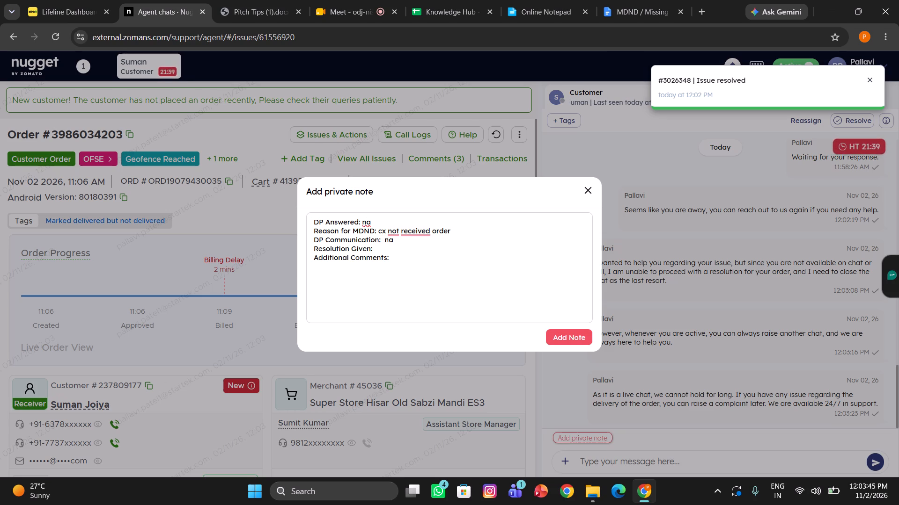
click(377, 249)
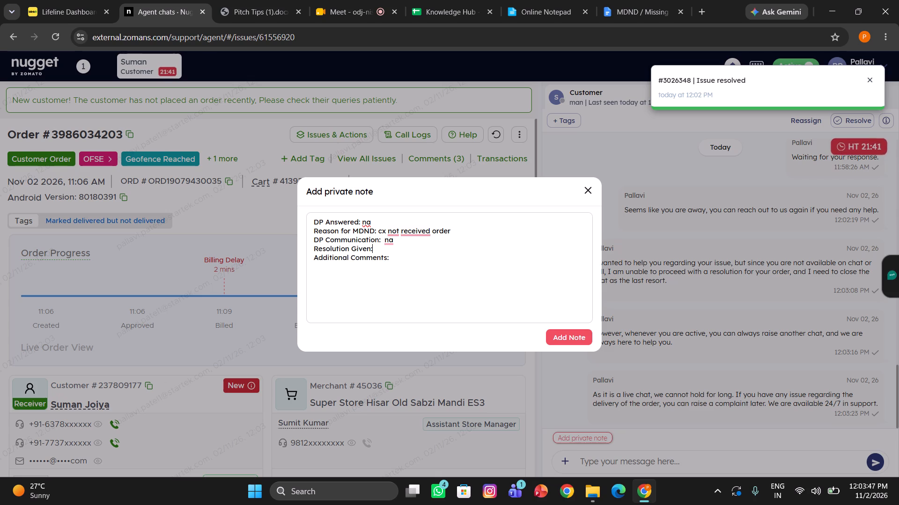
text(away)
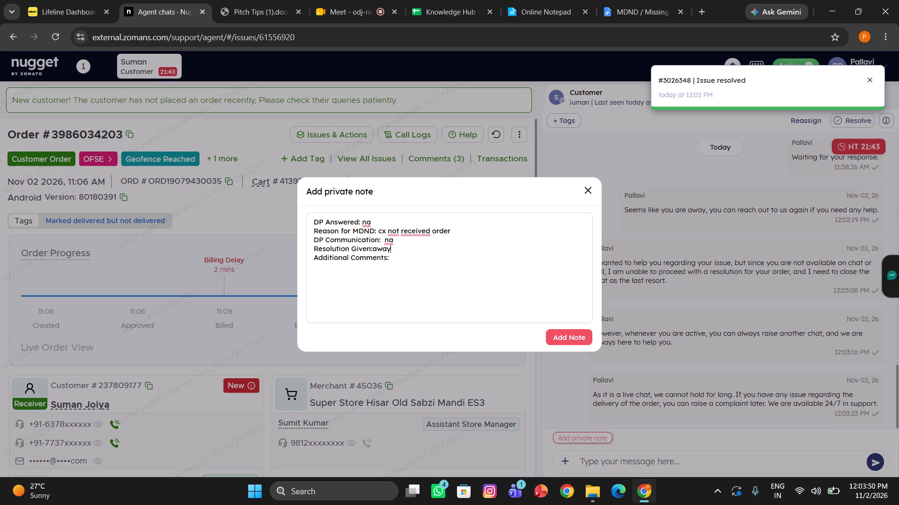
click(577, 330)
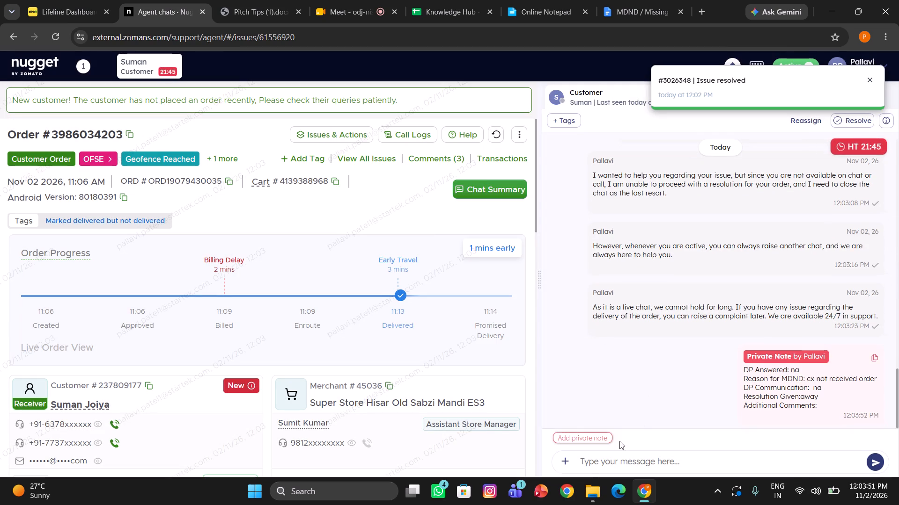
Find the Closing canned response with "clo" and send it in Suman's chat.
click(607, 465)
text(/clo)
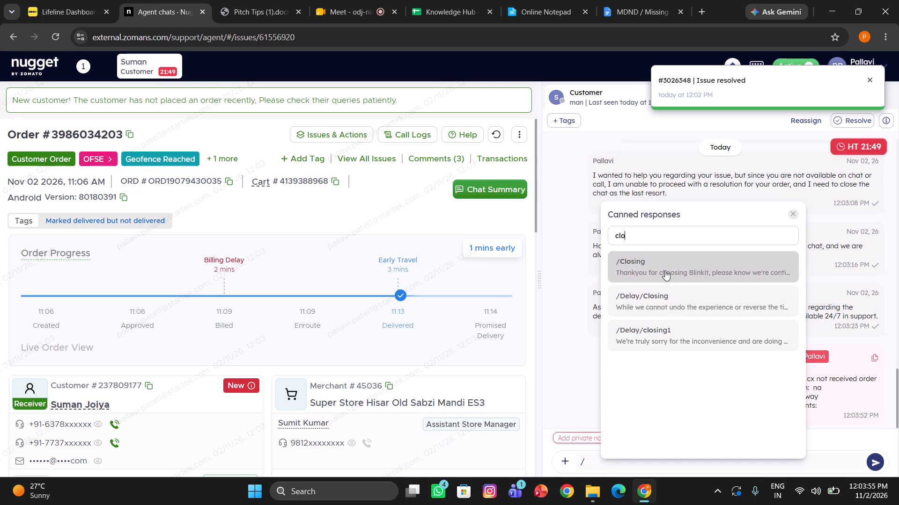
click(665, 270)
key(Return)
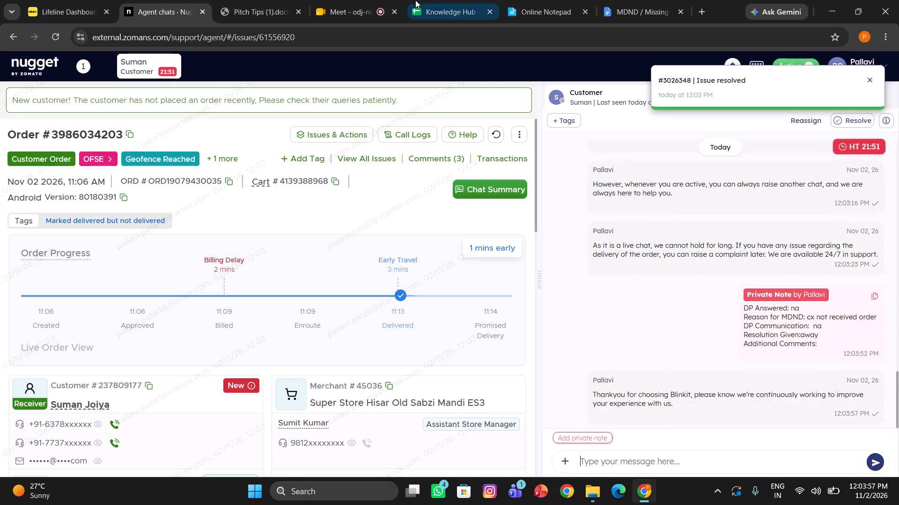
Add the refund VOC template from Online Notepad as a comment on Suman's original customer order, replacing the refund resolution with "away".
click(560, 6)
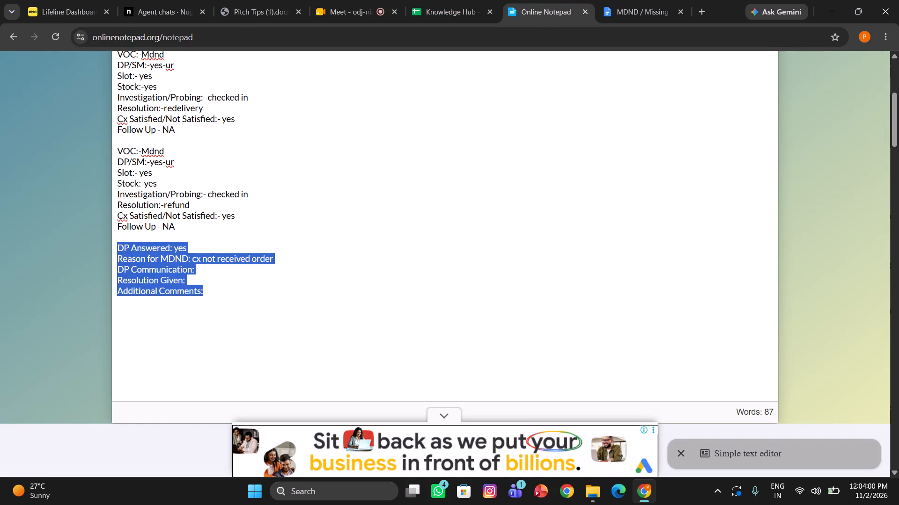
drag(179, 227, 118, 129)
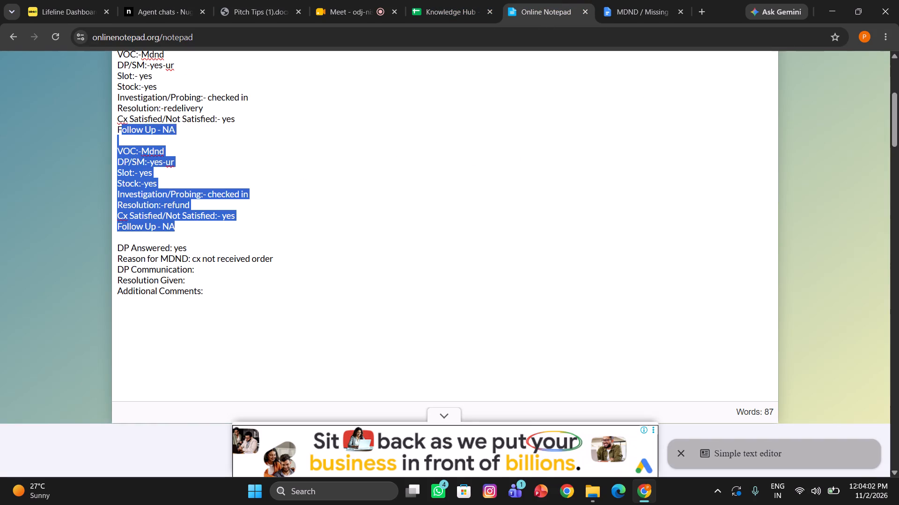
drag(118, 129, 110, 145)
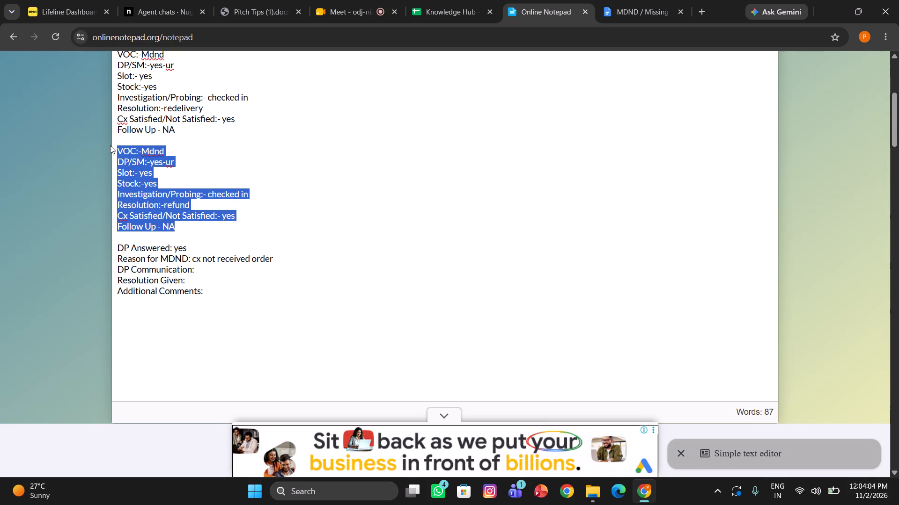
key(ctrl+c)
click(154, 0)
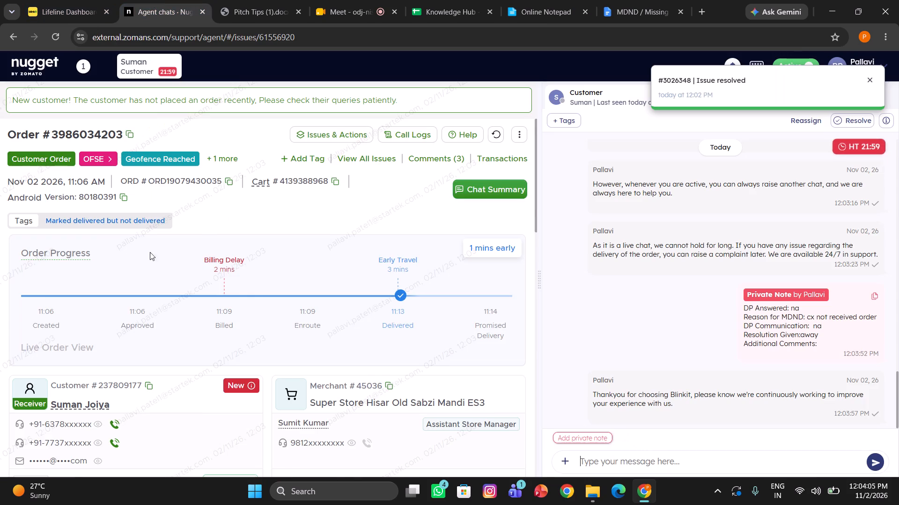
scroll(152, 276, down, 3)
click(173, 371)
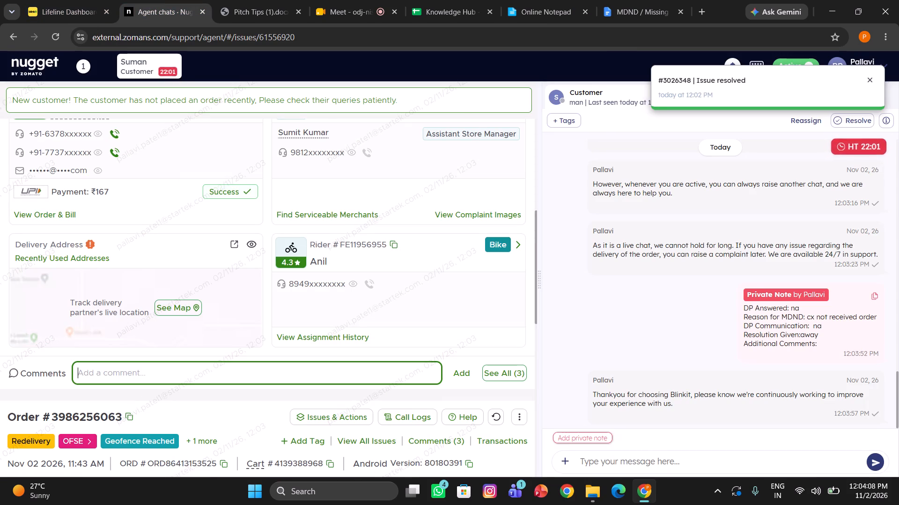
key(ctrl+v)
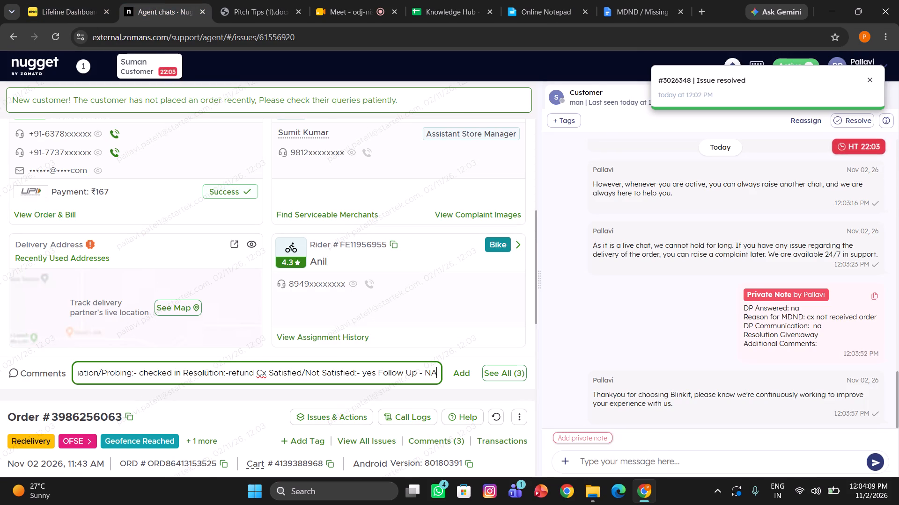
drag(256, 367, 226, 369)
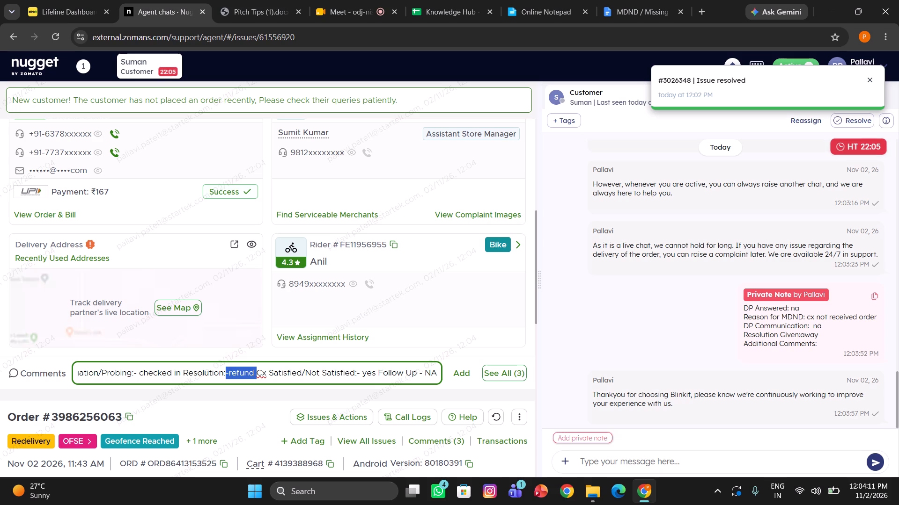
drag(226, 369, 229, 368)
key(BackSpace)
text(away)
key(Return)
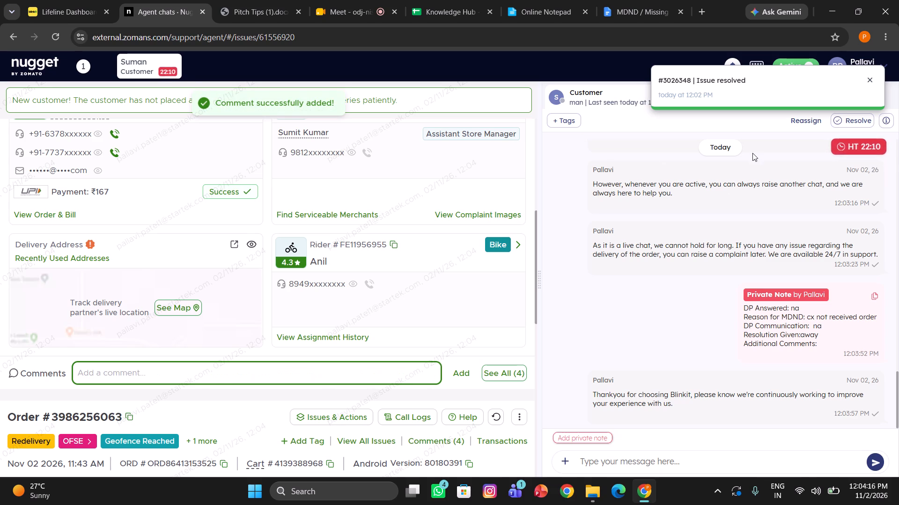
Resolve Suman's chat with the "MDND – Unresolved" disposition tag, found by searching the tags for "mdnd".
click(855, 122)
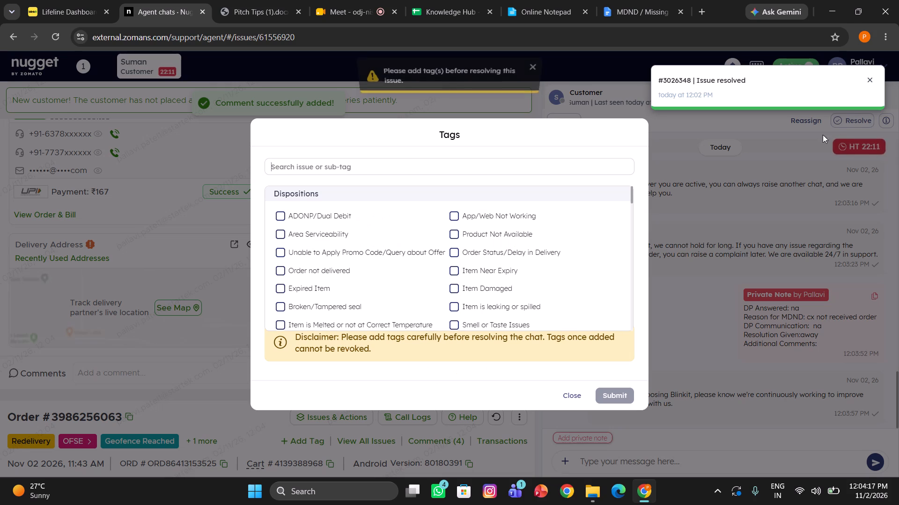
text(mdnd)
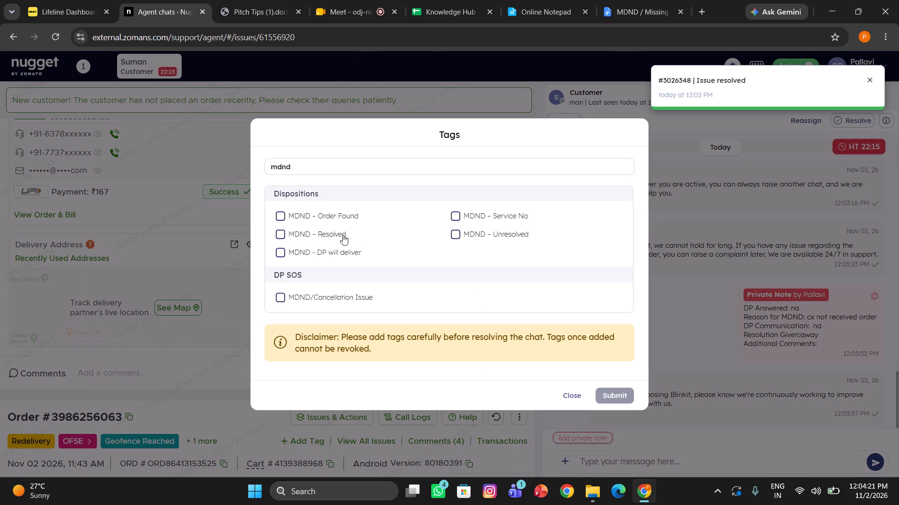
click(472, 227)
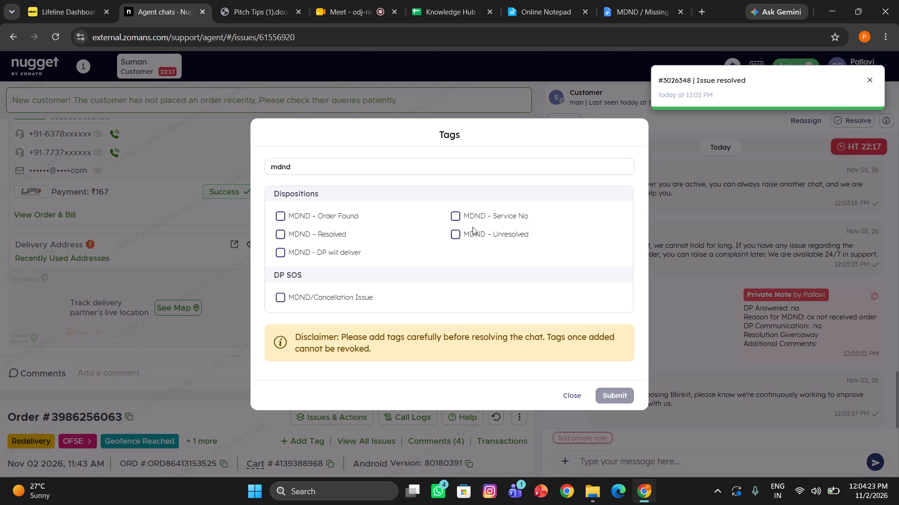
click(457, 237)
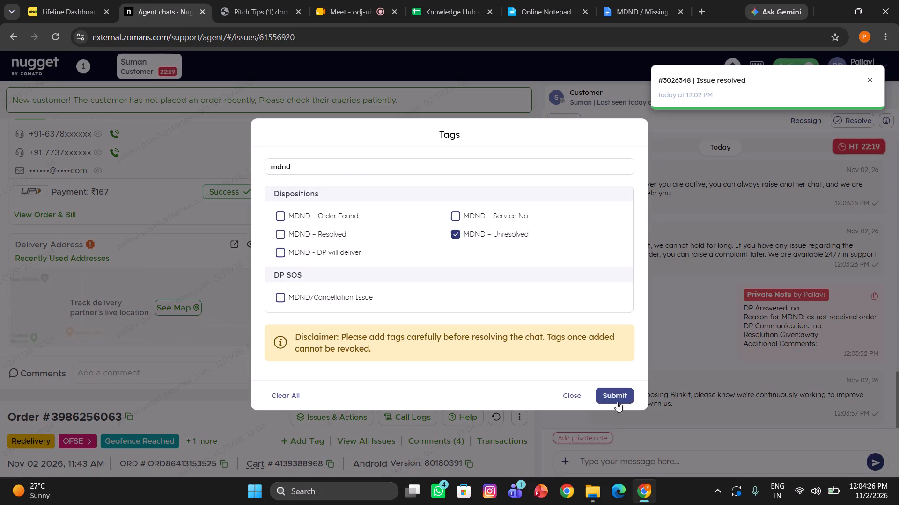
click(610, 394)
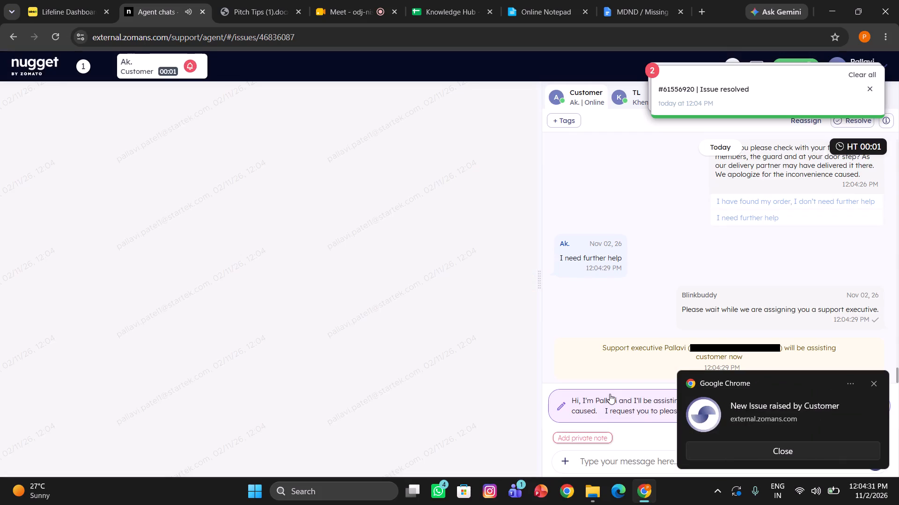
Send the suggested greeting in Ak.'s new chat, apologising and asking the customer to check with family members, guard and doorstep.
click(610, 394)
click(610, 394)
key(Return)
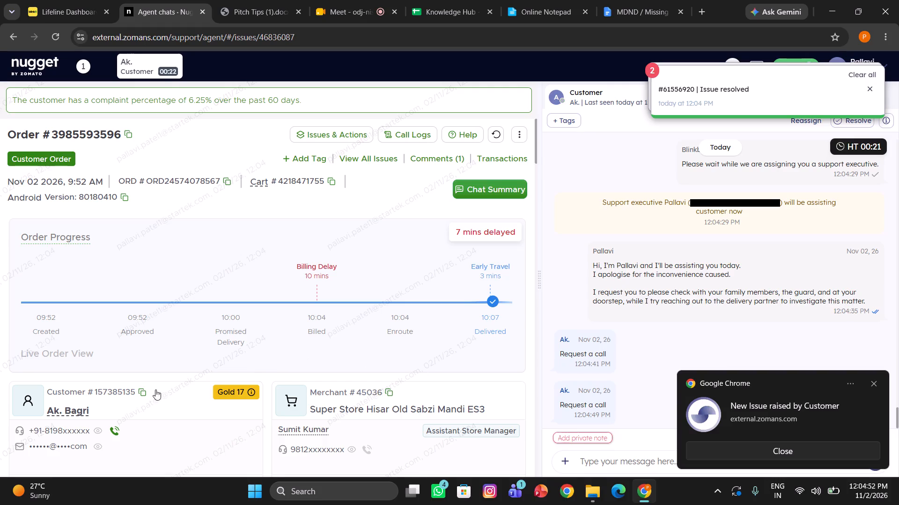
Initiate a call to the customer Ak. from the customer details of the order.
scroll(129, 395, down, 1)
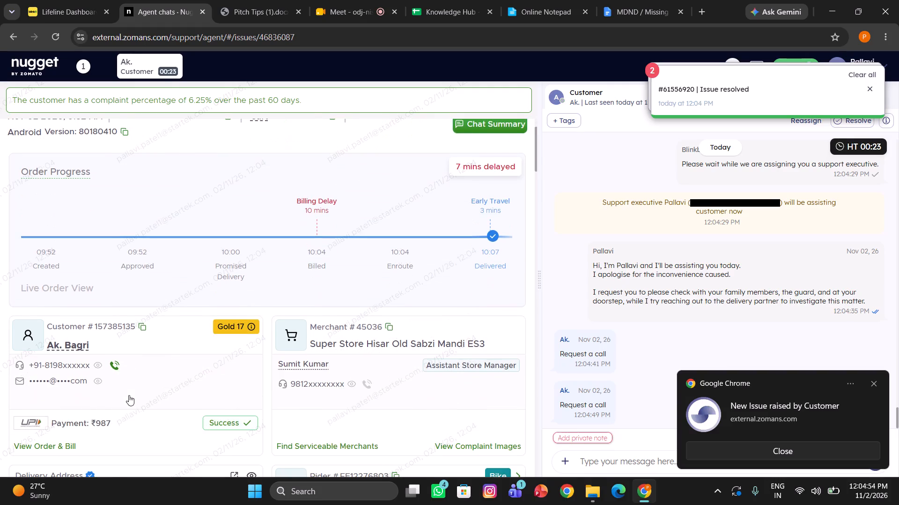
click(115, 363)
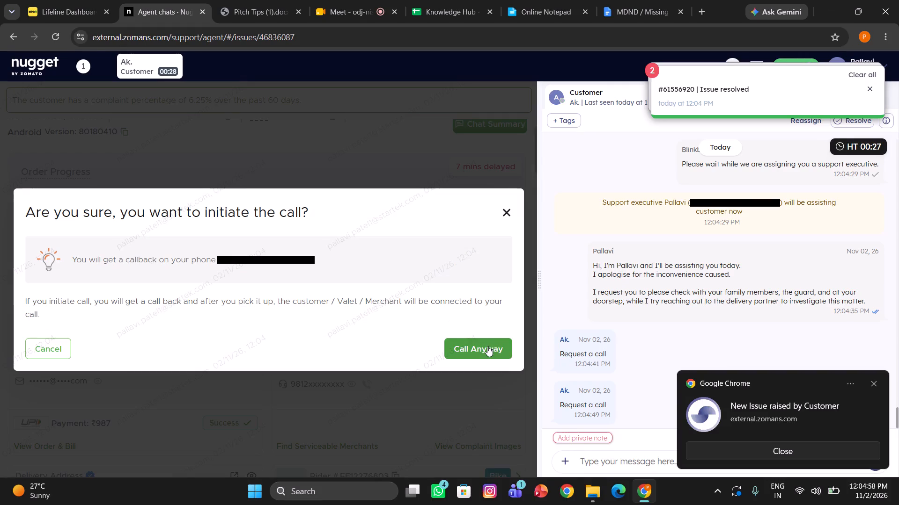
click(487, 346)
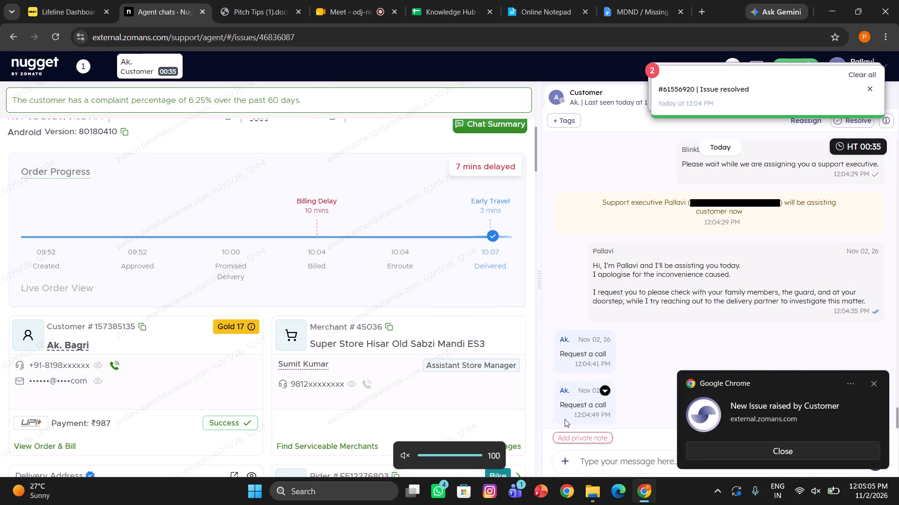
Add the private note "called cx" to Ak.'s chat.
click(566, 435)
text(called cx)
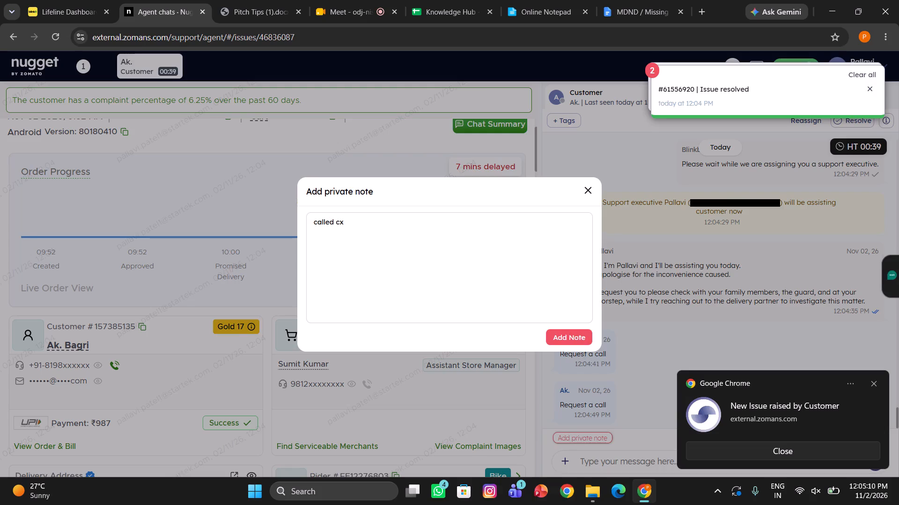
click(565, 332)
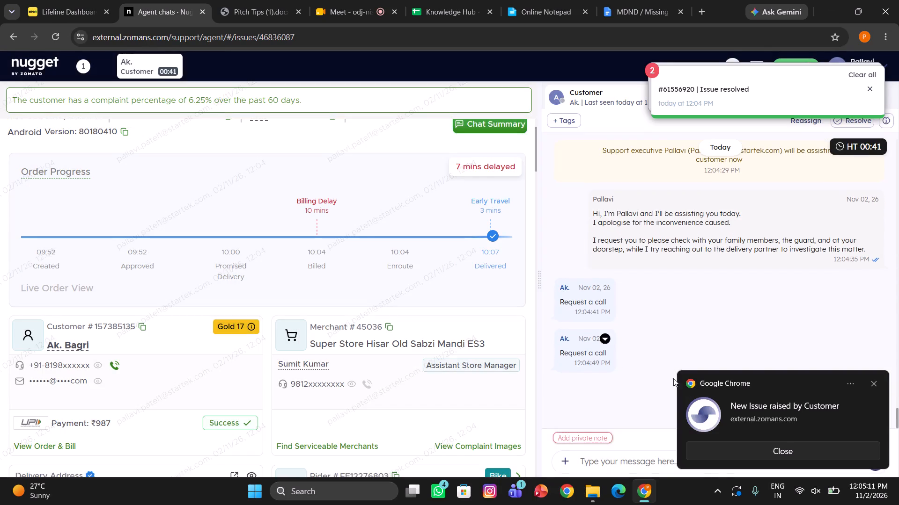
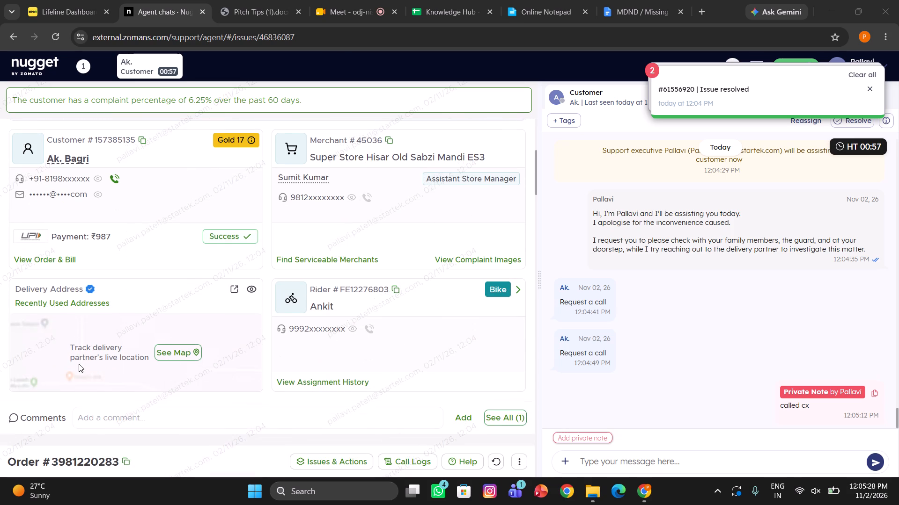
Review the items and billing of Ak.'s order, checking the ordered products and their procurement.
scroll(79, 364, down, 1)
click(60, 260)
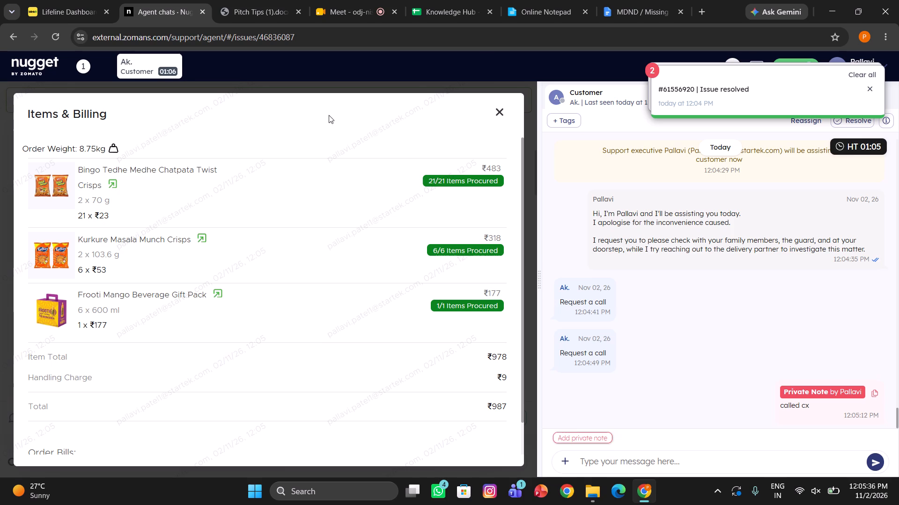
click(502, 109)
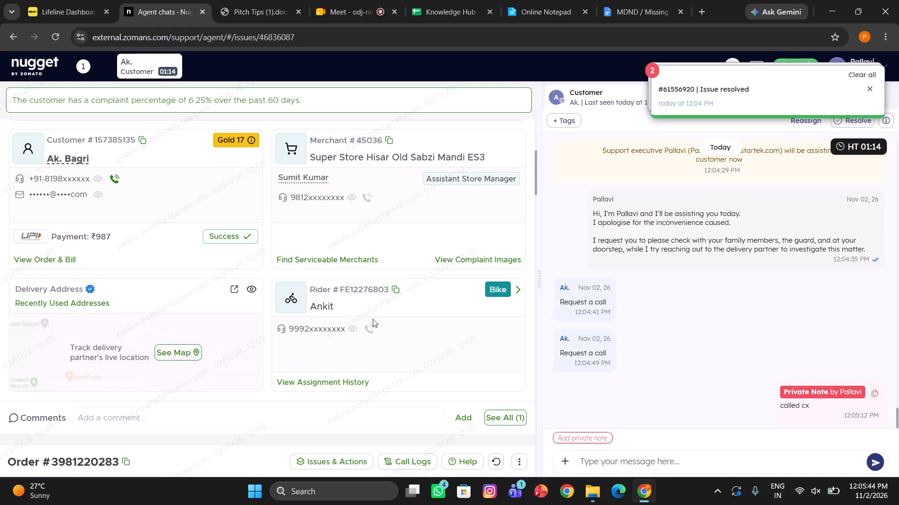
Initiate a call to the delivery partner from the rider details of Ak.'s order.
click(364, 329)
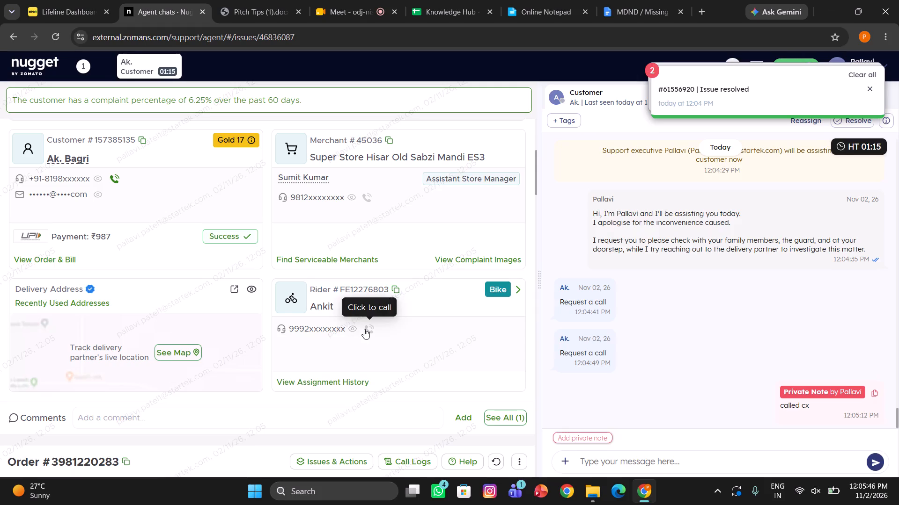
click(472, 339)
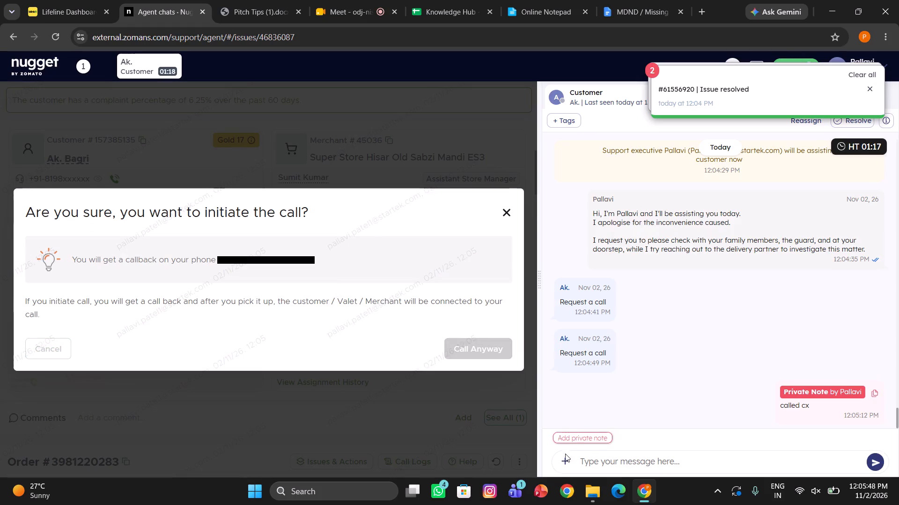
Add the private note "called dp" to Ak.'s chat.
click(570, 435)
key(c)
text(all)
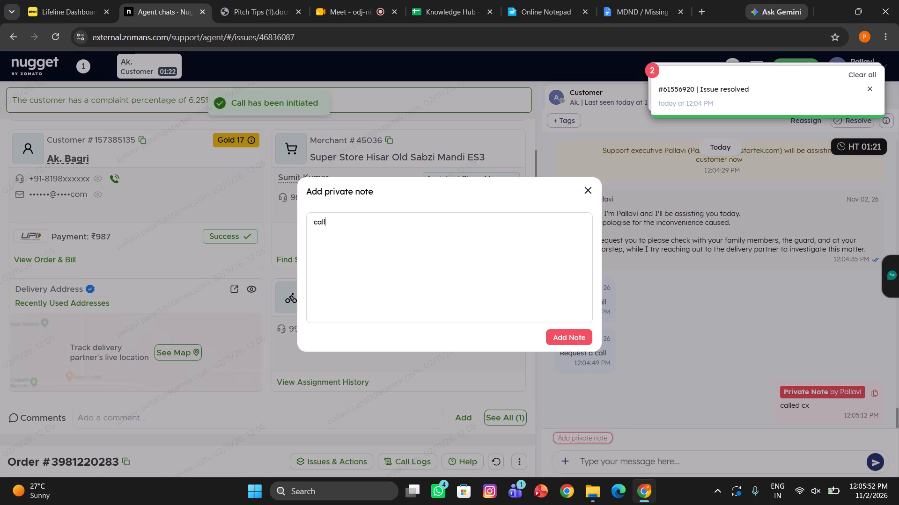
text(ed dp)
click(578, 344)
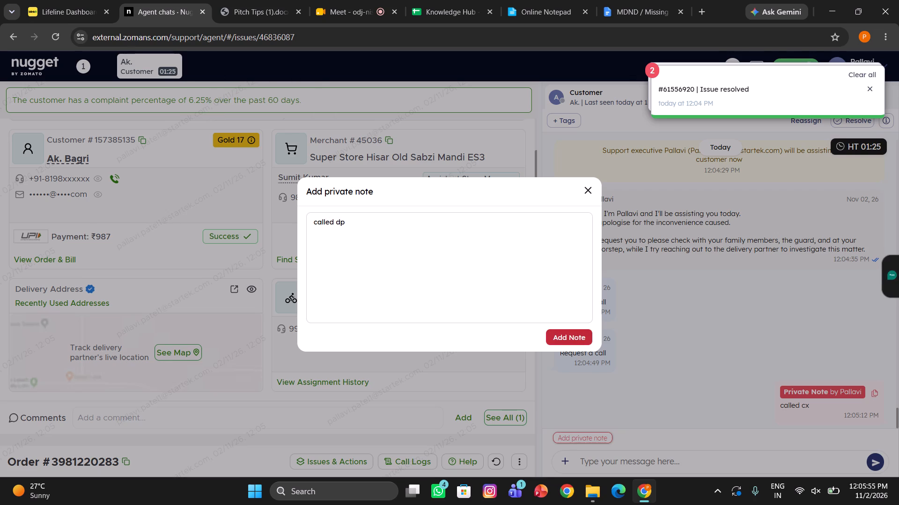
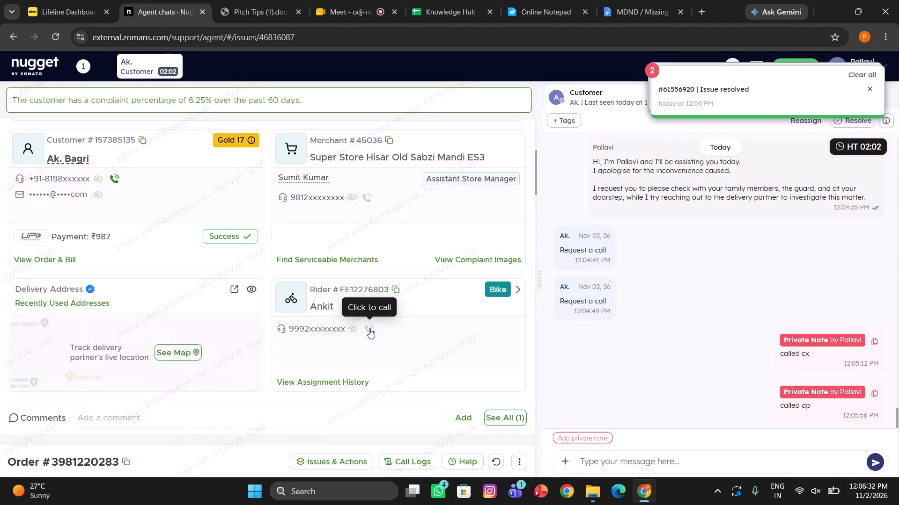
Initiate another call to the delivery partner from the rider details of Ak.'s order.
click(367, 330)
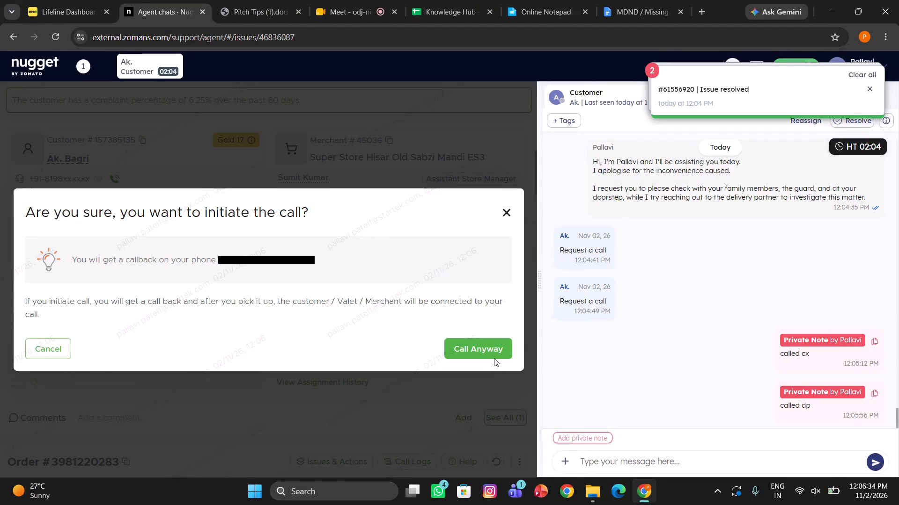
click(489, 350)
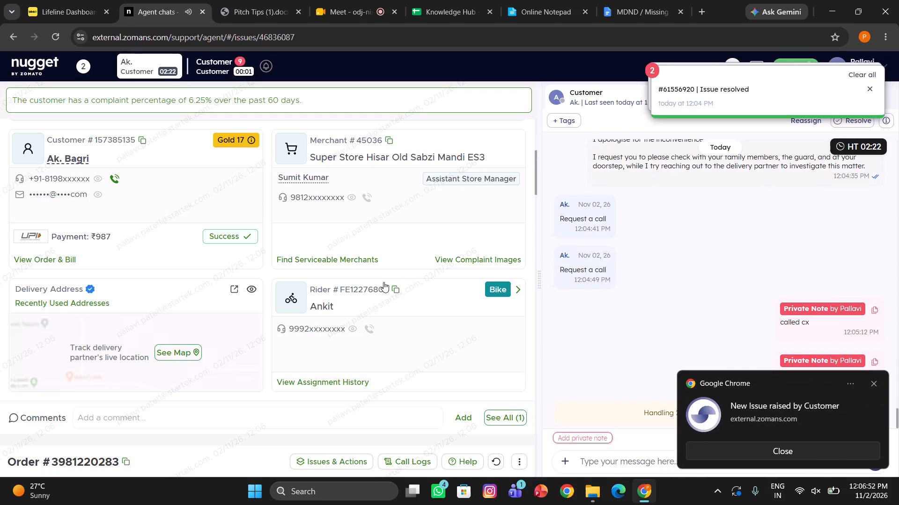
Open the newly assigned customer chat about a completely missing order and send the suggested greeting asking them to check with family, guard and doorstep.
click(237, 63)
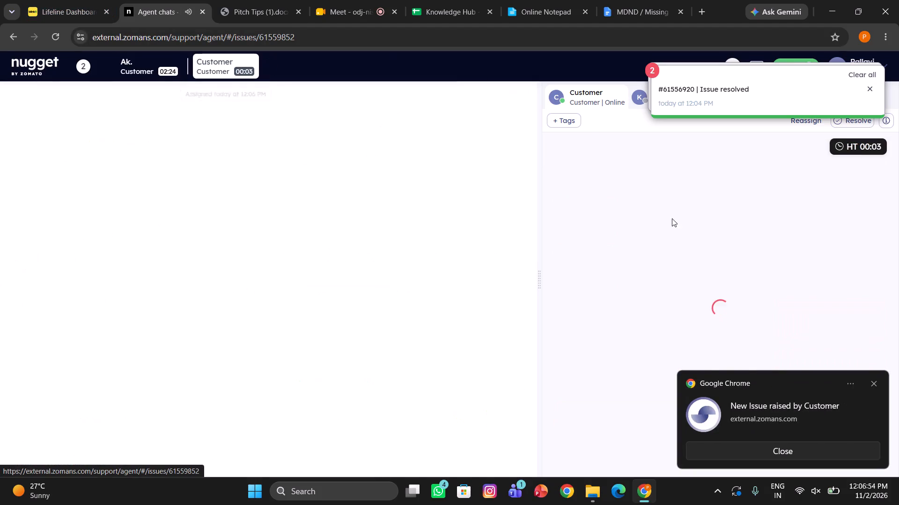
click(605, 413)
click(605, 413)
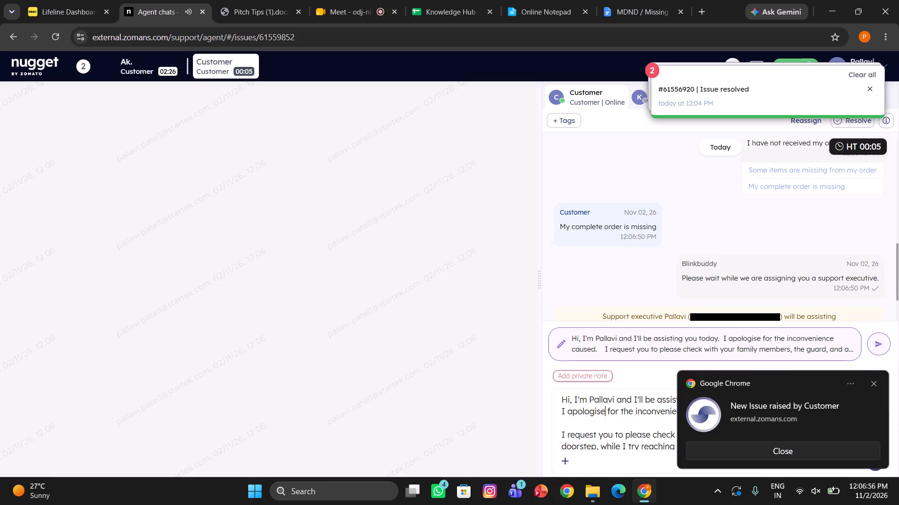
key(Return)
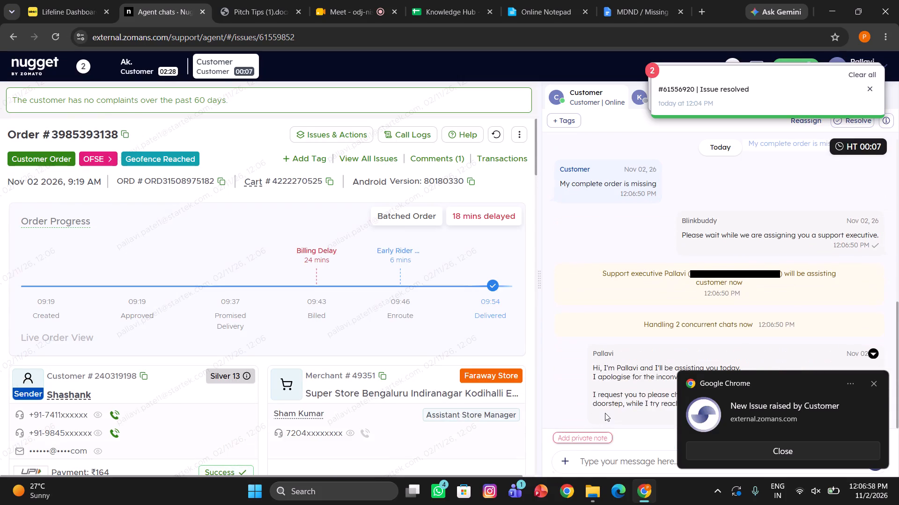
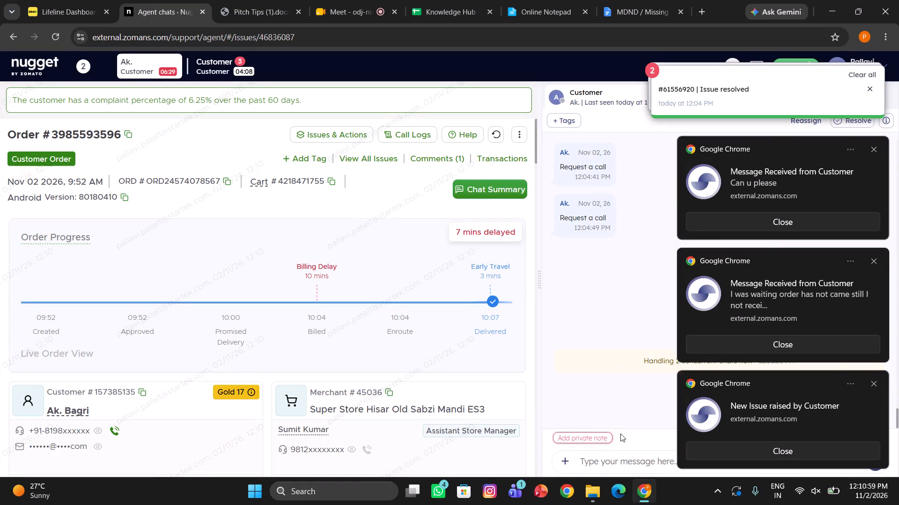
Open the second customer's missing-order chat and initiate a call to the delivery partner from the order's rider details.
click(214, 72)
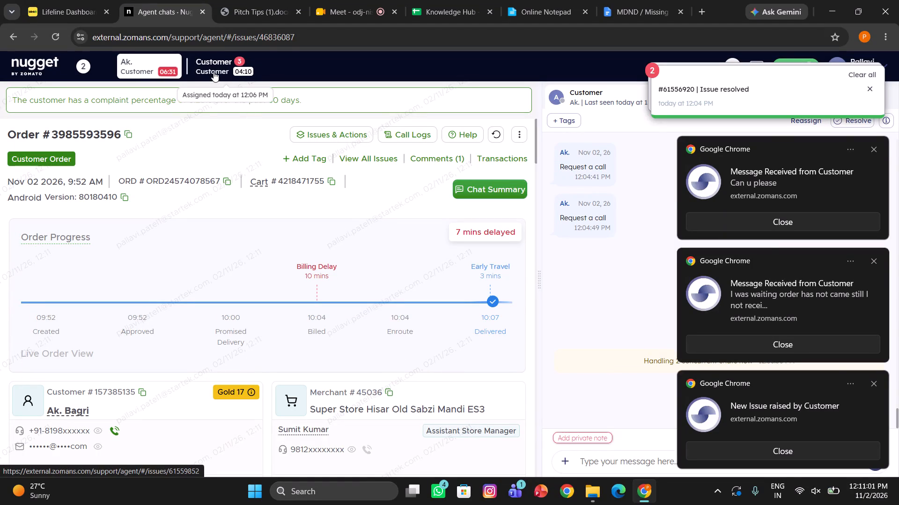
scroll(353, 368, down, 3)
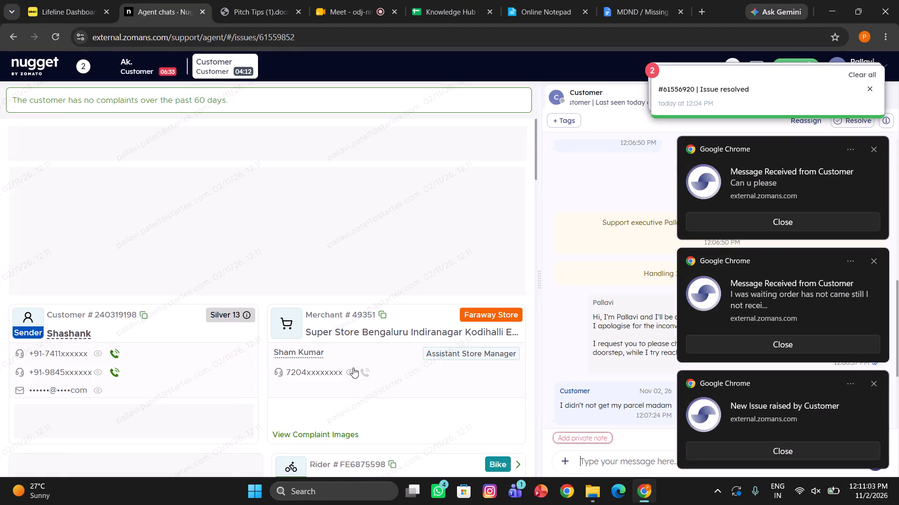
scroll(353, 368, down, 4)
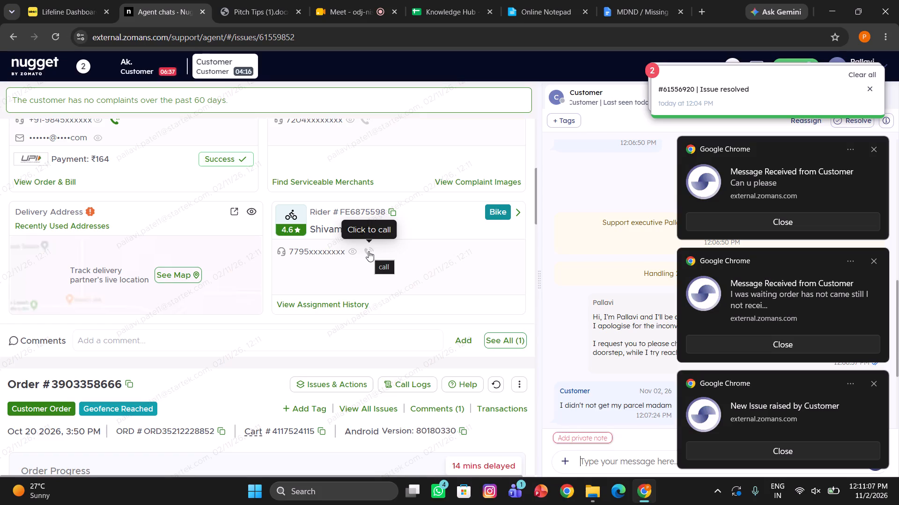
click(368, 251)
click(482, 346)
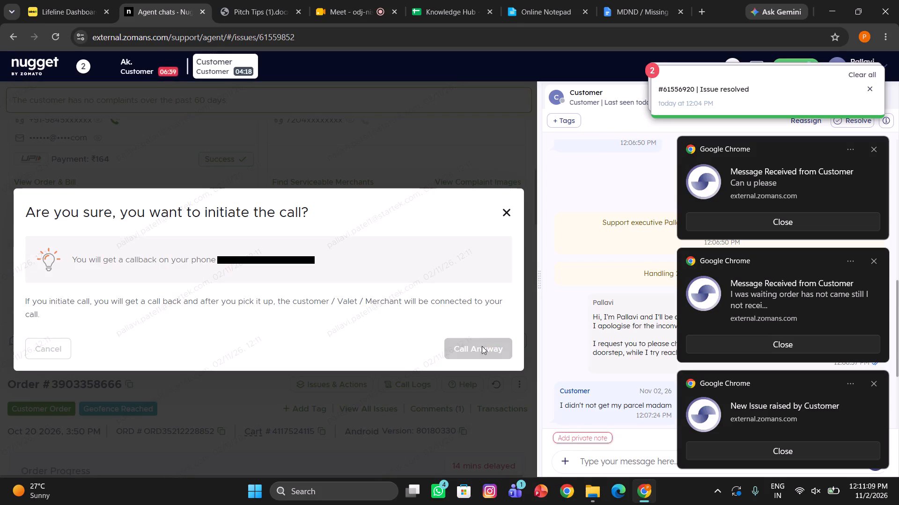
Add the private note "called dp" to this customer's chat.
click(564, 439)
text(called d)
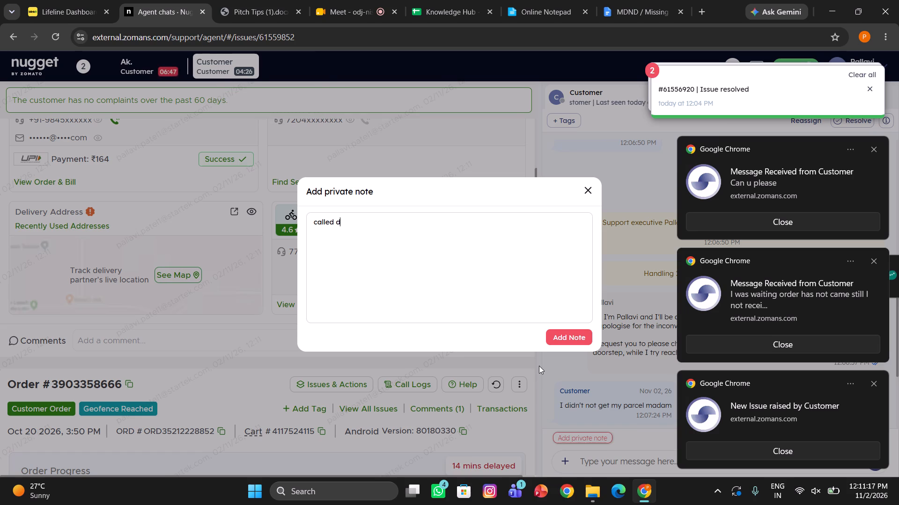
key(p)
click(562, 336)
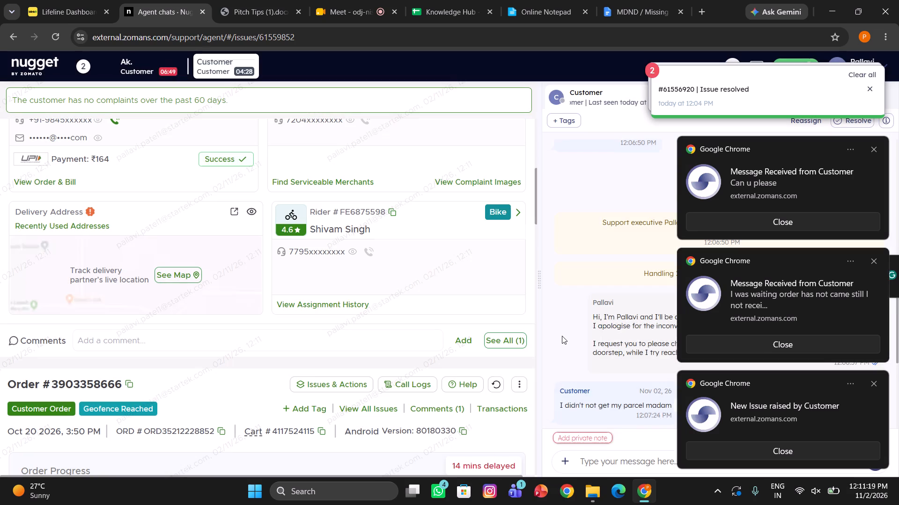
Copy the MDND line starting "As I can understand, you did not receive your order" from Pitch Tips and send it in the customer's chat.
click(238, 0)
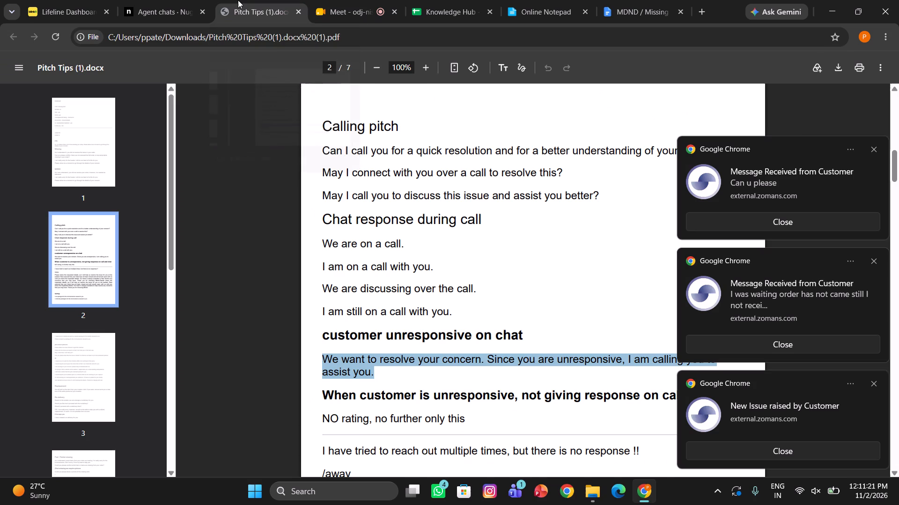
click(351, 251)
scroll(351, 251, up, 3)
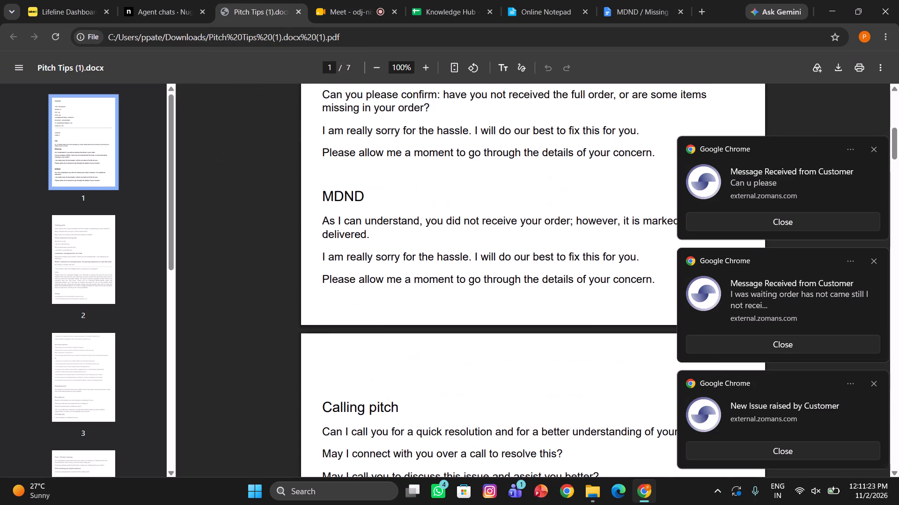
drag(320, 220, 385, 245)
key(ctrl+c)
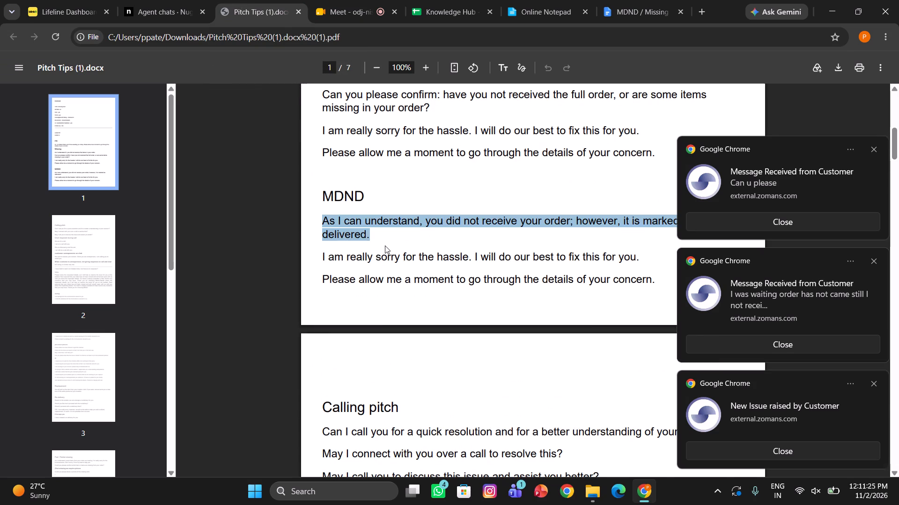
click(137, 1)
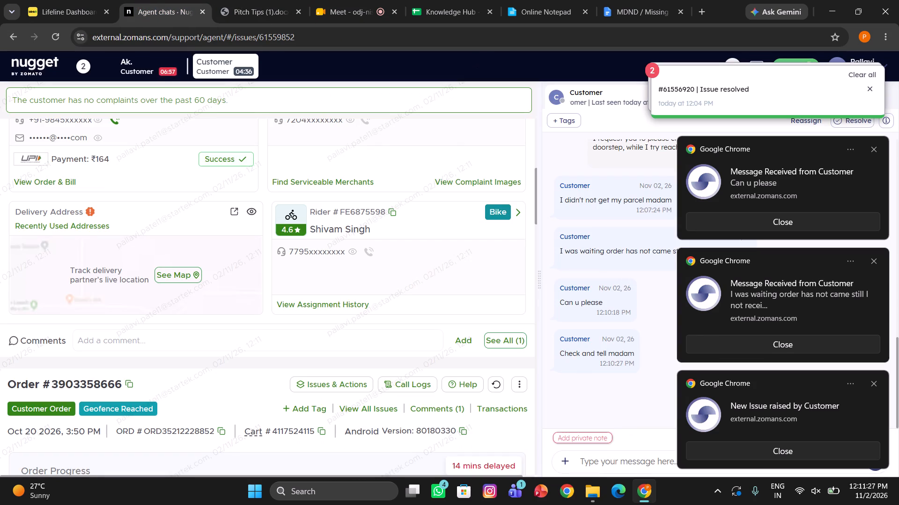
click(593, 462)
key(ctrl+v)
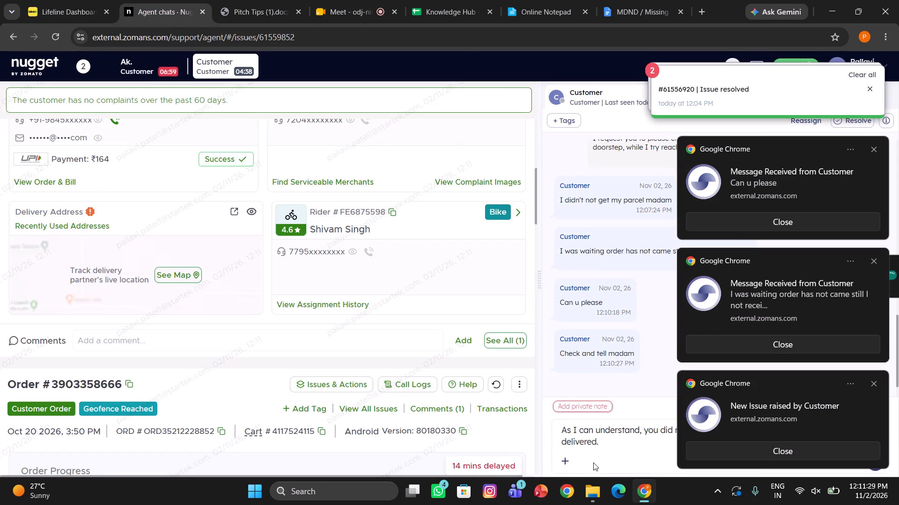
key(Return)
scroll(395, 345, up, 2)
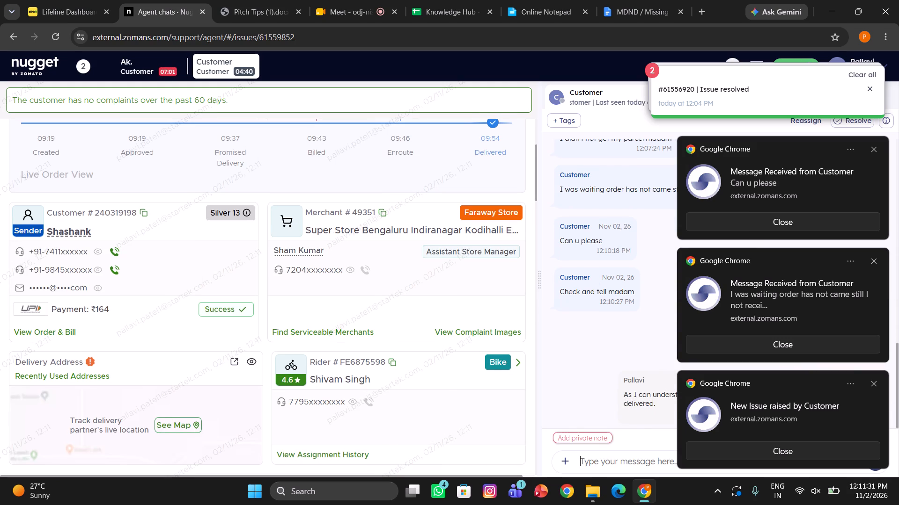
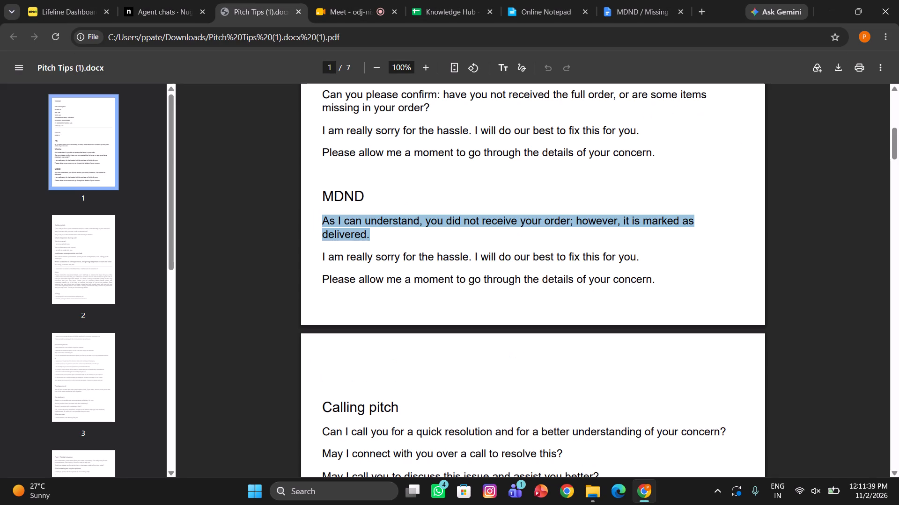
Copy the MDND line "I am really sorry for the hassle. I will do our best to fix this for you." and send it to the second customer.
triple_click(341, 260)
click(341, 260)
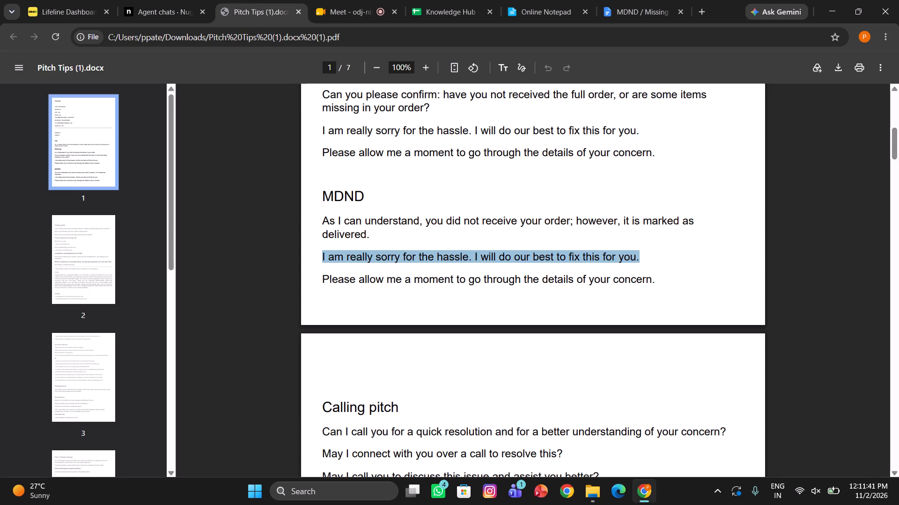
key(ctrl+c)
click(175, 0)
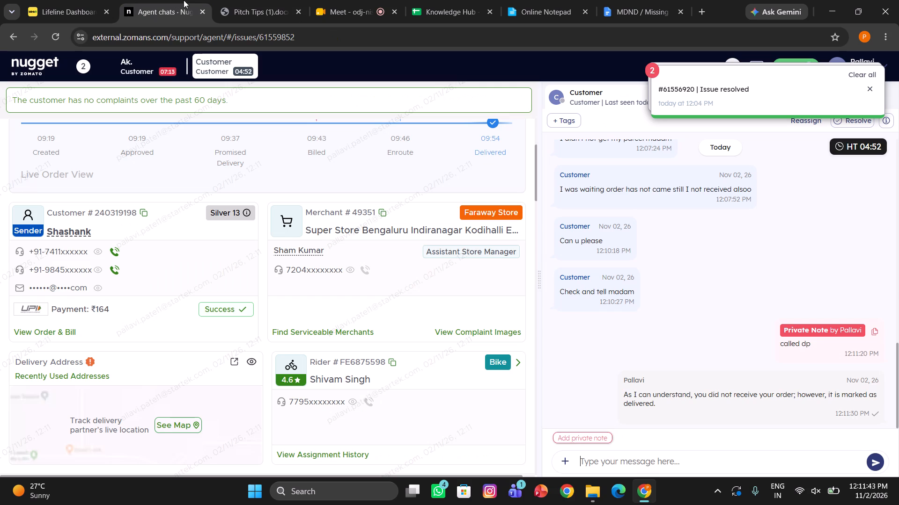
key(ctrl+v)
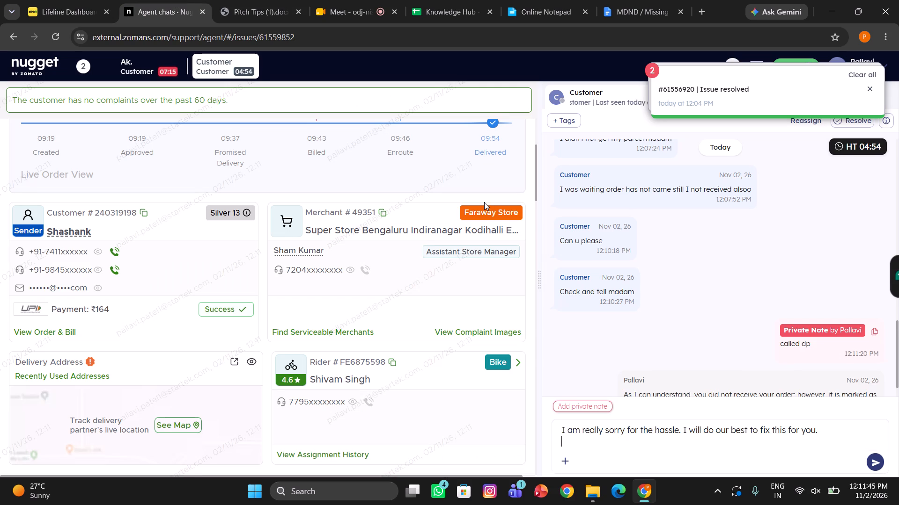
key(Return)
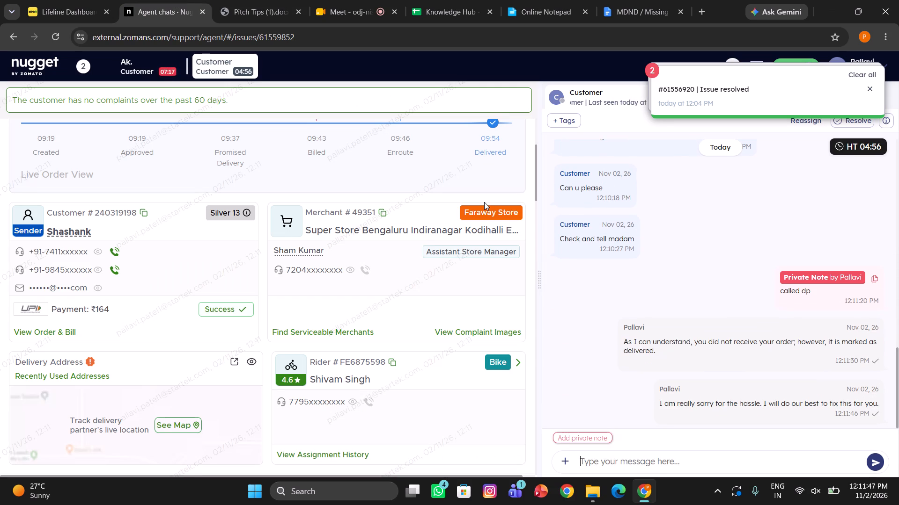
Send the "/thi" canned contact-permission reply with its number placeholders replaced by the first four digits of the customer's first listed phone number.
scroll(764, 332, up, 2)
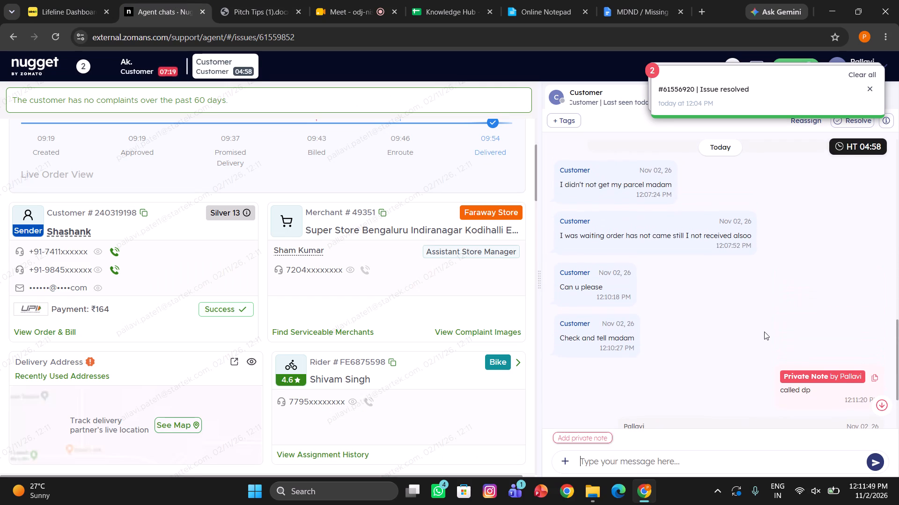
text(/thi)
click(662, 264)
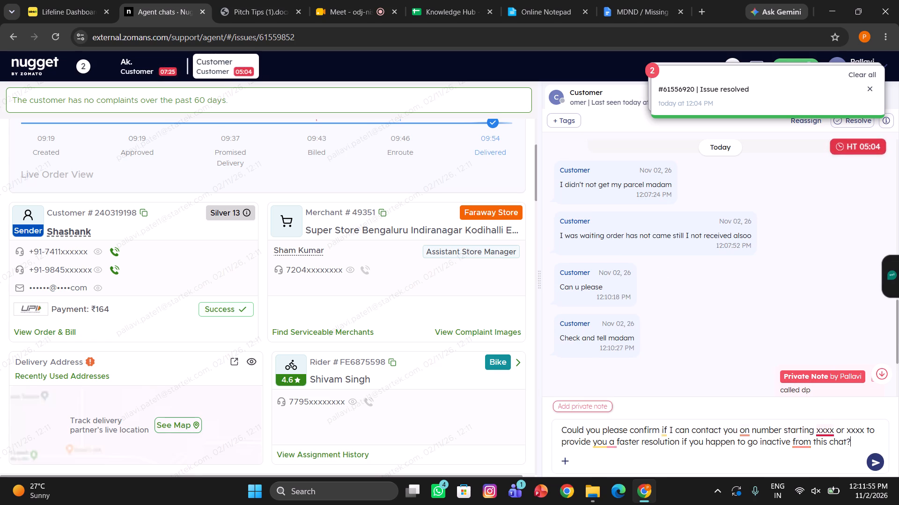
drag(816, 428, 864, 427)
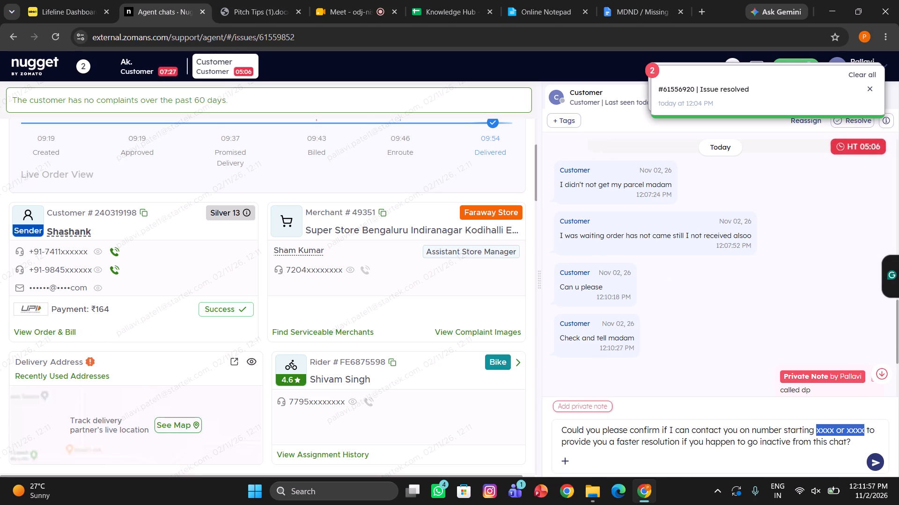
drag(864, 427, 864, 427)
key(BackSpace)
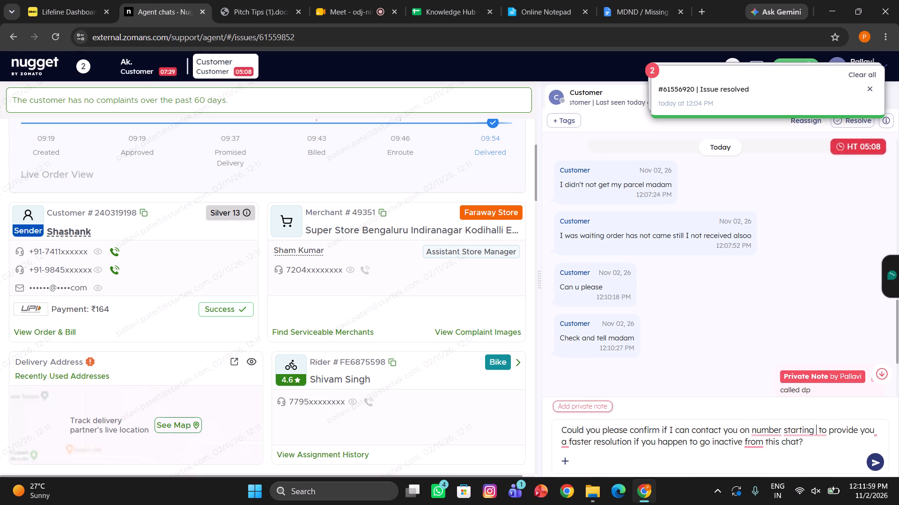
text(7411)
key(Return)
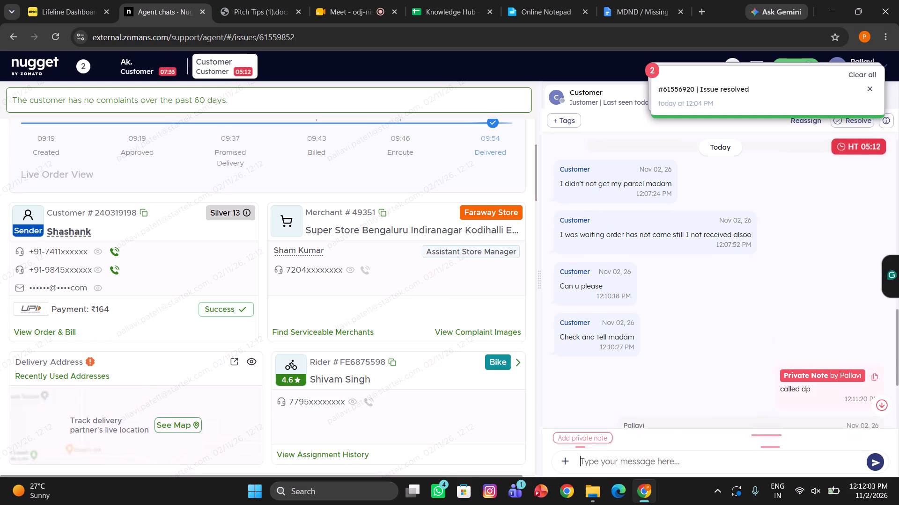
Switch to the first customer's chat, review the order's call logs, and initiate a call to the customer.
click(135, 70)
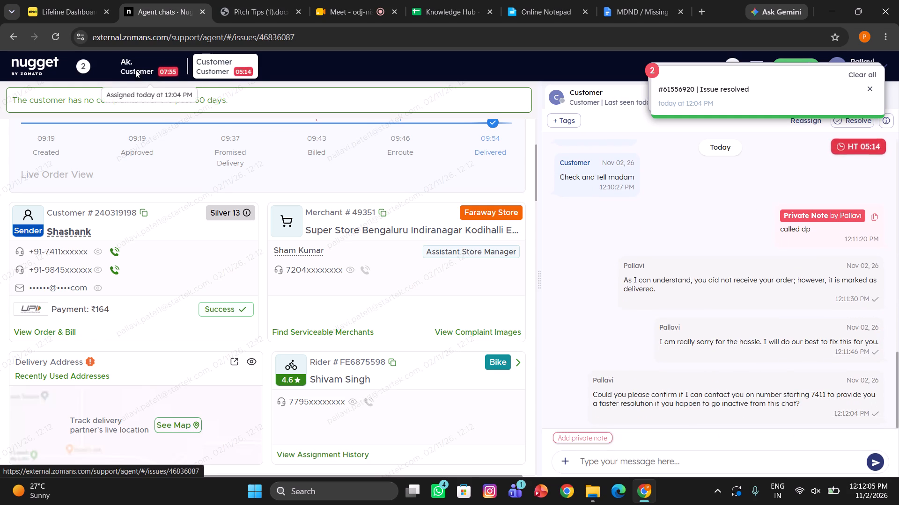
scroll(638, 236, down, 3)
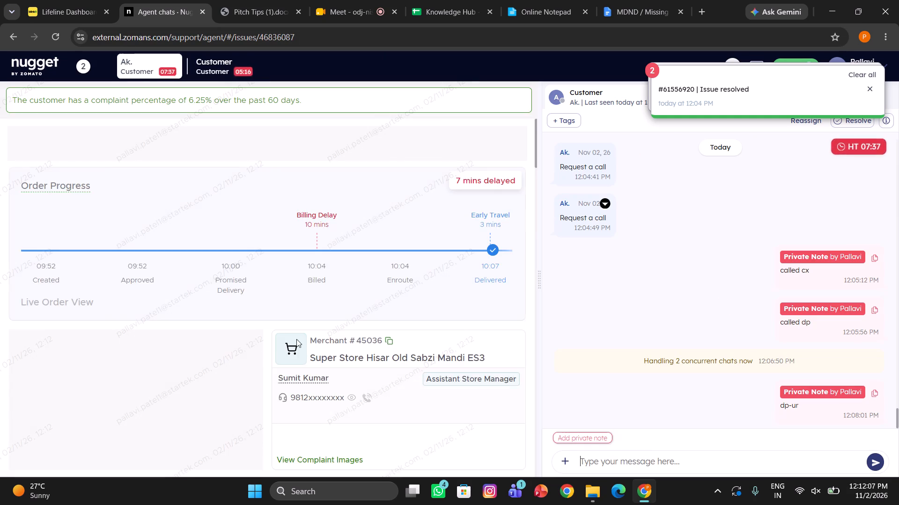
scroll(254, 361, down, 1)
drag(280, 231, 342, 176)
scroll(342, 176, up, 4)
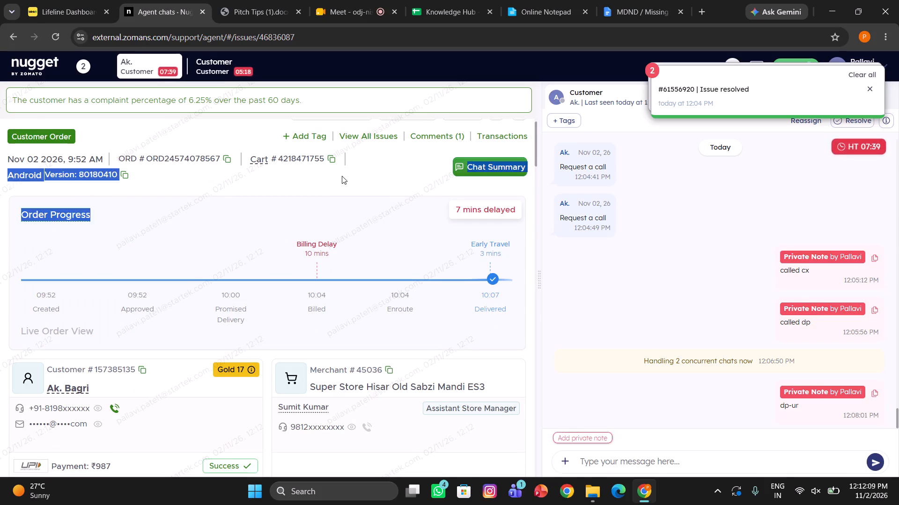
scroll(342, 176, up, 1)
click(409, 139)
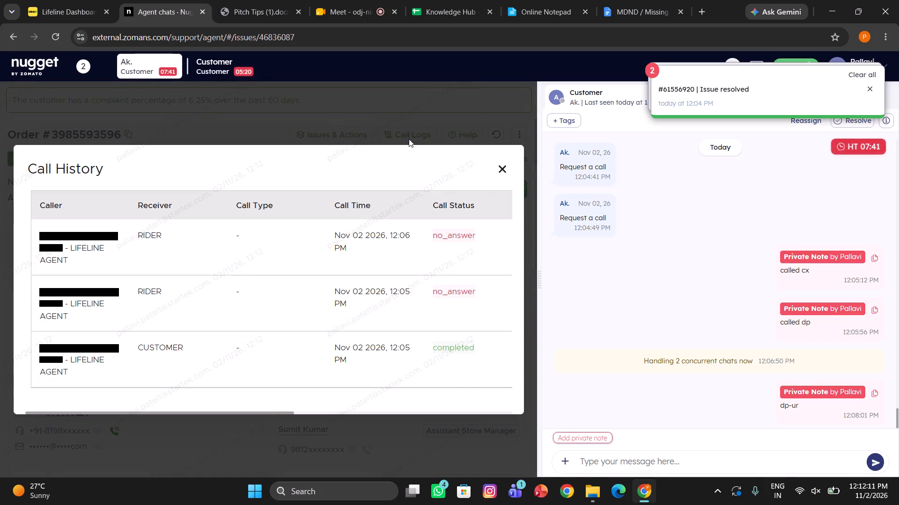
click(497, 173)
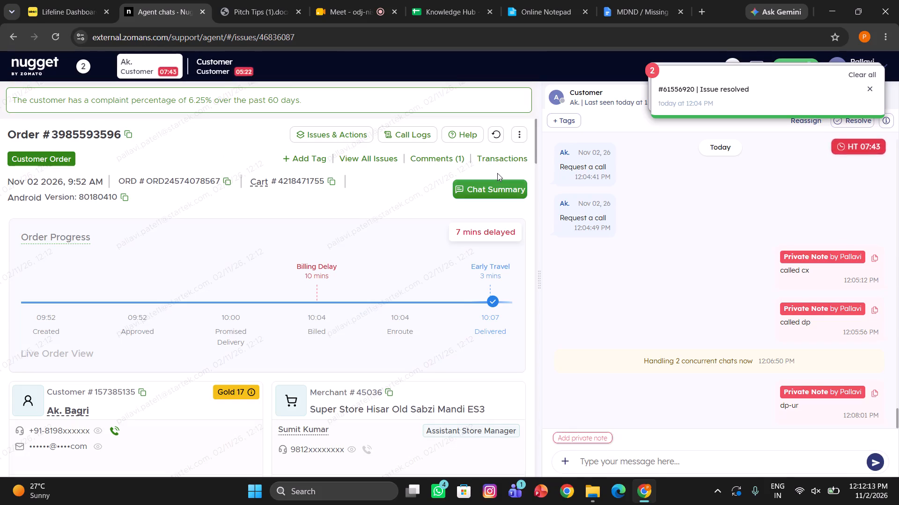
click(118, 430)
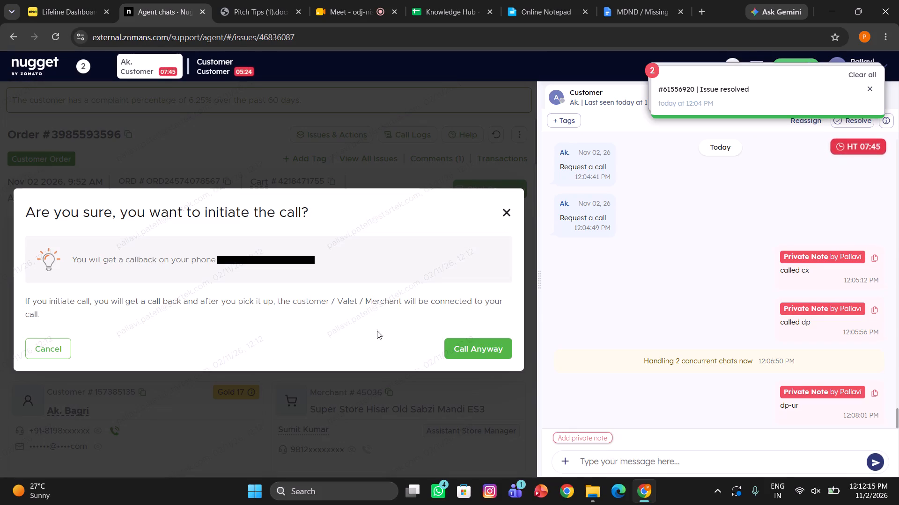
click(457, 347)
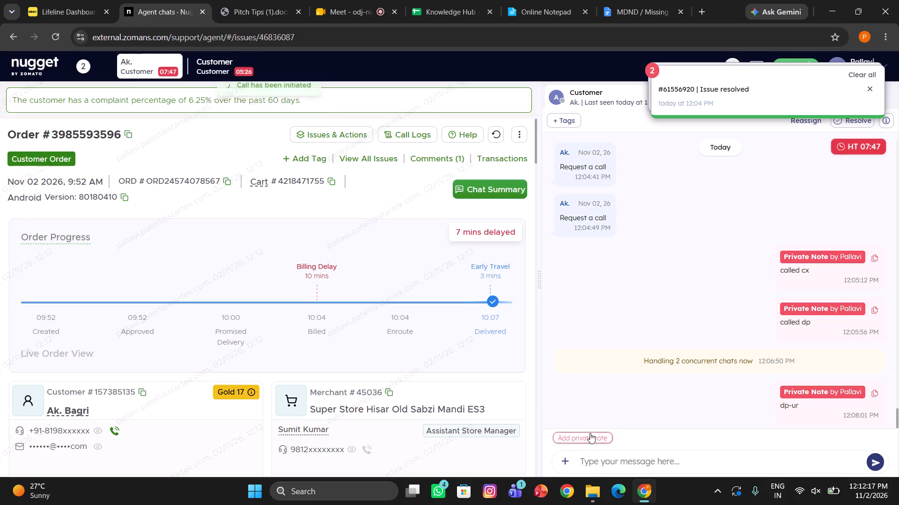
Add the private note "called cx" to the first customer's chat.
click(585, 437)
text(ca)
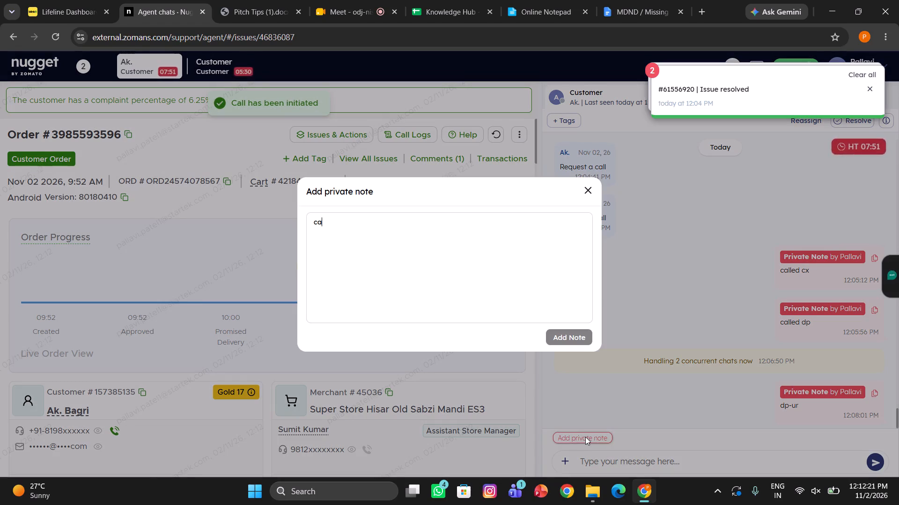
text(lled cx)
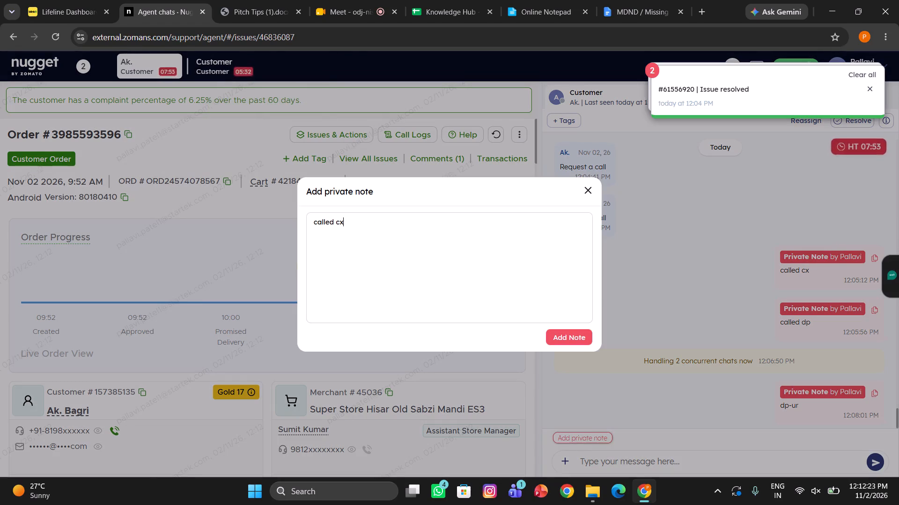
click(555, 334)
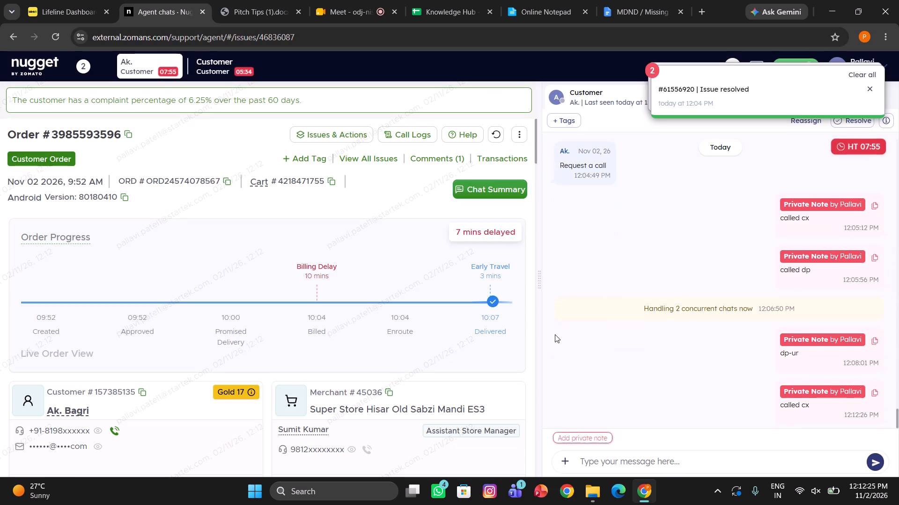
Clear all notifications covering the chat header and return to the message box.
click(869, 78)
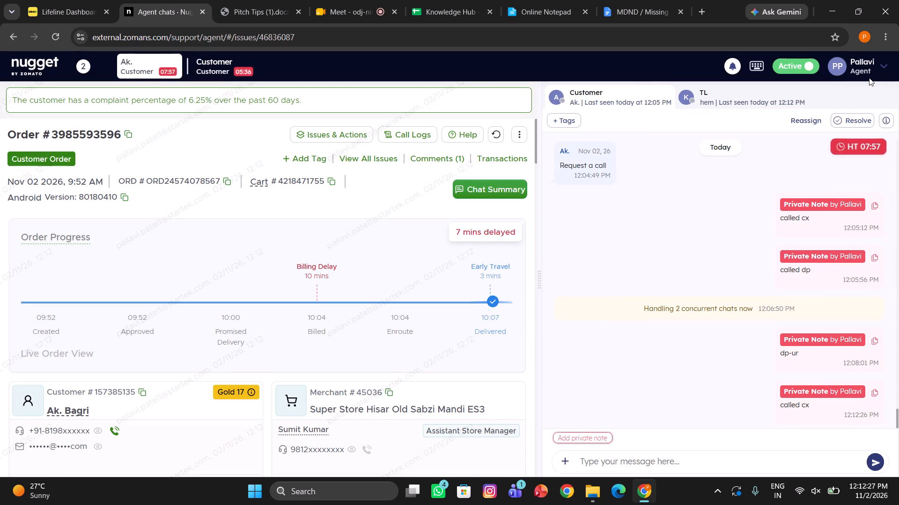
click(598, 462)
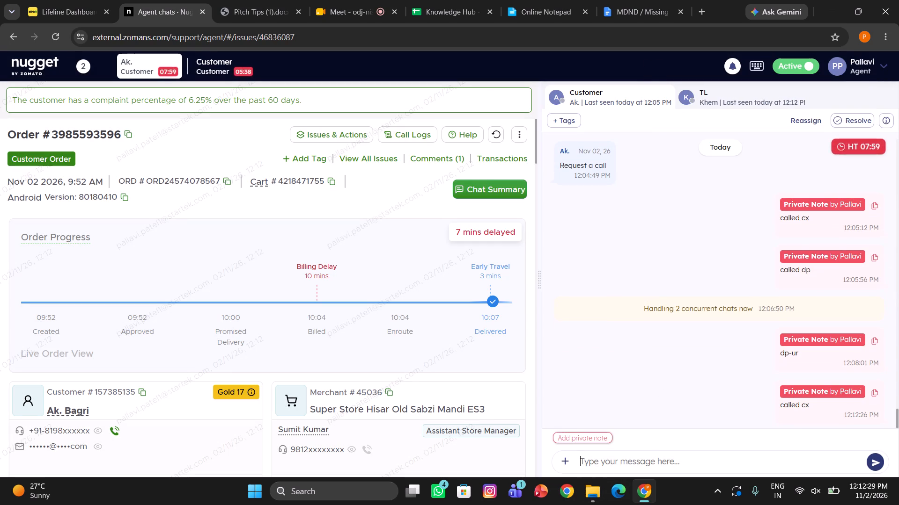
Open the Missing Item report for this order and check the stock status of the ordered products.
click(342, 137)
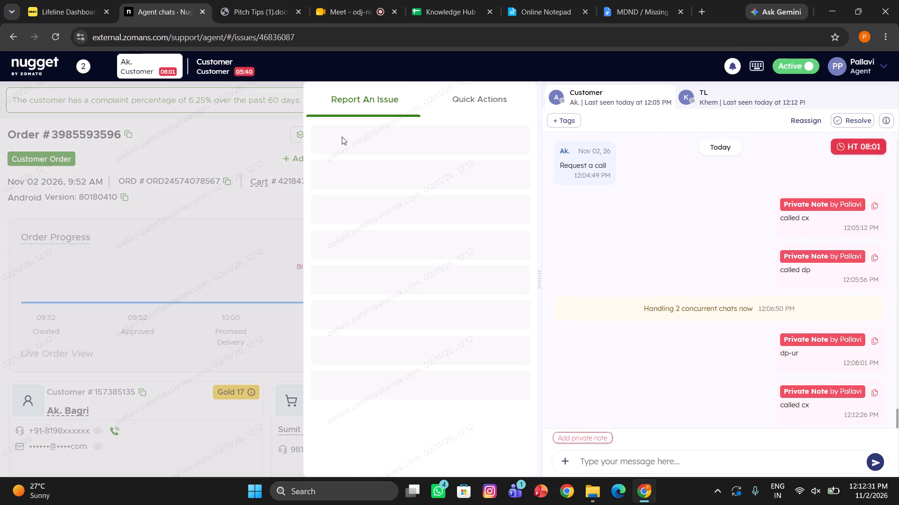
click(435, 170)
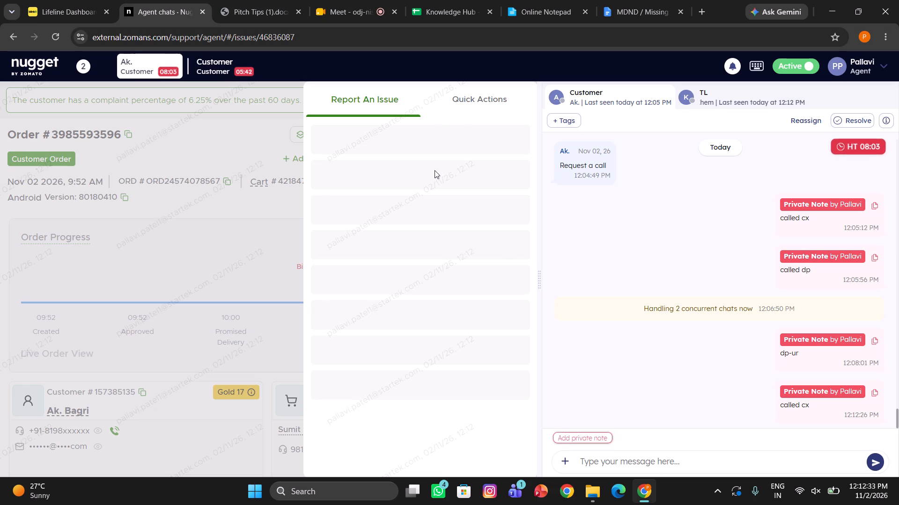
scroll(489, 372, down, 1)
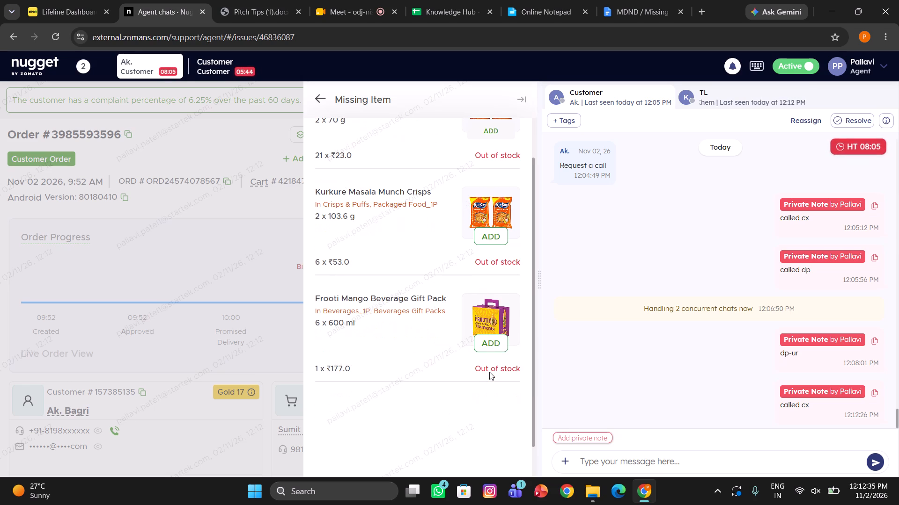
scroll(489, 372, down, 1)
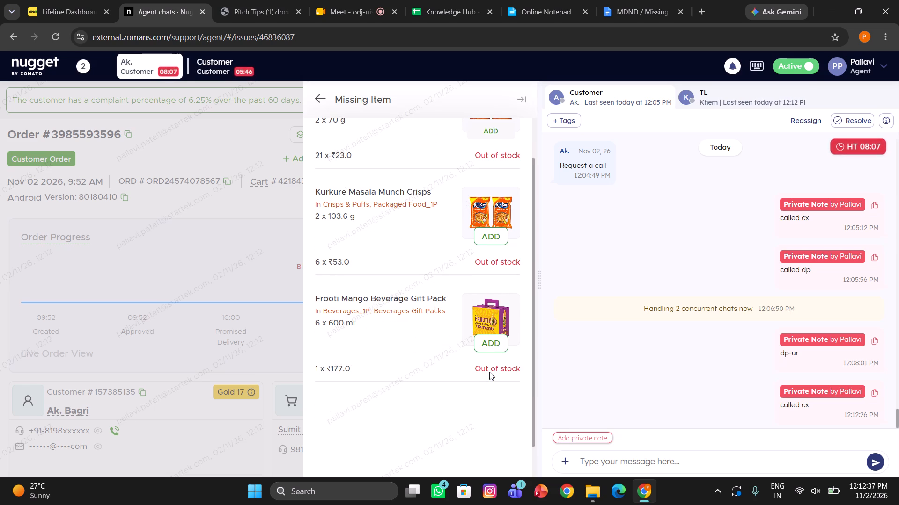
scroll(489, 372, down, 1)
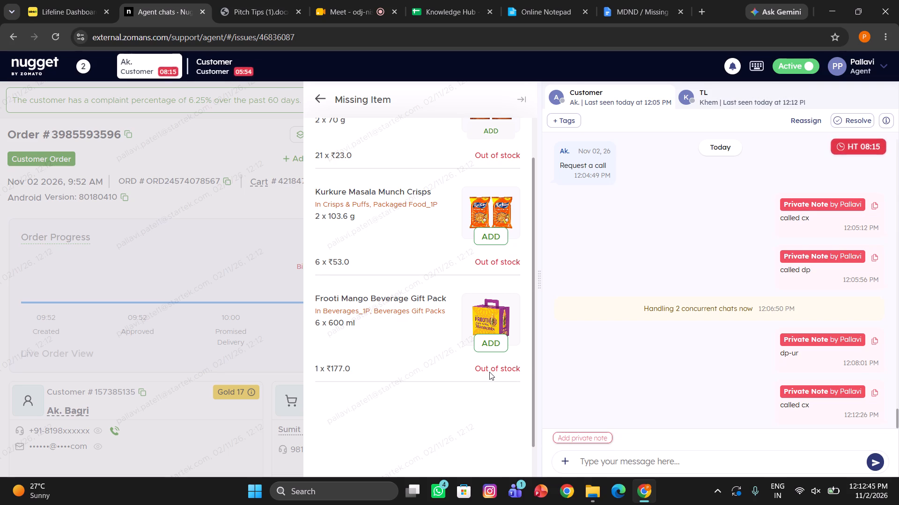
Send the first customer "As I tried to connect with the delivery partner, he was not responding to my calls.".
click(591, 459)
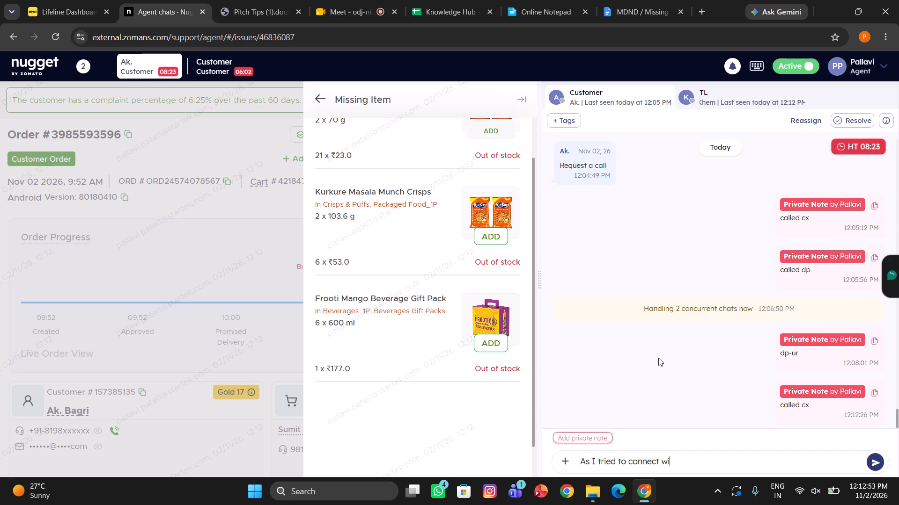
key(BackSpace)
key(BackSpace)
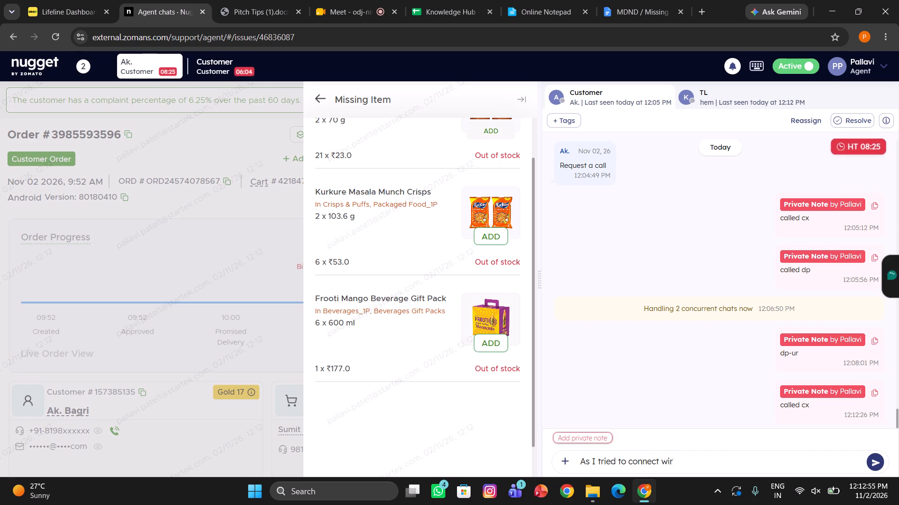
Send the first customer the message "As I tried to connect with the delivery partner, he was not responding to my calls.".
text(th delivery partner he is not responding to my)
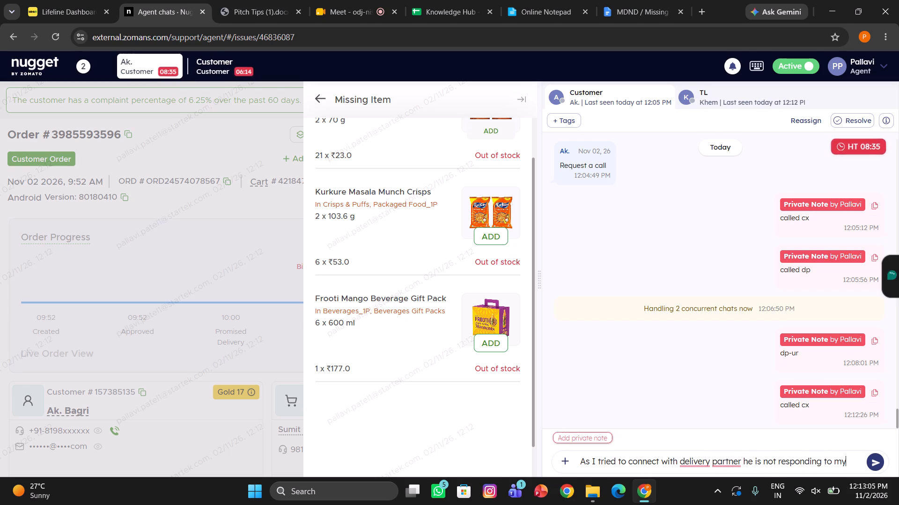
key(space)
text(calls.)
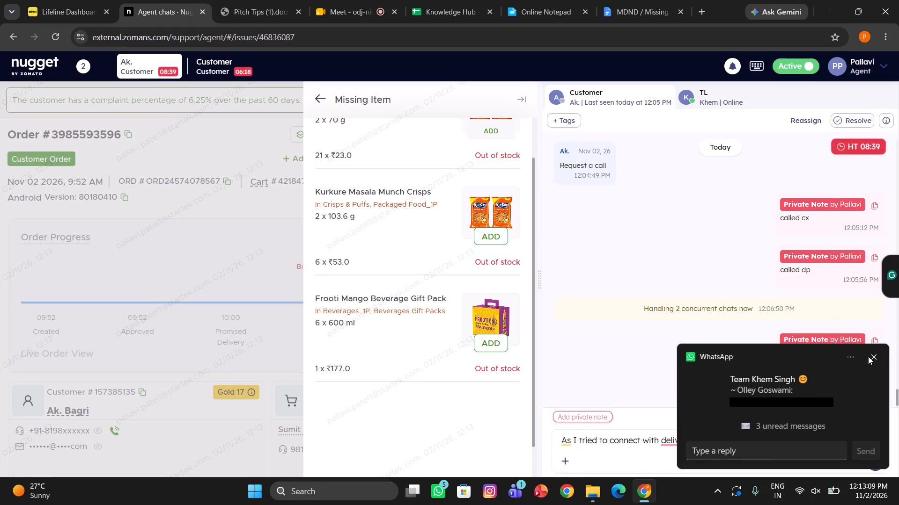
click(868, 356)
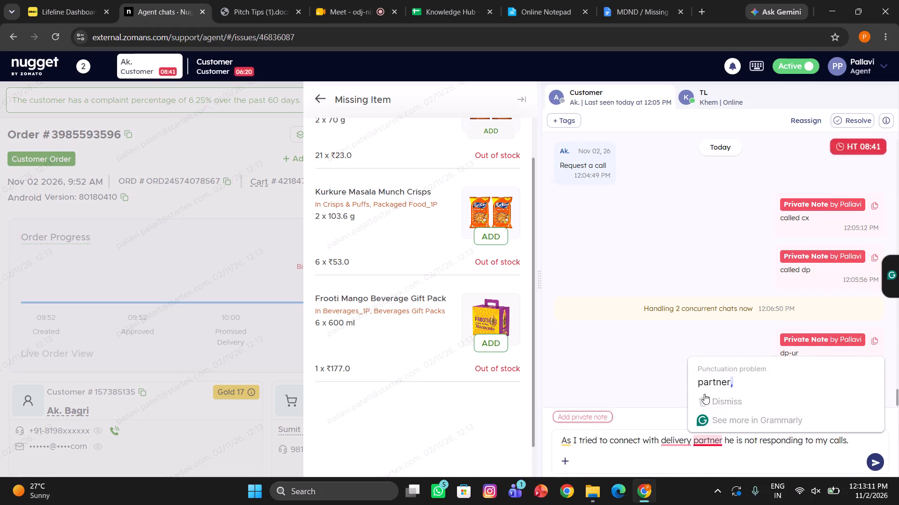
click(703, 383)
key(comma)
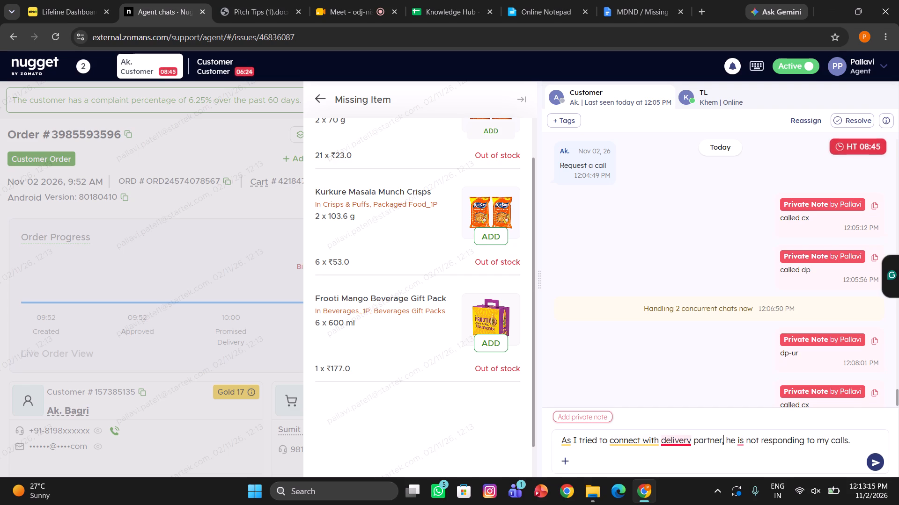
click(674, 379)
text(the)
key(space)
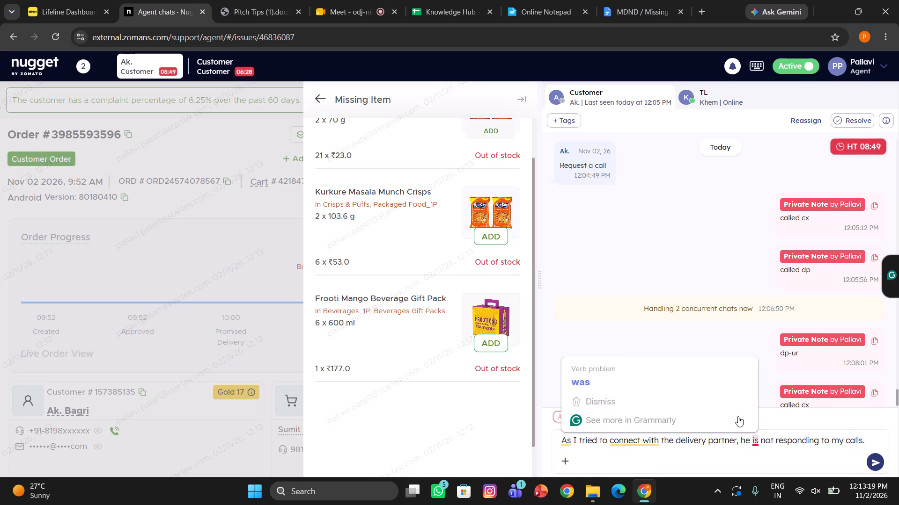
click(688, 381)
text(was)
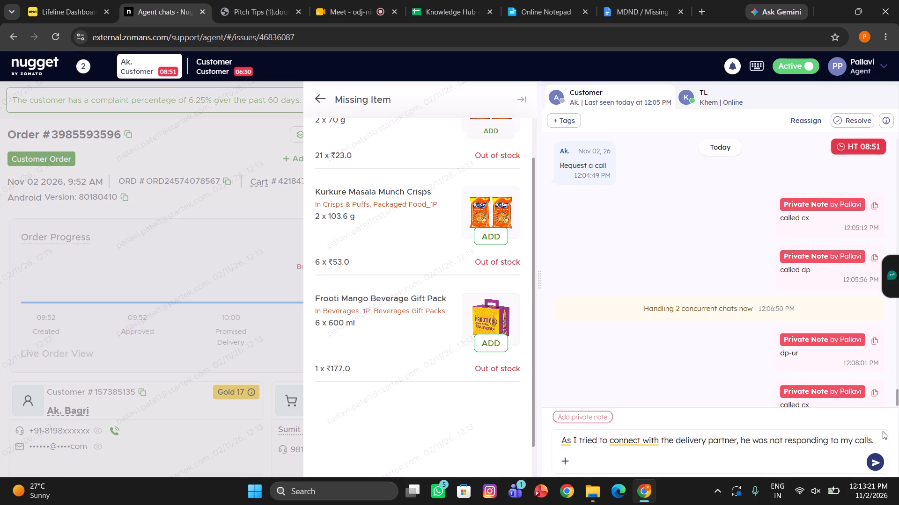
click(879, 438)
key(Return)
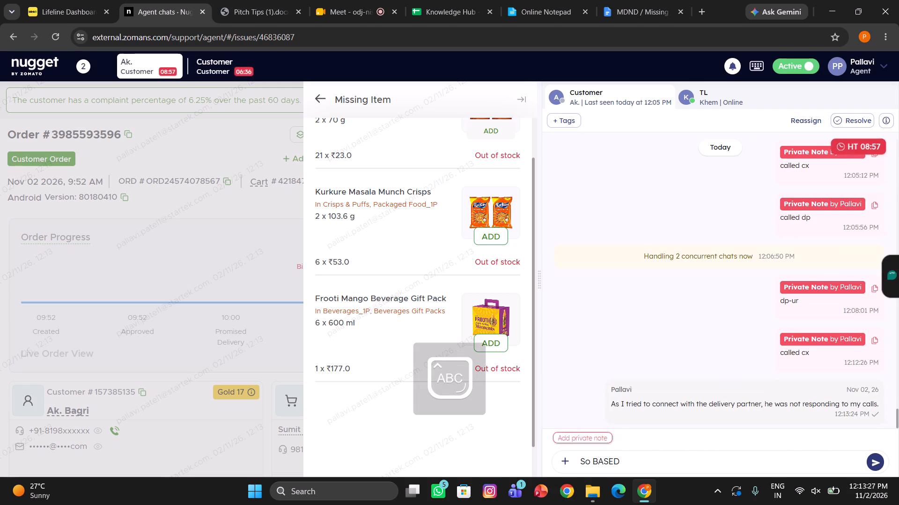
Draft a reply offering a refund for the order because the items are out of stock and redelivery cannot be provided.
key(BackSpace)
key(BackSpace)
key(BackSpace)
key(BackSpace)
key(BackSpace)
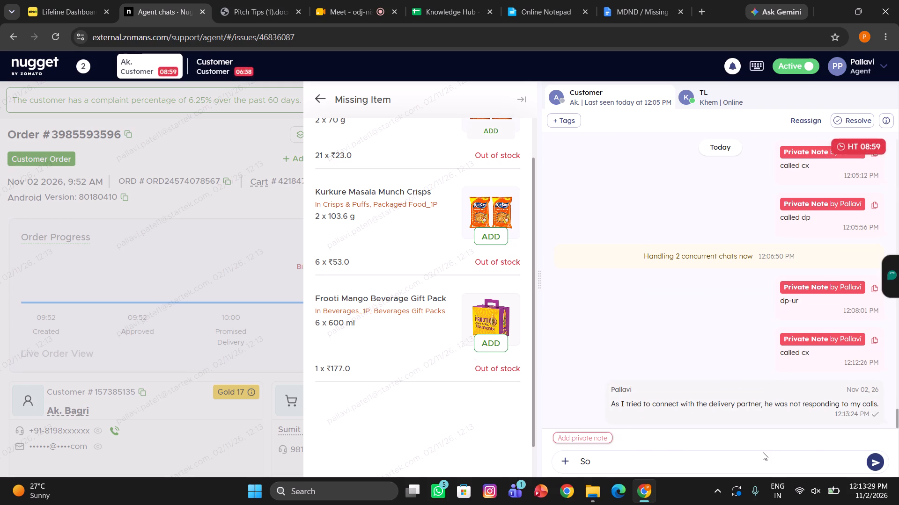
text(based on the update we can help)
key(space)
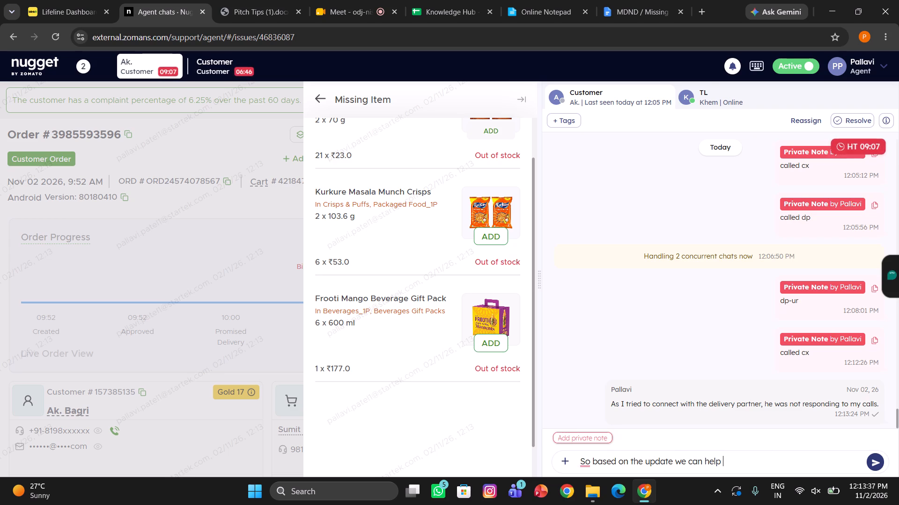
text(you with refund for the order)
key(space)
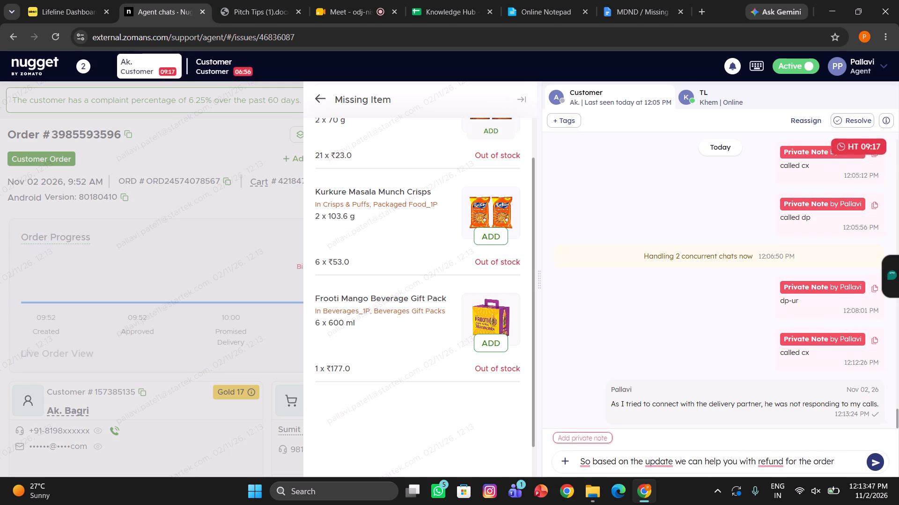
text(bw)
key(BackSpace)
text(eacuse)
key(space)
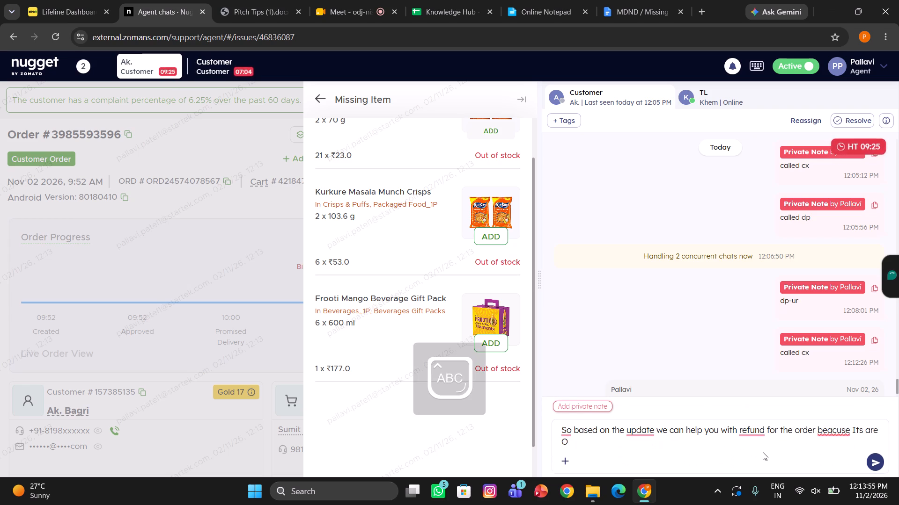
key(BackSpace)
key(space)
text(OUT OF STOCK SO WE ARE NOT ABLE T)
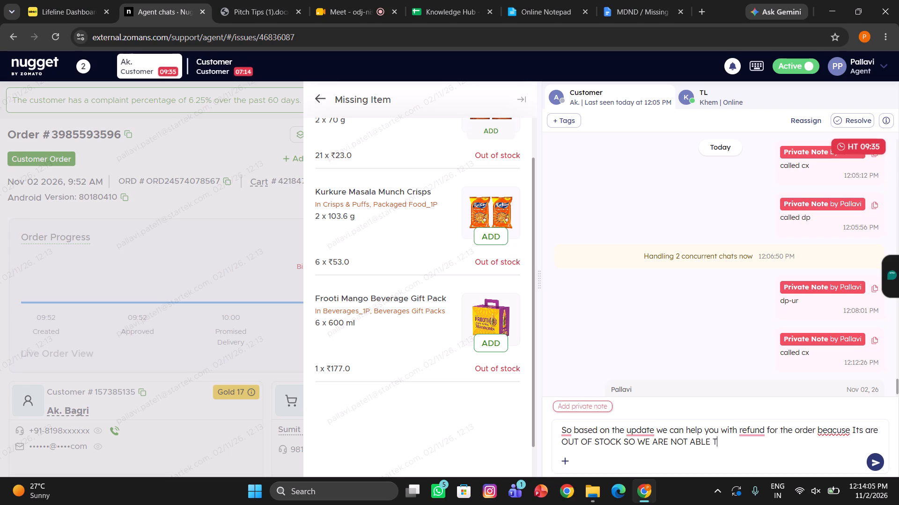
text(O PROVIDE YOU REDELIVERY OF YOUR ORDER.)
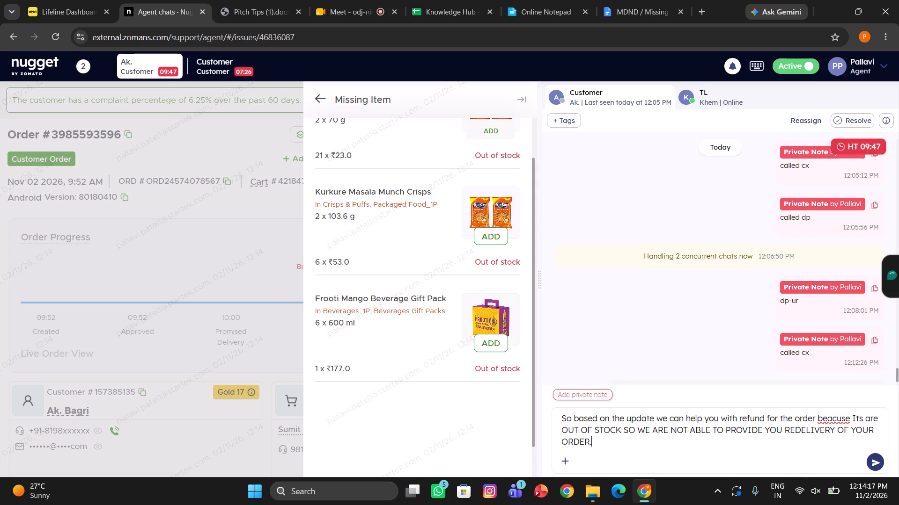
click(597, 447)
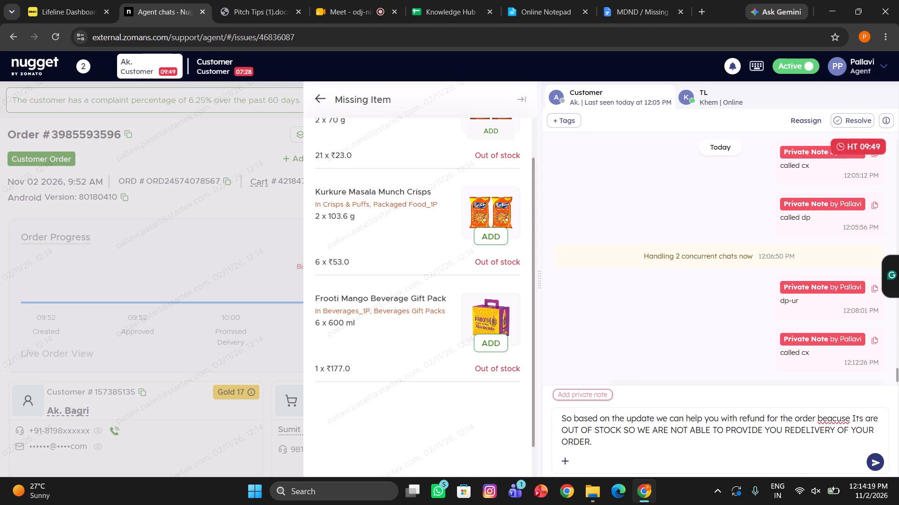
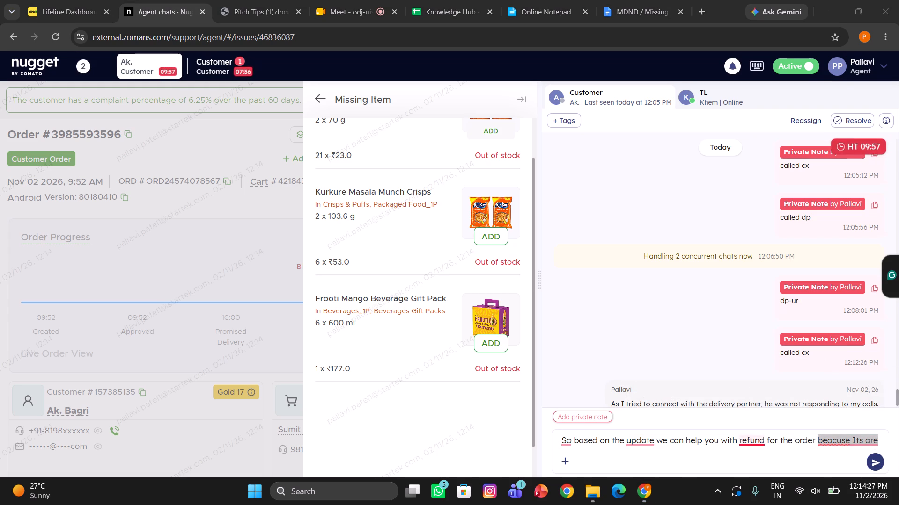
Correct the draft refund reply by adding "a" before "refund" and commas after "update" and "So".
click(681, 381)
text(a)
key(space)
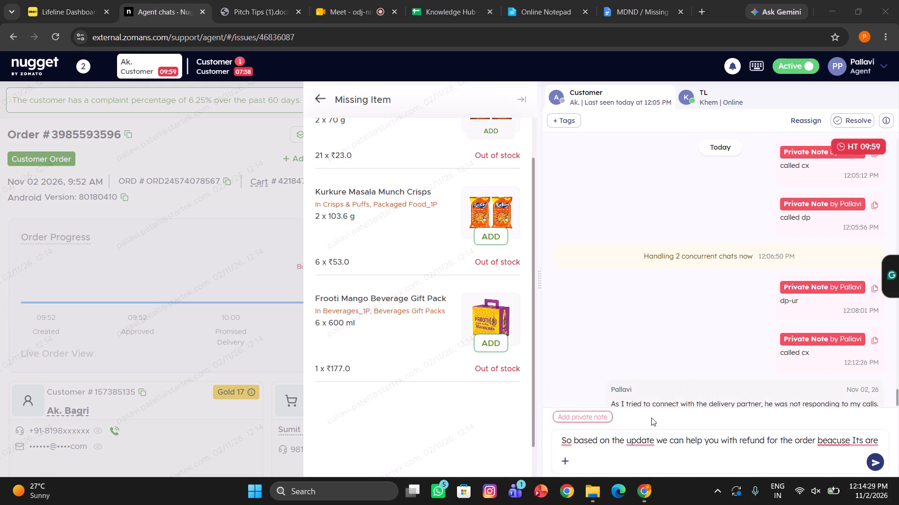
click(643, 382)
key(comma)
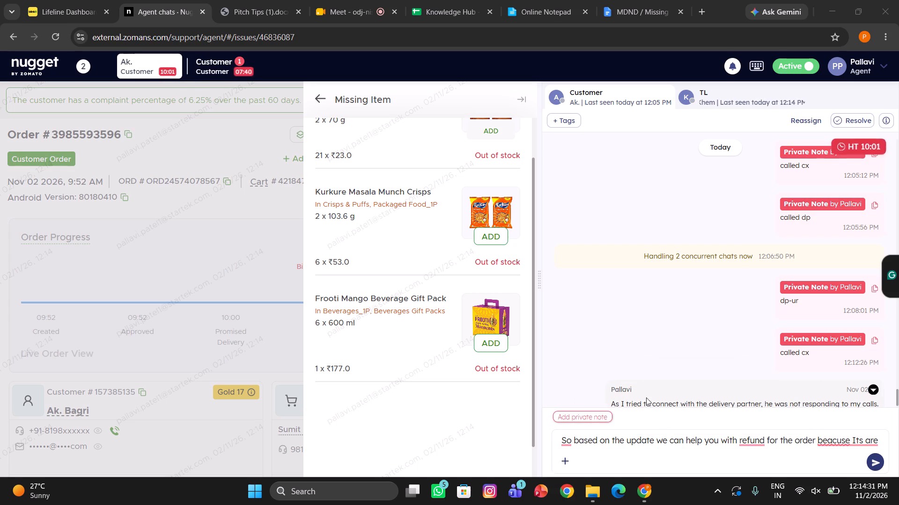
click(654, 440)
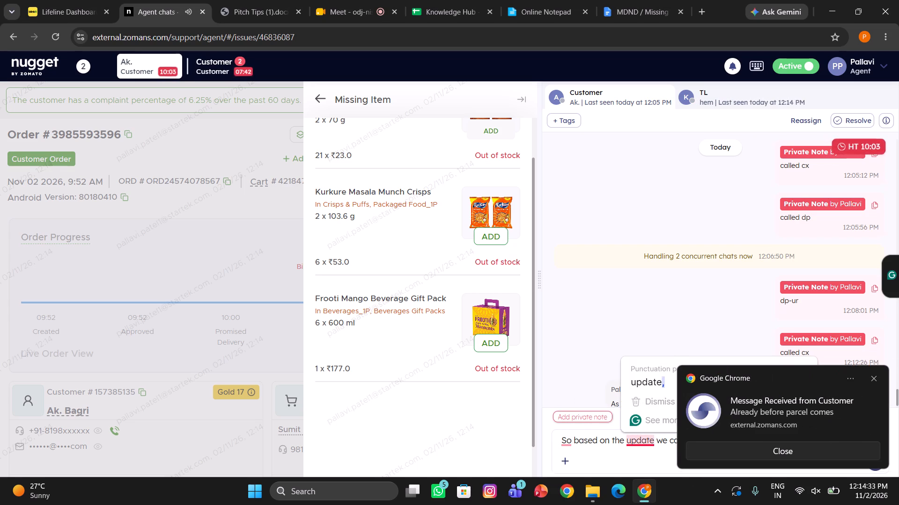
key(comma)
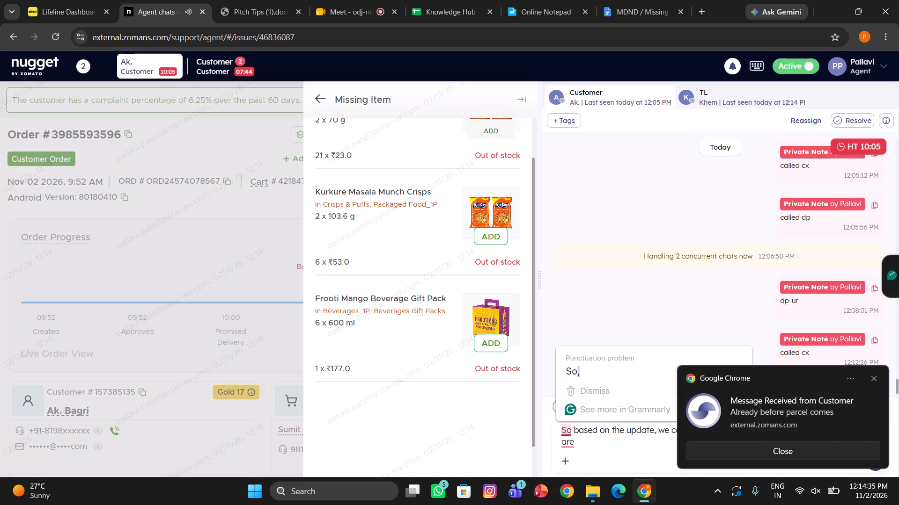
click(567, 378)
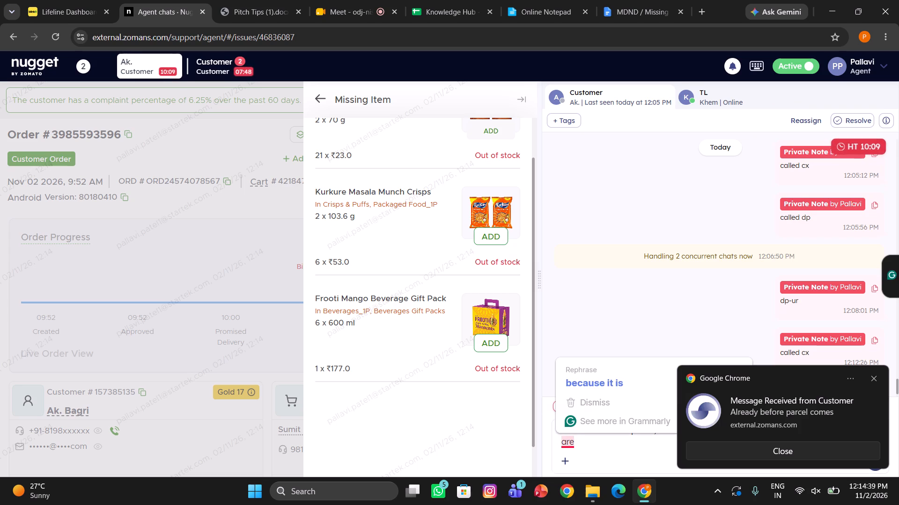
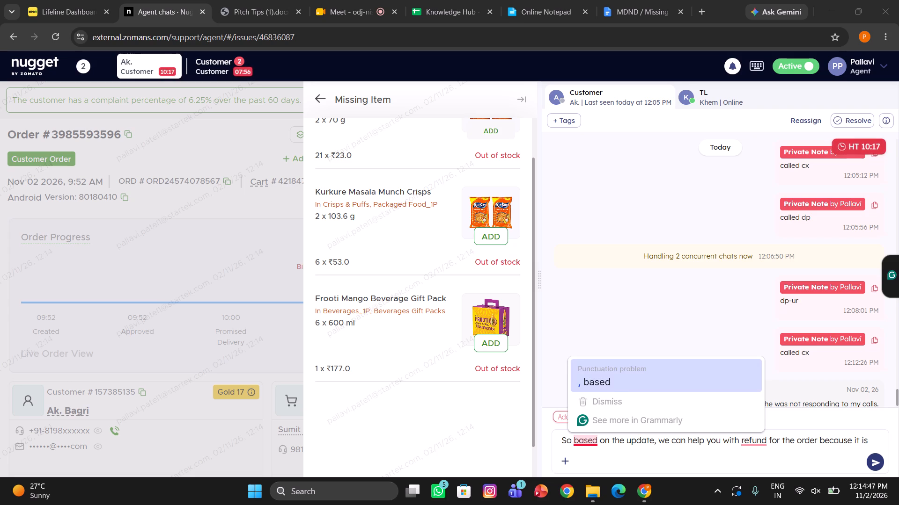
Add a comma after "So" and "a" before "refund" in the draft reply, then resume it after "it is".
click(587, 388)
key(comma)
double_click(587, 388)
drag(587, 388, 572, 441)
click(572, 441)
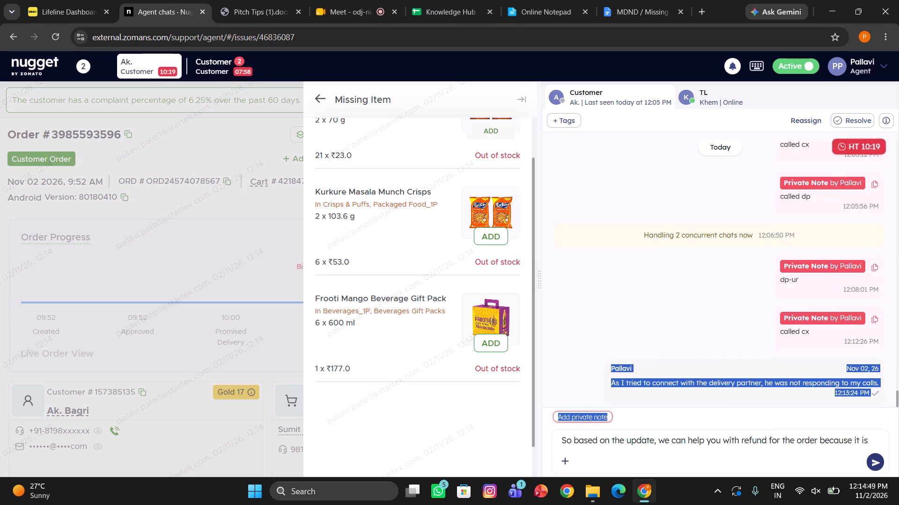
key(comma)
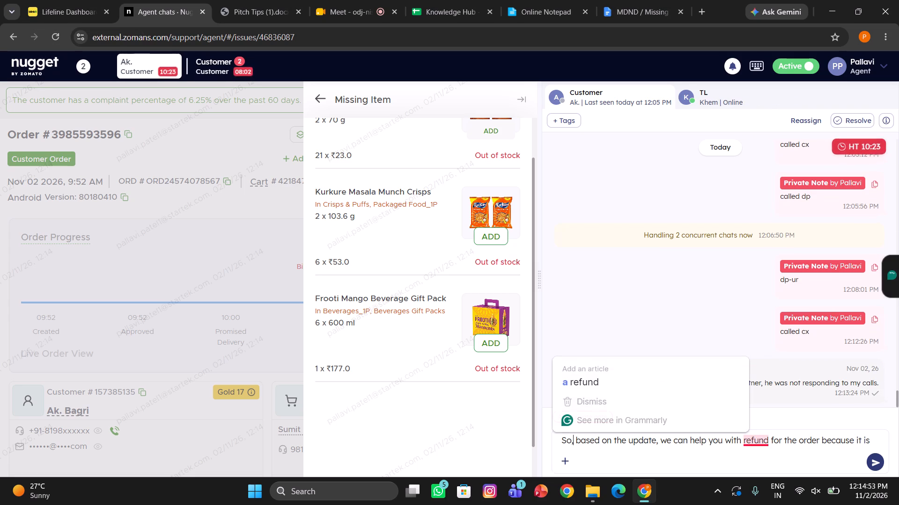
click(671, 363)
text(a)
key(space)
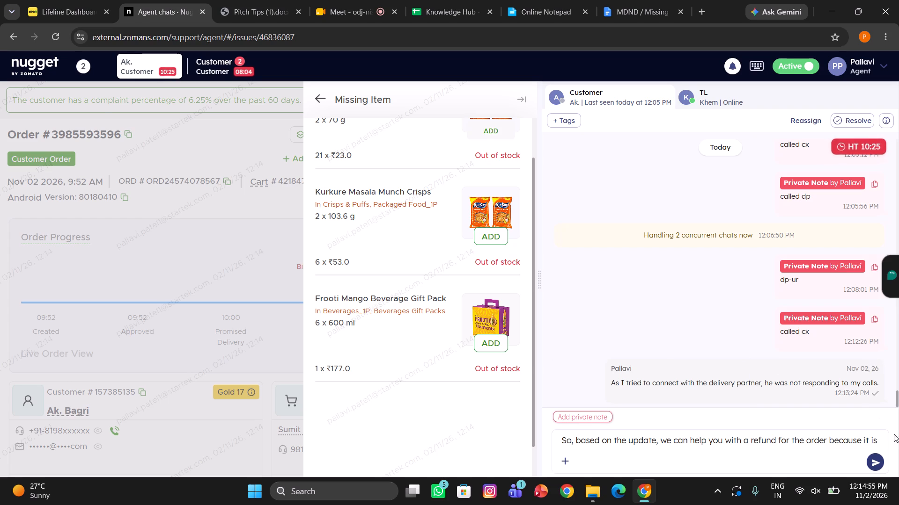
click(876, 438)
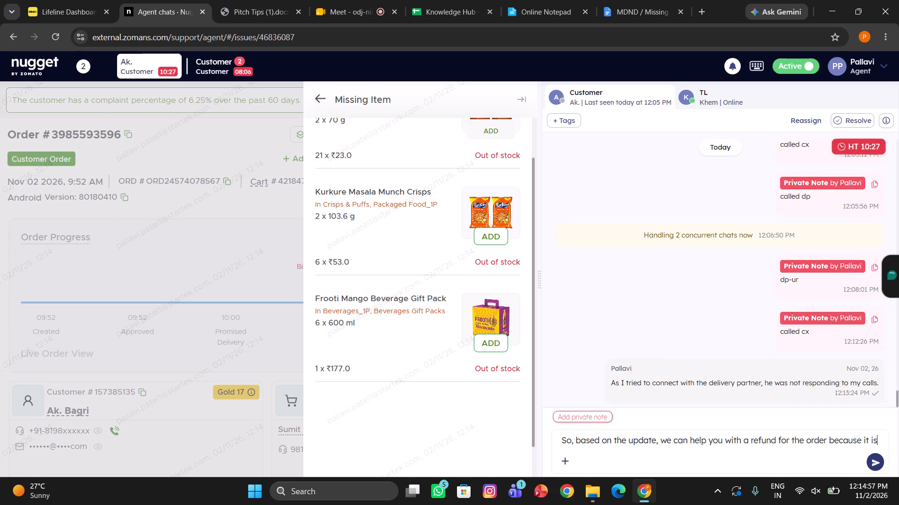
key(space)
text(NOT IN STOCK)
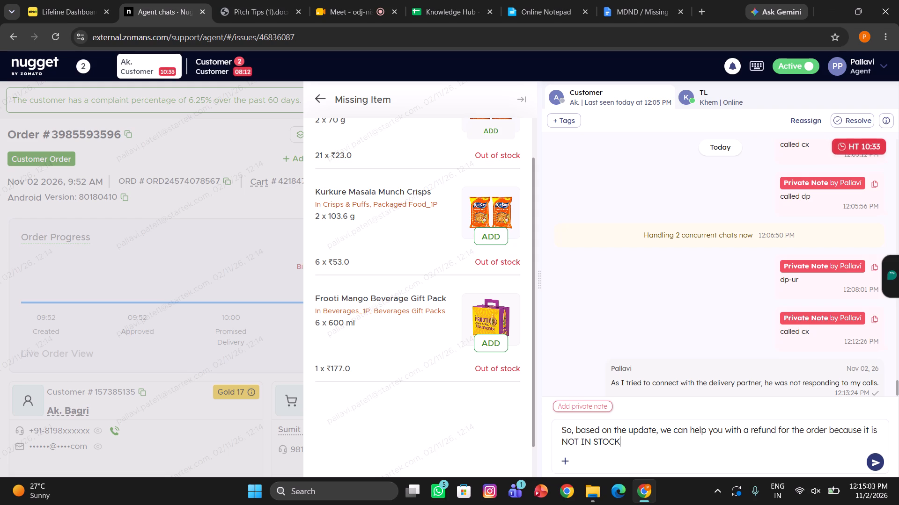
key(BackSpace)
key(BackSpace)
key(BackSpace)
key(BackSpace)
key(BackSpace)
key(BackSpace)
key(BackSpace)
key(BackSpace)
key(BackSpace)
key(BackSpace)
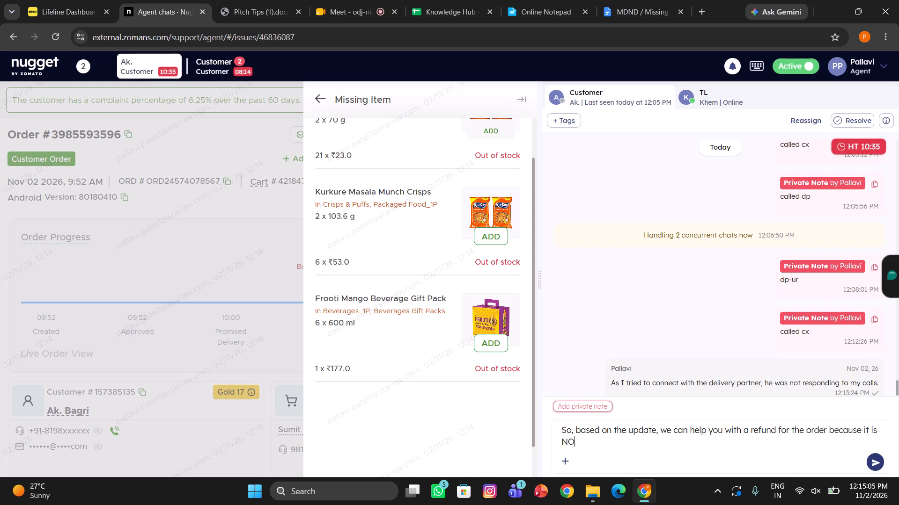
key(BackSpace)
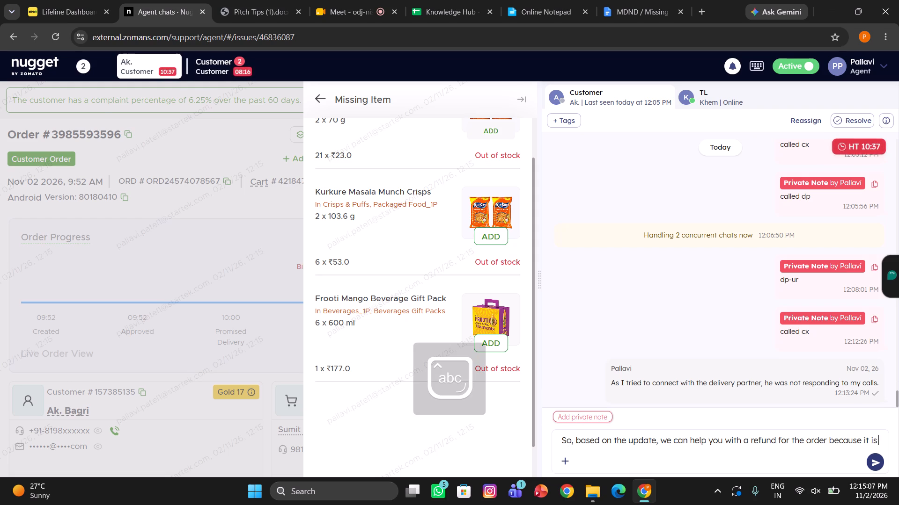
Complete the refund reply with "not in stock." and send it to the customer.
text(no)
text(t in stock.)
key(Return)
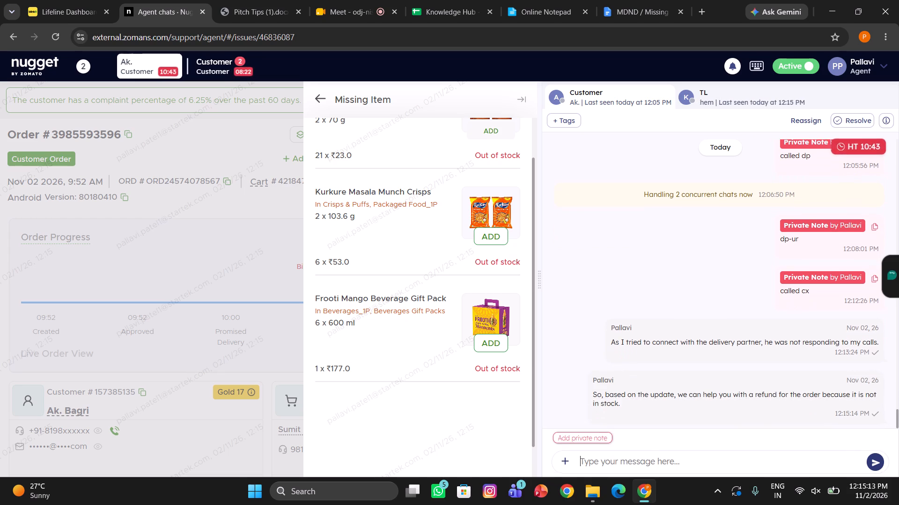
In the other customer's chat, draft the reply "As I have word with delivery partner he is no the way to deliver your order.".
click(229, 55)
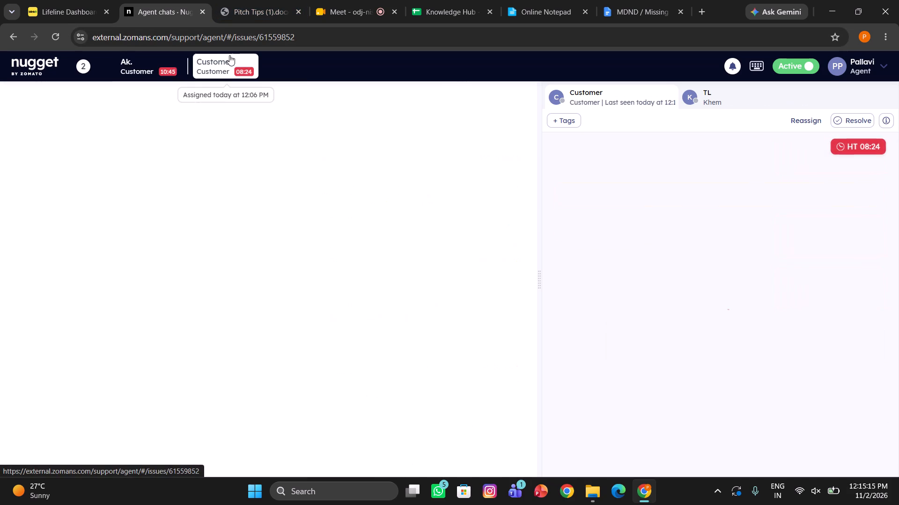
scroll(741, 325, down, 3)
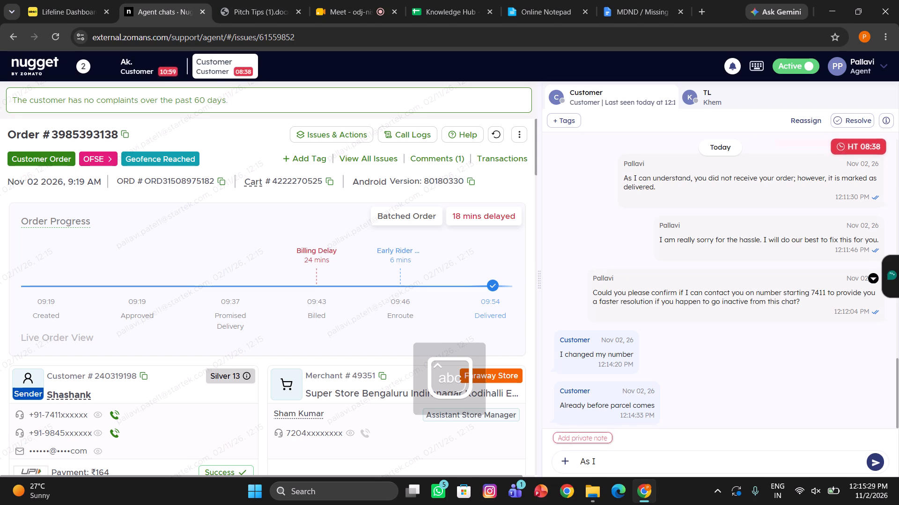
text(have word with delivery partner he is no the)
key(space)
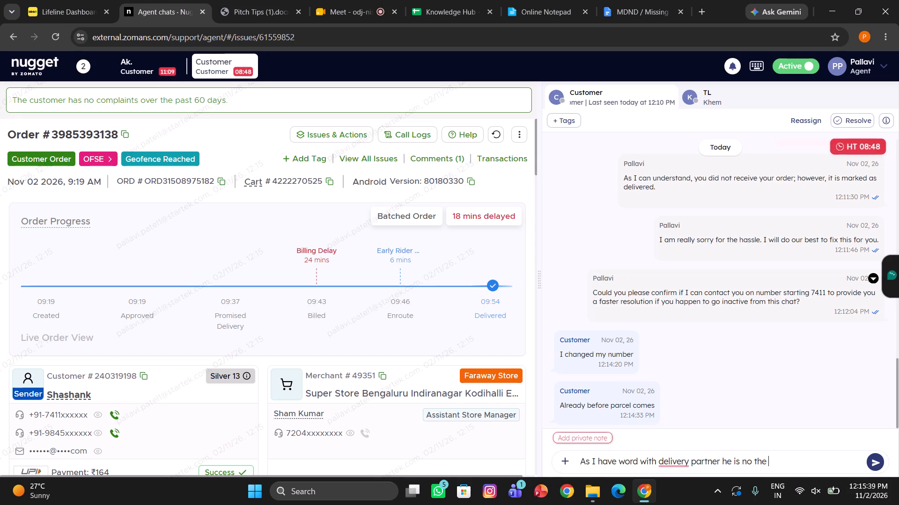
text(way)
key(space)
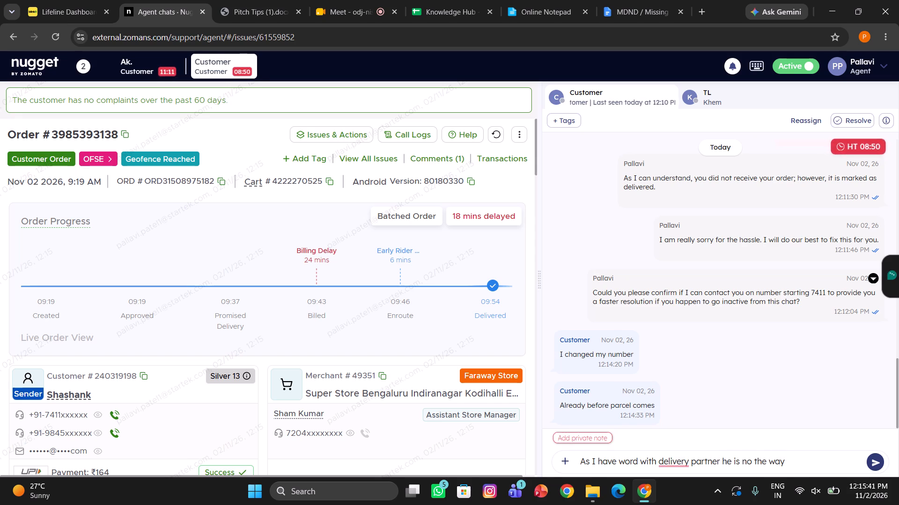
text(to deliver your)
key(space)
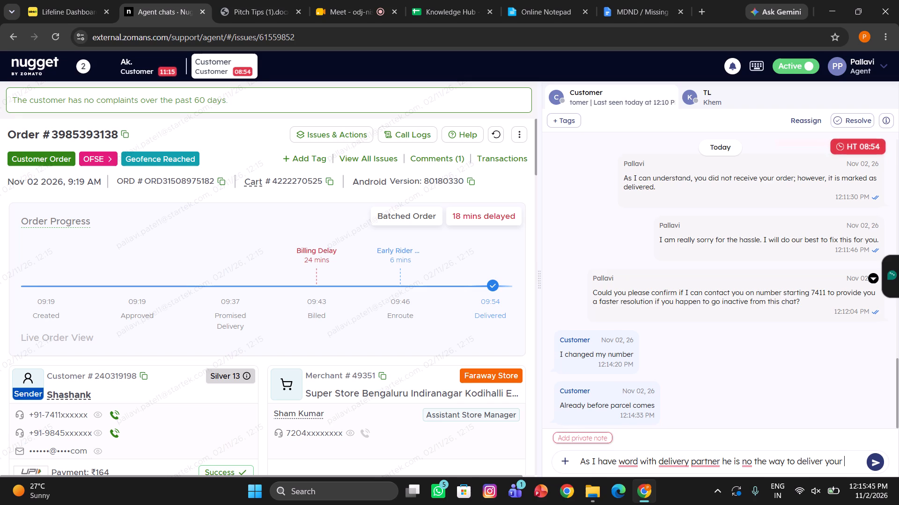
text(order.)
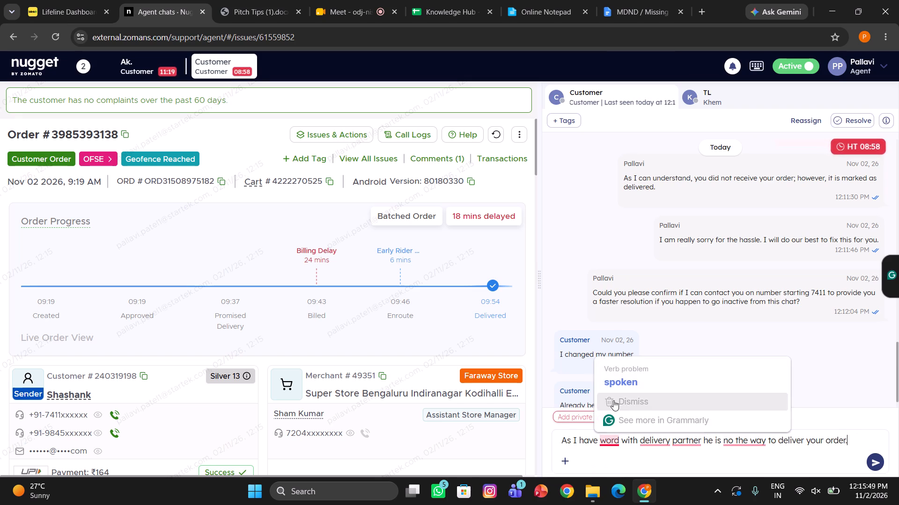
Correct the draft to "As I have spoken with the delivery partner, he is not able to deliver your order." and send it.
click(620, 386)
text(spoken)
double_click(620, 386)
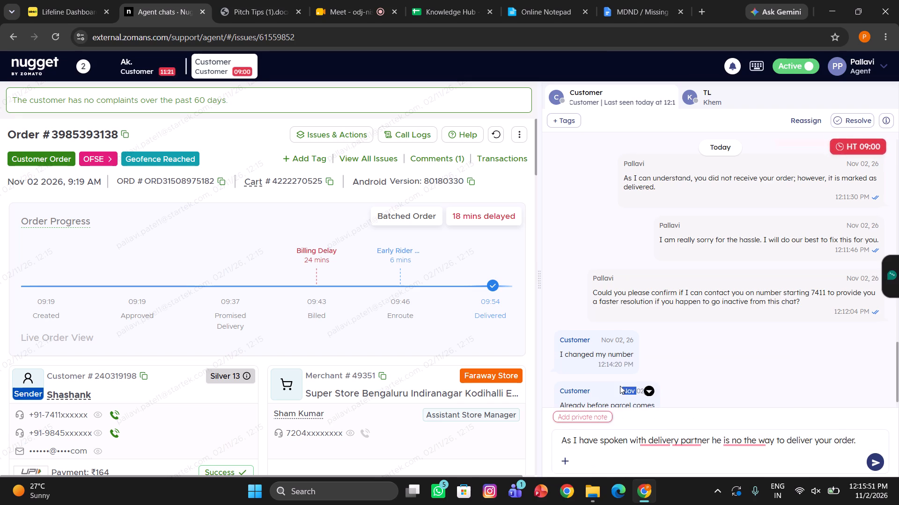
click(694, 440)
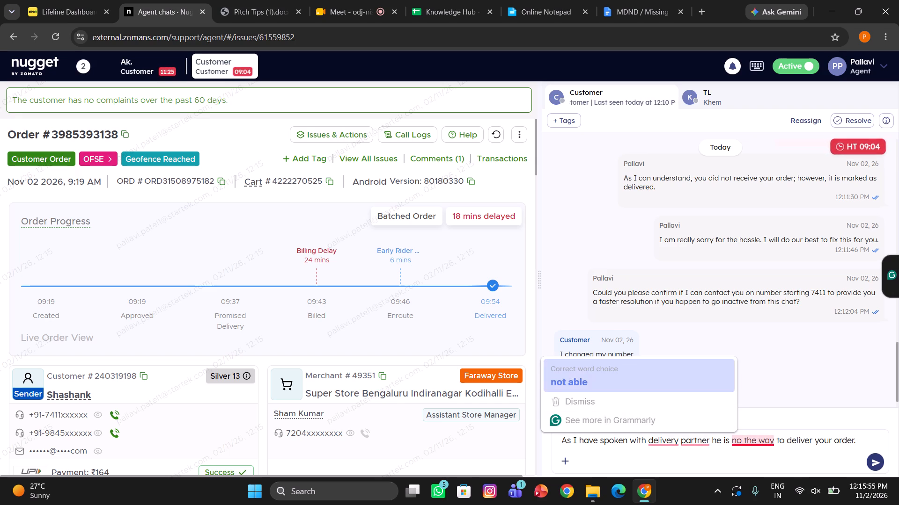
click(676, 388)
text(not able)
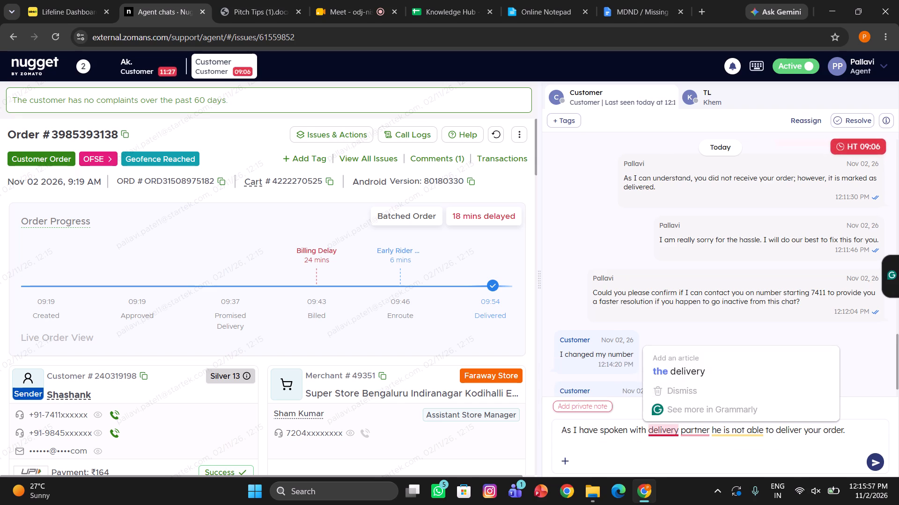
click(675, 371)
text(the)
key(space)
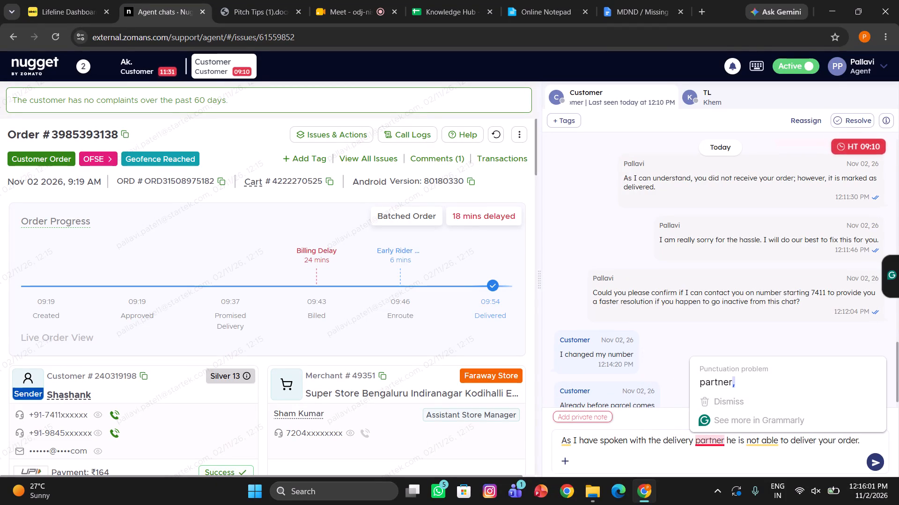
click(743, 377)
key(comma)
key(Return)
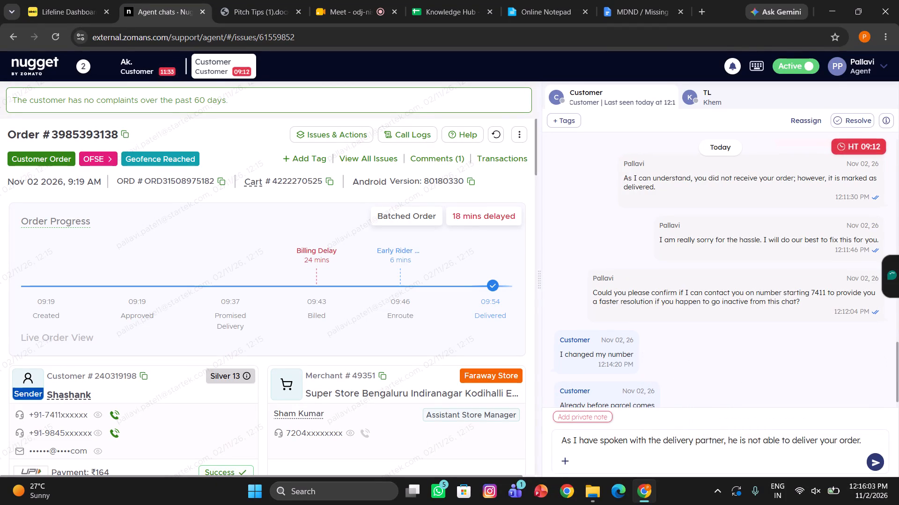
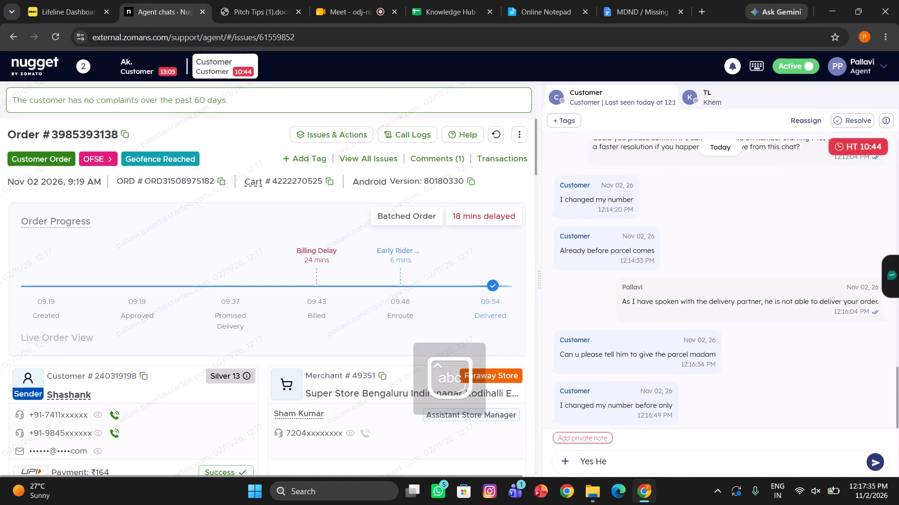
Rework the draft reply into "Yes, he is on the way to deliver the order." and send it to the customer.
key(BackSpace)
key(BackSpace)
key(BackSpace)
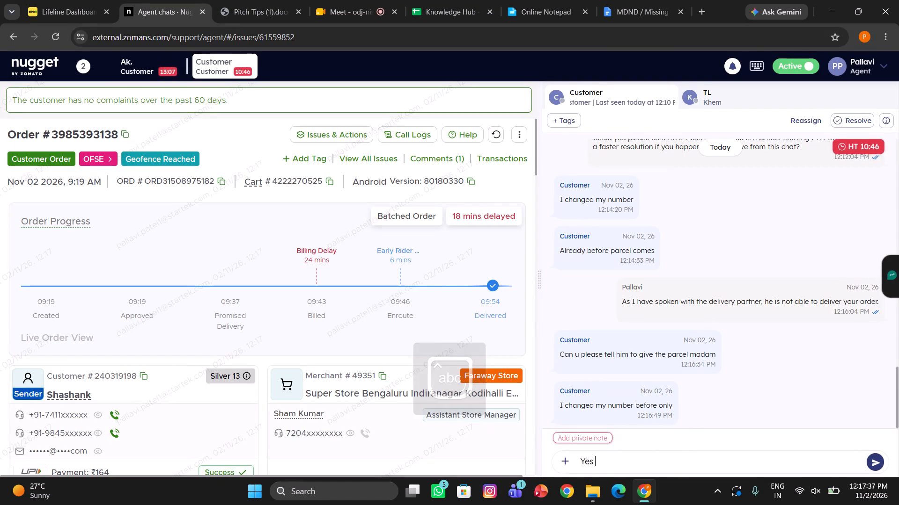
text(he is on the way to delivere or)
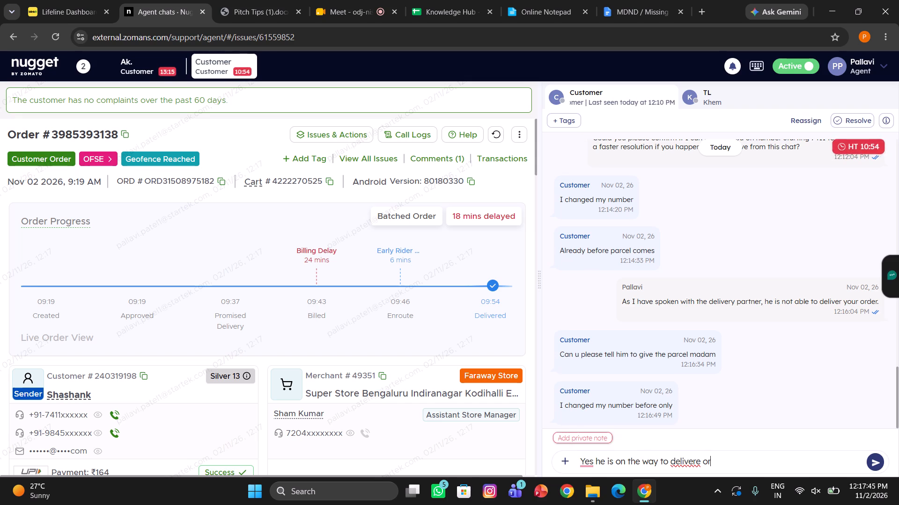
text(der.)
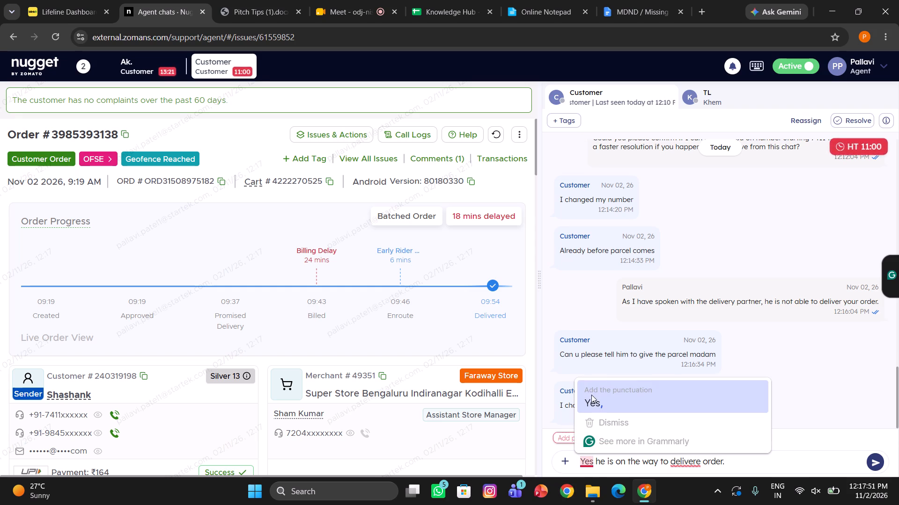
click(591, 402)
key(comma)
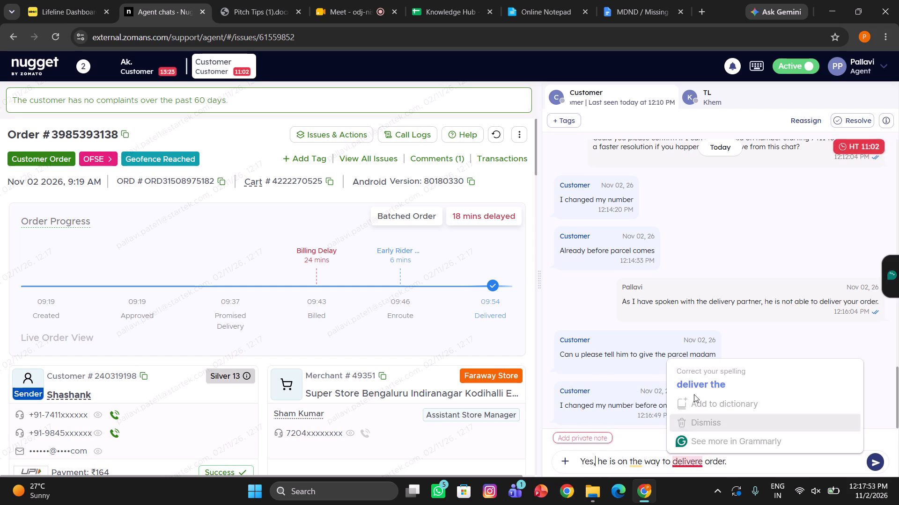
click(695, 383)
text(deliver the)
key(Return)
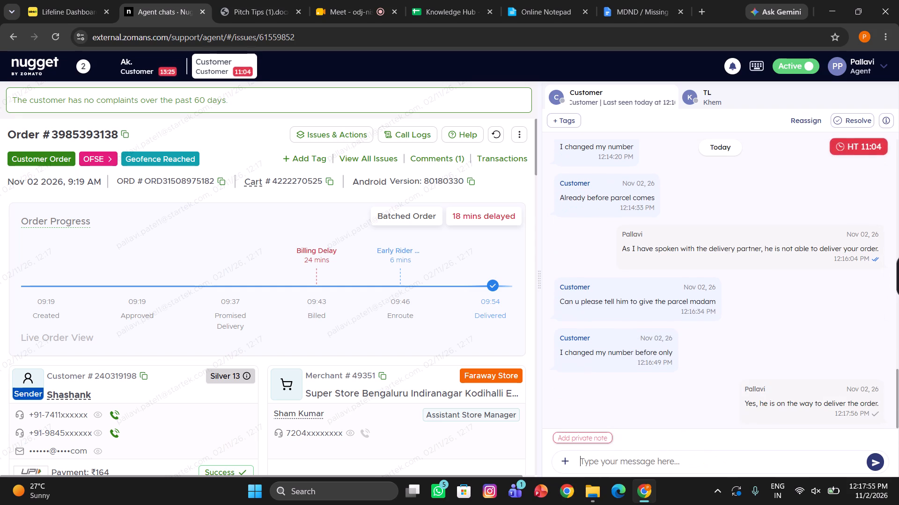
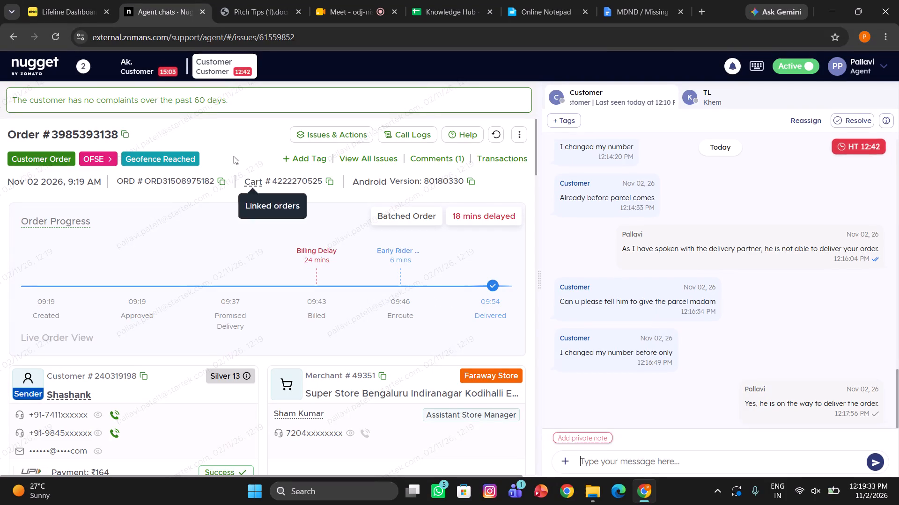
In the first customer's chat about the refund, send the follow-up message "Waiting for your response.".
click(160, 73)
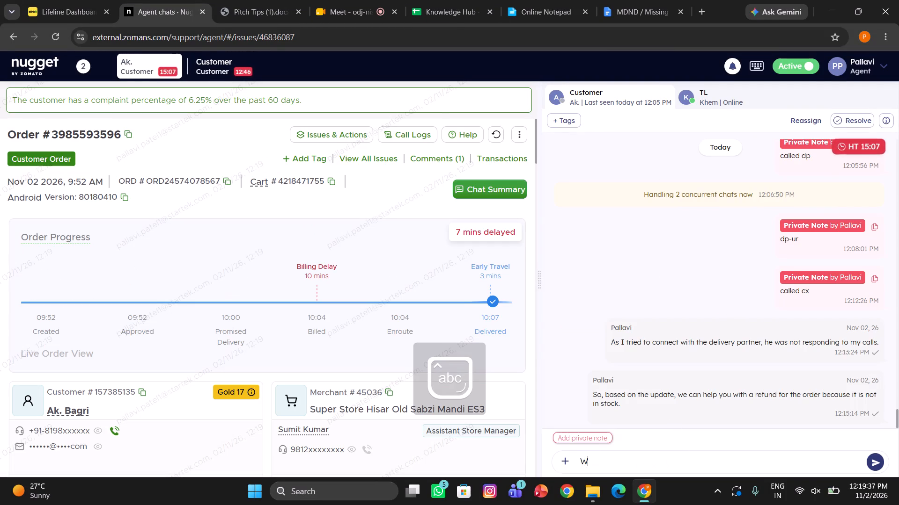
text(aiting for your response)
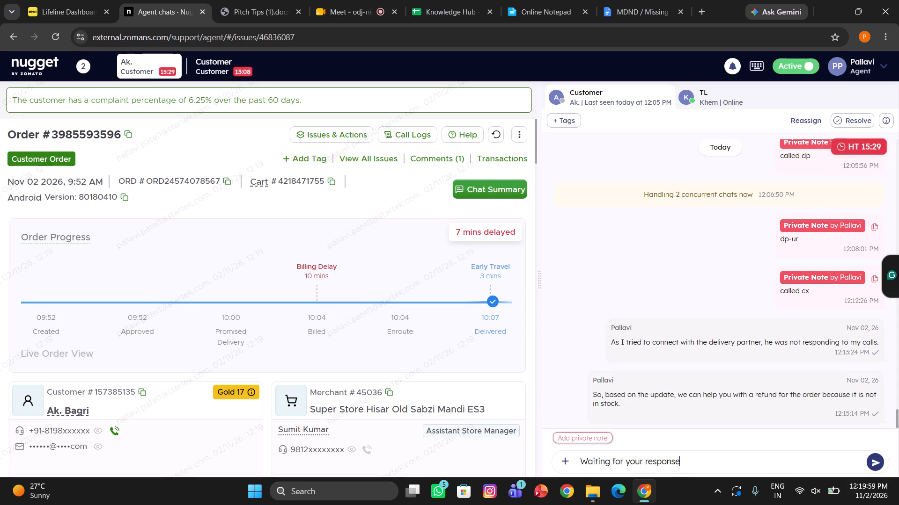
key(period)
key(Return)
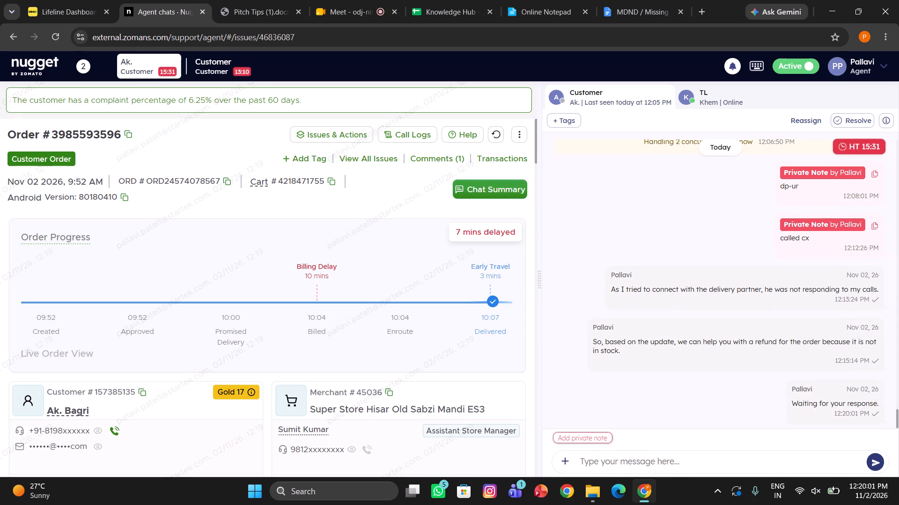
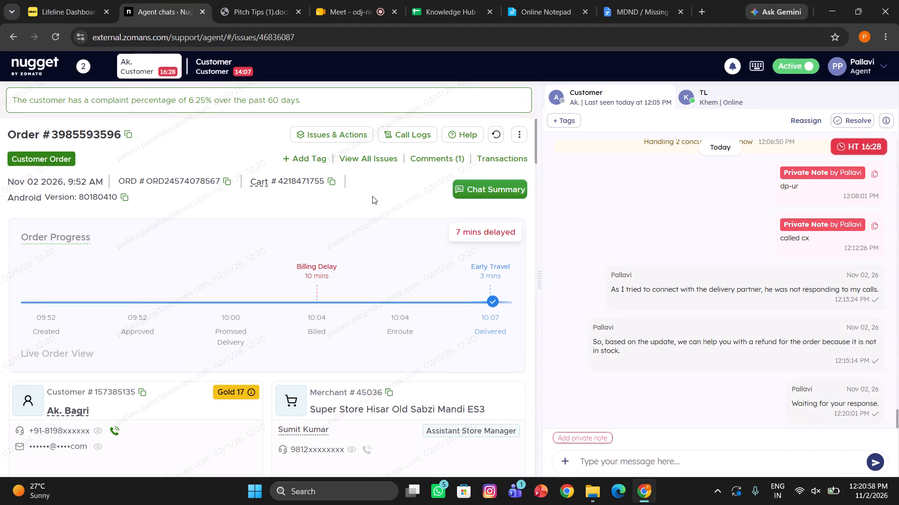
click(209, 72)
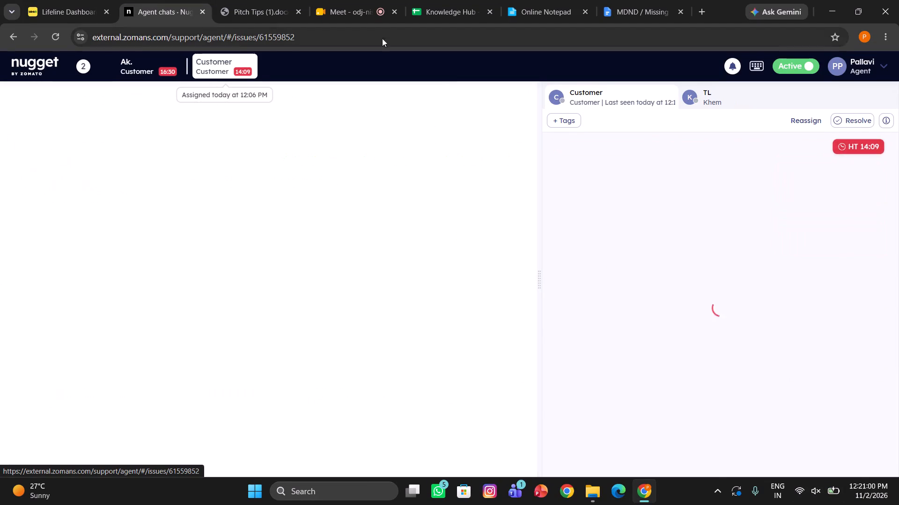
scroll(595, 222, down, 2)
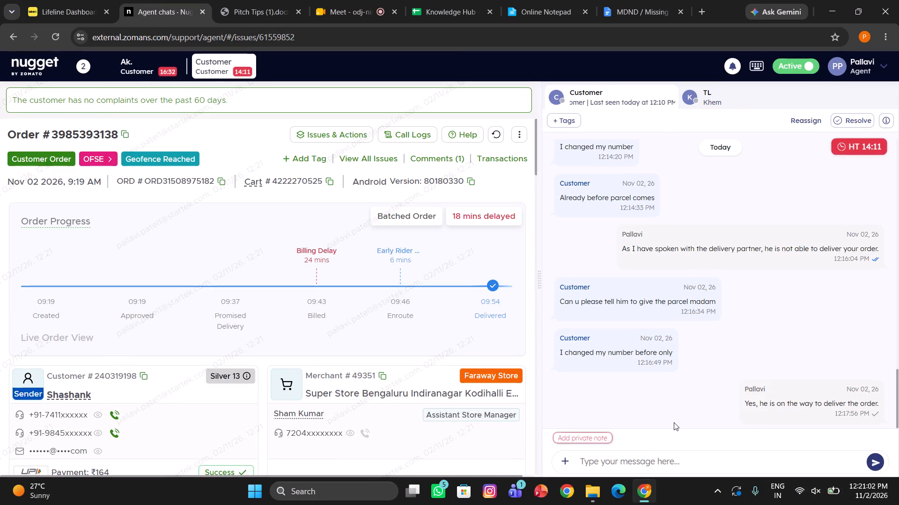
key(h)
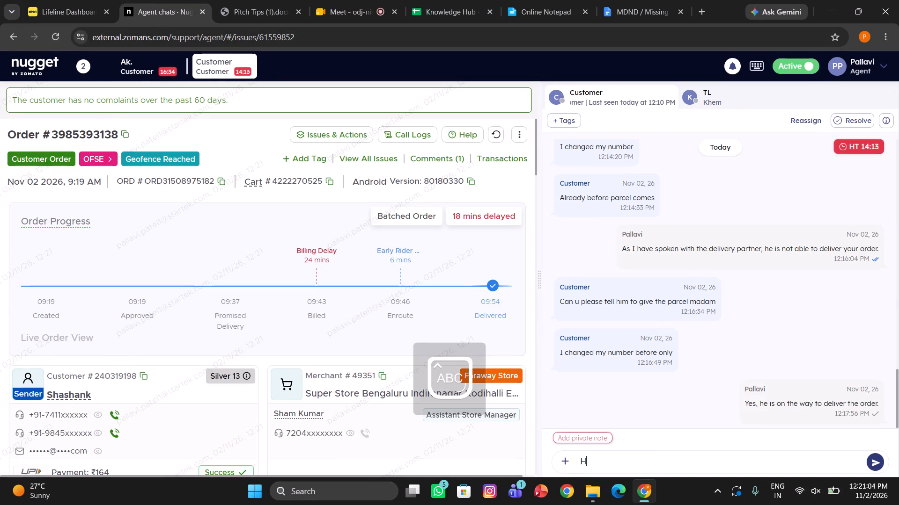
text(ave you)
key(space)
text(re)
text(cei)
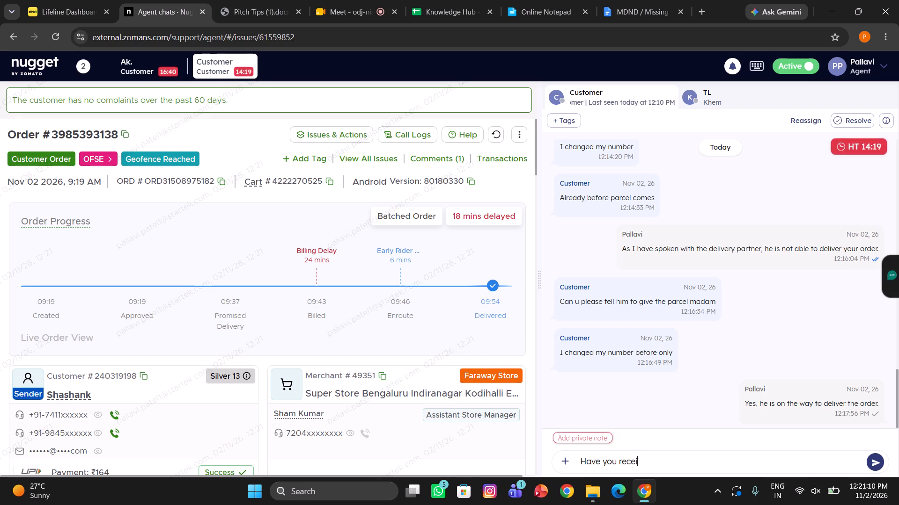
Complete the draft reply to the customer so it reads "Have you received your order", without a closing full stop.
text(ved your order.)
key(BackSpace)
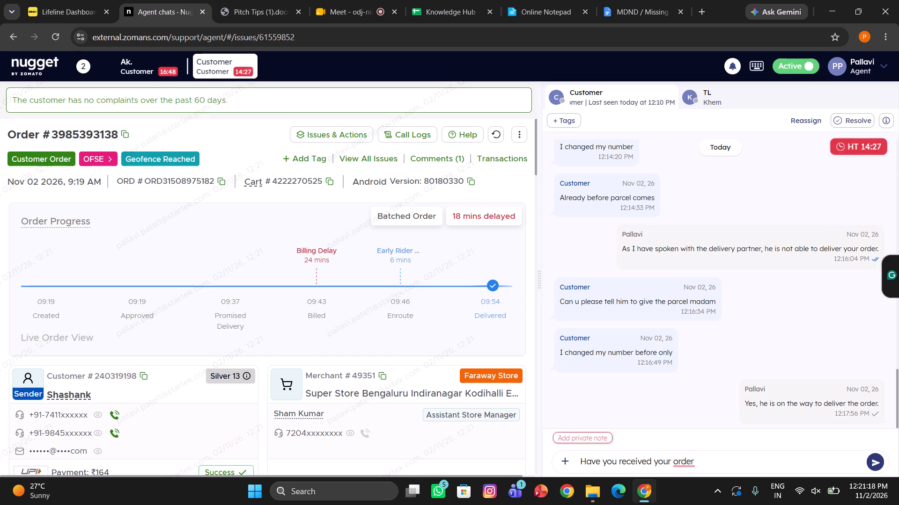
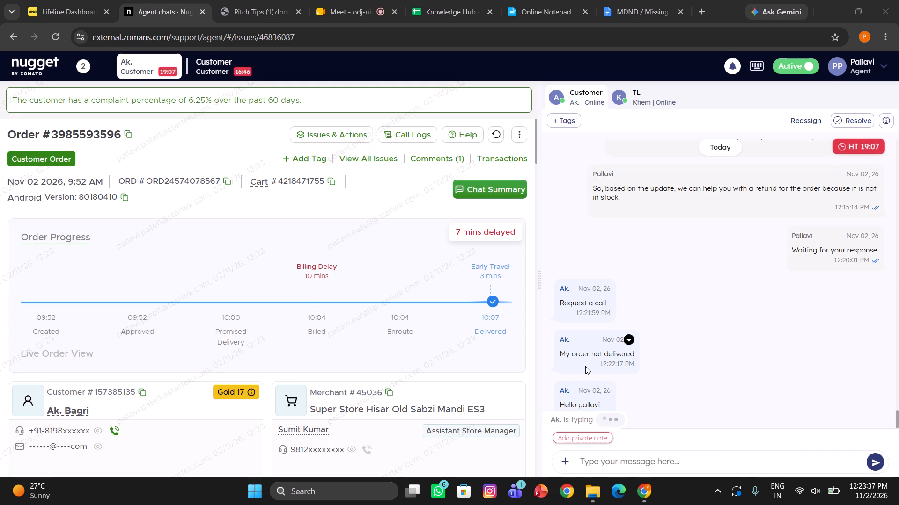
click(118, 432)
click(483, 351)
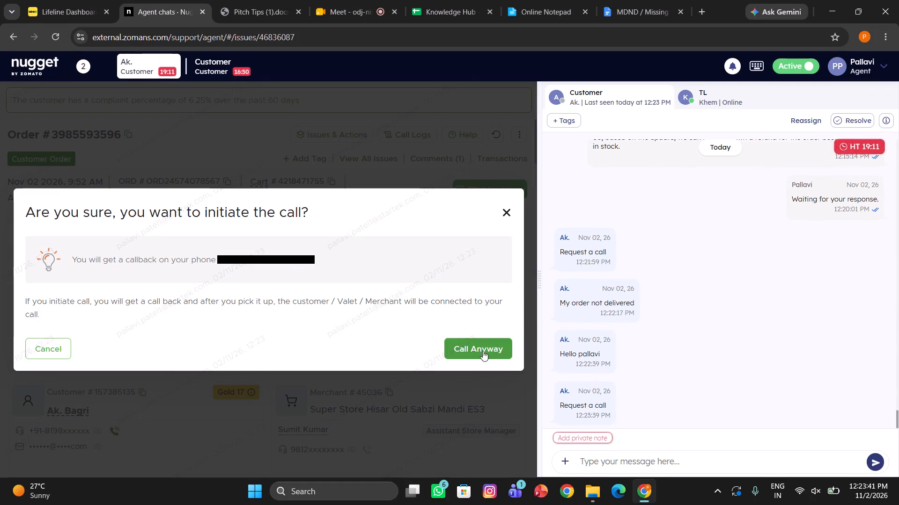
click(584, 442)
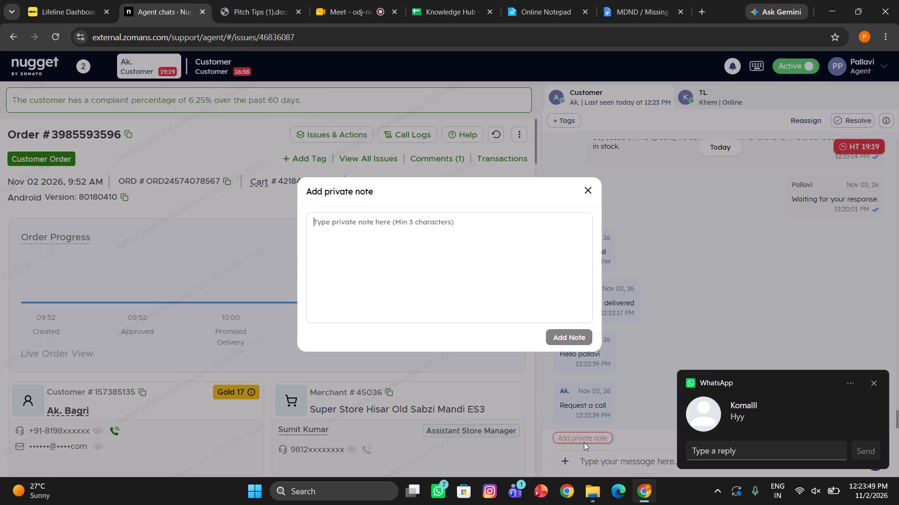
key(c)
key(a)
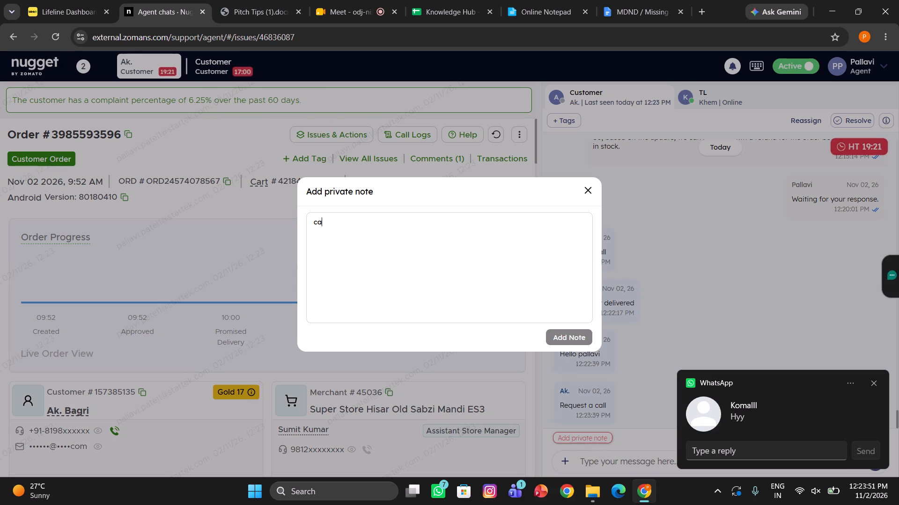
text(ll)
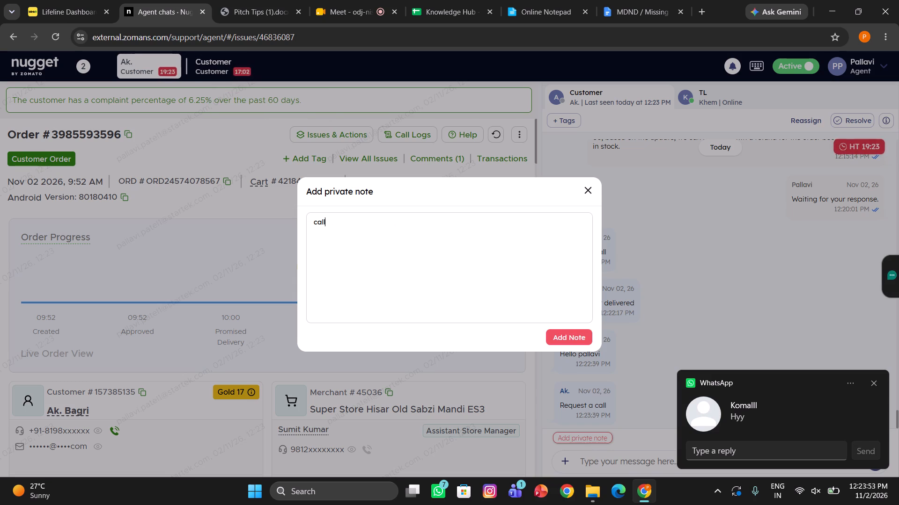
key(space)
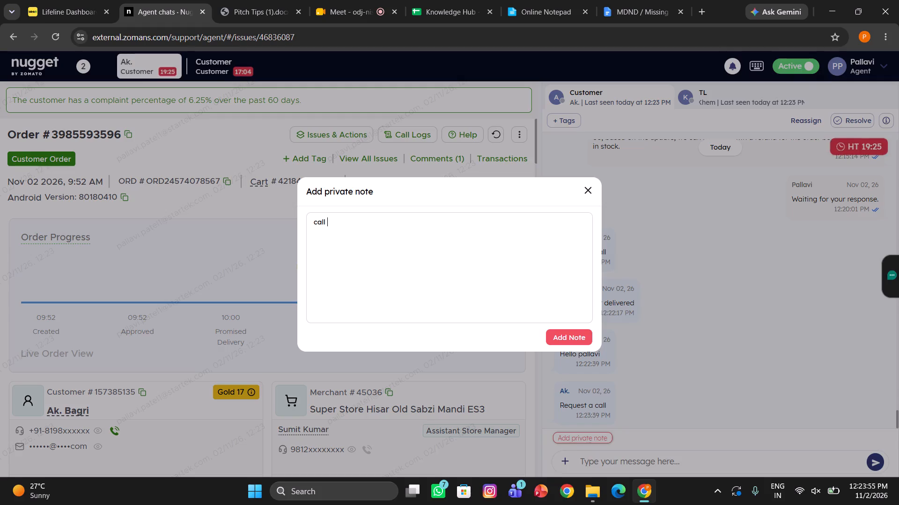
key(d)
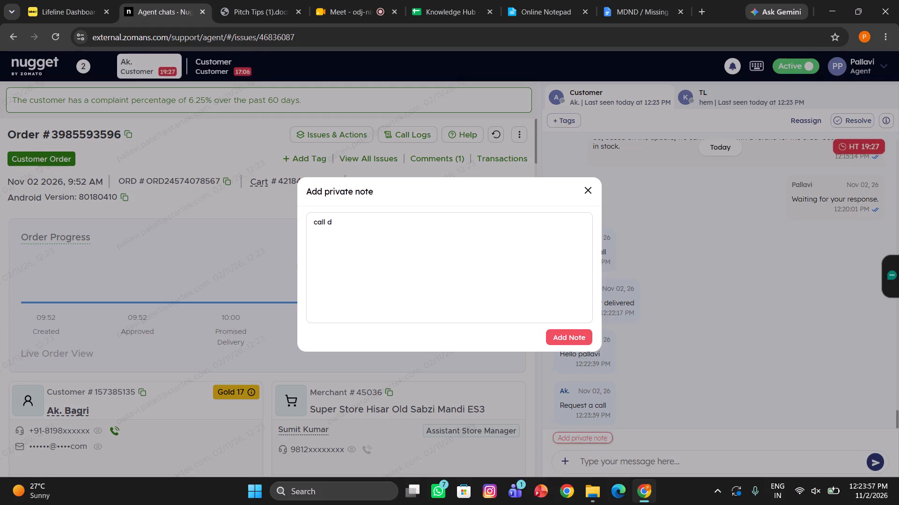
key(p)
key(BackSpace)
key(BackSpace)
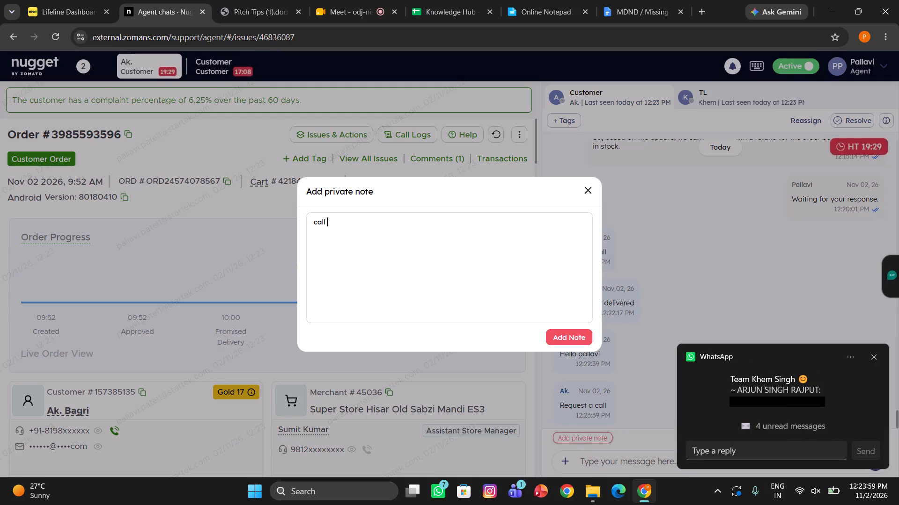
text(cx)
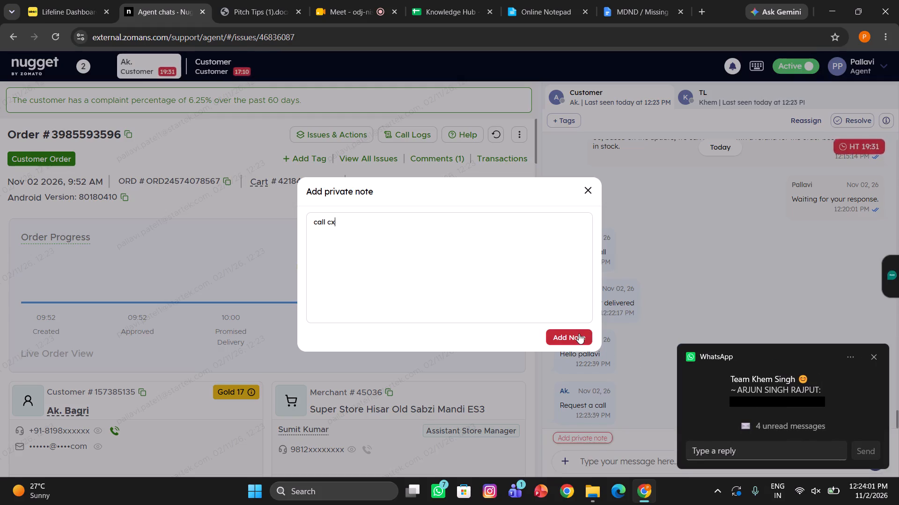
click(579, 333)
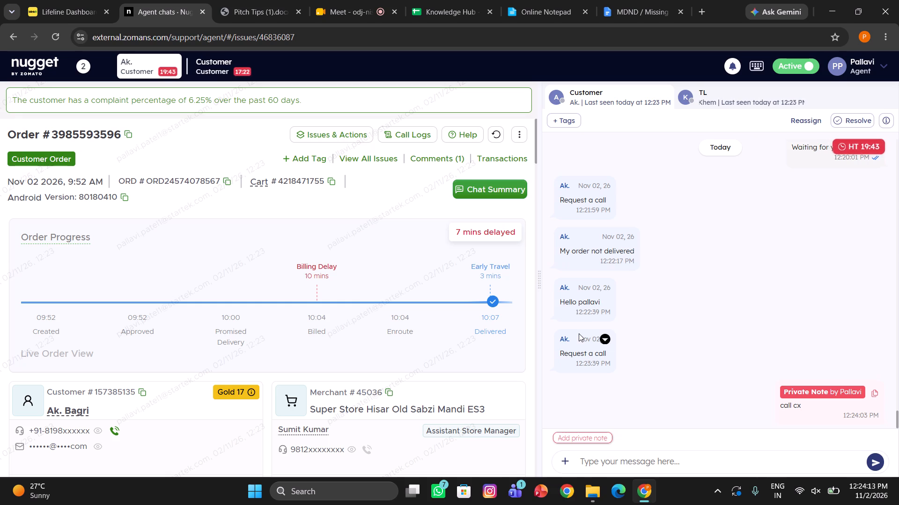
scroll(743, 330, down, 2)
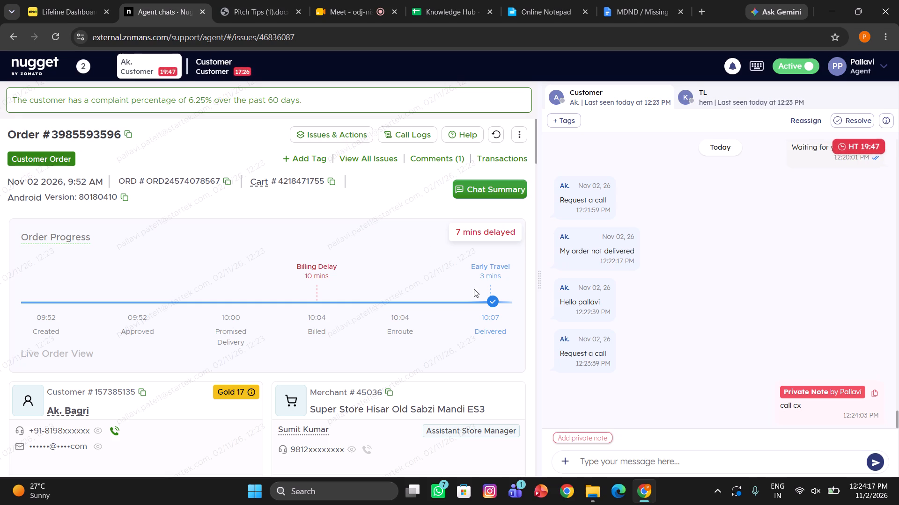
triple_click(402, 326)
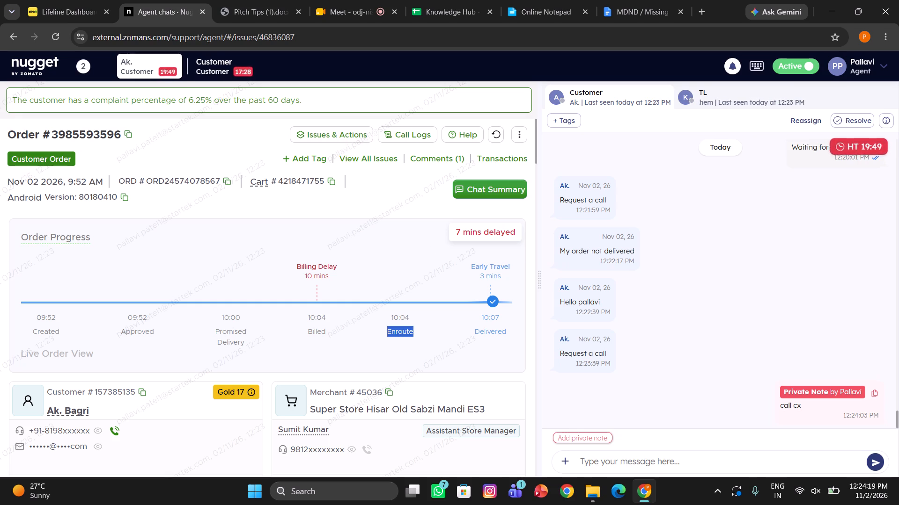
click(402, 326)
triple_click(400, 317)
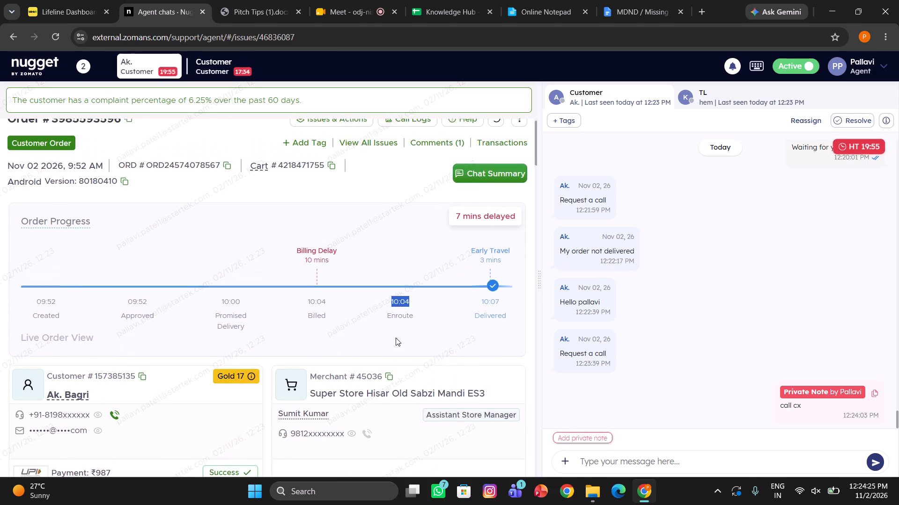
drag(414, 317, 380, 301)
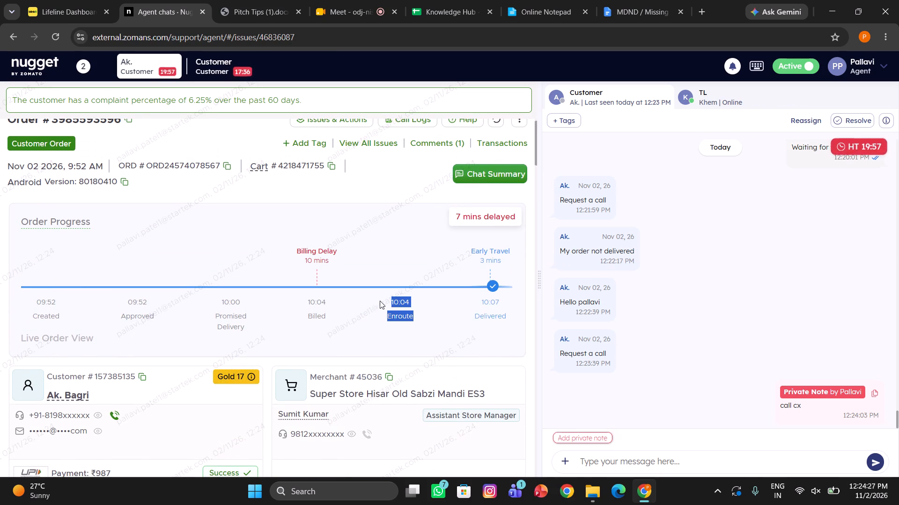
drag(380, 301, 380, 301)
drag(329, 317, 309, 296)
drag(242, 330, 202, 312)
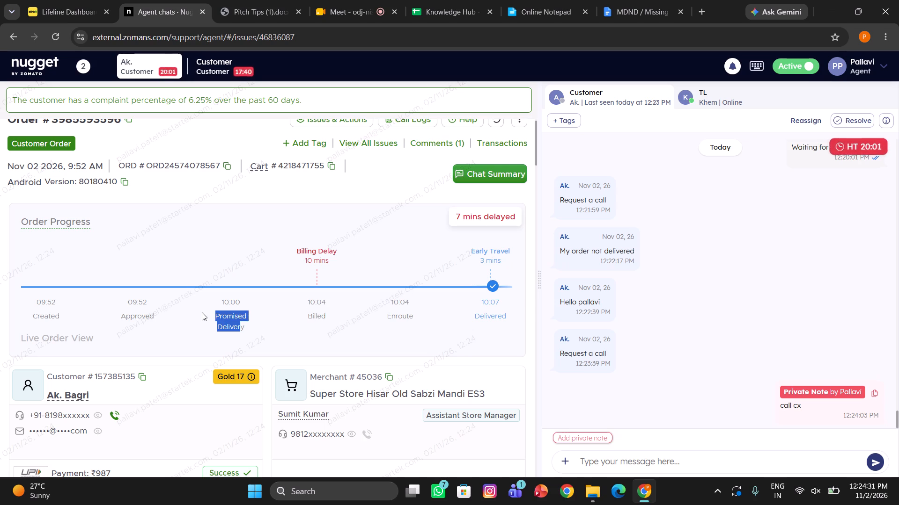
drag(202, 312, 202, 311)
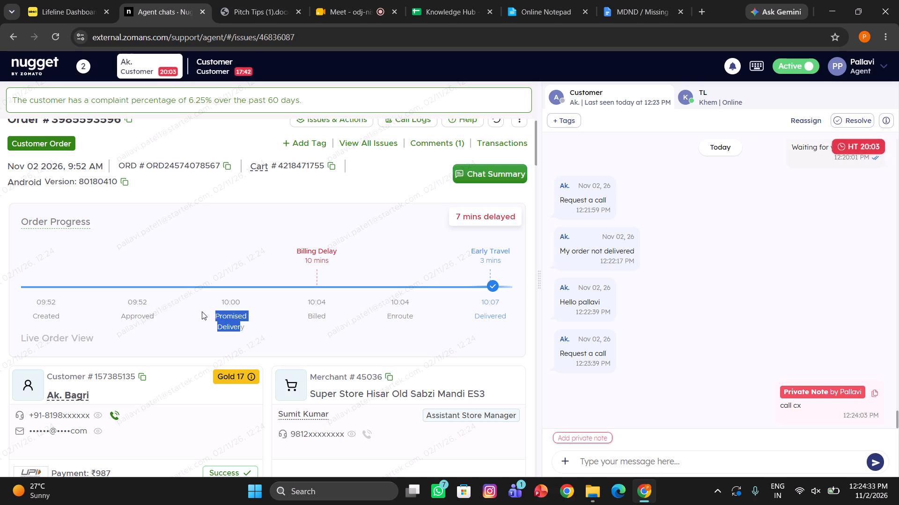
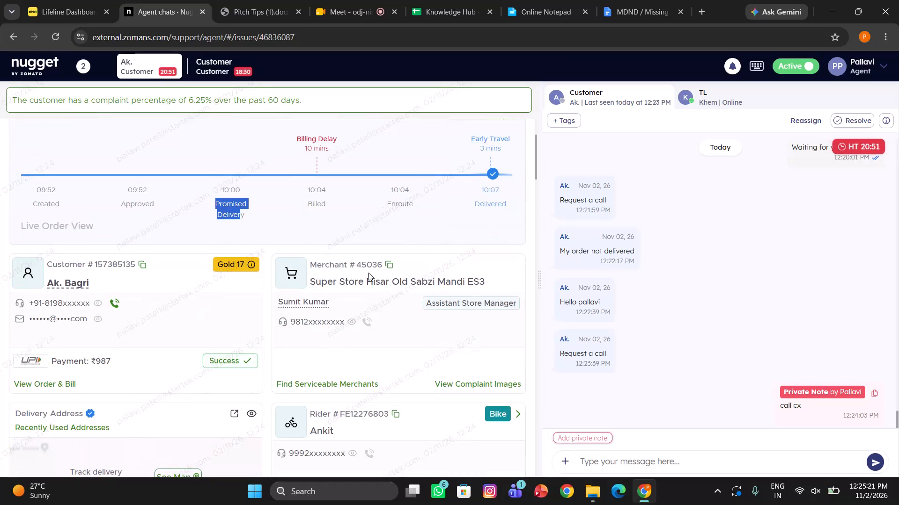
scroll(137, 188, up, 3)
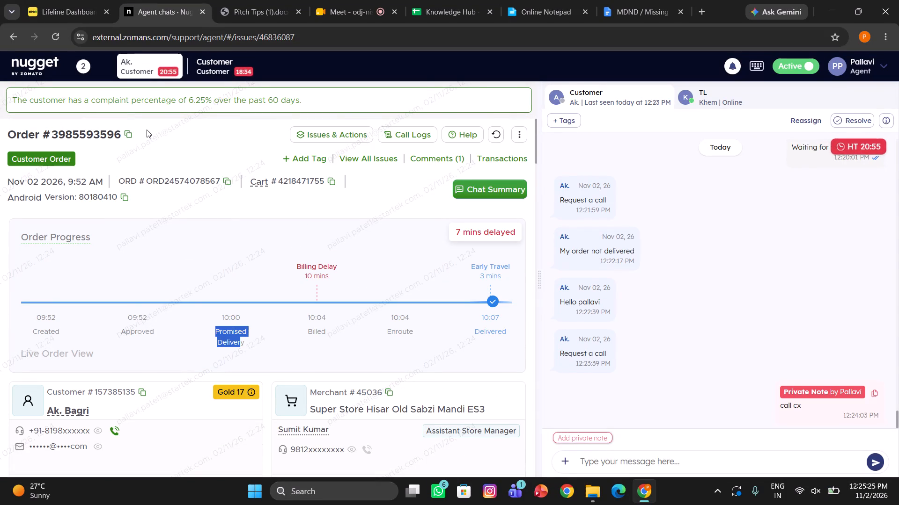
click(212, 68)
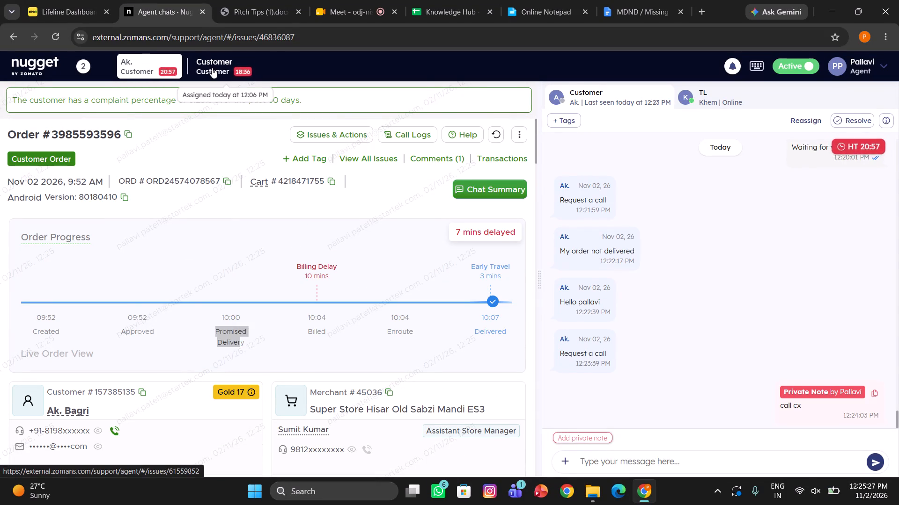
scroll(699, 301, down, 1)
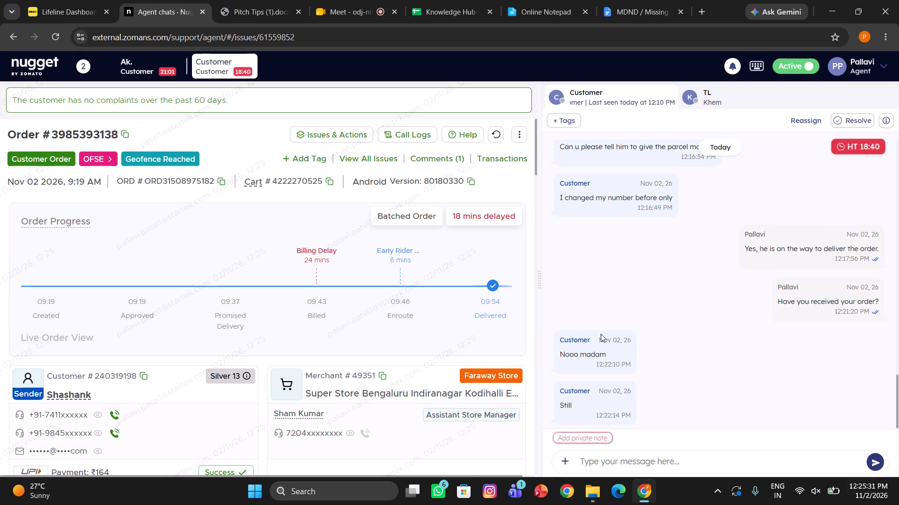
scroll(626, 368, down, 1)
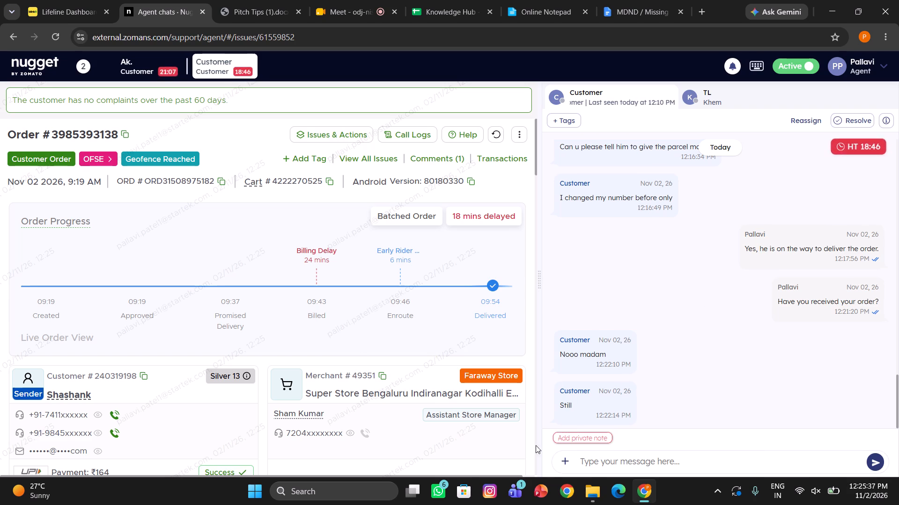
scroll(343, 342, down, 2)
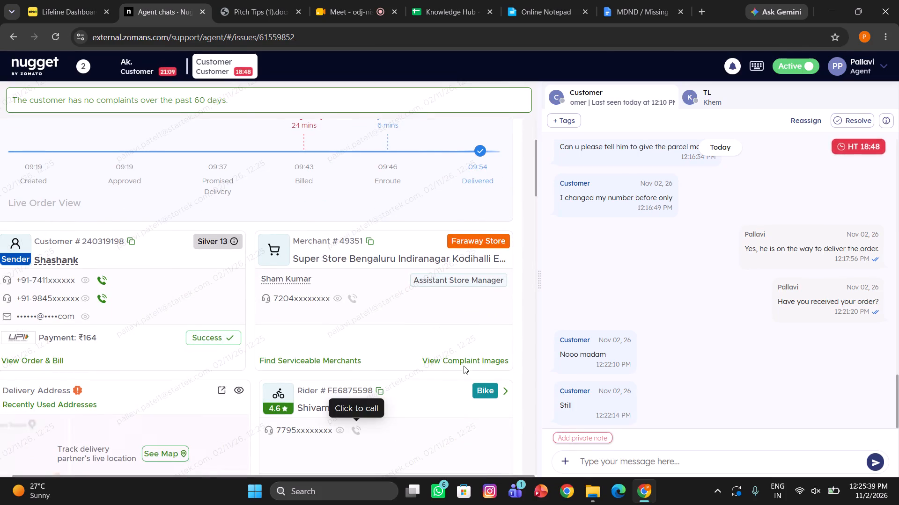
click(356, 430)
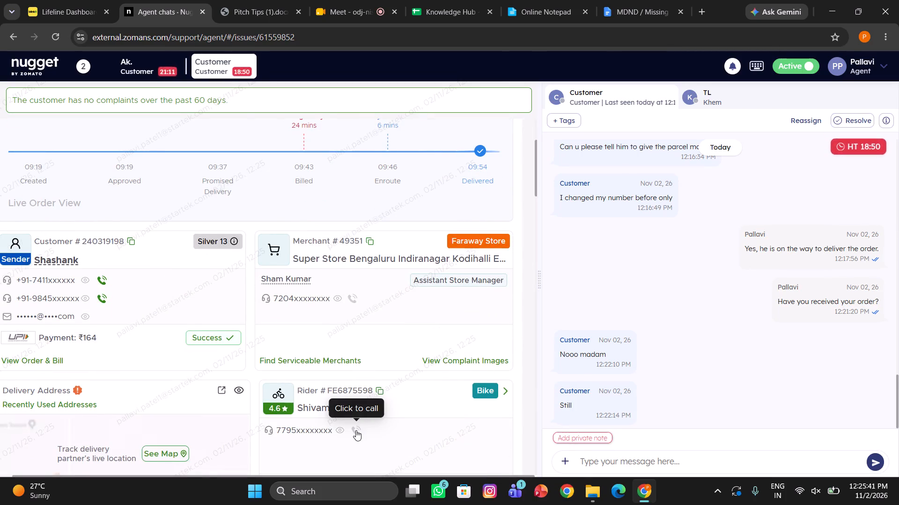
click(486, 348)
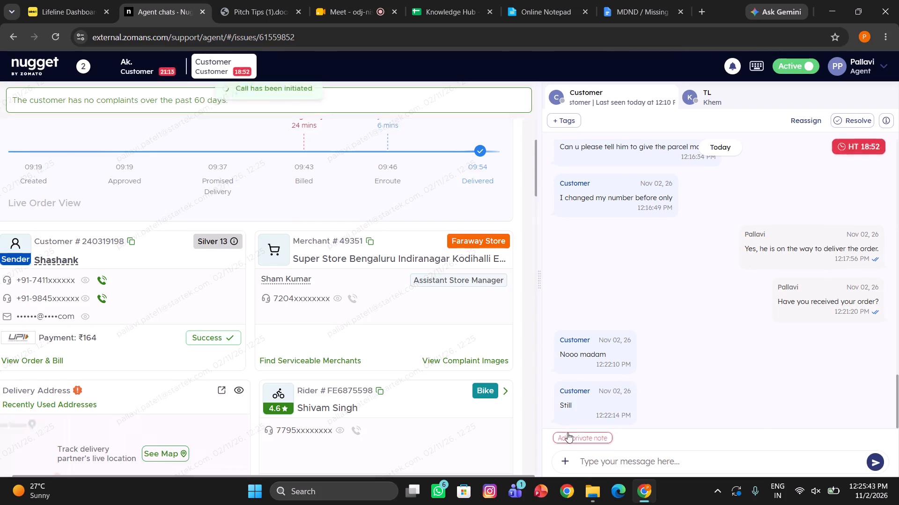
Add a private note reading "called dp" to the customer's chat.
click(567, 434)
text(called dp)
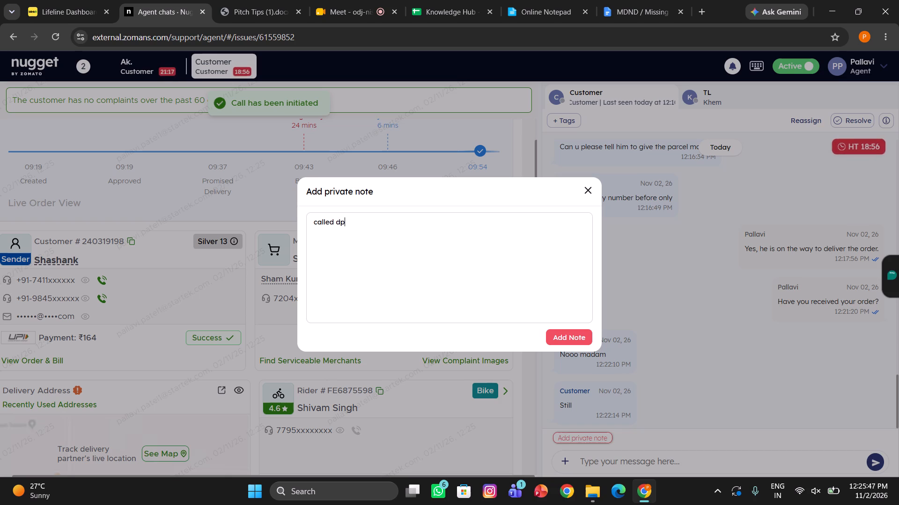
click(565, 341)
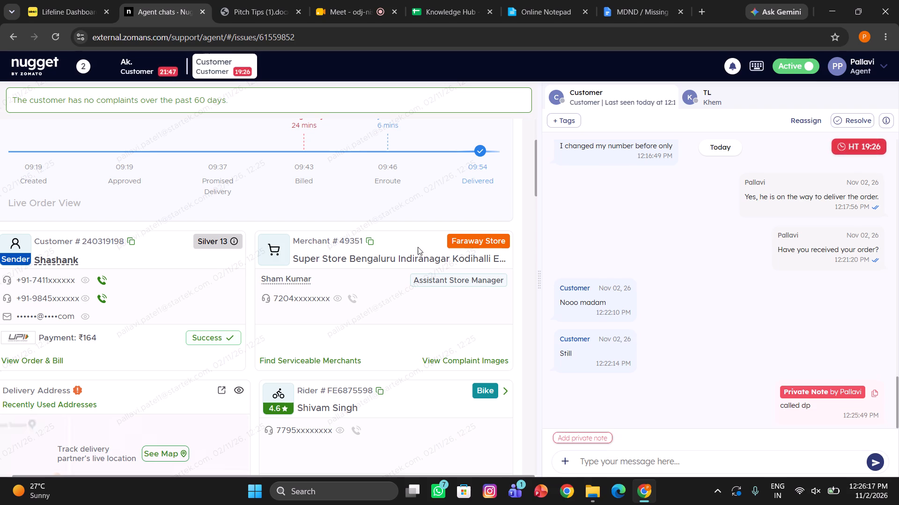
Reveal the customer's full delivery address in the order details.
click(236, 389)
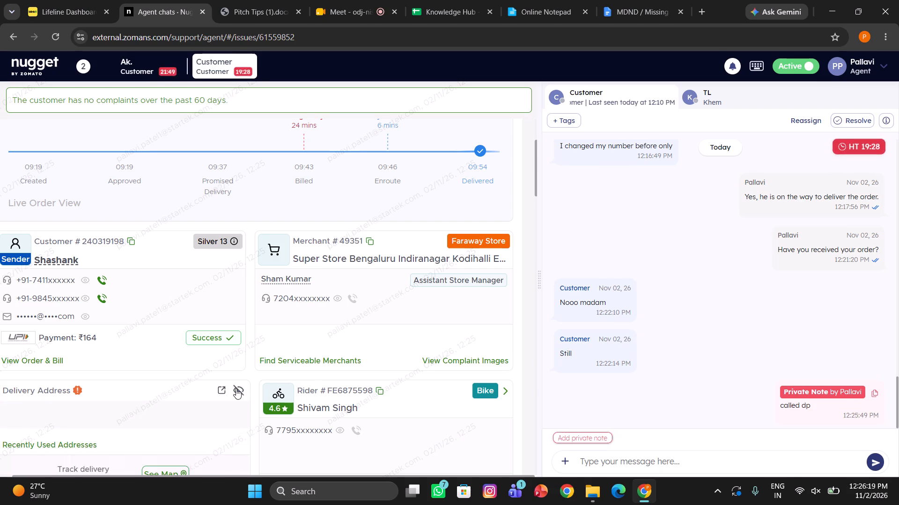
scroll(236, 389, right, 1)
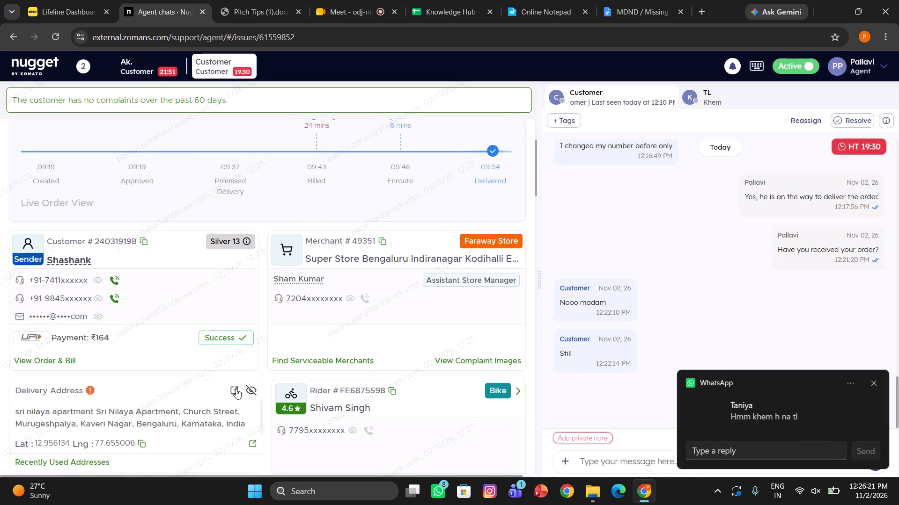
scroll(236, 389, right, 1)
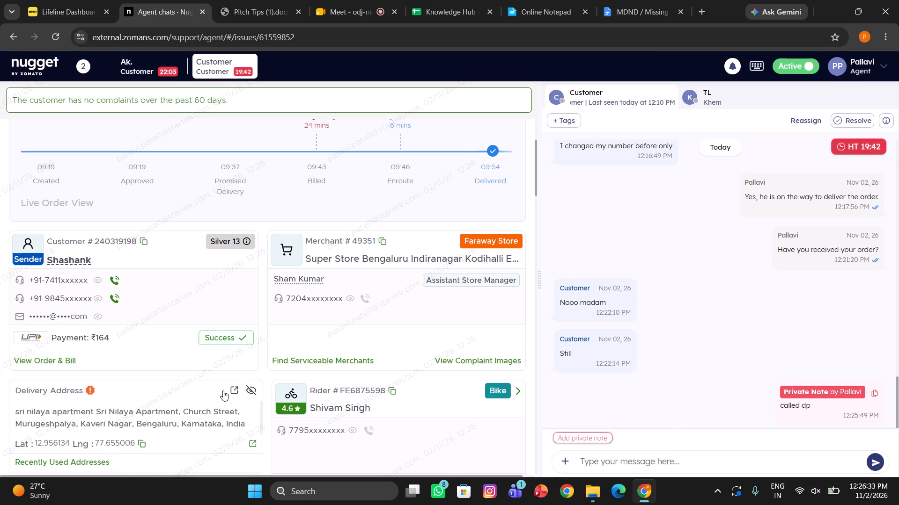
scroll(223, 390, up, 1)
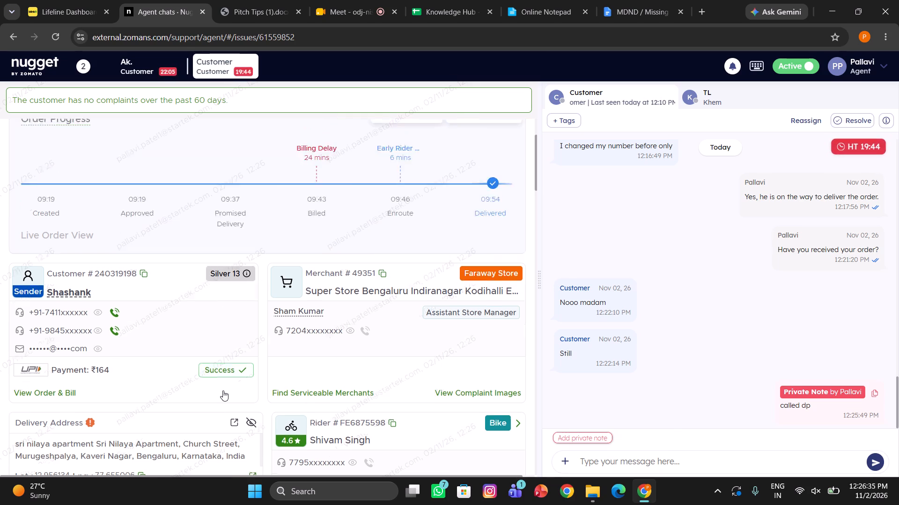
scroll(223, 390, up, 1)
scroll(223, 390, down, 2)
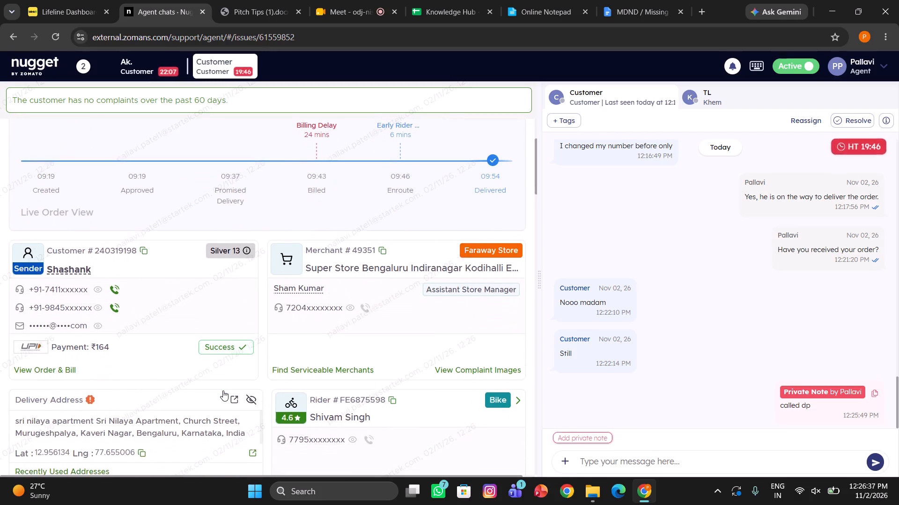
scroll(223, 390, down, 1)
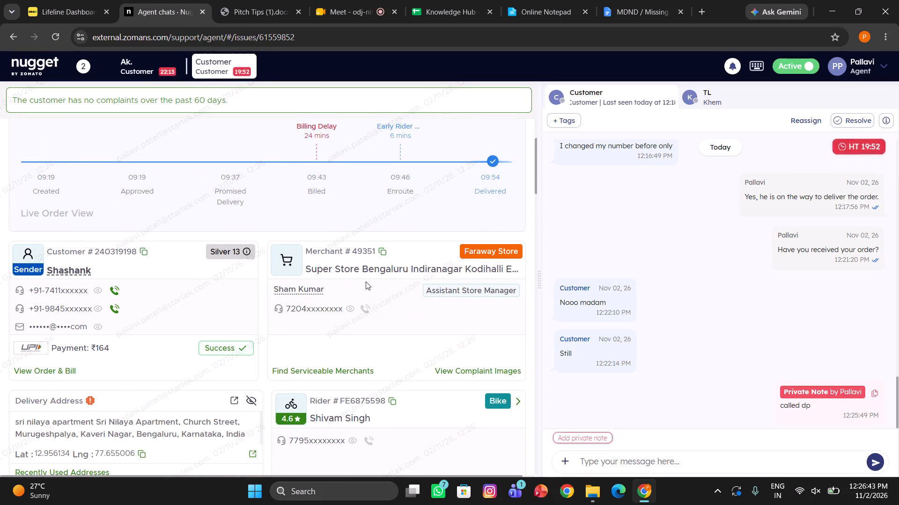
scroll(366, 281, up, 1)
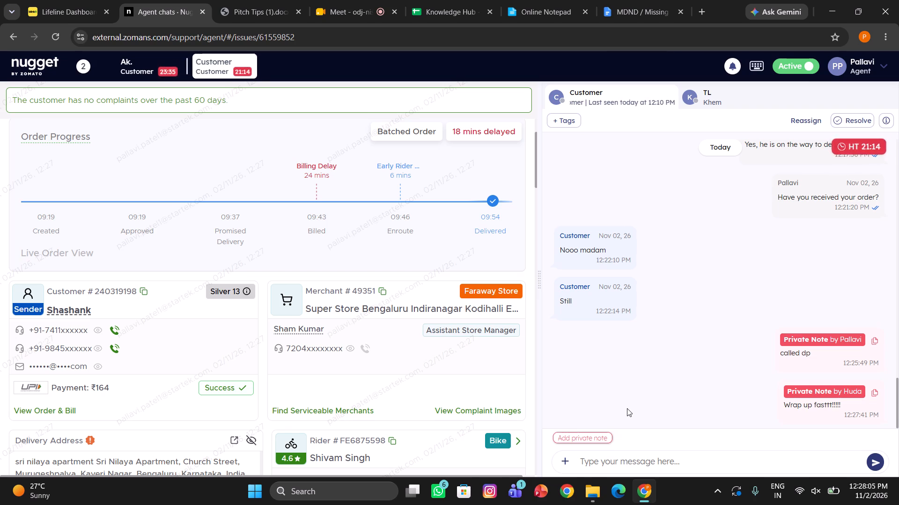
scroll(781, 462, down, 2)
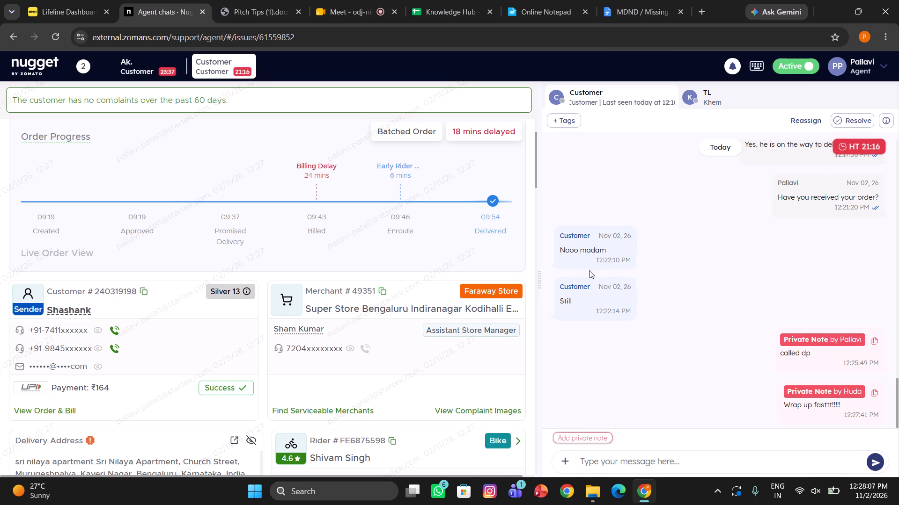
click(612, 463)
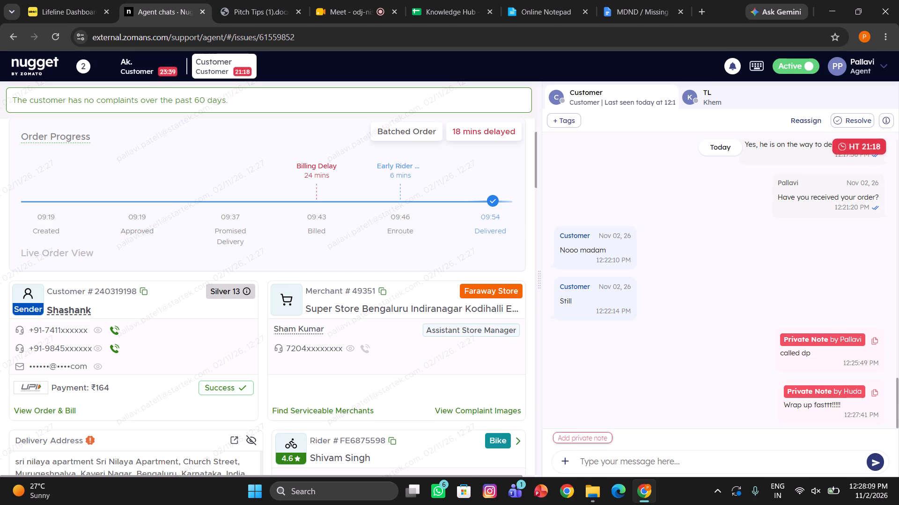
click(233, 0)
scroll(419, 351, down, 3)
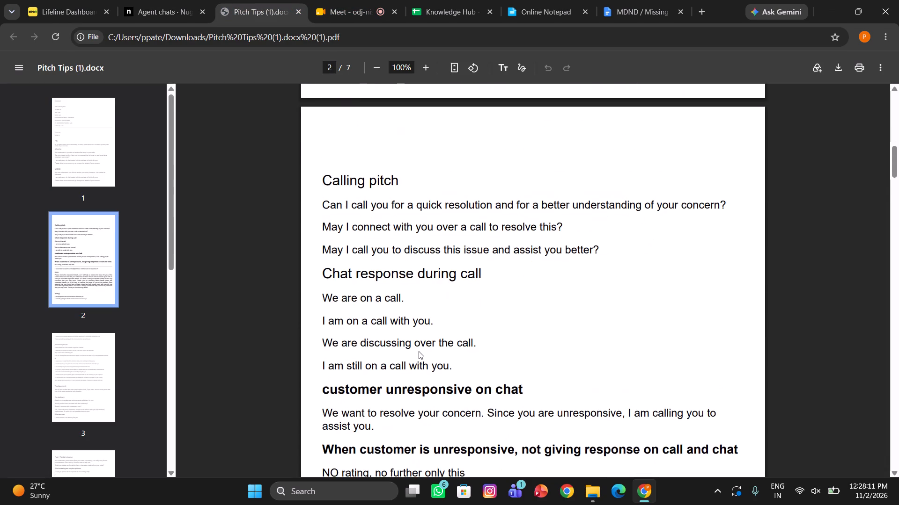
scroll(419, 351, down, 9)
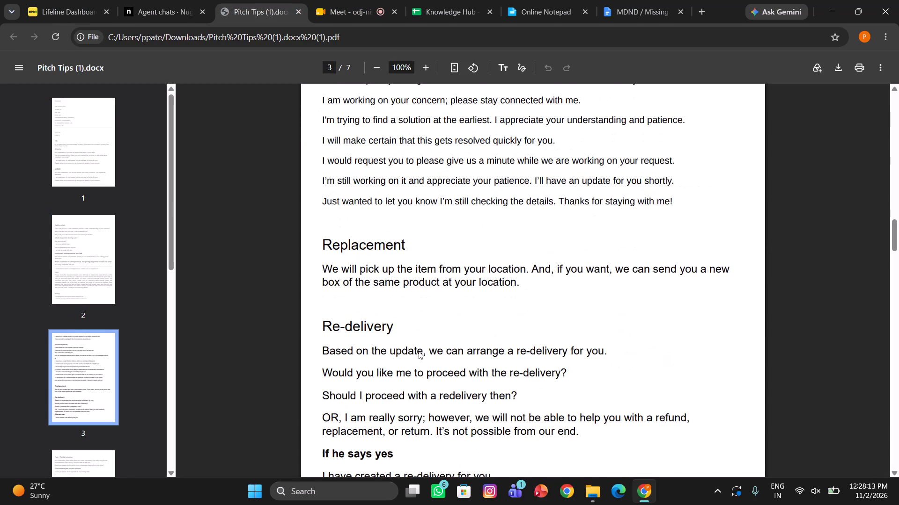
triple_click(362, 354)
double_click(362, 354)
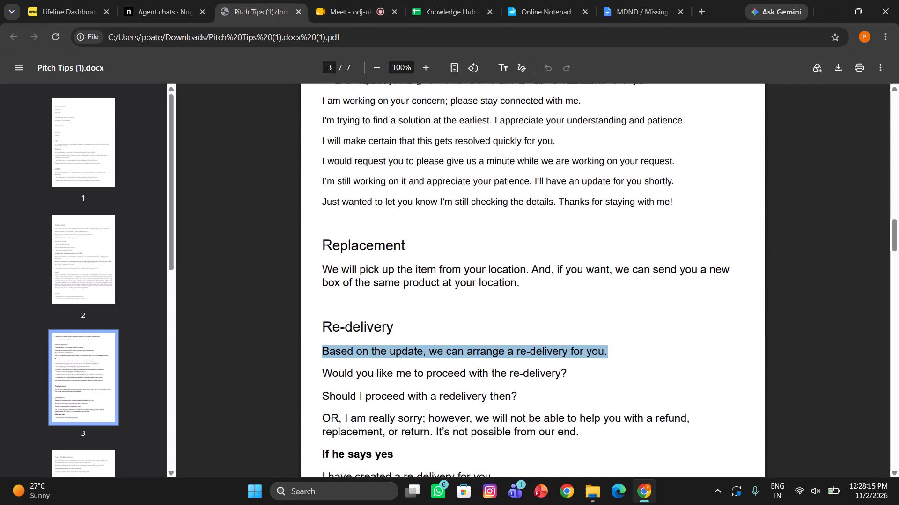
key(ctrl+c)
click(161, 0)
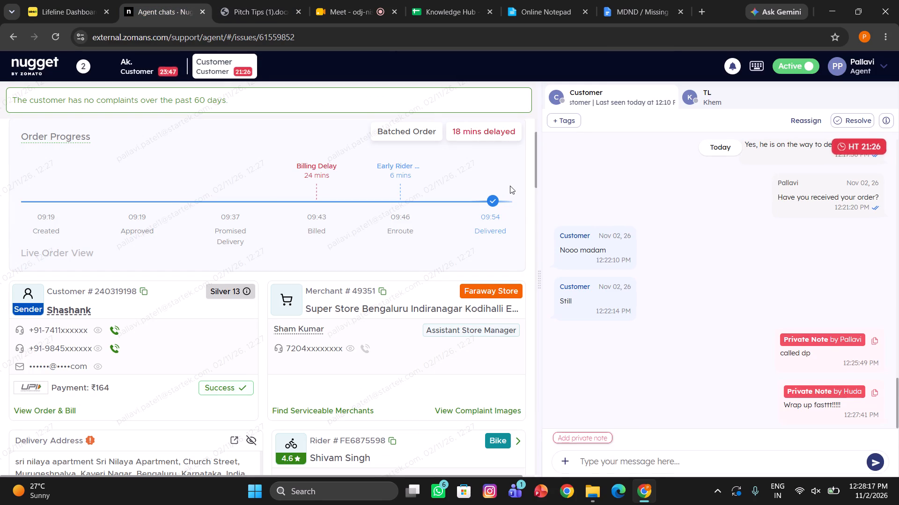
key(ctrl+v)
key(Return)
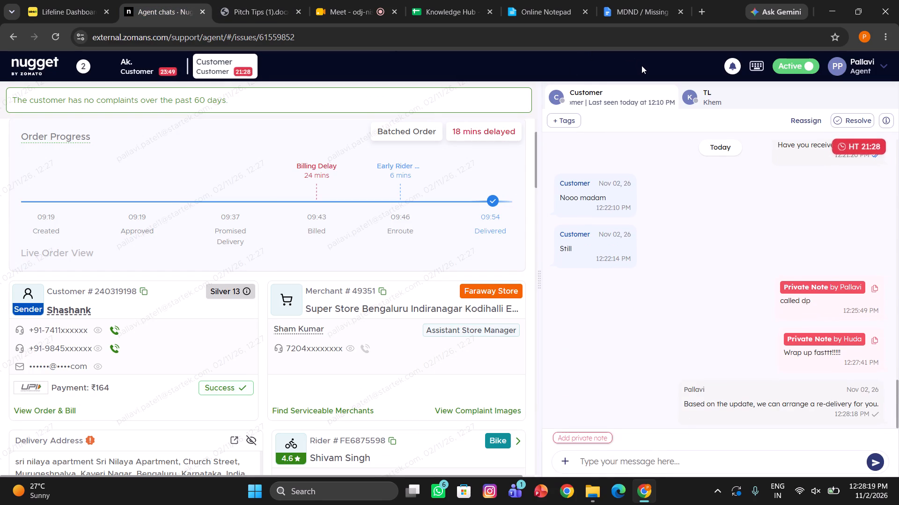
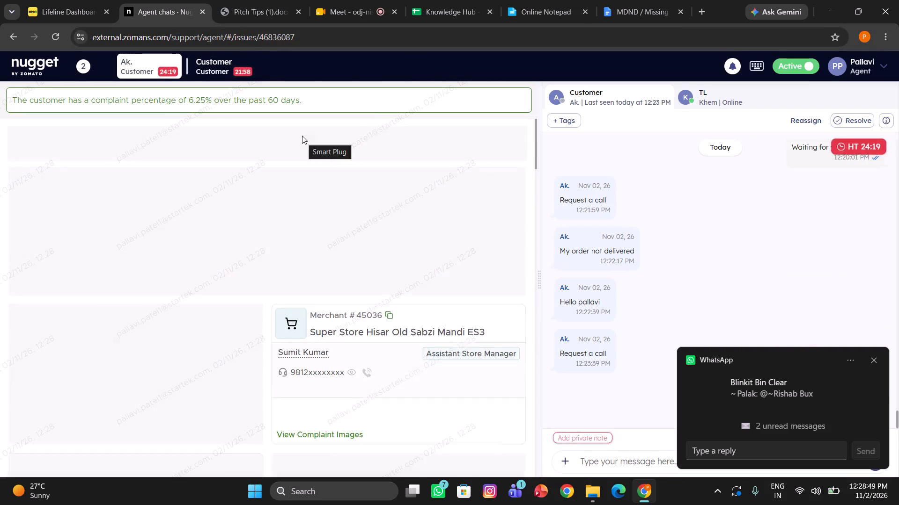
Open Issues & Actions for the customer's undelivered order and activate the issue search under Report An Issue.
click(320, 136)
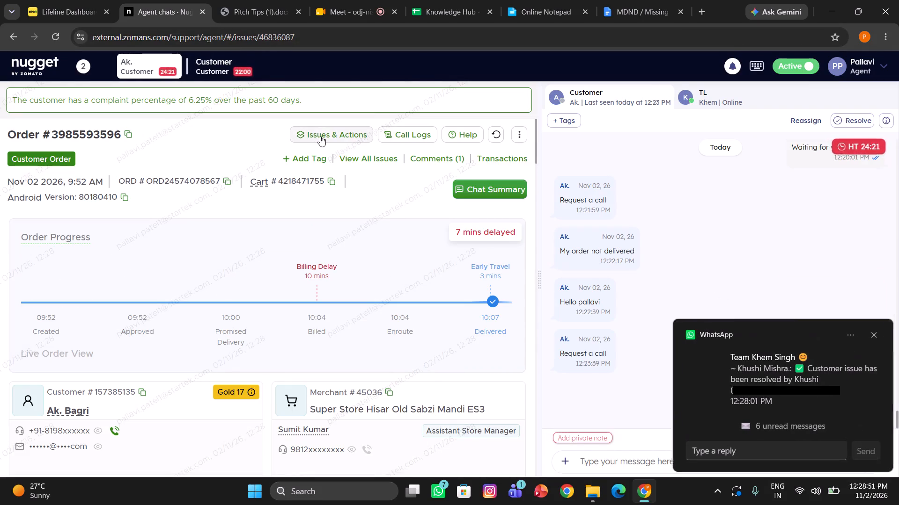
click(399, 141)
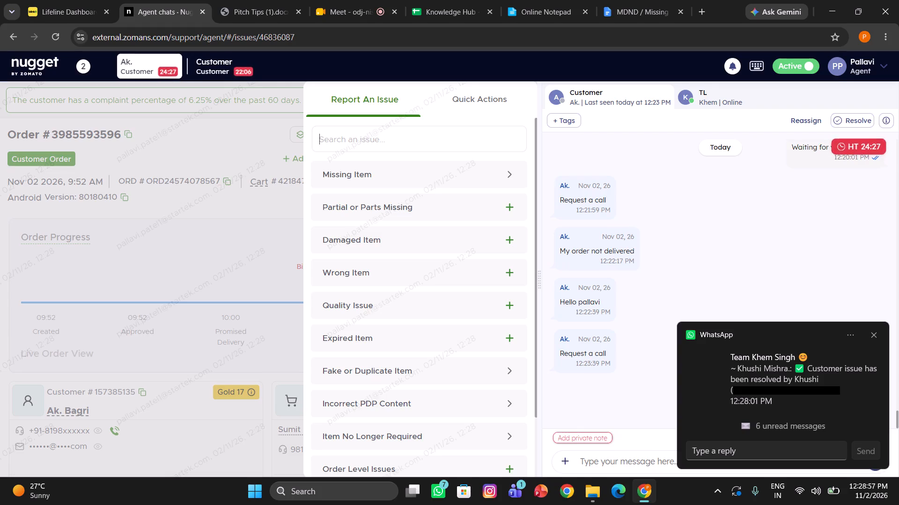
text(ord)
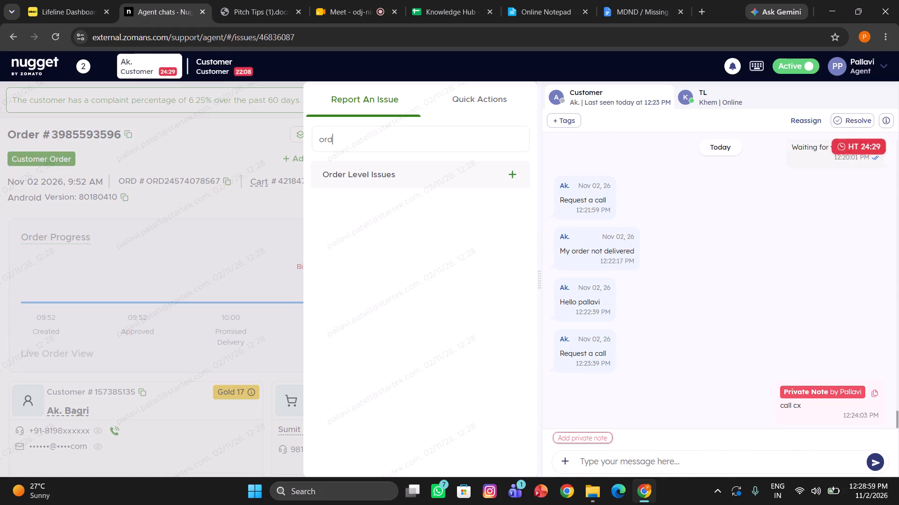
click(383, 169)
click(396, 195)
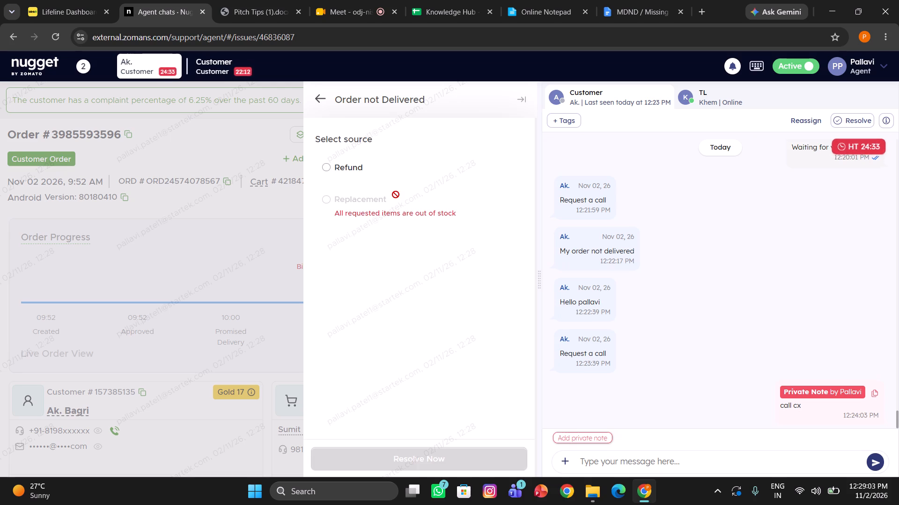
click(359, 172)
click(404, 300)
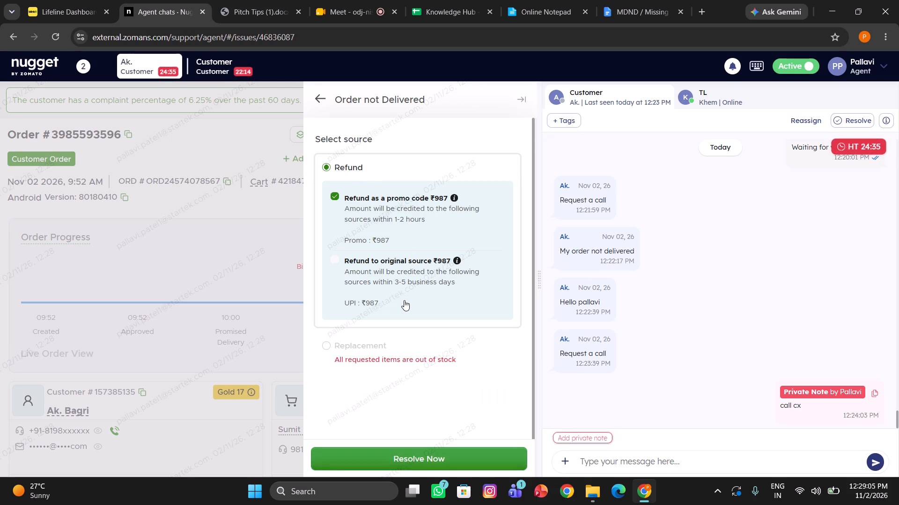
click(370, 454)
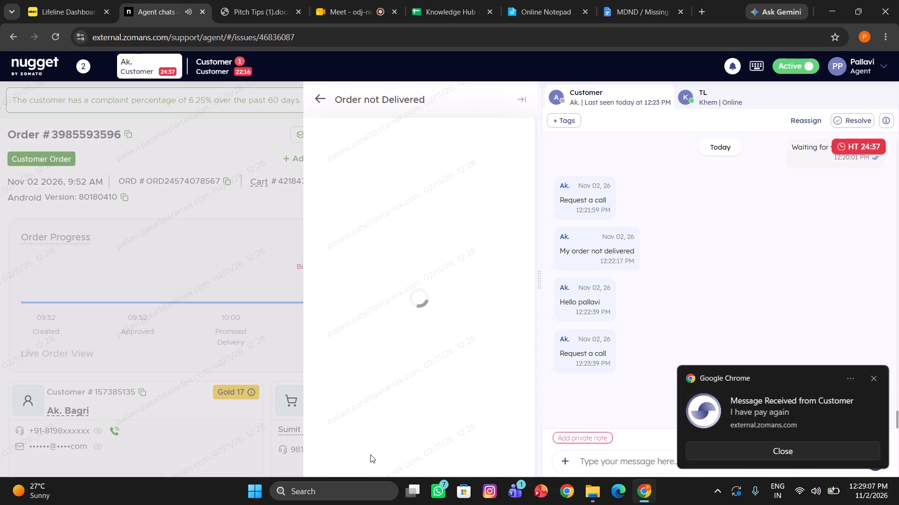
Send the two suggested replies, on the order not reaching the customer and the Rs.987.00 refund, in the chat, and finish the refund.
click(514, 364)
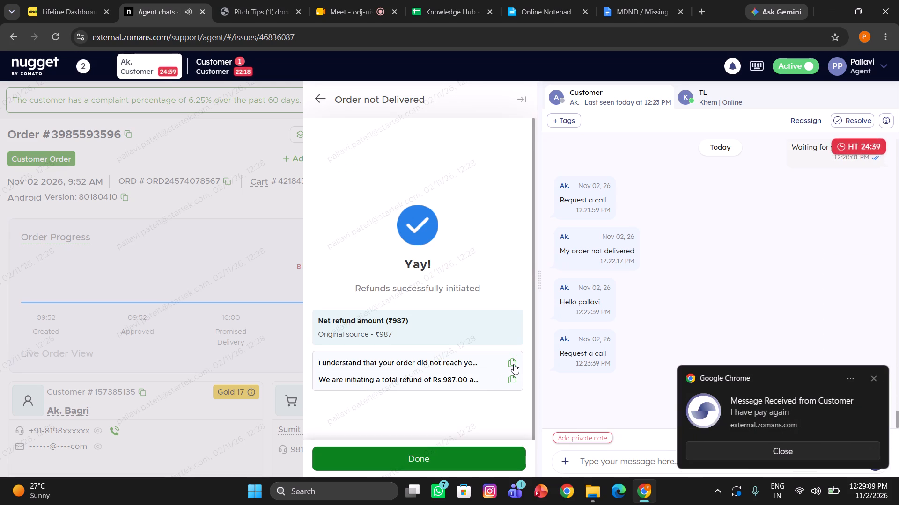
click(618, 461)
key(ctrl+v)
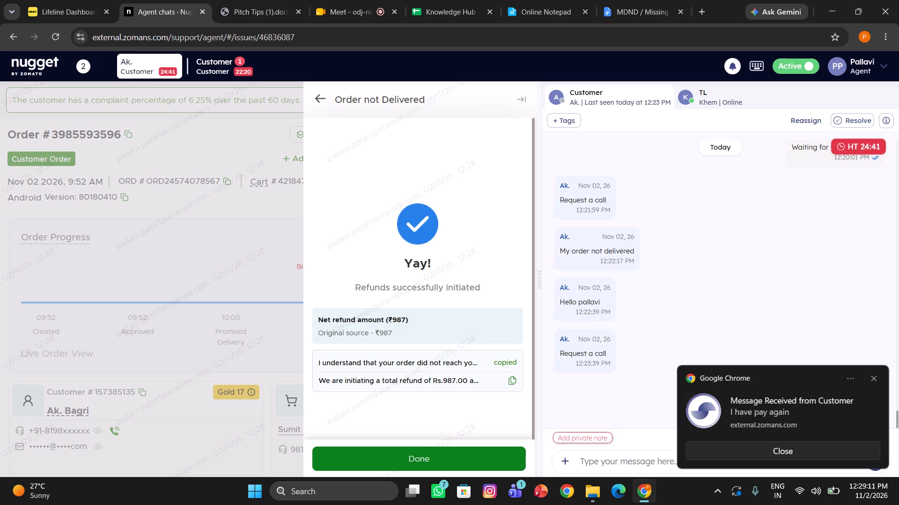
key(Return)
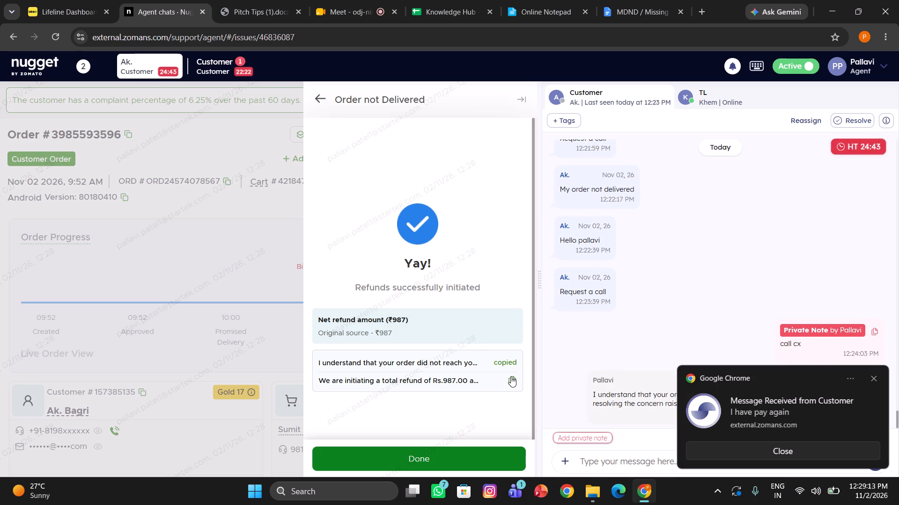
click(511, 380)
click(602, 464)
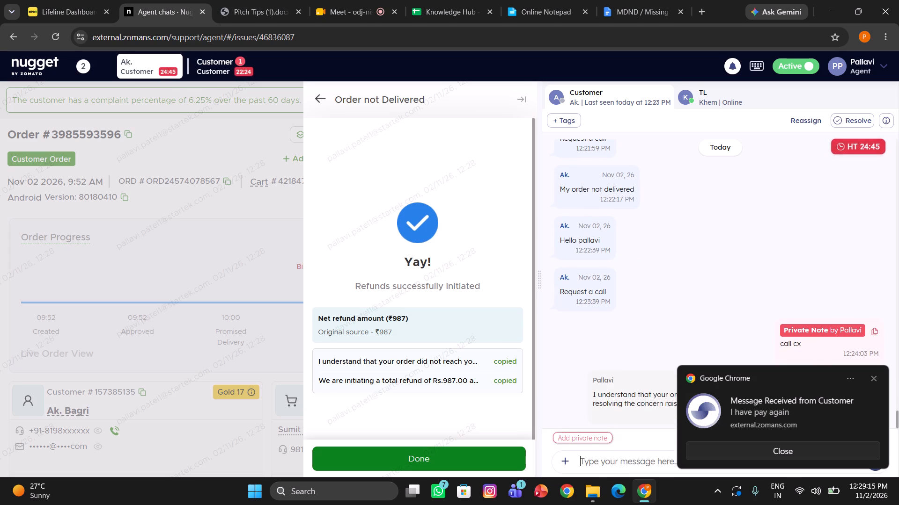
key(ctrl+v)
key(Return)
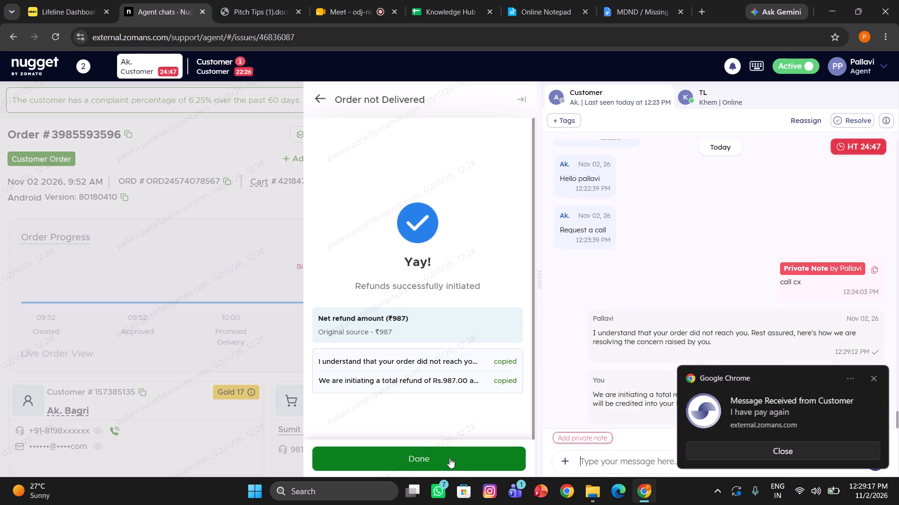
click(449, 458)
click(232, 394)
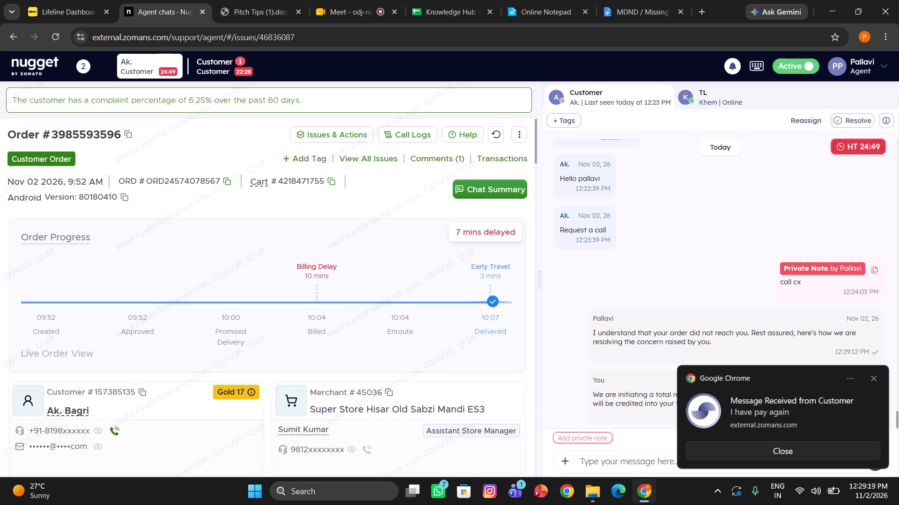
click(602, 466)
text(/ra)
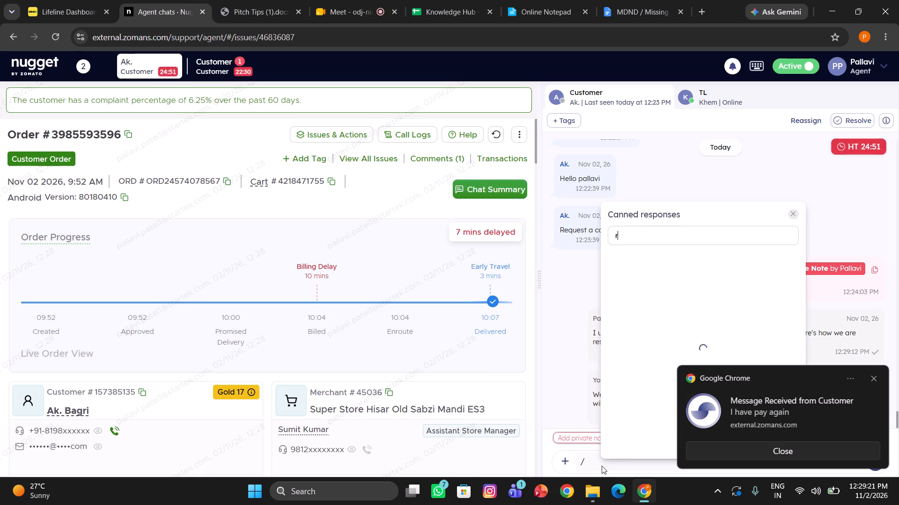
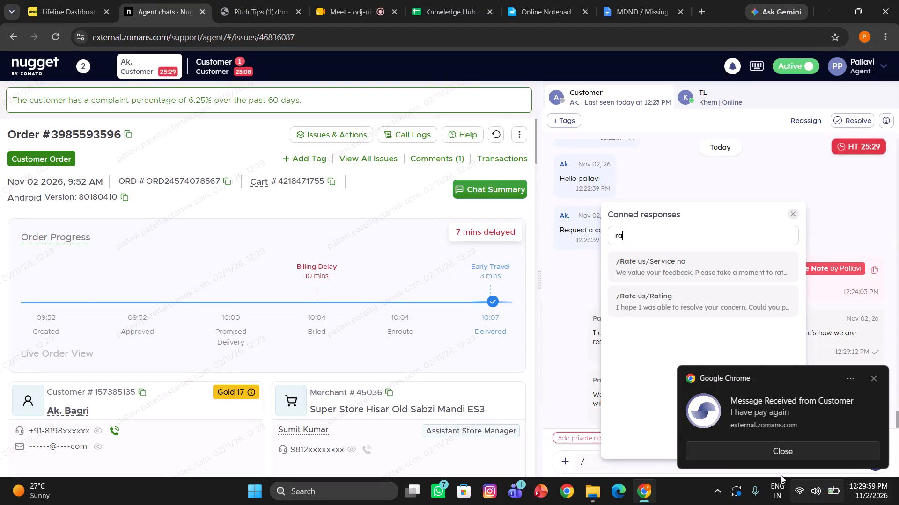
click(648, 291)
key(Return)
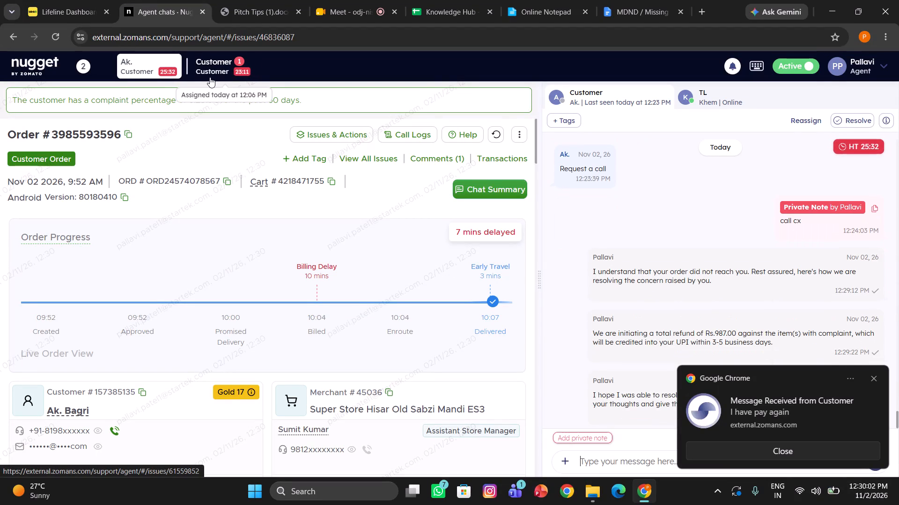
Switch to the other waiting customer's chat and check the latest message after the re-delivery offer.
click(210, 77)
scroll(704, 265, down, 1)
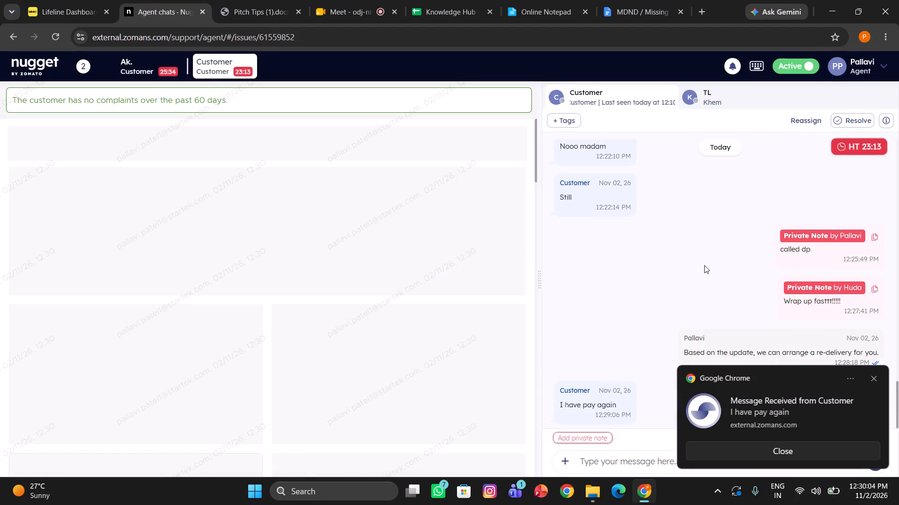
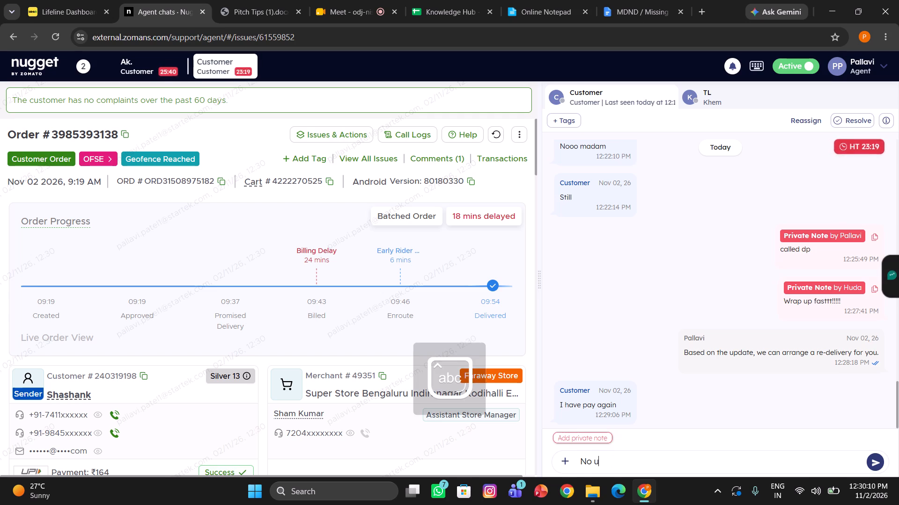
key(BackSpace)
text(you do not need to pay again)
key(period)
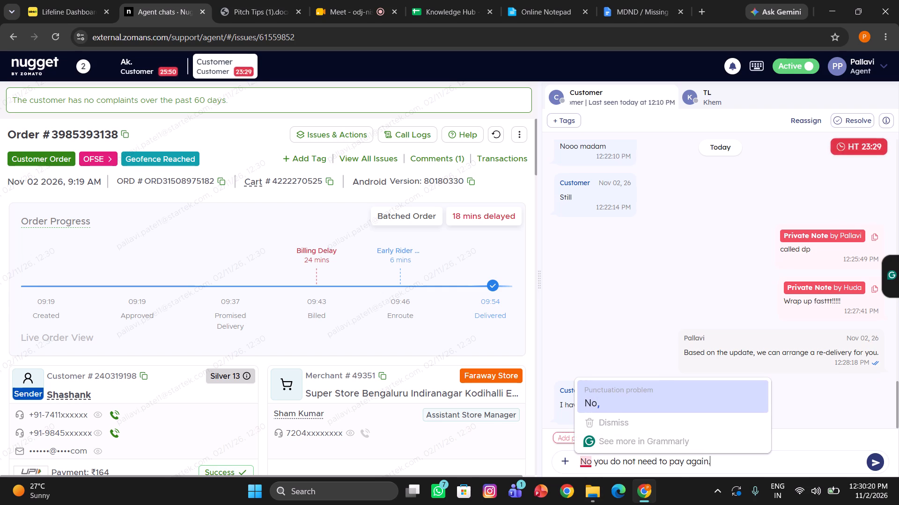
click(593, 405)
key(comma)
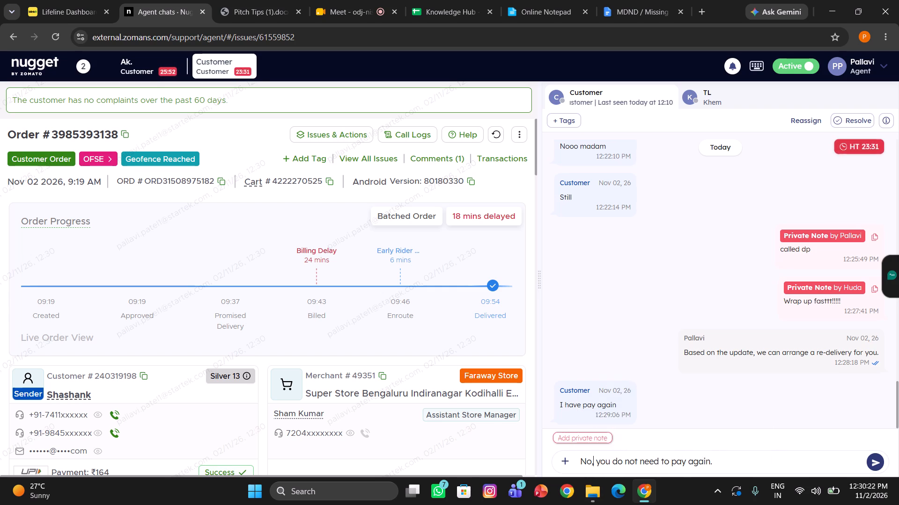
click(717, 456)
key(Return)
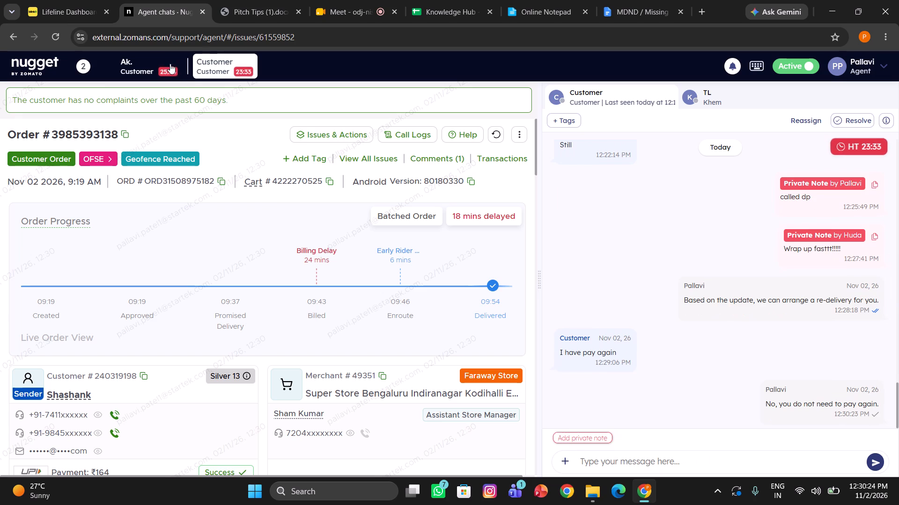
click(139, 63)
scroll(597, 367, down, 3)
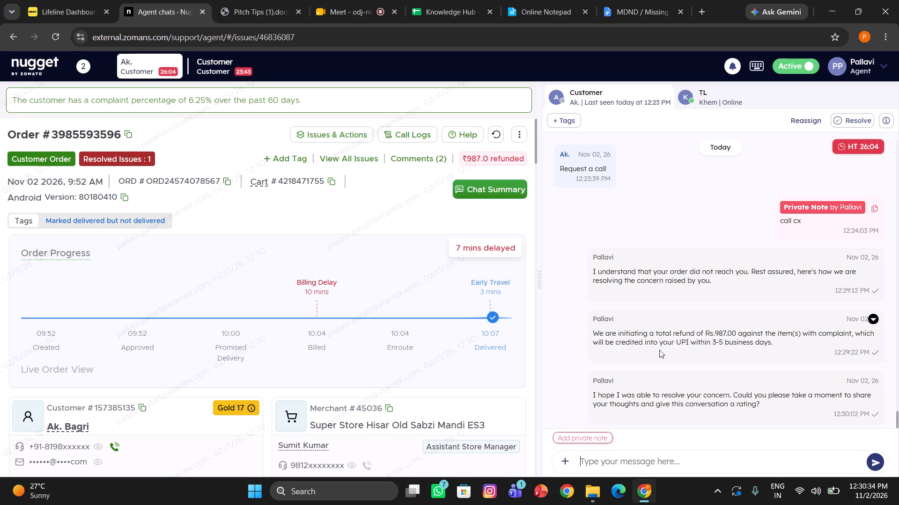
click(534, 0)
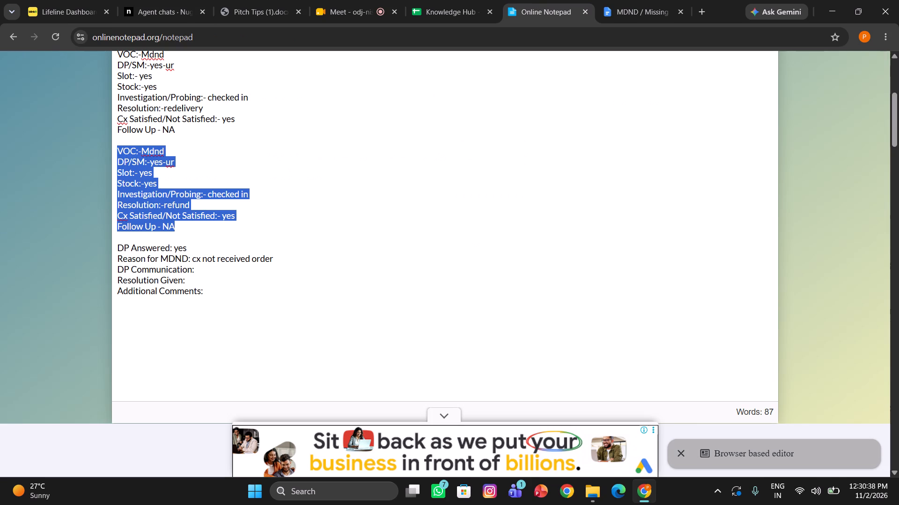
key(ctrl+c)
click(160, 2)
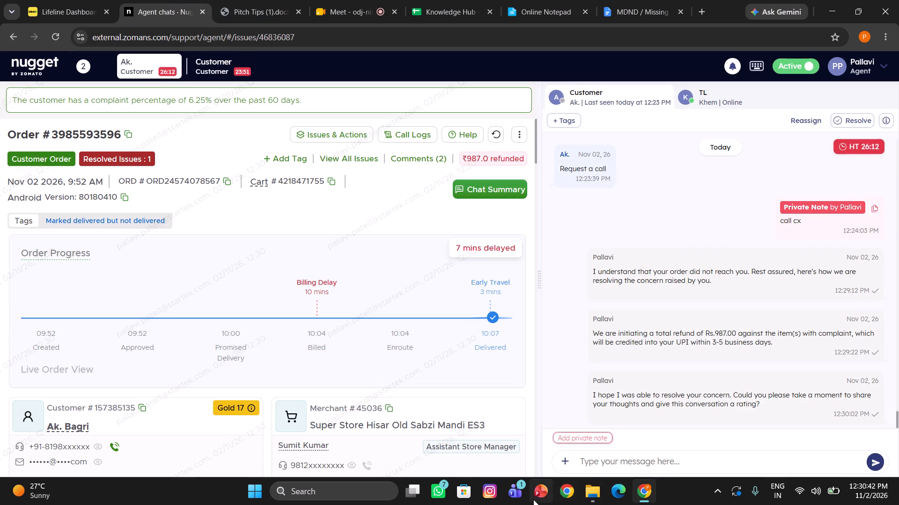
scroll(382, 393, down, 2)
click(262, 454)
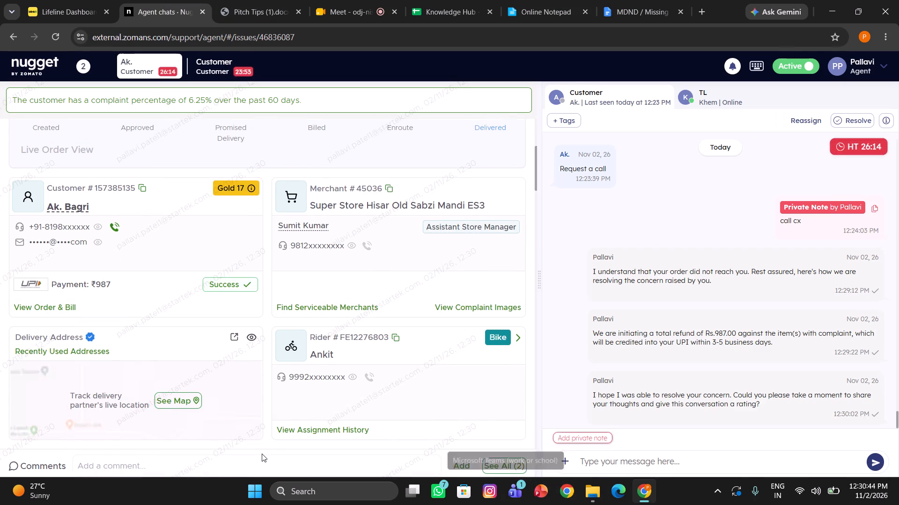
click(262, 462)
key(ctrl+v)
key(Return)
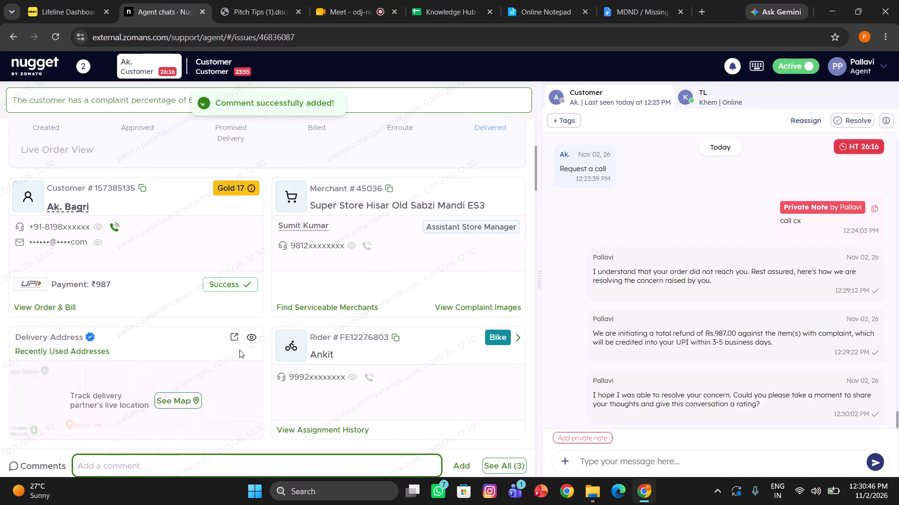
click(538, 6)
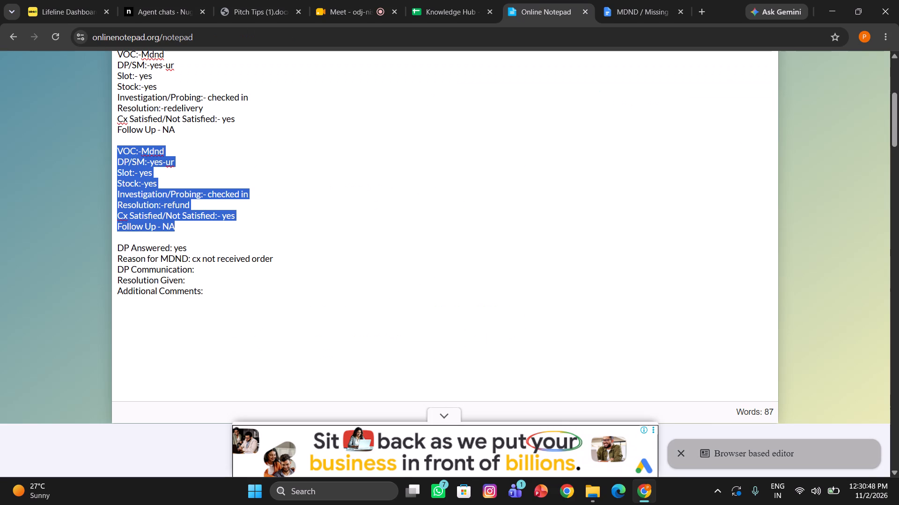
drag(204, 294, 114, 247)
key(ctrl+c)
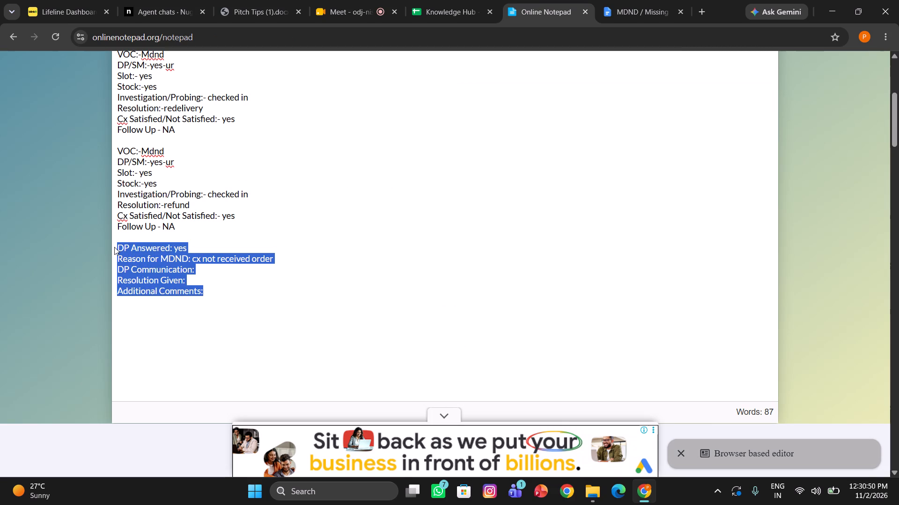
click(156, 0)
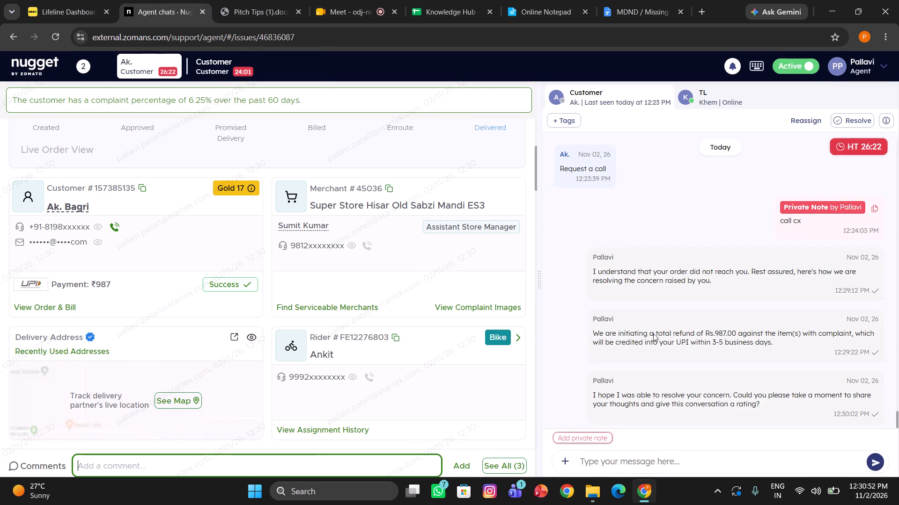
click(589, 440)
key(ctrl+v)
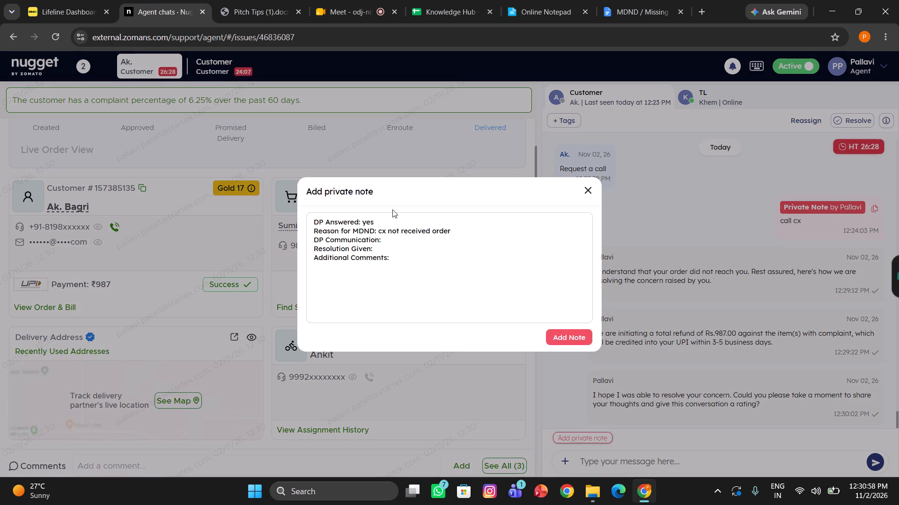
Set DP Answered to "no", DP Communication to "na" and Resolution Given to "refund", and add the private note.
click(375, 219)
key(BackSpace)
key(BackSpace)
key(BackSpace)
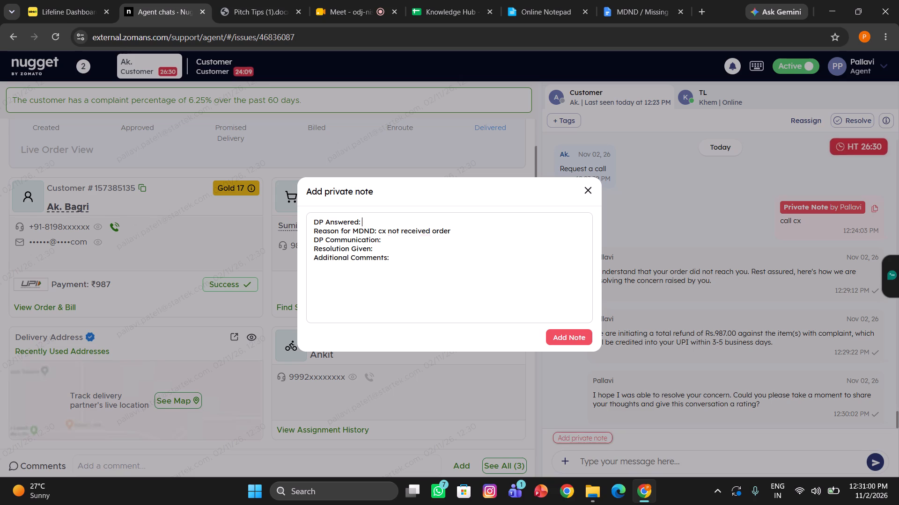
text(no)
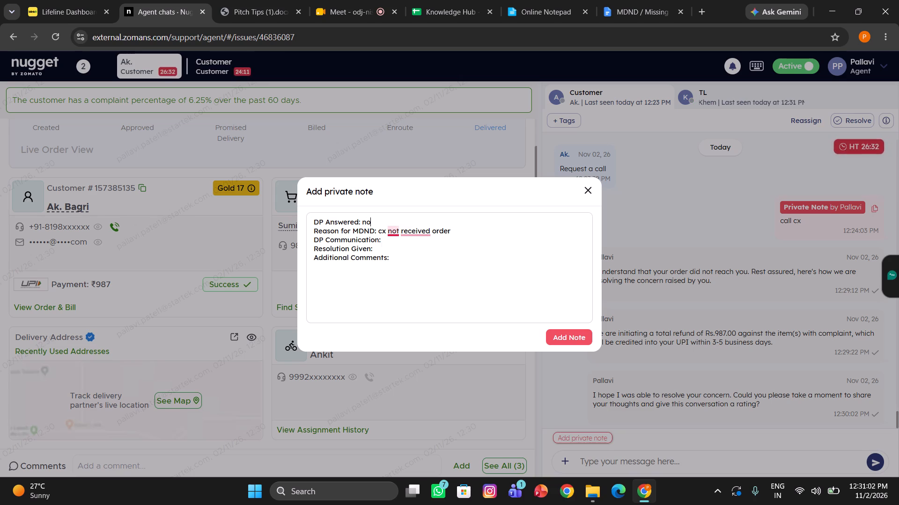
click(356, 244)
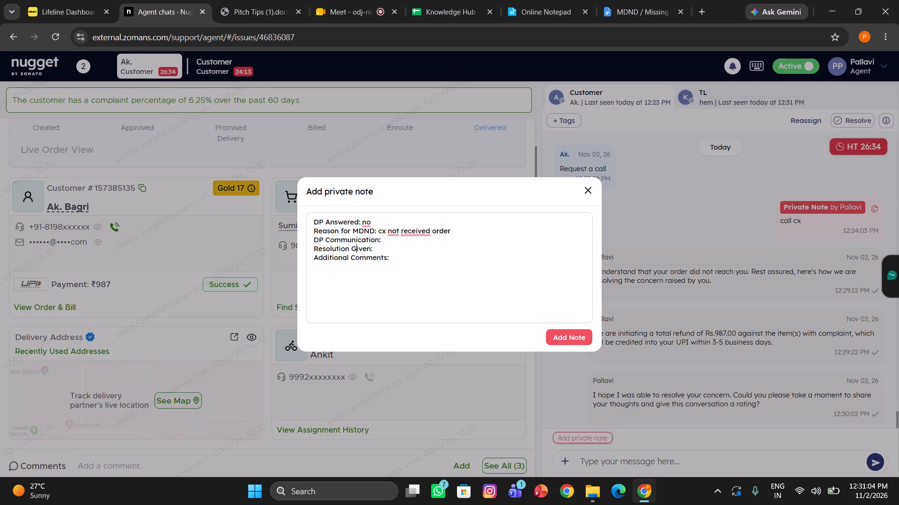
click(391, 243)
key(space)
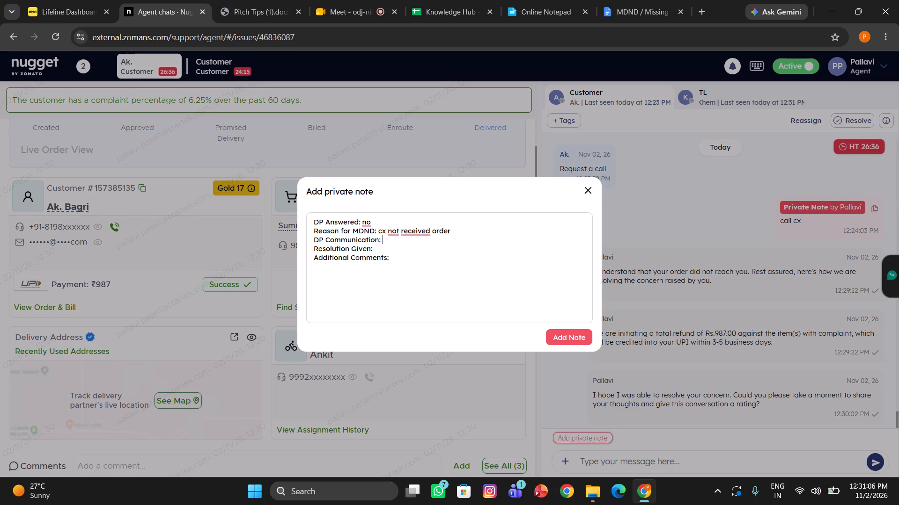
text(na)
click(380, 246)
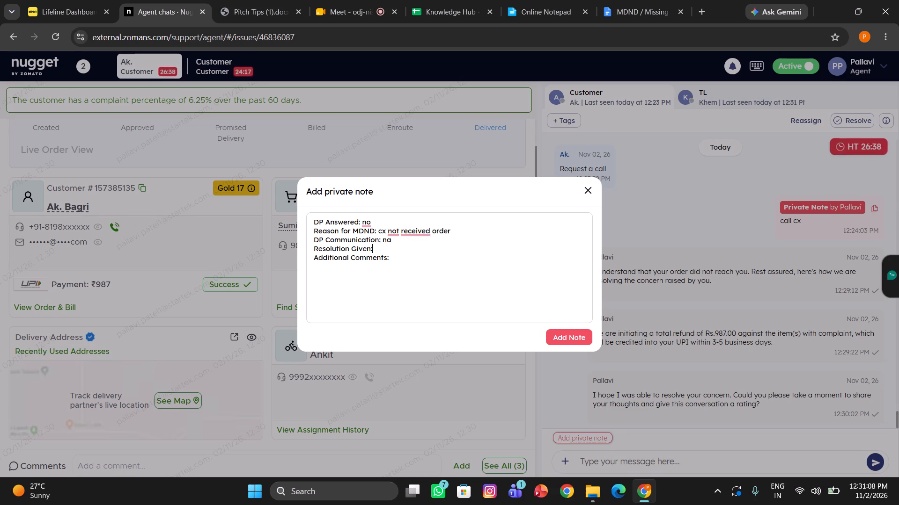
key(space)
text(refund)
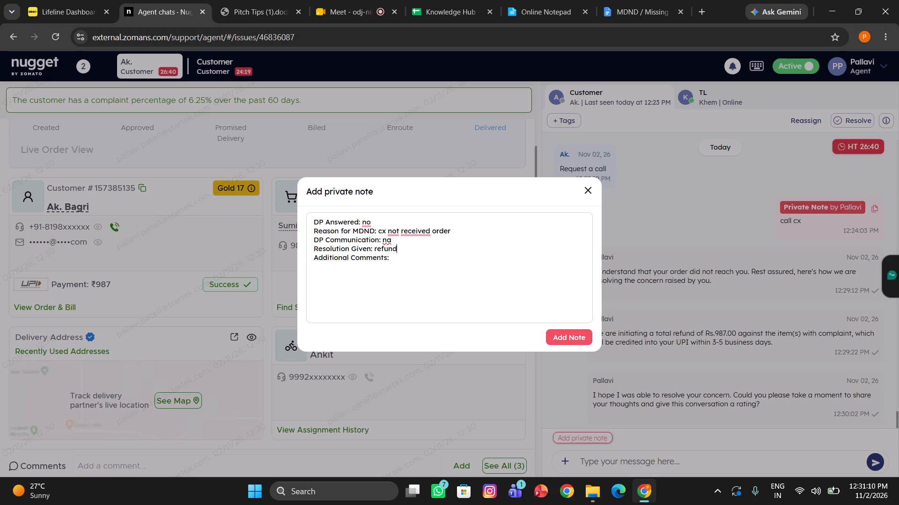
click(555, 338)
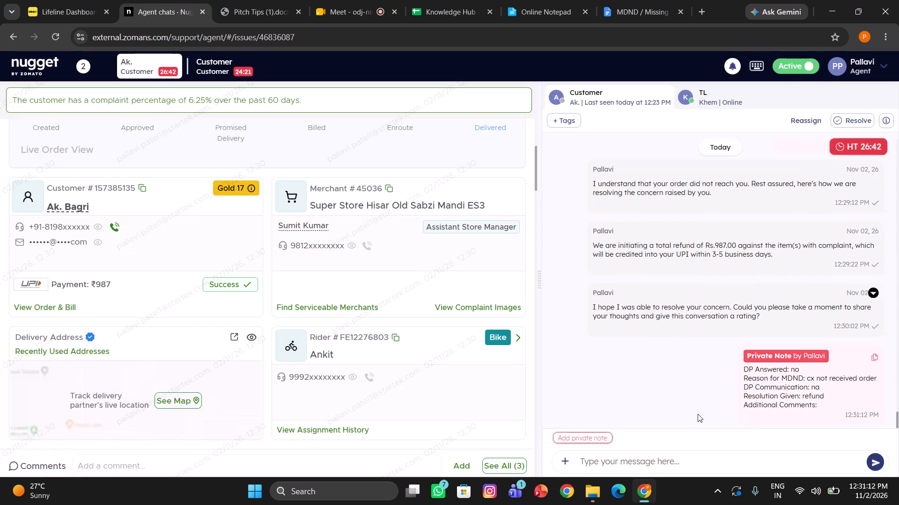
click(593, 456)
text(/clo)
click(692, 268)
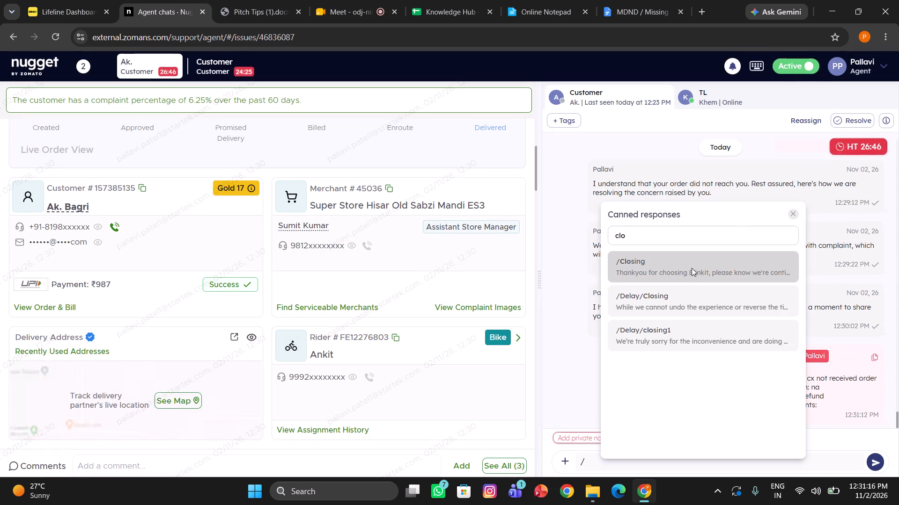
key(Return)
click(865, 124)
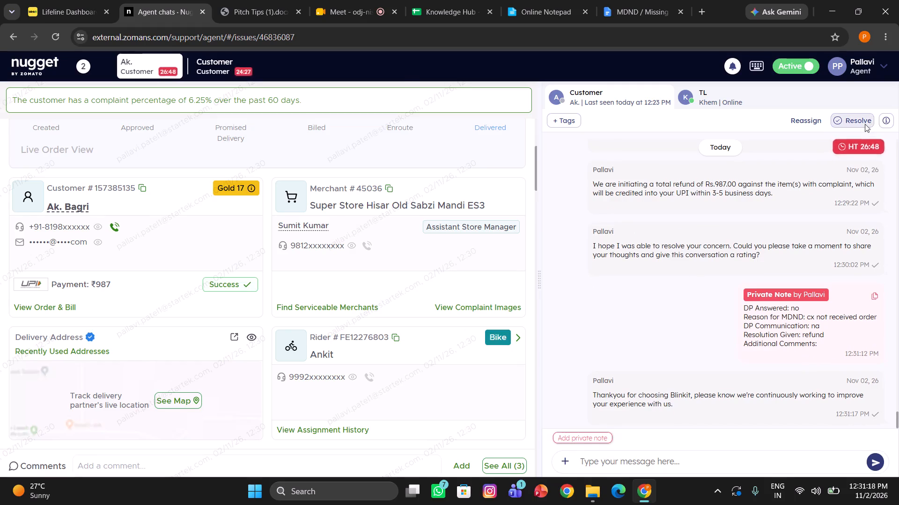
text(mdnd)
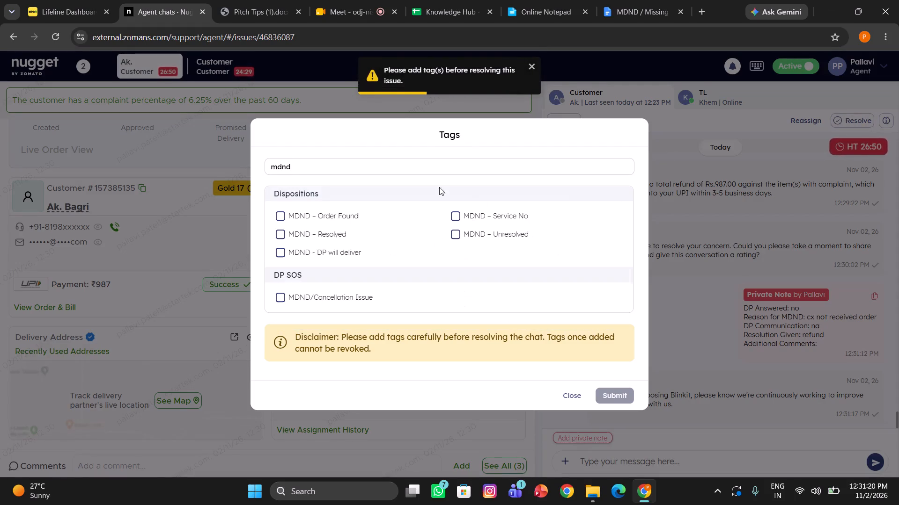
click(323, 235)
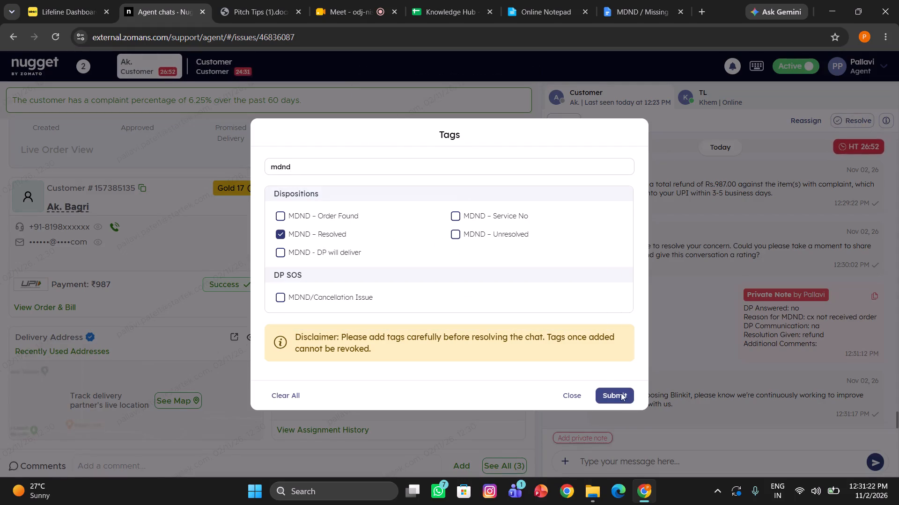
click(618, 394)
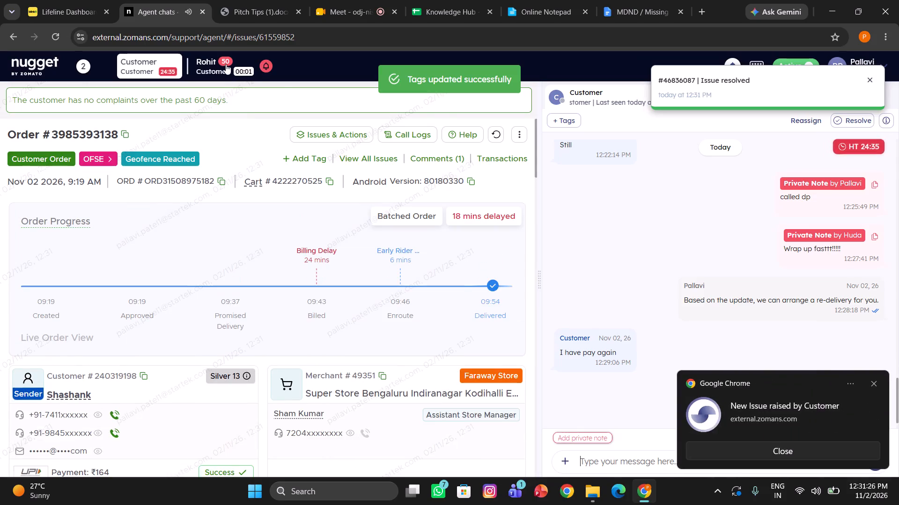
Open the newly assigned chat about a missing complete order and send the suggested greeting beginning "Hi, I'm Pallavi".
click(226, 64)
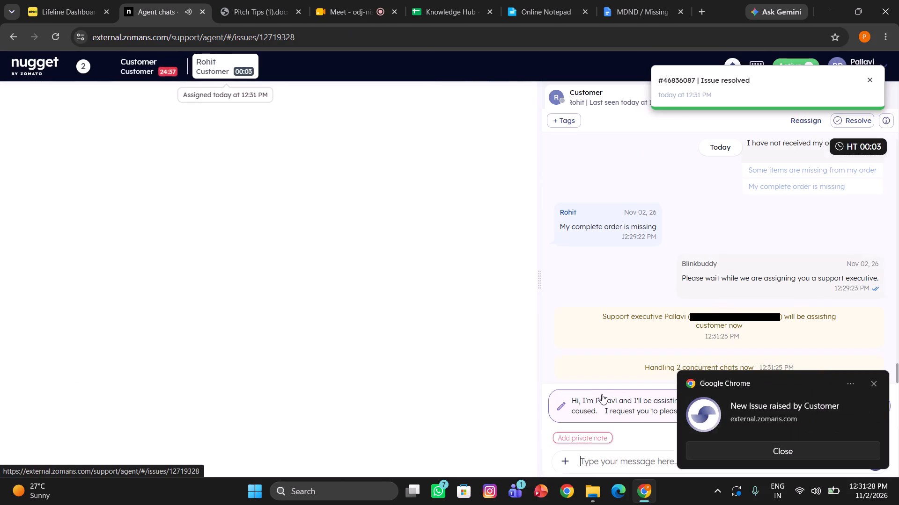
click(599, 396)
click(599, 396)
key(Return)
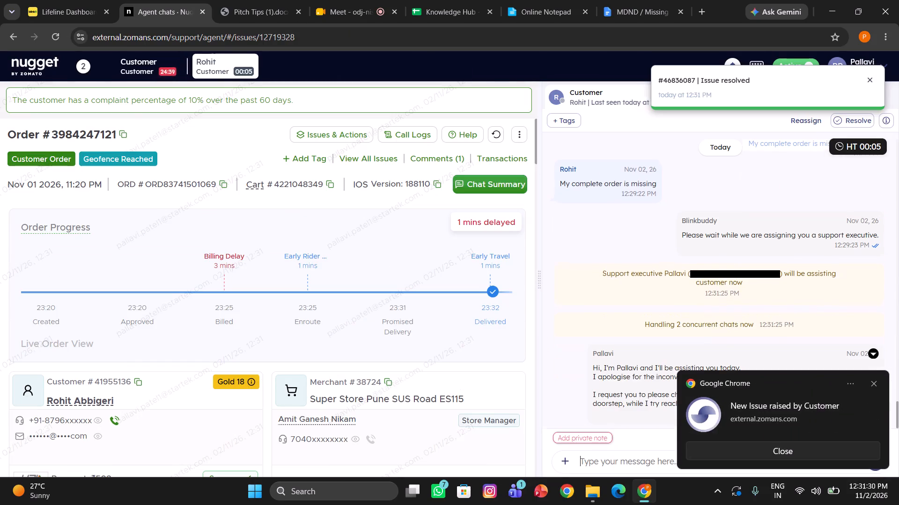
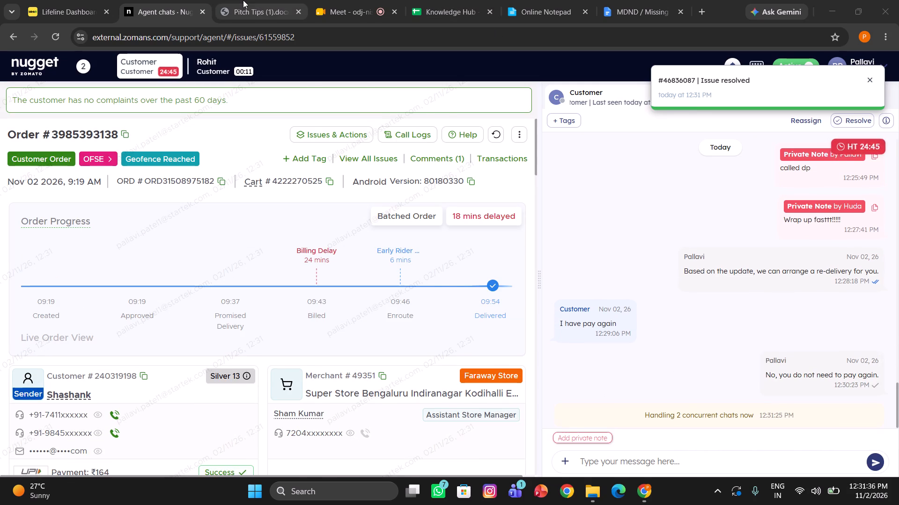
click(243, 0)
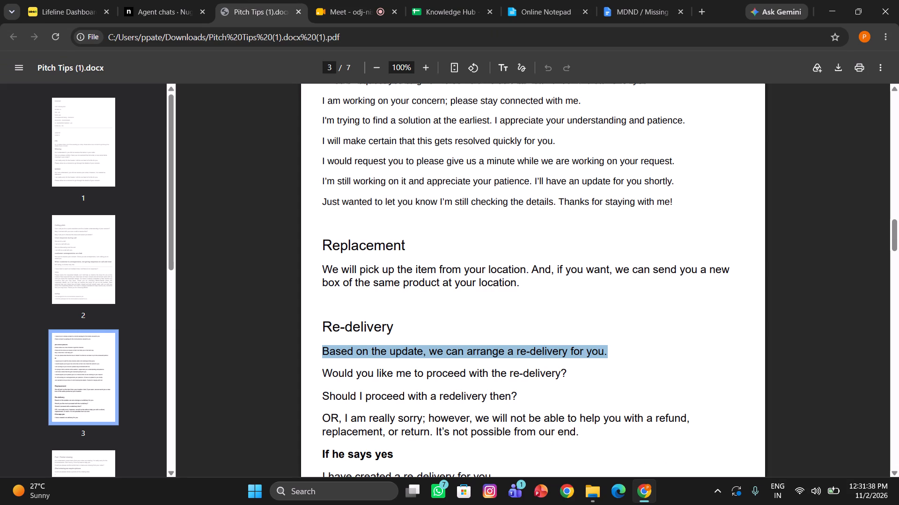
triple_click(341, 395)
ctrl+click(341, 395)
key(ctrl+c)
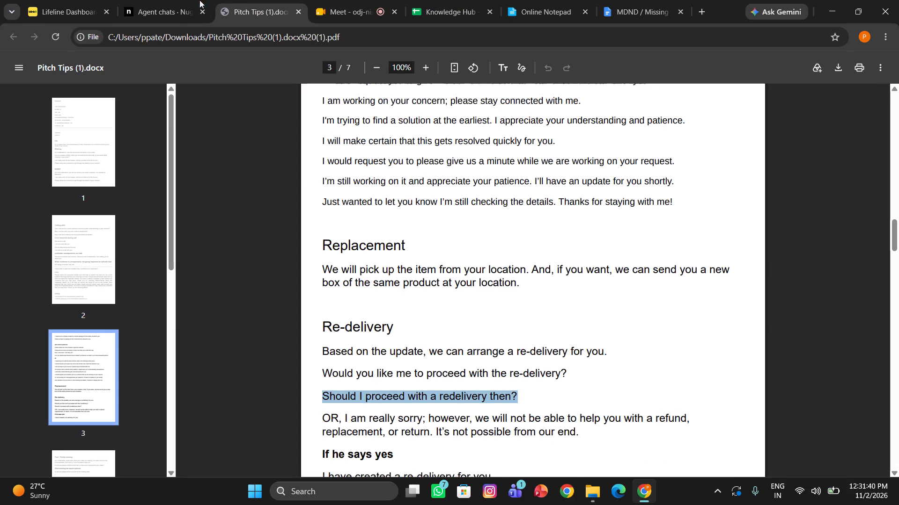
click(173, 0)
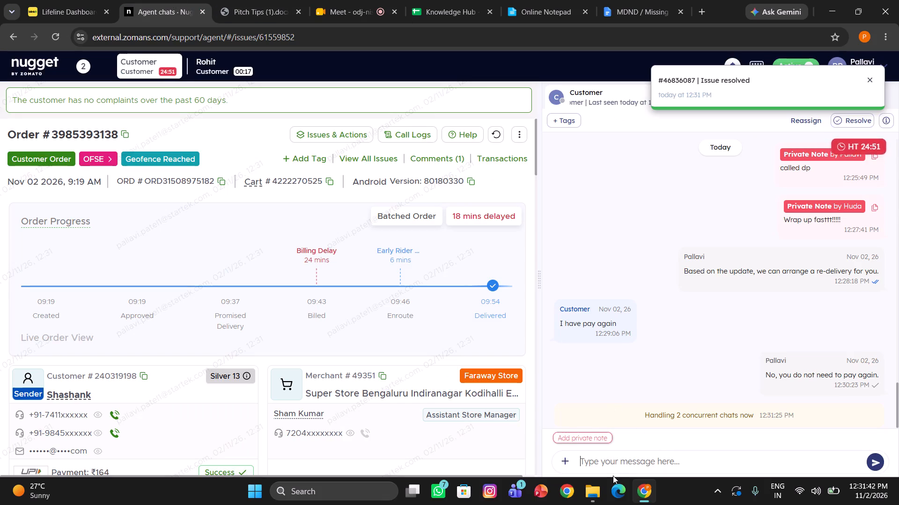
key(ctrl+v)
key(Return)
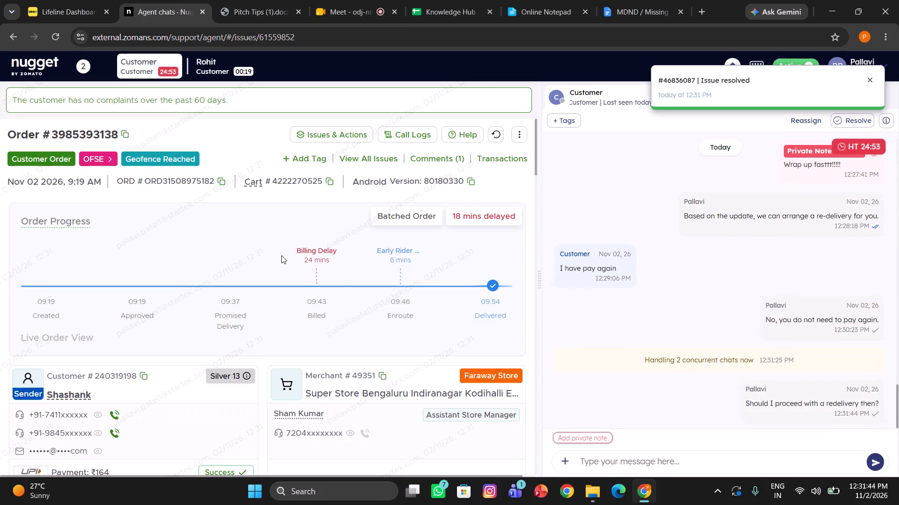
Initiate a call to the delivery rider of the order in the missing complete order chat.
click(207, 69)
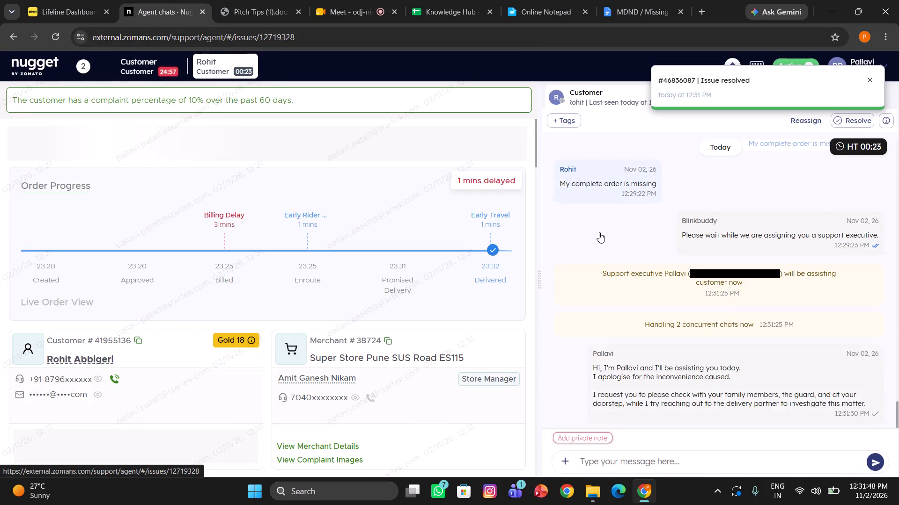
scroll(533, 266, down, 2)
scroll(422, 318, down, 1)
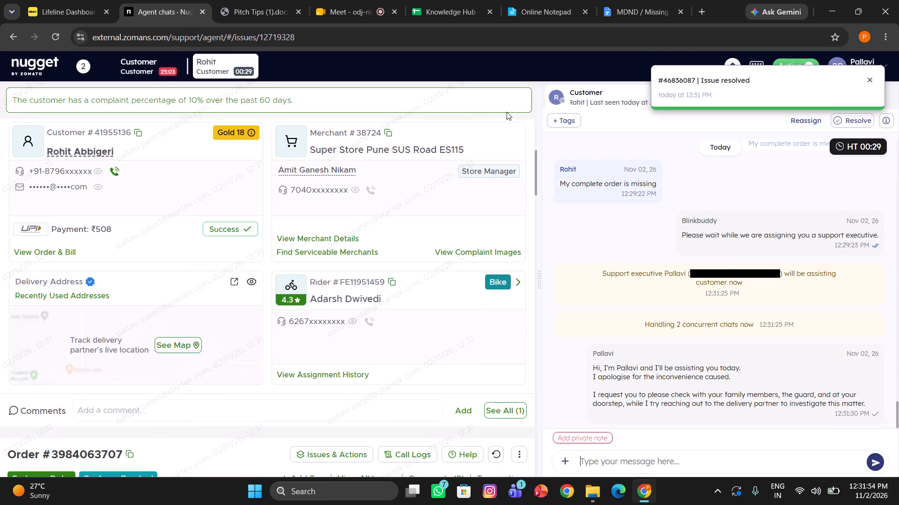
scroll(396, 67, up, 1)
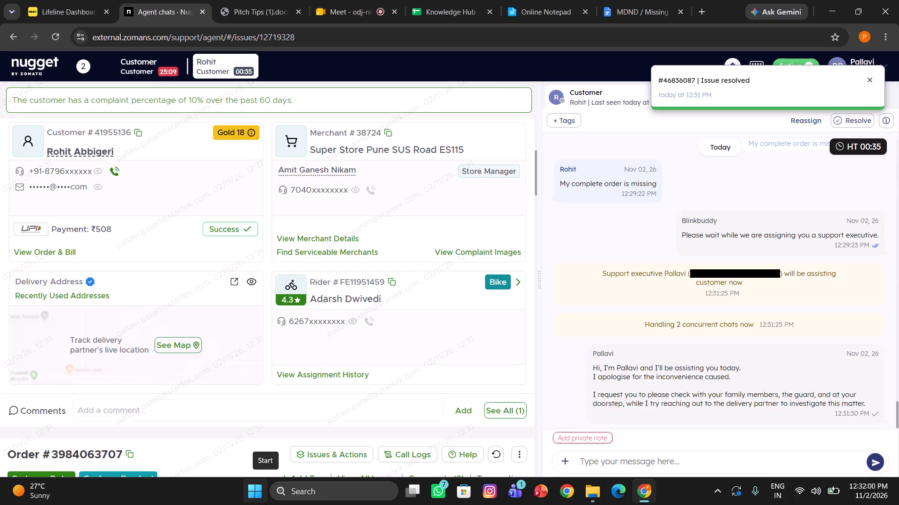
click(370, 323)
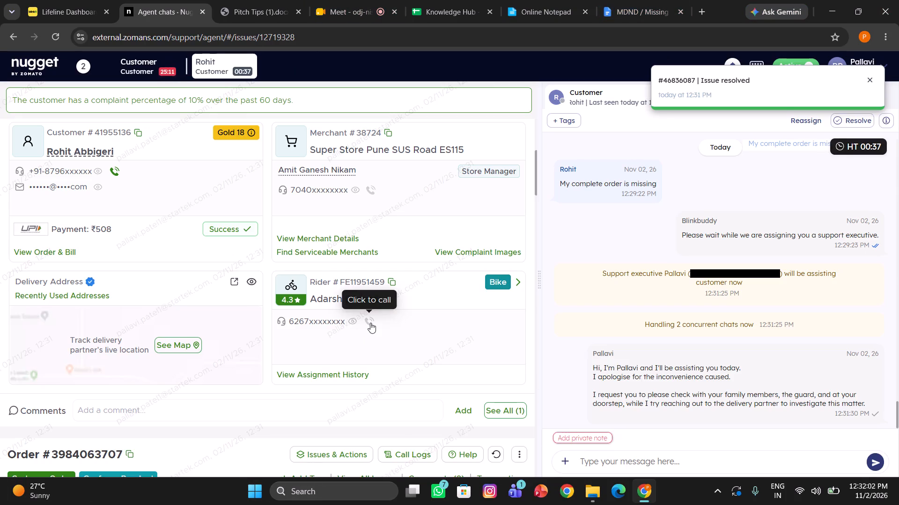
click(478, 343)
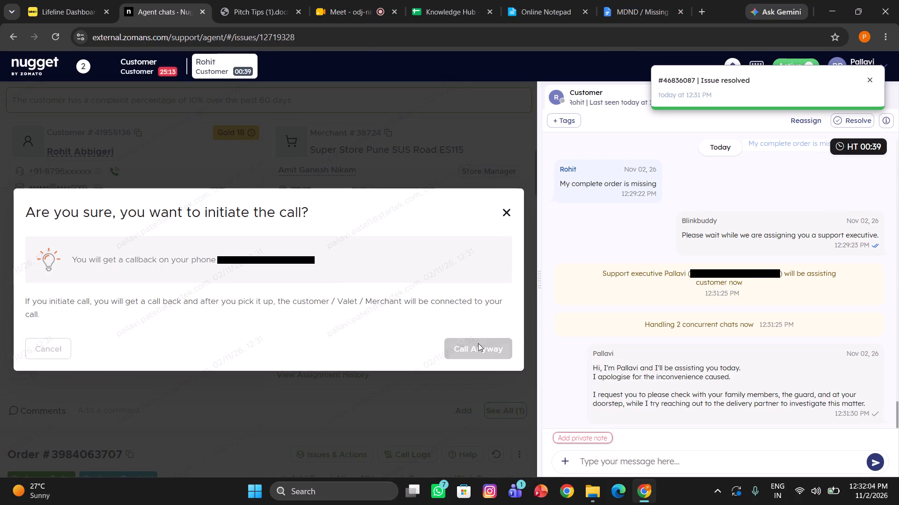
Add the private note "called dp" to the missing complete order chat.
click(568, 439)
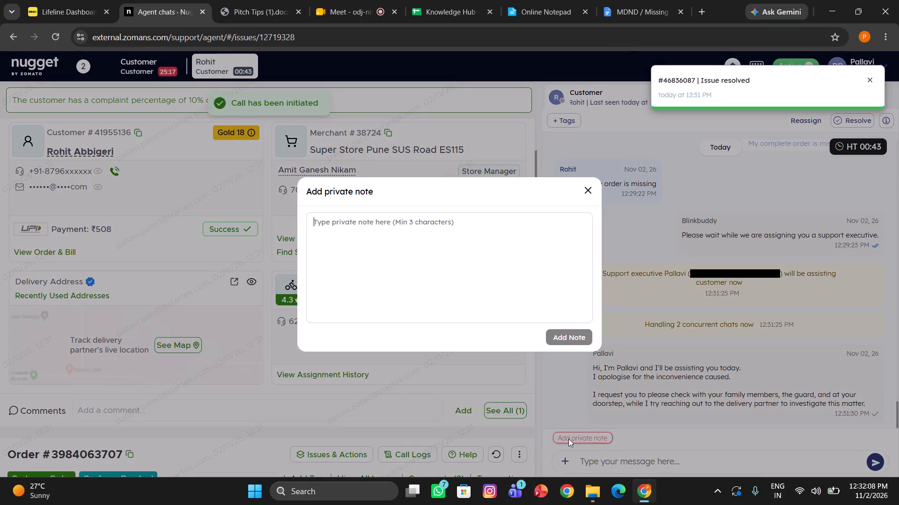
text(ca;l)
key(BackSpace)
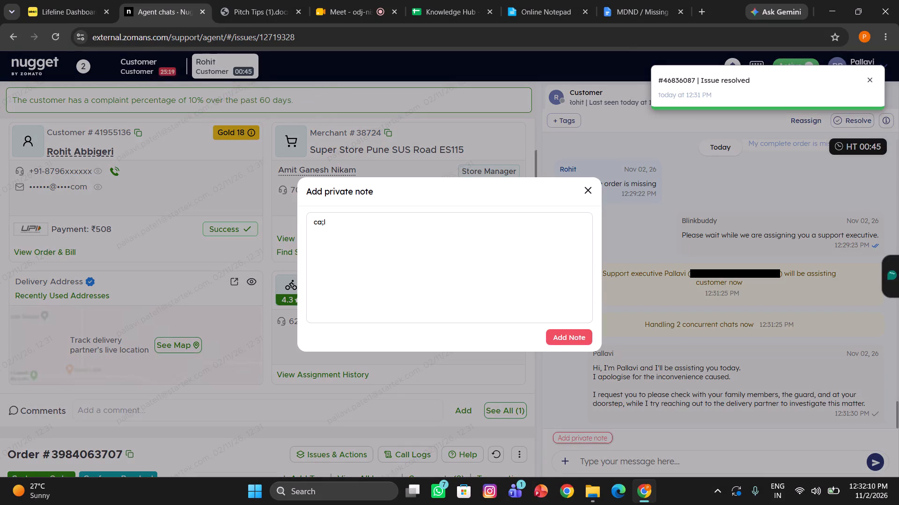
key(BackSpace)
text(lled)
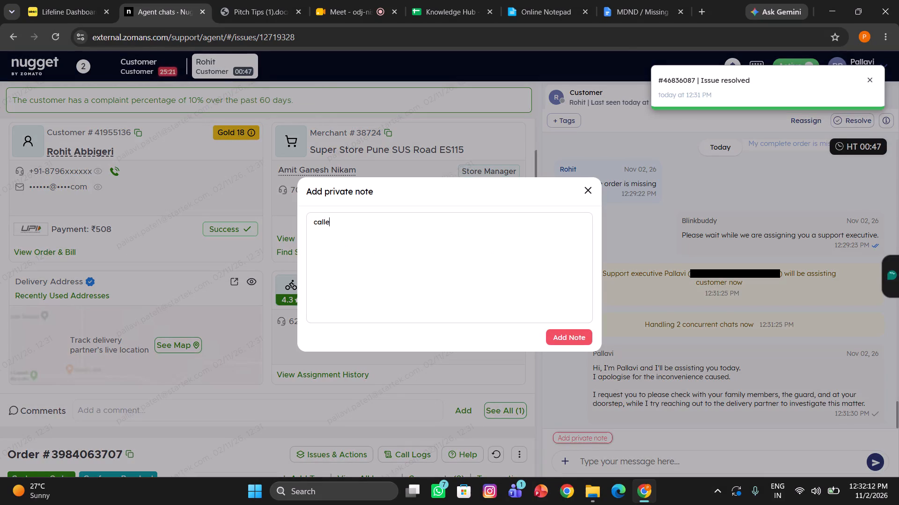
key(space)
text(dp)
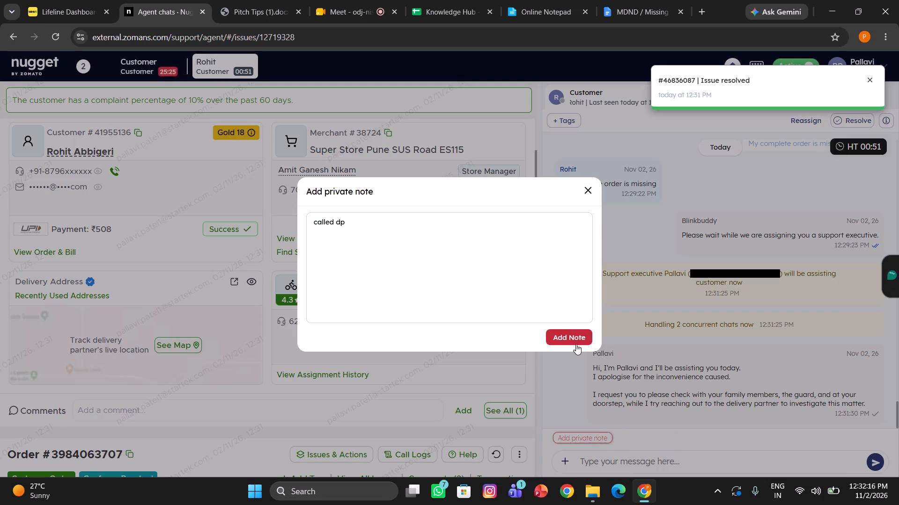
click(576, 343)
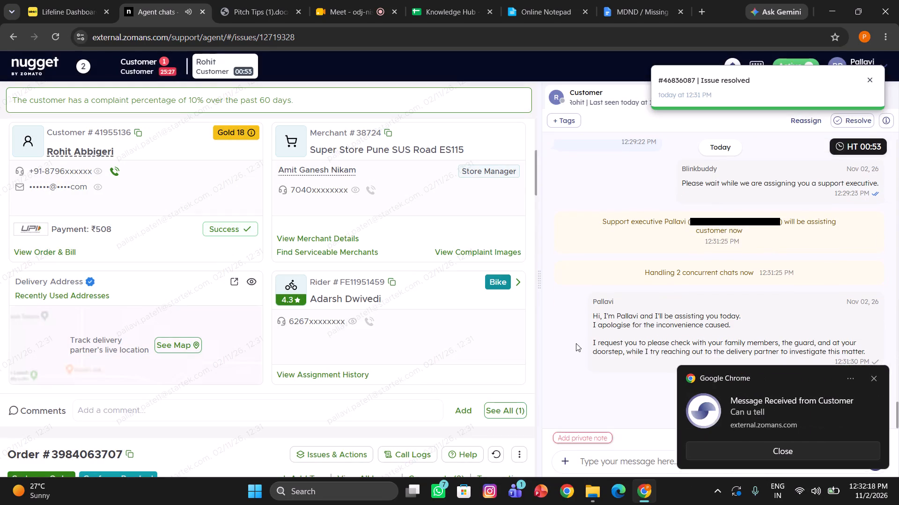
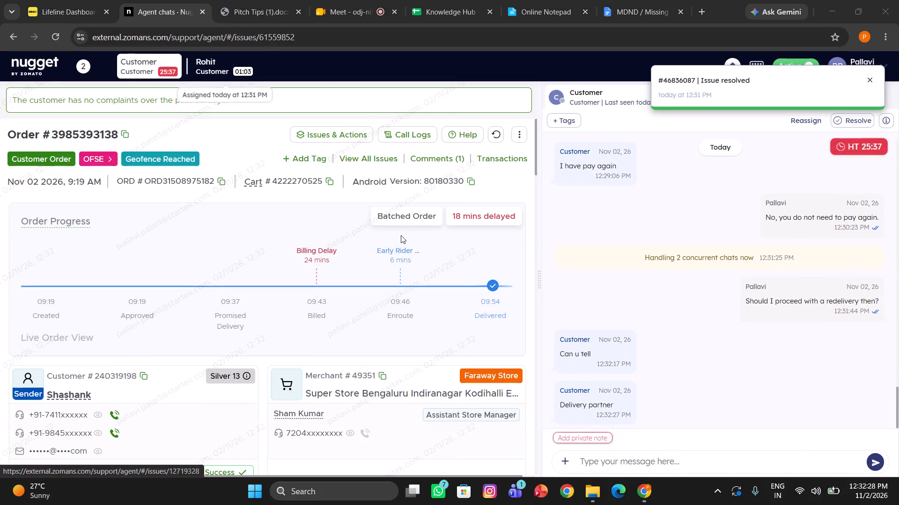
click(599, 463)
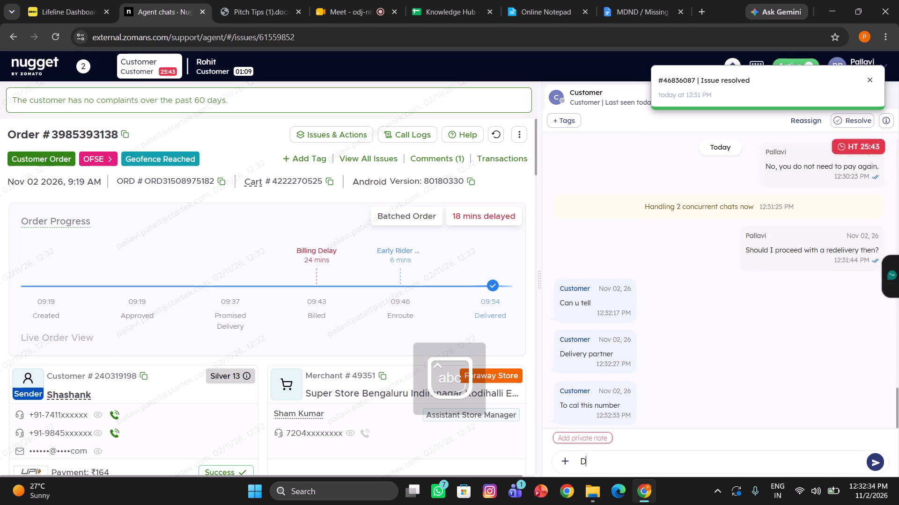
text(eliver)
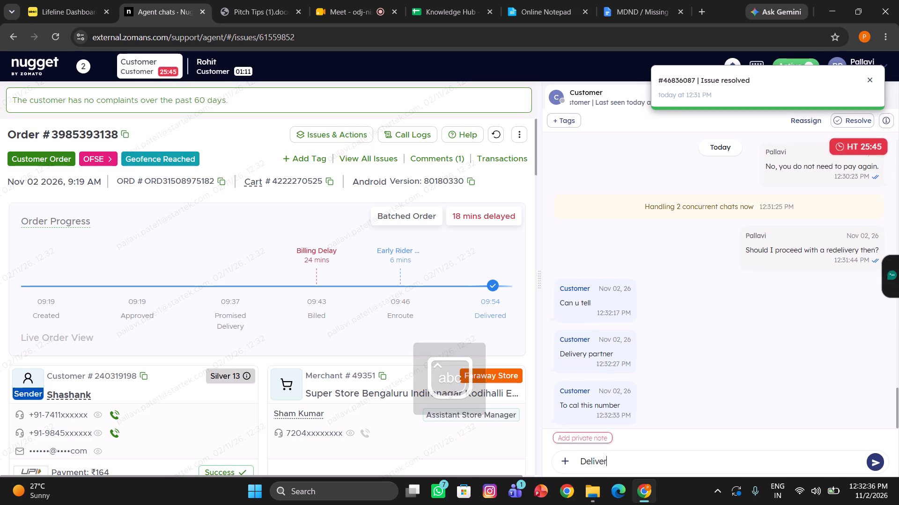
text(y partner confire)
key(BackSpace)
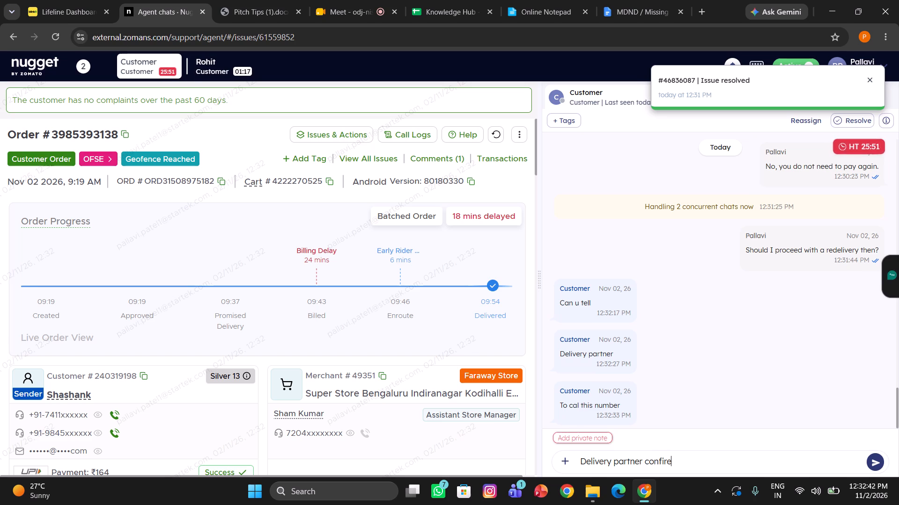
text(med that he has de)
text(lu)
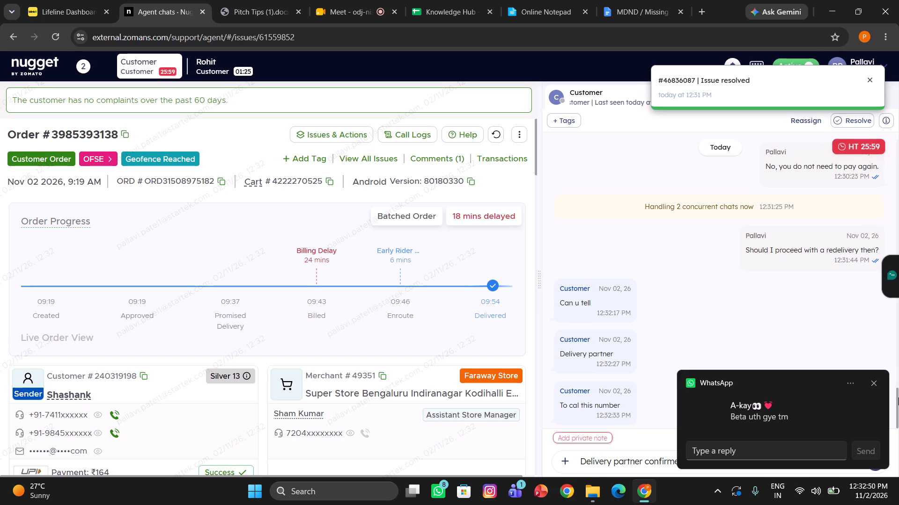
click(876, 379)
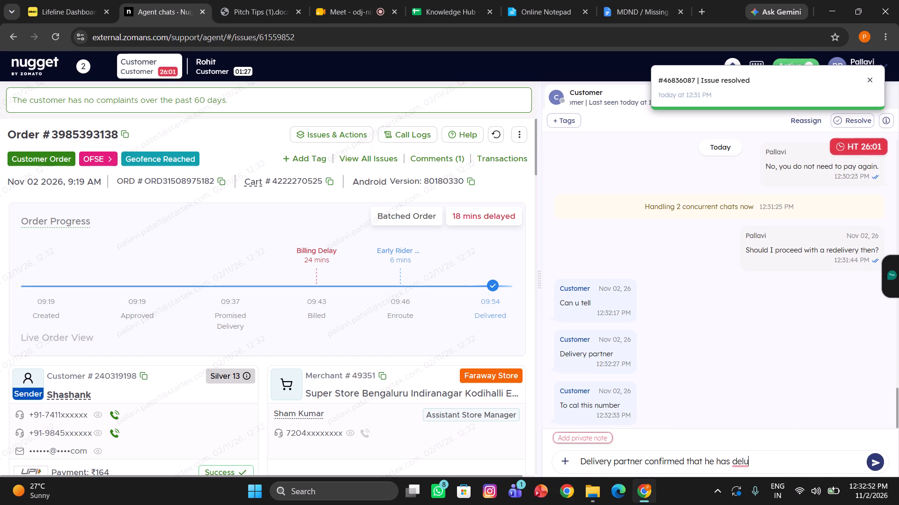
click(656, 376)
text(delivered)
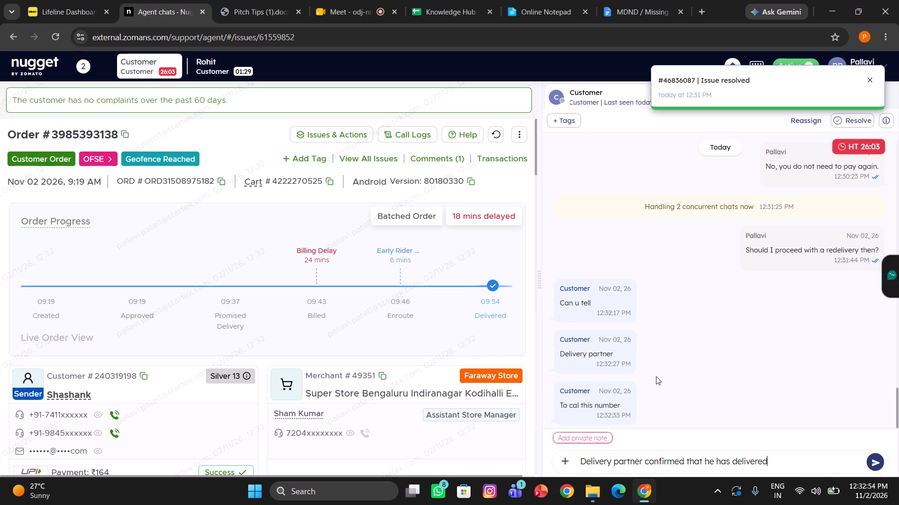
key(space)
text(your order)
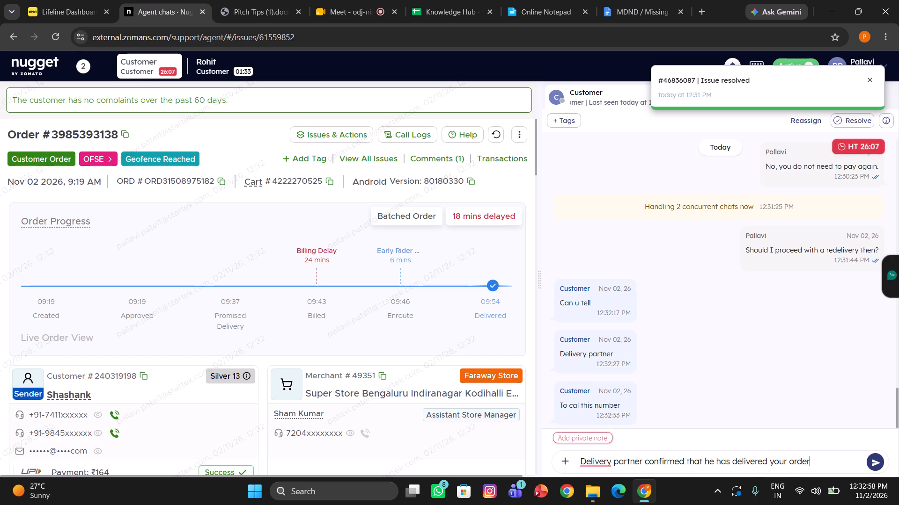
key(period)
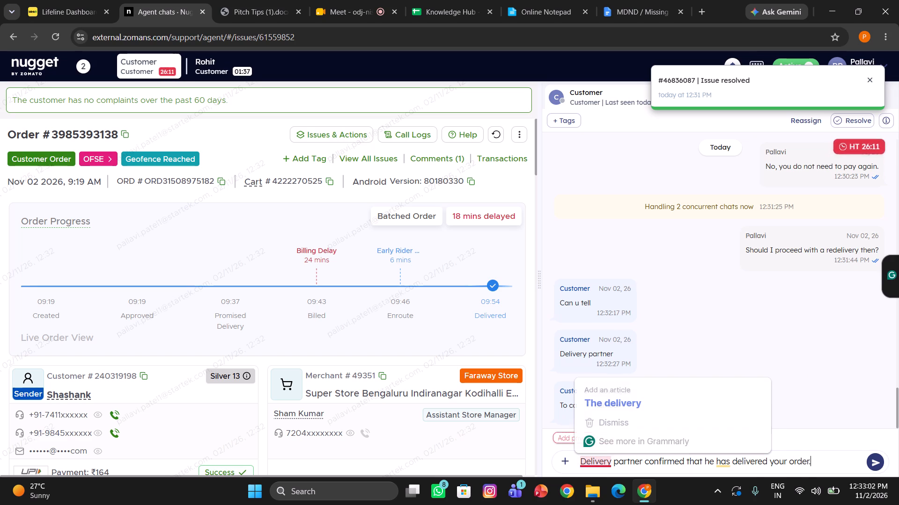
Correct the reply's opening to "The delivery" and send "The delivery partner confirmed that he has delivered your order." to the customer.
click(594, 406)
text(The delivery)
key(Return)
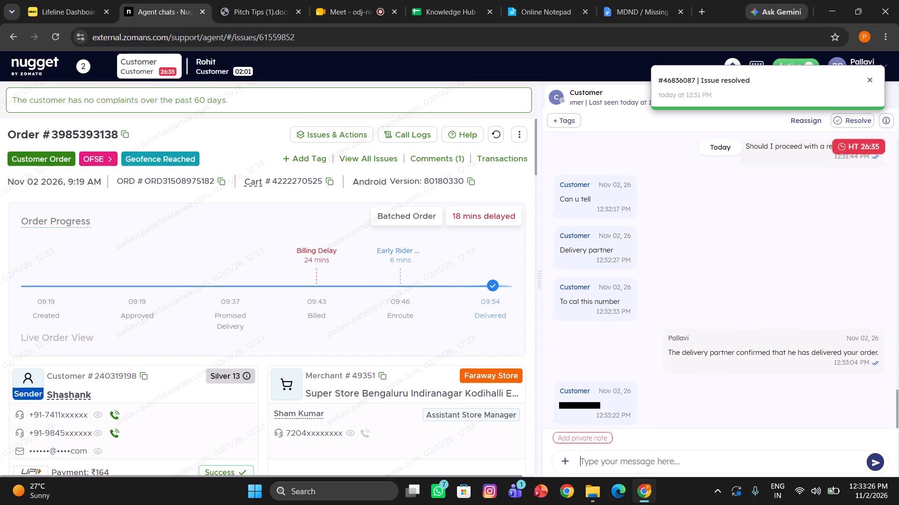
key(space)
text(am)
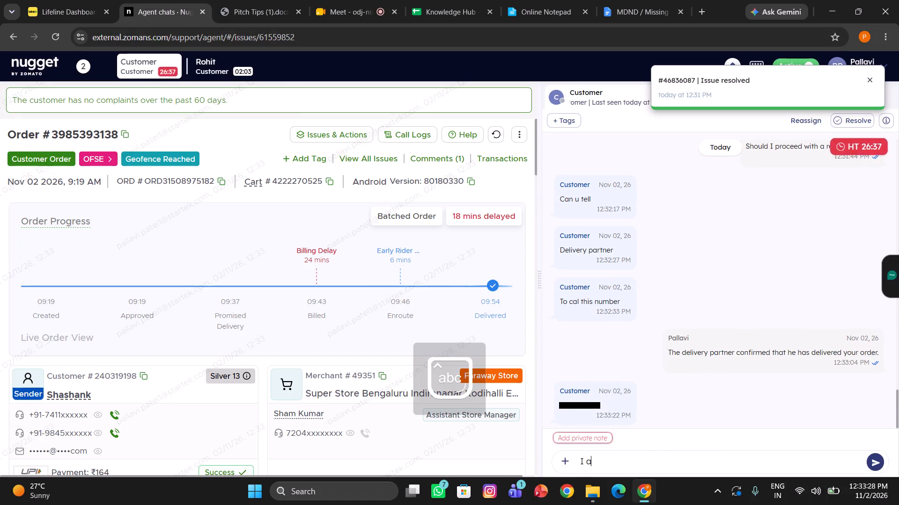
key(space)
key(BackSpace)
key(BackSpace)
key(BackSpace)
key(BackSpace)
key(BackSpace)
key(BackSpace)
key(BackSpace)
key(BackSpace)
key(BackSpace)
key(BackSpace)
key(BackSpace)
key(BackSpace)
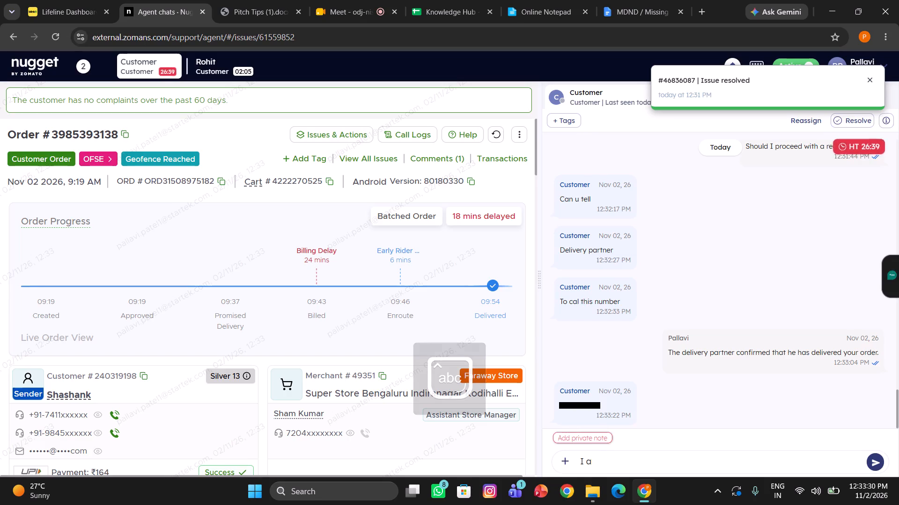
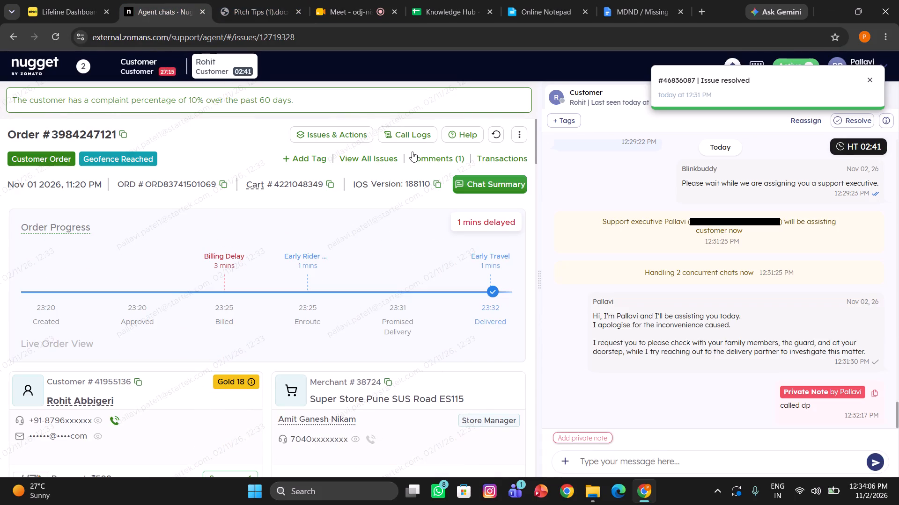
Review the order's call history for the call attempts between agent, rider and customer.
click(397, 134)
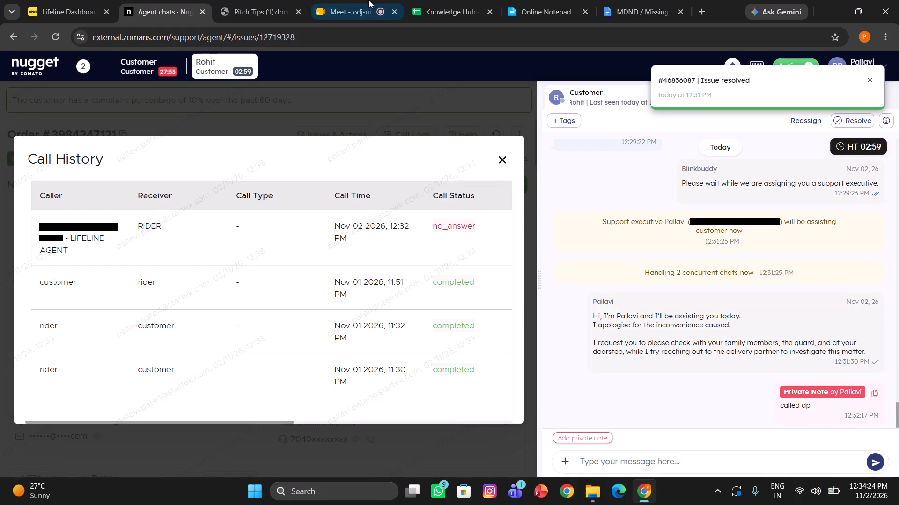
click(500, 163)
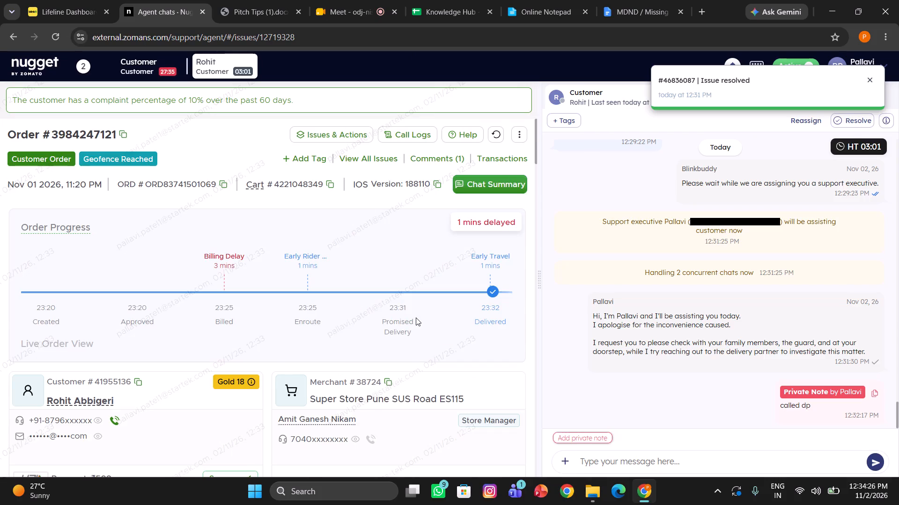
Place another call to the delivery rider of the missing complete order.
scroll(416, 317, down, 2)
click(370, 371)
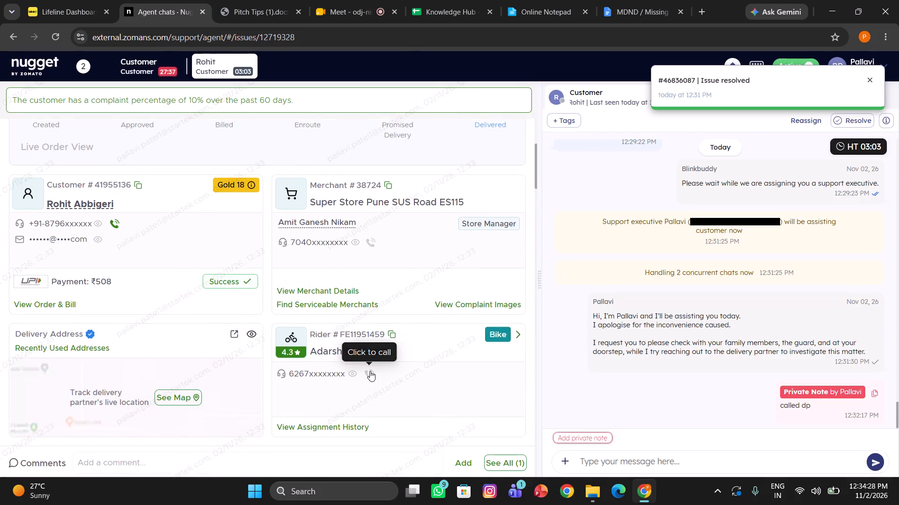
click(465, 349)
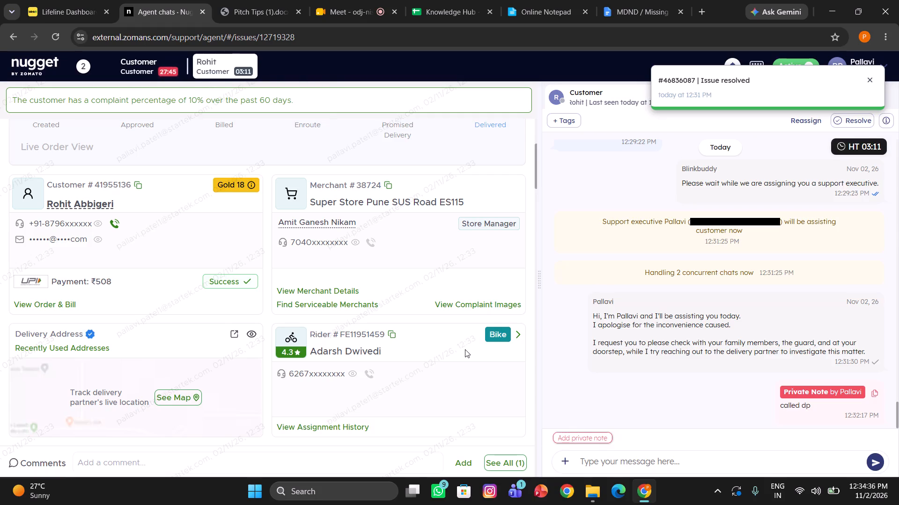
Search the canned responses for "th" to bring up the Third Mandatory Response for the missing complete order chat.
click(586, 452)
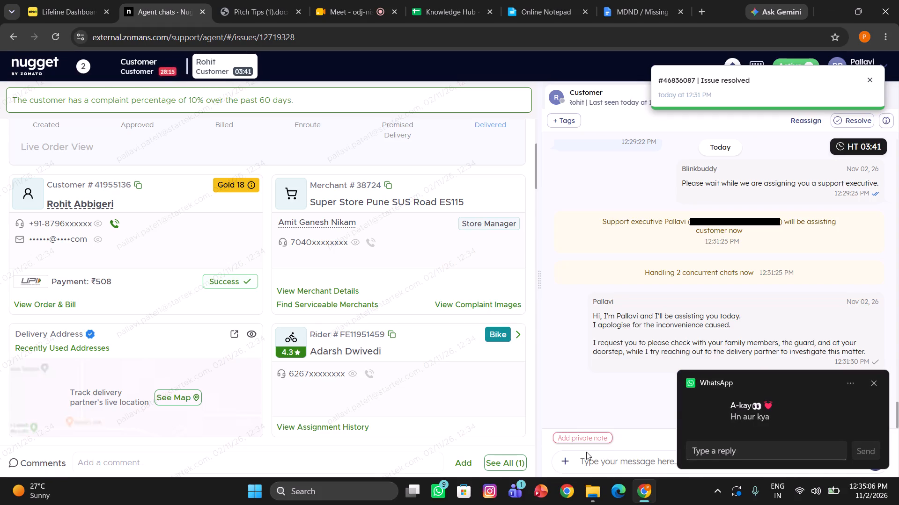
scroll(693, 369, down, 2)
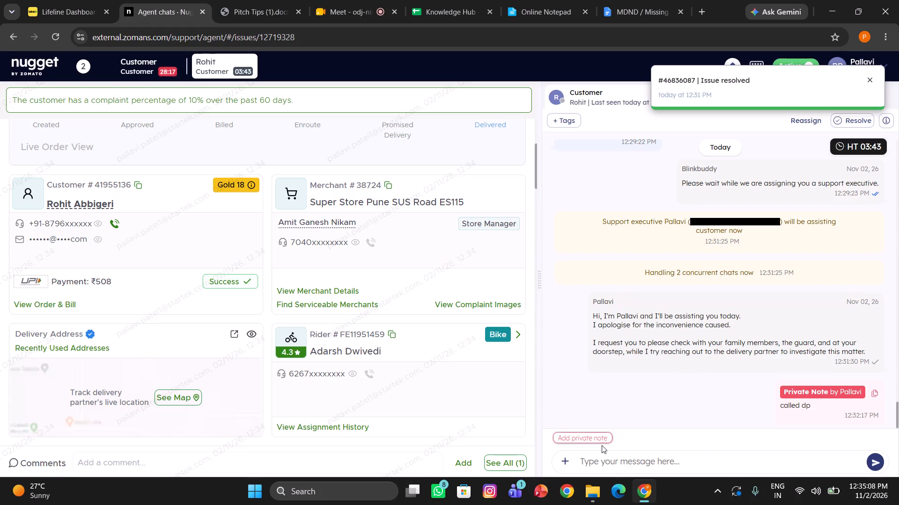
click(605, 468)
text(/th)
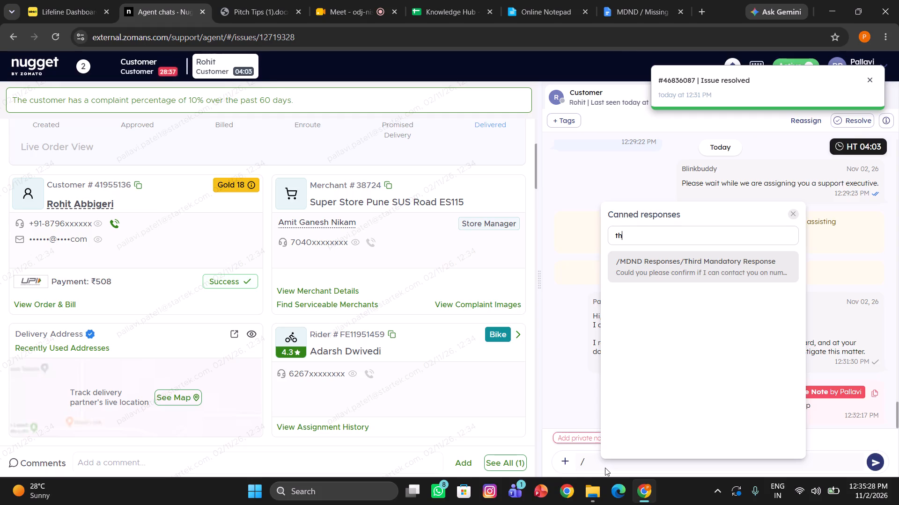
Send the MDND third mandatory canned response, replacing its number placeholders with the starting digits of the customer's registered phone number.
click(650, 276)
click(815, 432)
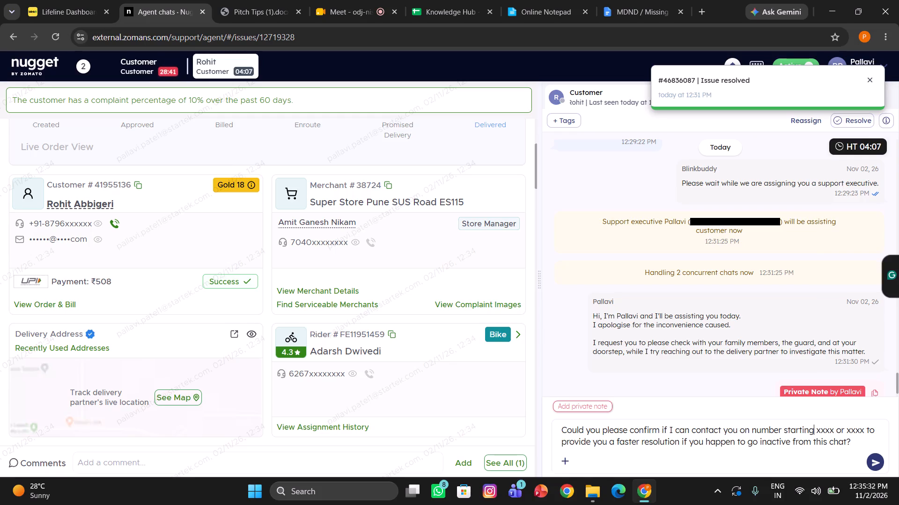
drag(815, 432, 865, 430)
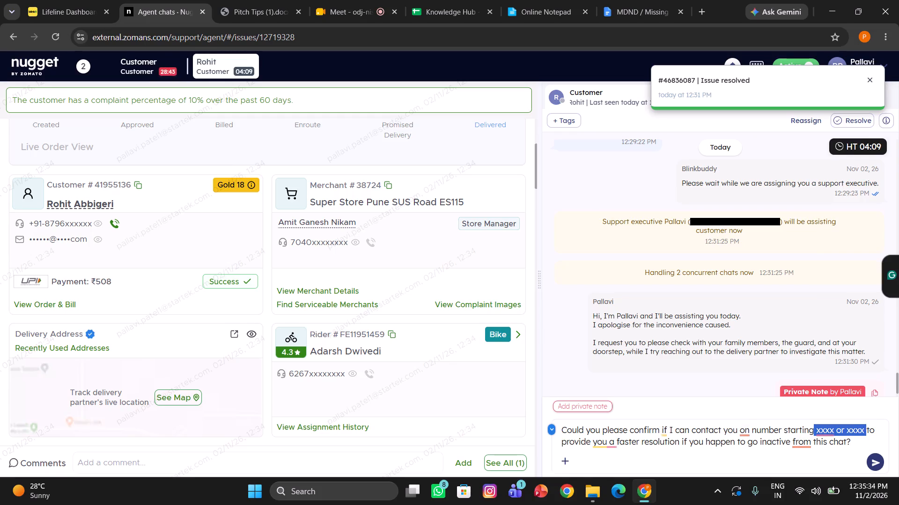
key(BackSpace)
key(space)
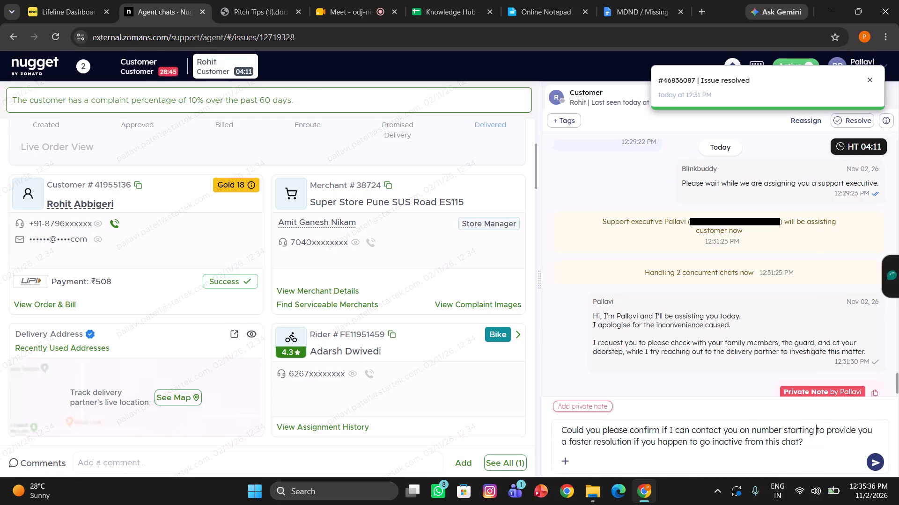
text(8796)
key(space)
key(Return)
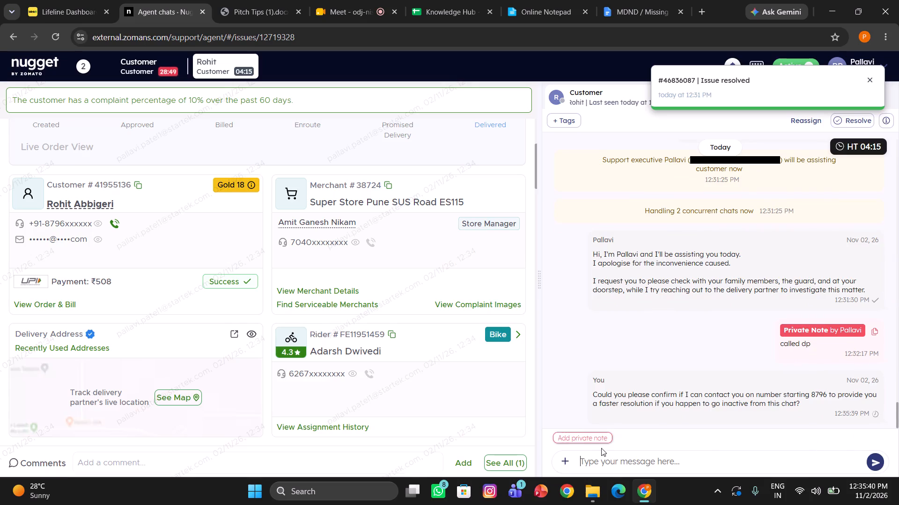
Add the private note "dp-ur" to the chat.
click(563, 440)
text(dp-ur)
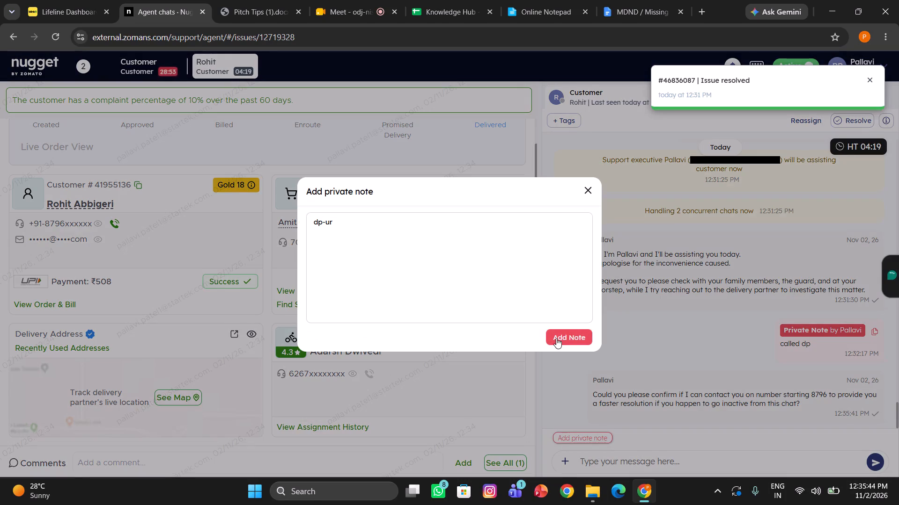
click(556, 338)
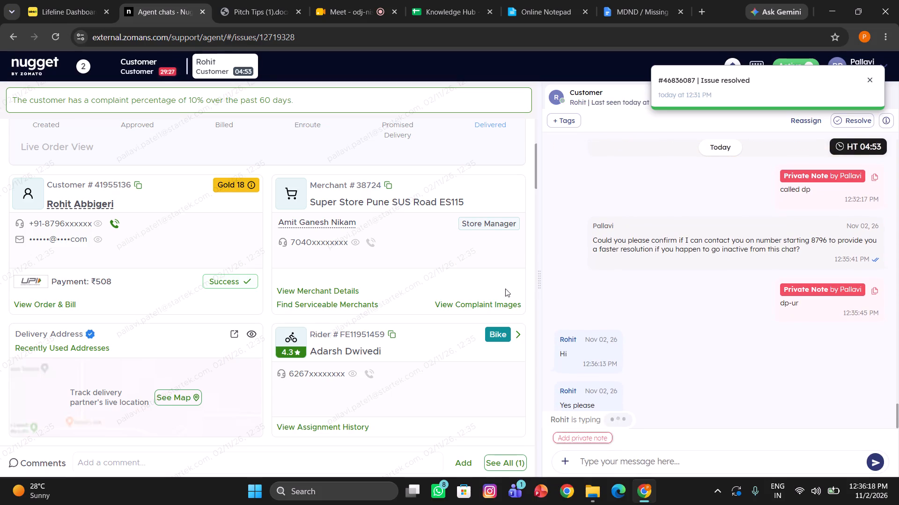
Switch to the undelivered order chat and write the reply "Should I proceed with redelivery.", with the first word spelled correctly.
click(135, 67)
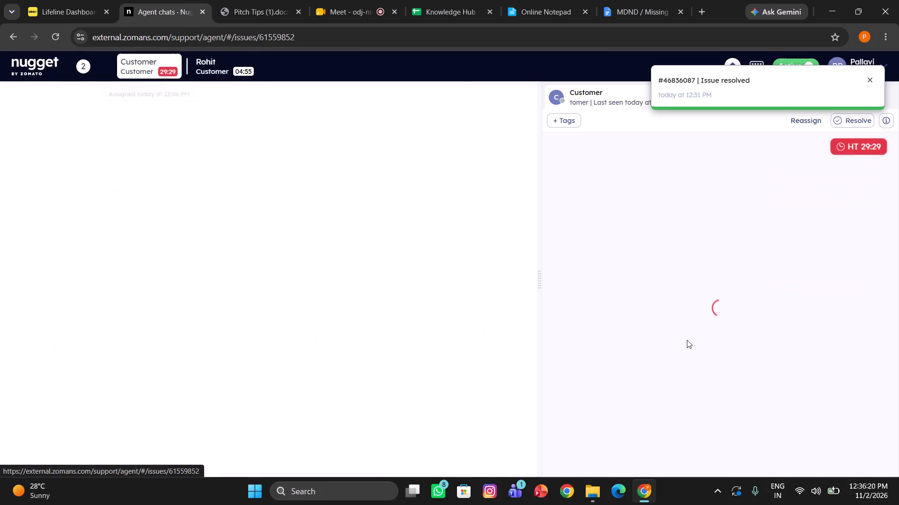
scroll(687, 373, down, 2)
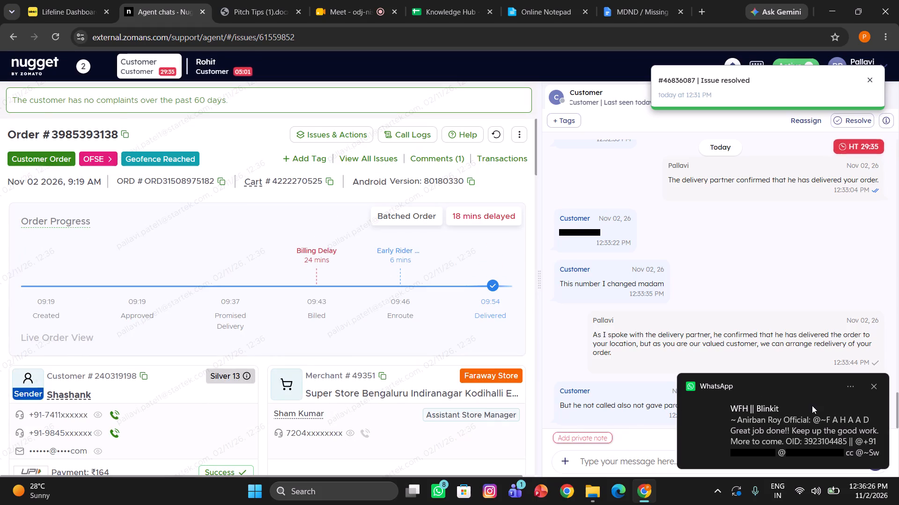
click(875, 387)
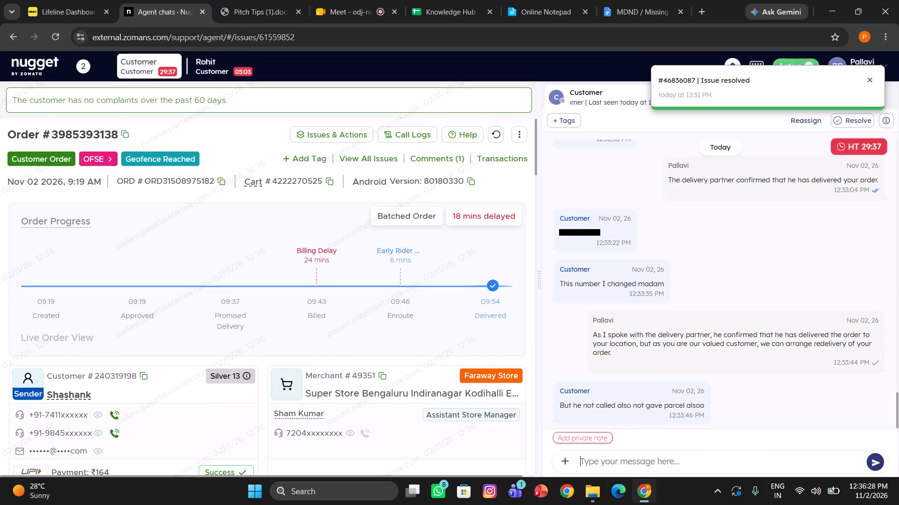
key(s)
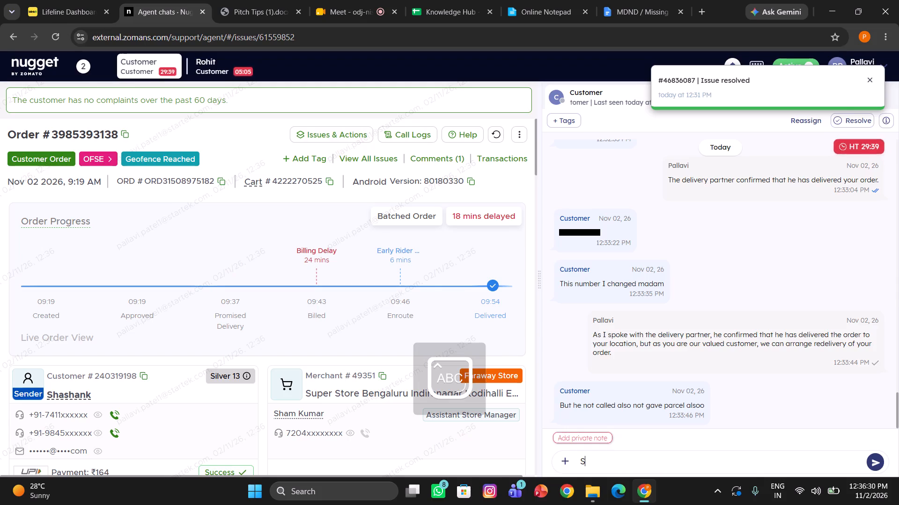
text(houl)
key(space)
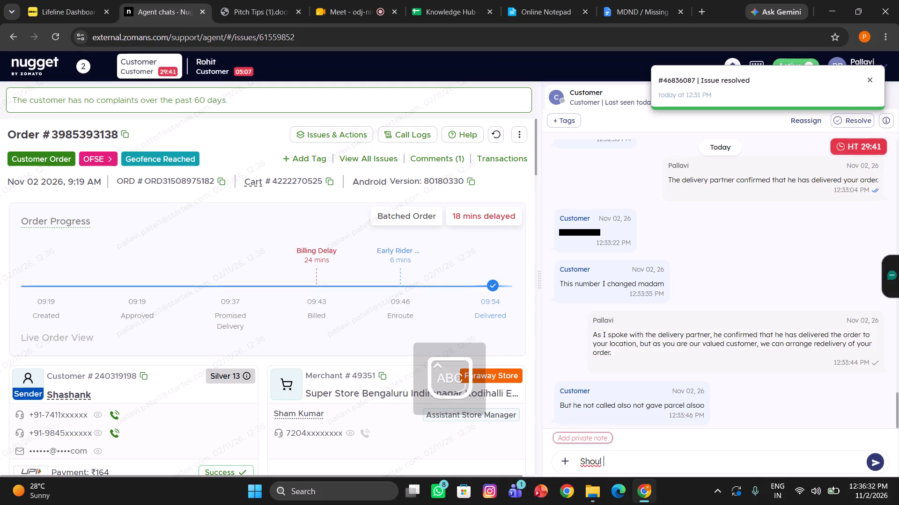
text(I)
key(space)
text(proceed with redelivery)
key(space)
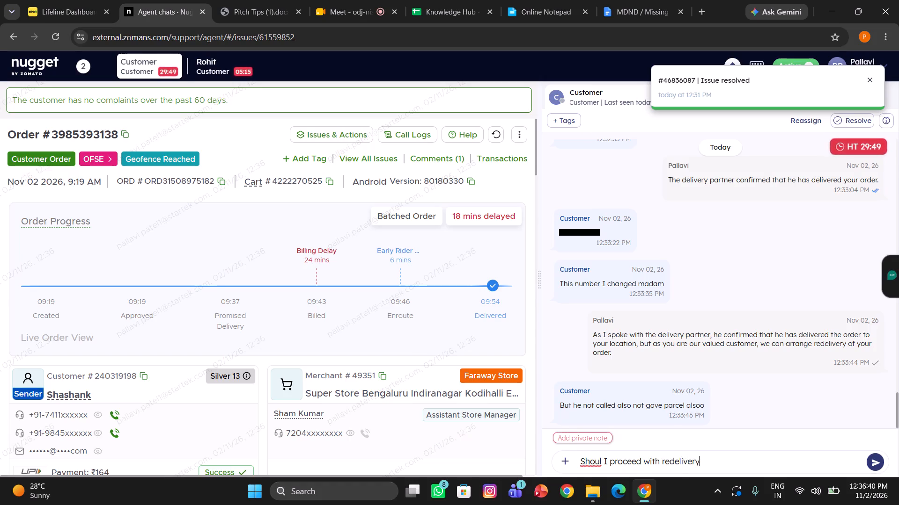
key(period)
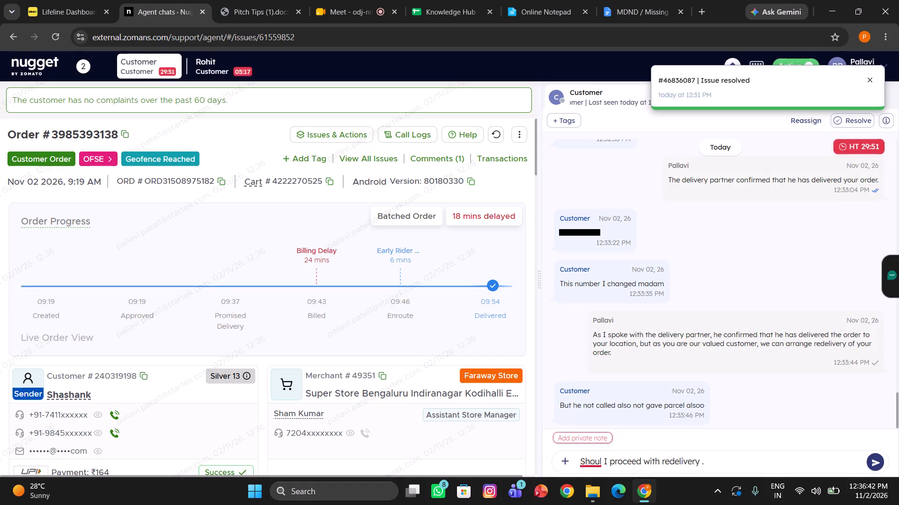
click(591, 374)
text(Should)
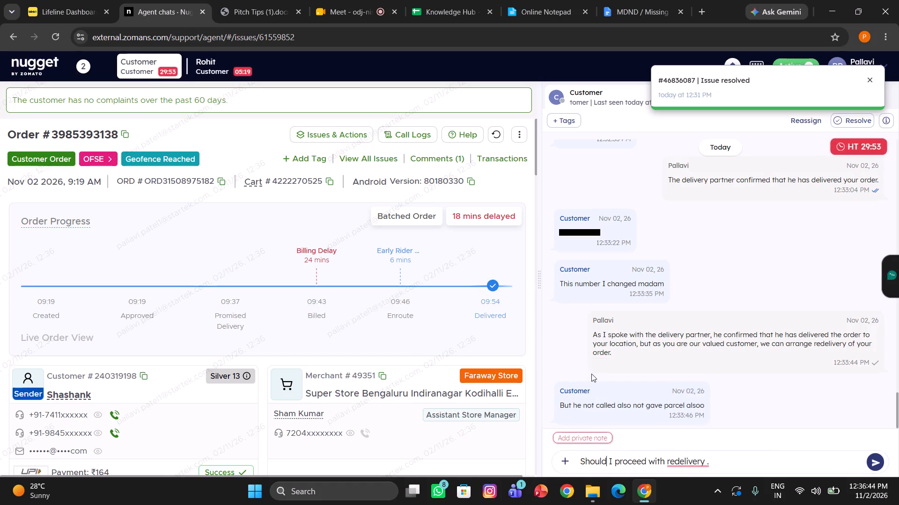
click(682, 383)
key(question)
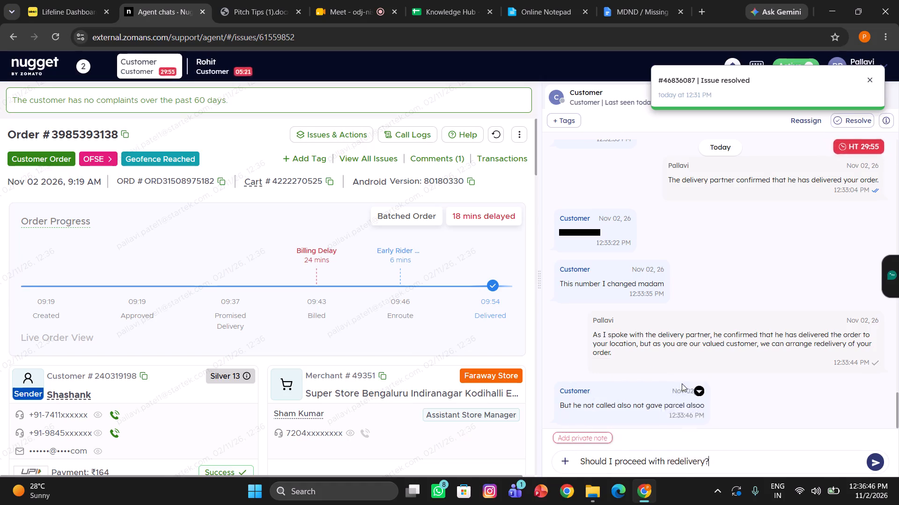
key(Return)
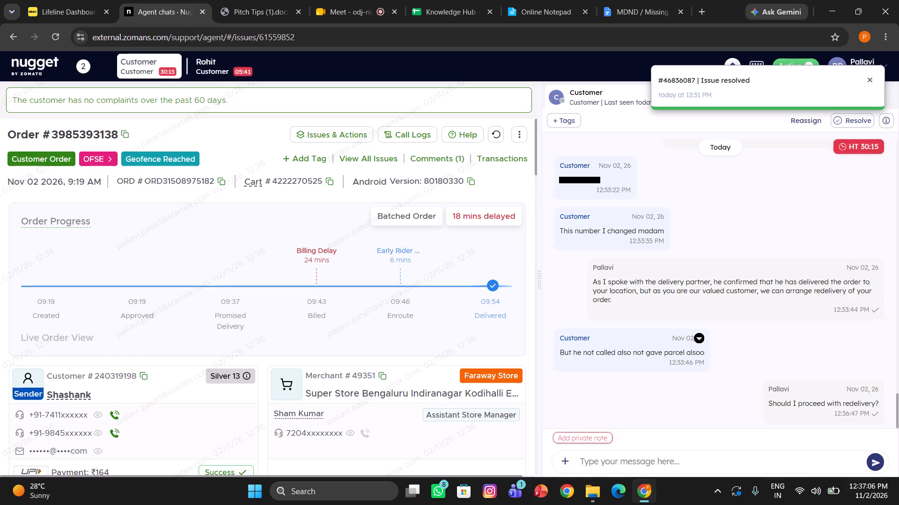
click(210, 74)
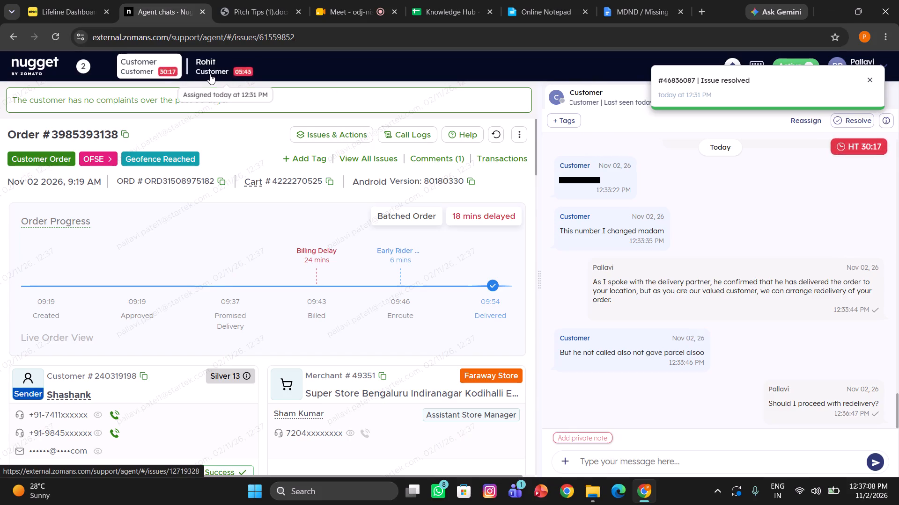
scroll(662, 350, down, 4)
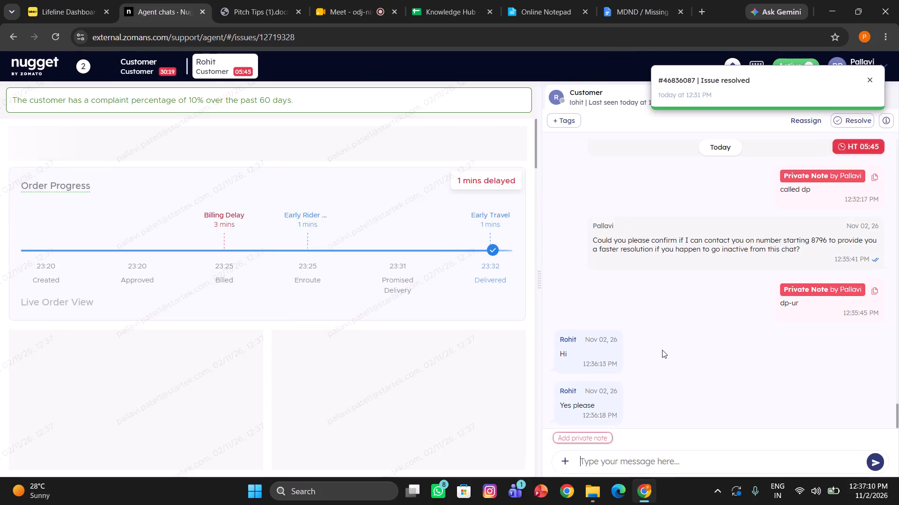
click(313, 351)
scroll(313, 351, down, 1)
scroll(178, 373, down, 1)
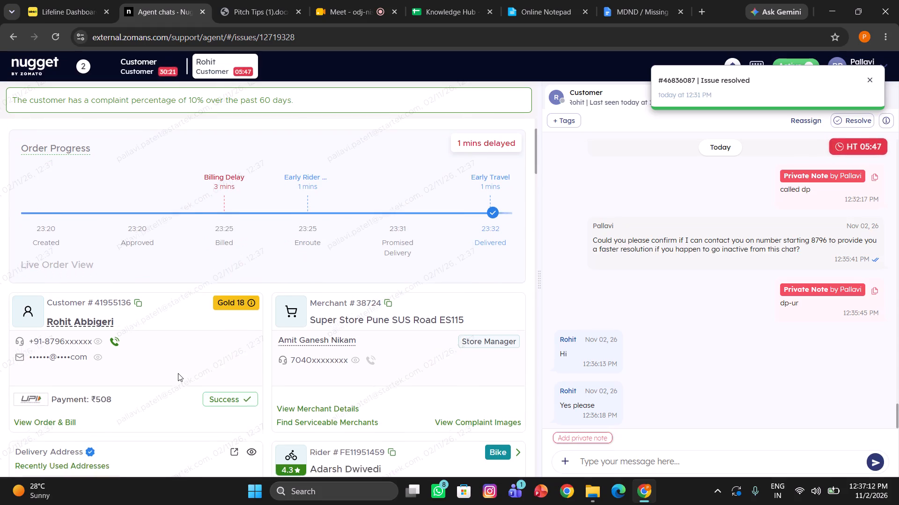
scroll(178, 373, down, 1)
click(111, 339)
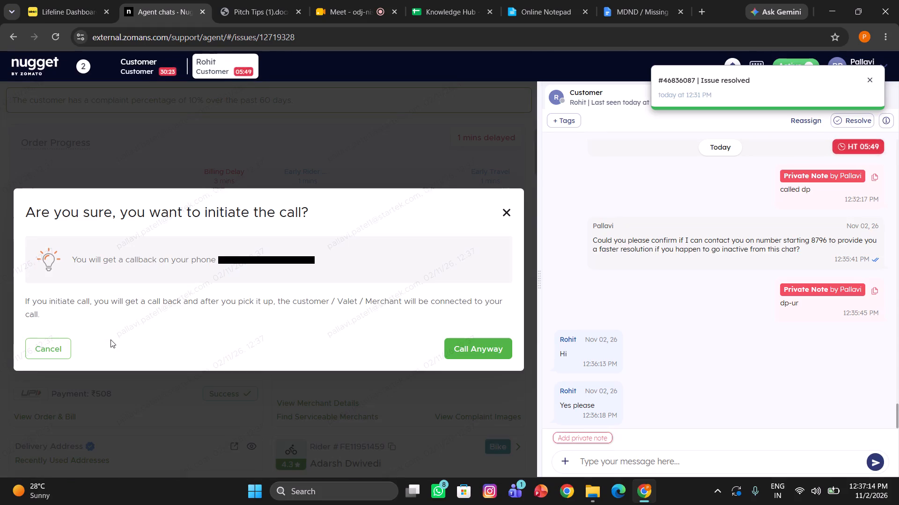
click(473, 346)
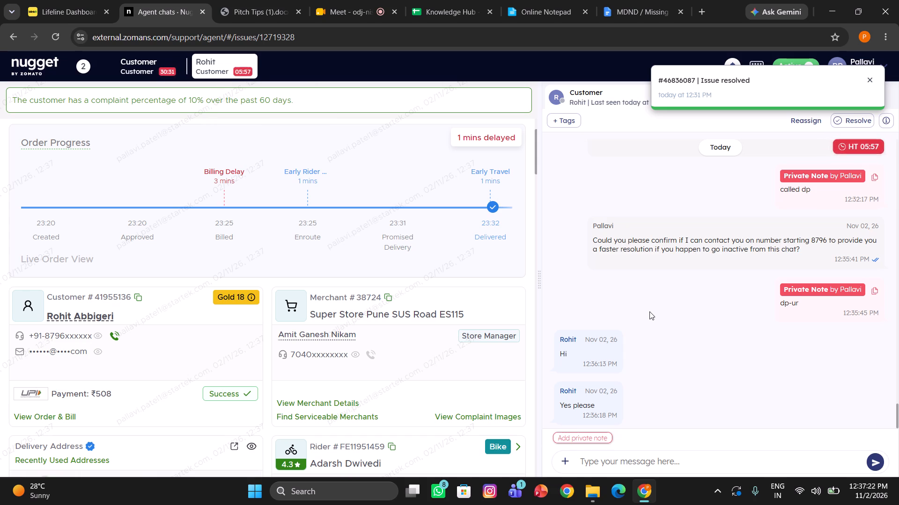
click(575, 433)
text(ca)
text(lled cx)
click(554, 332)
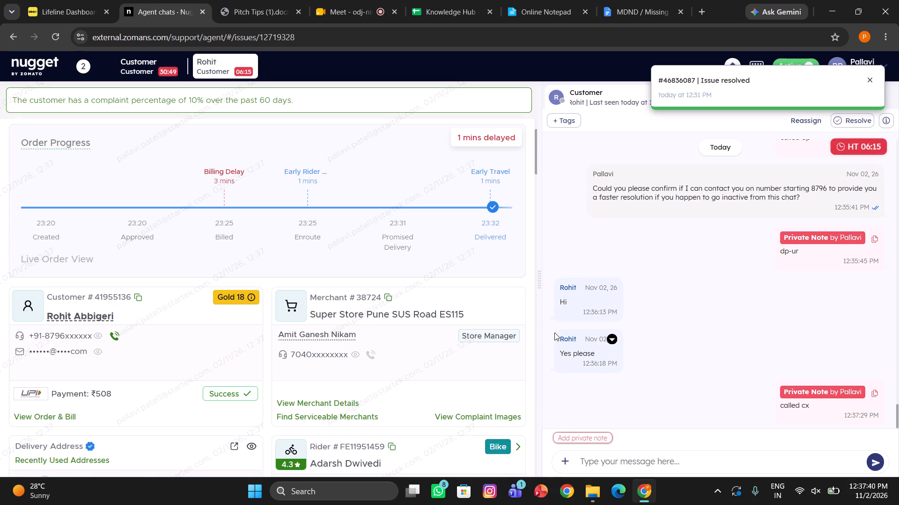
scroll(261, 319, up, 6)
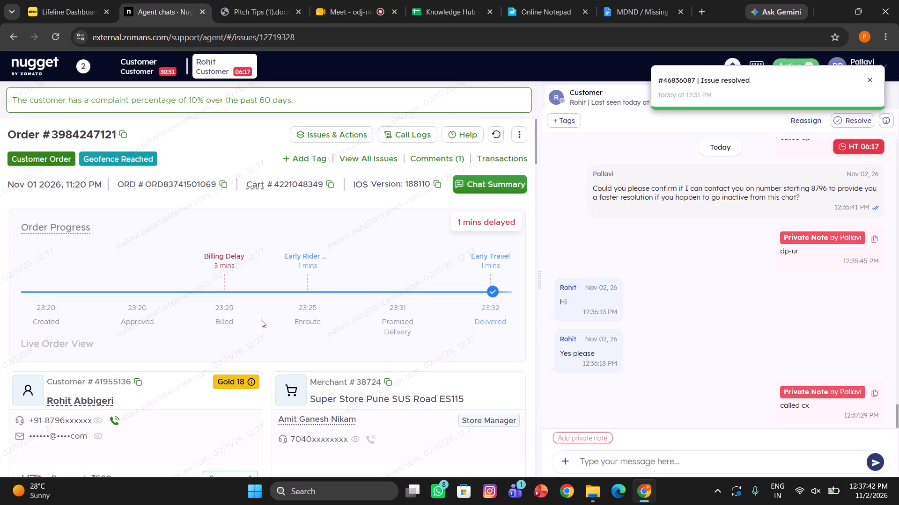
click(399, 131)
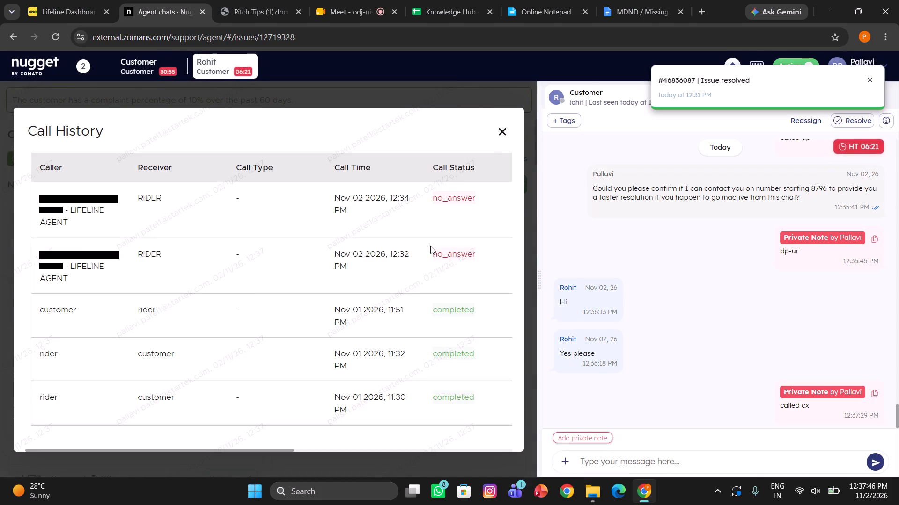
scroll(430, 246, down, 2)
click(500, 135)
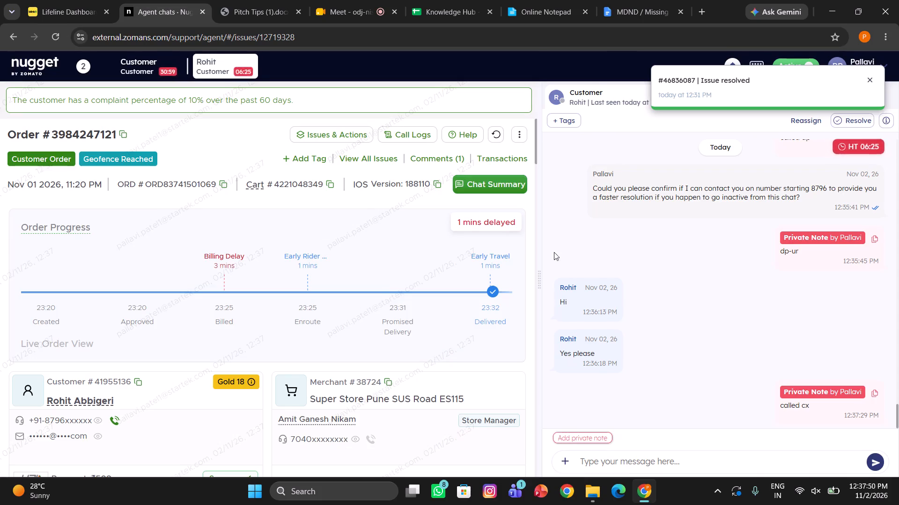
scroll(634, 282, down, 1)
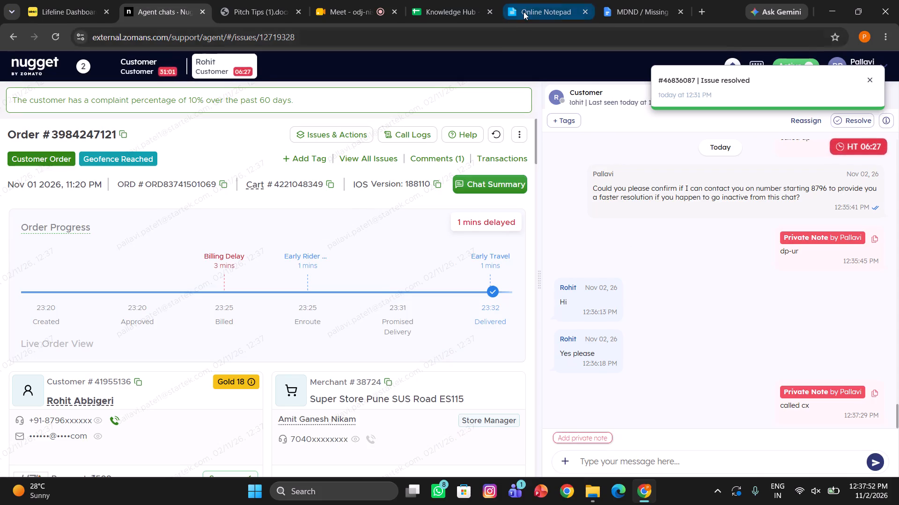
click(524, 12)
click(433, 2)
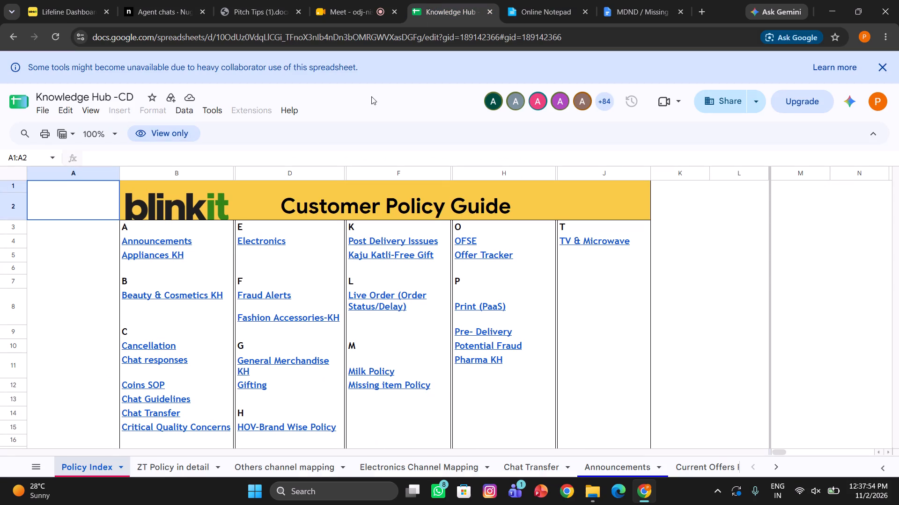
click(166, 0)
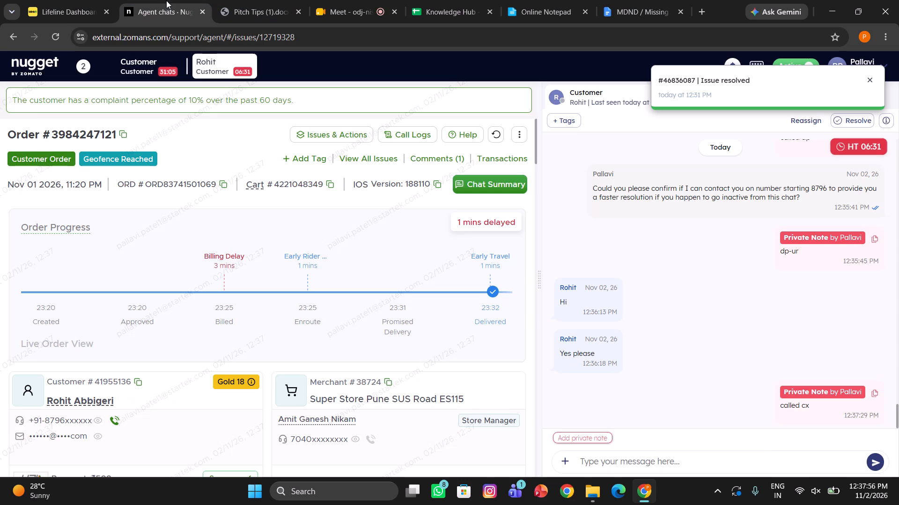
Review the missing complete order's delivery address, its items and bill, and the customer's overview with complaint history.
scroll(258, 312, down, 2)
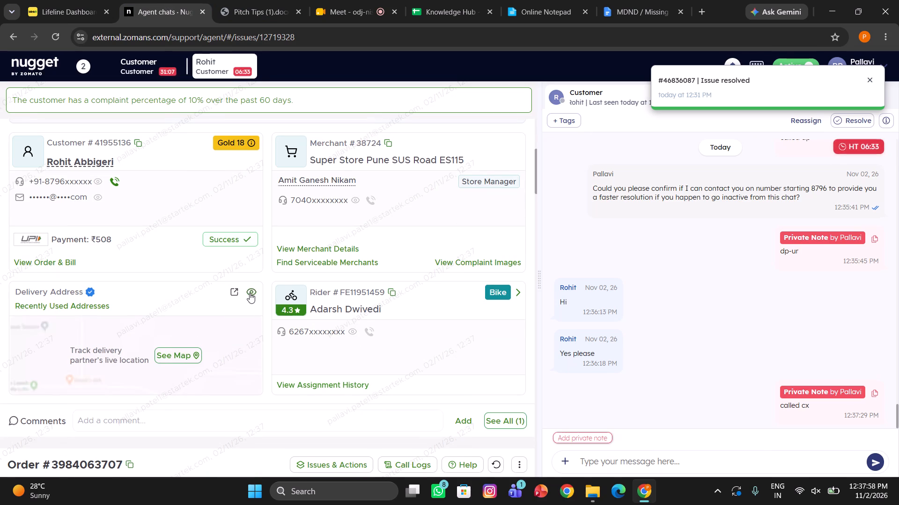
click(250, 293)
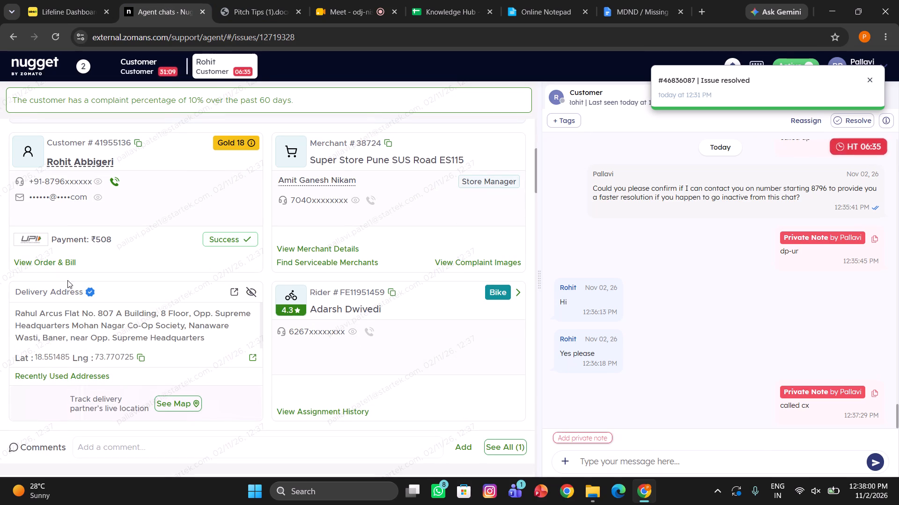
click(59, 262)
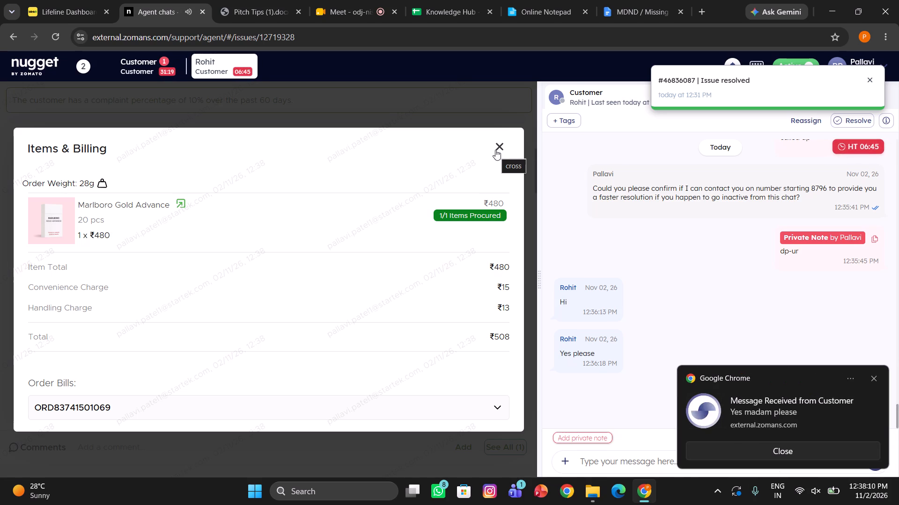
click(495, 150)
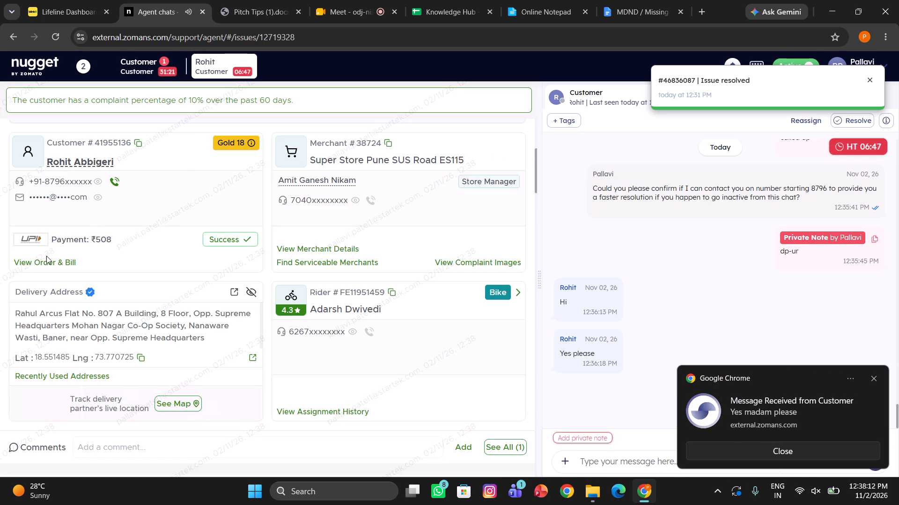
click(103, 164)
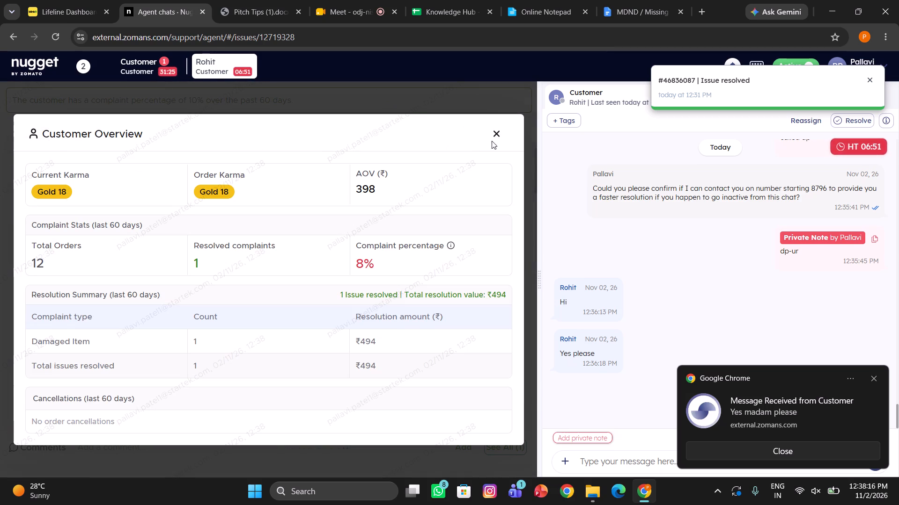
click(499, 129)
Check the Missing Item issue options for the order's Marlboro Gold Advance without adding the item.
scroll(334, 164, up, 7)
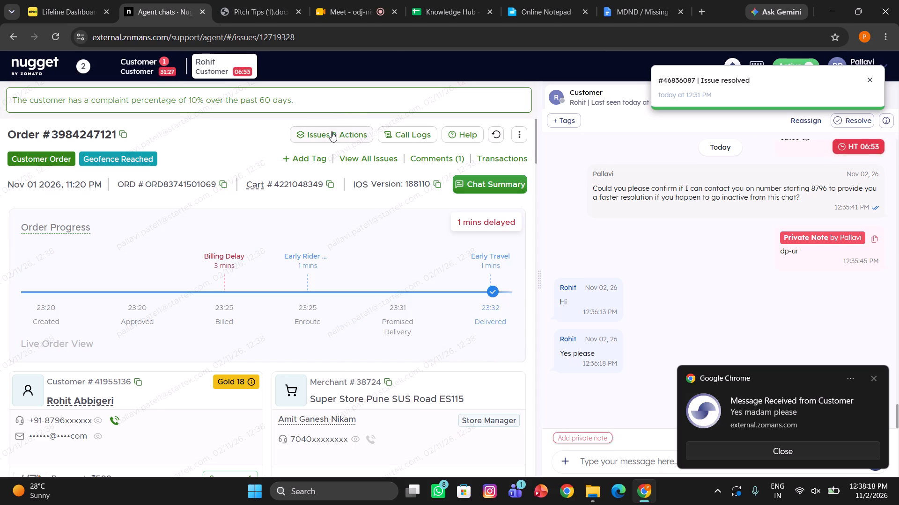
click(331, 132)
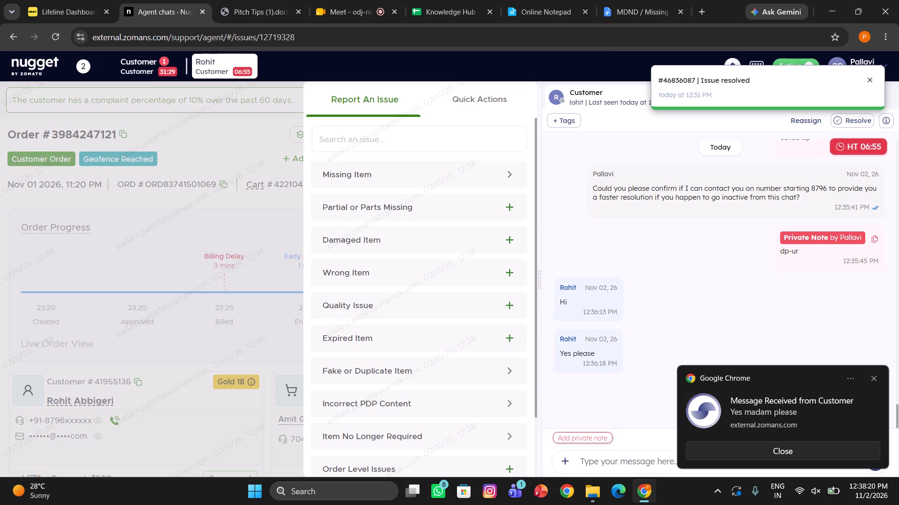
click(460, 175)
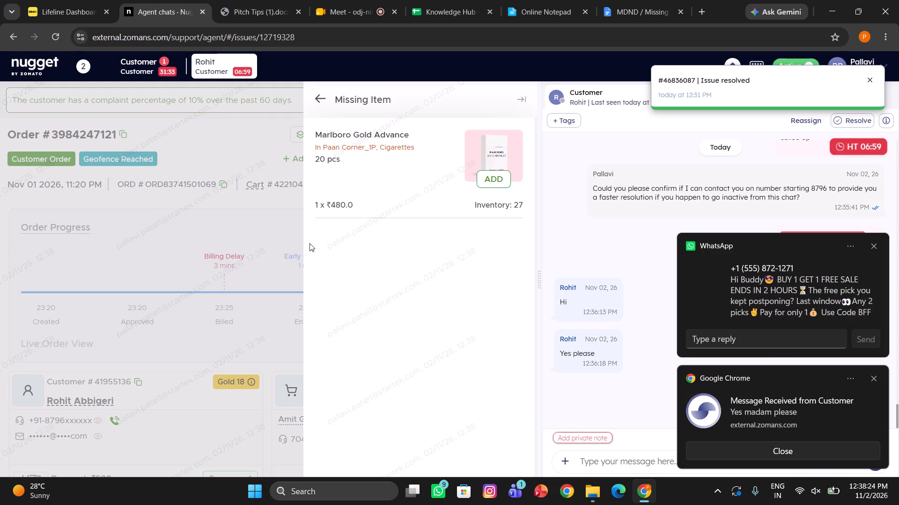
click(224, 267)
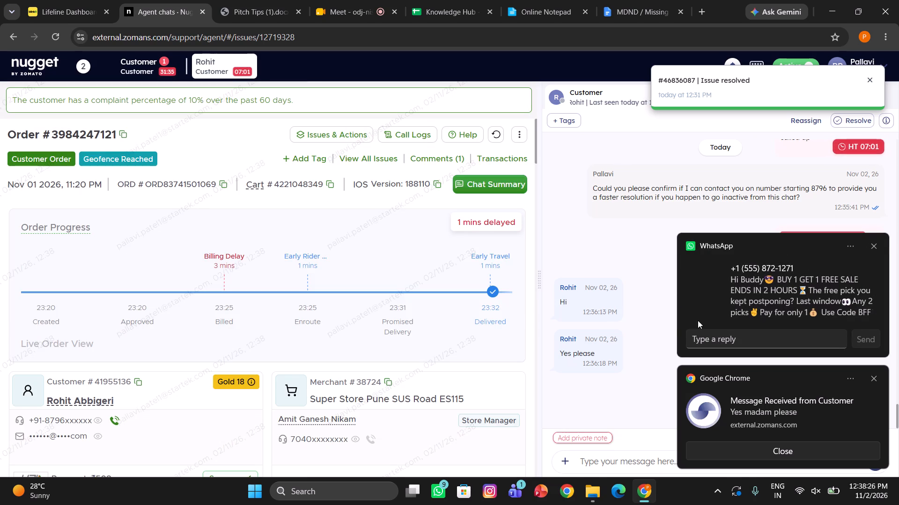
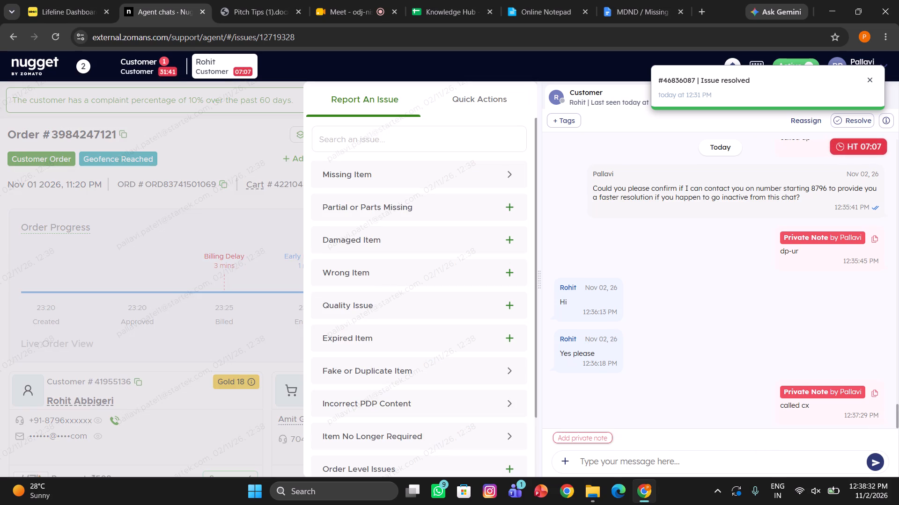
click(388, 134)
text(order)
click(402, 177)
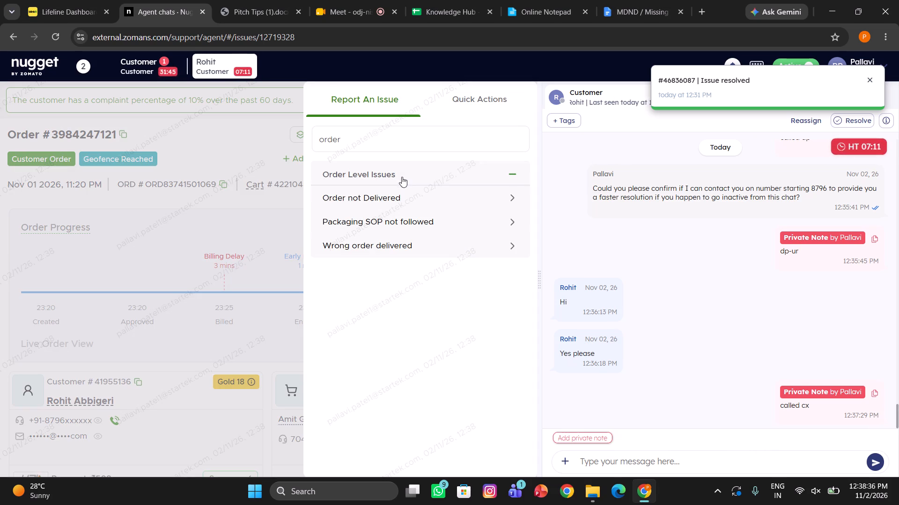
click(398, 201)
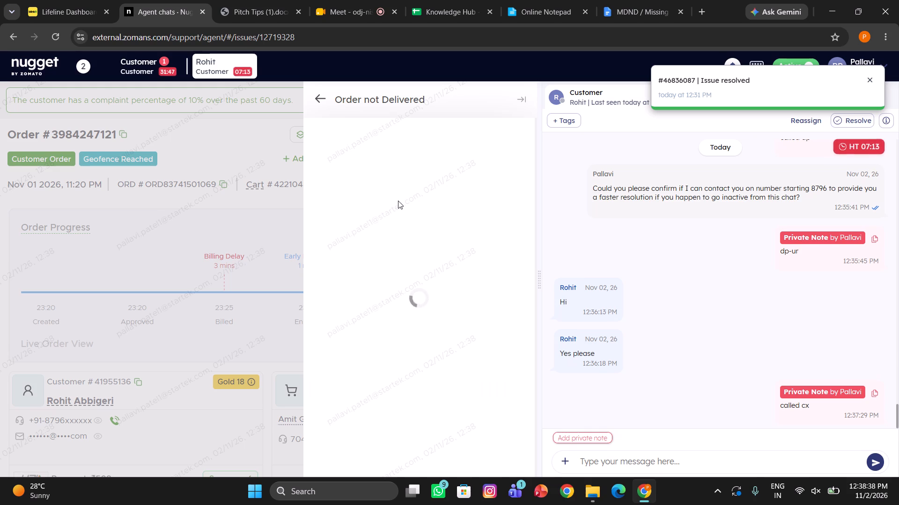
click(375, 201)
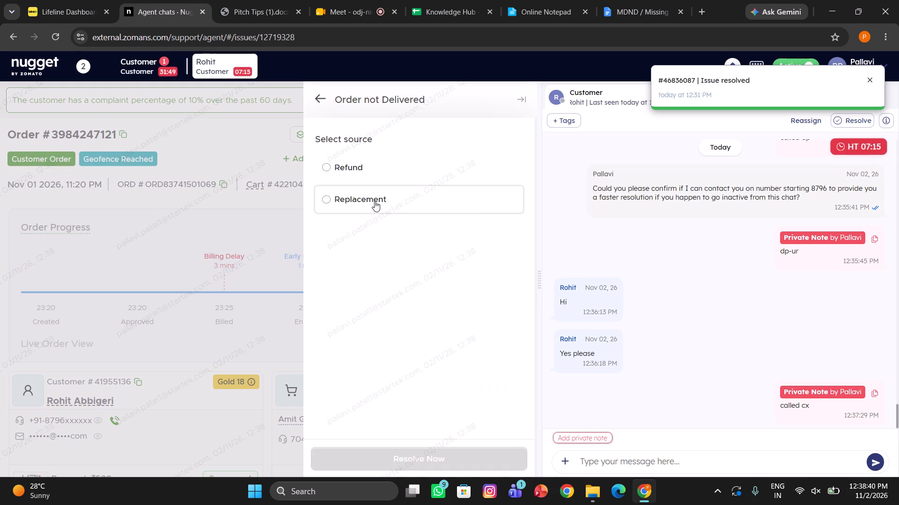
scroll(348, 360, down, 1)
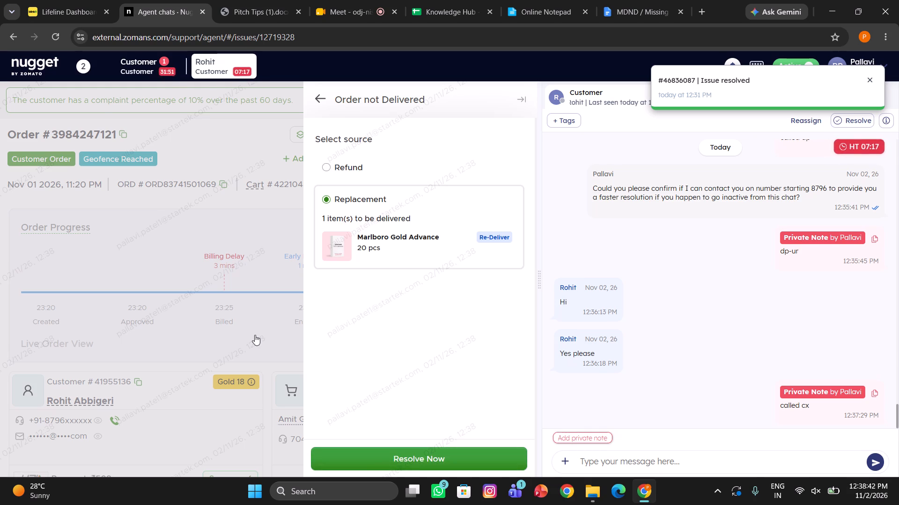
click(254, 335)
click(91, 398)
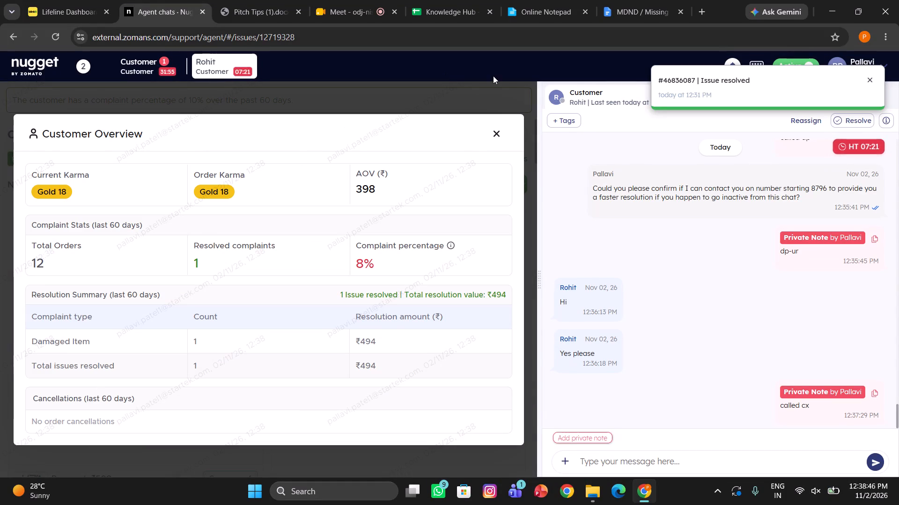
click(494, 137)
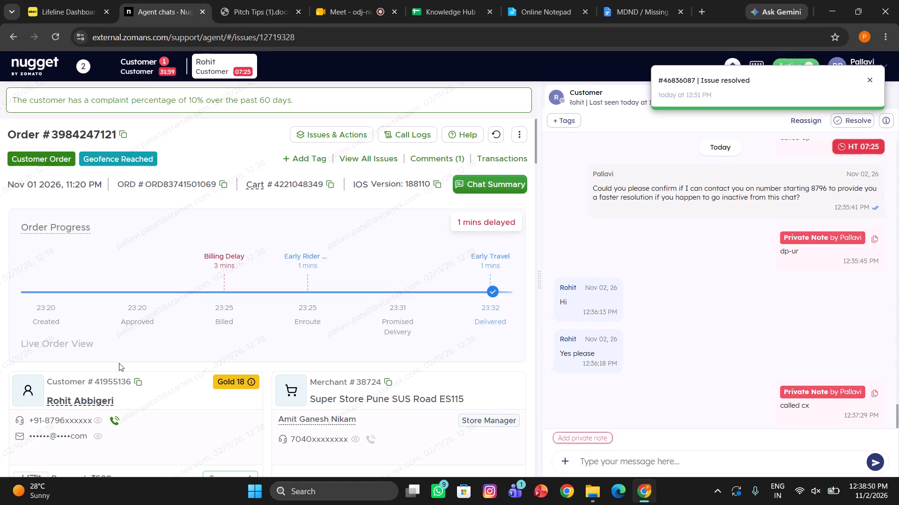
click(94, 397)
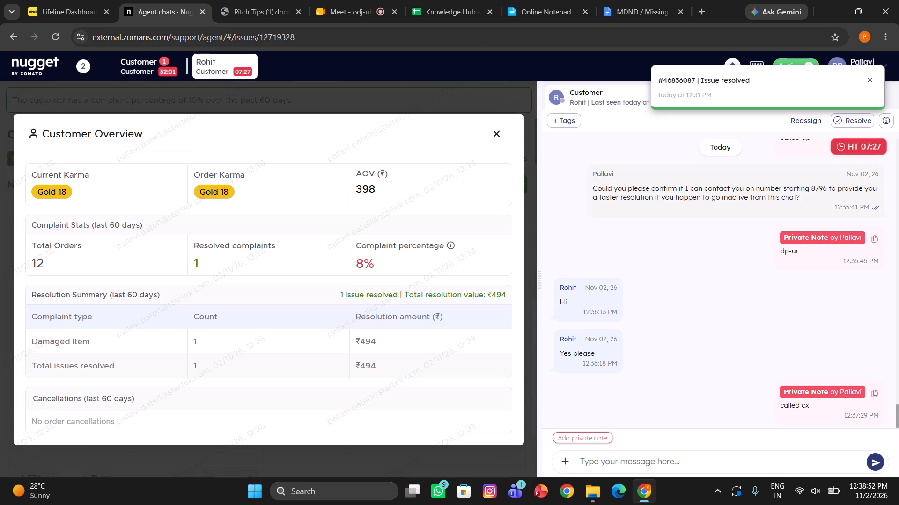
click(495, 133)
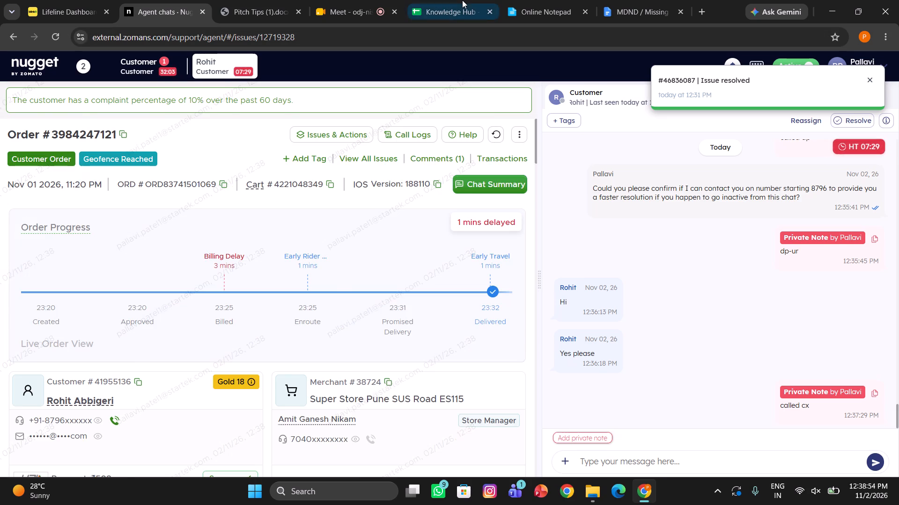
Switch to the Knowledge Hub -CD spreadsheet and read the MDND policy on the MDND-Specific channel Policy sheet, including the Gold 17-18 rules.
click(462, 0)
scroll(469, 461, left, 3)
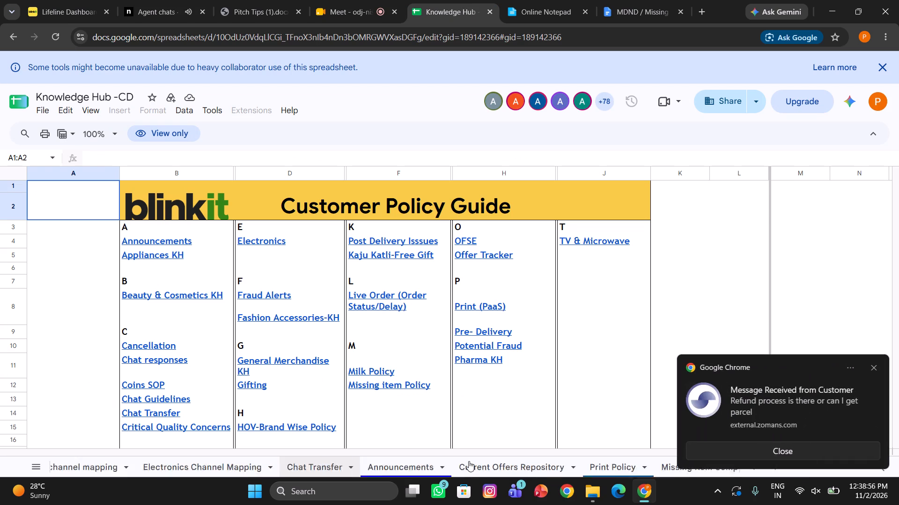
scroll(469, 461, left, 16)
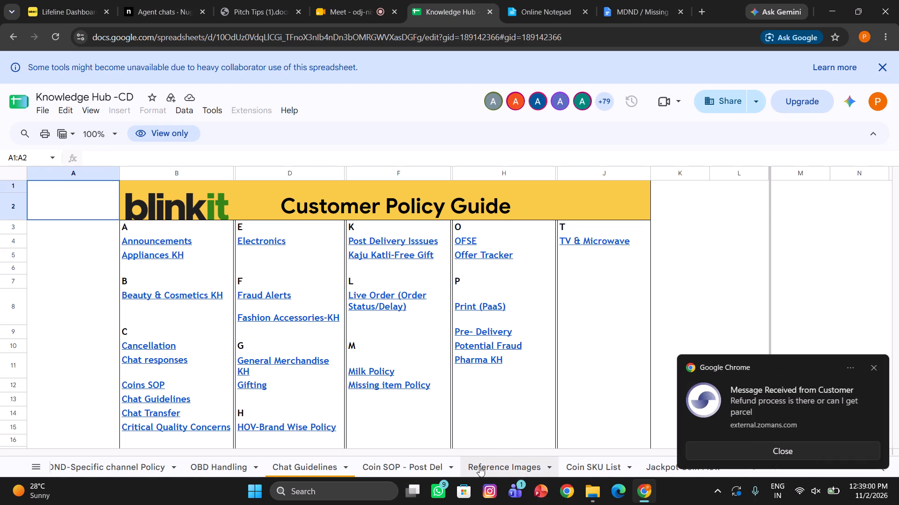
scroll(439, 466, right, 3)
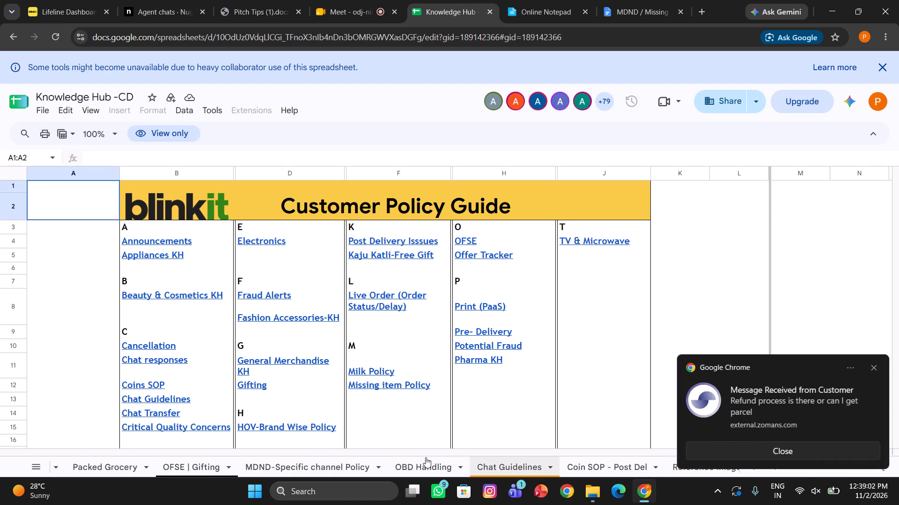
scroll(426, 457, right, 1)
click(308, 468)
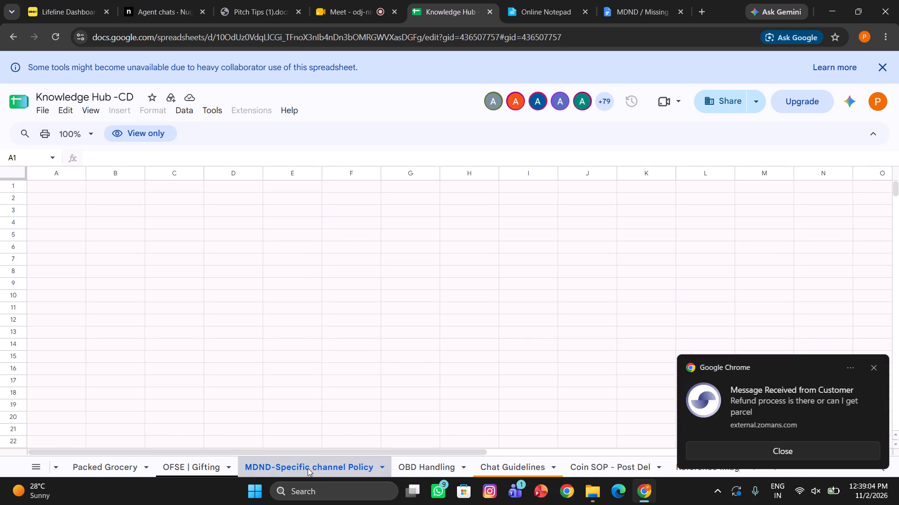
scroll(381, 352, down, 1)
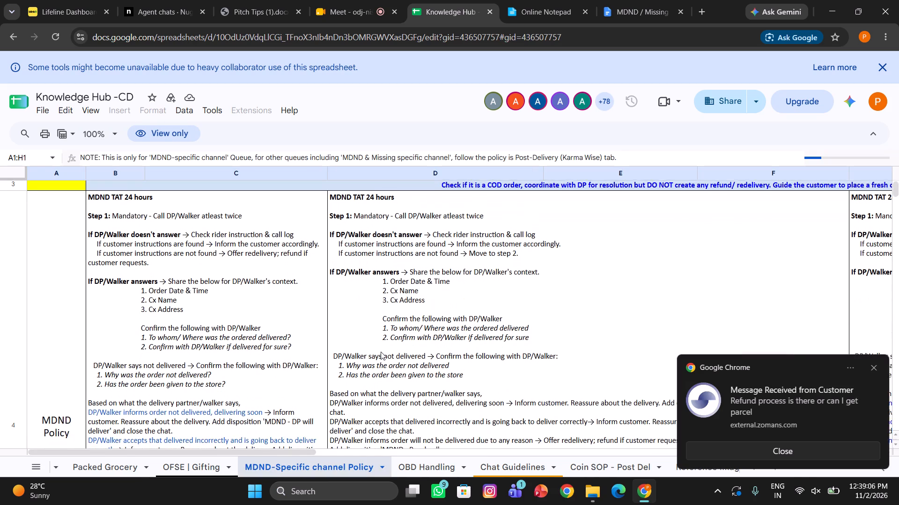
scroll(381, 352, down, 2)
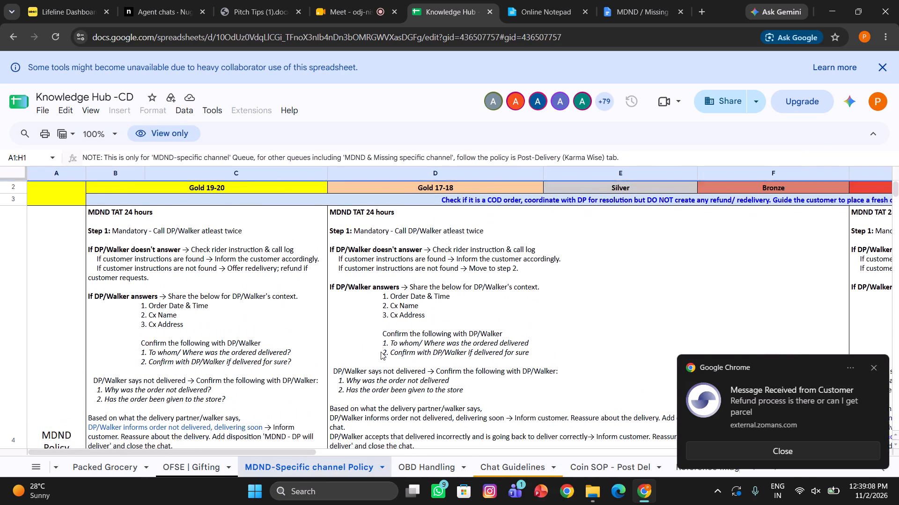
scroll(381, 352, down, 1)
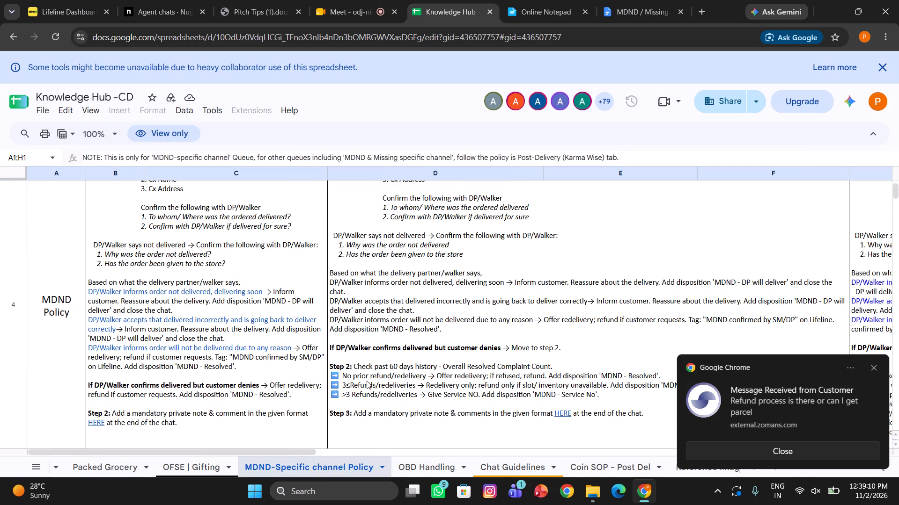
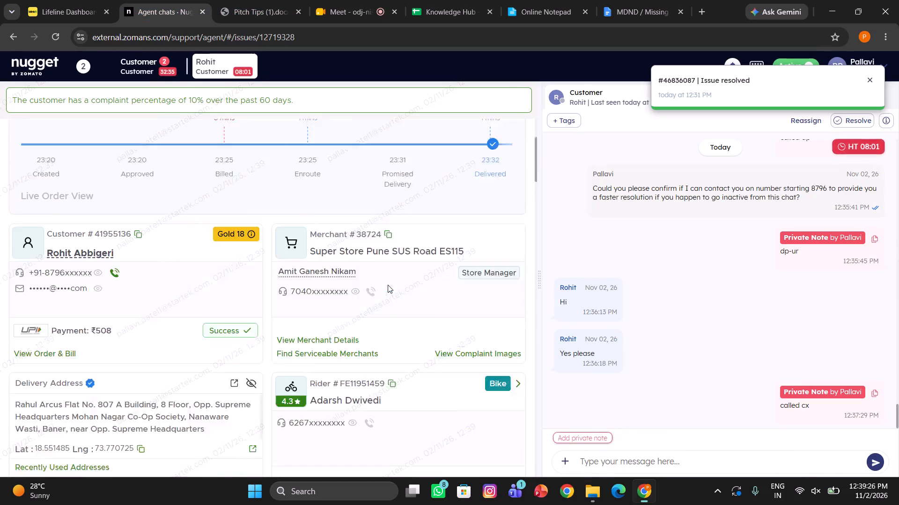
scroll(388, 285, down, 1)
click(57, 296)
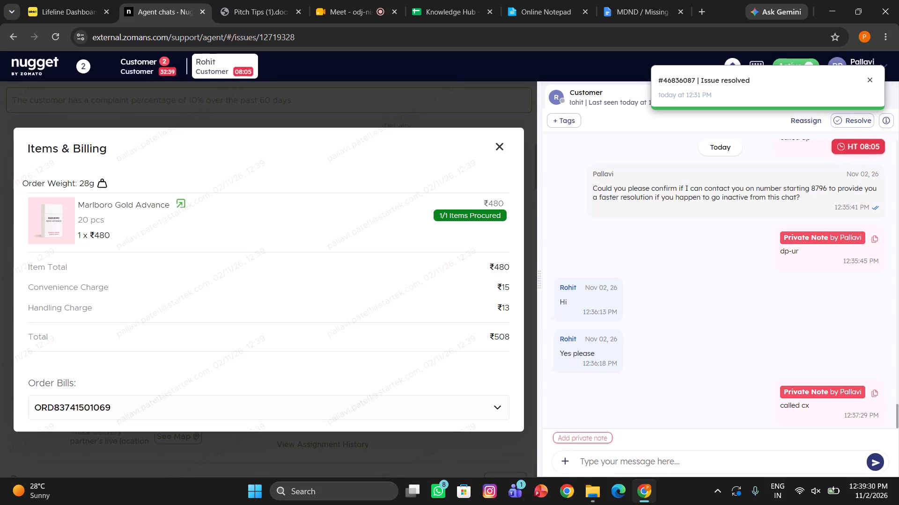
click(496, 142)
scroll(342, 226, up, 1)
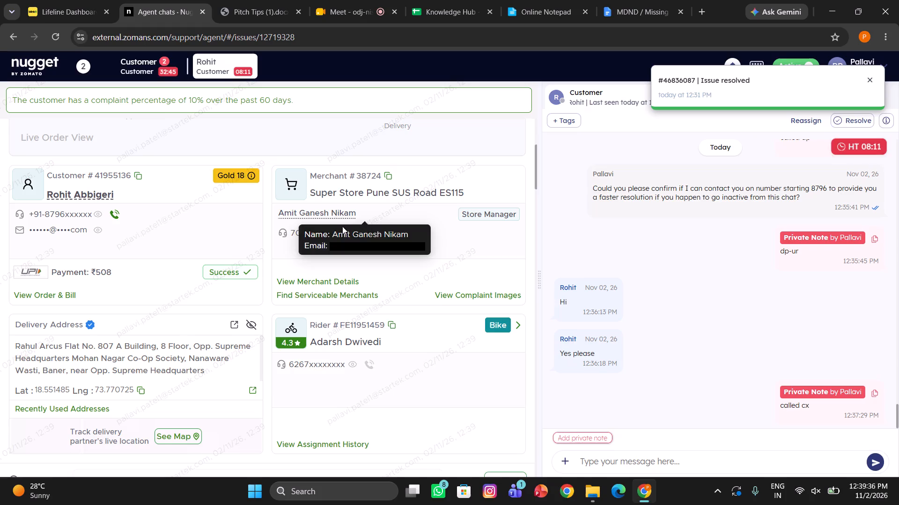
click(59, 298)
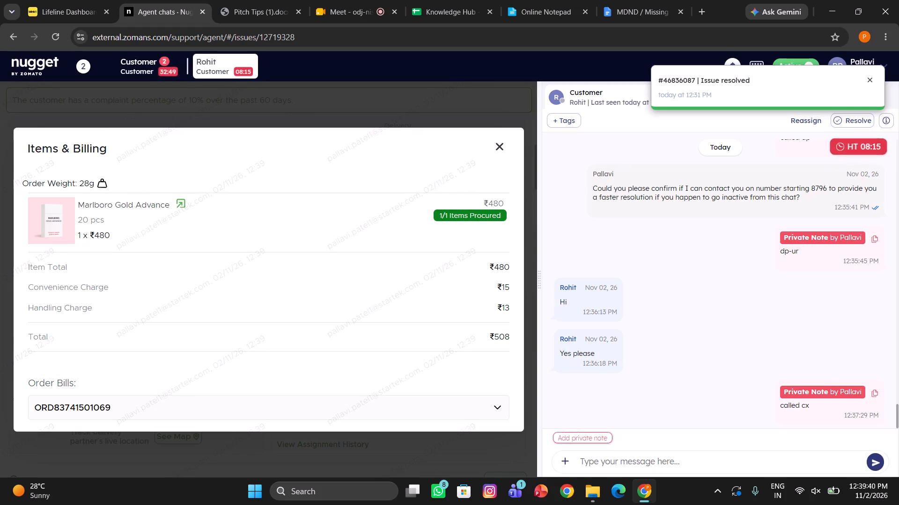
drag(168, 202, 88, 207)
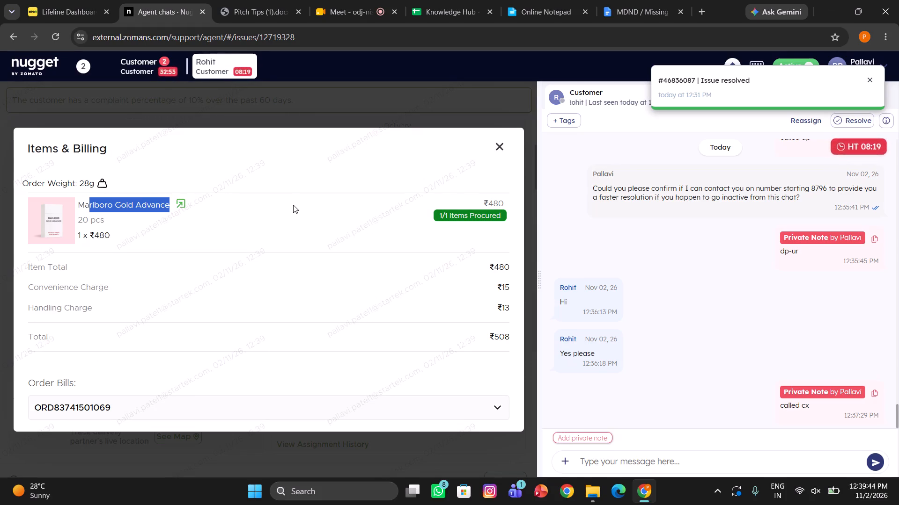
click(293, 205)
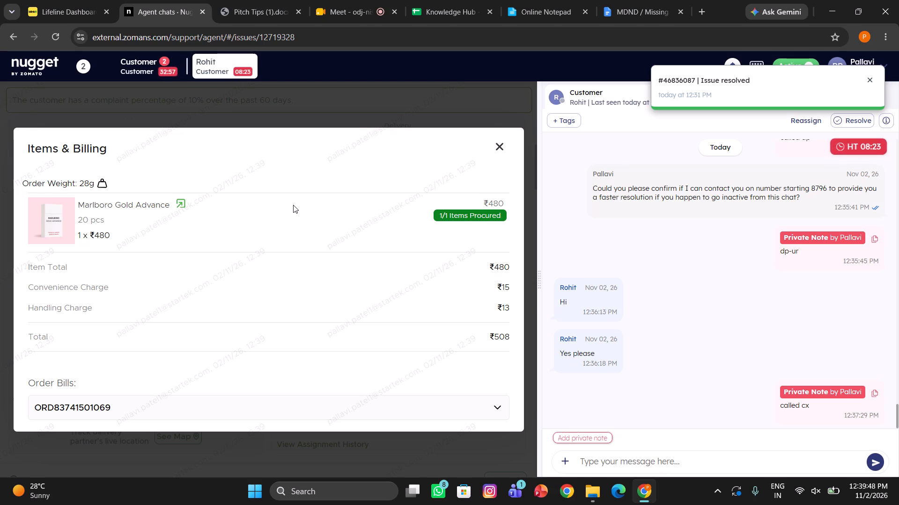
triple_click(134, 208)
click(134, 208)
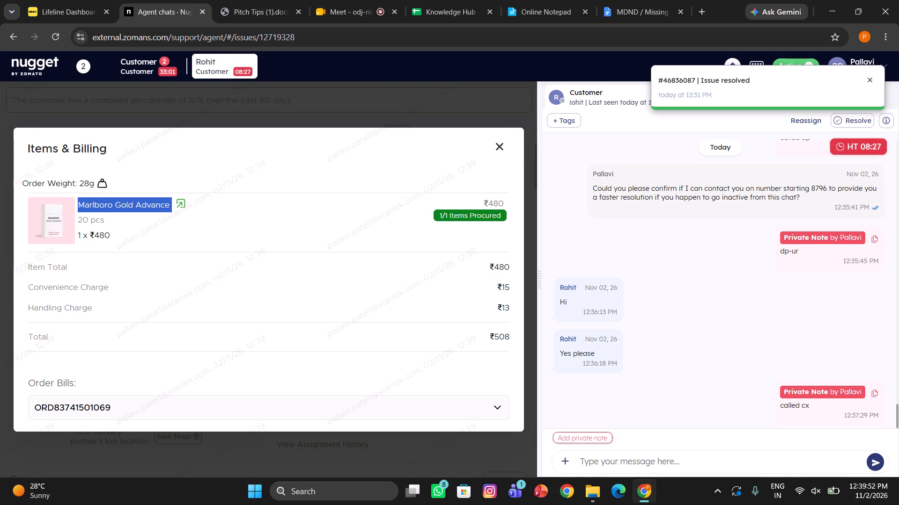
click(135, 207)
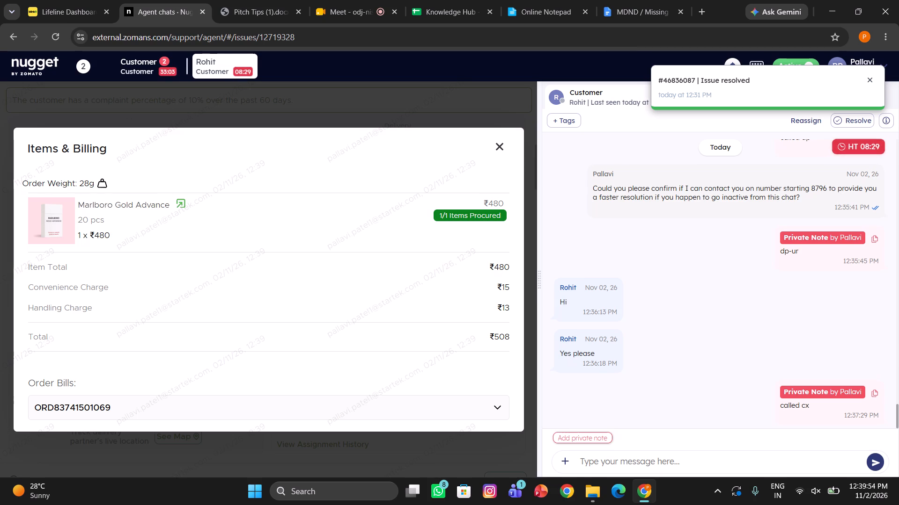
click(499, 143)
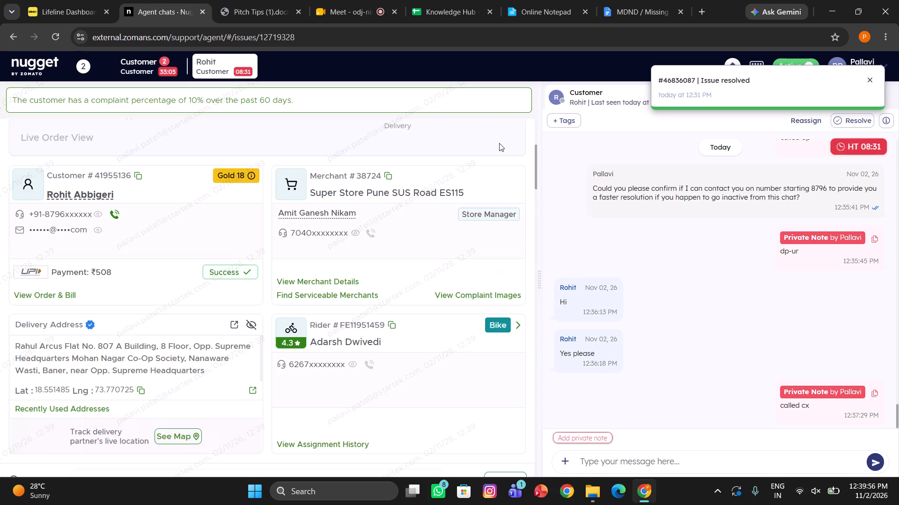
Check the items and billing details of the customer's other order, the one with the ₹333 payment, and close the bill.
scroll(362, 272, up, 1)
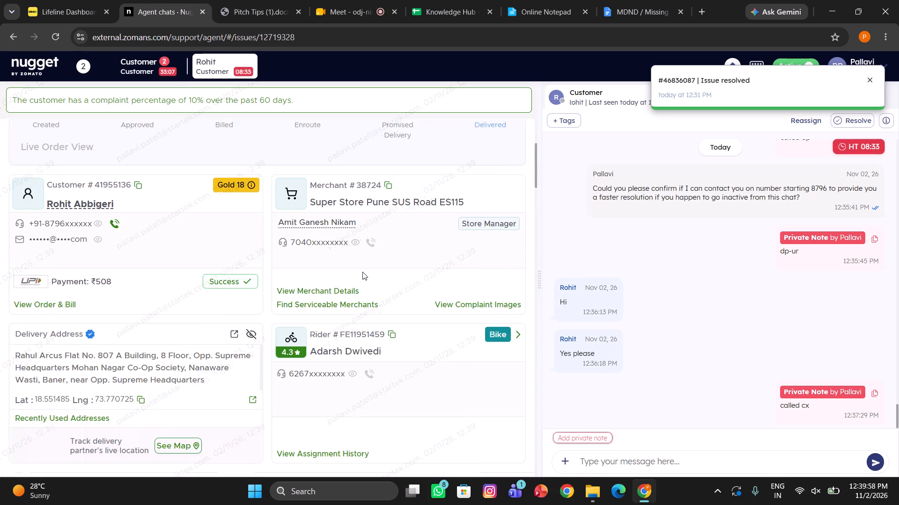
scroll(362, 272, up, 8)
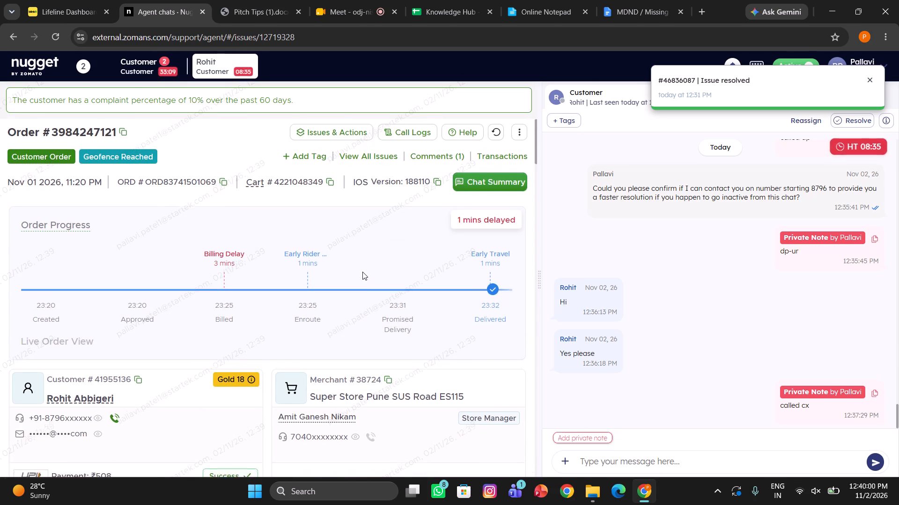
scroll(362, 272, up, 1)
scroll(362, 272, down, 7)
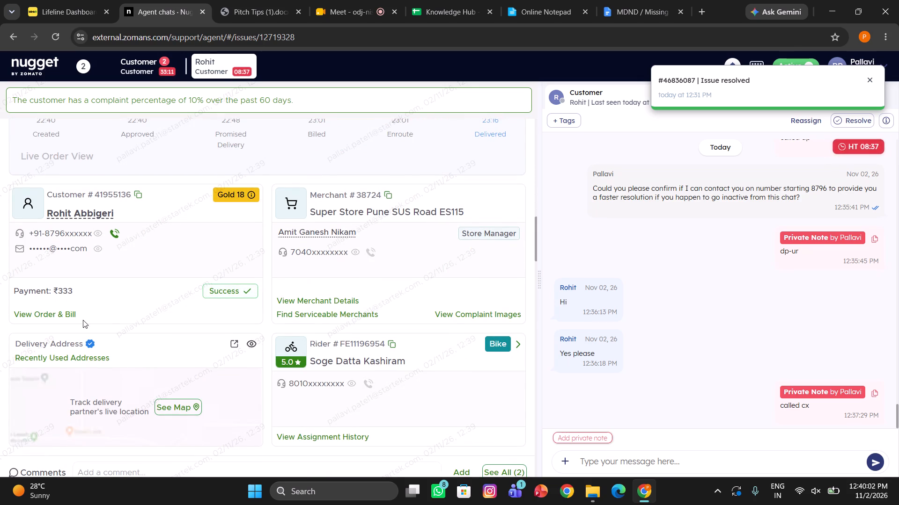
click(50, 316)
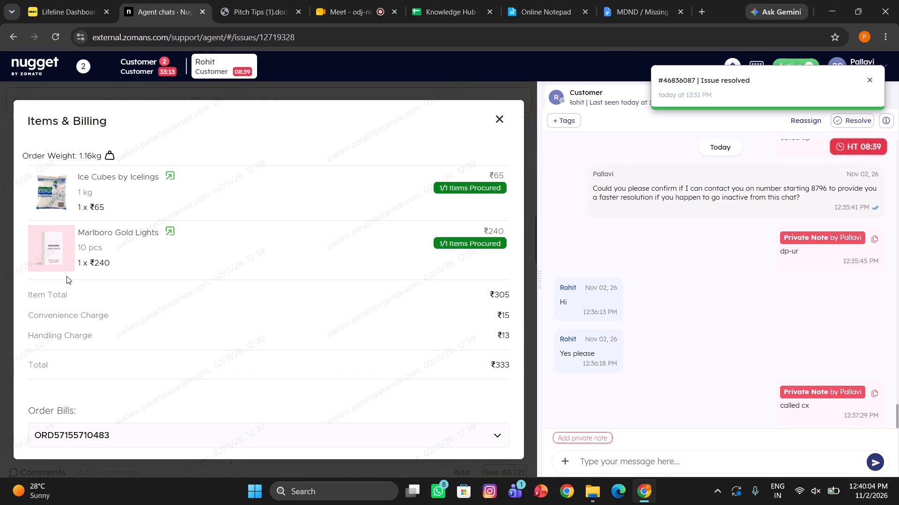
click(501, 118)
scroll(312, 204, up, 9)
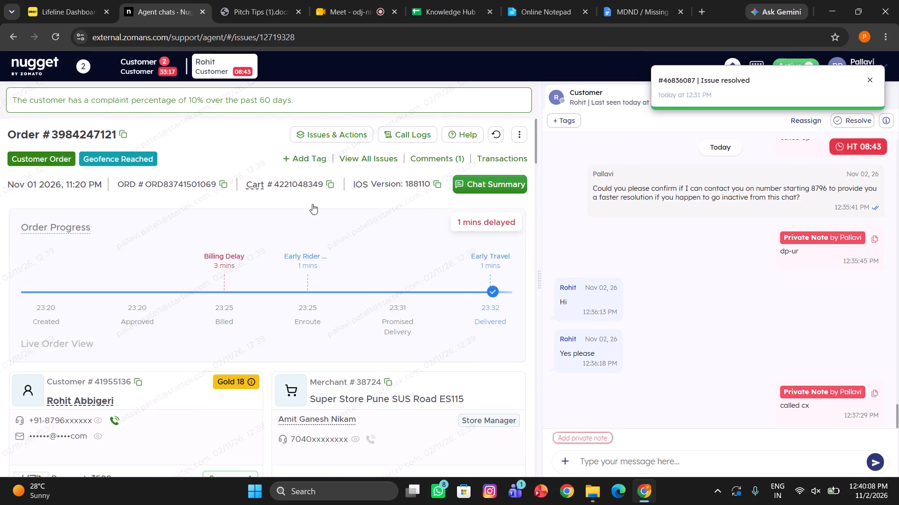
scroll(312, 204, up, 5)
scroll(312, 204, right, 1)
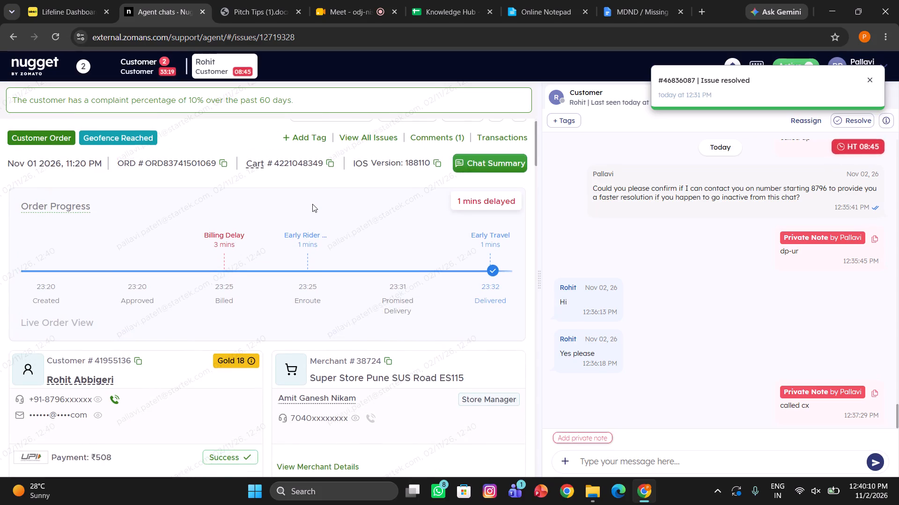
scroll(312, 204, right, 1)
scroll(312, 204, down, 3)
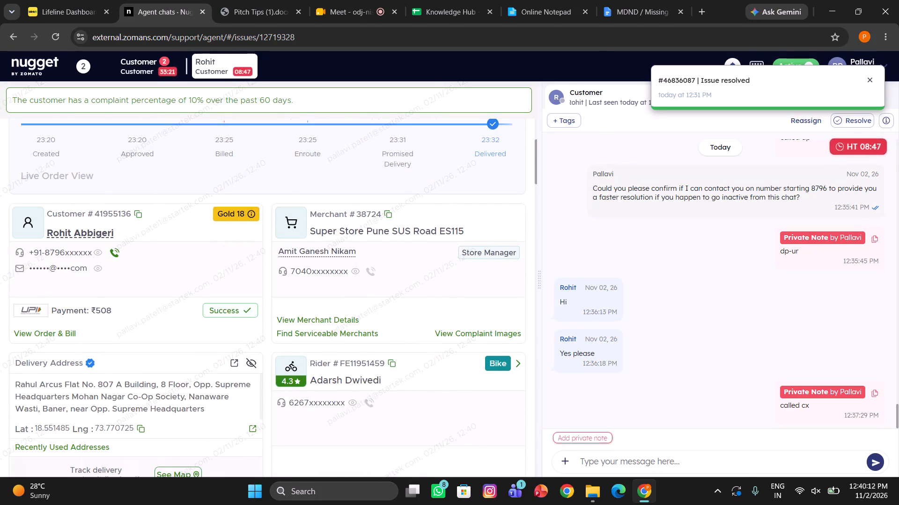
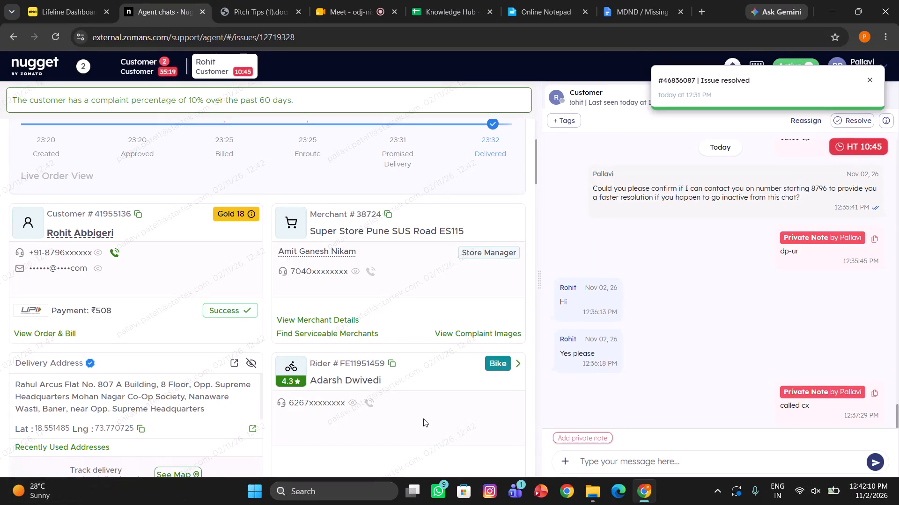
scroll(640, 382, down, 2)
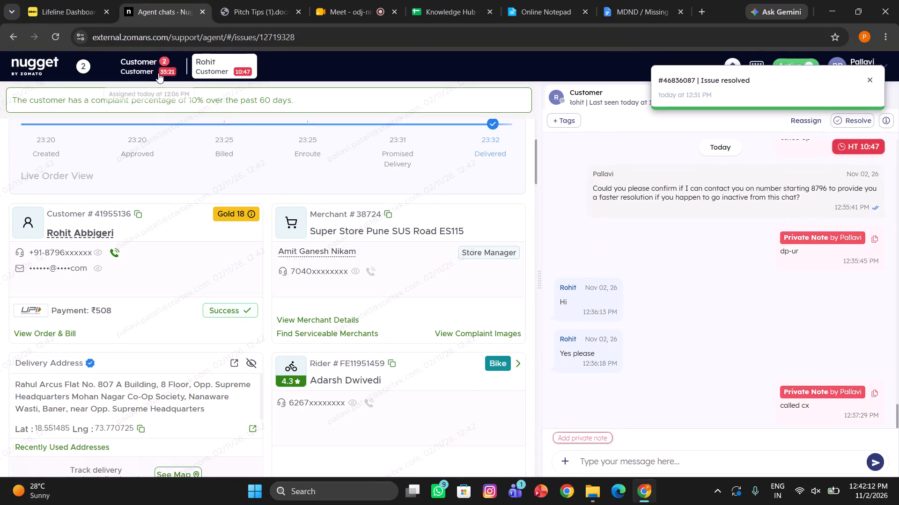
click(158, 73)
scroll(655, 360, down, 6)
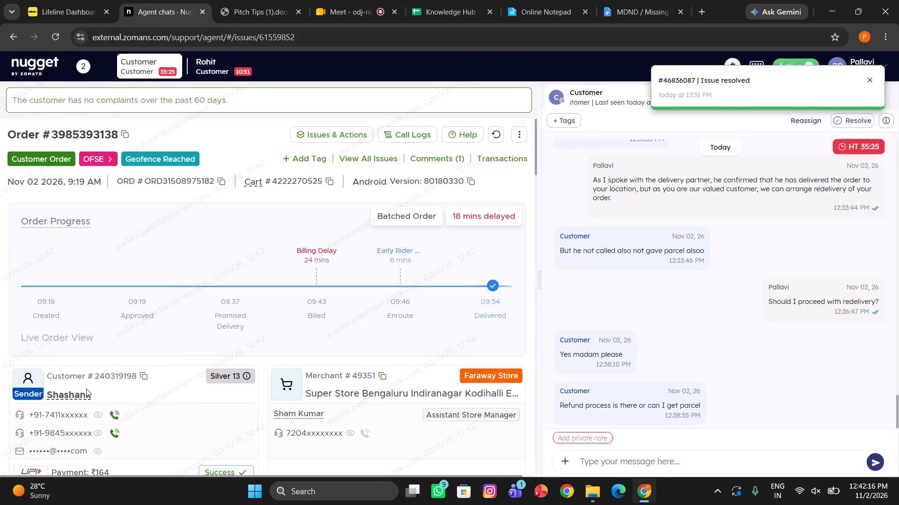
click(76, 394)
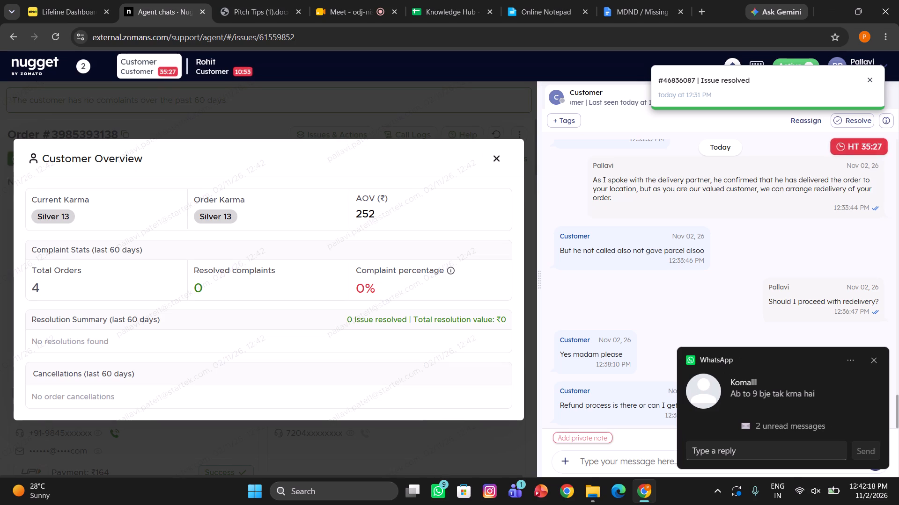
click(493, 159)
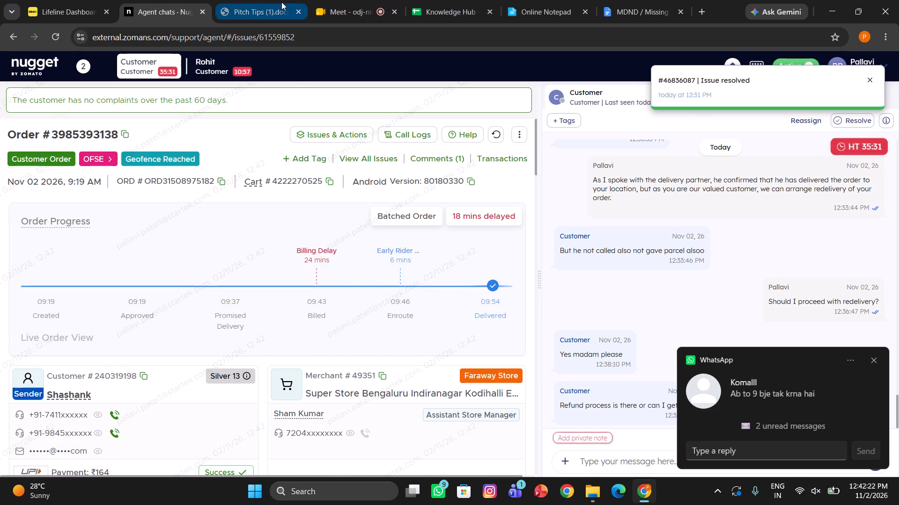
Copy "Would you prefer the refund to your original payment method or as a promo code." from Pitch Tips' Refund section for the undelivered-order chat's reply.
click(281, 2)
click(447, 270)
scroll(447, 270, down, 3)
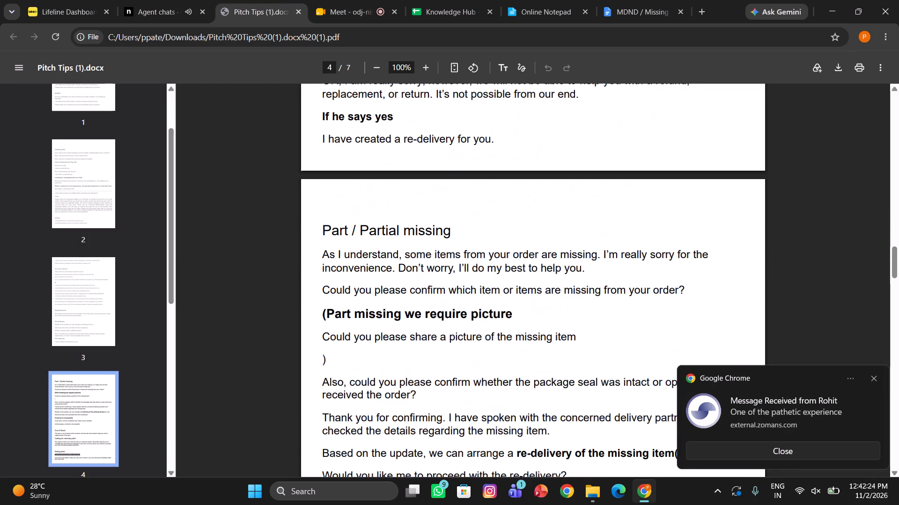
scroll(447, 270, down, 20)
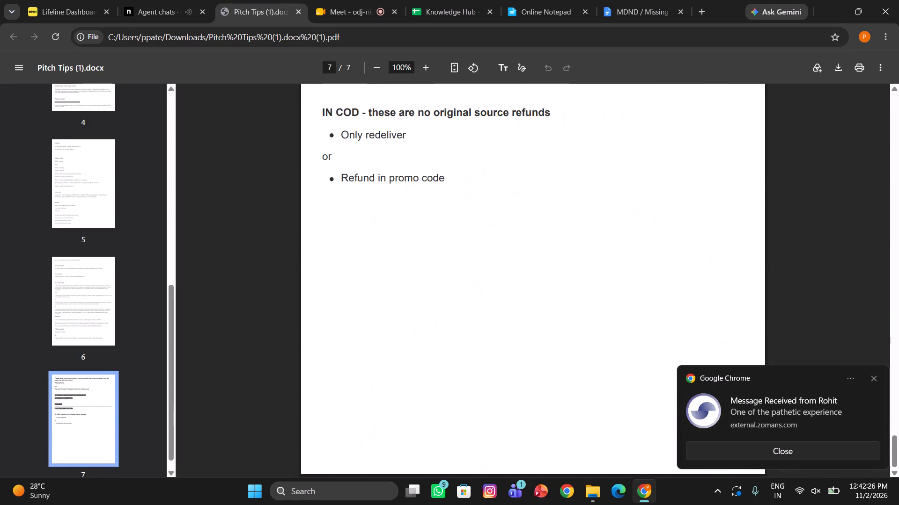
scroll(447, 270, up, 6)
scroll(390, 171, up, 1)
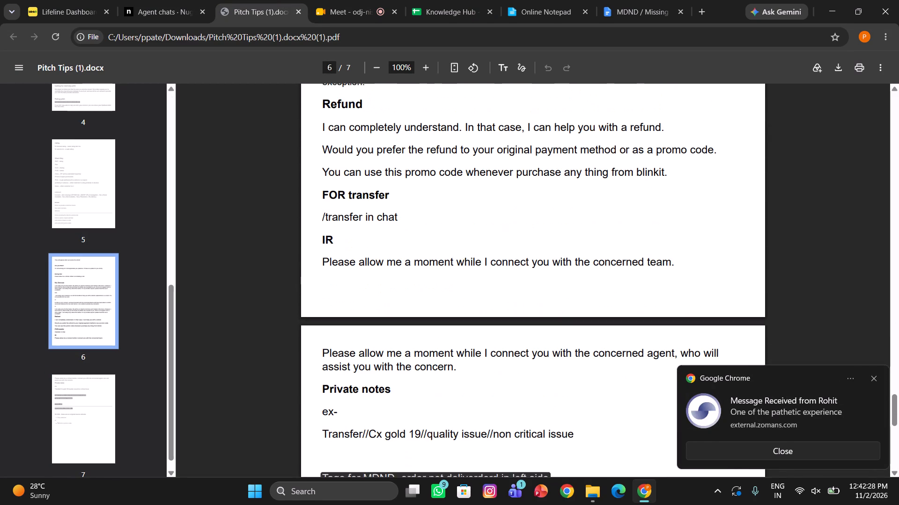
triple_click(368, 154)
click(368, 154)
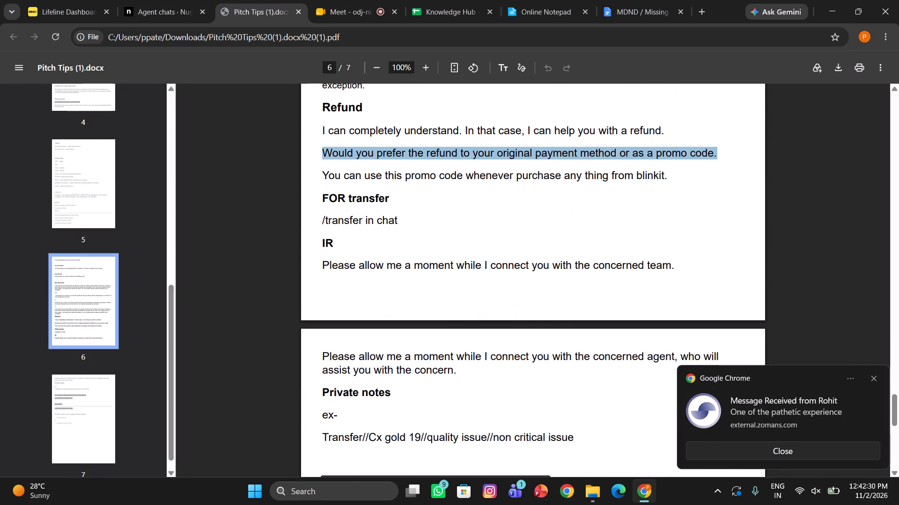
key(ctrl+c)
click(155, 1)
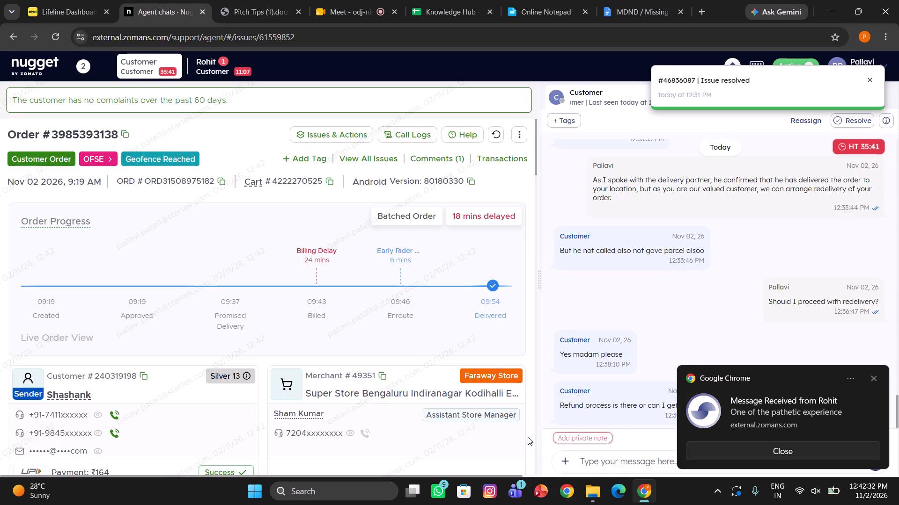
click(620, 469)
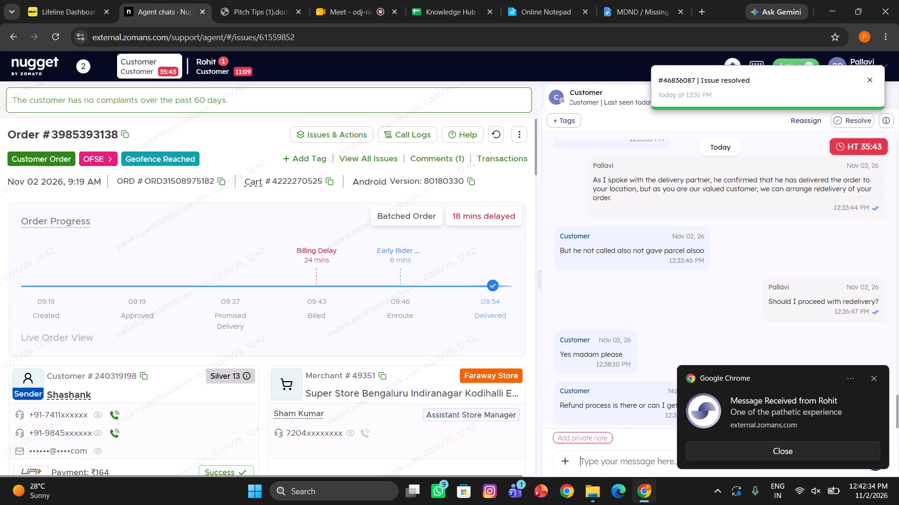
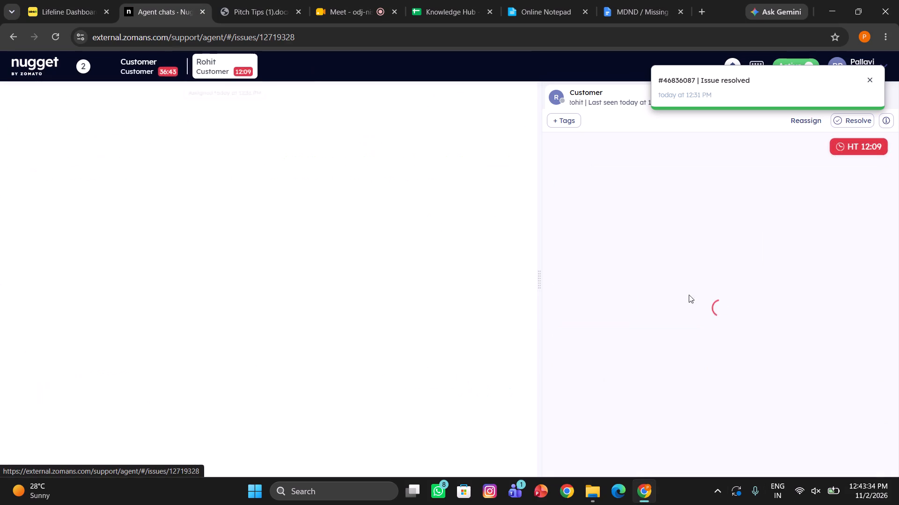
scroll(692, 302, down, 12)
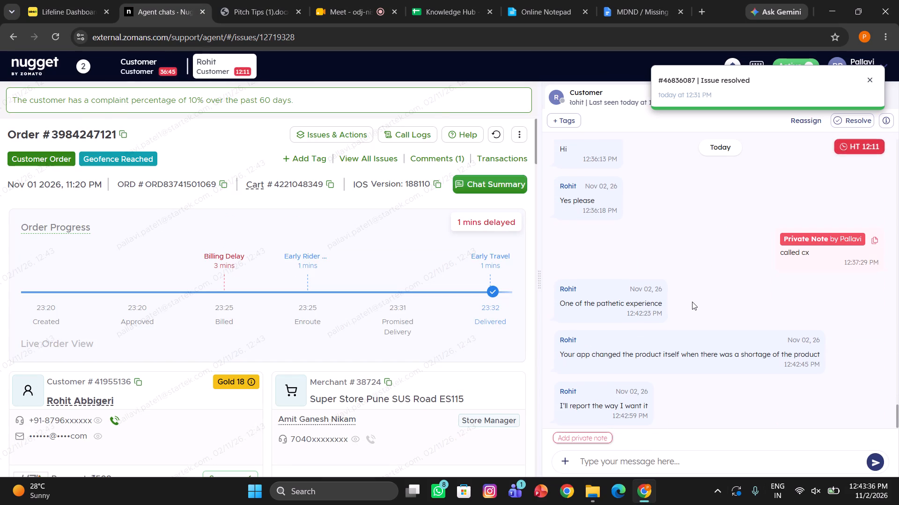
scroll(692, 302, down, 2)
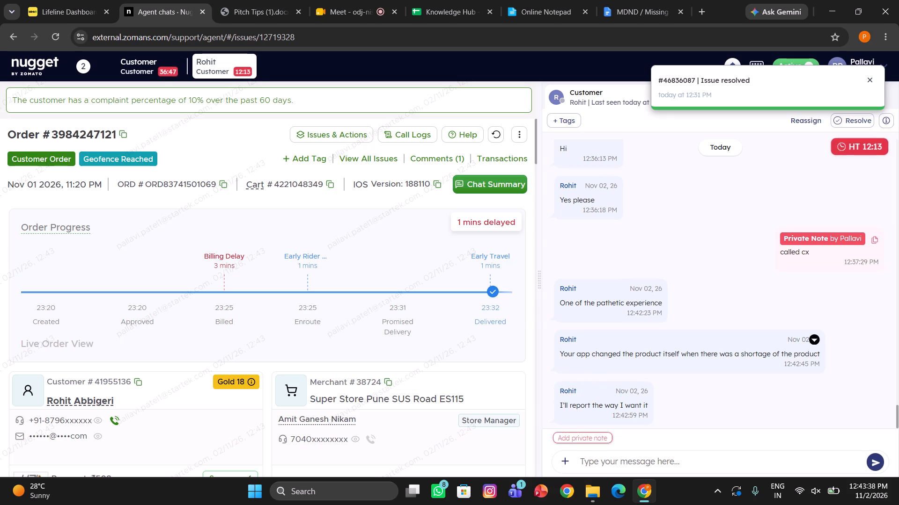
triple_click(561, 352)
click(561, 352)
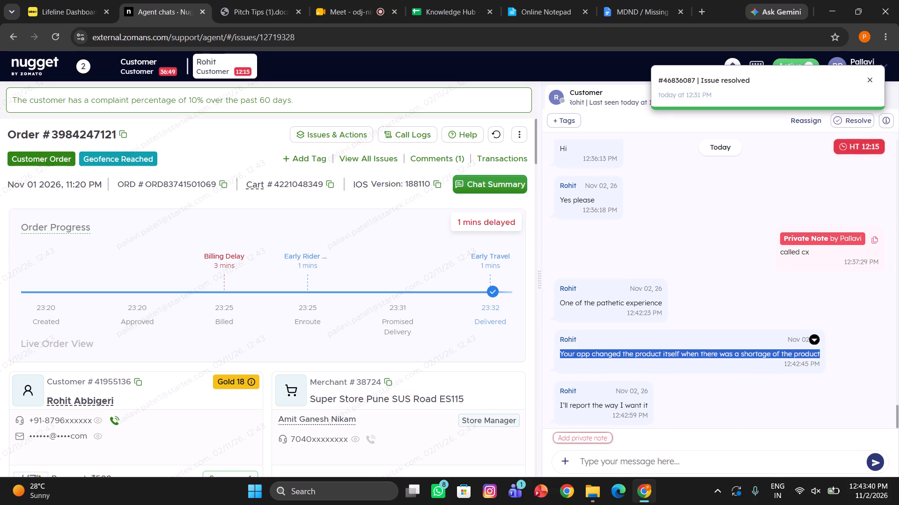
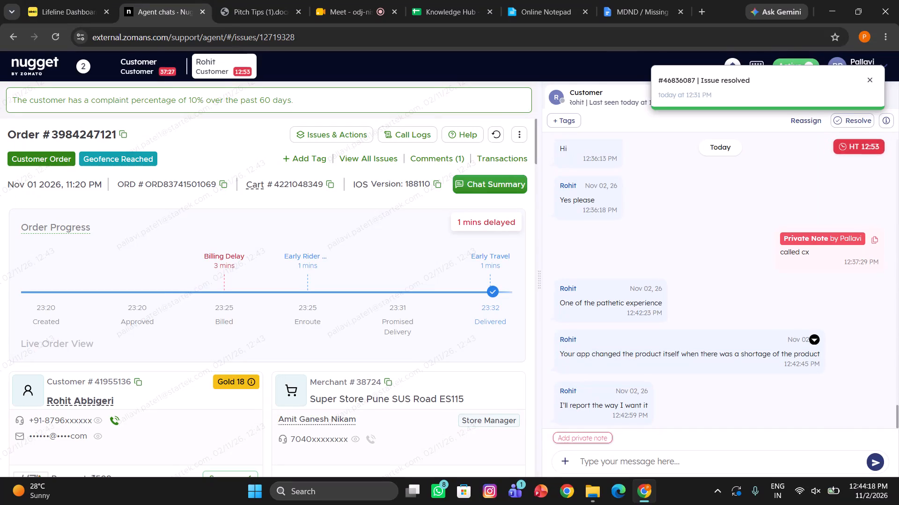
triple_click(595, 350)
double_click(595, 350)
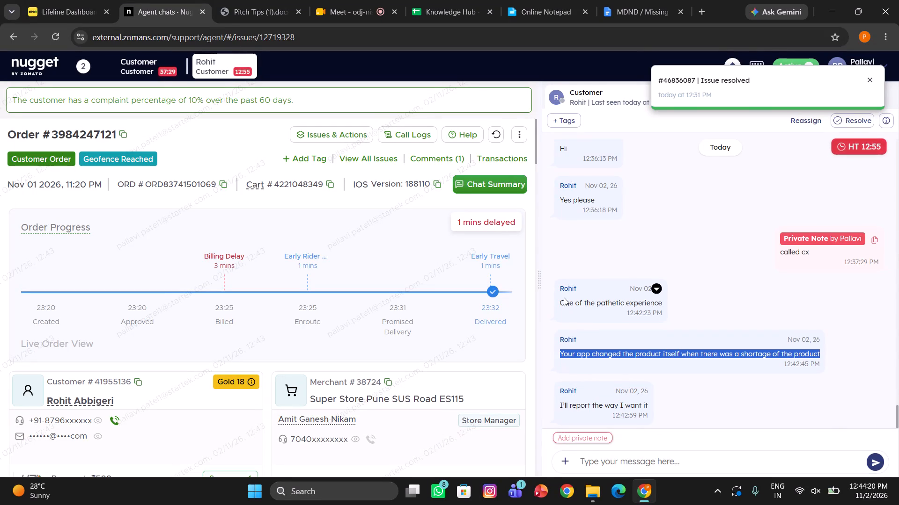
triple_click(560, 301)
double_click(560, 301)
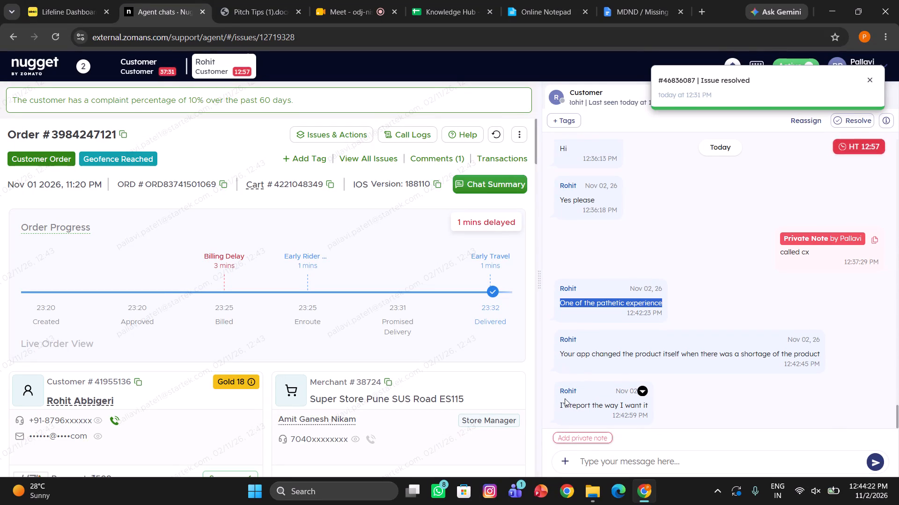
triple_click(561, 402)
click(561, 402)
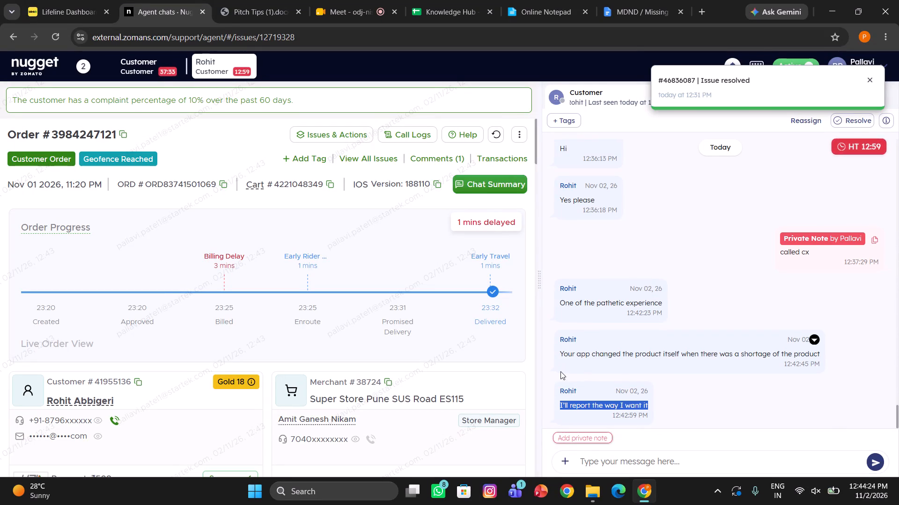
triple_click(563, 358)
double_click(563, 358)
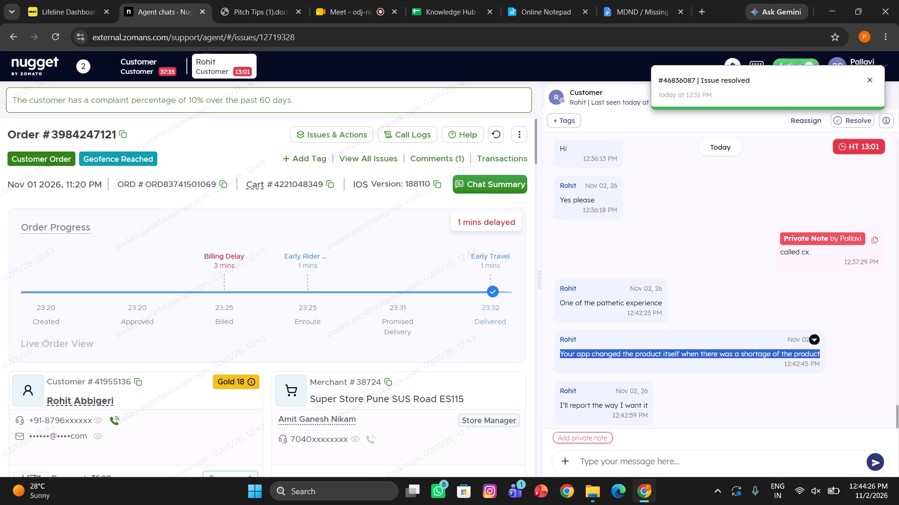
click(868, 81)
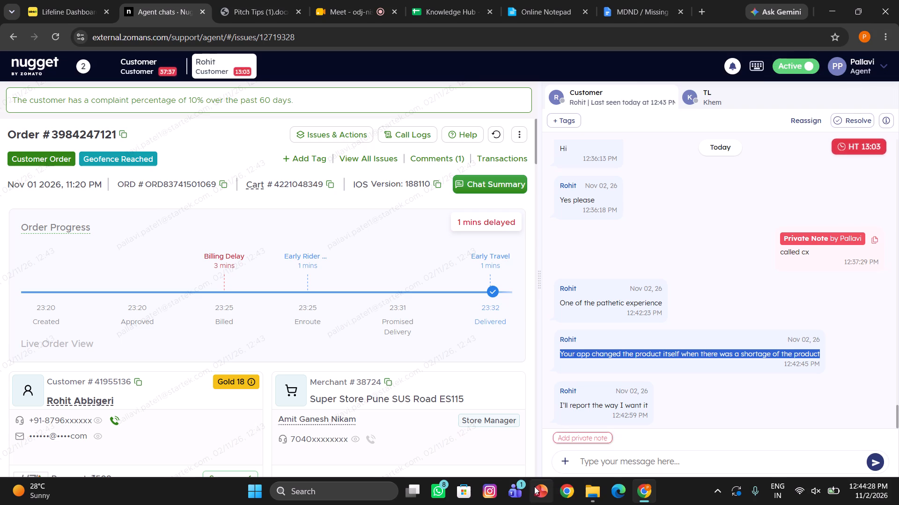
click(607, 350)
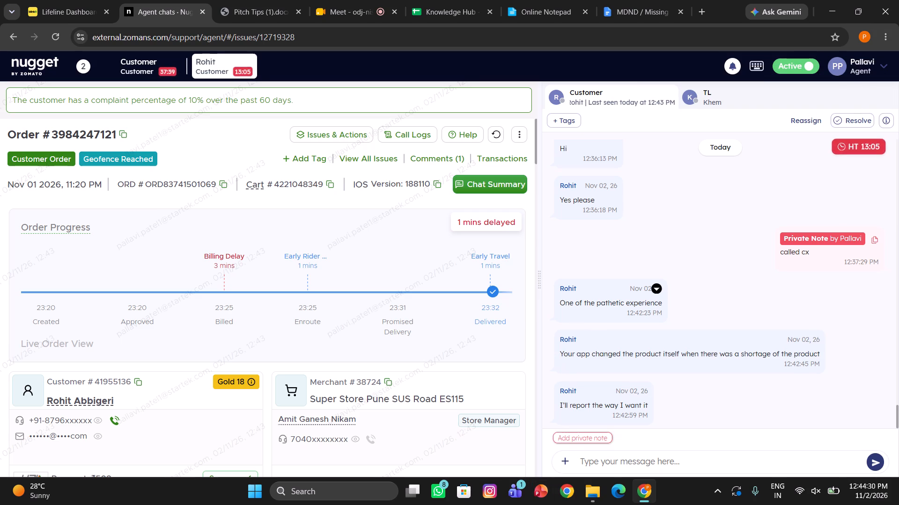
triple_click(560, 304)
click(560, 304)
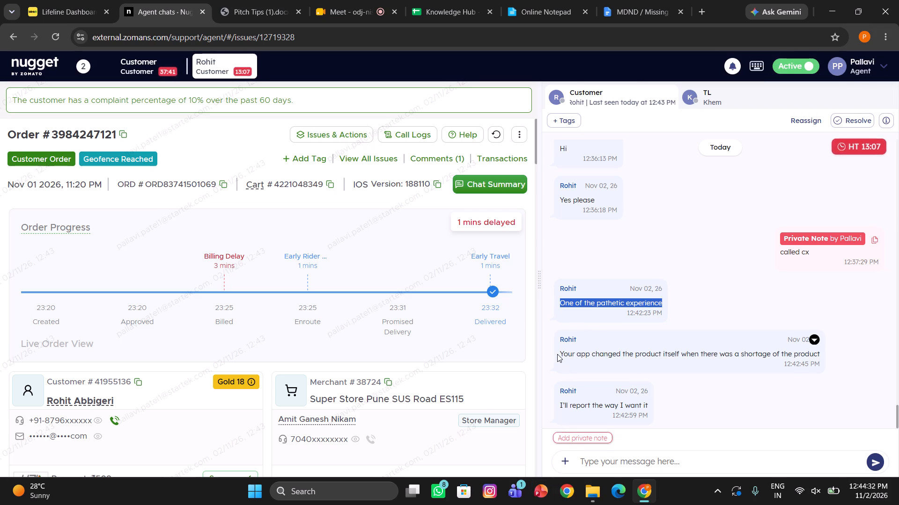
triple_click(563, 353)
double_click(563, 353)
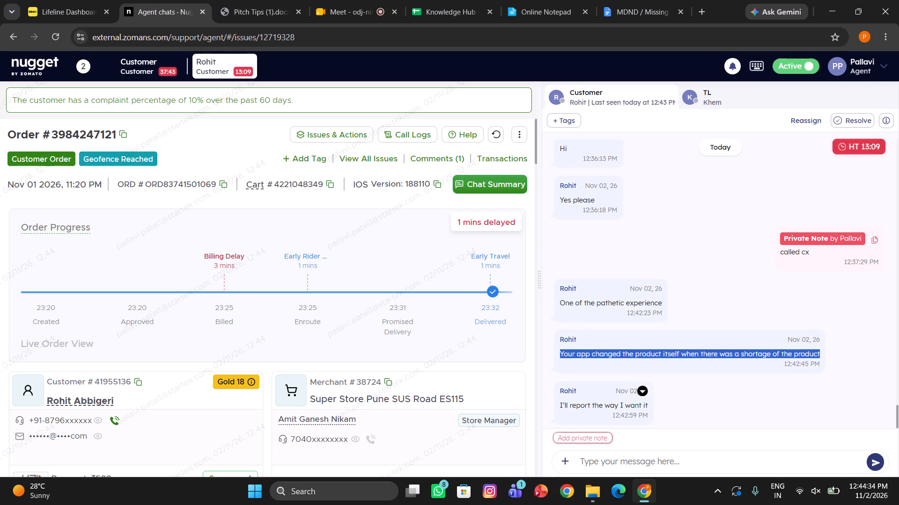
triple_click(561, 406)
click(561, 406)
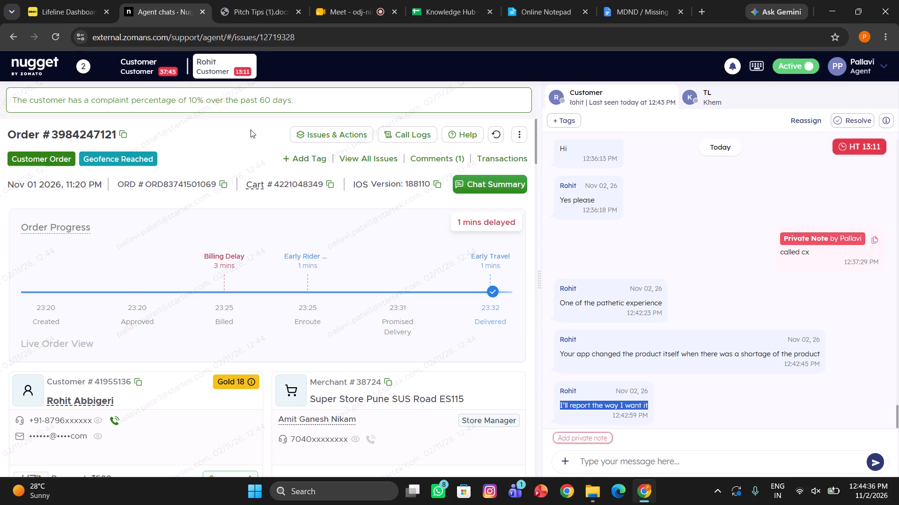
click(140, 61)
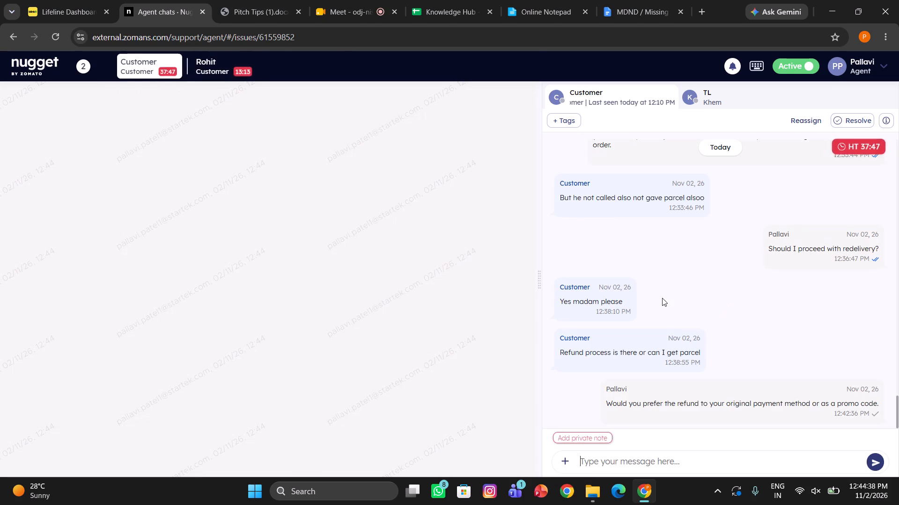
click(209, 66)
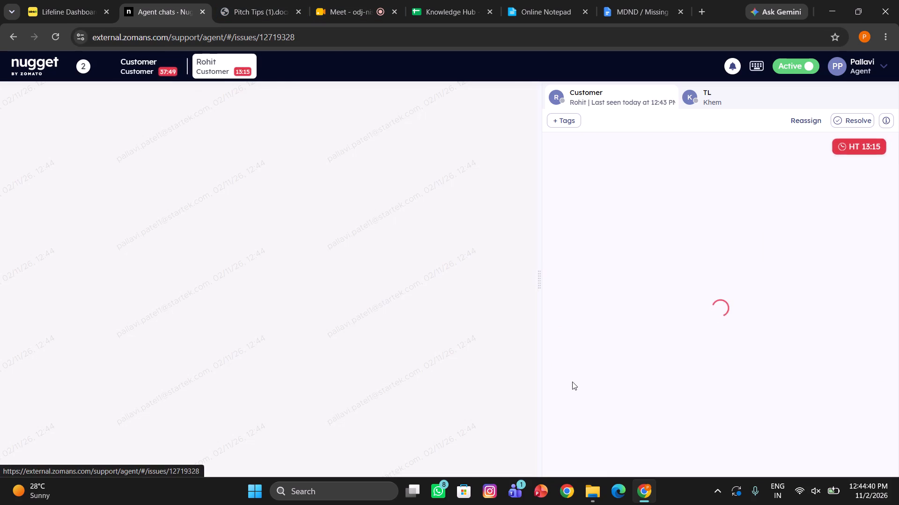
scroll(617, 346, down, 2)
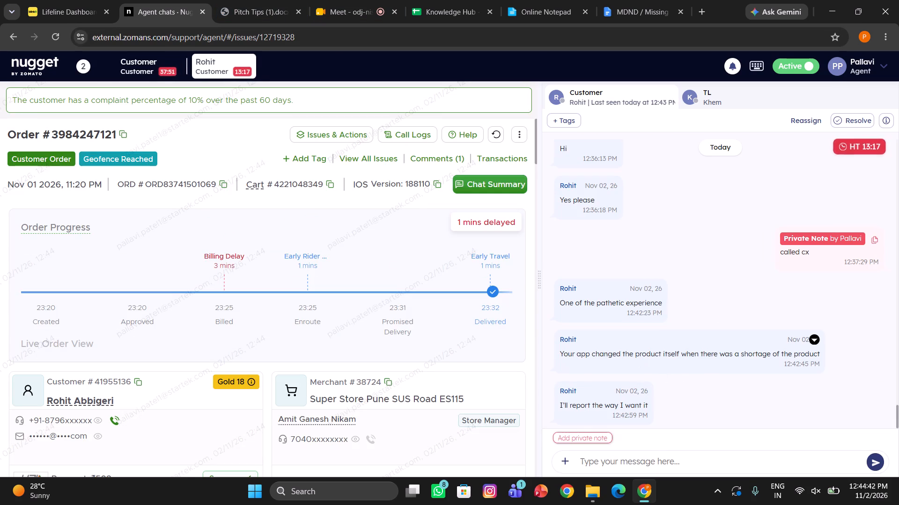
triple_click(579, 351)
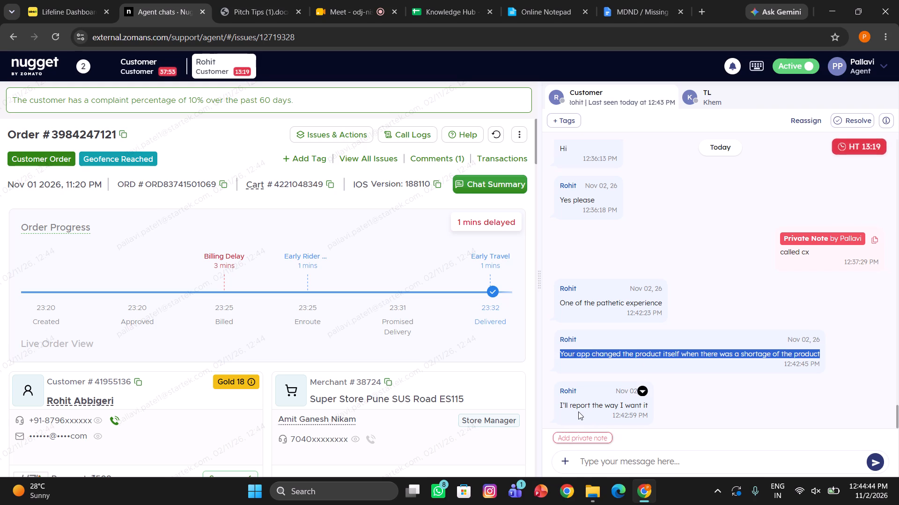
click(578, 411)
Switch to the Pitch Tips document and look through the apology and refusal scripts above the Refund section for suitable reply wording.
click(251, 0)
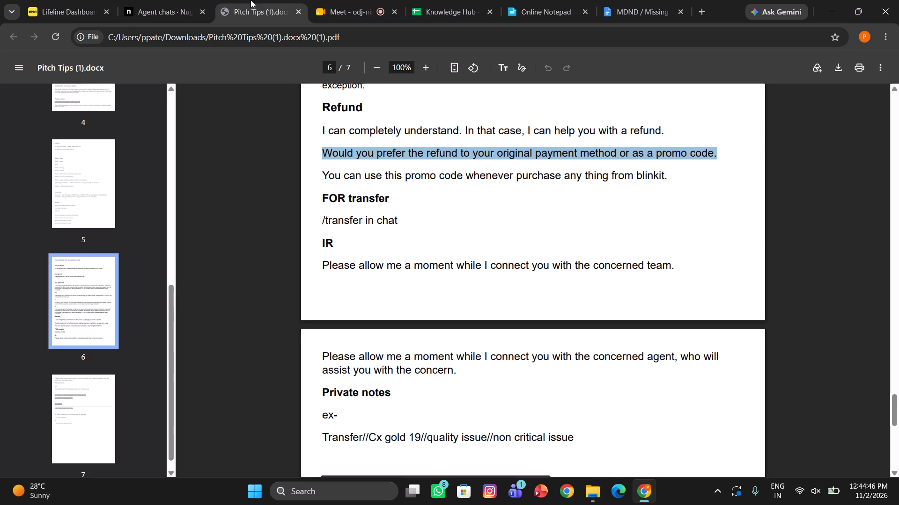
scroll(364, 222, up, 5)
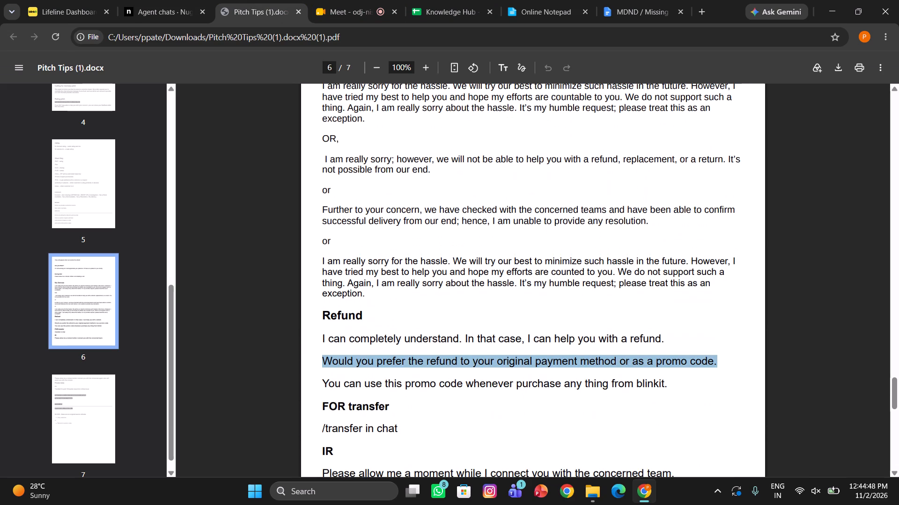
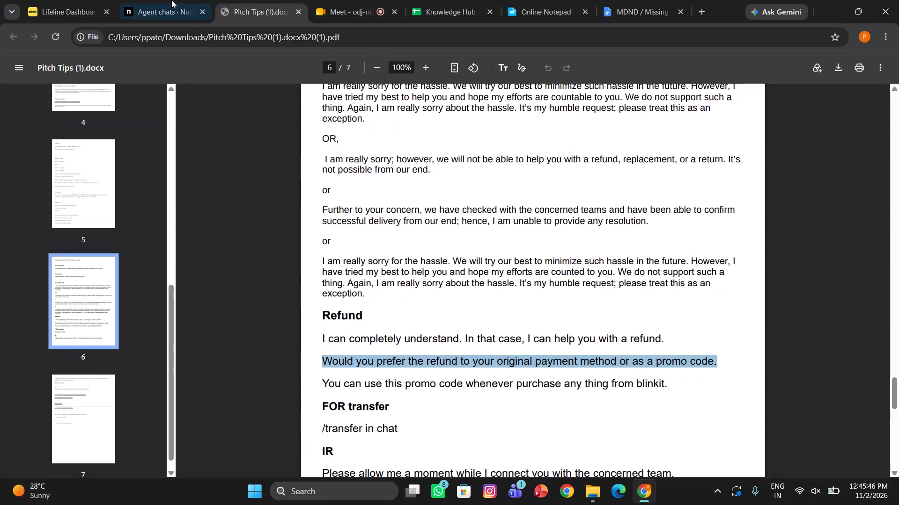
click(169, 0)
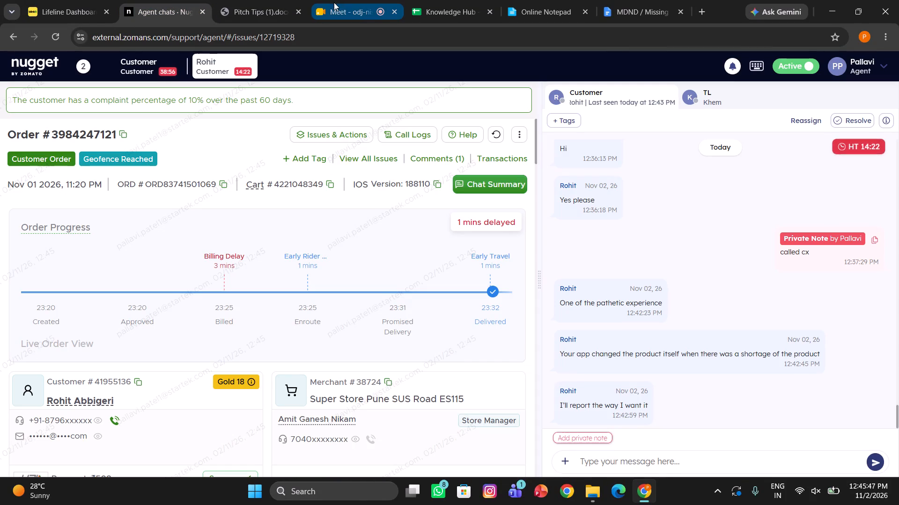
scroll(567, 190, down, 1)
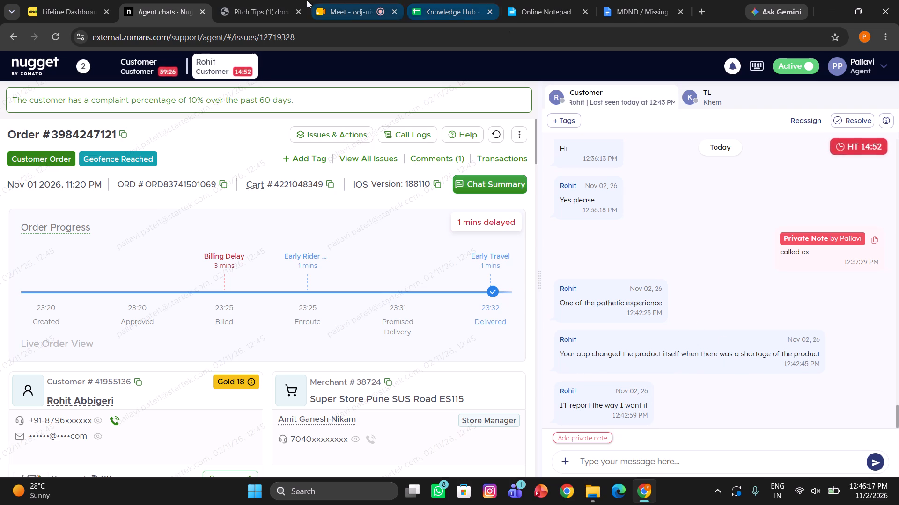
click(254, 0)
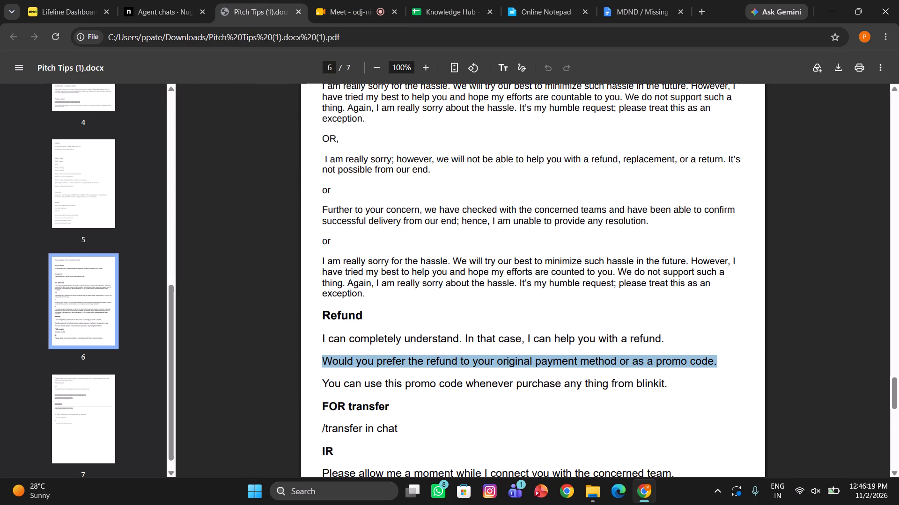
click(450, 250)
scroll(450, 250, up, 7)
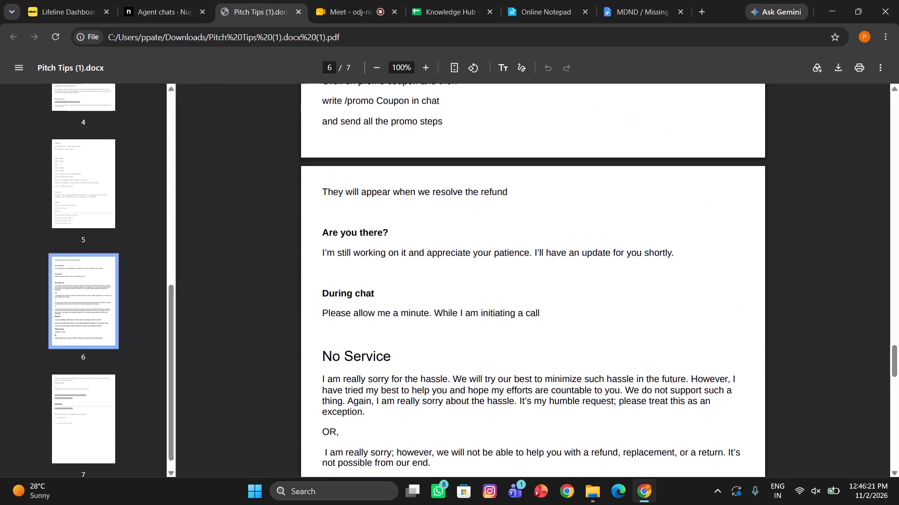
scroll(450, 250, up, 16)
scroll(450, 250, down, 3)
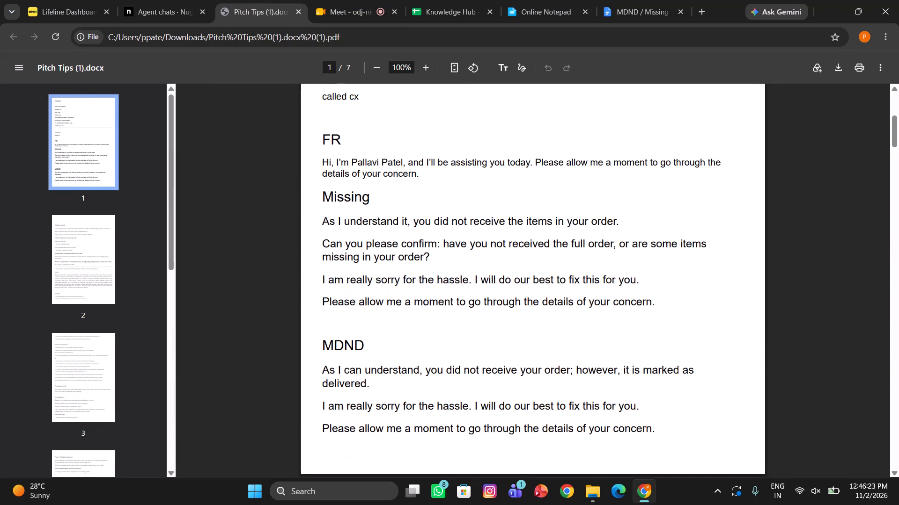
click(385, 383)
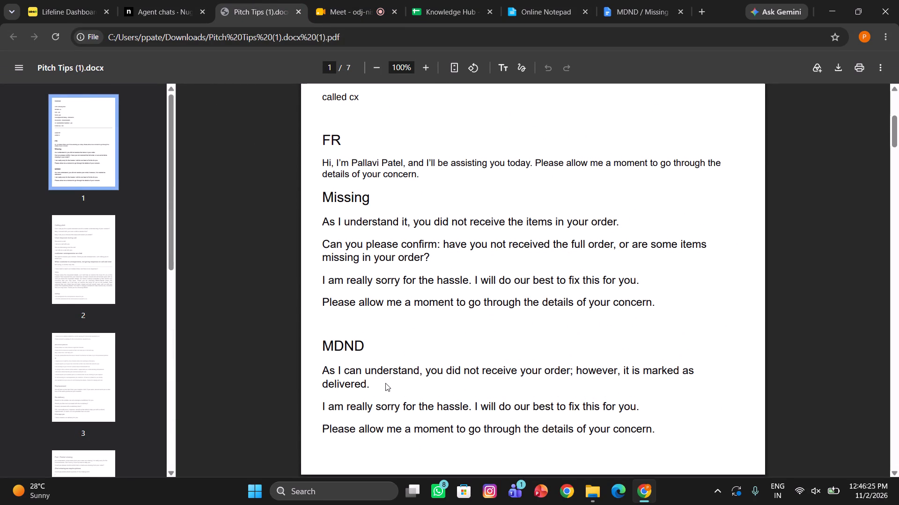
click(369, 386)
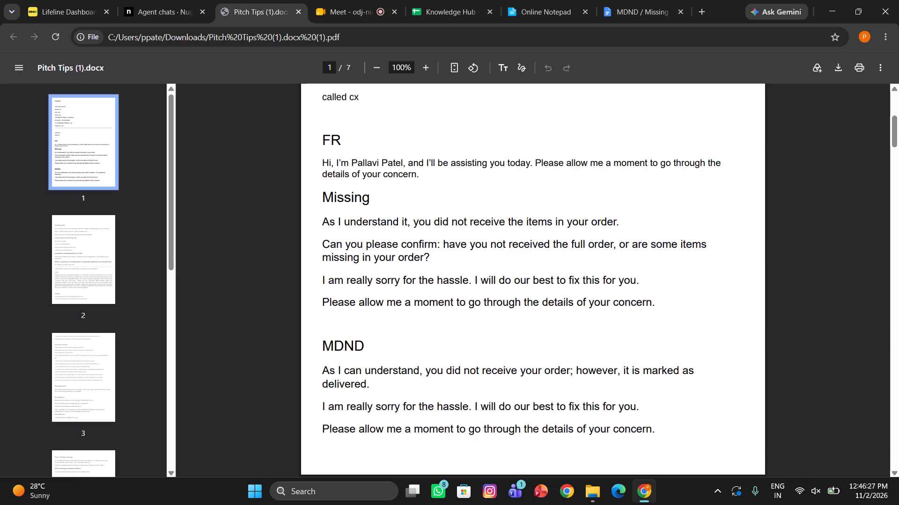
scroll(369, 386, down, 10)
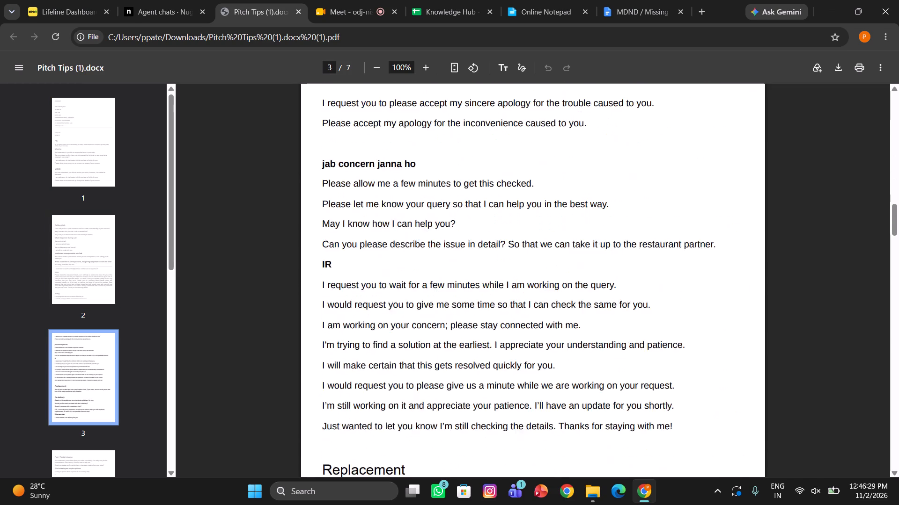
scroll(369, 386, down, 9)
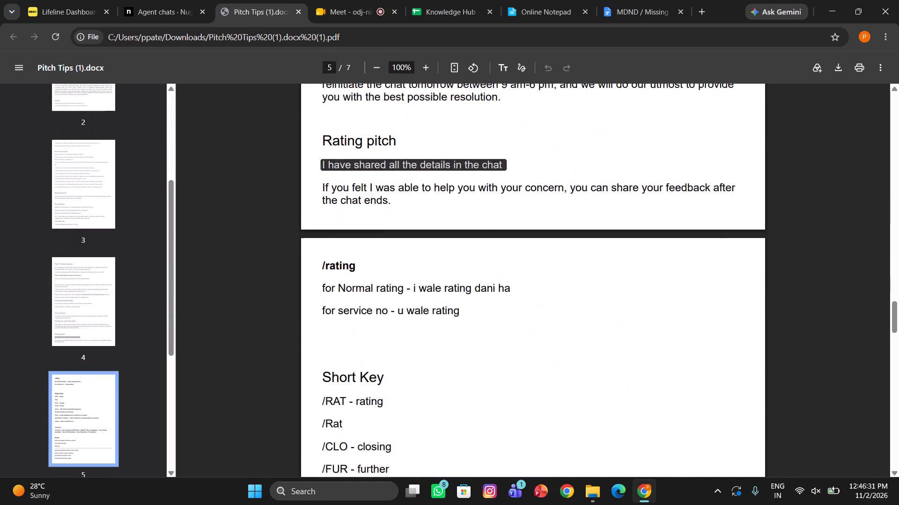
scroll(369, 386, down, 4)
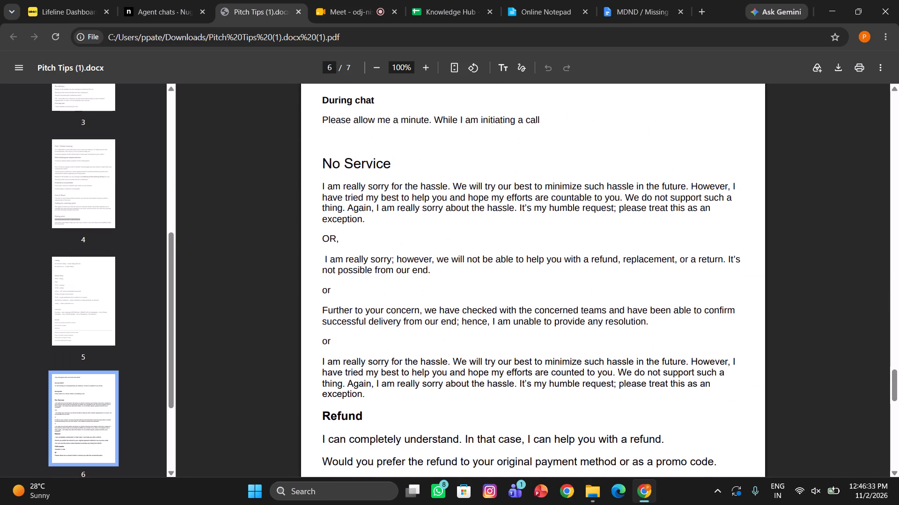
scroll(358, 313, up, 3)
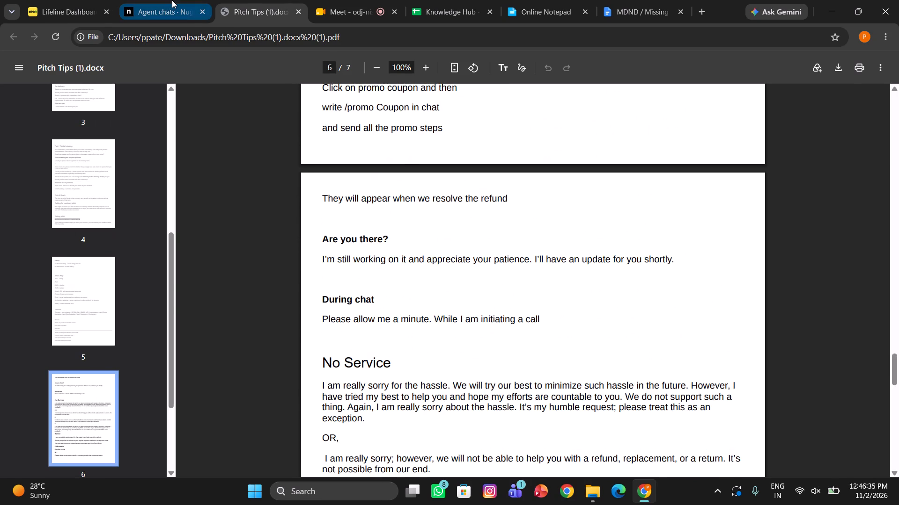
click(172, 0)
click(602, 467)
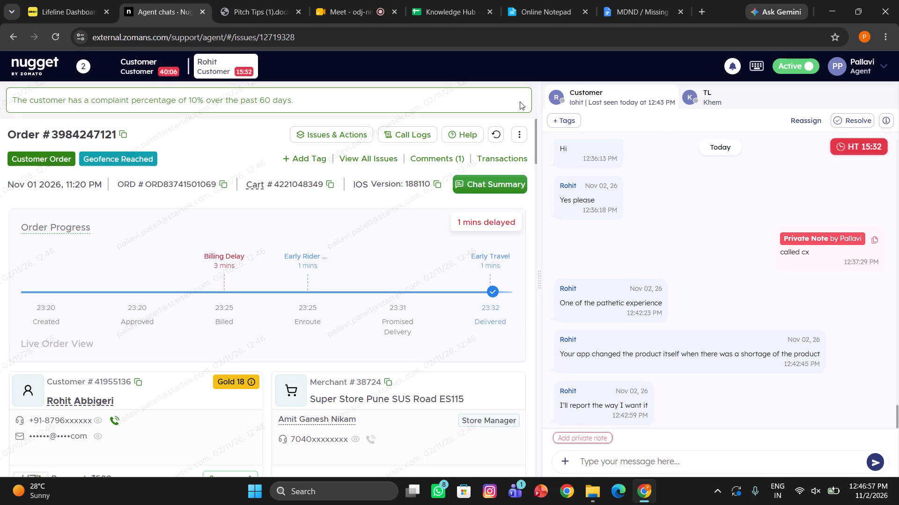
Copy the line "Based on the update, we can arrange a re-delivery for you." from the Re-delivery section of Pitch Tips.
click(265, 0)
click(399, 282)
scroll(399, 282, up, 7)
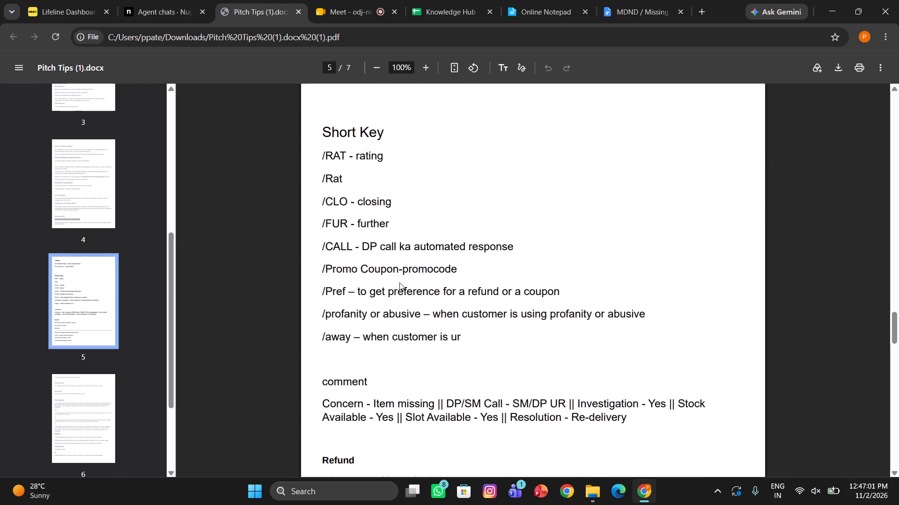
scroll(399, 282, up, 8)
scroll(399, 282, down, 3)
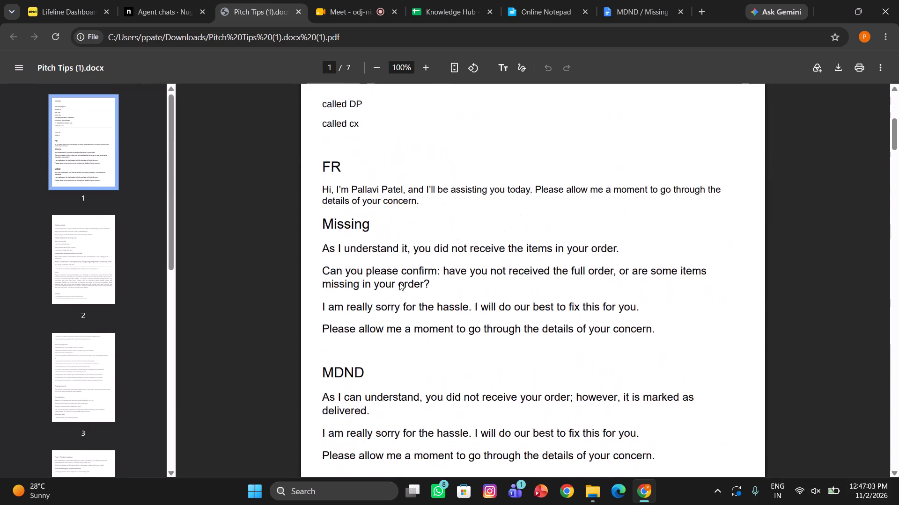
scroll(399, 282, down, 7)
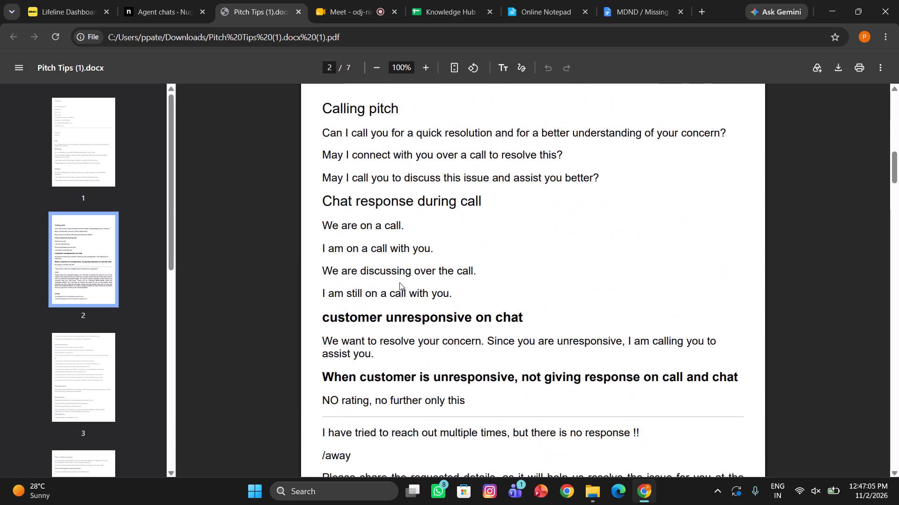
scroll(399, 282, down, 4)
scroll(377, 402, down, 3)
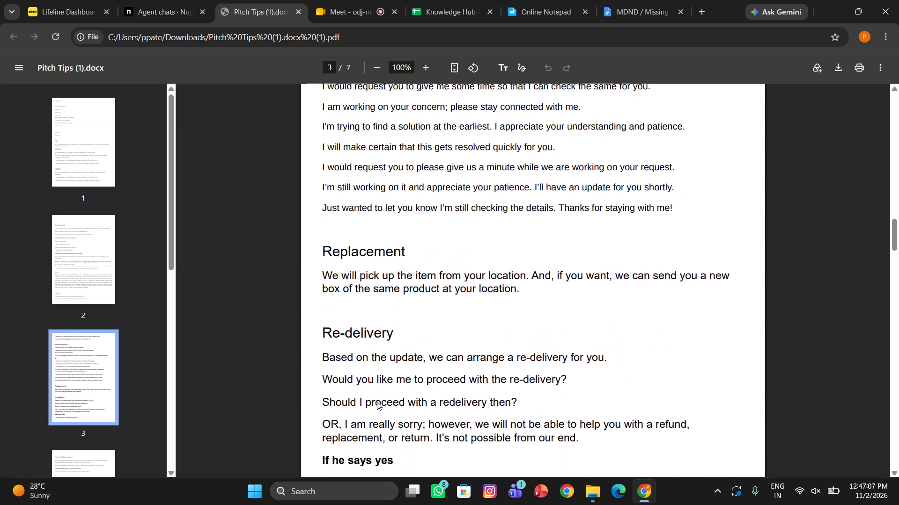
triple_click(349, 363)
click(349, 363)
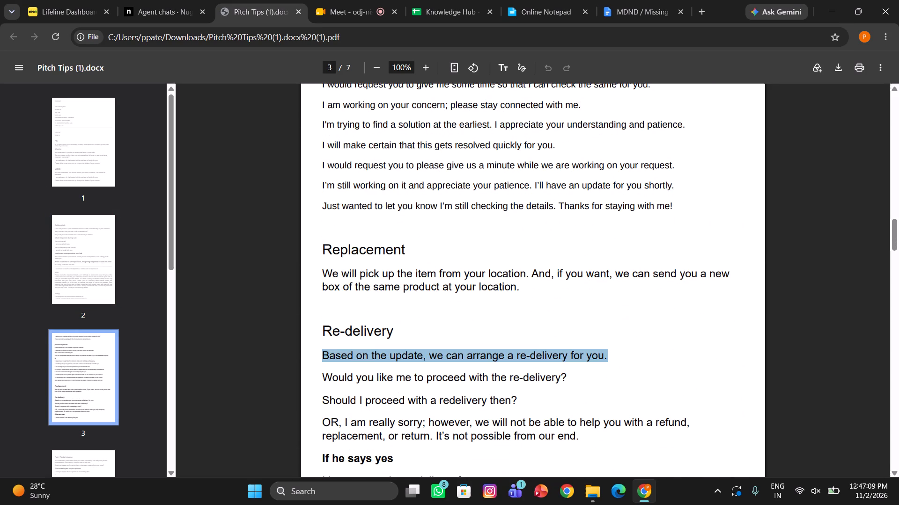
key(ctrl+c)
click(162, 0)
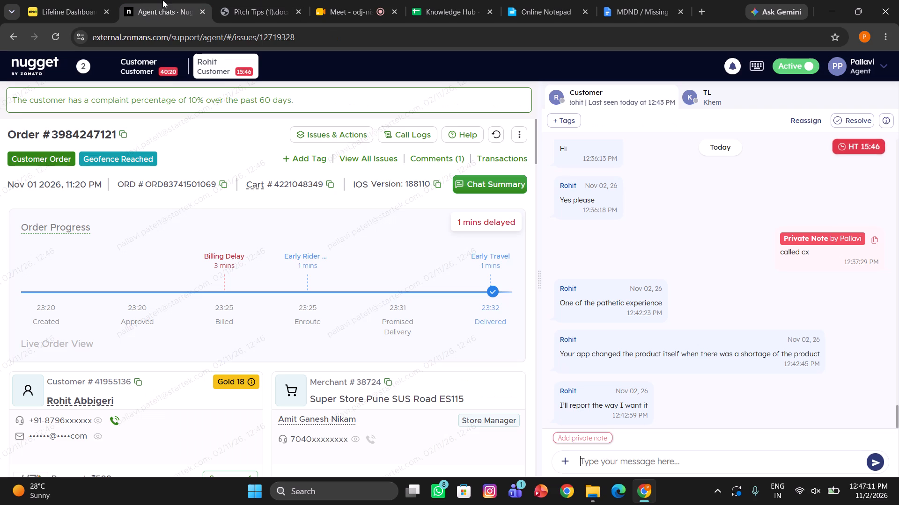
key(ctrl+v)
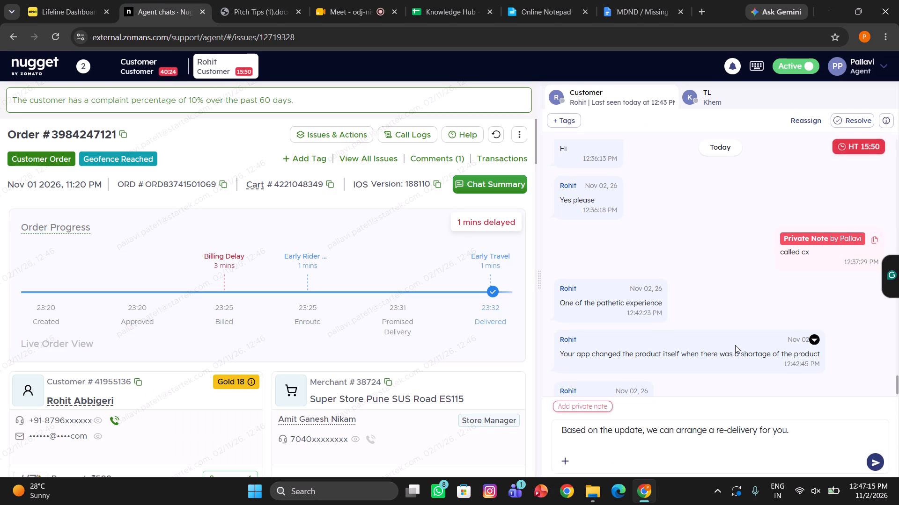
scroll(735, 345, down, 3)
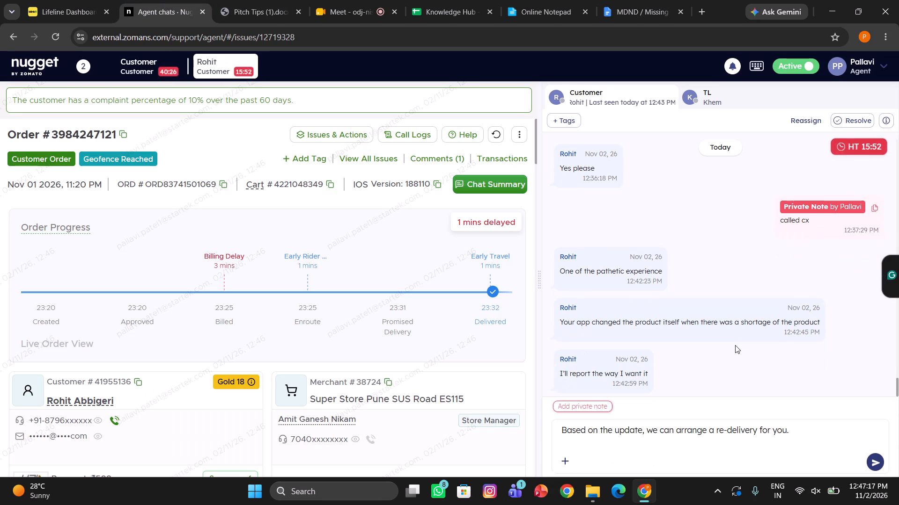
click(700, 434)
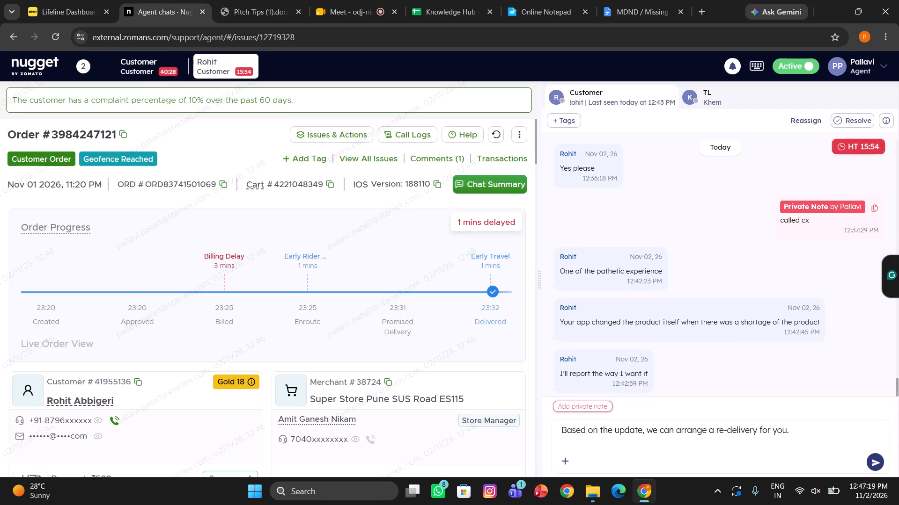
key(Return)
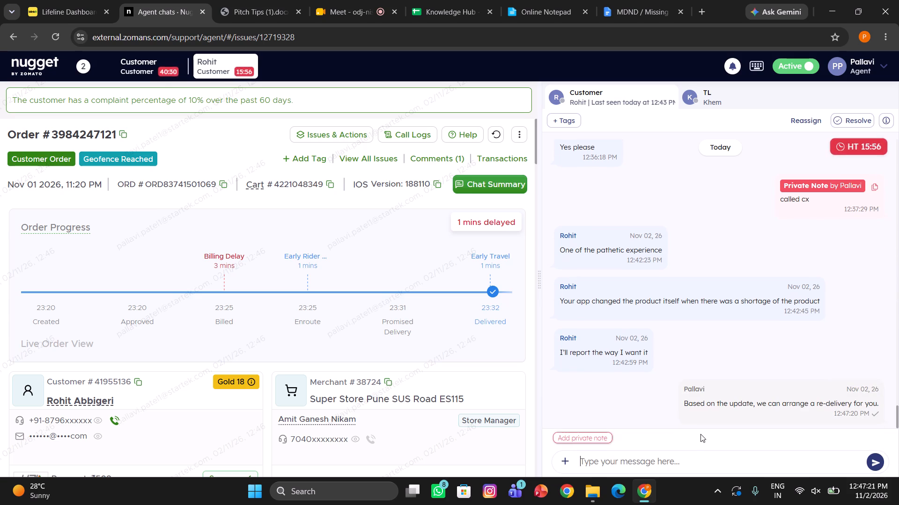
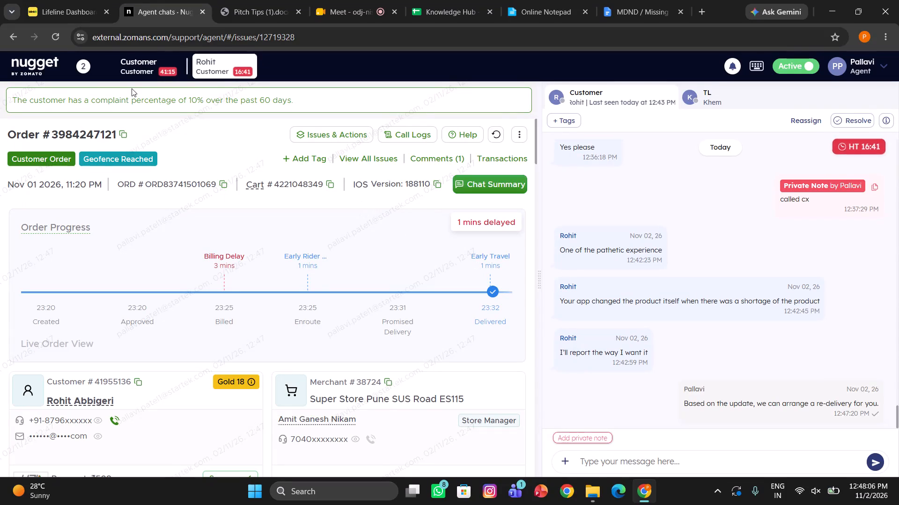
click(133, 72)
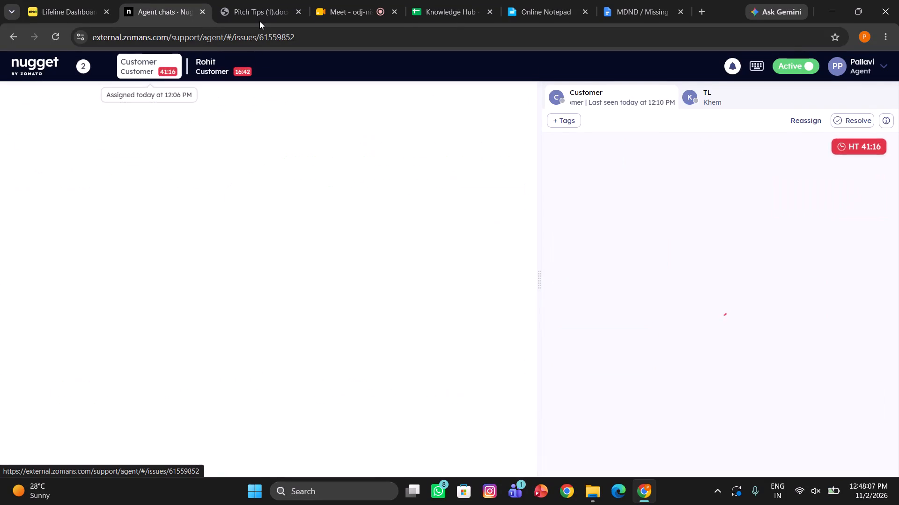
scroll(733, 357, down, 2)
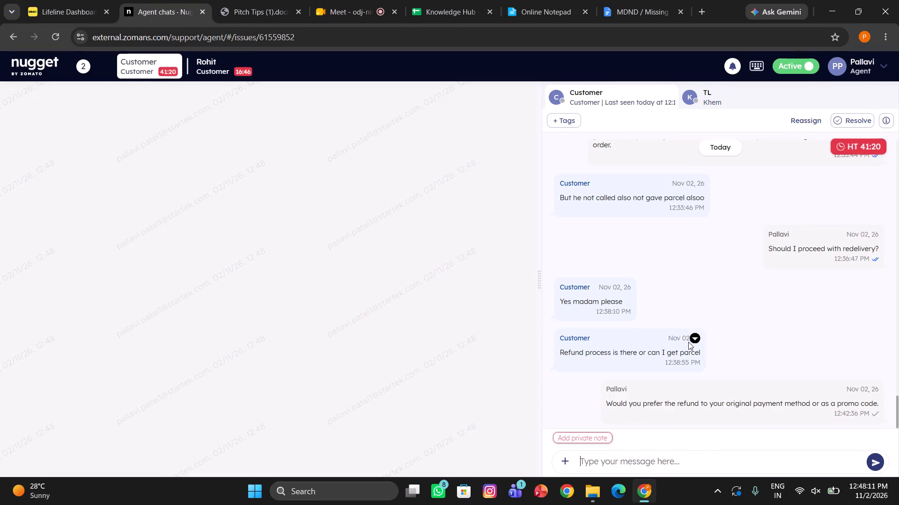
key(s)
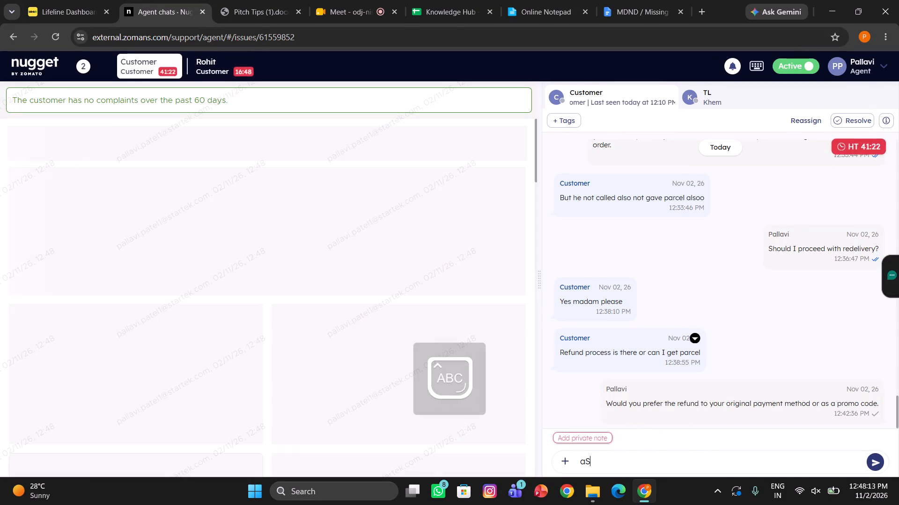
key(BackSpace)
key(BackSpace)
key(BackSpace)
key(a)
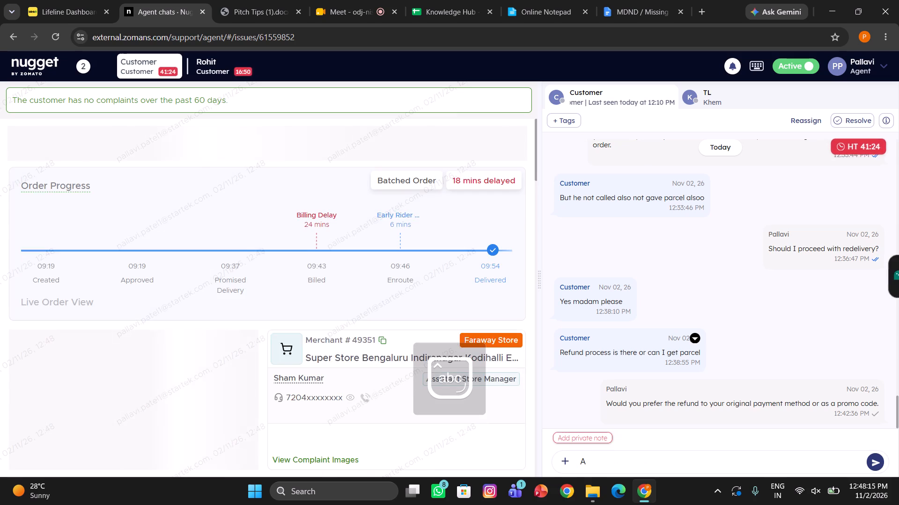
text(s you are)
key(space)
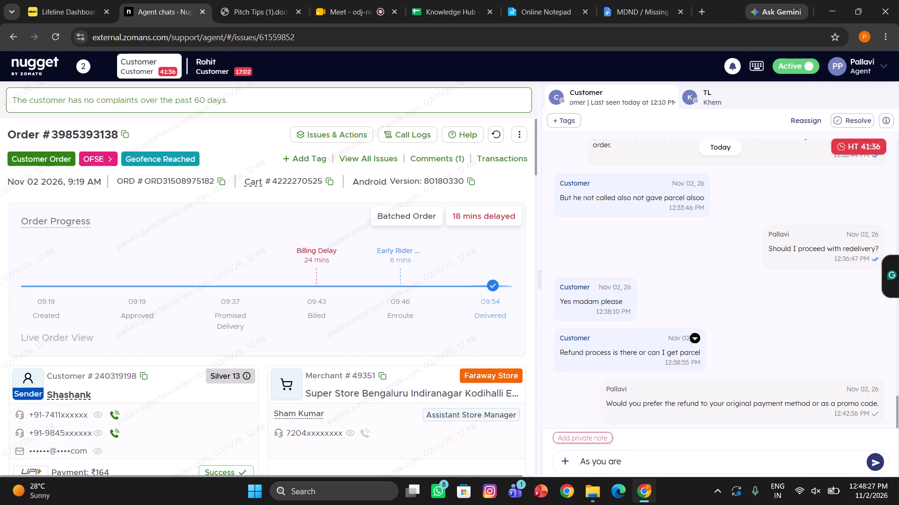
text(your)
key(space)
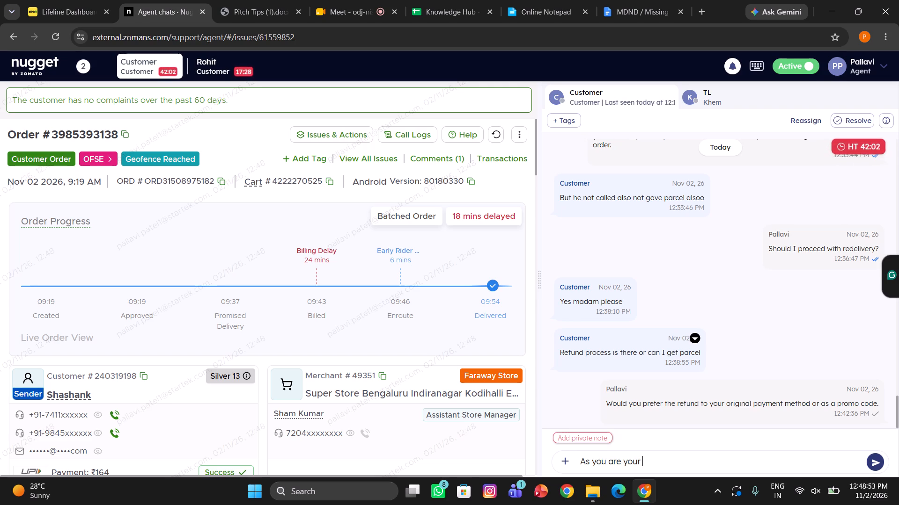
click(665, 464)
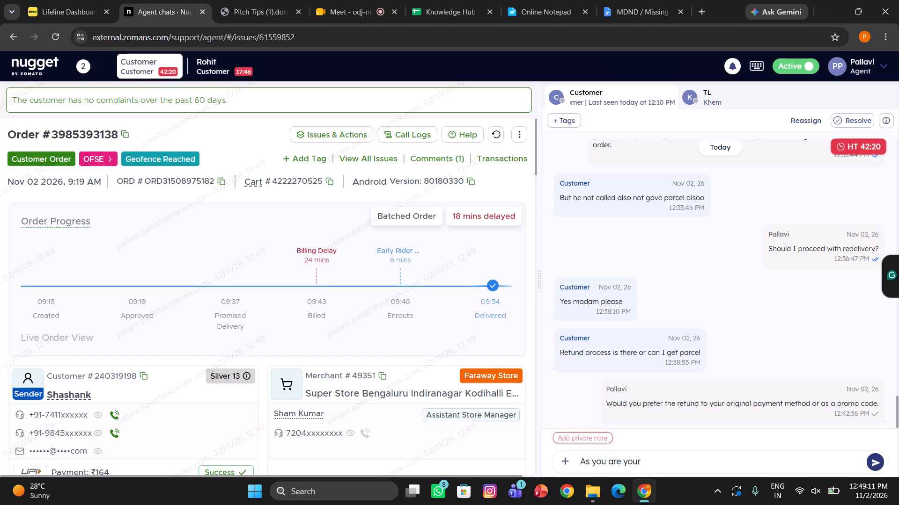
key(BackSpace)
key(BackSpace)
key(BackSpace)
key(BackSpace)
key(BackSpace)
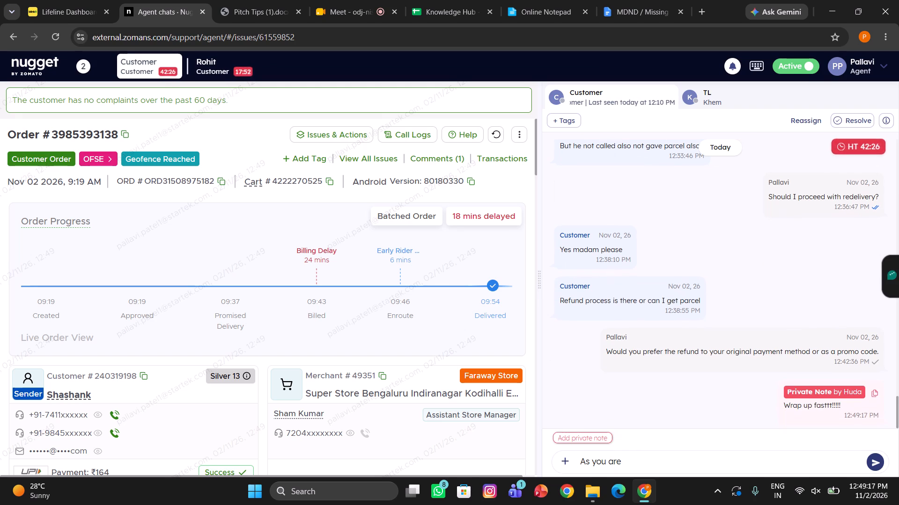
text(unresponsive)
key(space)
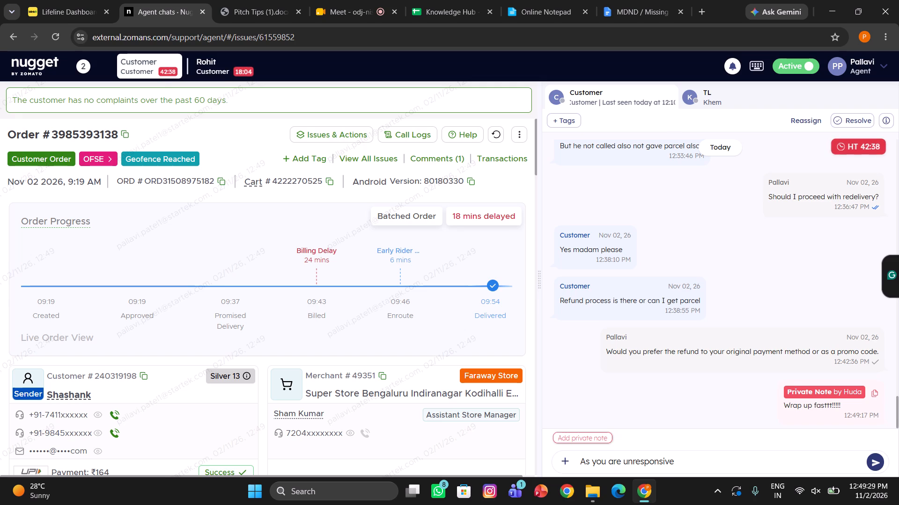
text(we are initiar)
key(BackSpace)
text(to)
key(BackSpace)
text(ing your refund in original)
key(space)
text(payment source.)
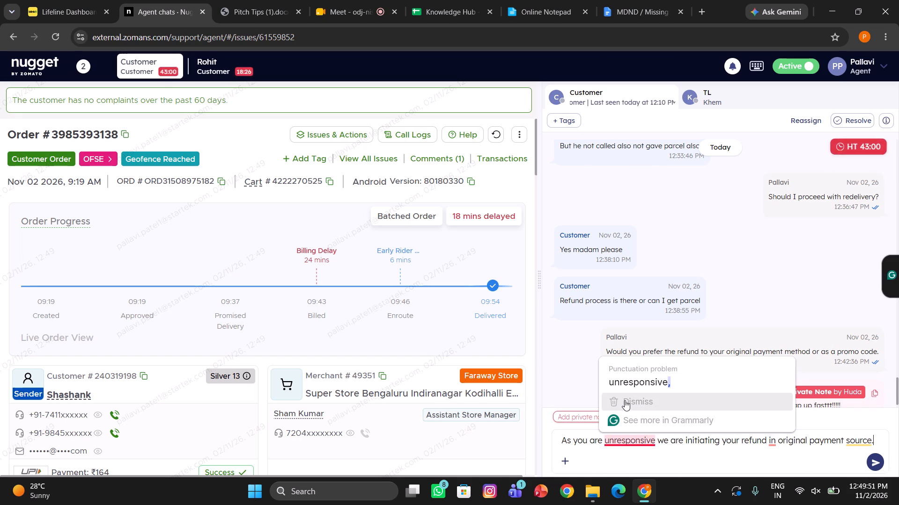
Add a comma after "unresponsive", change "in" to "to the" before "original payment source", and send the refund message.
click(636, 389)
key(comma)
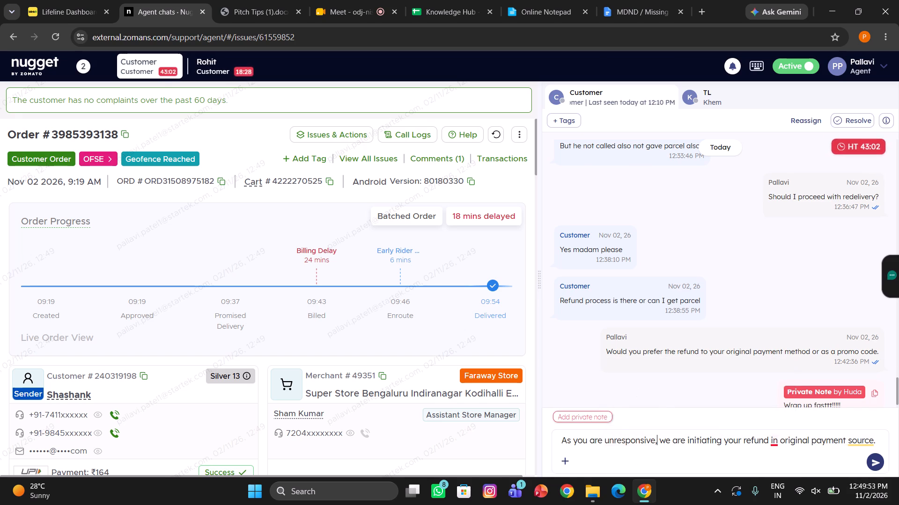
click(711, 381)
text(to the)
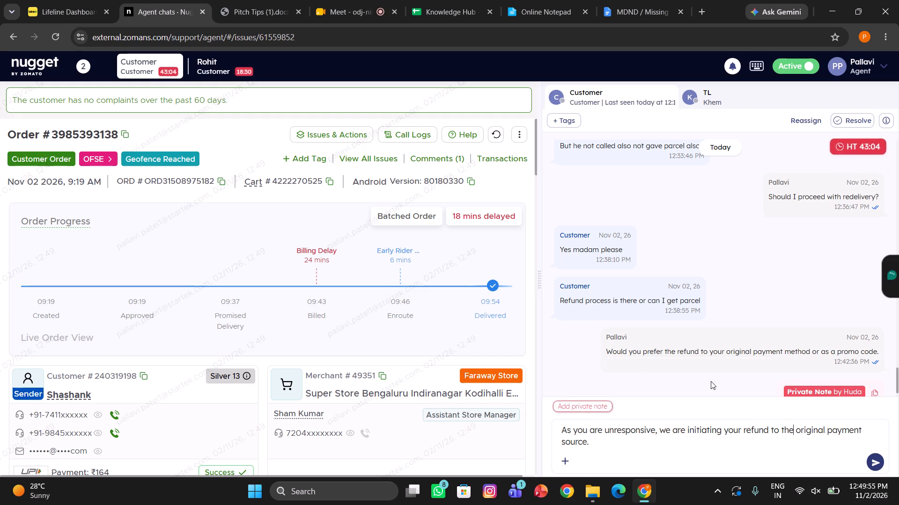
click(605, 438)
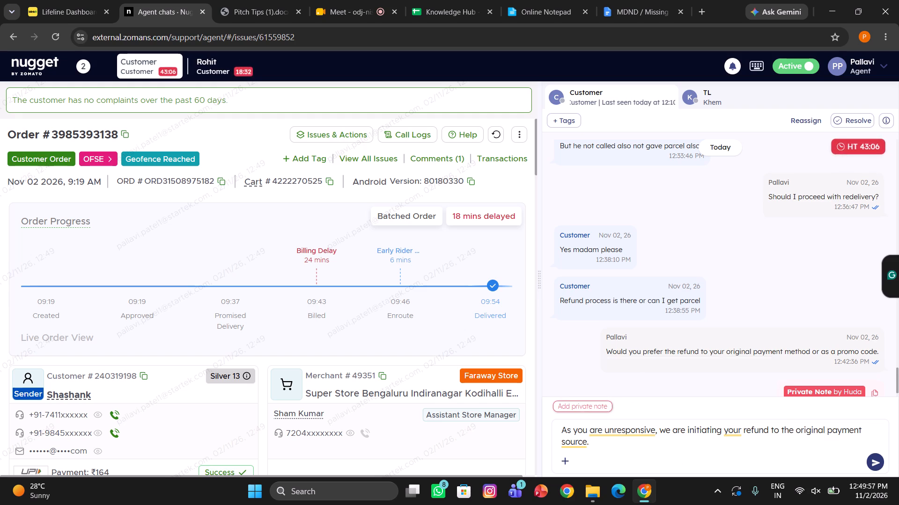
key(Return)
scroll(604, 377, down, 1)
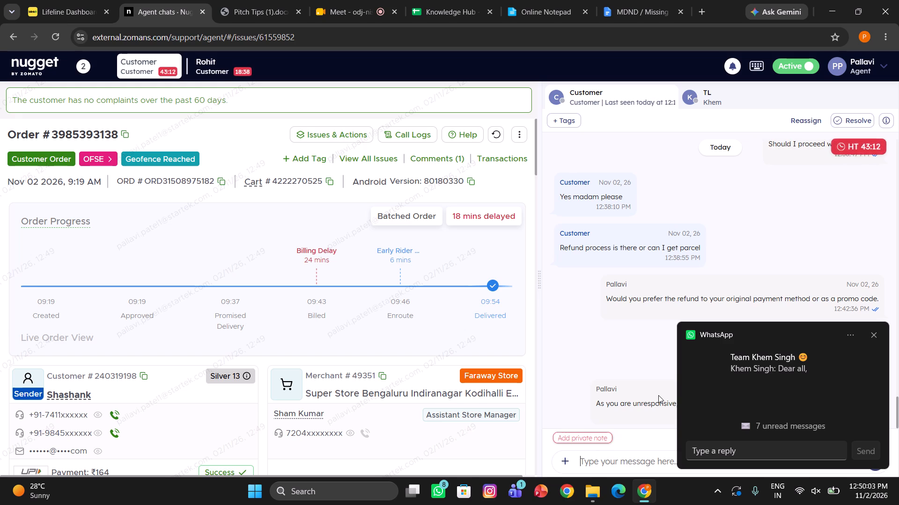
click(871, 340)
scroll(761, 344, down, 1)
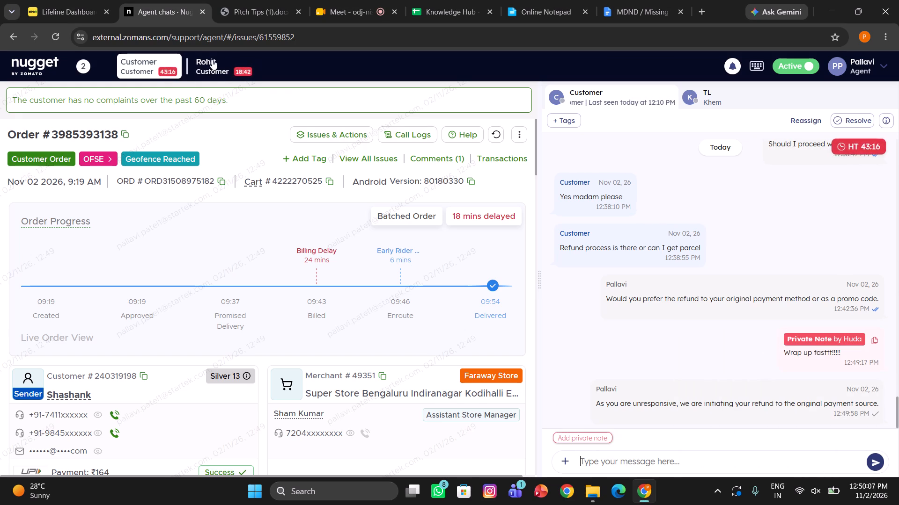
click(199, 66)
scroll(699, 303, down, 1)
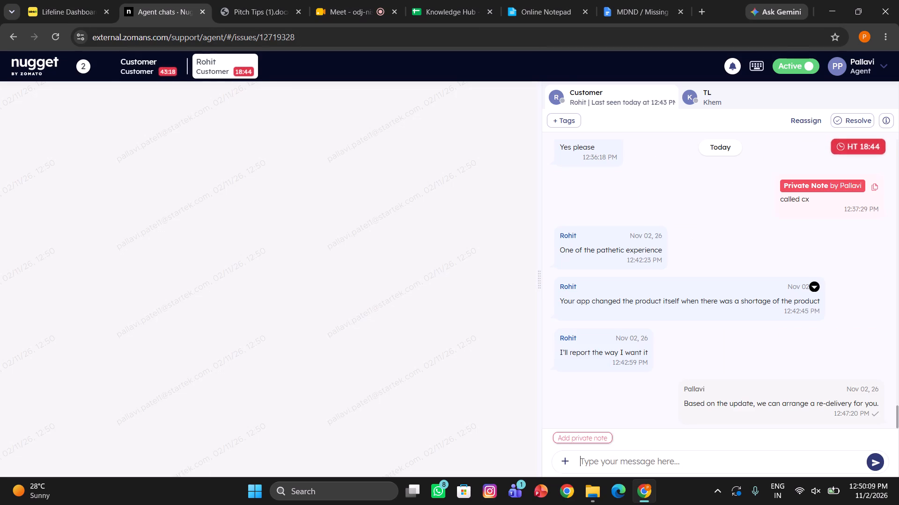
scroll(699, 303, down, 1)
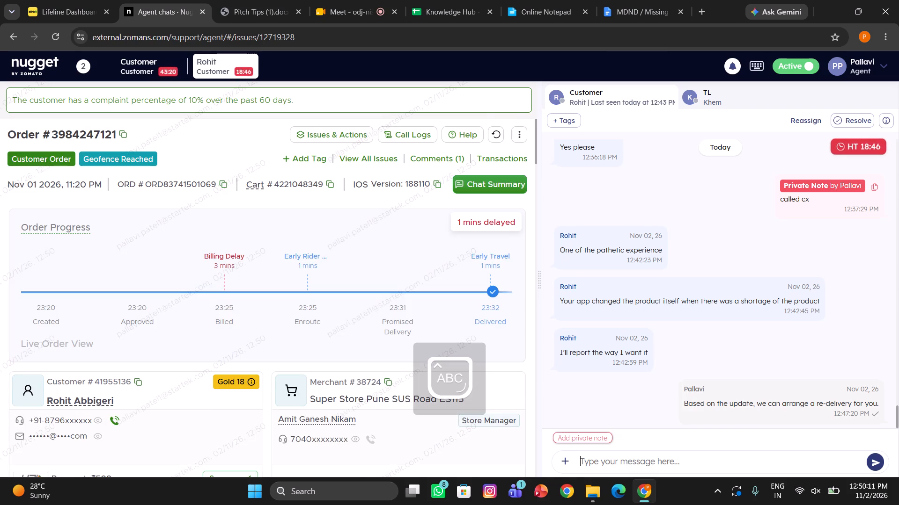
text(re we connected?)
key(Return)
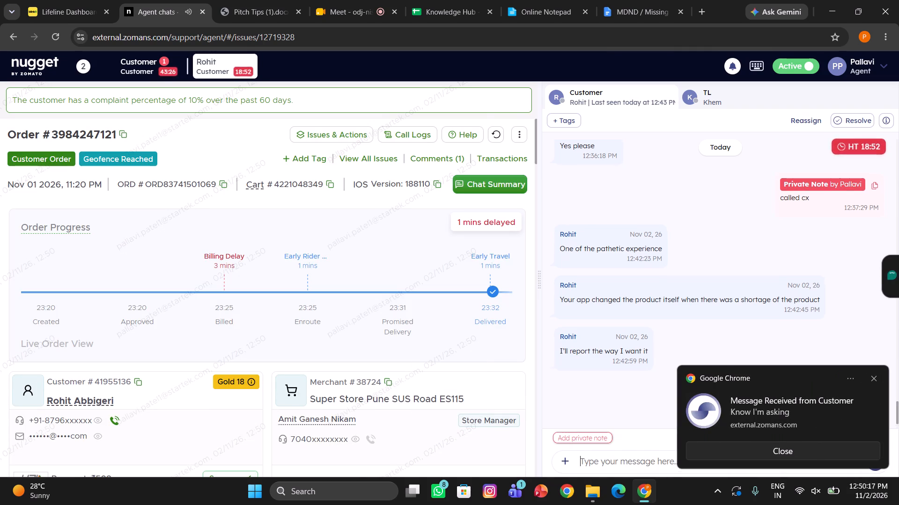
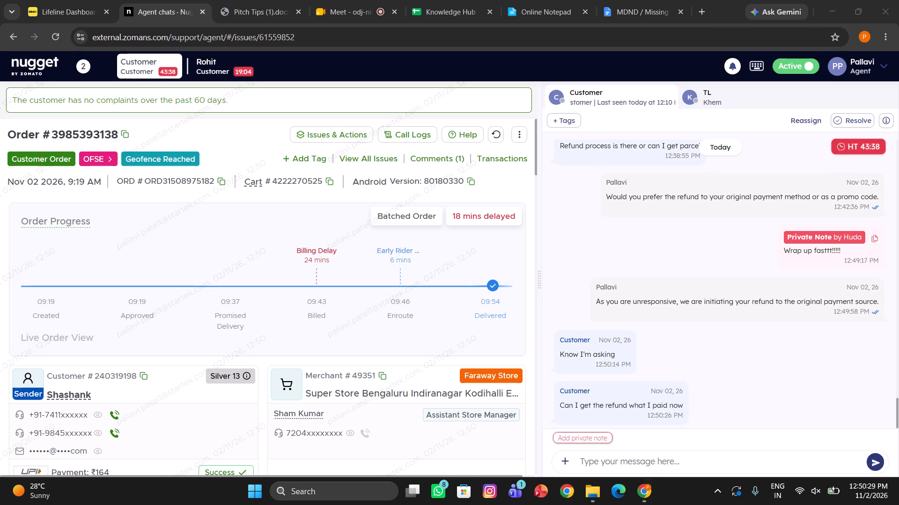
key(y)
text(es.)
key(Return)
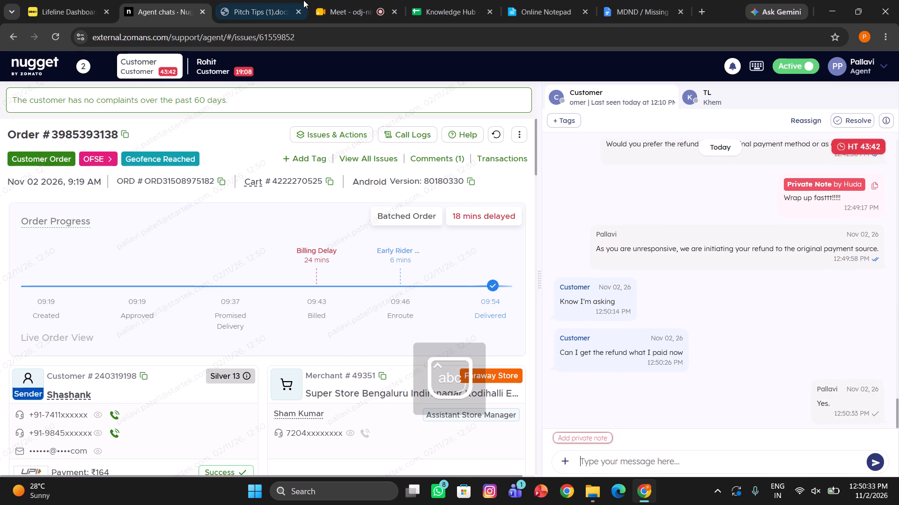
Copy "Would you prefer the refund to your original payment method or as a promo code." from the Refund section of the Pitch Tips document.
click(262, 0)
scroll(326, 313, down, 3)
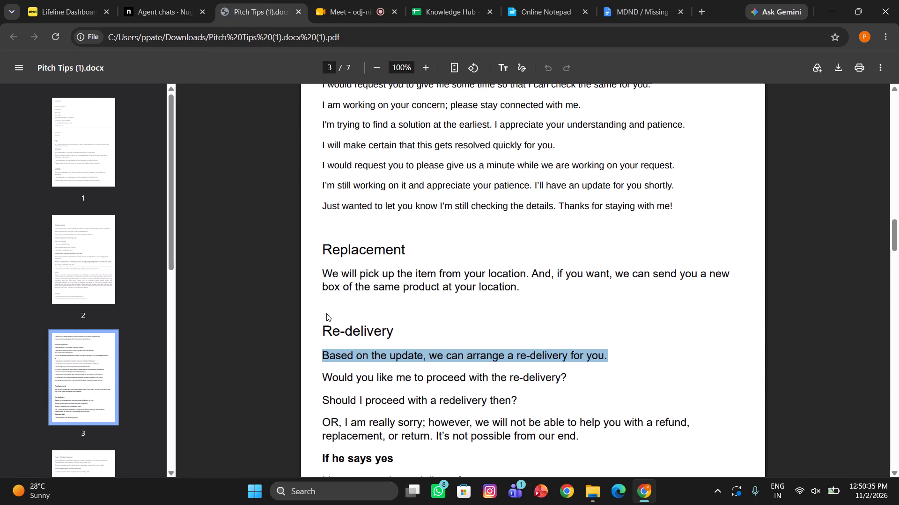
scroll(326, 313, down, 13)
scroll(326, 313, up, 4)
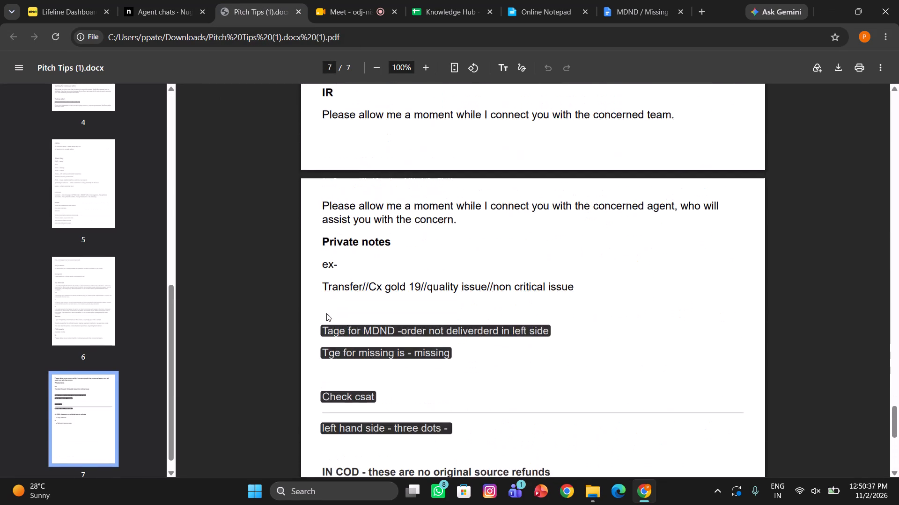
scroll(326, 313, up, 2)
triple_click(335, 180)
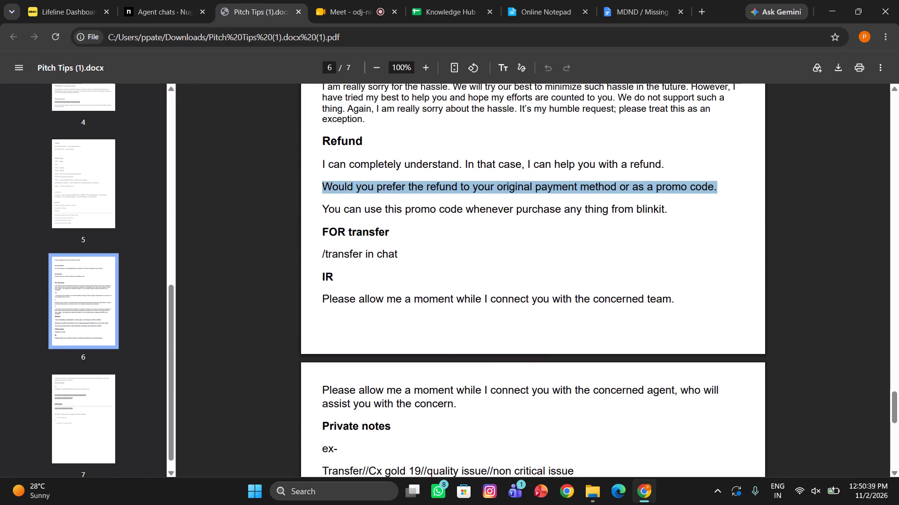
click(335, 180)
key(ctrl+c)
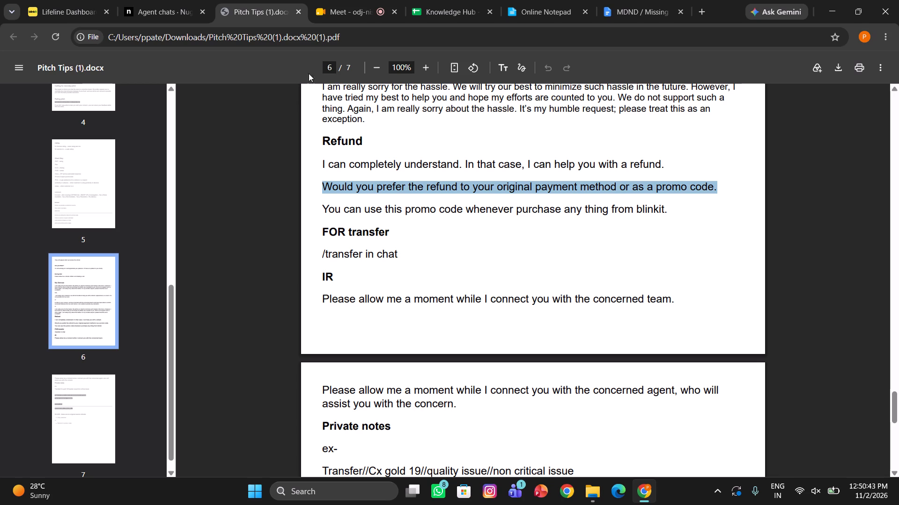
click(122, 0)
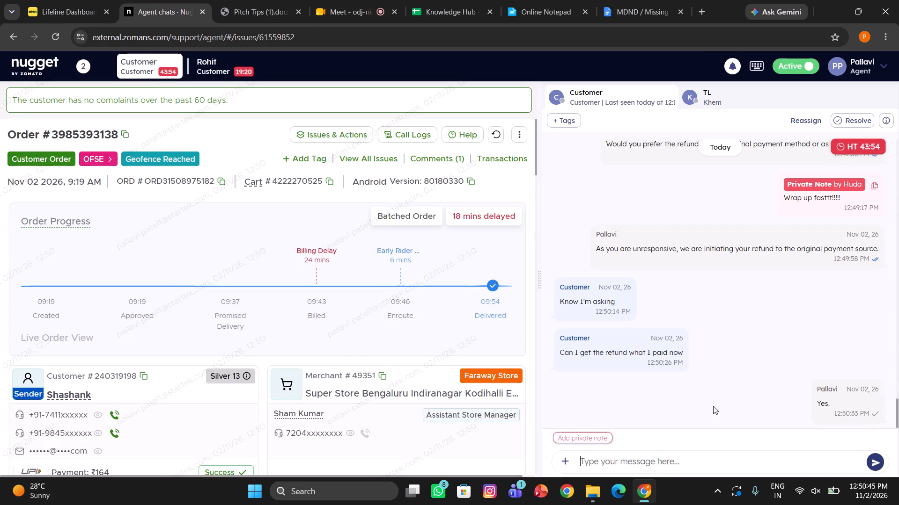
key(ctrl+v)
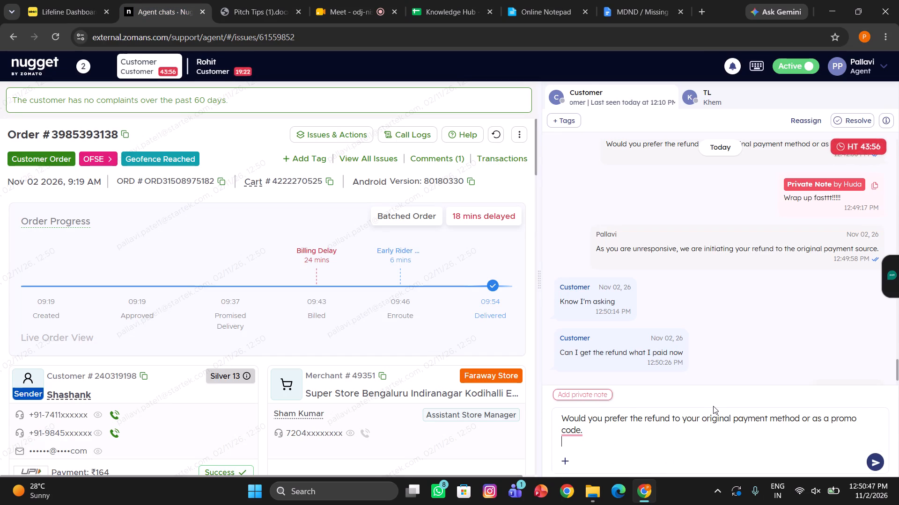
key(Return)
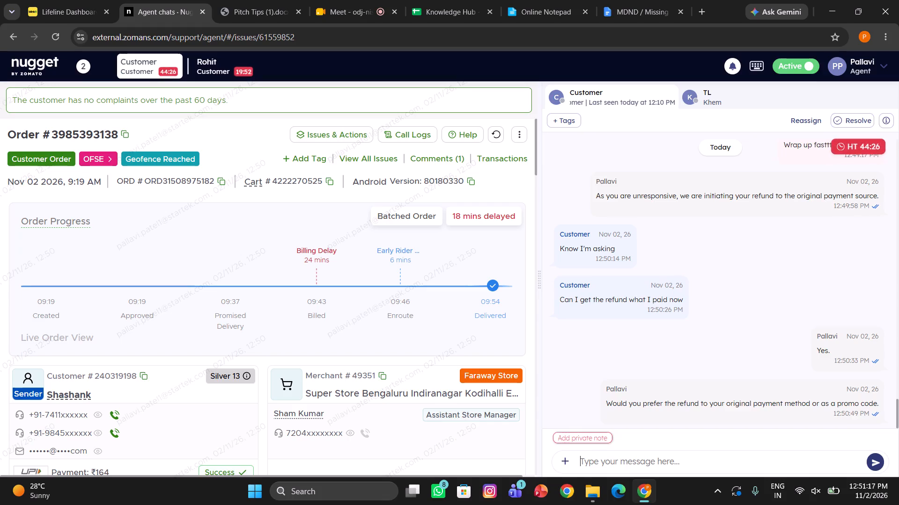
Open the agent's profile options in Nugget.
click(838, 64)
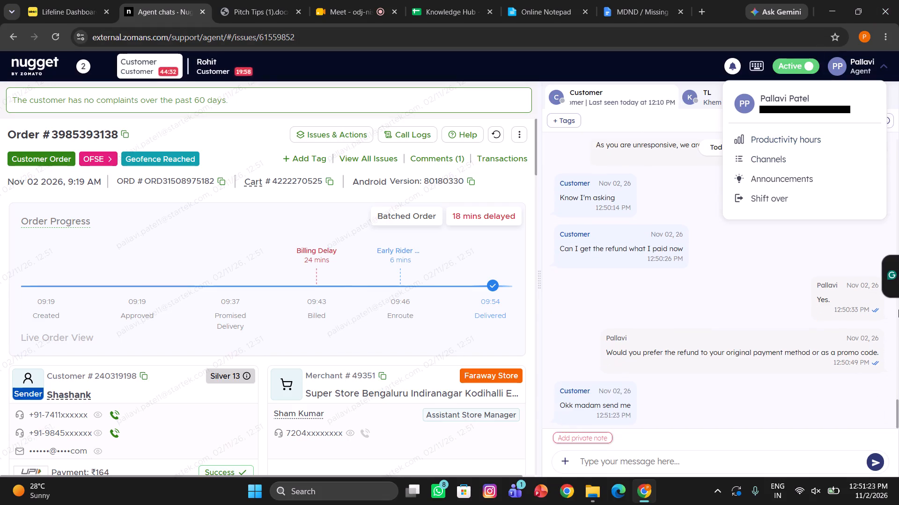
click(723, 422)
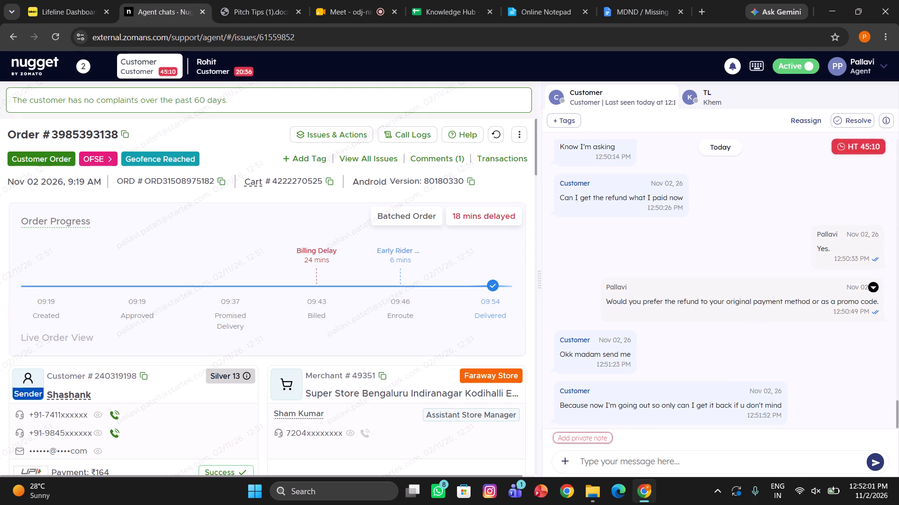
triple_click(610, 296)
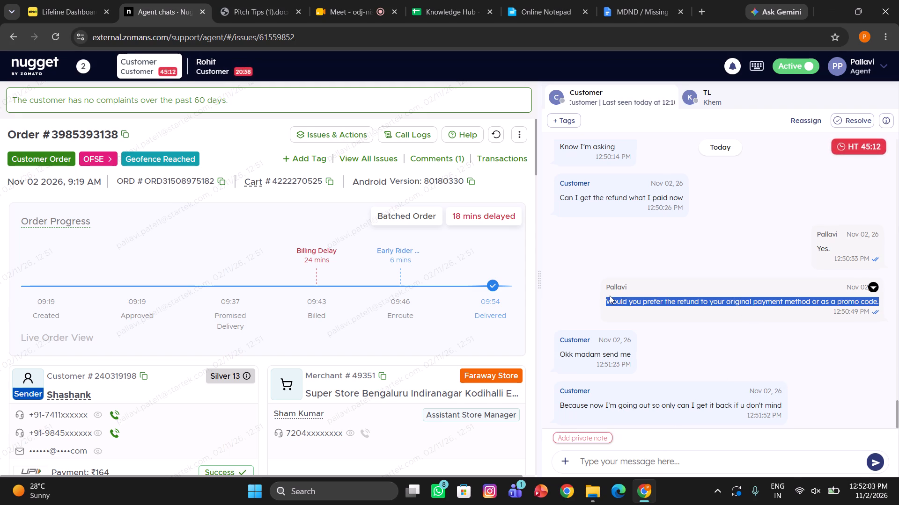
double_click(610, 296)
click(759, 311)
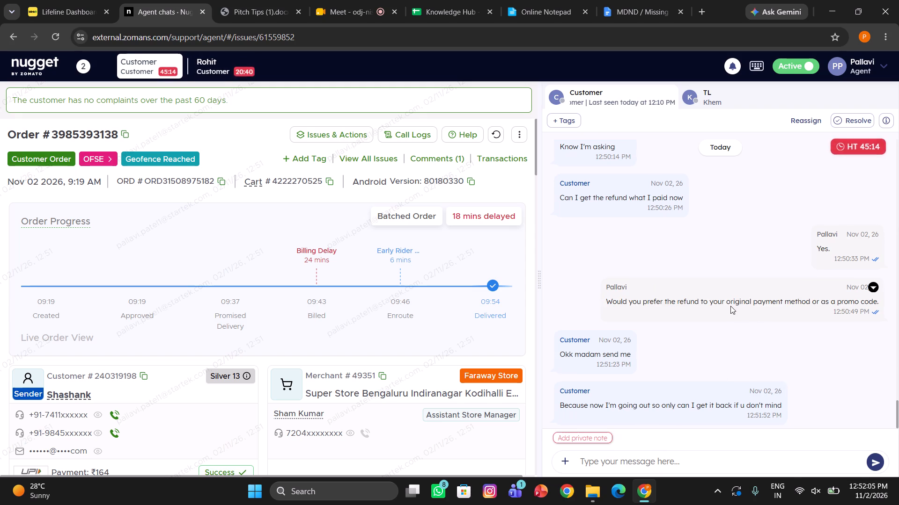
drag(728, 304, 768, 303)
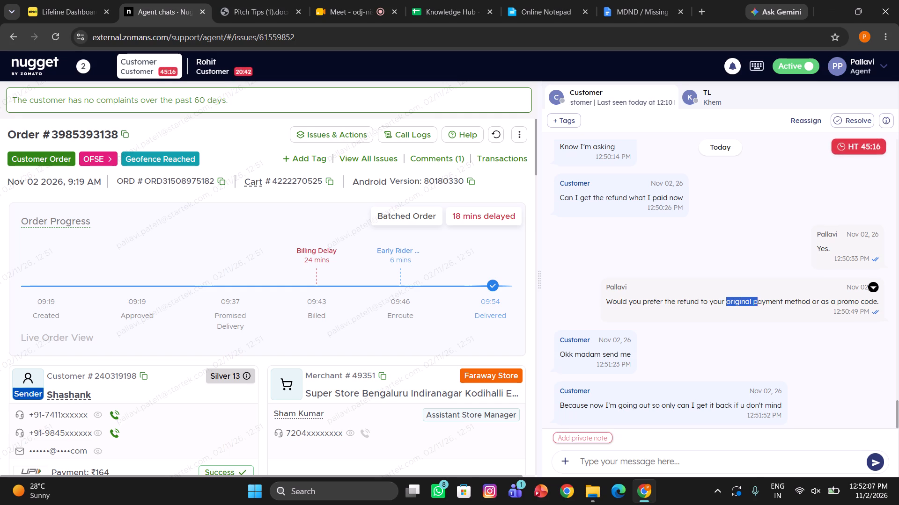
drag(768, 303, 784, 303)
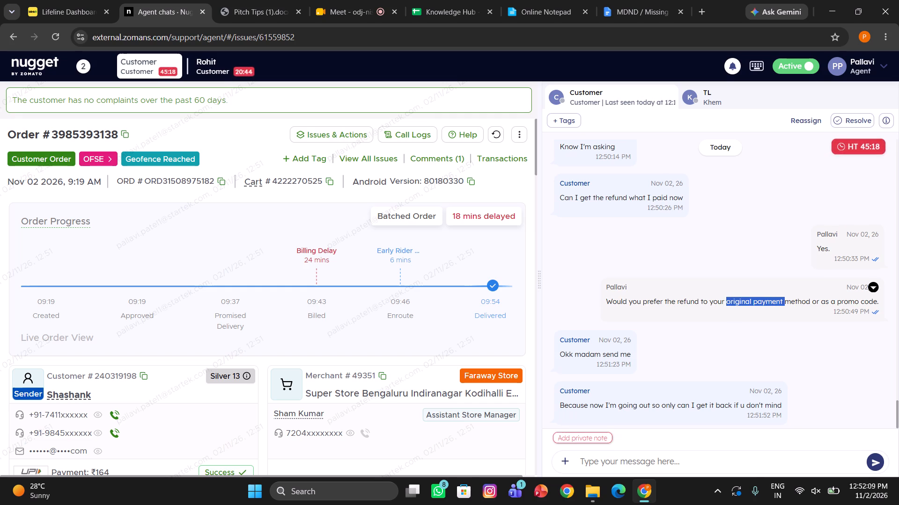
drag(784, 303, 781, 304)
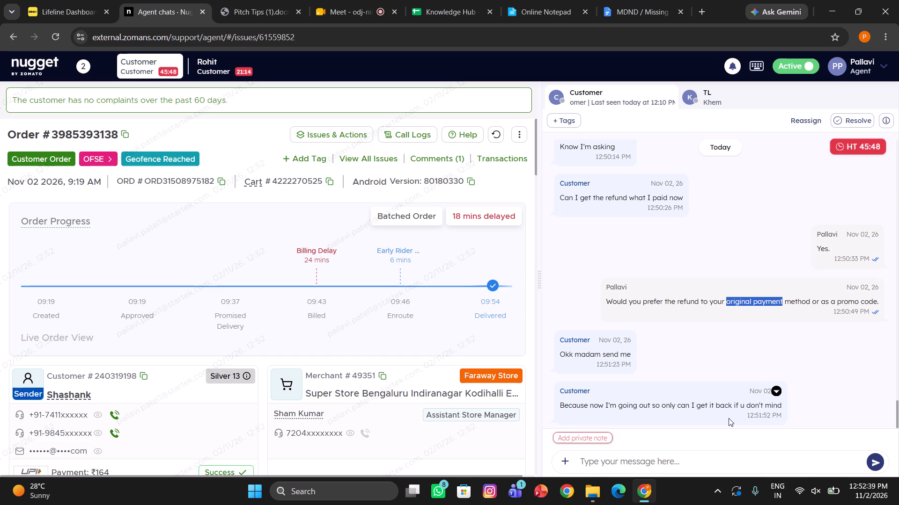
click(590, 470)
key(p)
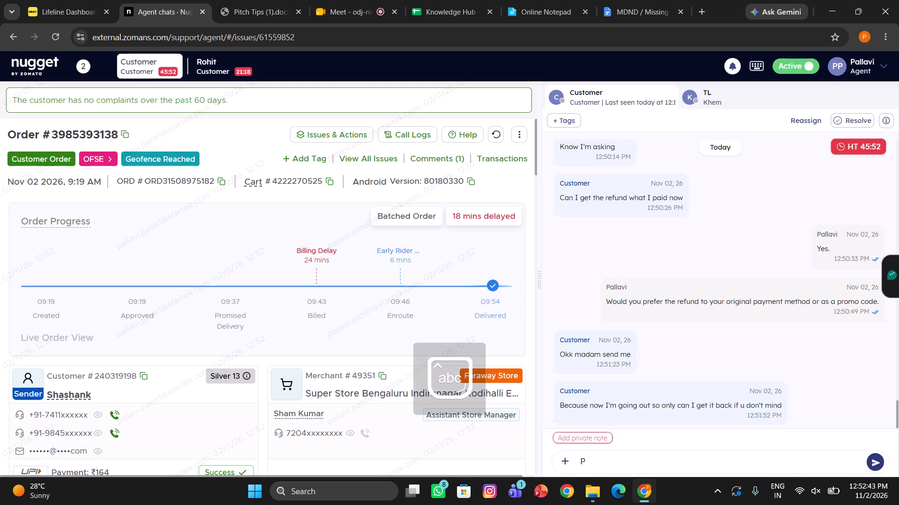
text(lese)
key(space)
key(BackSpace)
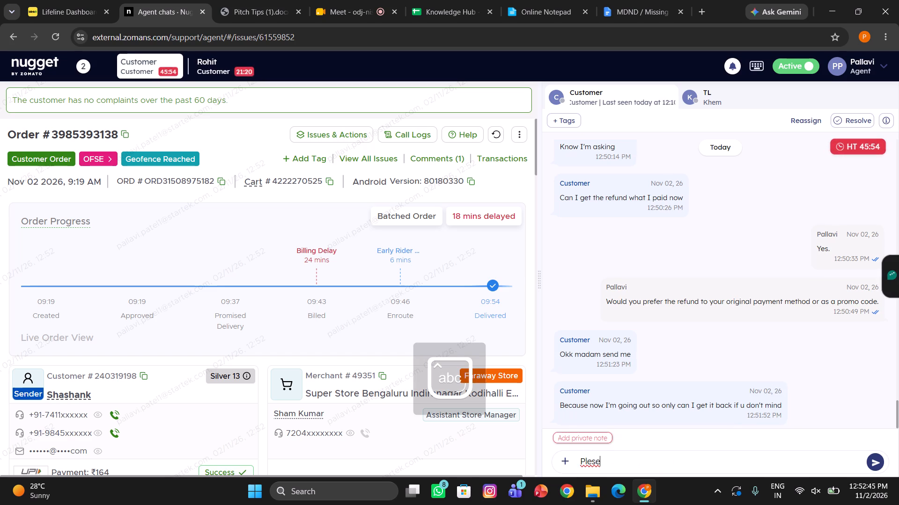
key(BackSpace)
key(BackSpace)
text(ase cond)
key(BackSpace)
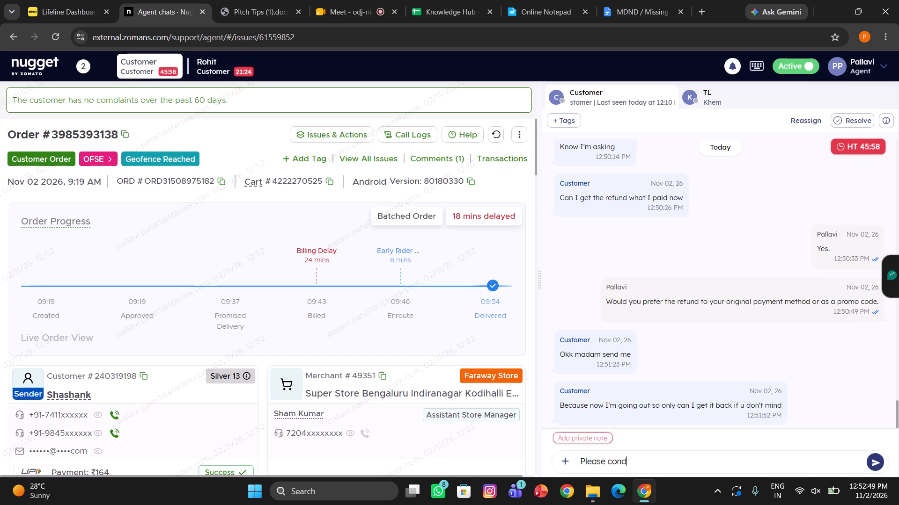
text(firm)
key(space)
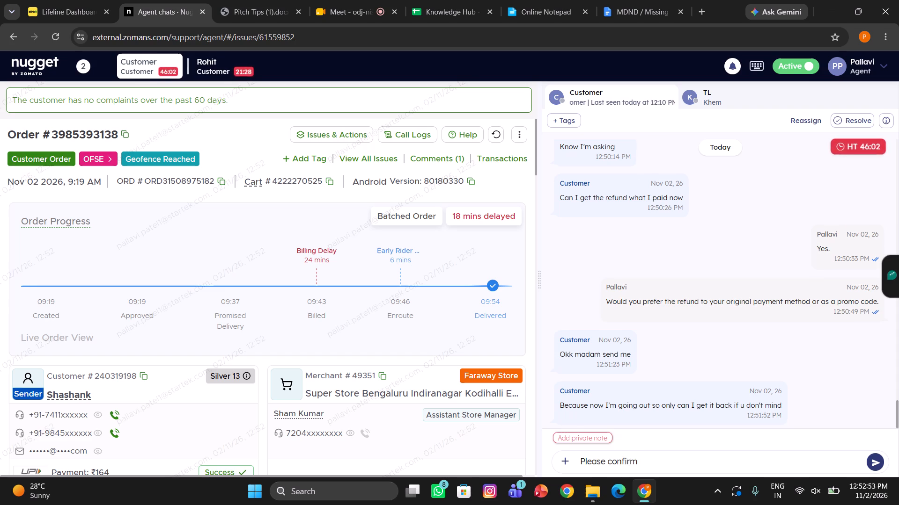
text(refund methon)
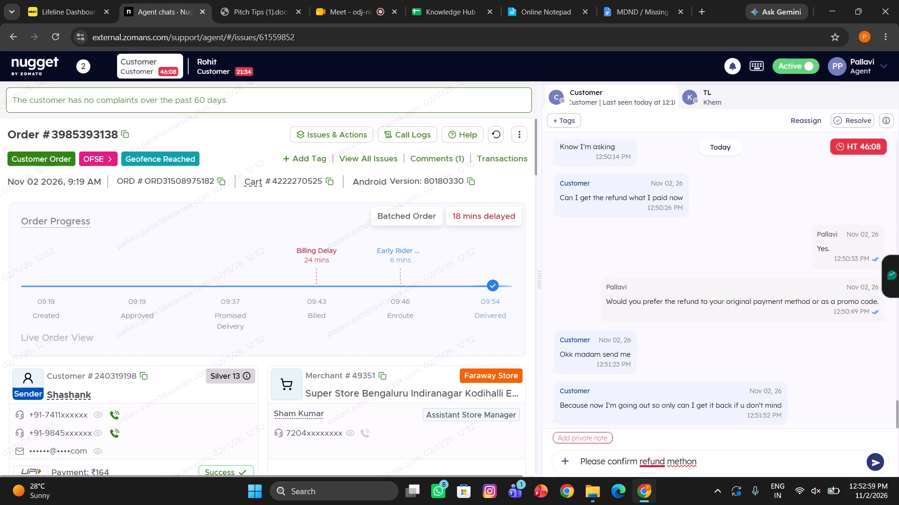
click(656, 404)
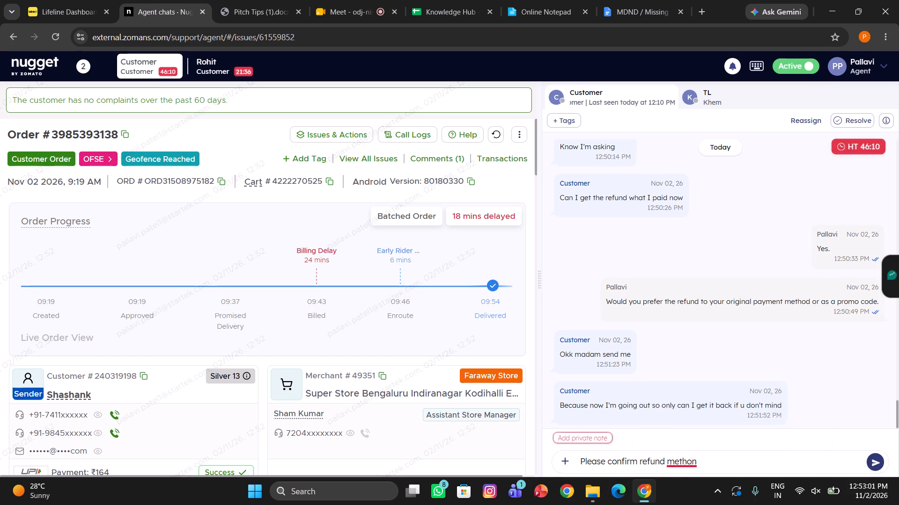
click(683, 381)
text(method)
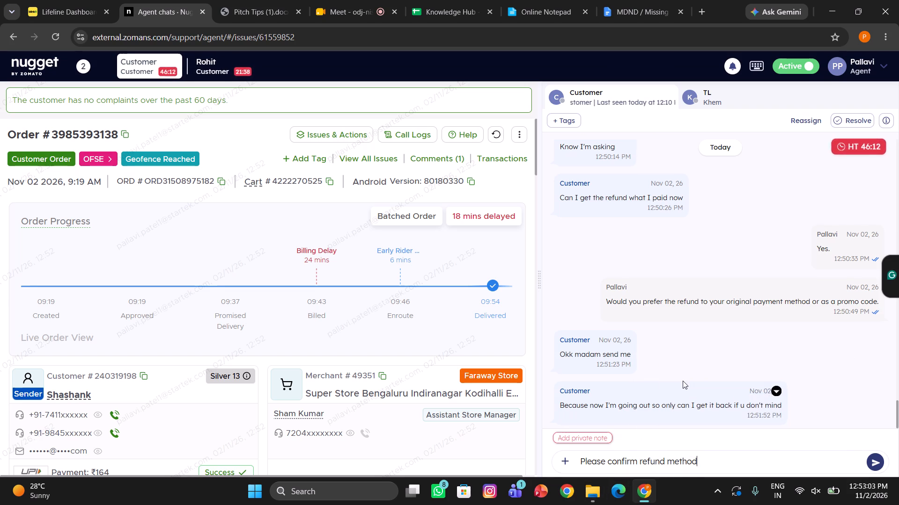
key(period)
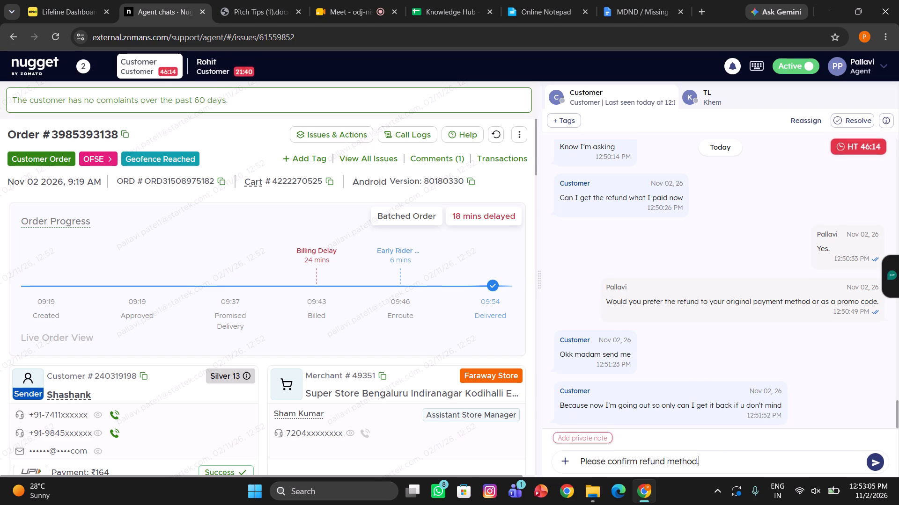
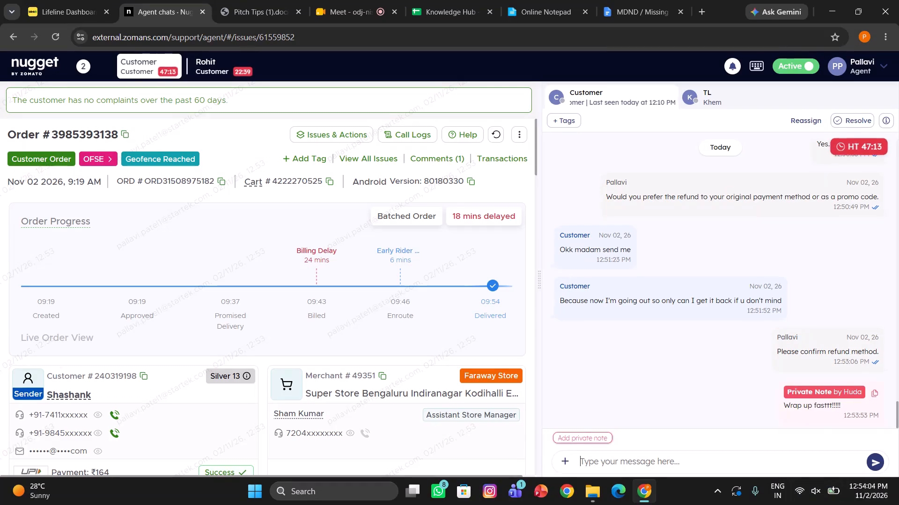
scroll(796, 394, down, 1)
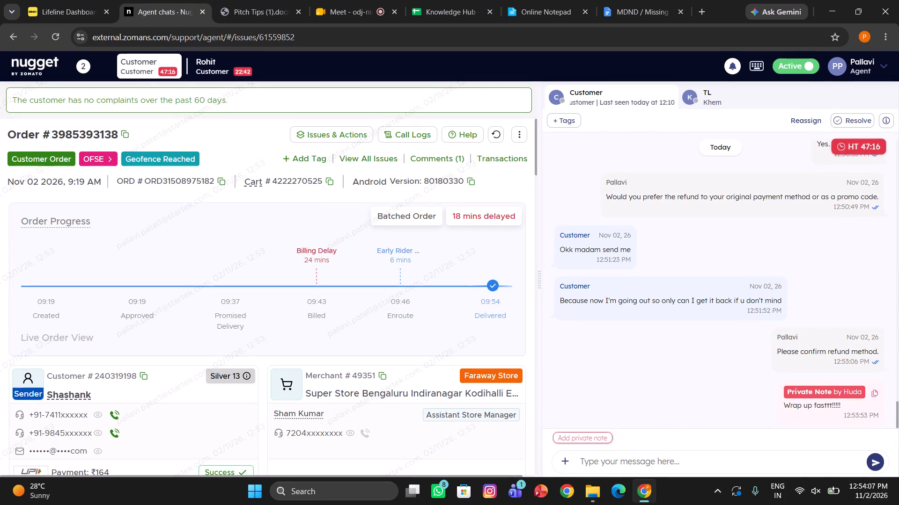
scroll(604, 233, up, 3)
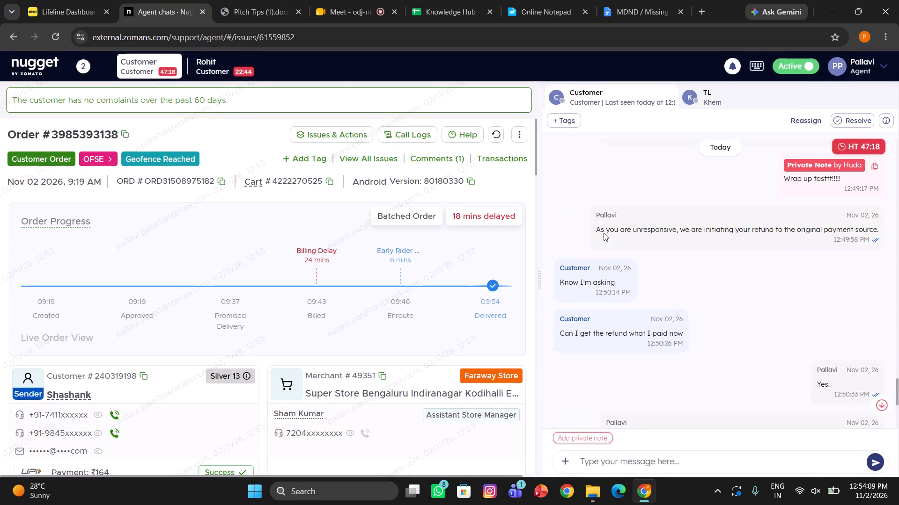
click(211, 69)
scroll(711, 356, down, 2)
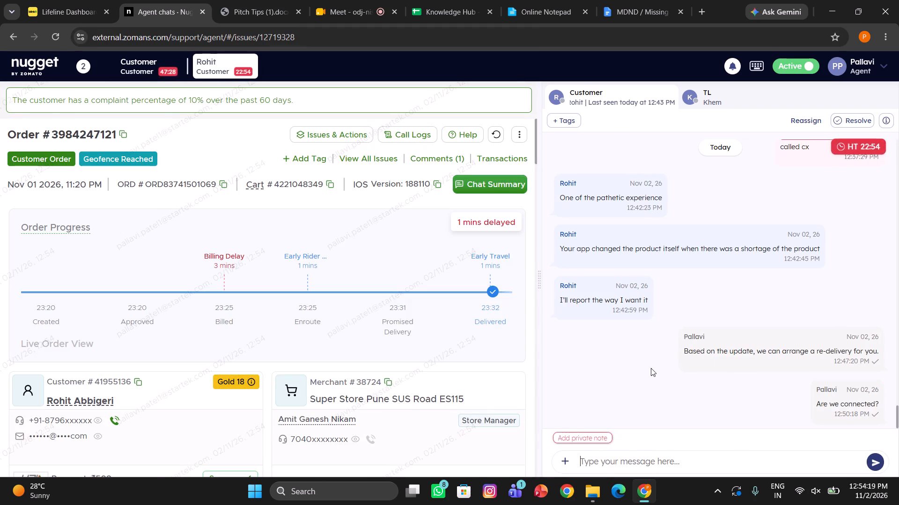
key(w)
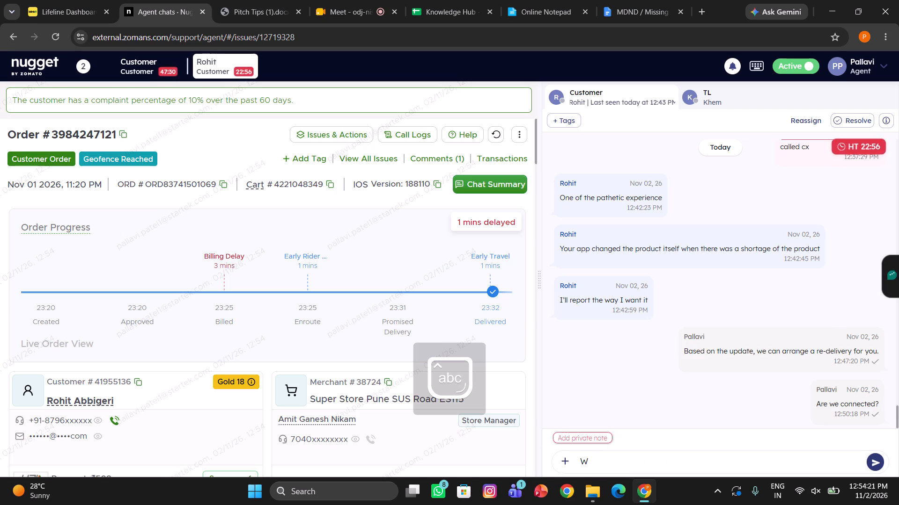
text(aiting for your)
key(space)
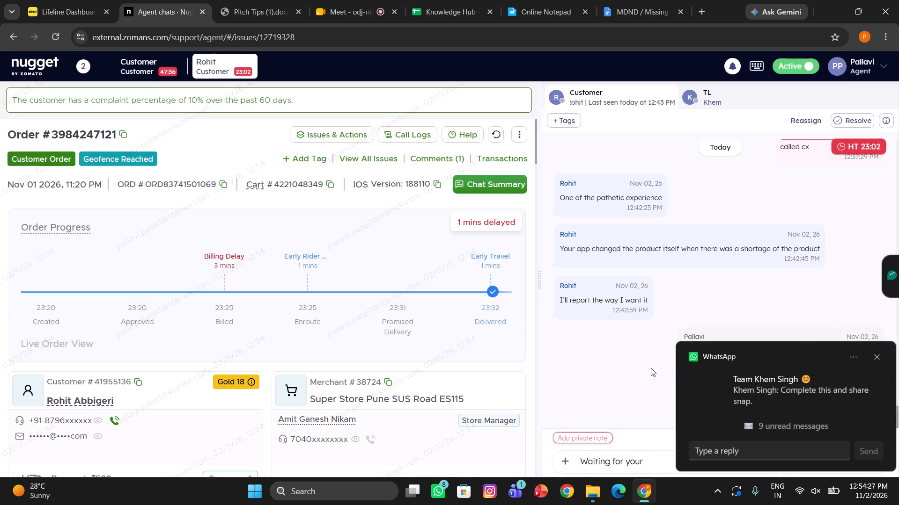
text(response)
key(period)
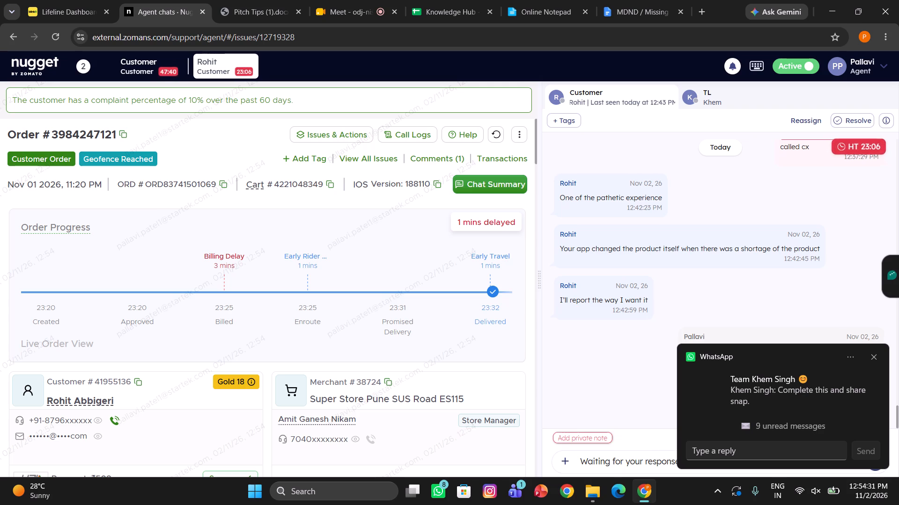
key(Return)
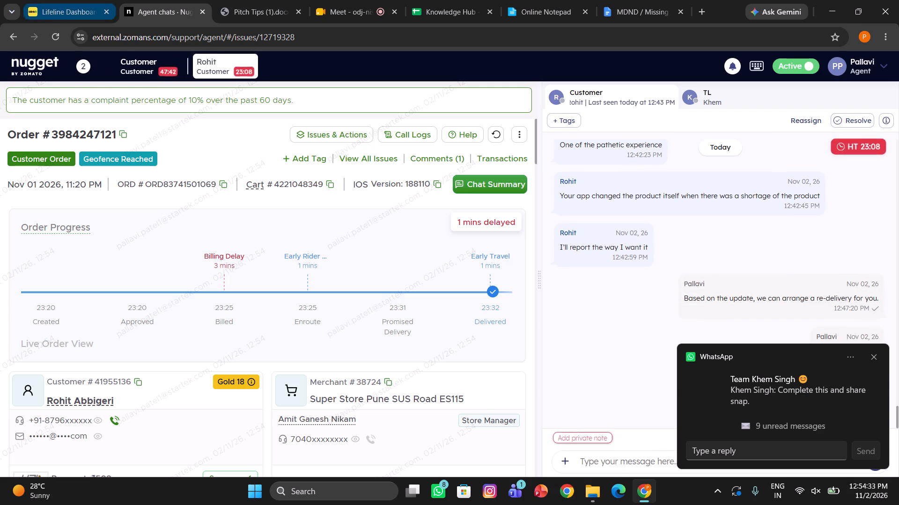
click(153, 76)
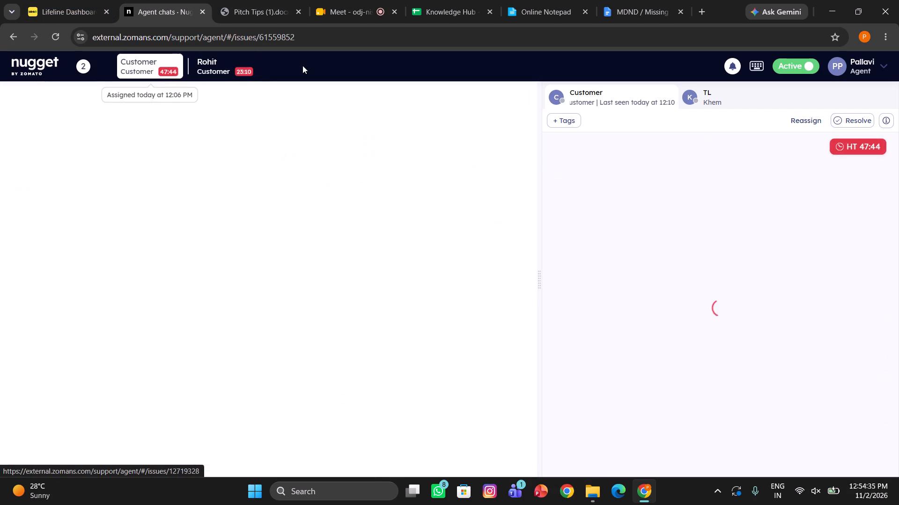
scroll(737, 302, down, 15)
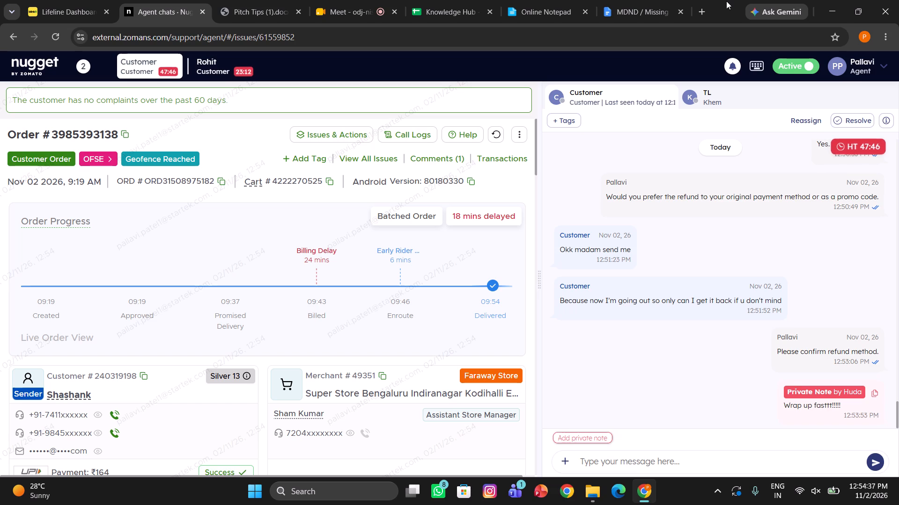
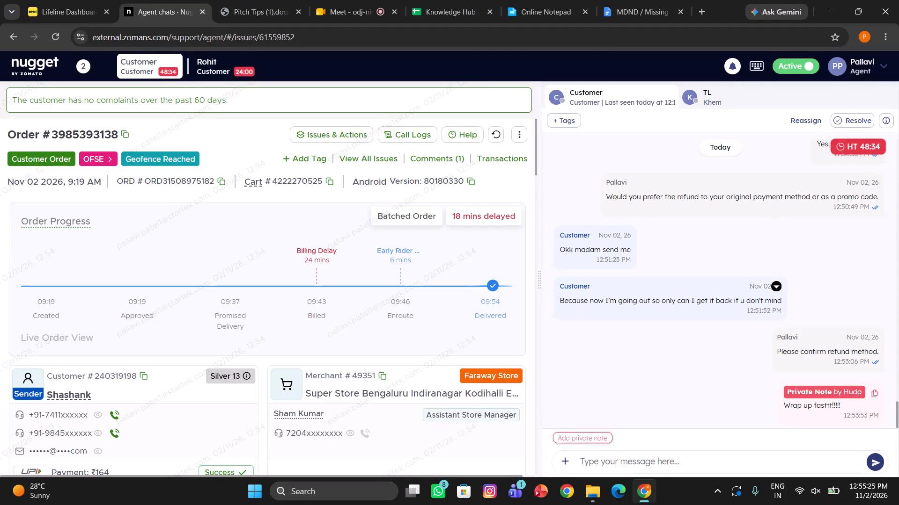
scroll(672, 267, up, 3)
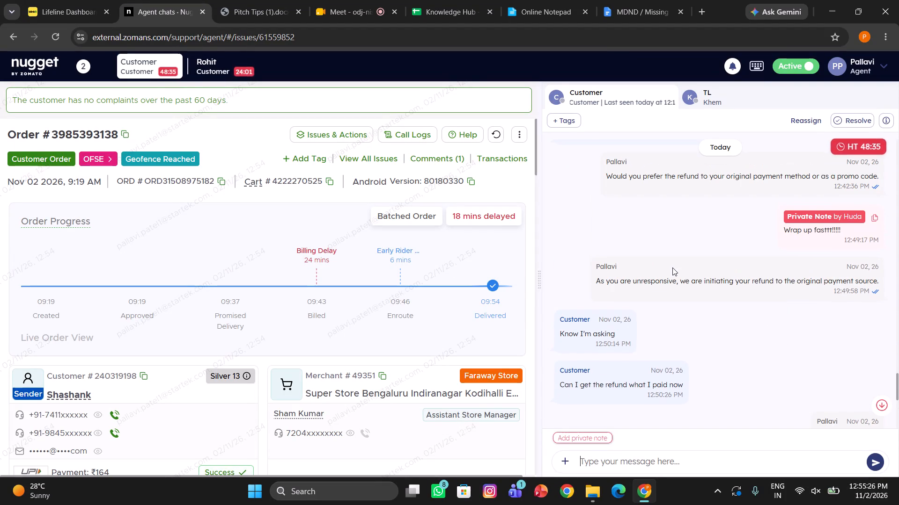
triple_click(619, 281)
double_click(619, 281)
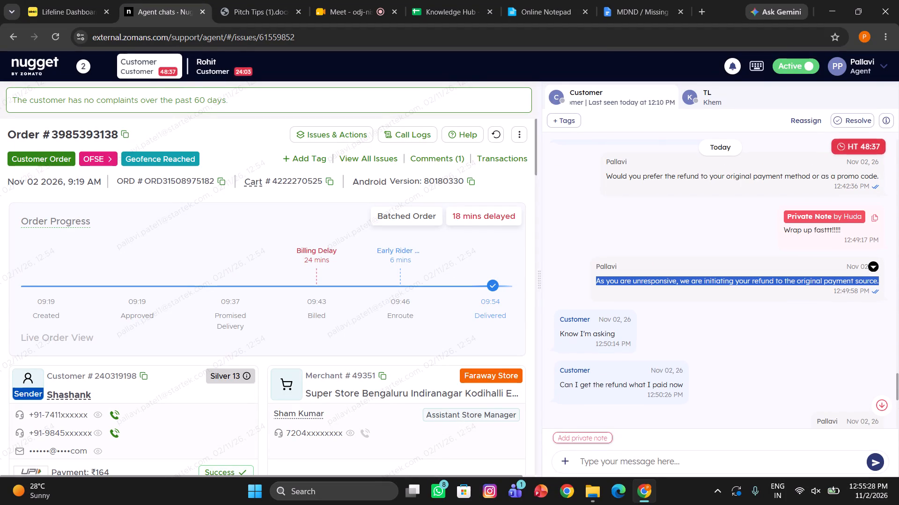
key(ctrl+c)
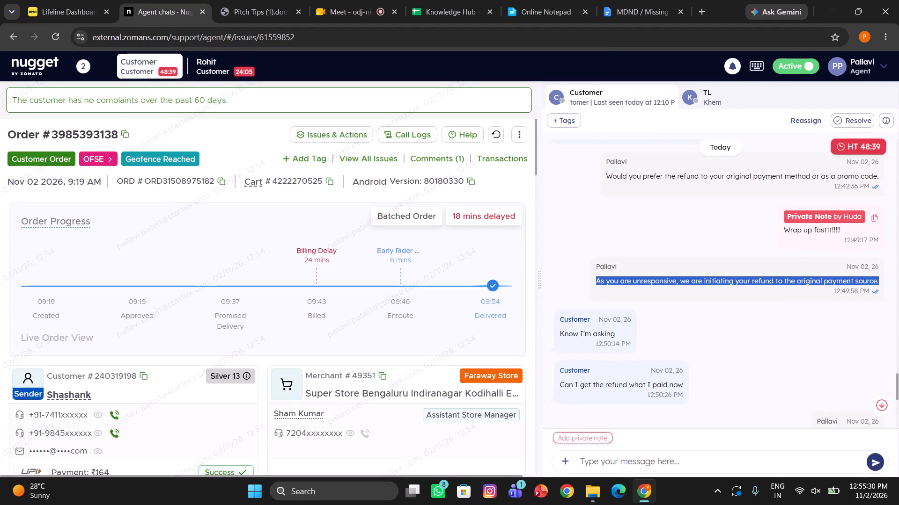
click(590, 461)
key(ctrl+v)
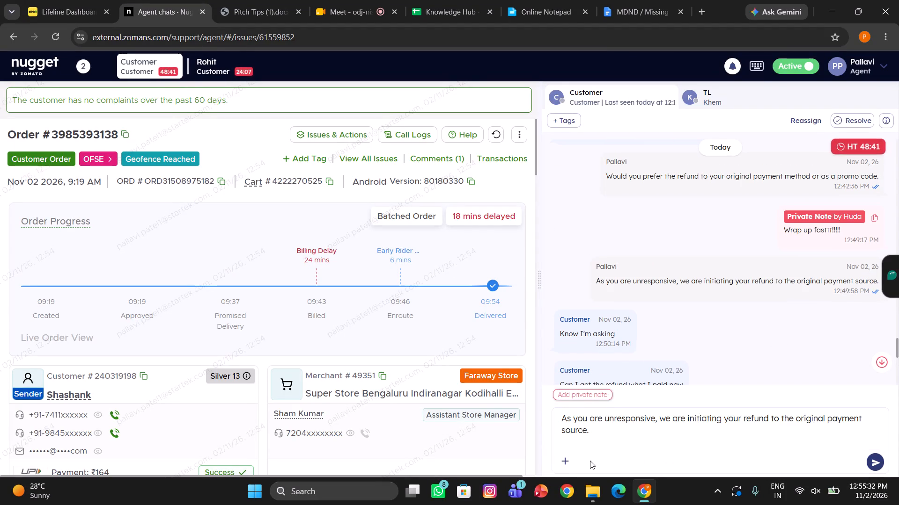
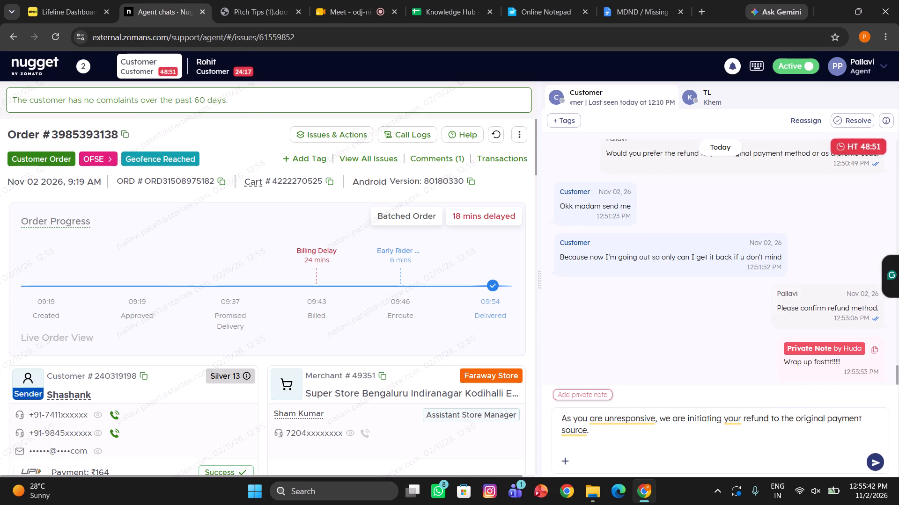
click(225, 71)
scroll(863, 326, down, 4)
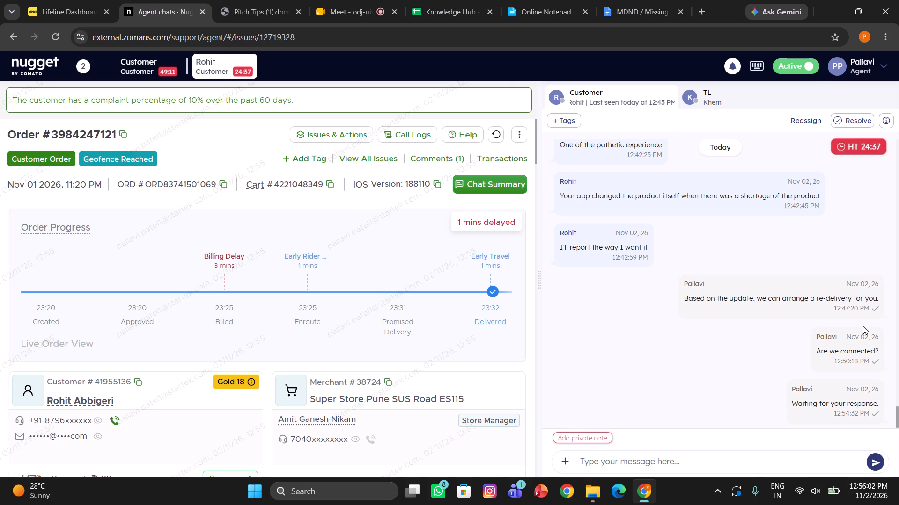
text(/awa)
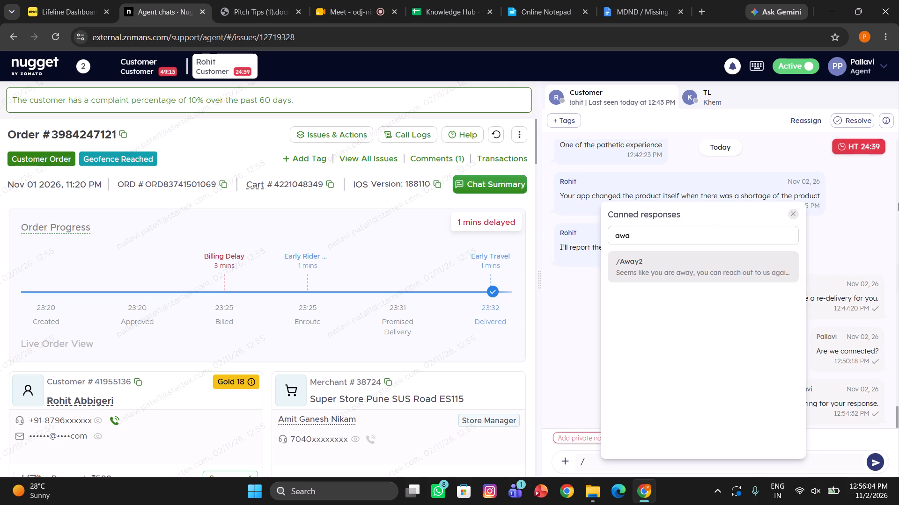
click(654, 263)
key(Return)
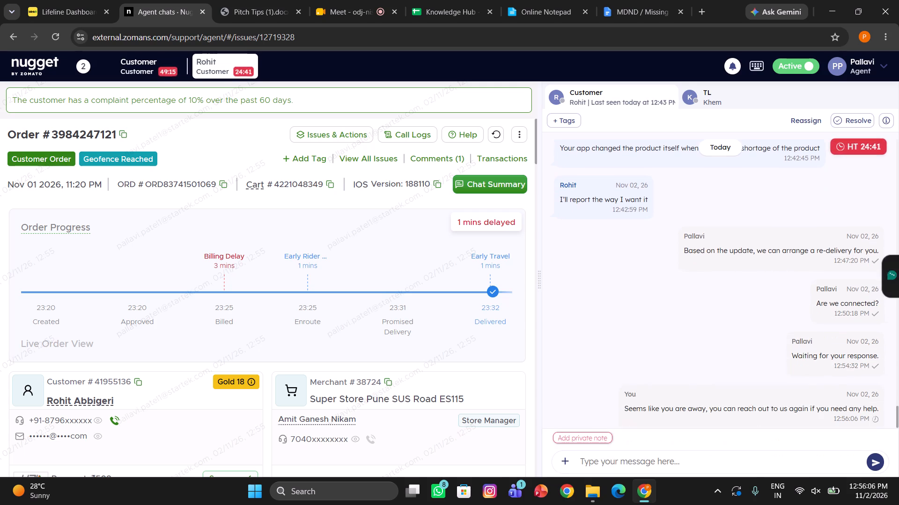
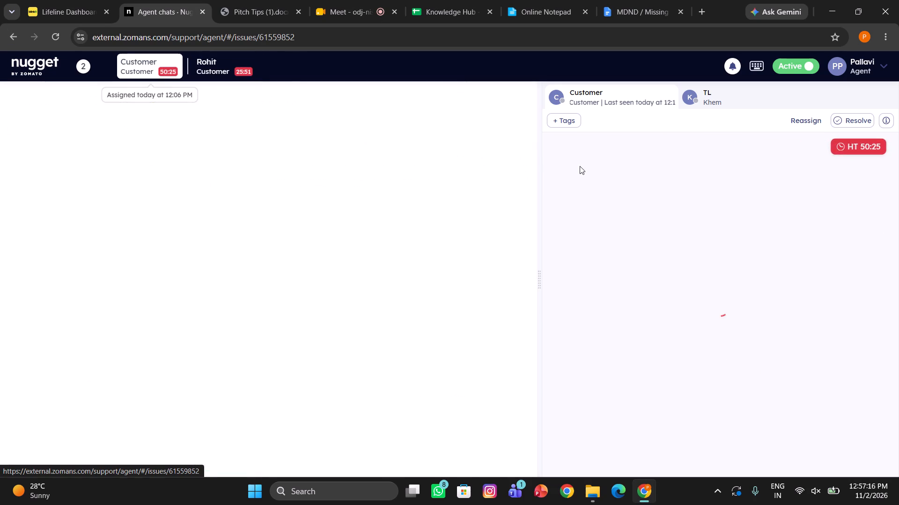
scroll(733, 389, down, 3)
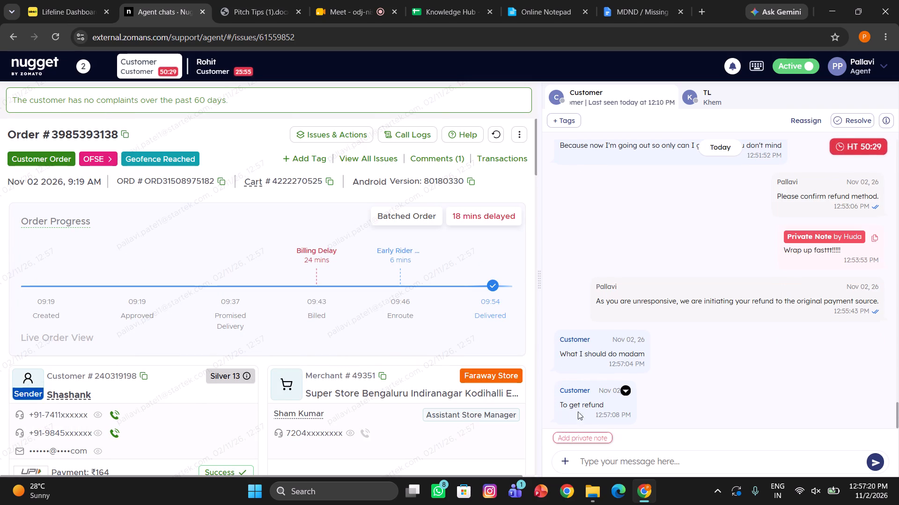
click(613, 461)
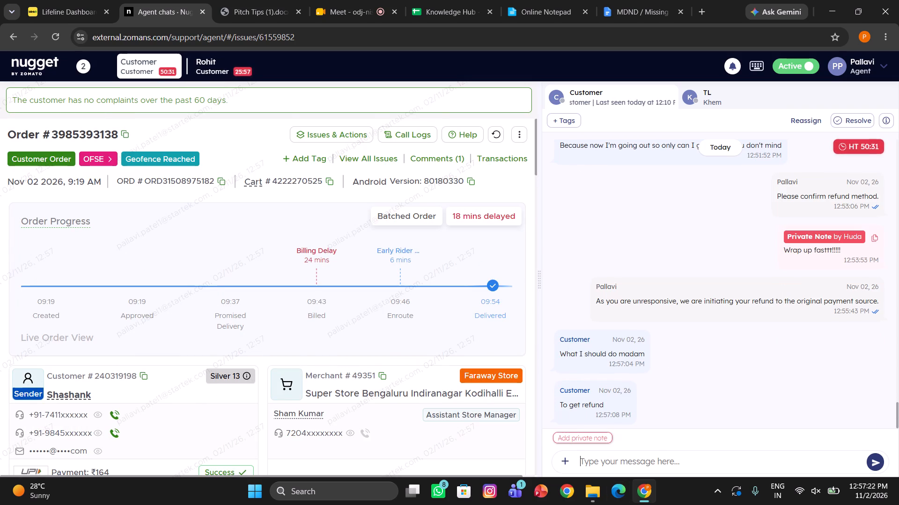
key(p)
key(l)
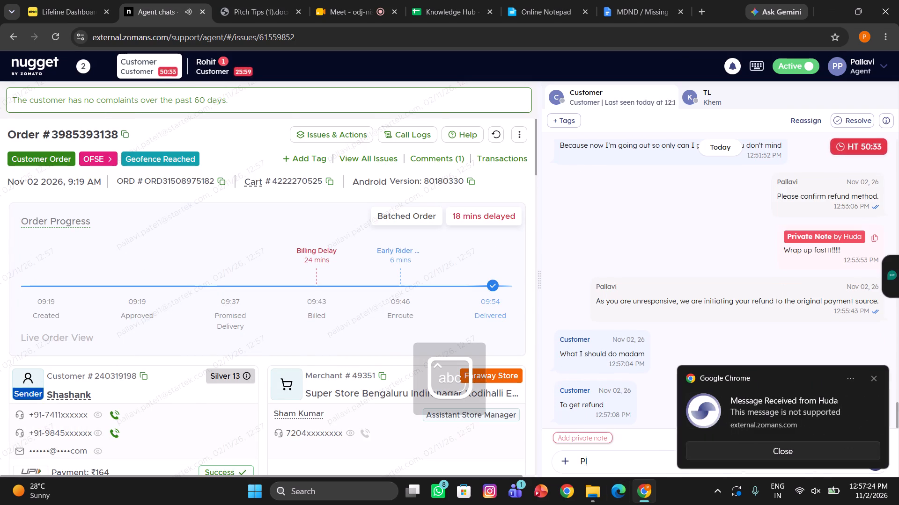
text(ease c)
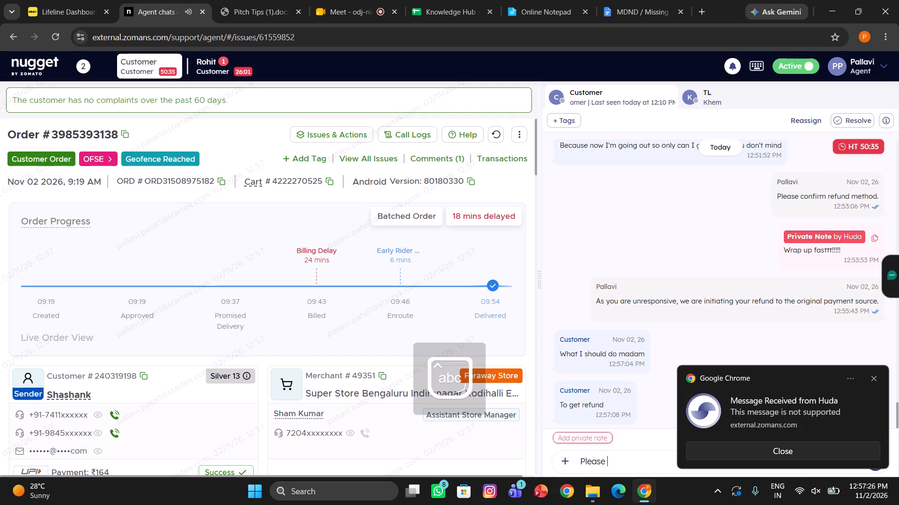
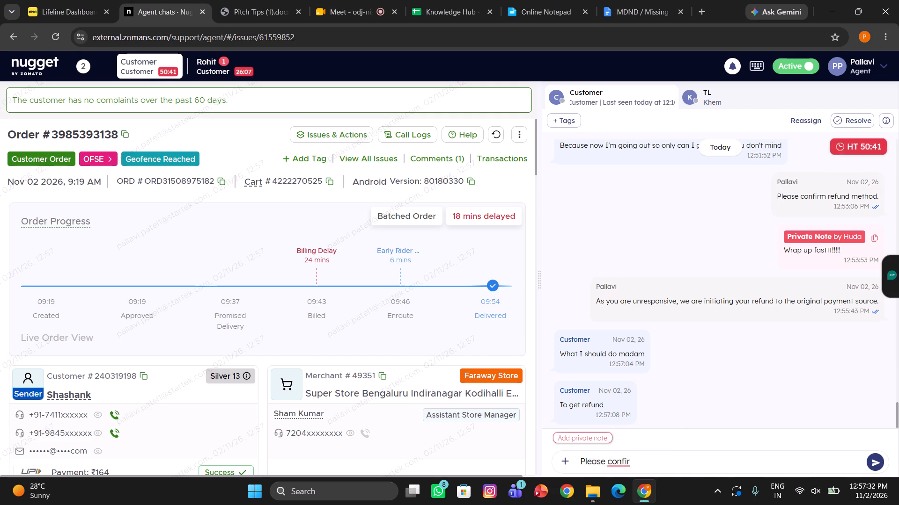
key(space)
text(refund)
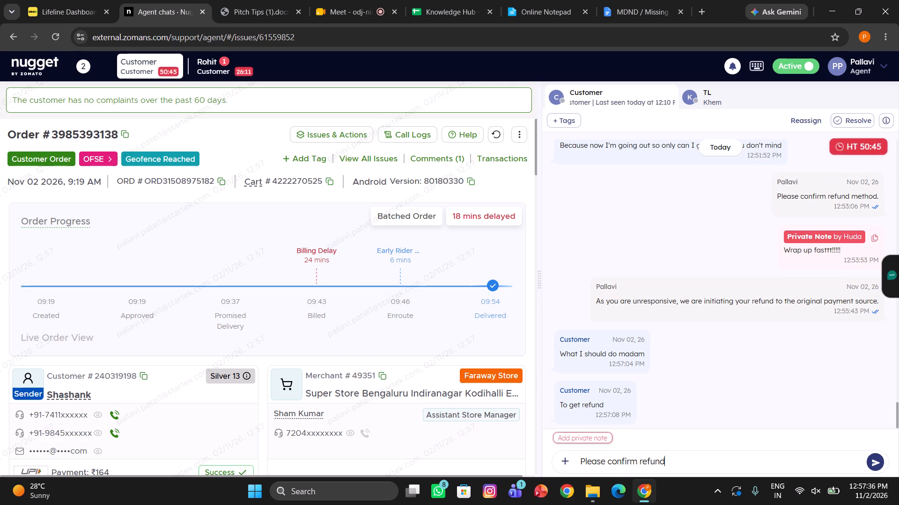
key(space)
text(mr)
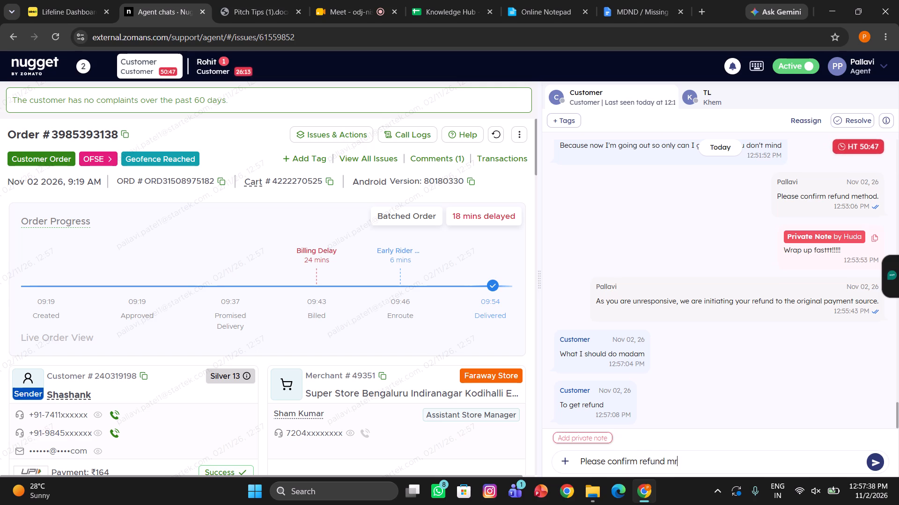
key(BackSpace)
text(ethi)
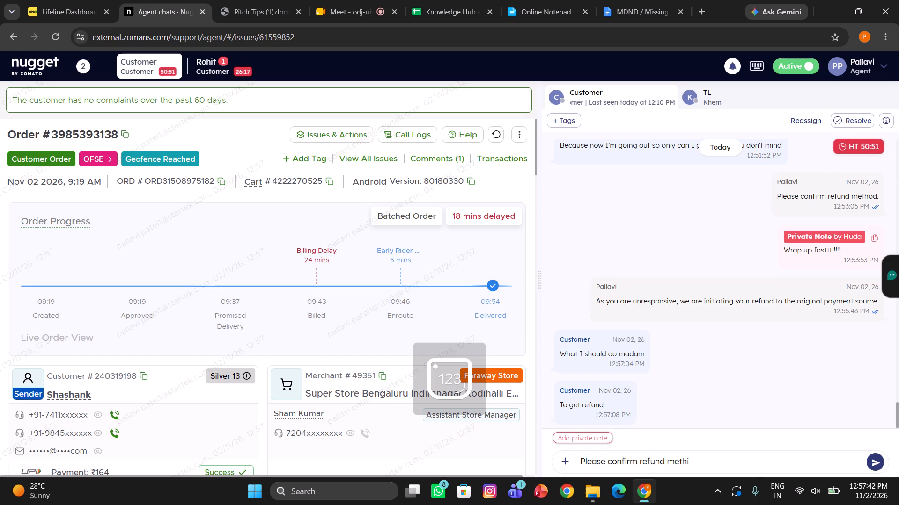
key(BackSpace)
text(od)
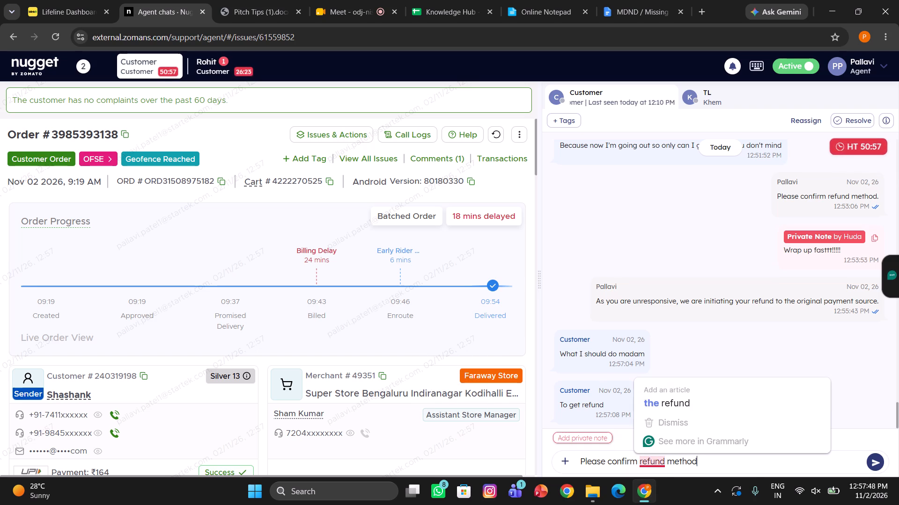
click(652, 400)
text(the)
key(space)
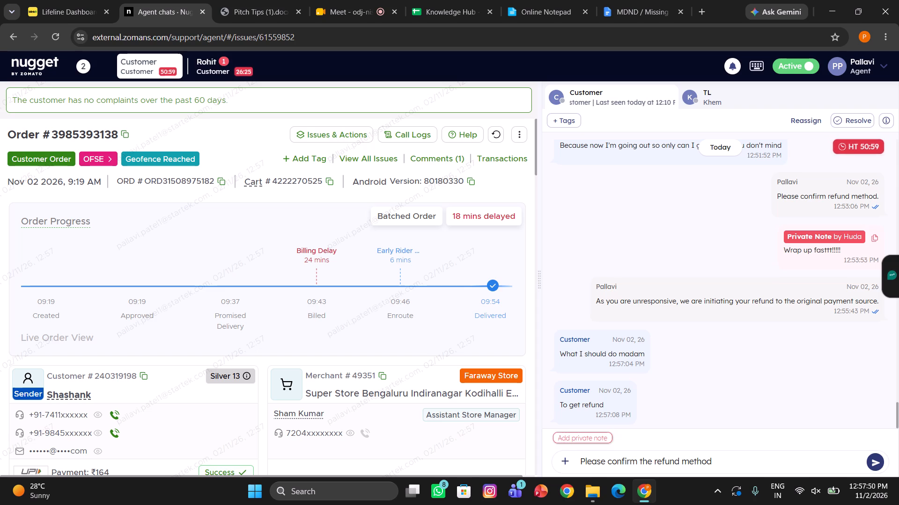
click(737, 462)
key(period)
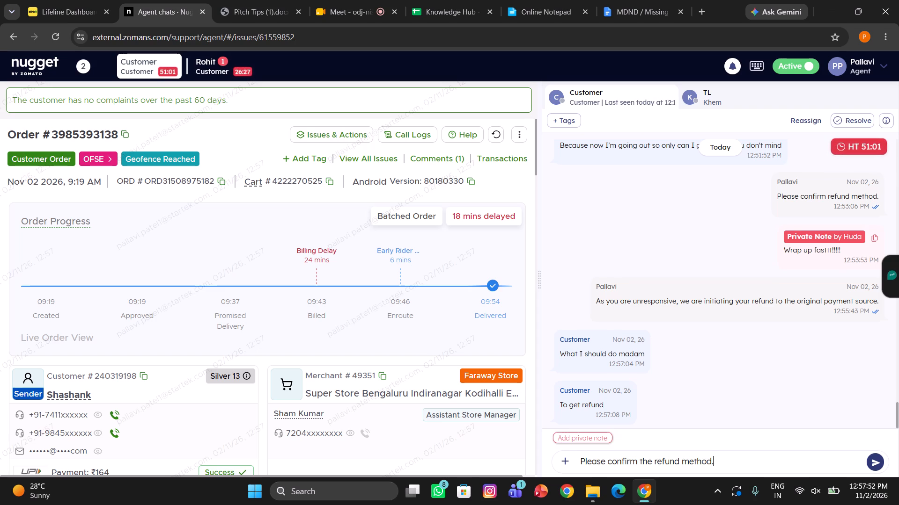
key(Return)
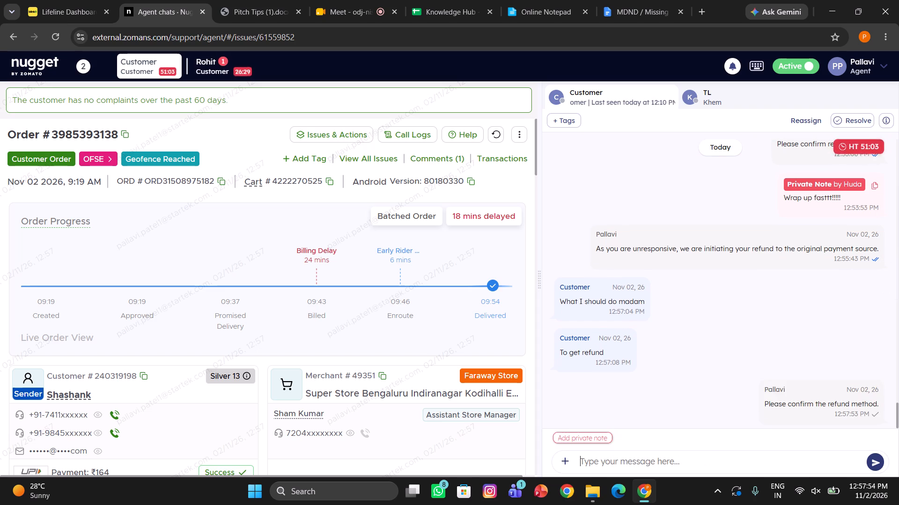
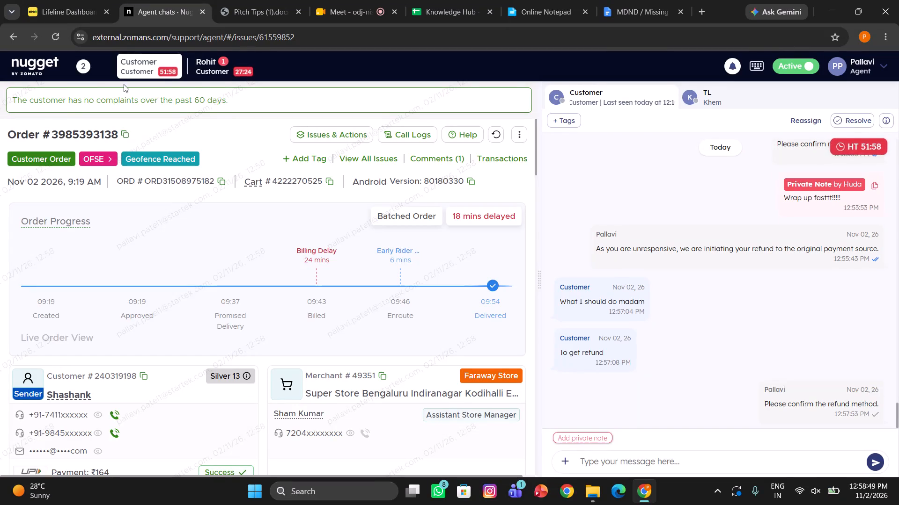
click(198, 70)
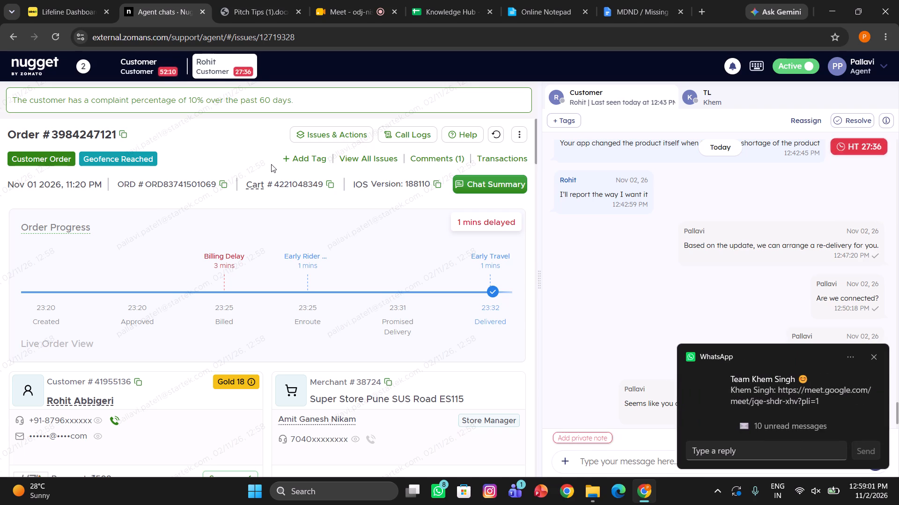
click(653, 7)
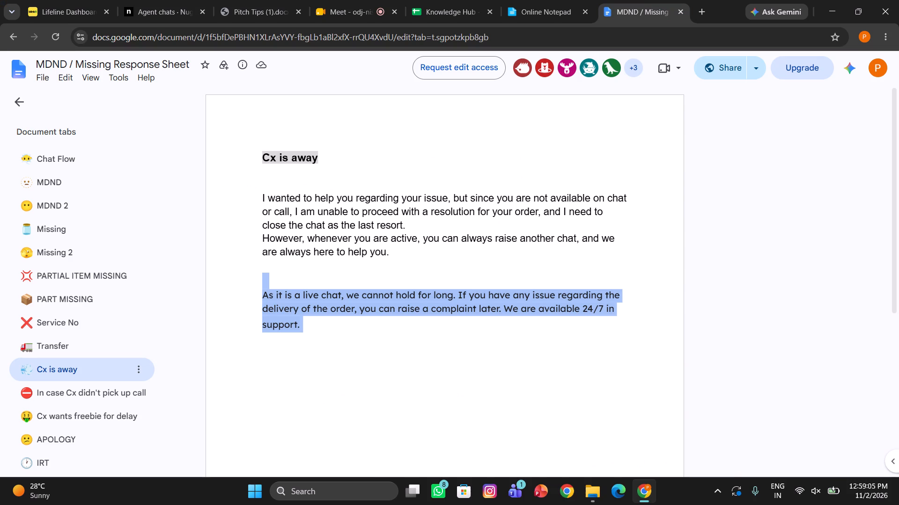
drag(411, 226, 290, 204)
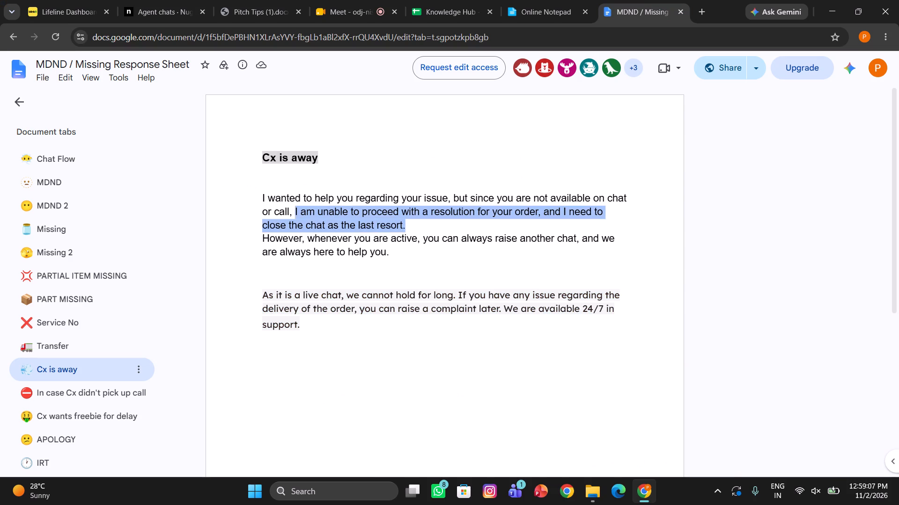
drag(290, 204, 260, 197)
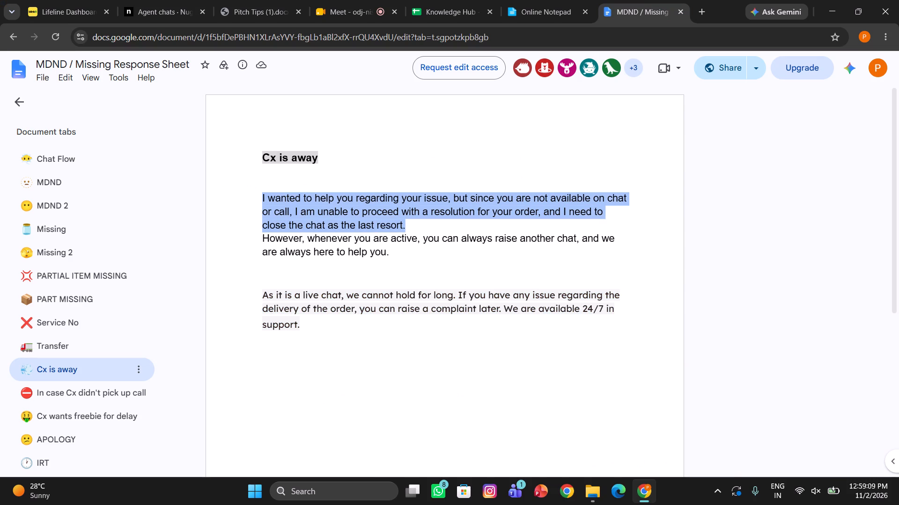
key(ctrl+c)
click(143, 0)
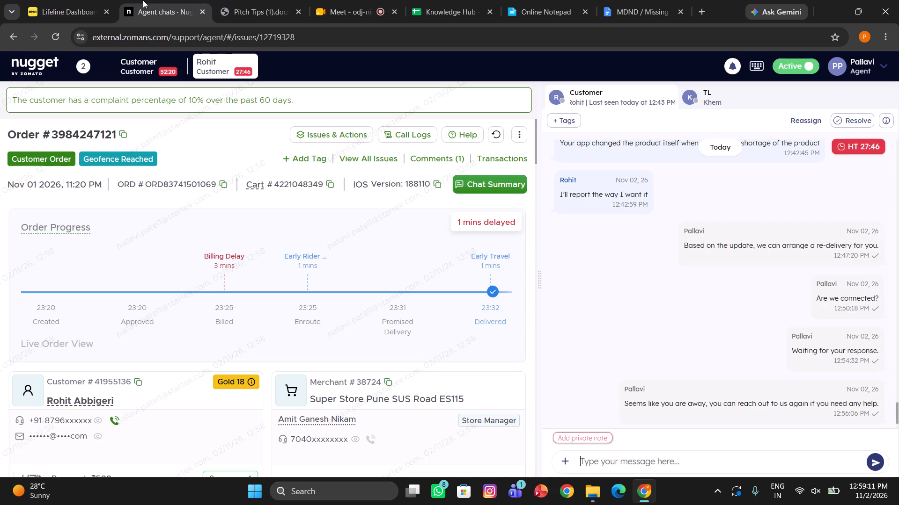
key(ctrl+v)
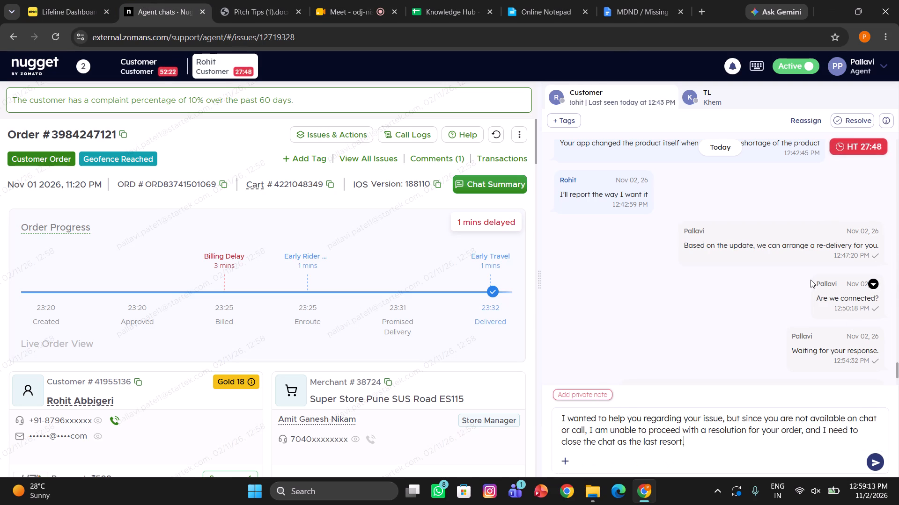
key(Return)
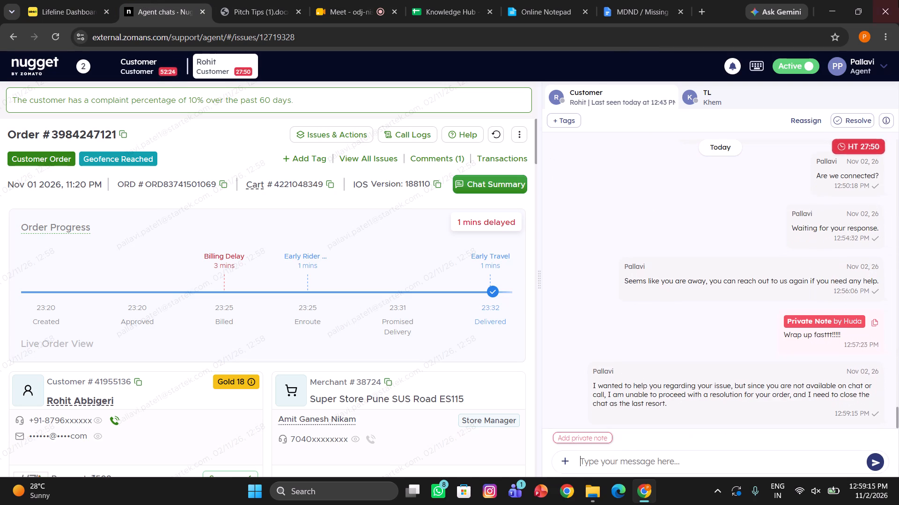
click(637, 0)
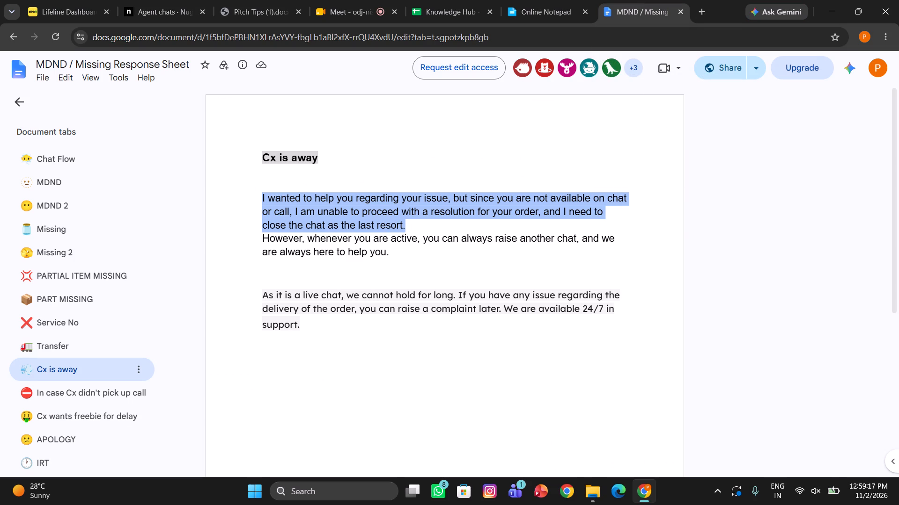
drag(394, 255, 236, 234)
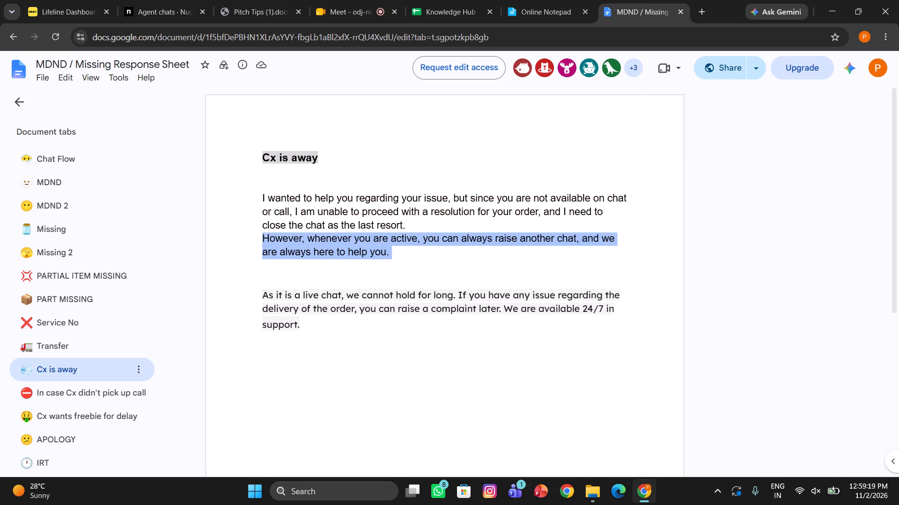
key(ctrl+c)
click(154, 0)
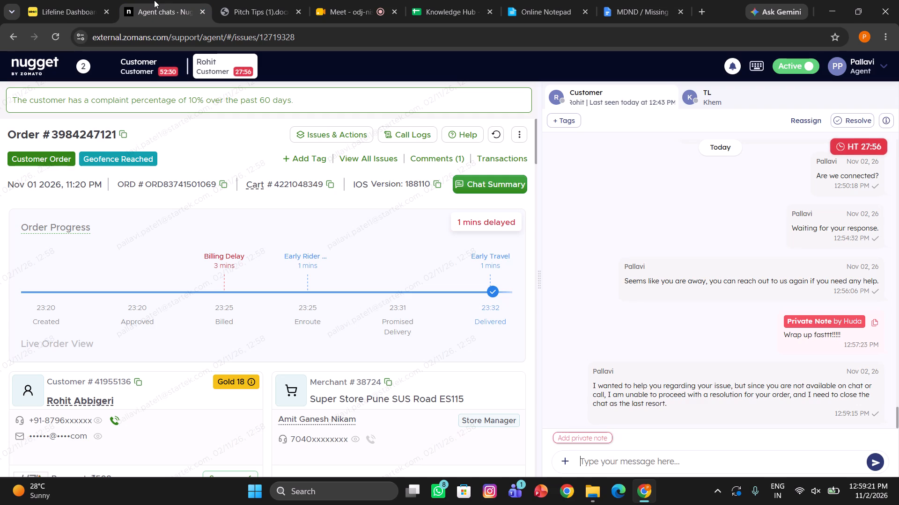
key(ctrl+v)
key(Return)
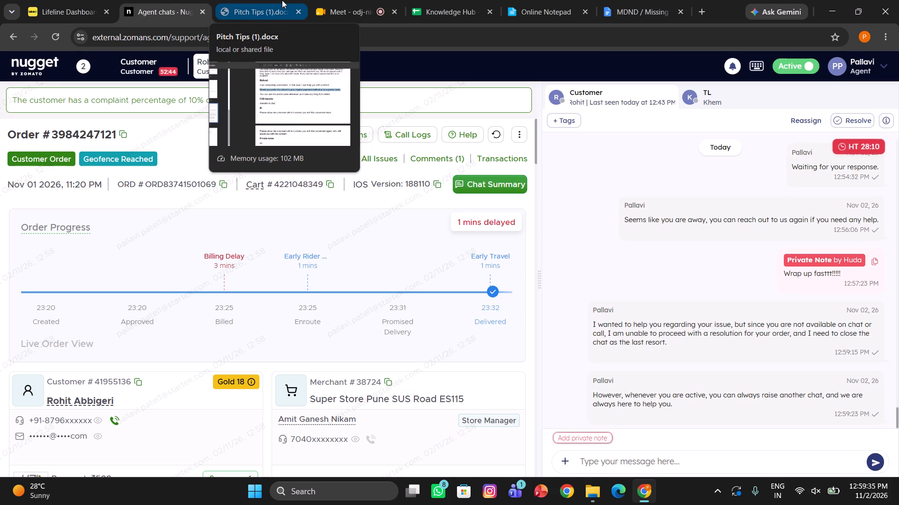
Copy the "As it is a live chat, we cannot hold for long…" paragraph from the response sheet and send it in the same chat.
click(628, 0)
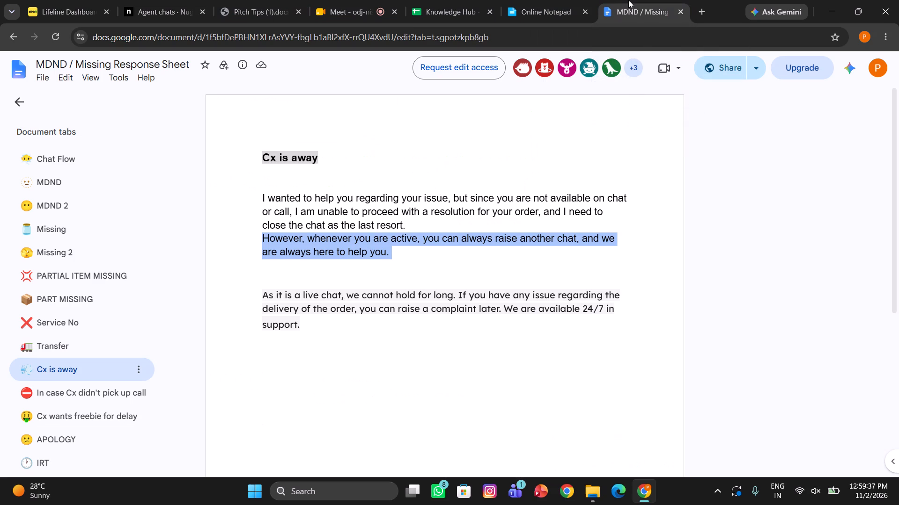
drag(304, 323, 248, 287)
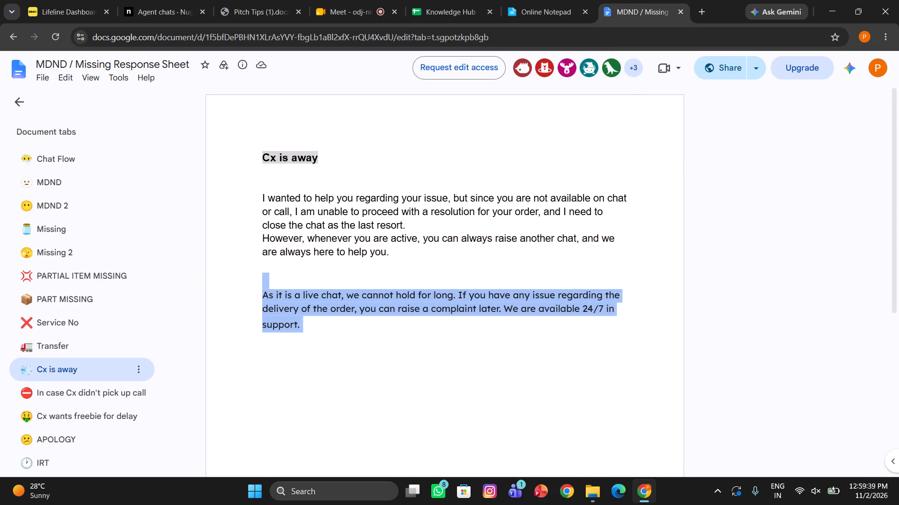
key(ctrl+c)
click(170, 0)
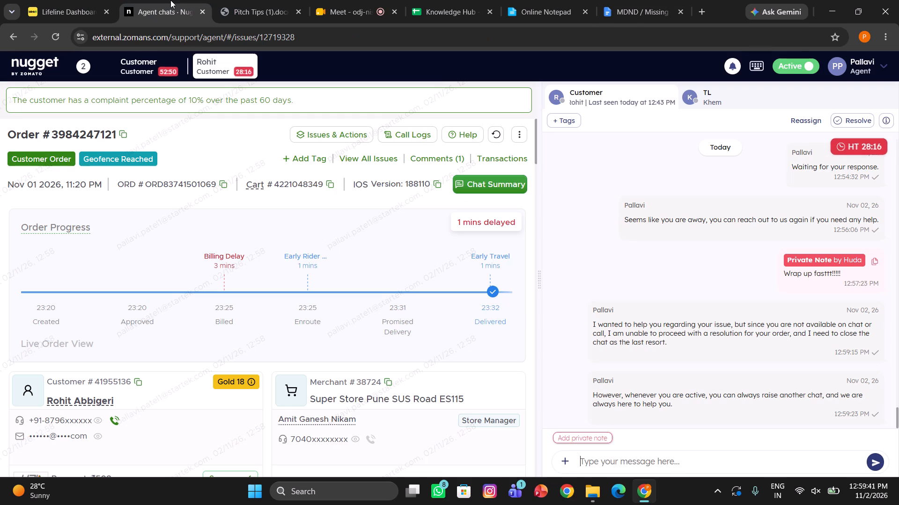
key(ctrl+v)
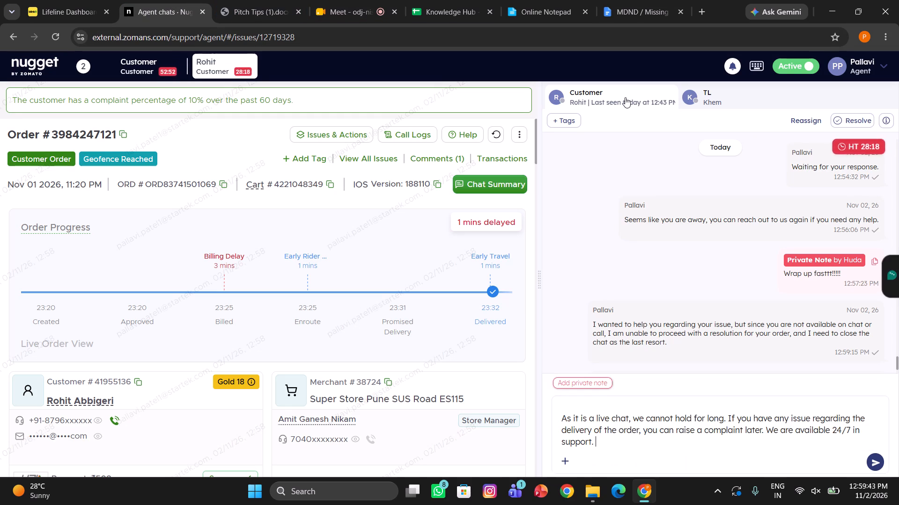
key(Return)
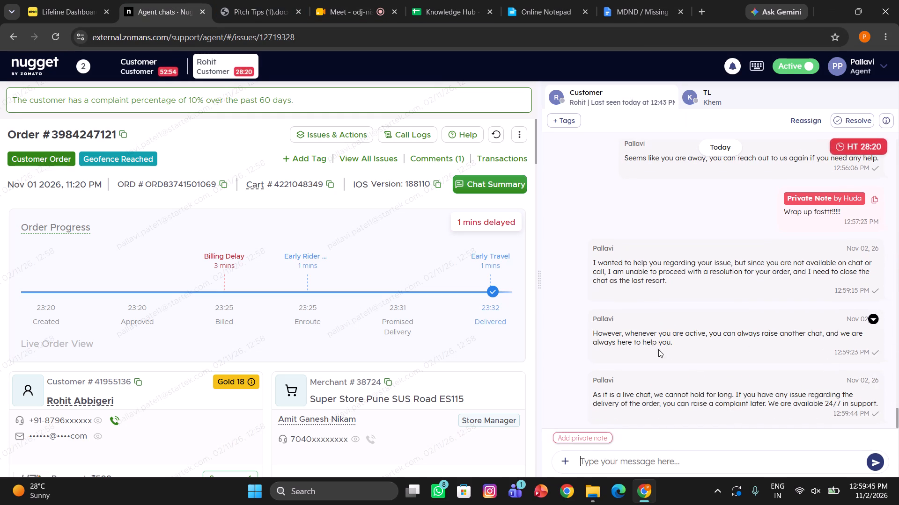
triple_click(686, 345)
click(686, 345)
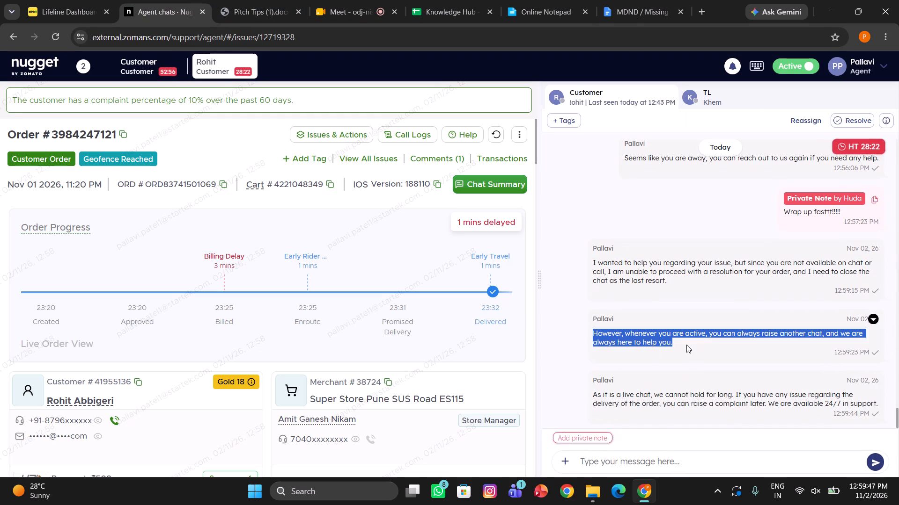
triple_click(673, 284)
click(673, 284)
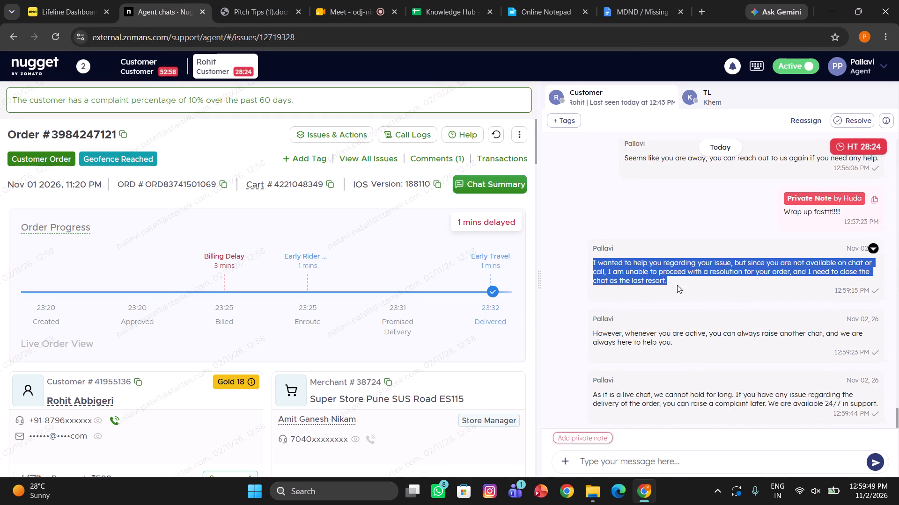
double_click(626, 404)
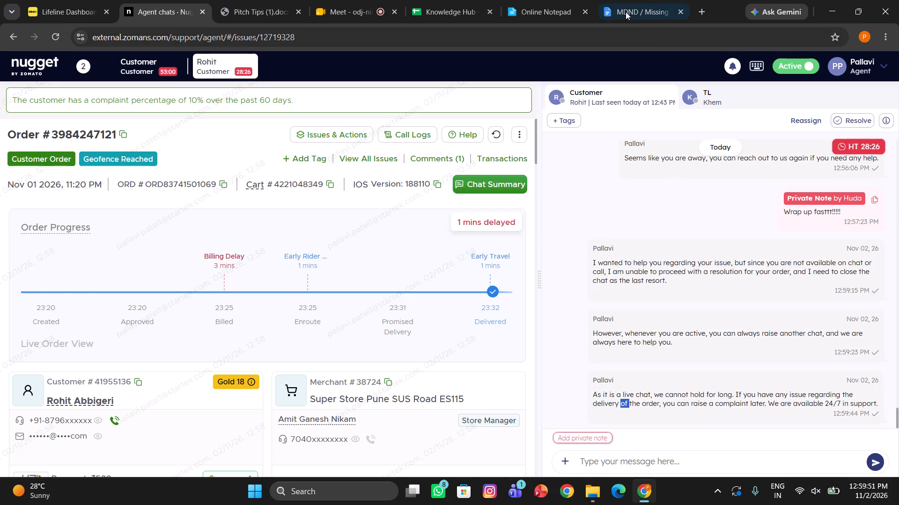
click(612, 0)
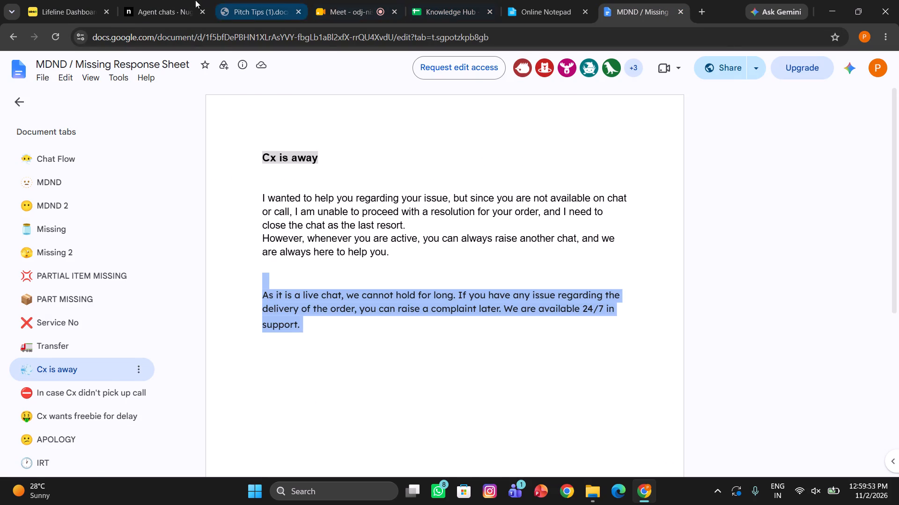
click(162, 0)
click(598, 401)
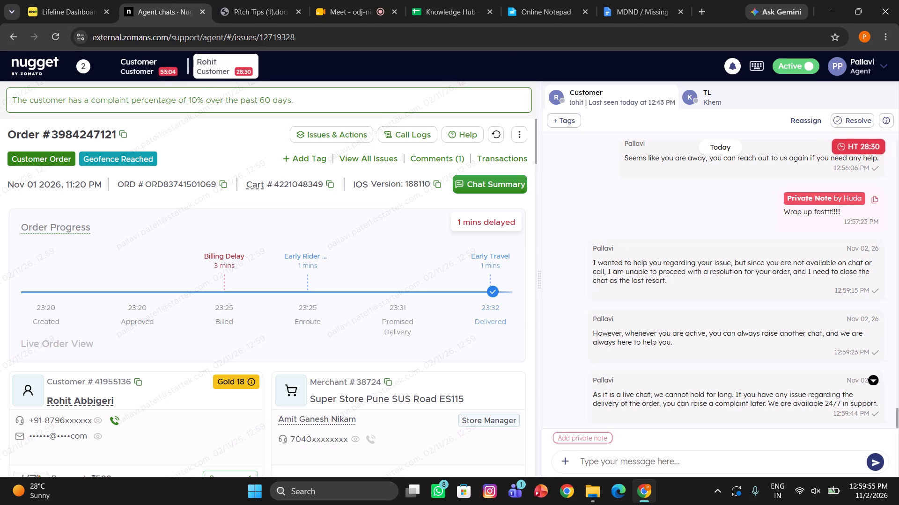
click(609, 462)
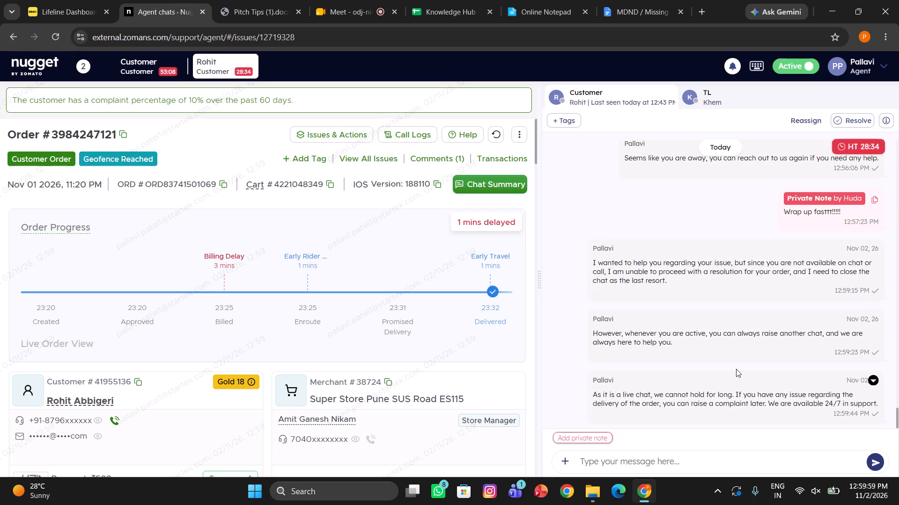
triple_click(602, 401)
click(602, 401)
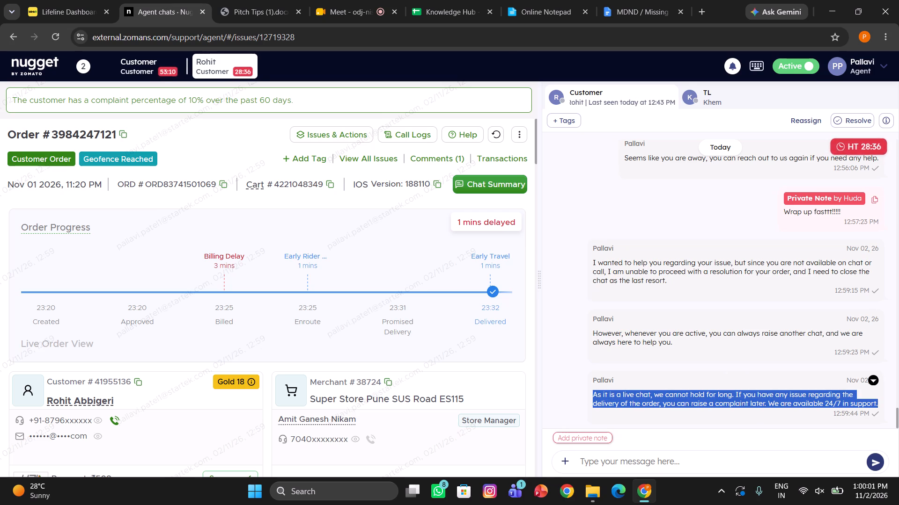
triple_click(601, 343)
drag(601, 343, 610, 277)
click(610, 277)
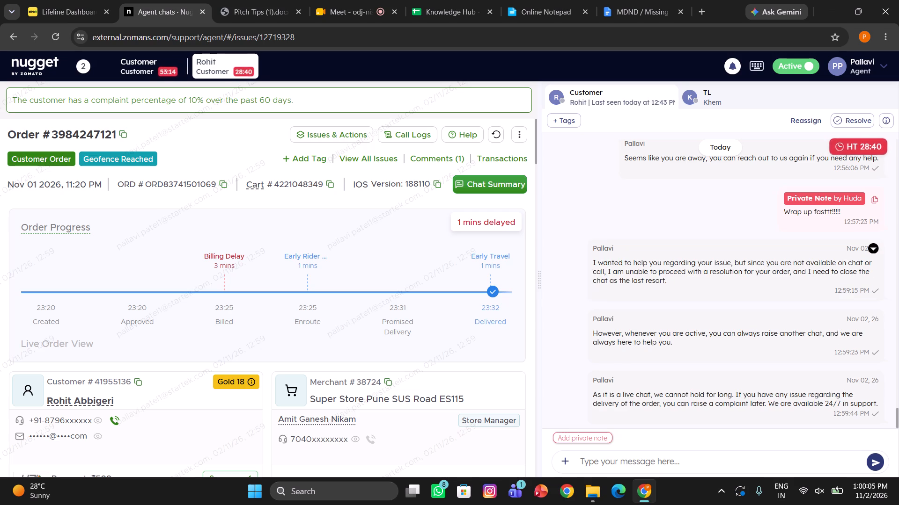
triple_click(607, 273)
click(648, 393)
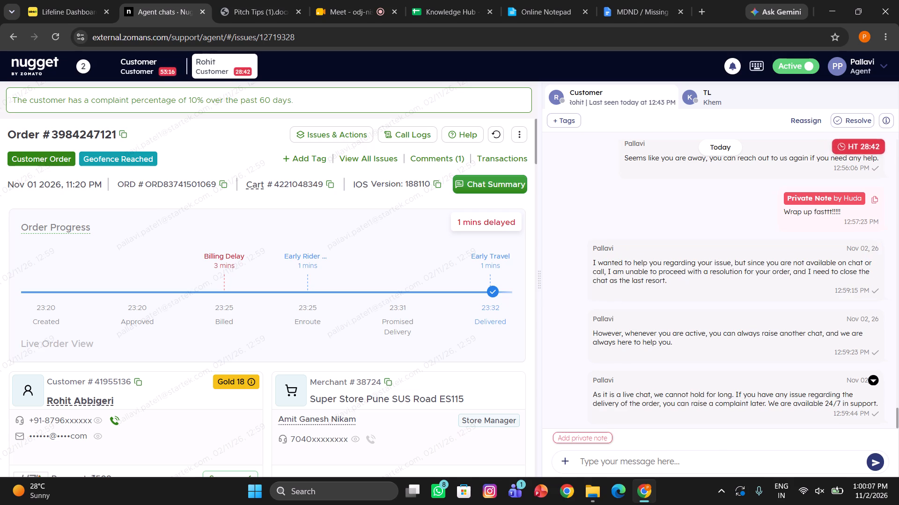
click(621, 0)
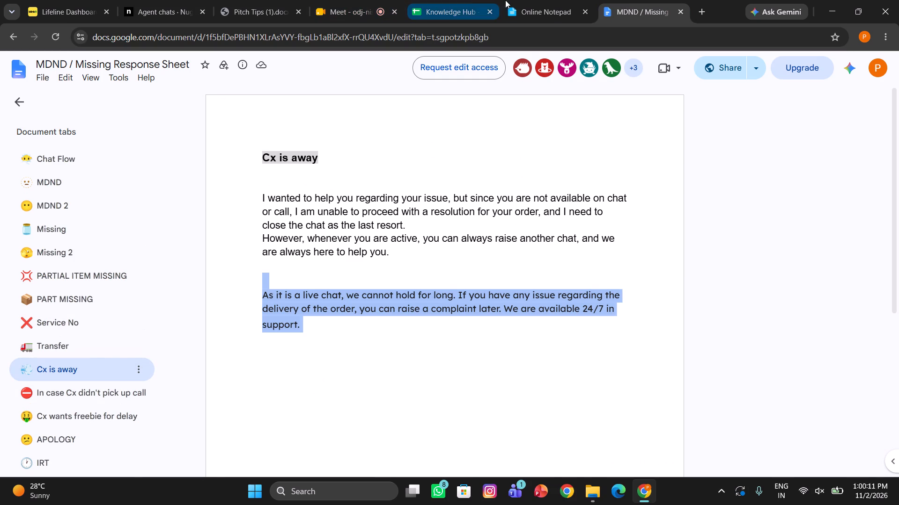
click(445, 0)
scroll(403, 285, down, 3)
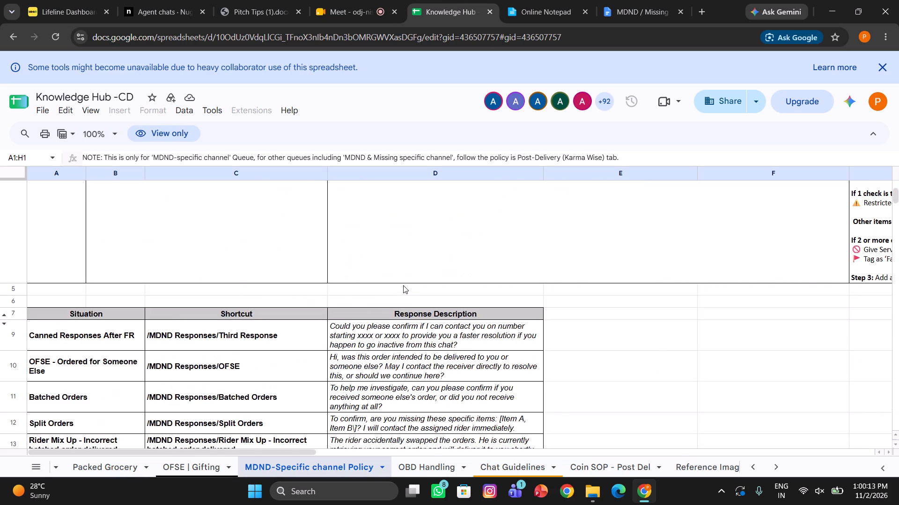
scroll(403, 285, down, 5)
scroll(403, 285, up, 1)
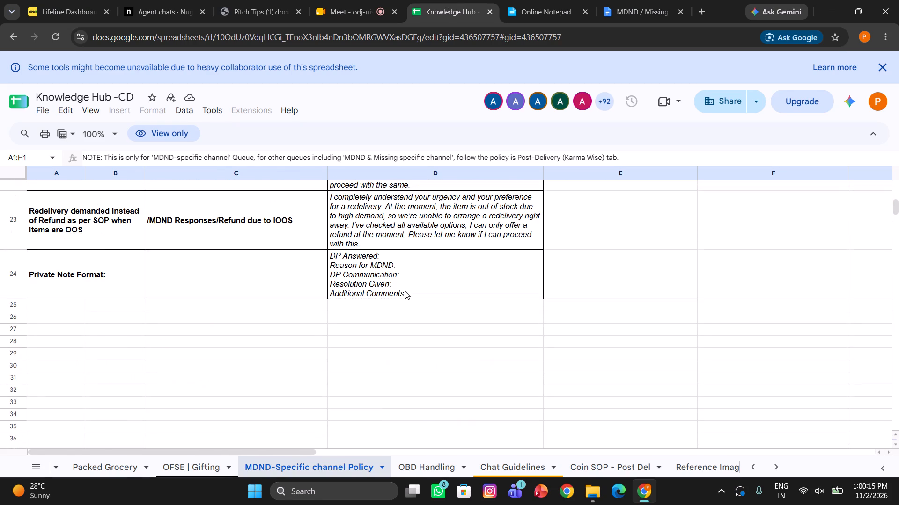
double_click(408, 293)
drag(408, 293, 336, 261)
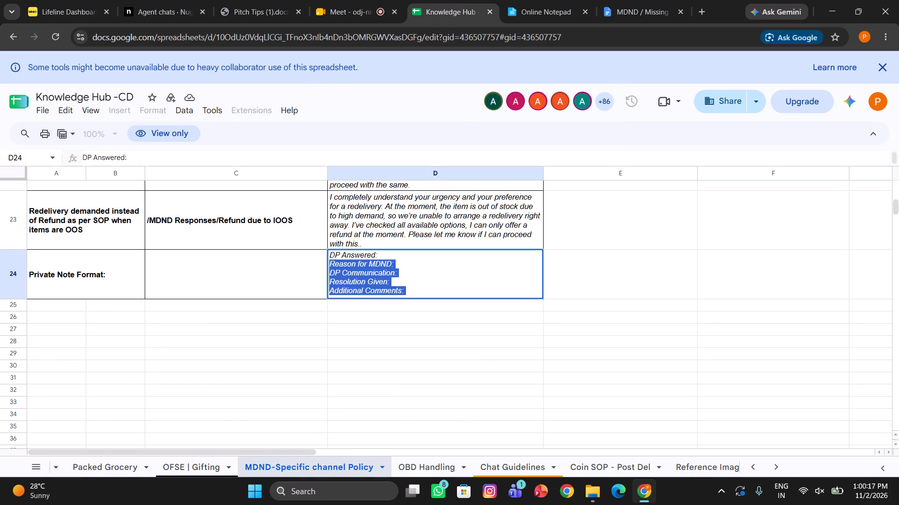
drag(336, 261, 329, 257)
key(ctrl+c)
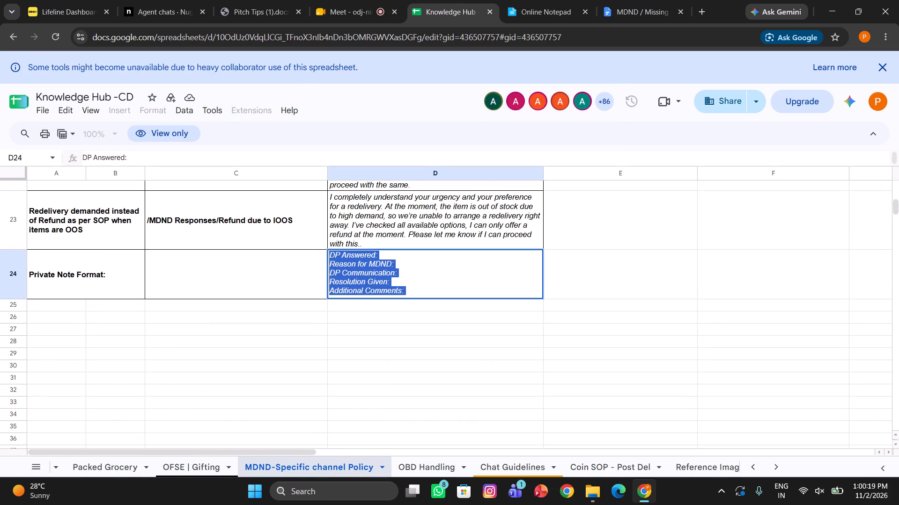
click(144, 0)
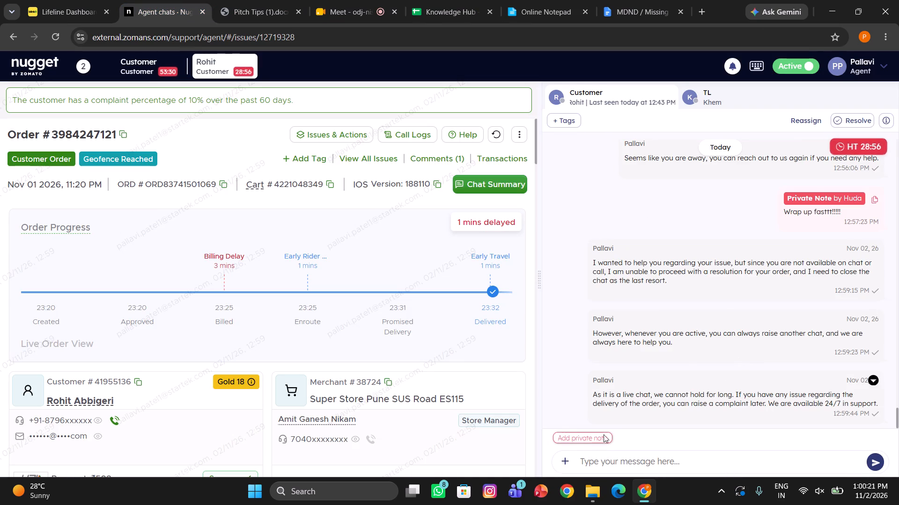
click(565, 438)
key(ctrl+v)
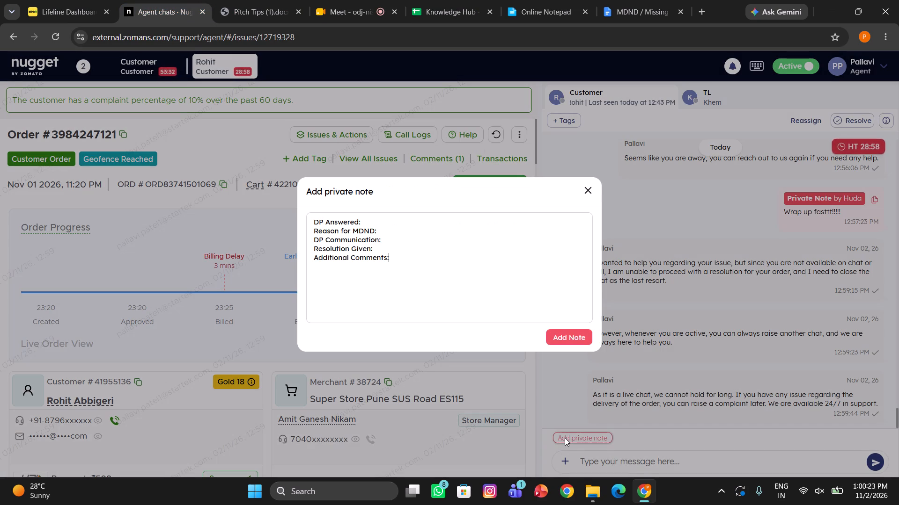
Fill in the private note's DP Answered line with "no".
click(363, 216)
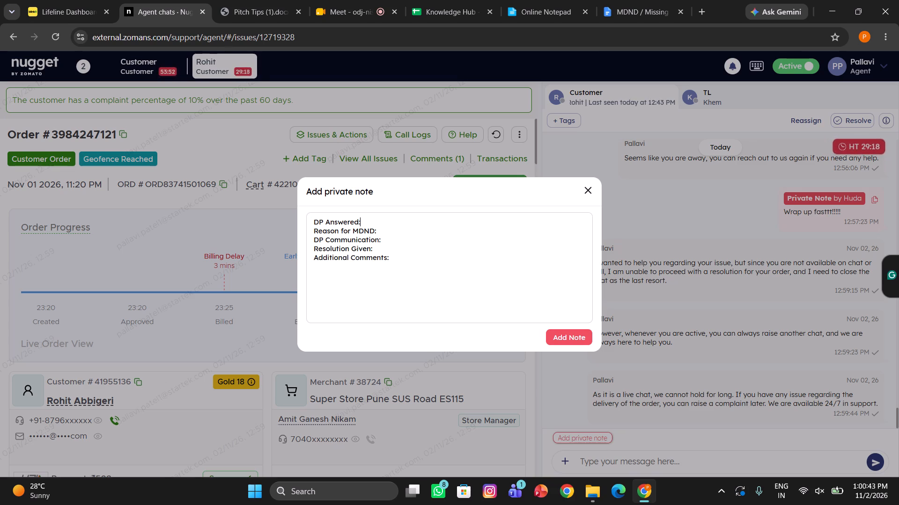
text(yes)
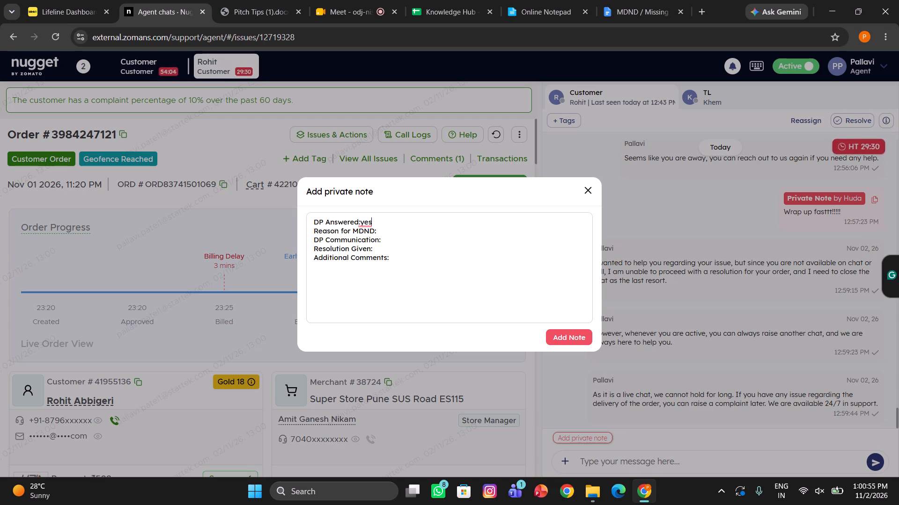
key(BackSpace)
key(BackSpace)
key(BackSpace)
text(no)
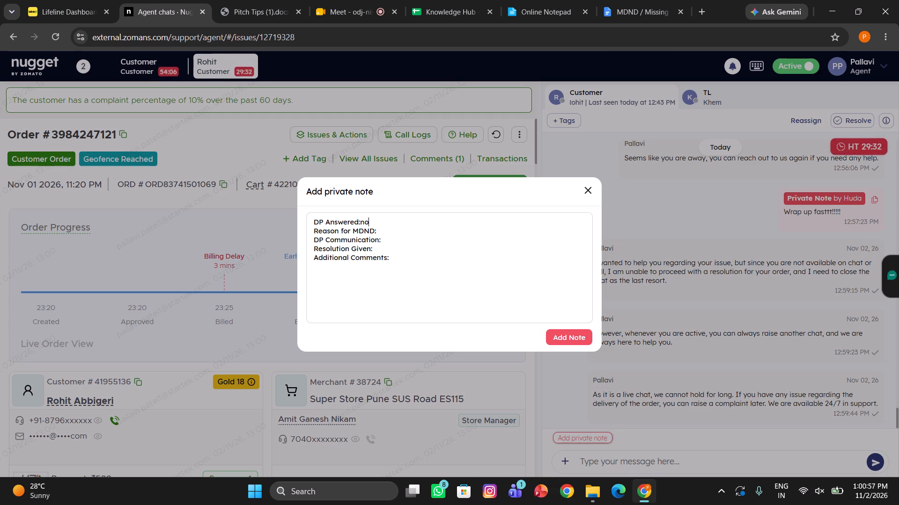
Fill in the private note's Reason for MDND line with "cx not received".
click(399, 225)
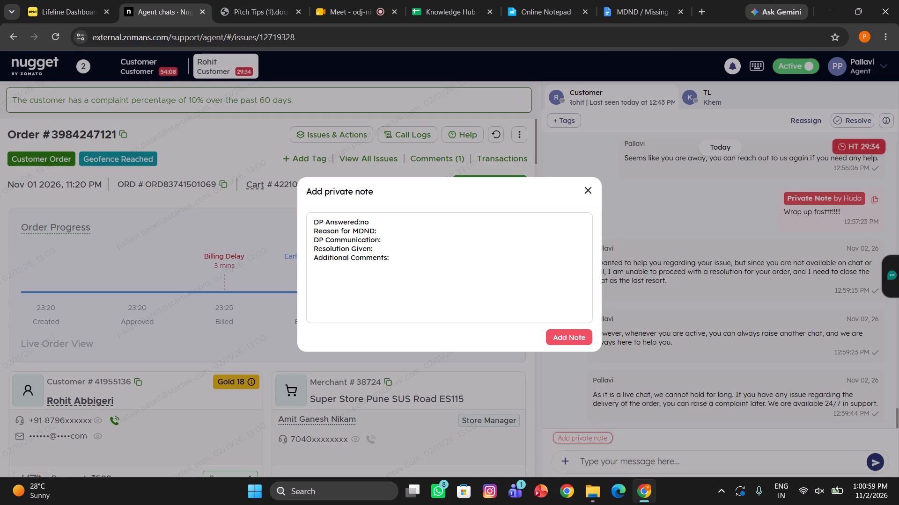
click(391, 228)
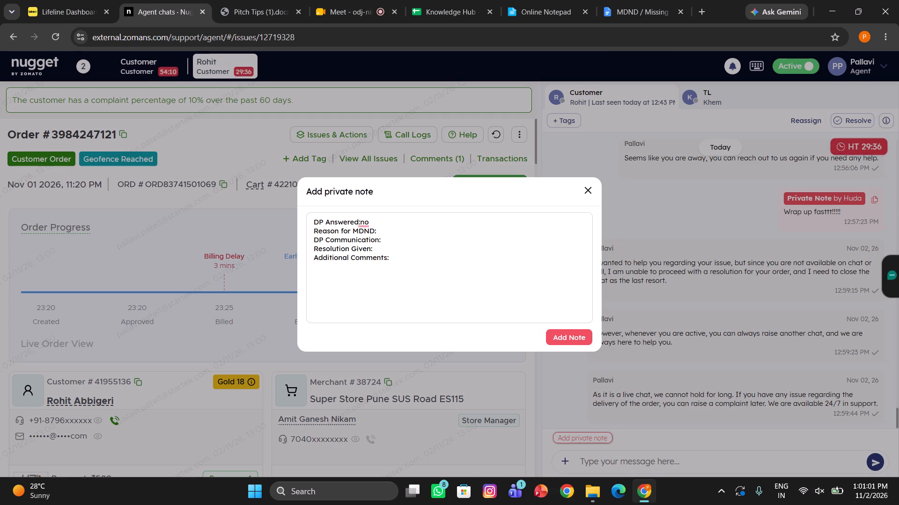
key(space)
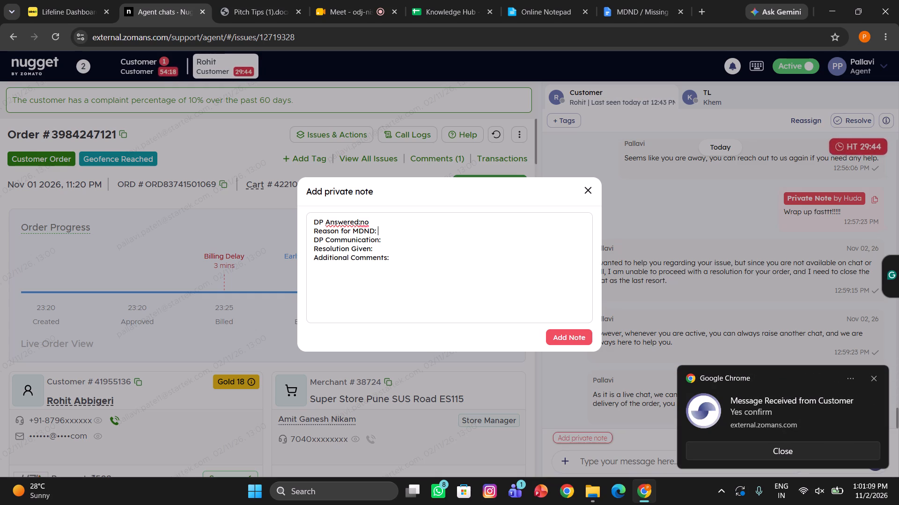
text(cx)
key(space)
text(not received)
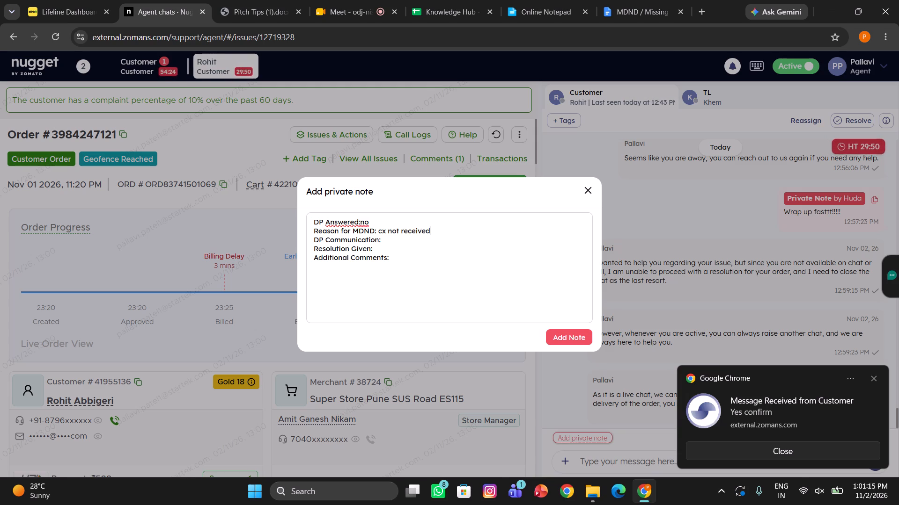
click(384, 239)
key(space)
text(na)
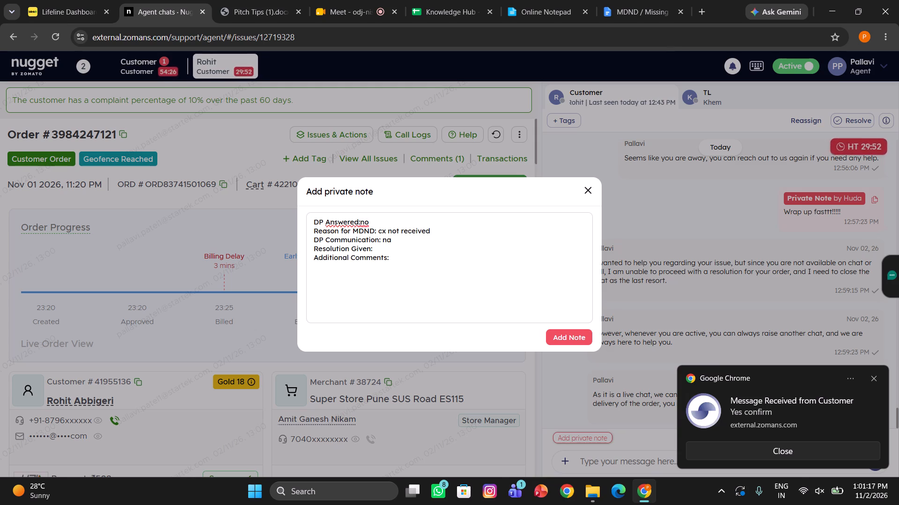
click(381, 250)
key(space)
text(service)
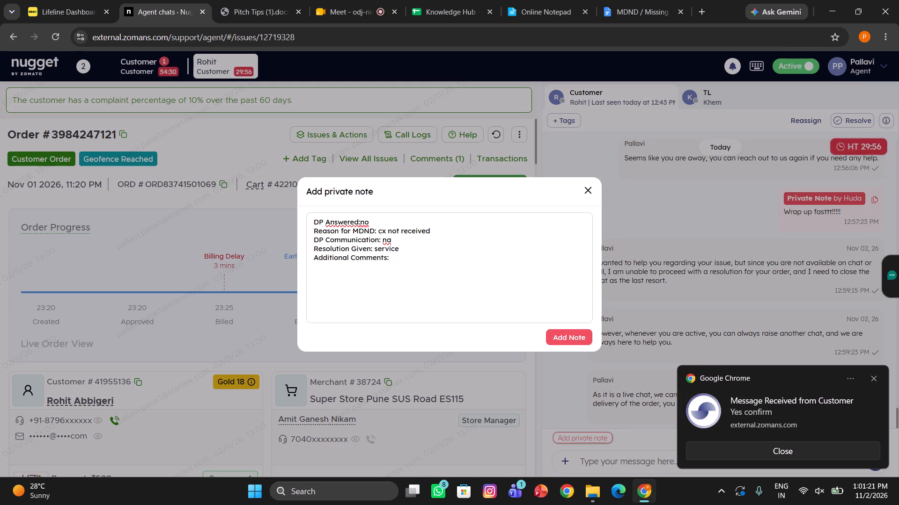
key(space)
text(no)
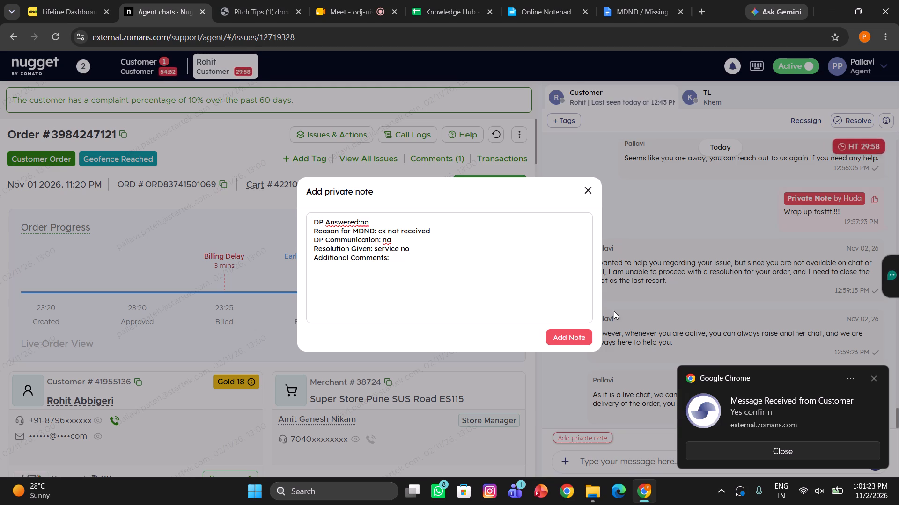
click(564, 337)
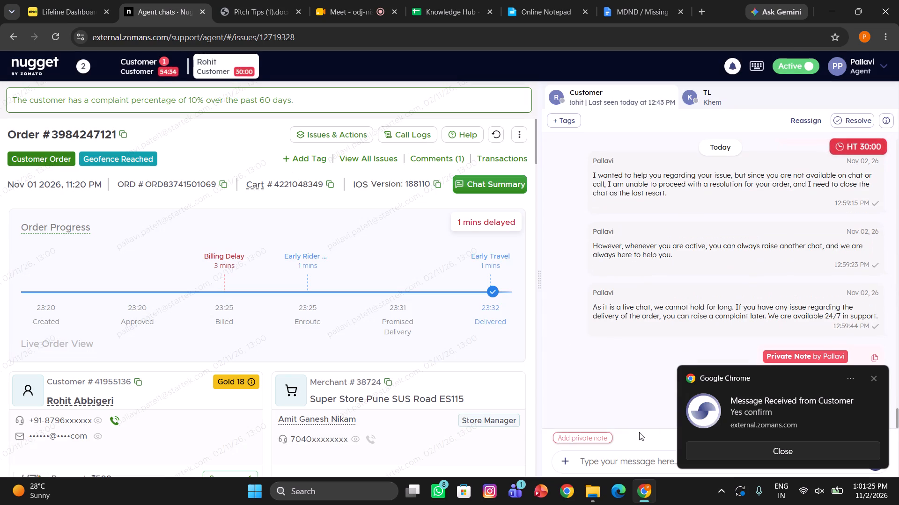
click(579, 459)
text(/clo)
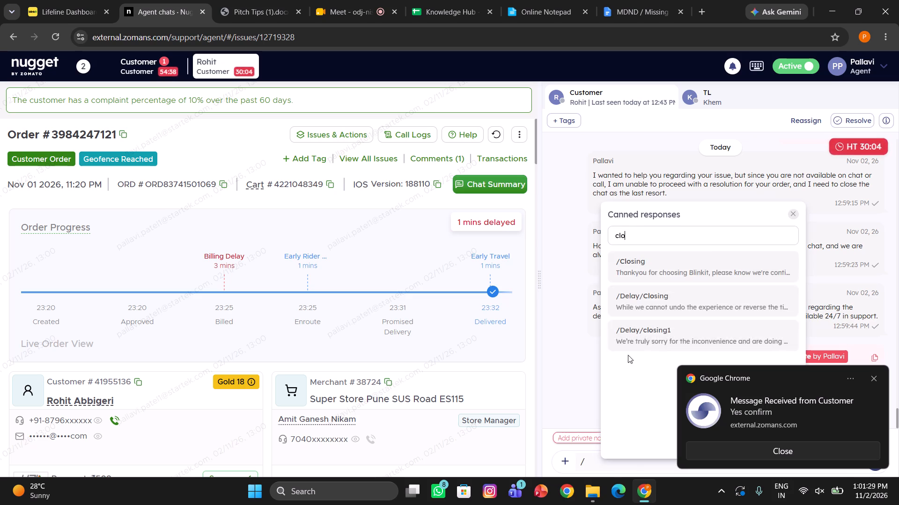
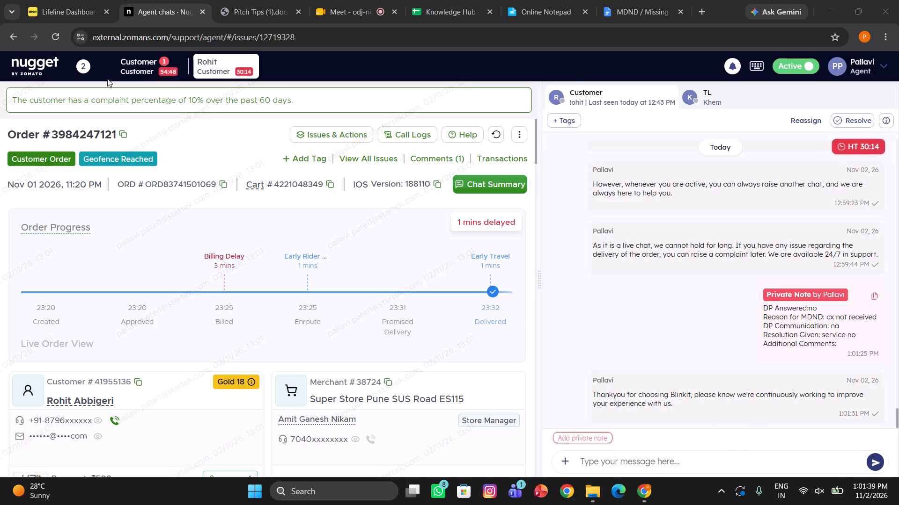
click(155, 65)
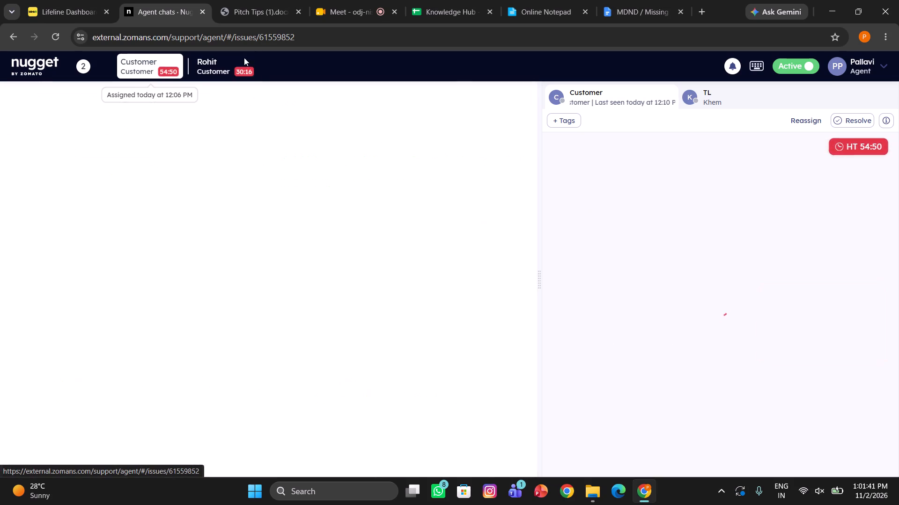
scroll(705, 312, down, 3)
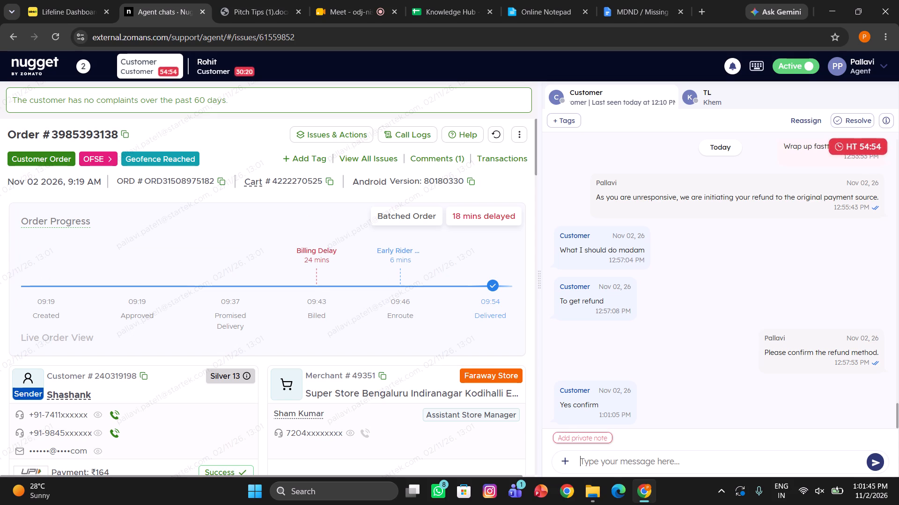
click(346, 133)
click(418, 131)
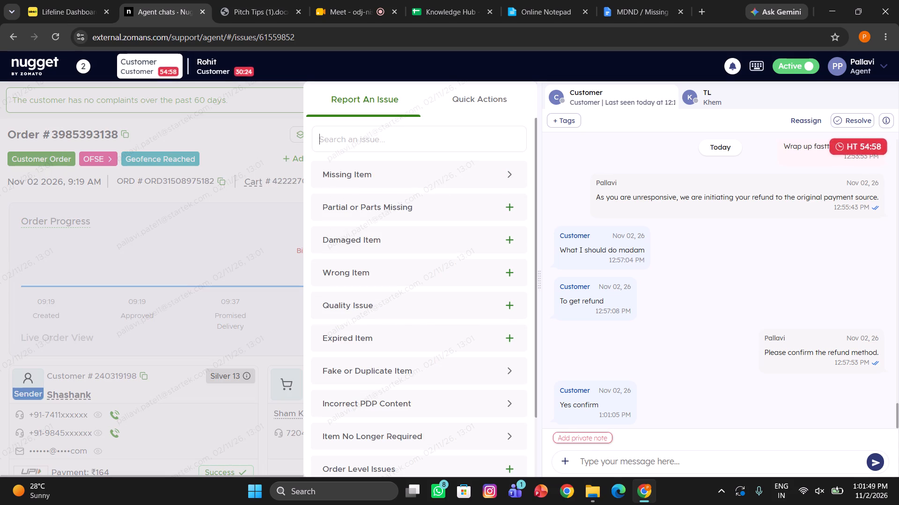
text(orde)
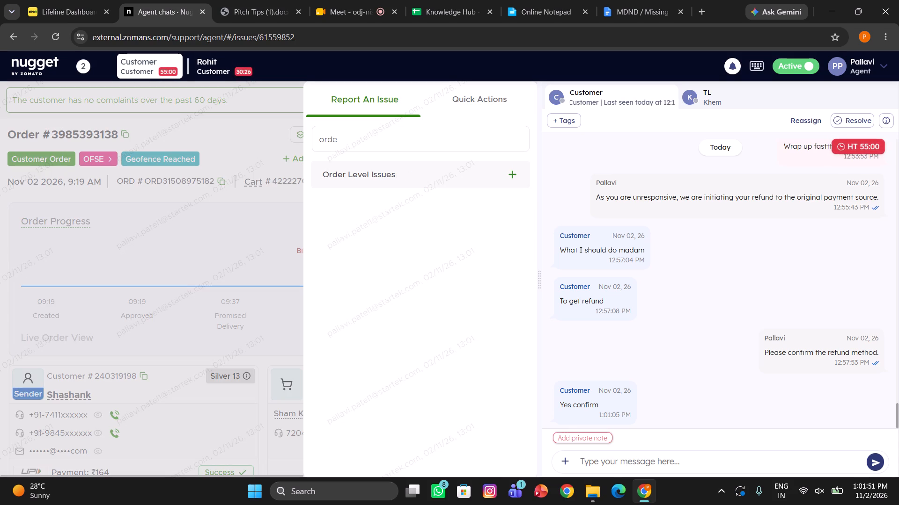
click(332, 188)
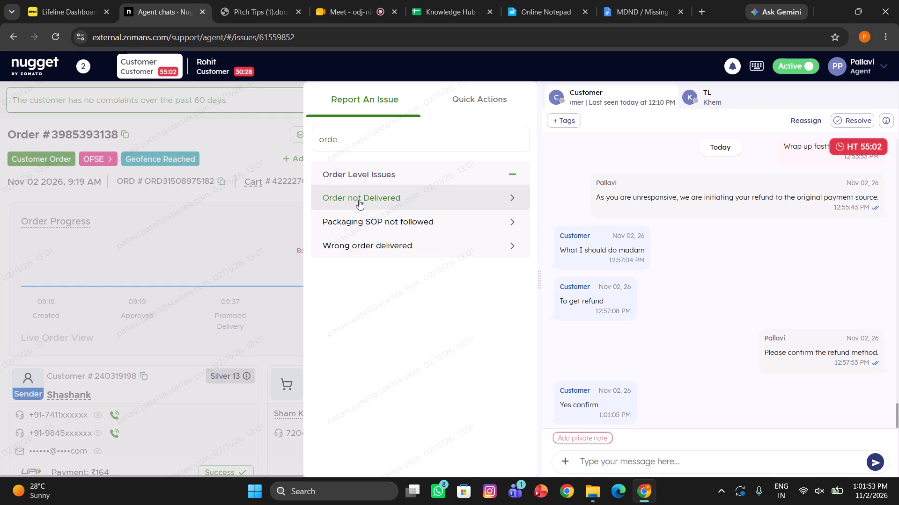
click(359, 200)
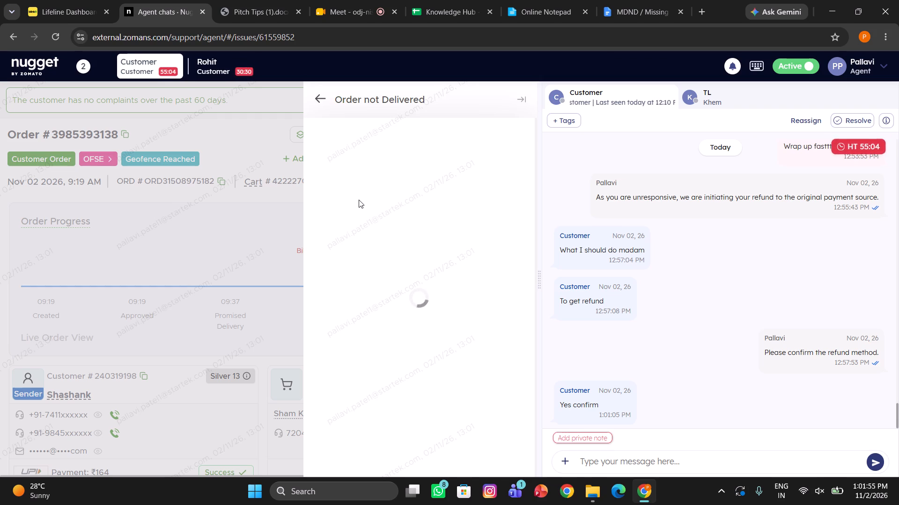
click(332, 180)
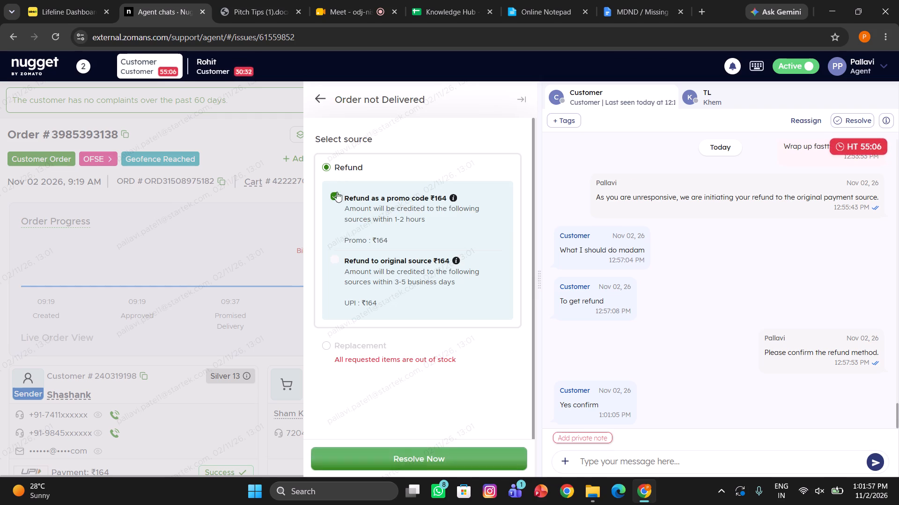
click(354, 265)
click(372, 453)
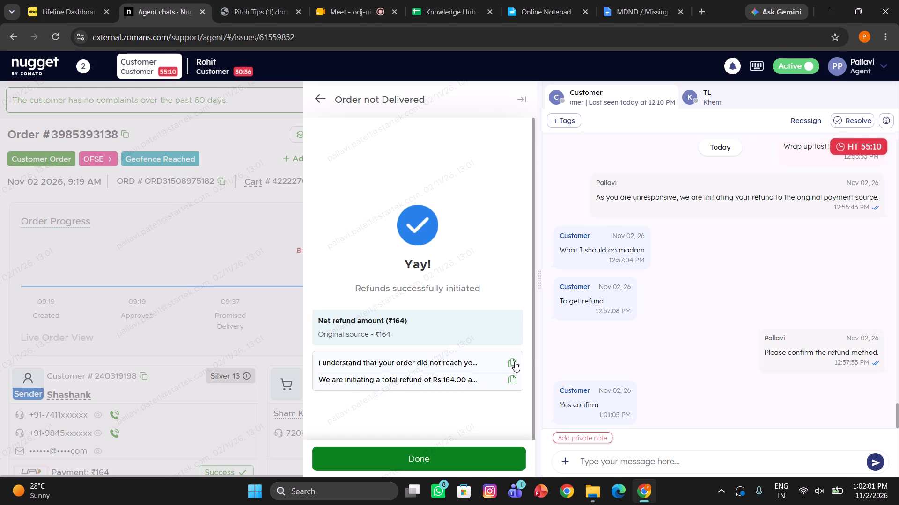
click(515, 361)
click(629, 462)
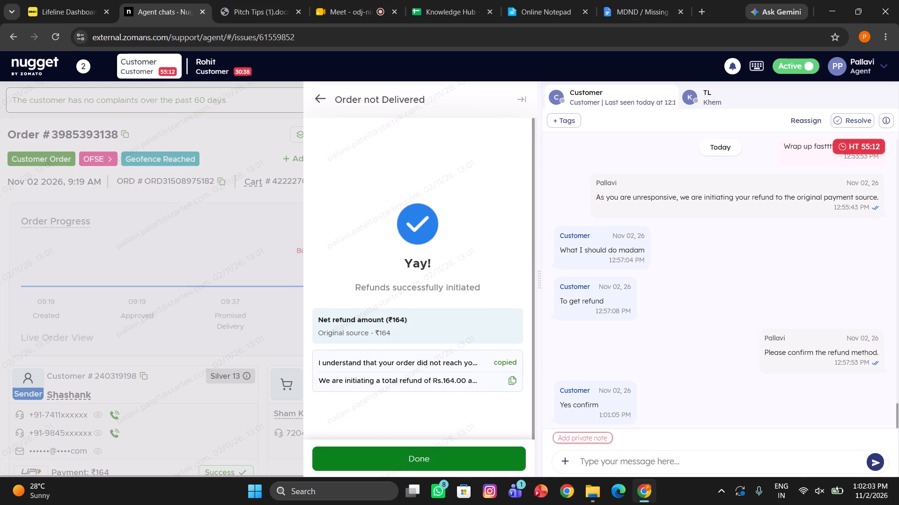
key(ctrl+v)
key(Return)
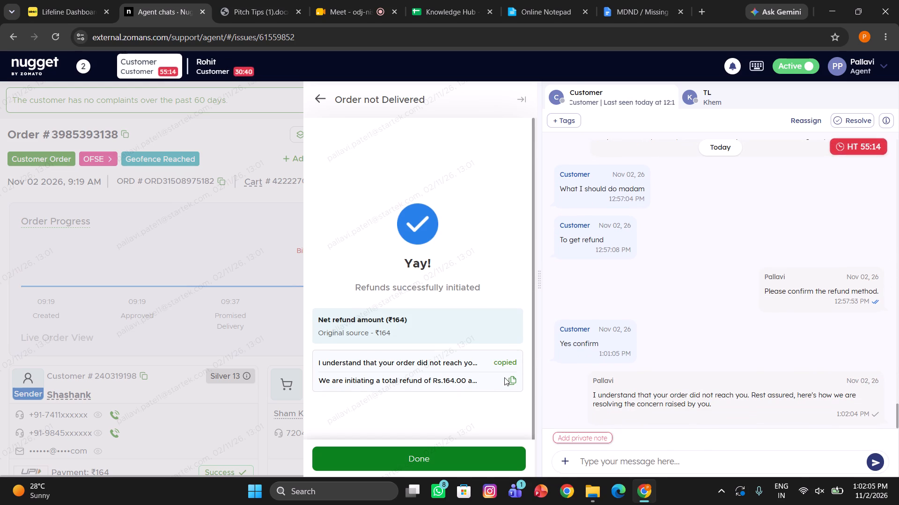
click(511, 378)
click(588, 465)
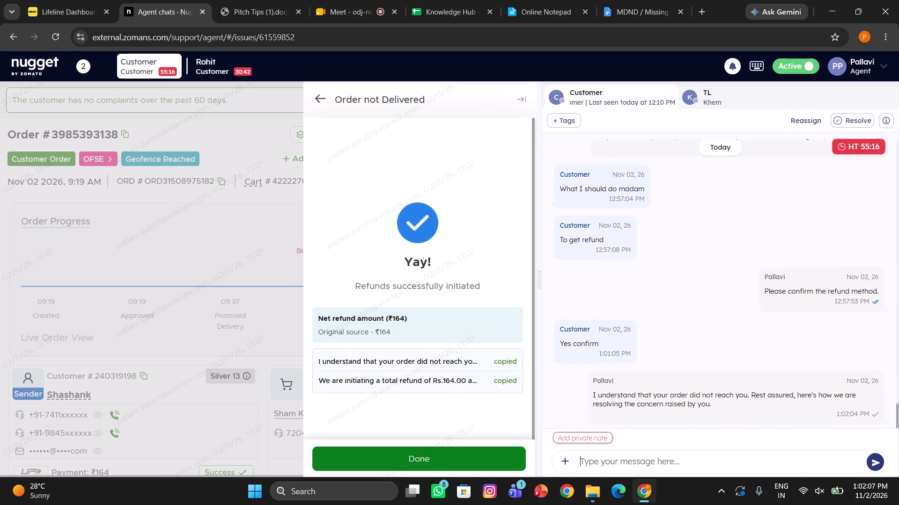
key(ctrl+v)
key(Return)
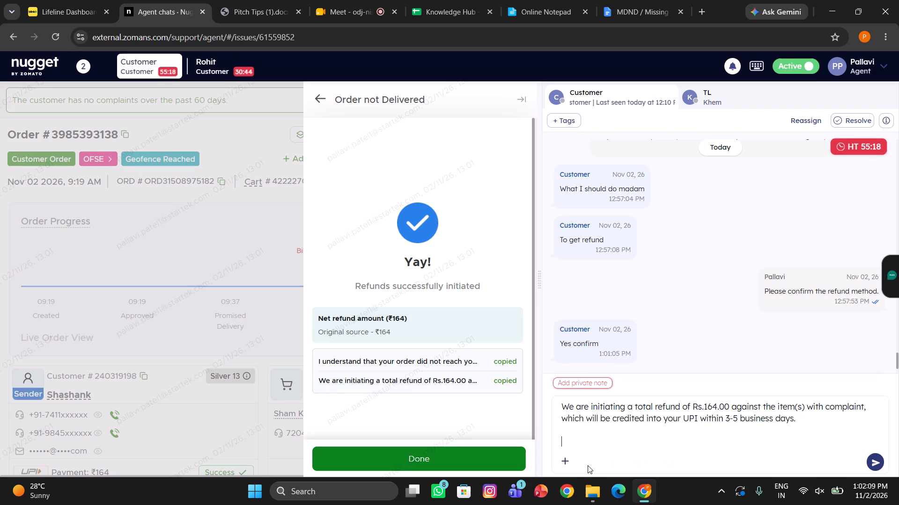
click(366, 455)
click(176, 439)
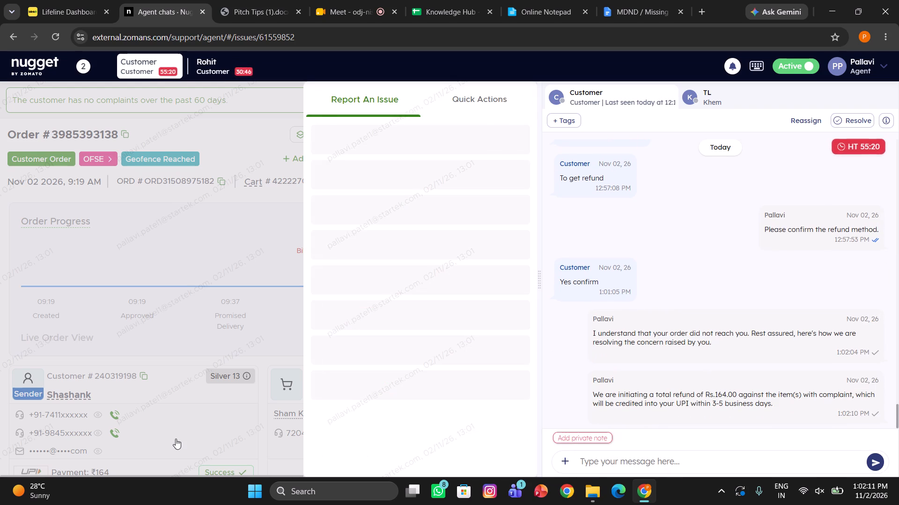
scroll(679, 321, down, 2)
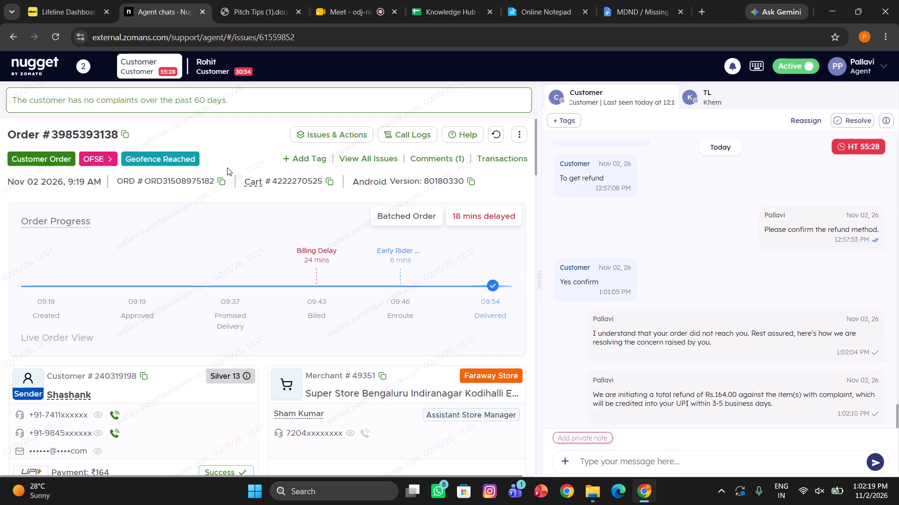
click(226, 60)
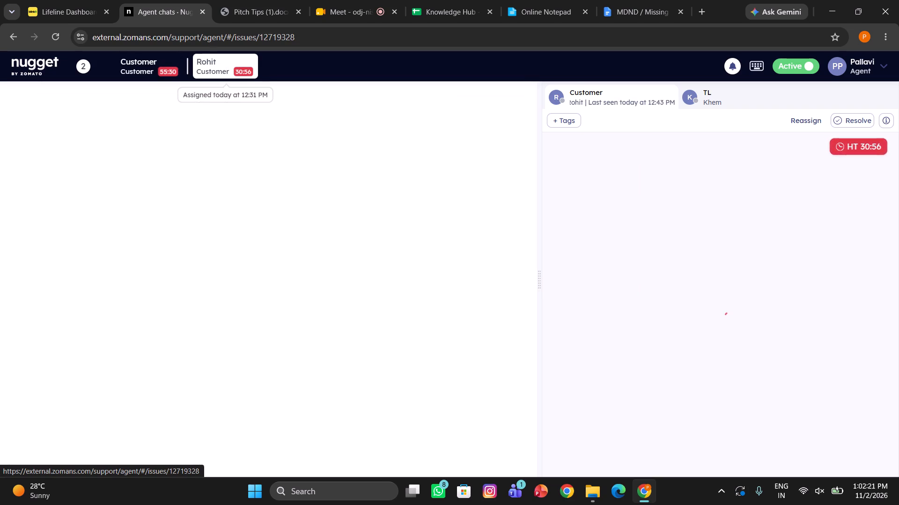
scroll(782, 352, down, 2)
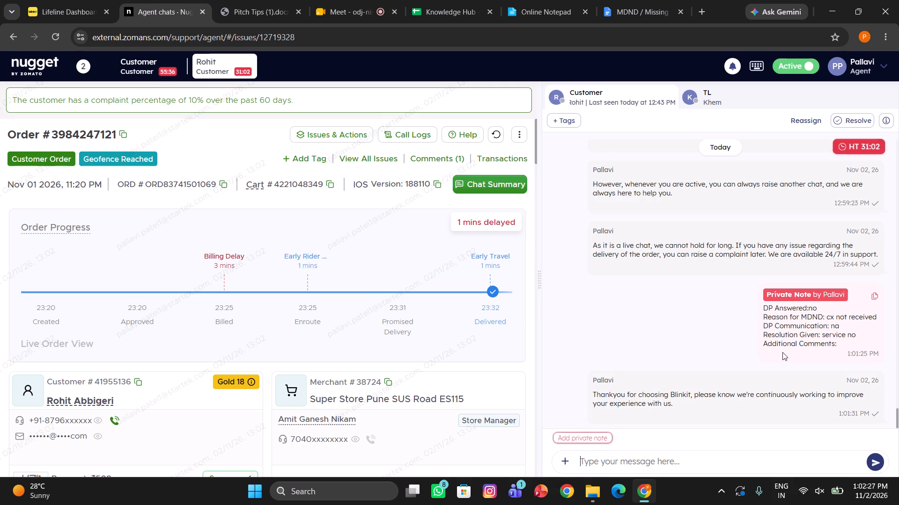
click(839, 77)
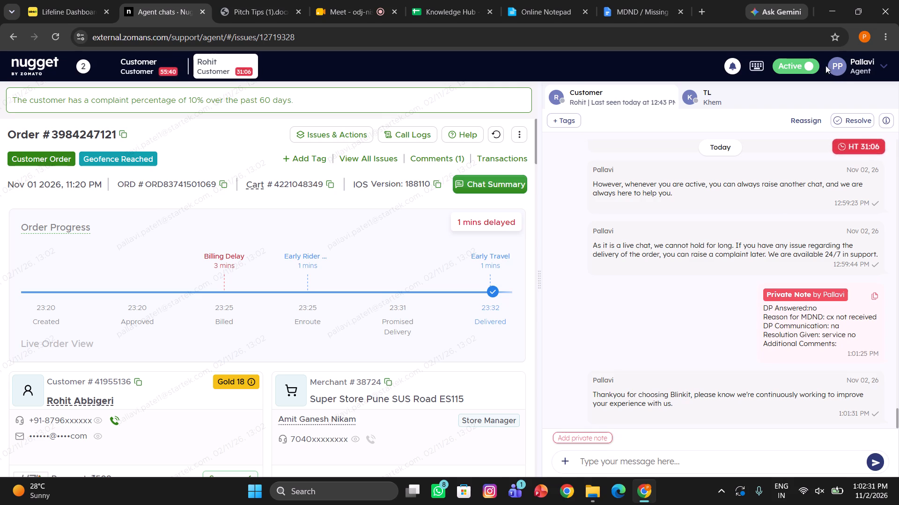
click(796, 68)
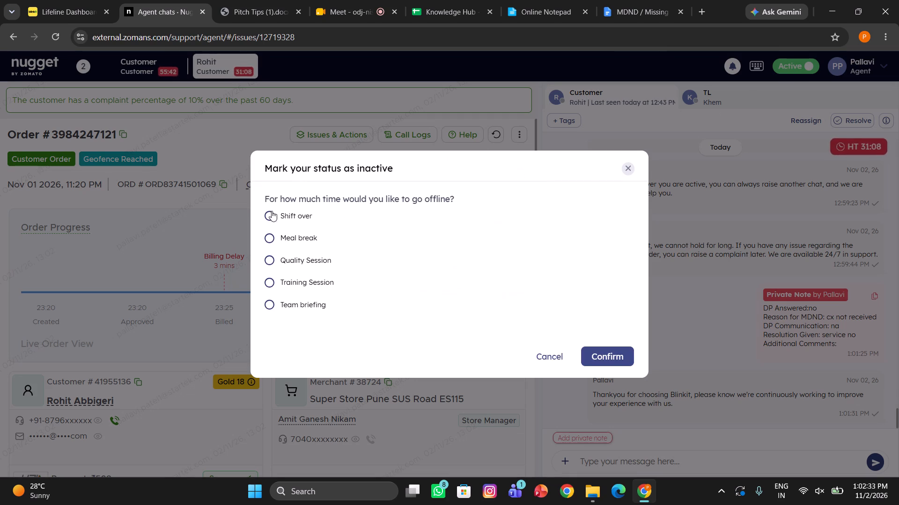
click(301, 241)
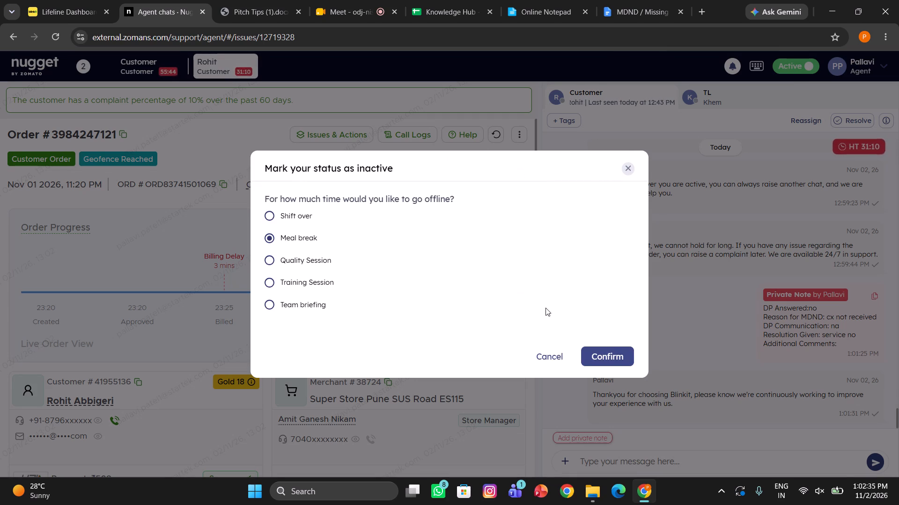
click(621, 357)
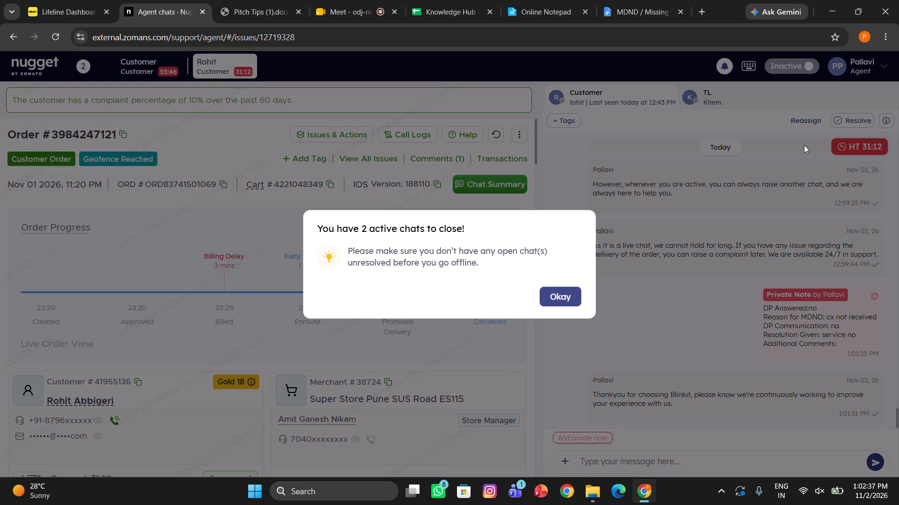
click(560, 301)
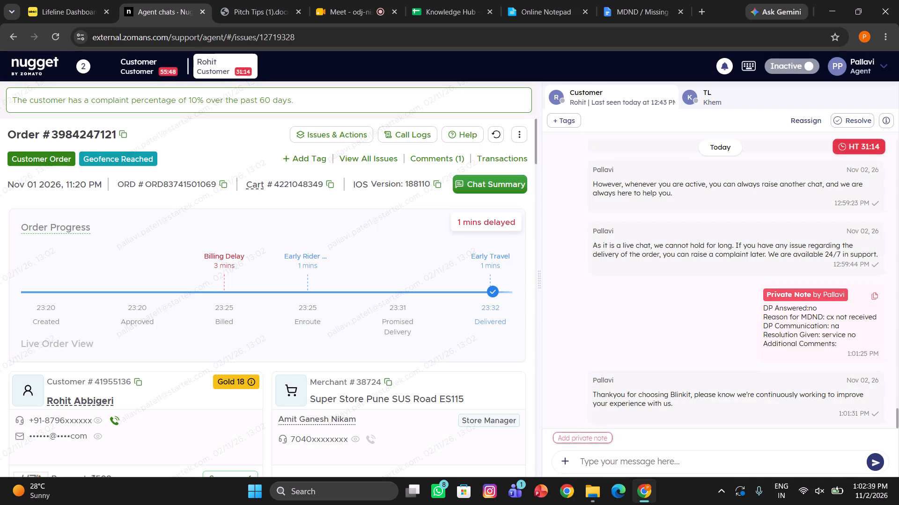
click(854, 123)
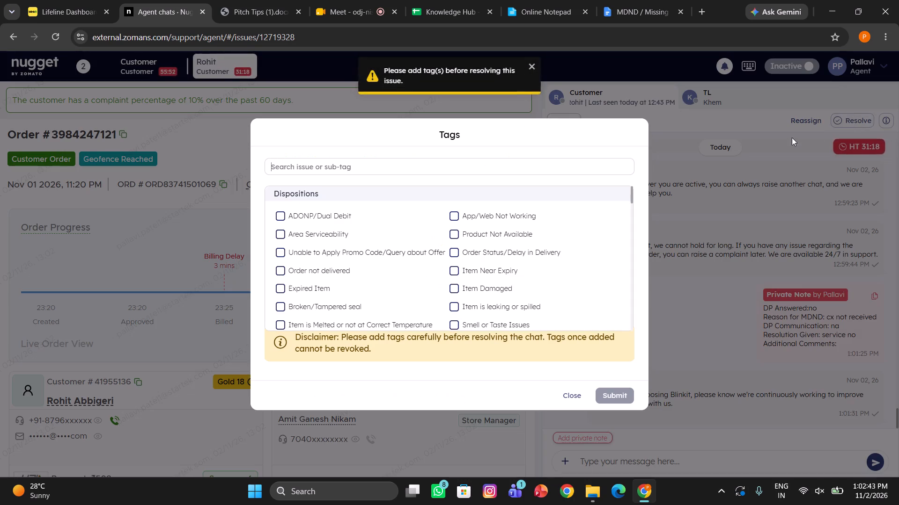
text(mdnd)
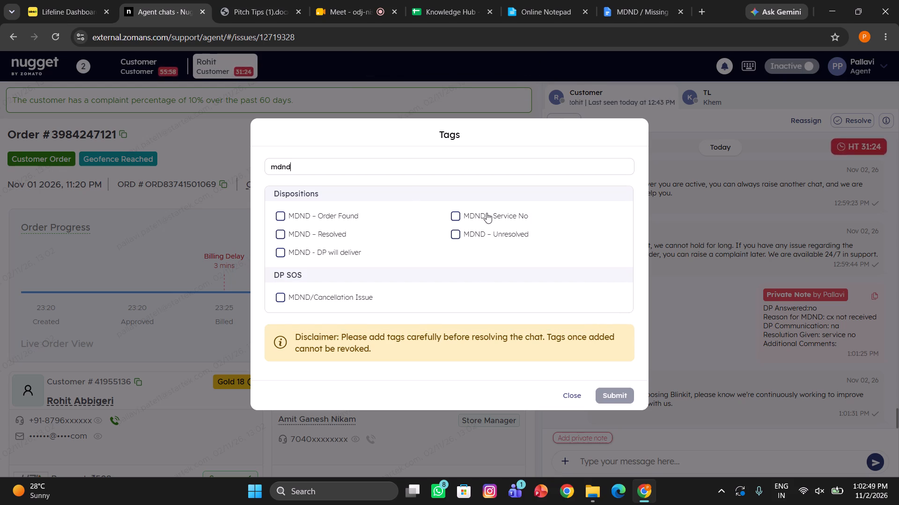
click(484, 237)
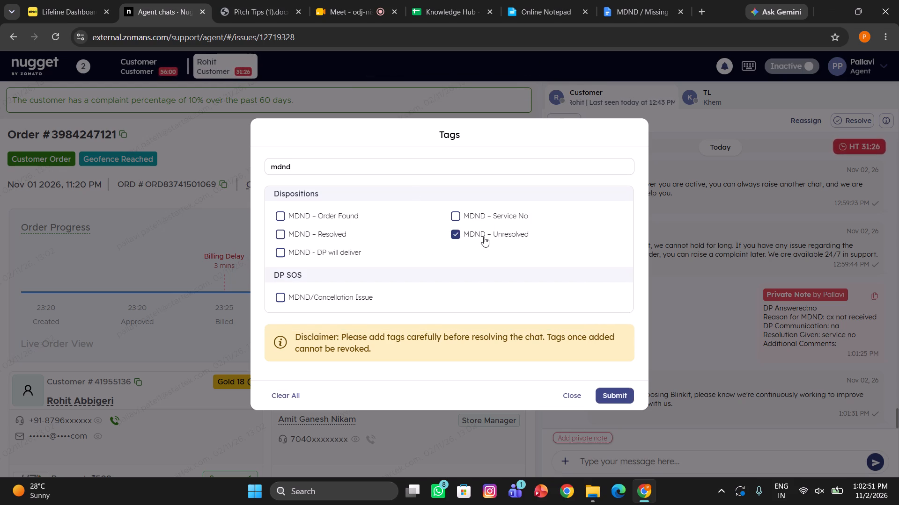
click(605, 388)
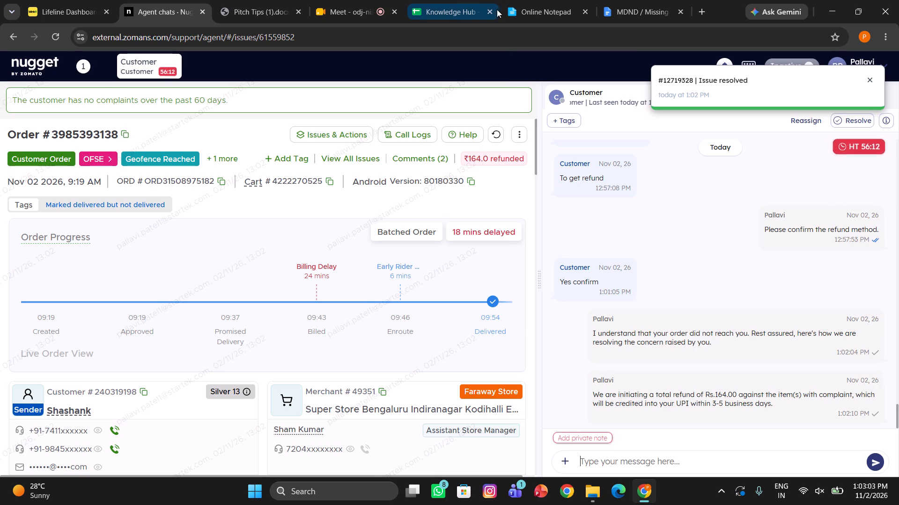
click(462, 0)
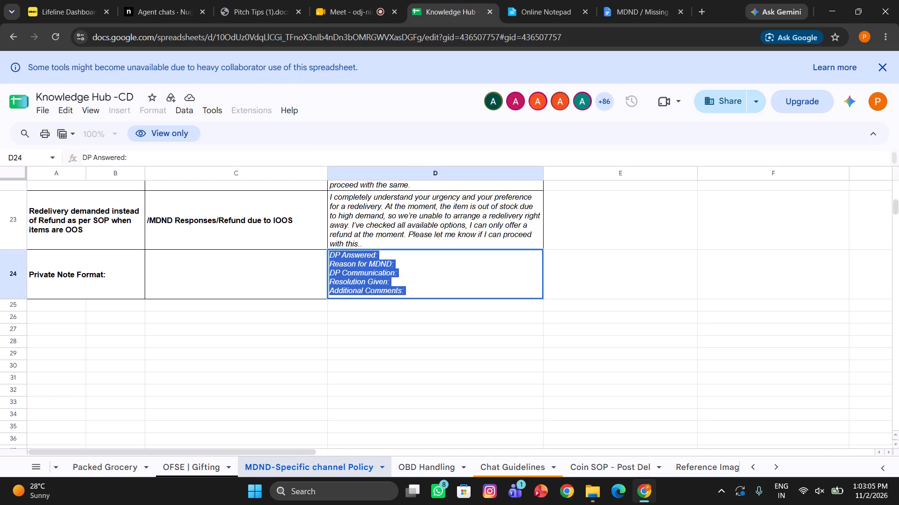
key(ctrl+c)
click(182, 0)
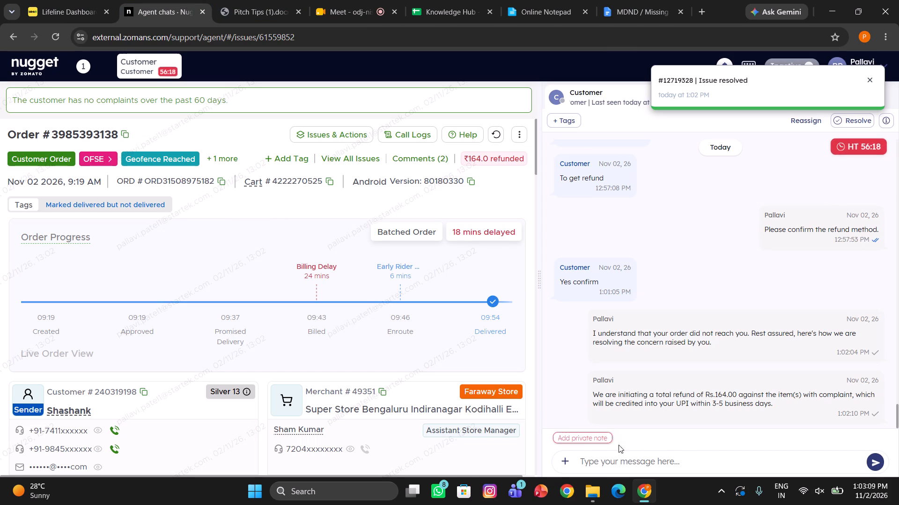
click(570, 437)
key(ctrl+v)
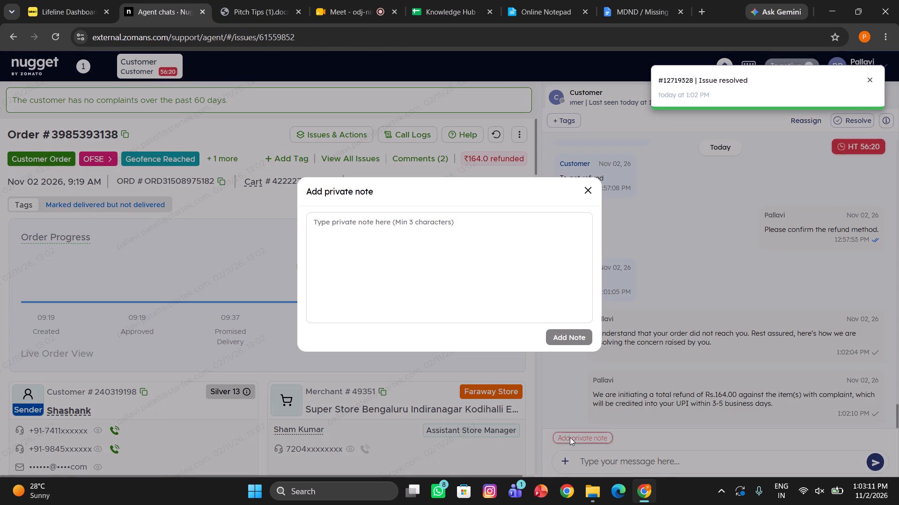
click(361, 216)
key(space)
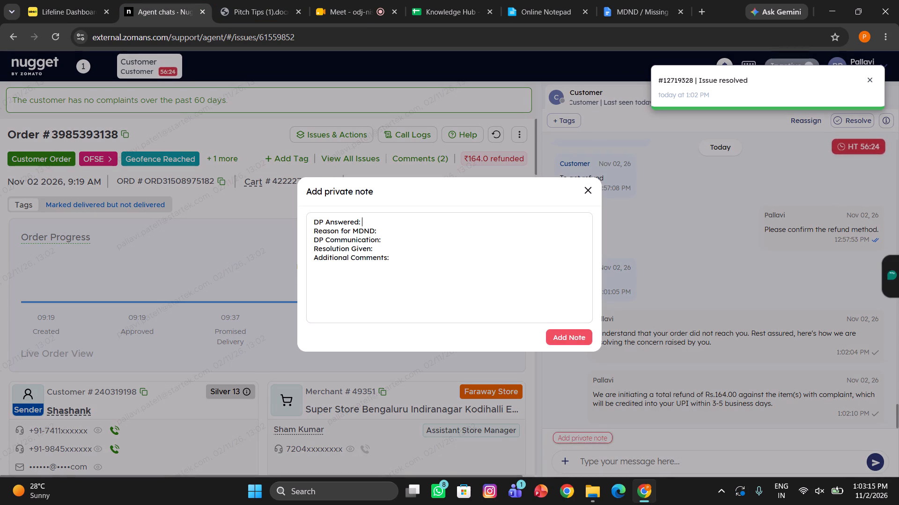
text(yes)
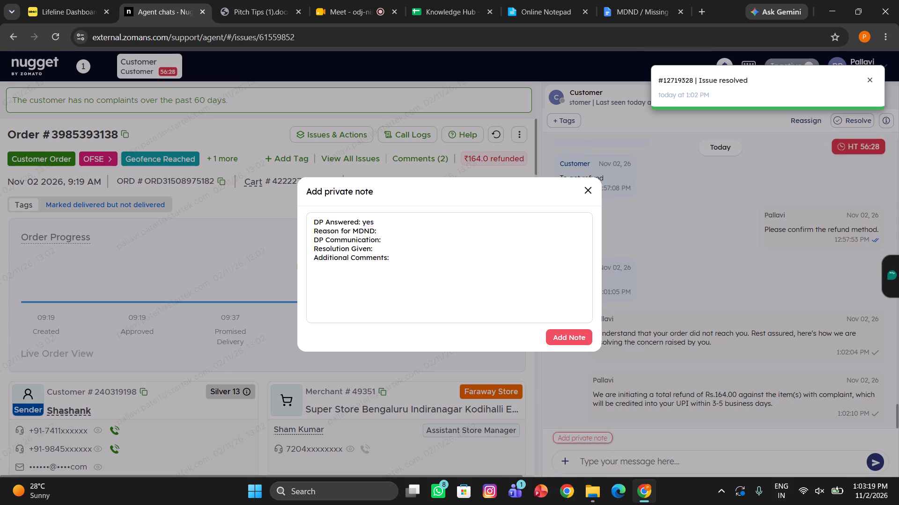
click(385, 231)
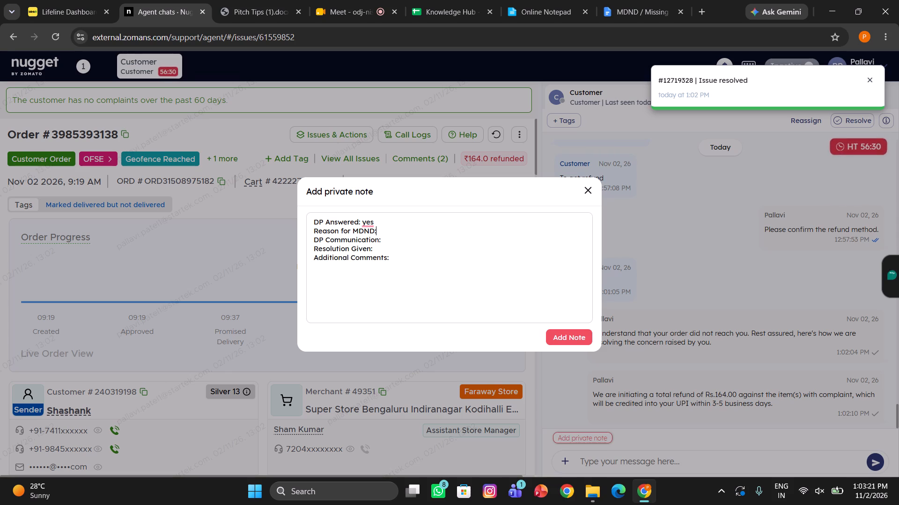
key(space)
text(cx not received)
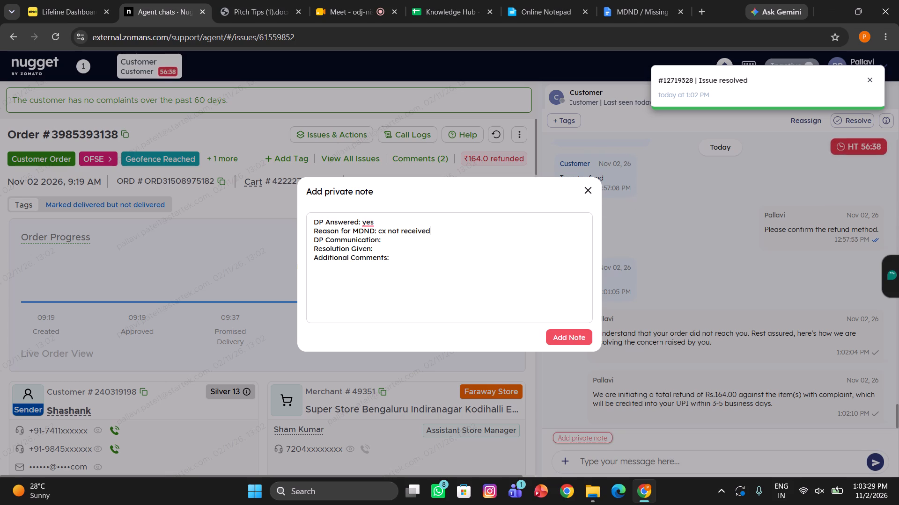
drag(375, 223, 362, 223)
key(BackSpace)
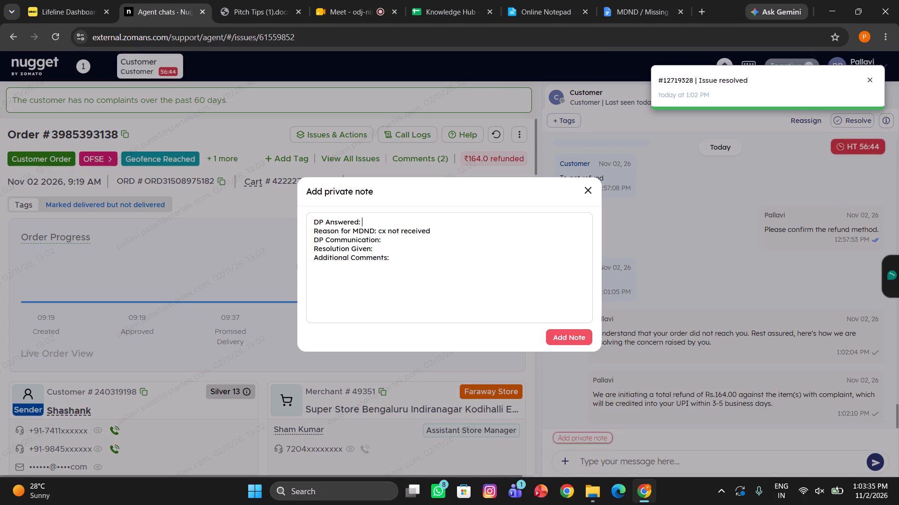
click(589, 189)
click(427, 136)
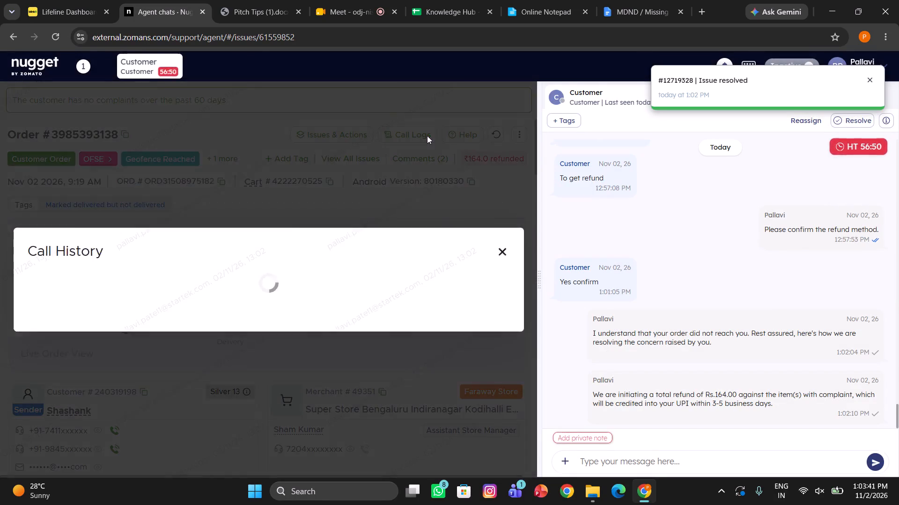
scroll(423, 290, down, 1)
scroll(423, 290, left, 1)
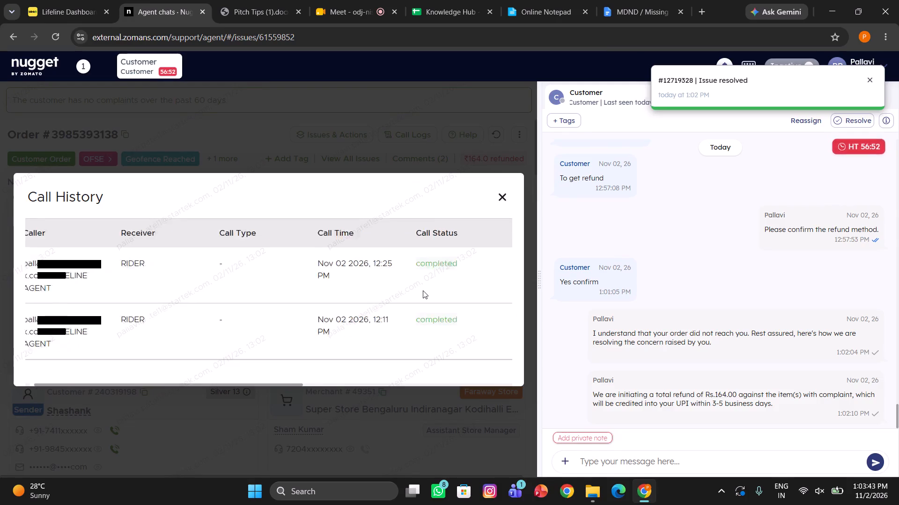
scroll(423, 290, left, 1)
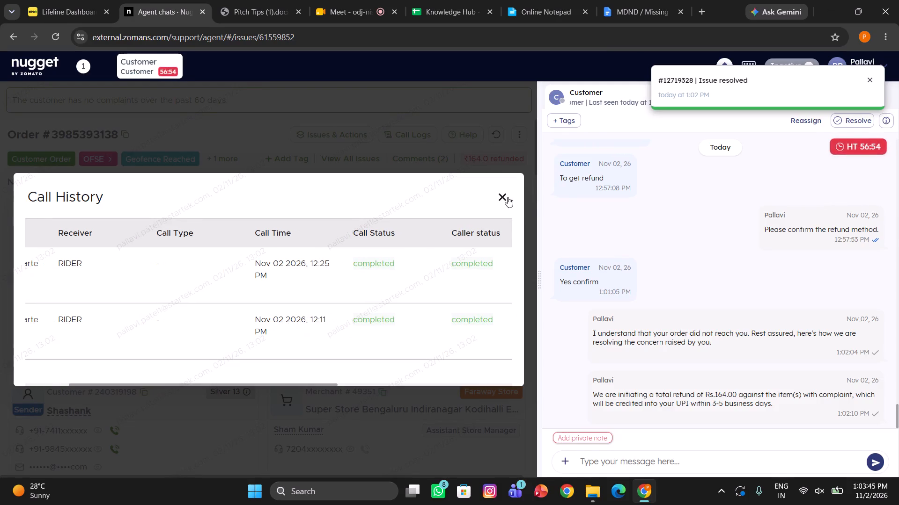
click(508, 197)
In the order's private note, enter "yes" for DP Answered and correct the Reason for MDND to "cx did not receive".
click(575, 434)
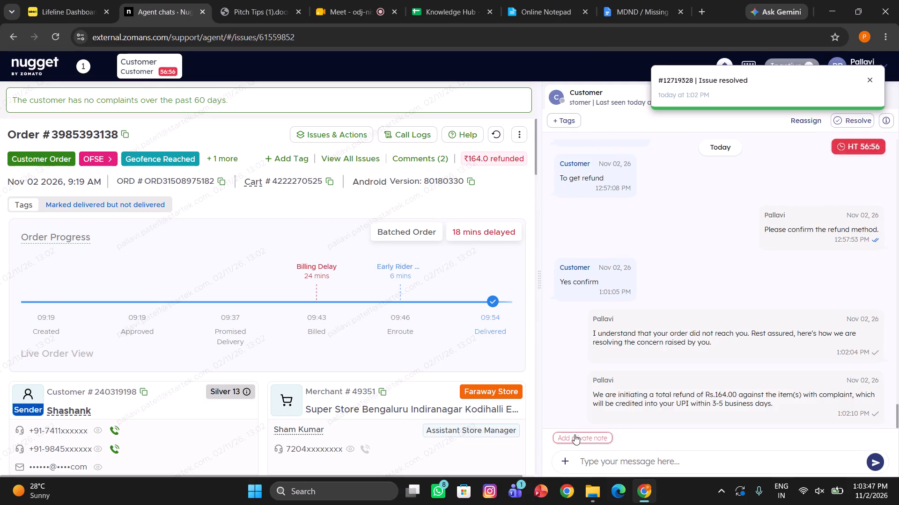
click(367, 218)
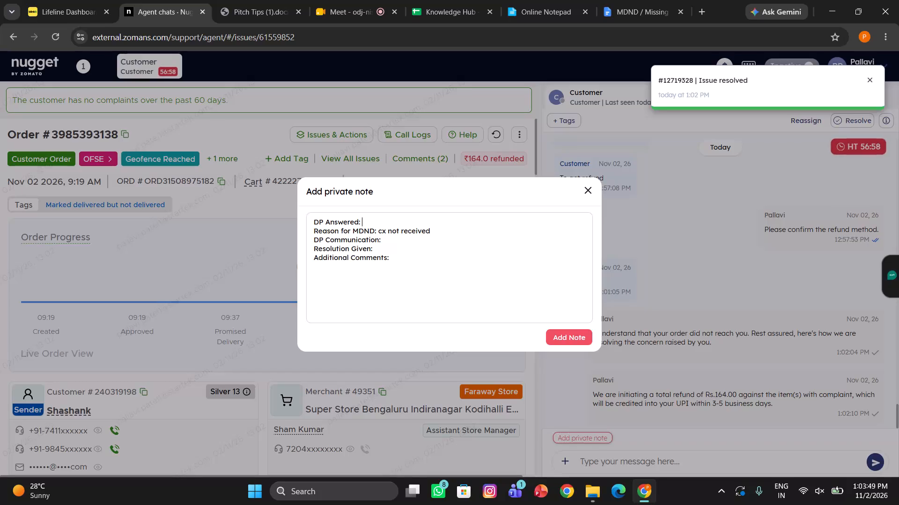
key(space)
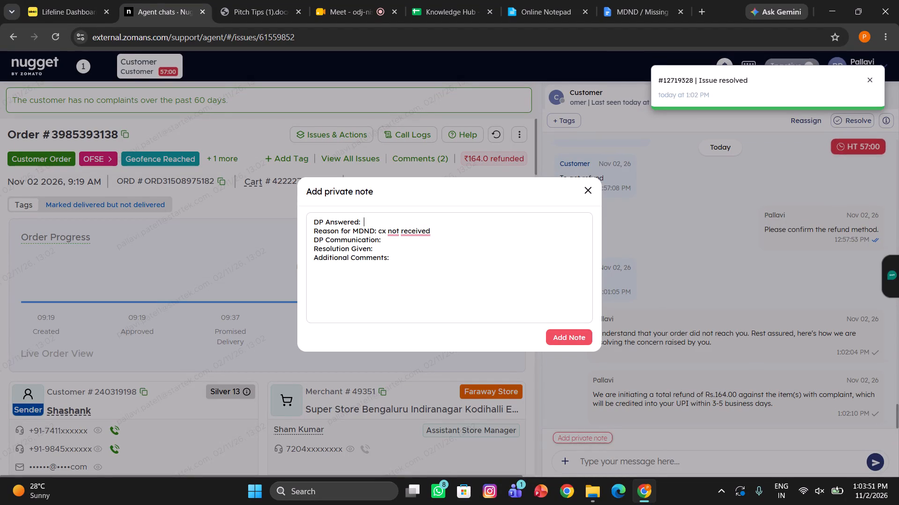
text(yes)
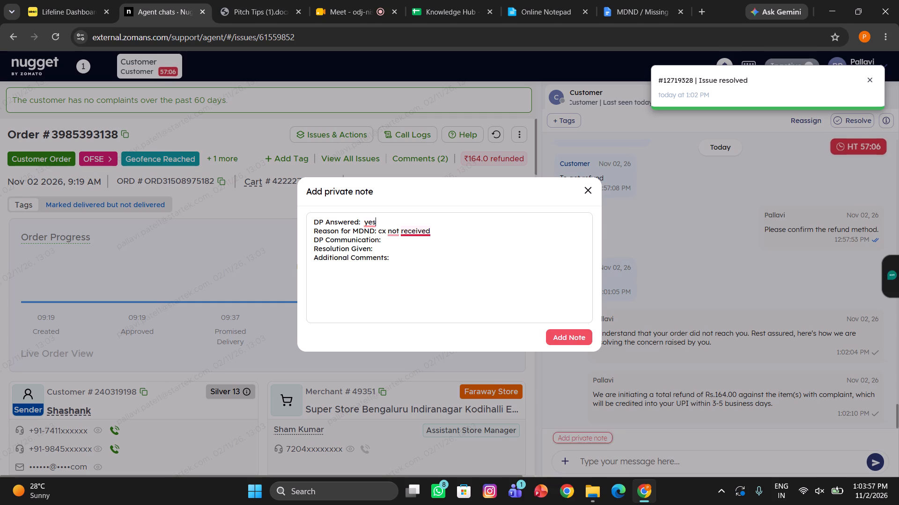
click(417, 245)
text(receive)
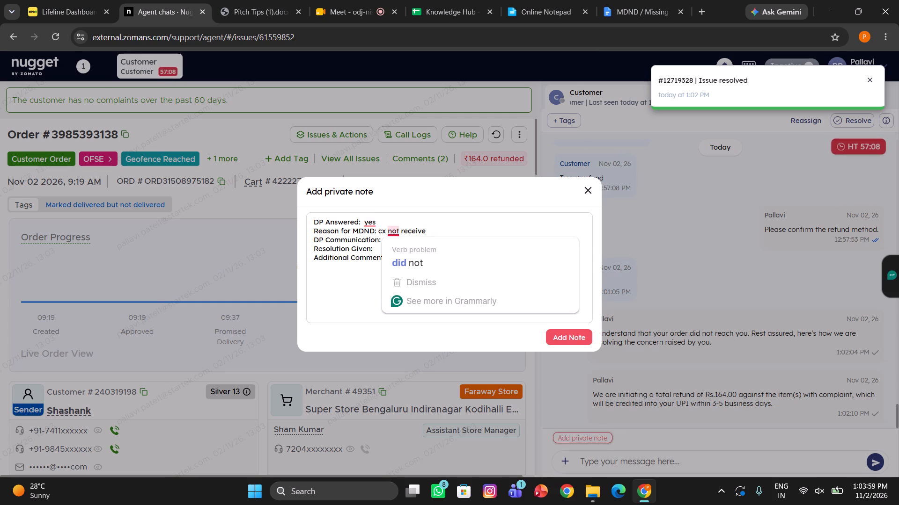
click(400, 252)
text(did)
key(space)
Enter "dp said delivered" for DP Communication and "refund" for Resolution Given, add the private note, and dismiss the WhatsApp notification.
click(387, 240)
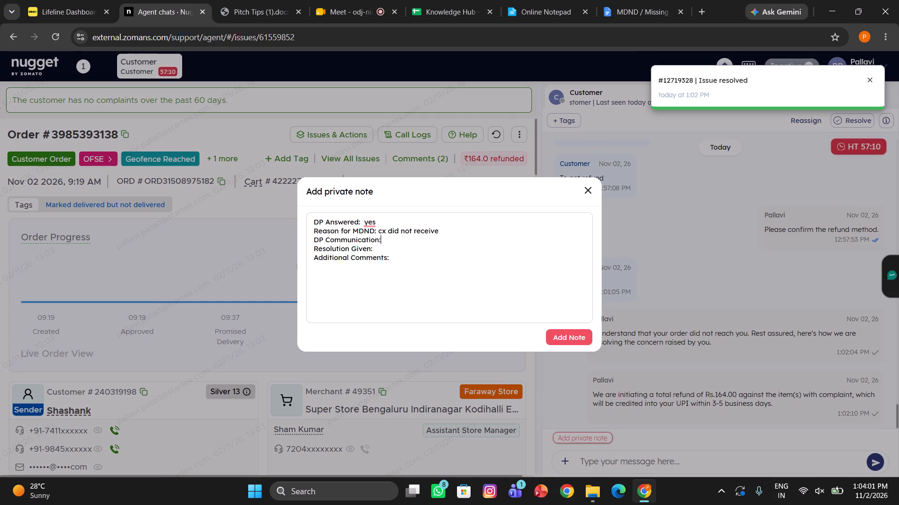
key(space)
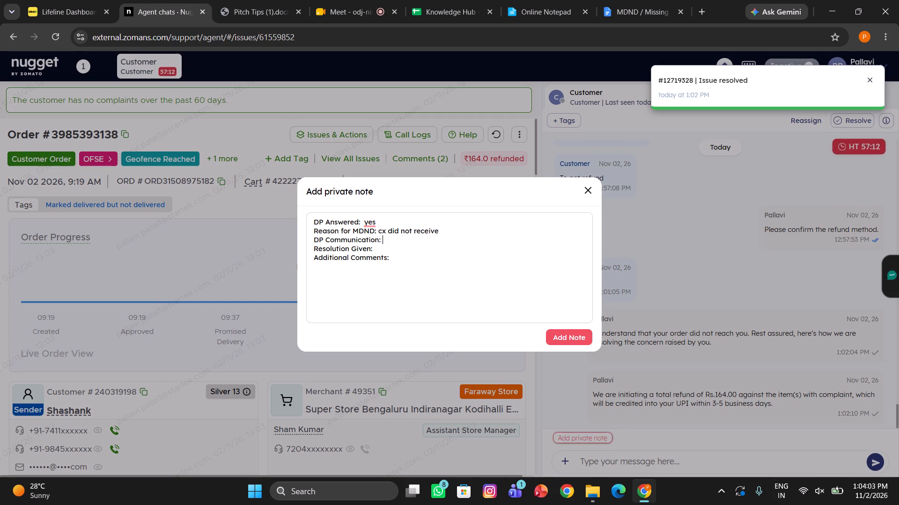
key(d)
text(p said de)
text(livered)
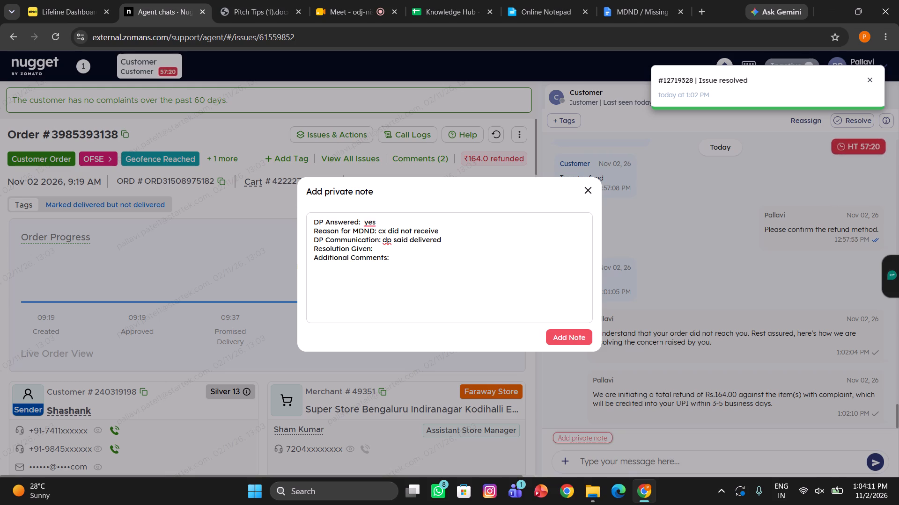
click(375, 251)
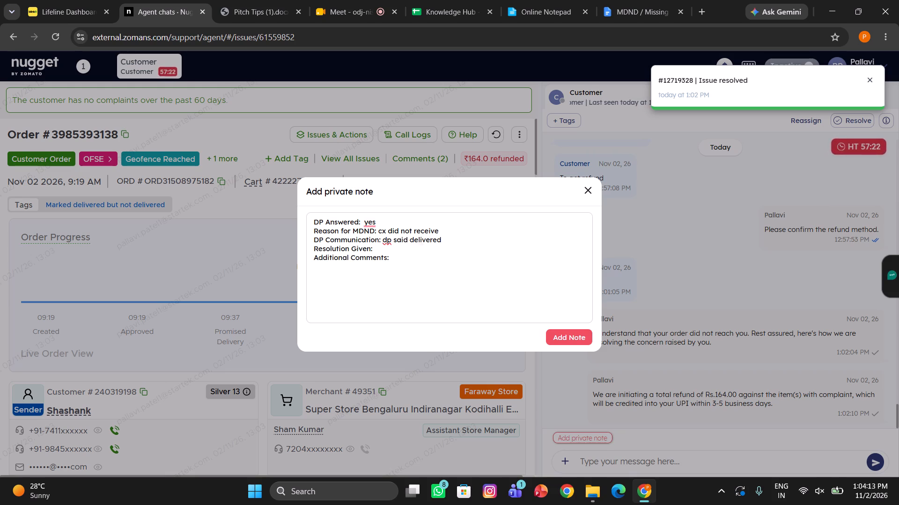
key(space)
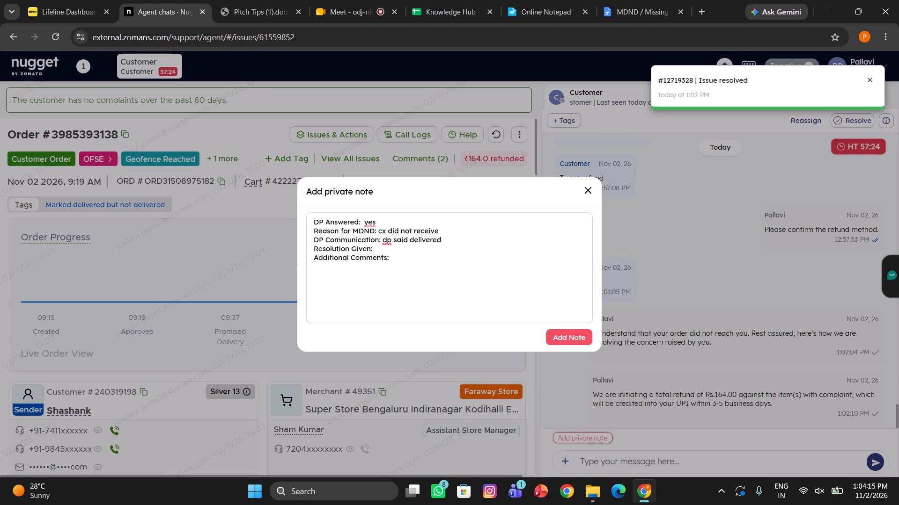
text(refund)
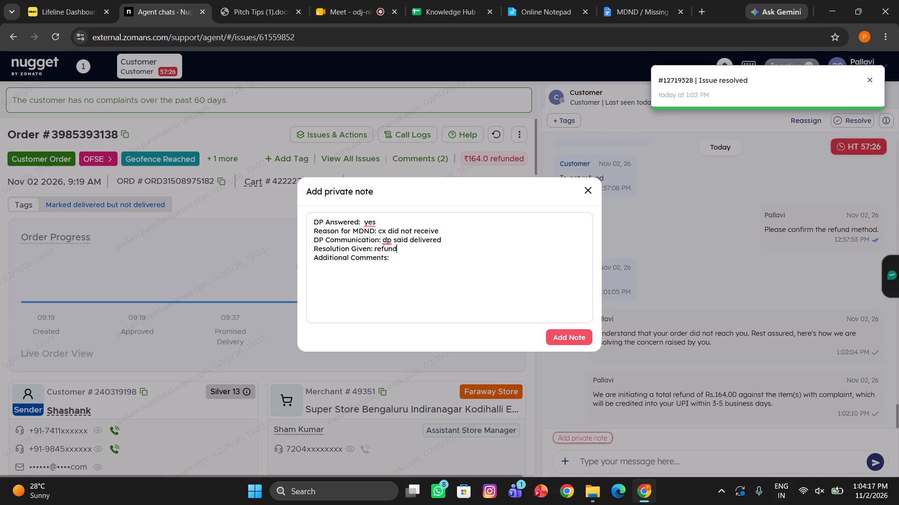
click(567, 332)
scroll(889, 369, down, 1)
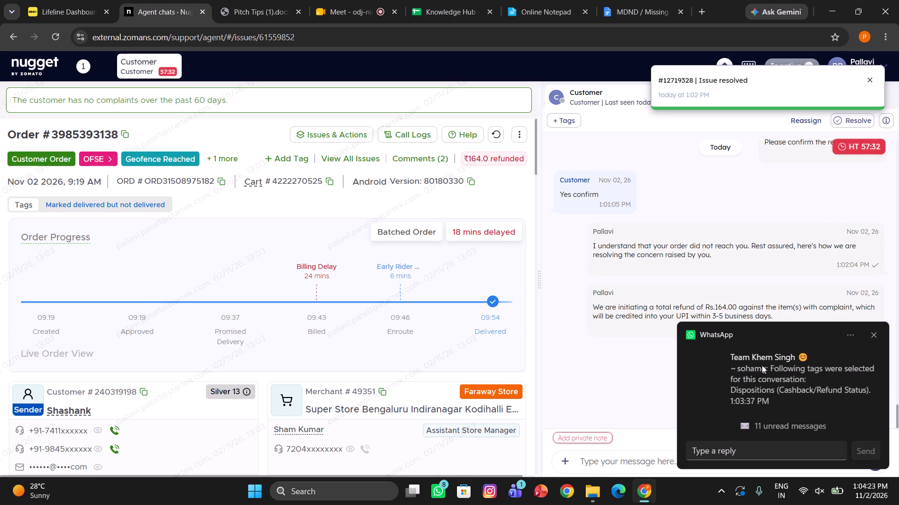
click(870, 330)
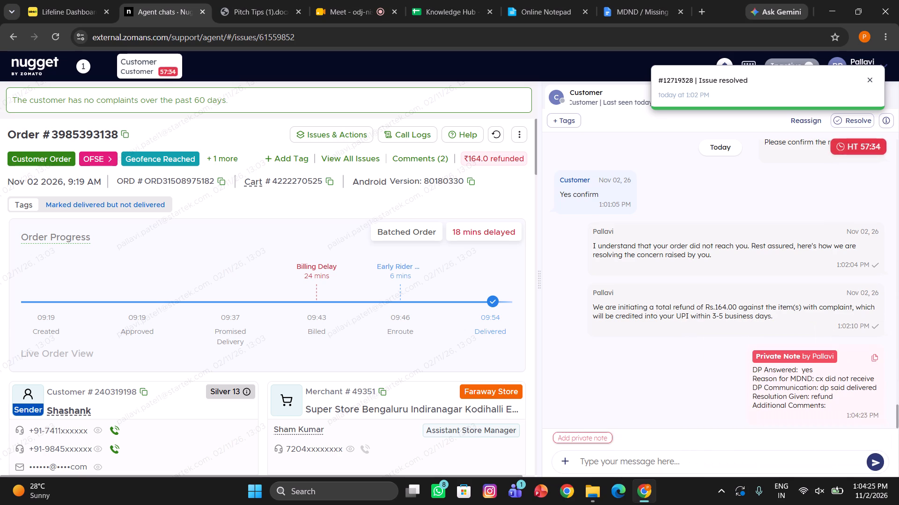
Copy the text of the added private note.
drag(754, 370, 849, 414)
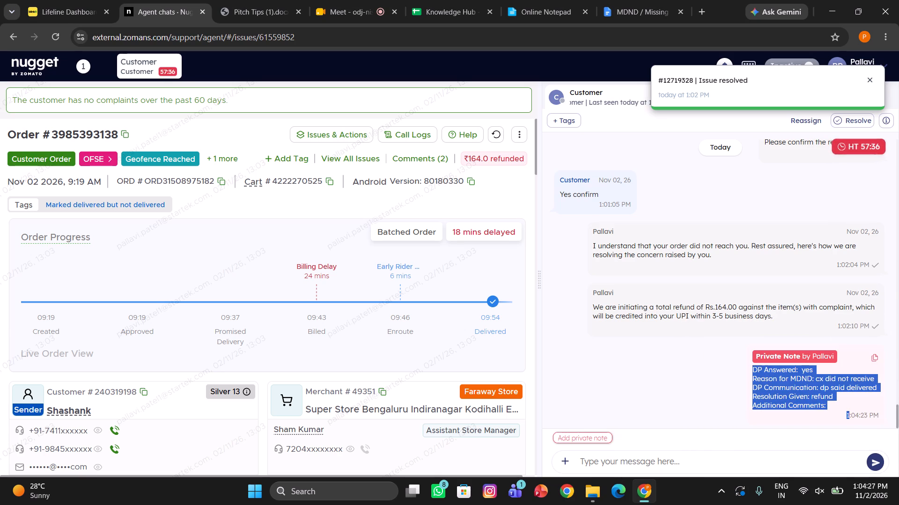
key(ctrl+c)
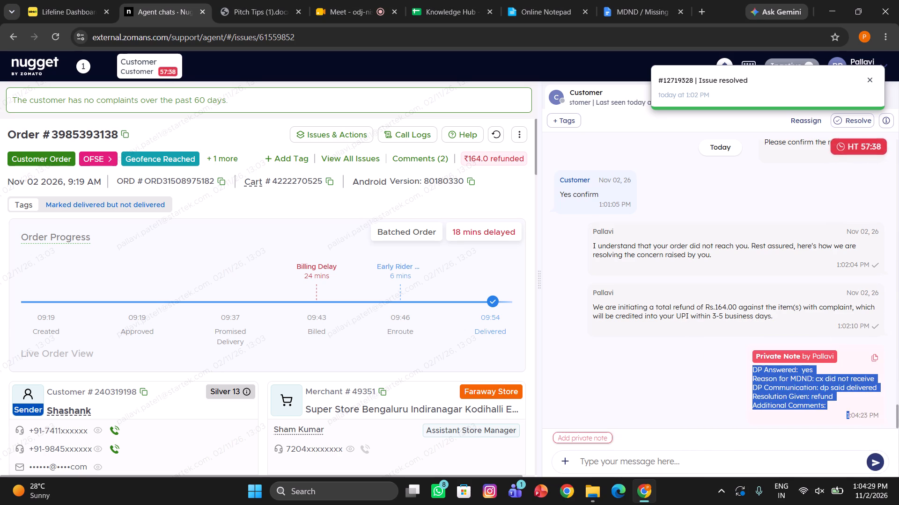
Send the customer the "/Rate us/Rating" canned response asking for a rating of the conversation.
click(597, 457)
text(/ra)
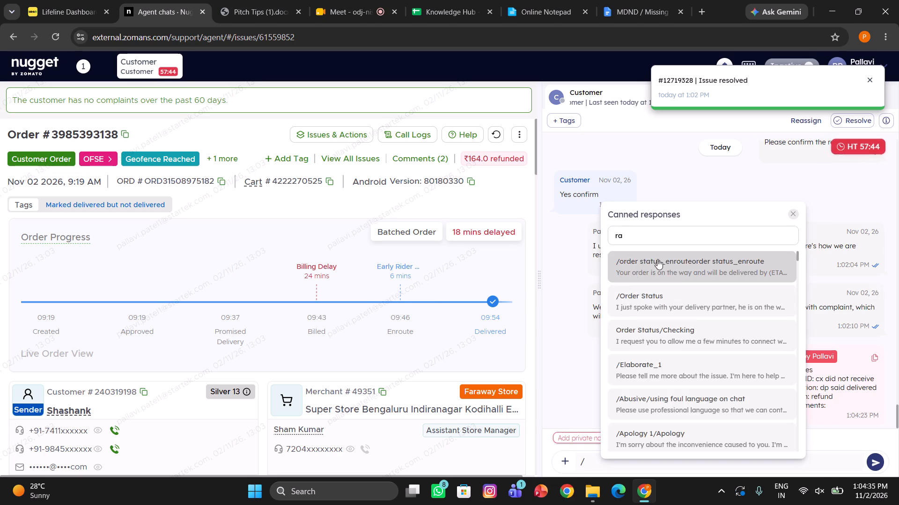
text(in)
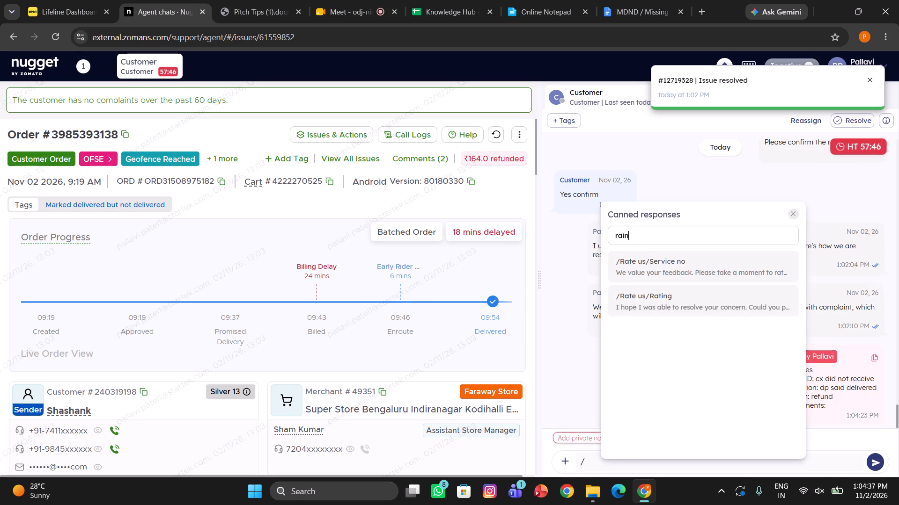
key(BackSpace)
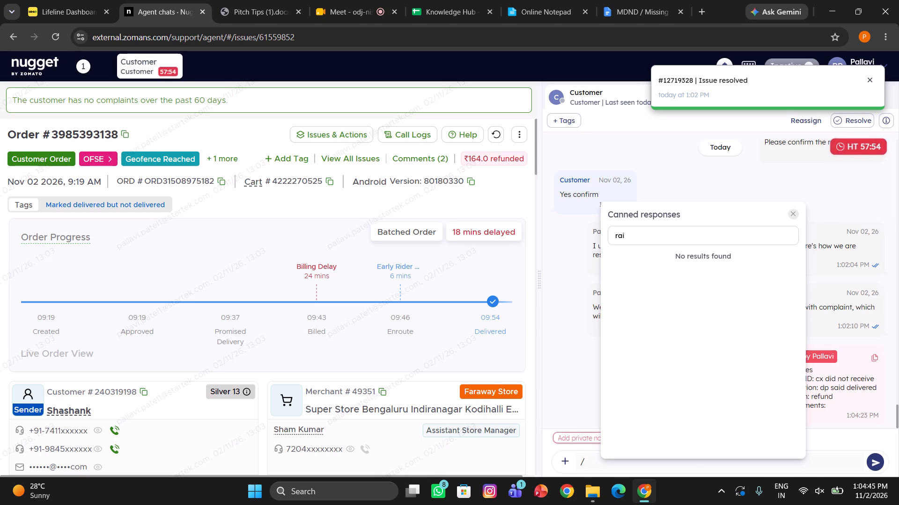
key(BackSpace)
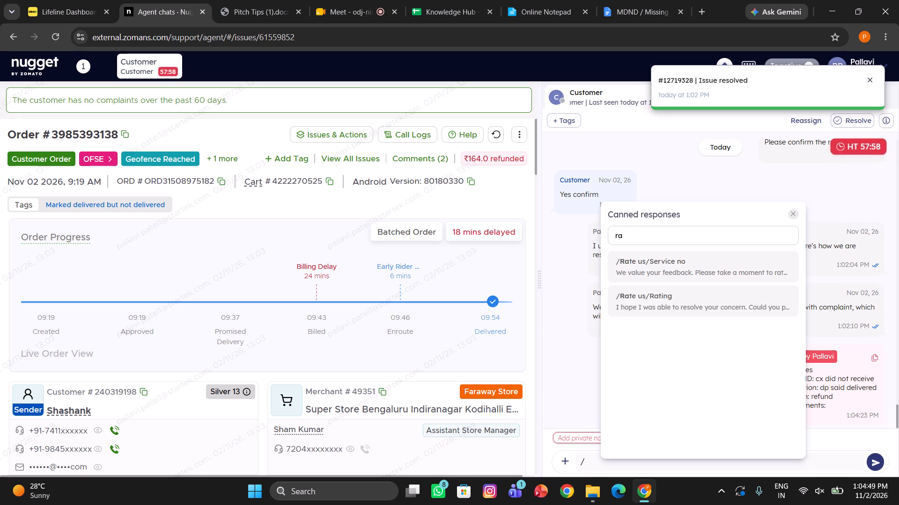
click(680, 288)
scroll(680, 288, down, 4)
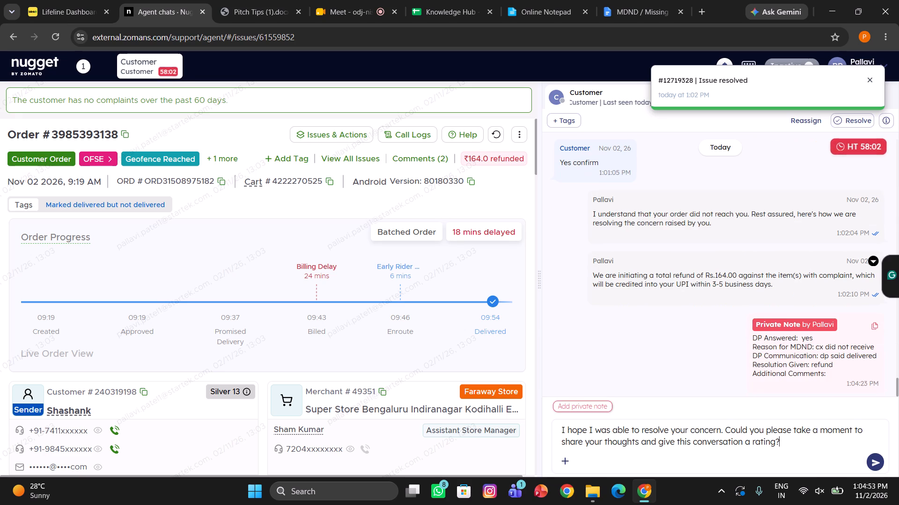
key(Return)
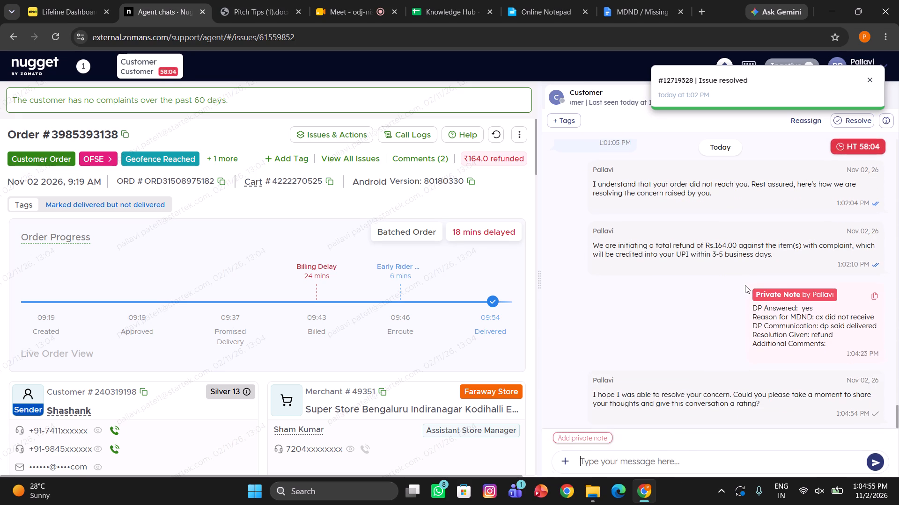
Copy the existing private note's text and add it again as another private note below the rating request.
drag(752, 307, 824, 350)
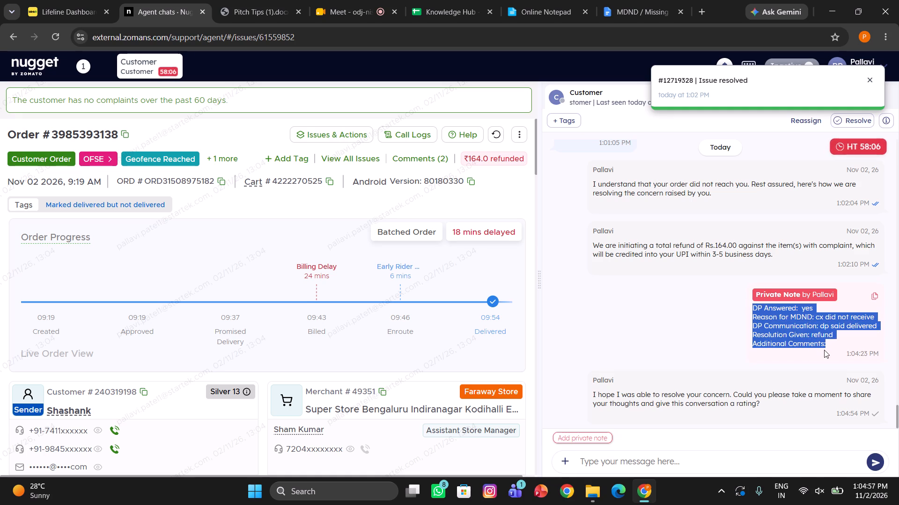
key(ctrl+c)
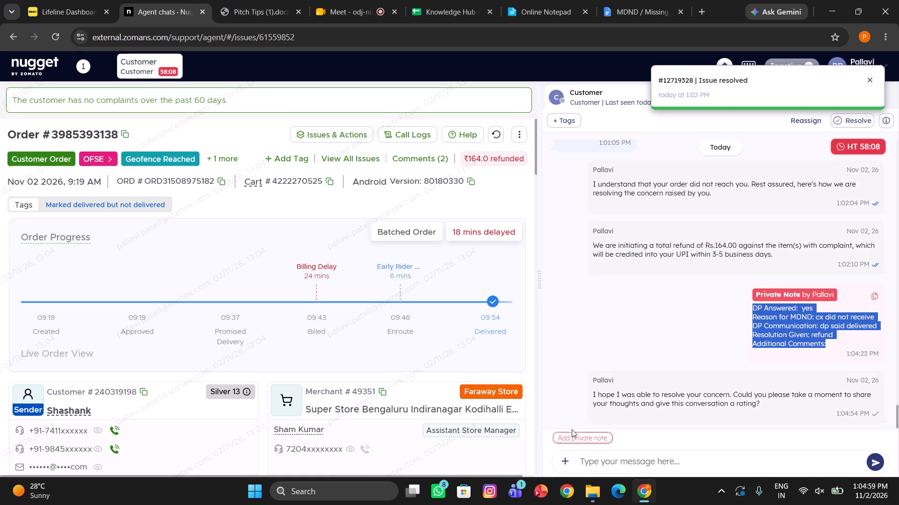
click(575, 435)
key(ctrl+v)
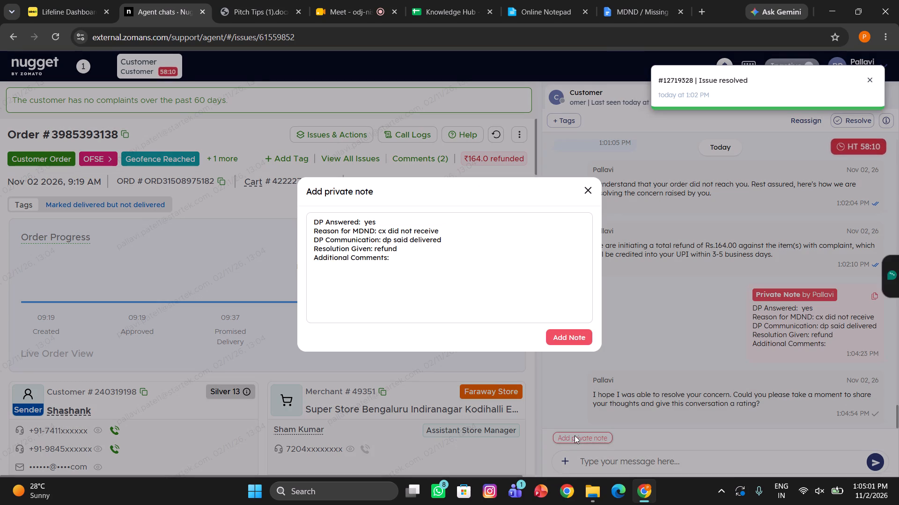
click(572, 339)
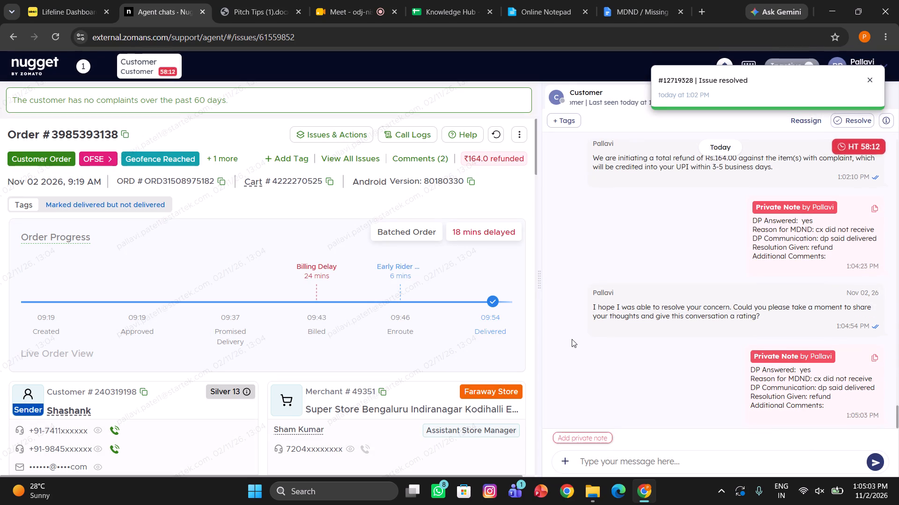
click(572, 339)
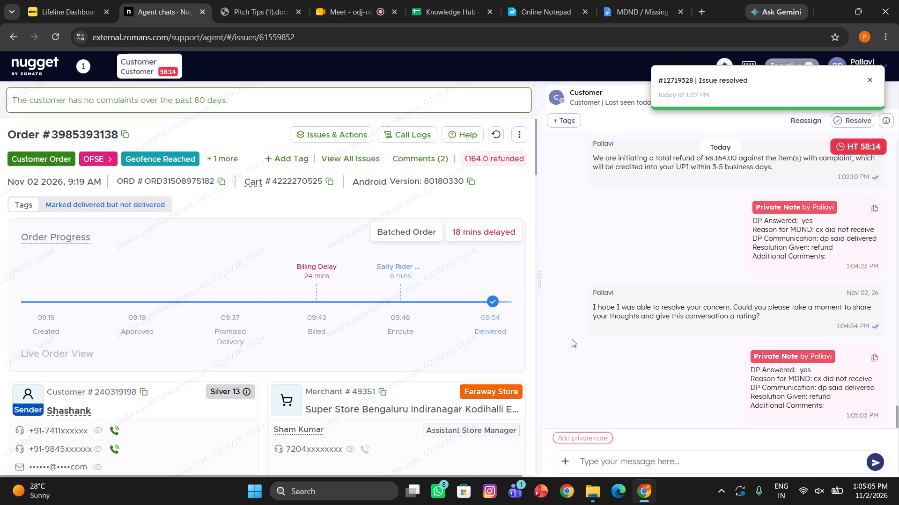
Send the customer the "/Closing" canned response thanking them for choosing Blinkit.
click(658, 456)
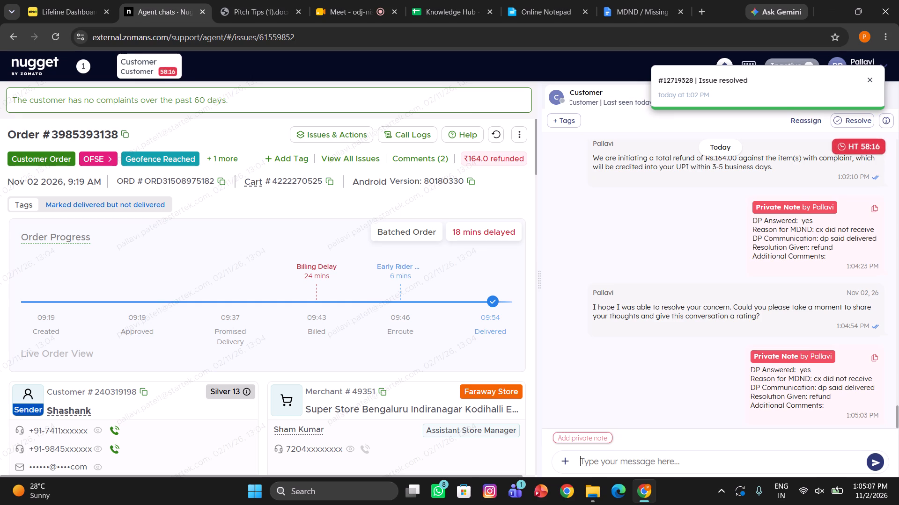
key(slash)
text(clo)
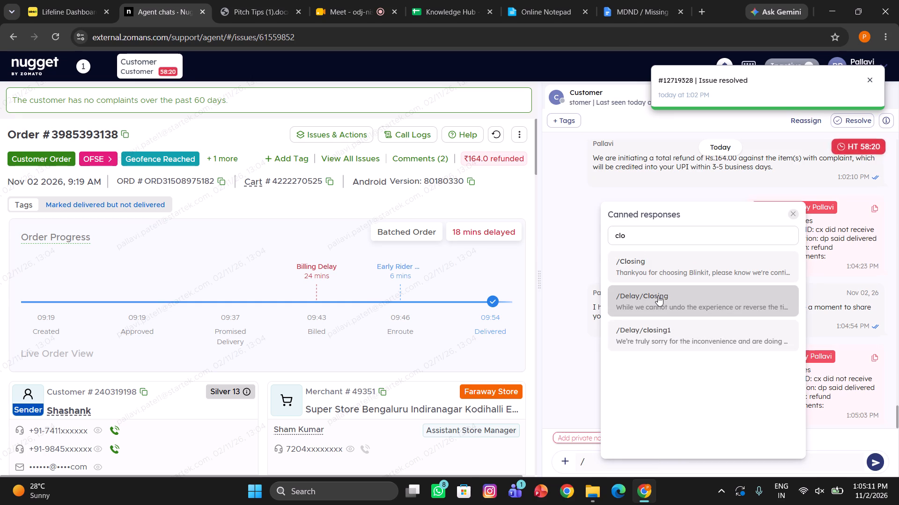
key(s)
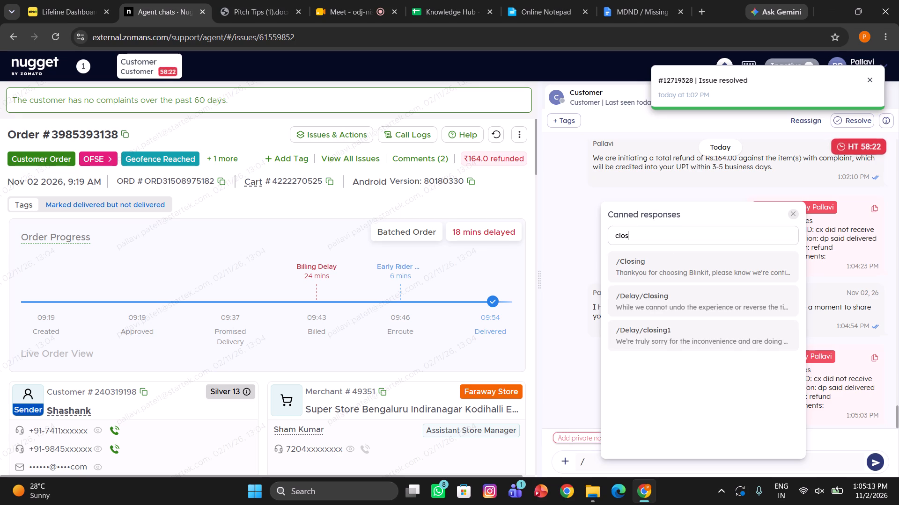
click(670, 273)
key(Return)
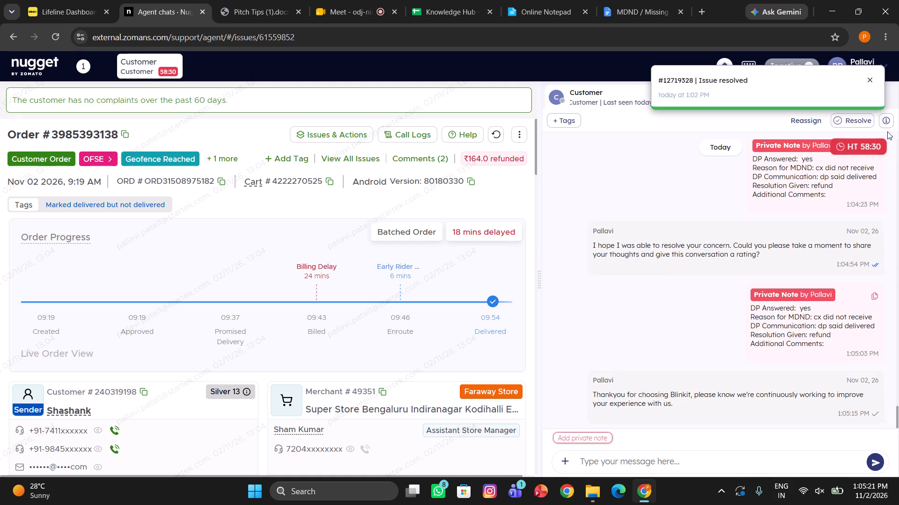
click(860, 124)
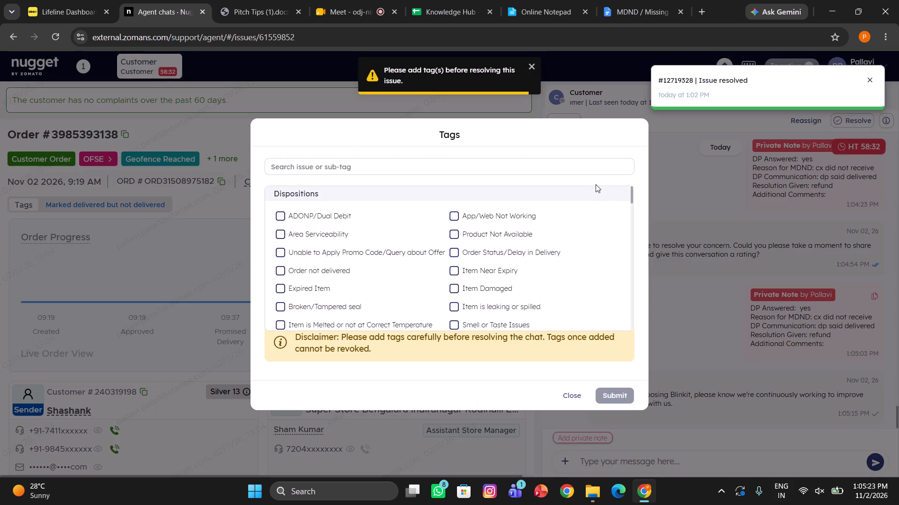
text(mdnd)
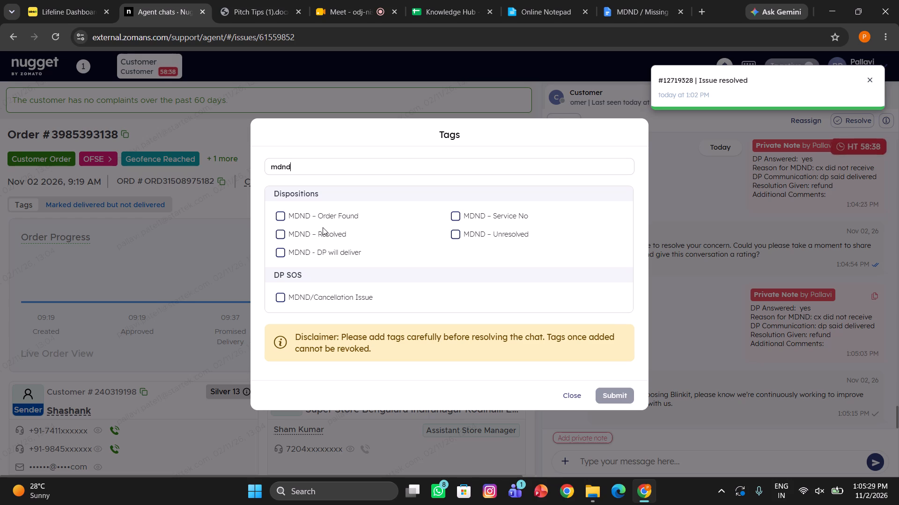
click(323, 229)
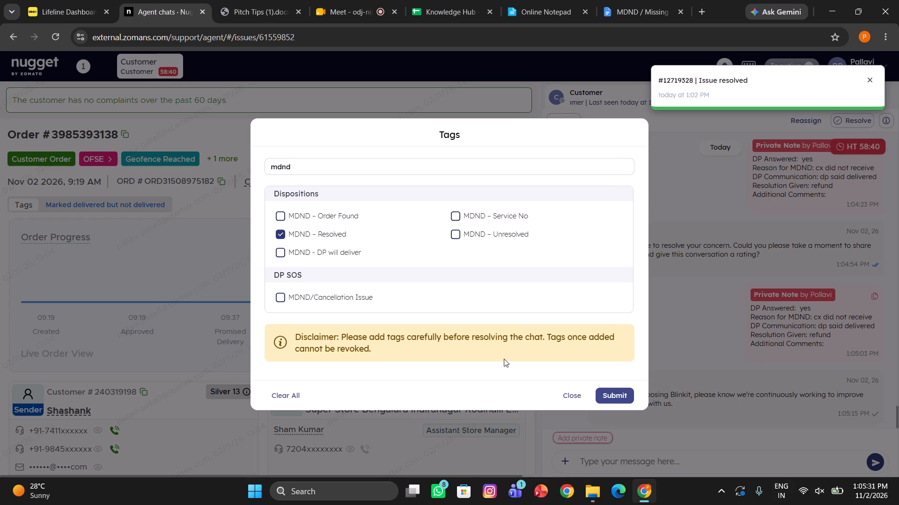
click(624, 390)
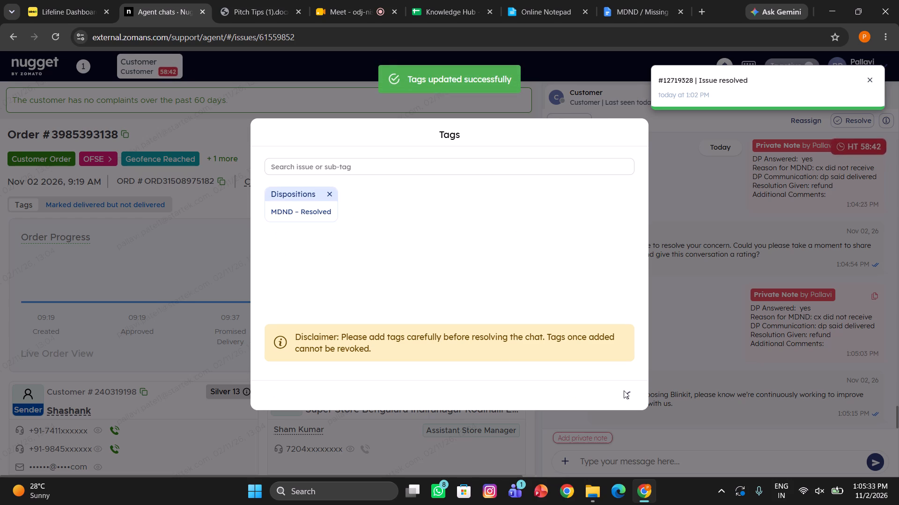
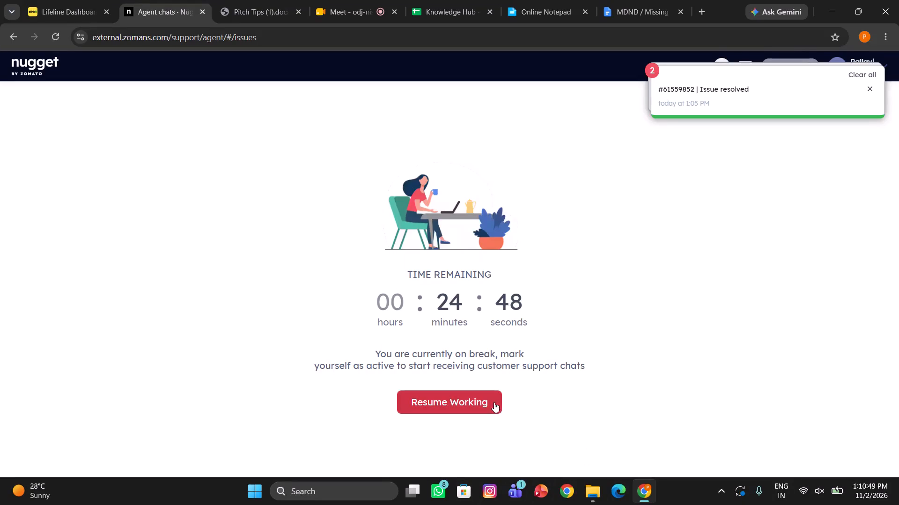
End the break and go back online to start receiving customer support chats.
click(477, 402)
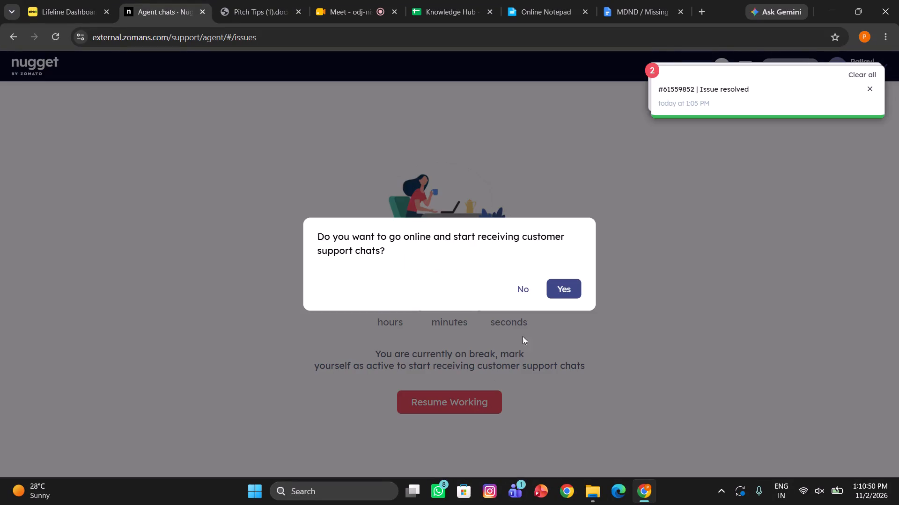
click(558, 294)
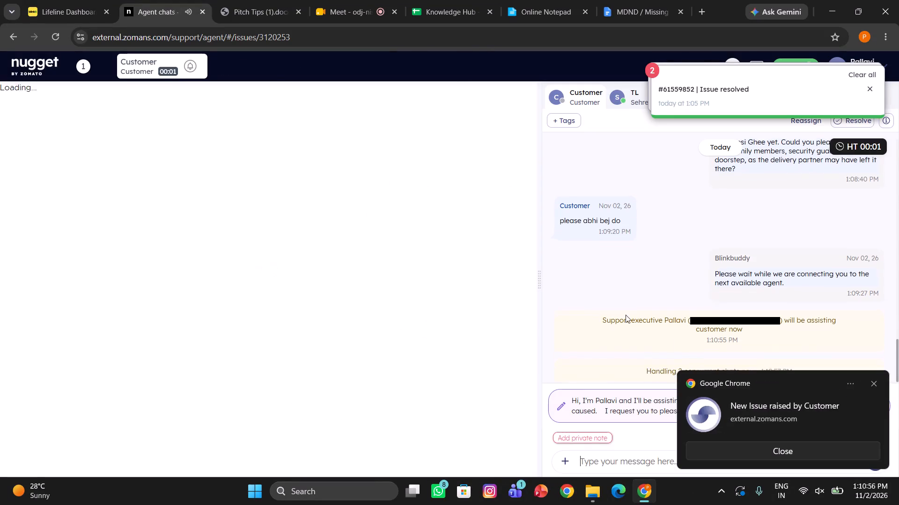
click(573, 403)
click(573, 403)
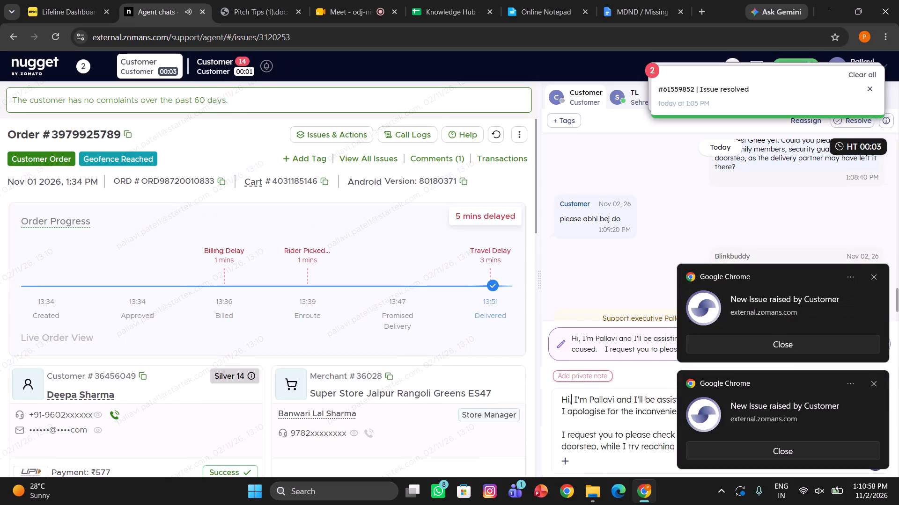
key(Return)
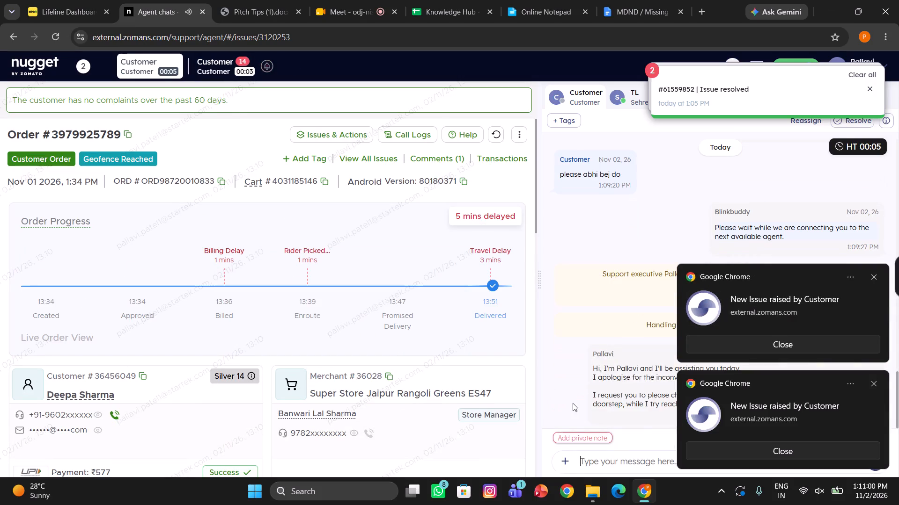
click(215, 58)
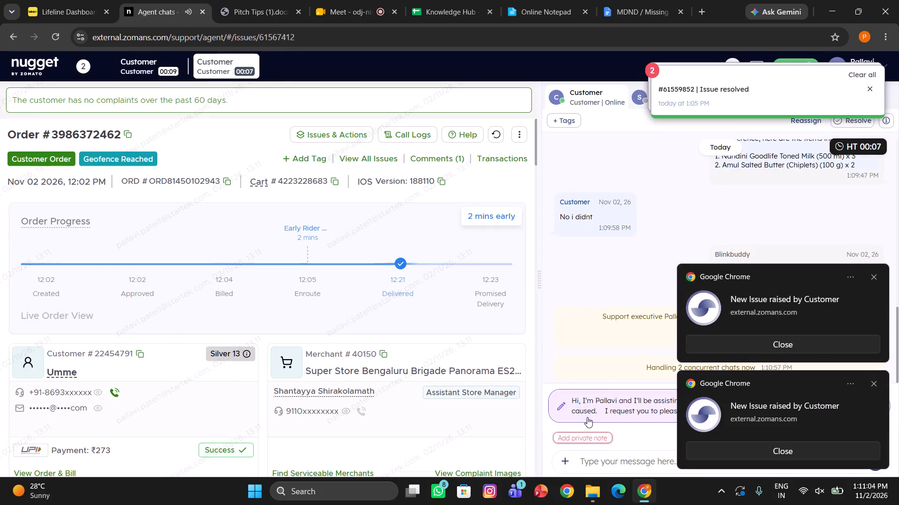
click(607, 407)
click(607, 407)
key(Return)
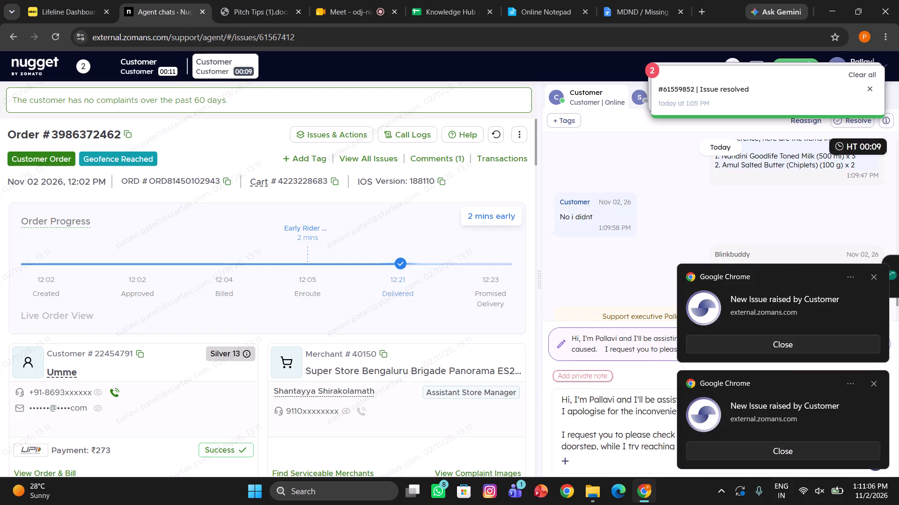
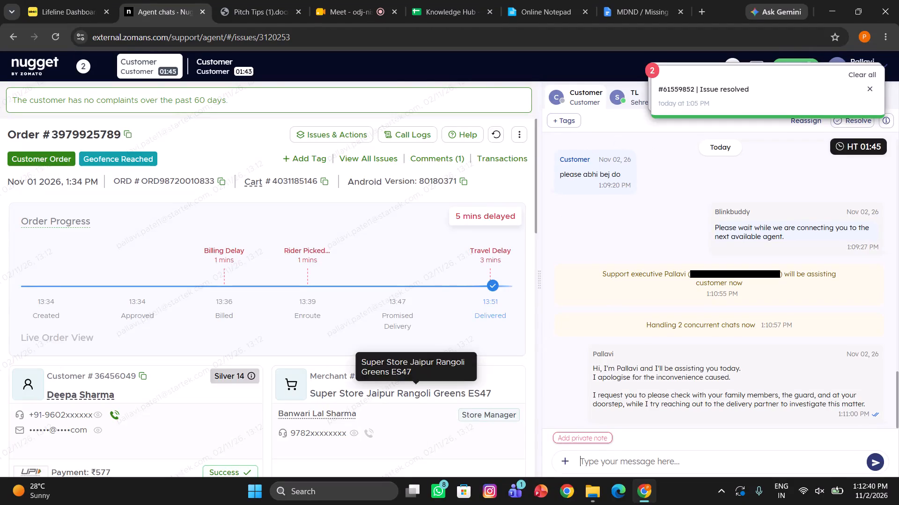
scroll(431, 397, down, 2)
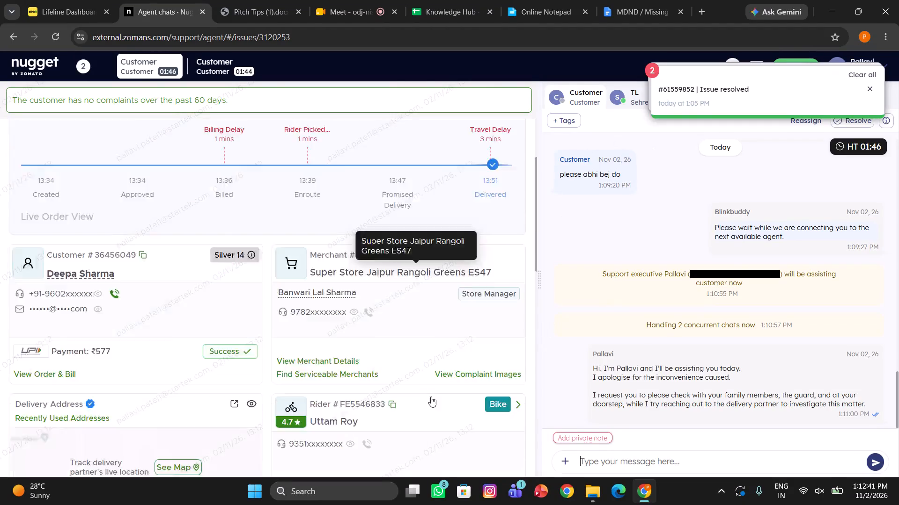
scroll(431, 397, down, 1)
click(361, 336)
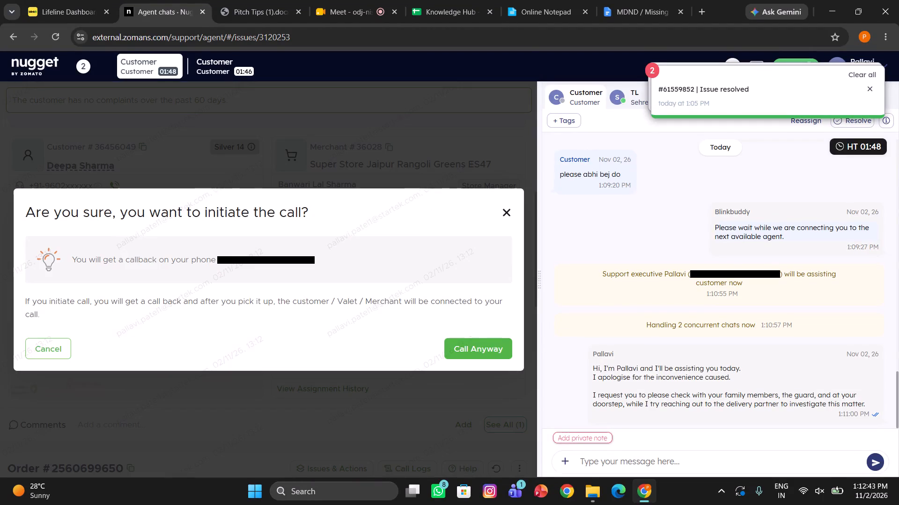
click(479, 346)
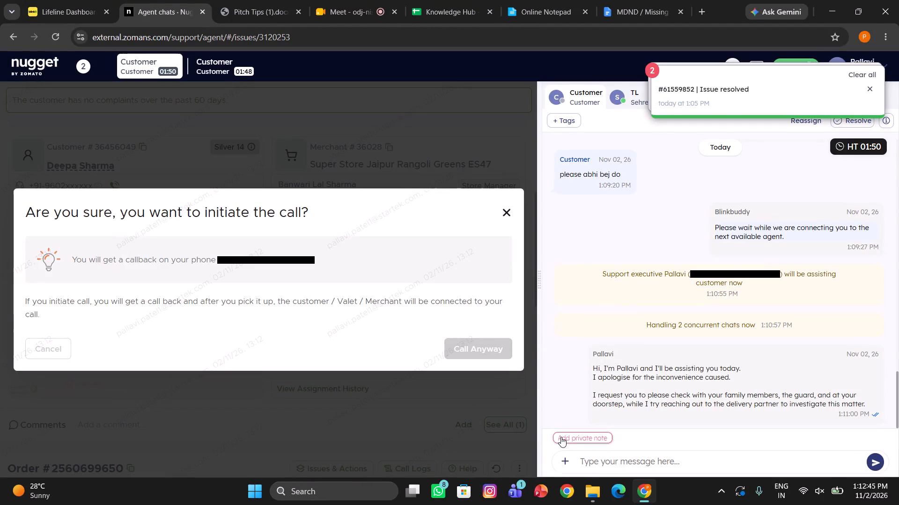
click(561, 437)
text(calle)
key(space)
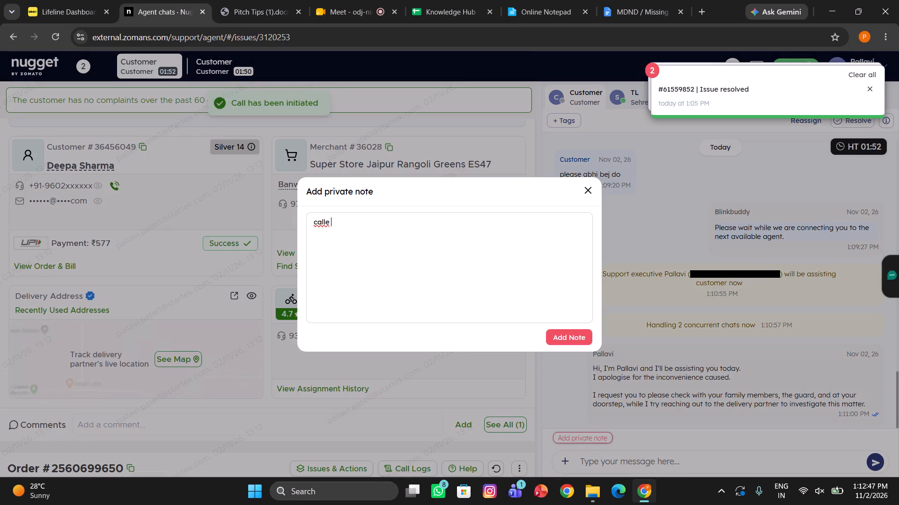
key(BackSpace)
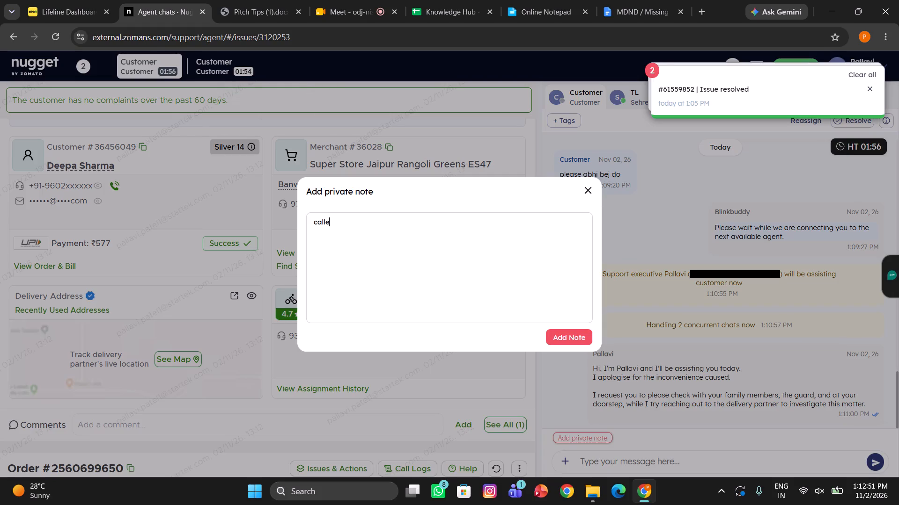
text(d dp)
click(566, 343)
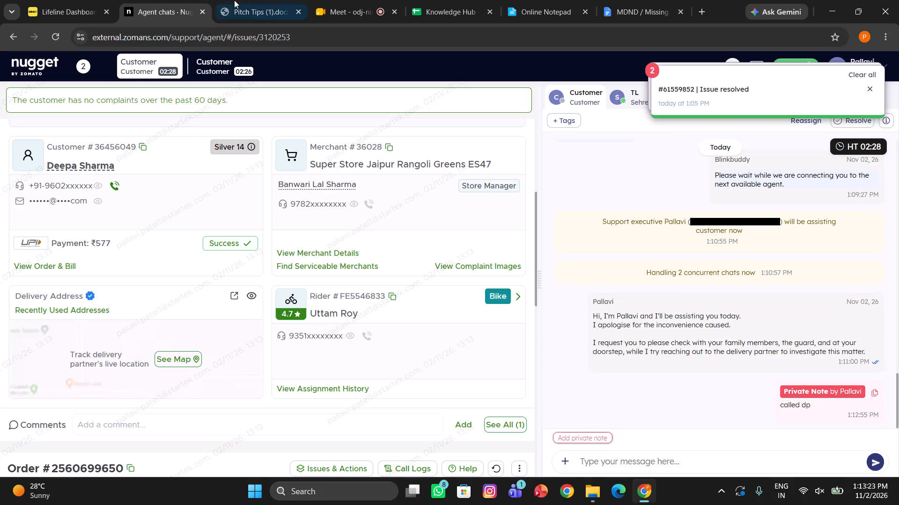
click(253, 304)
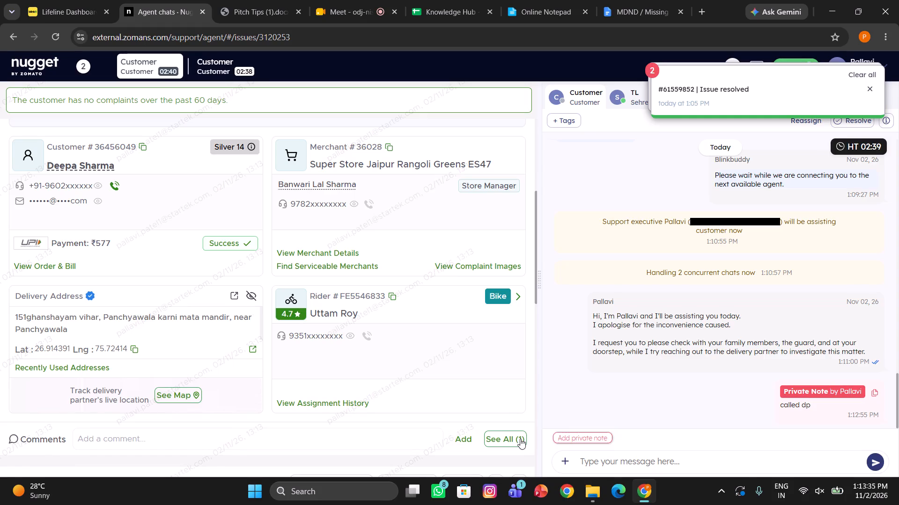
Send the Third Mandatory Response canned message, replacing "xxxx or xxxx" with the first four digits of the customer's listed number.
click(589, 462)
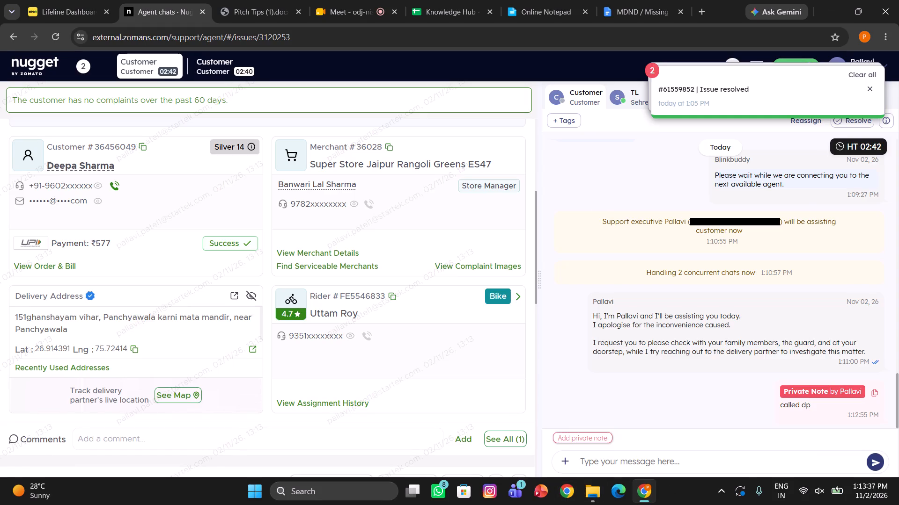
text(/thi)
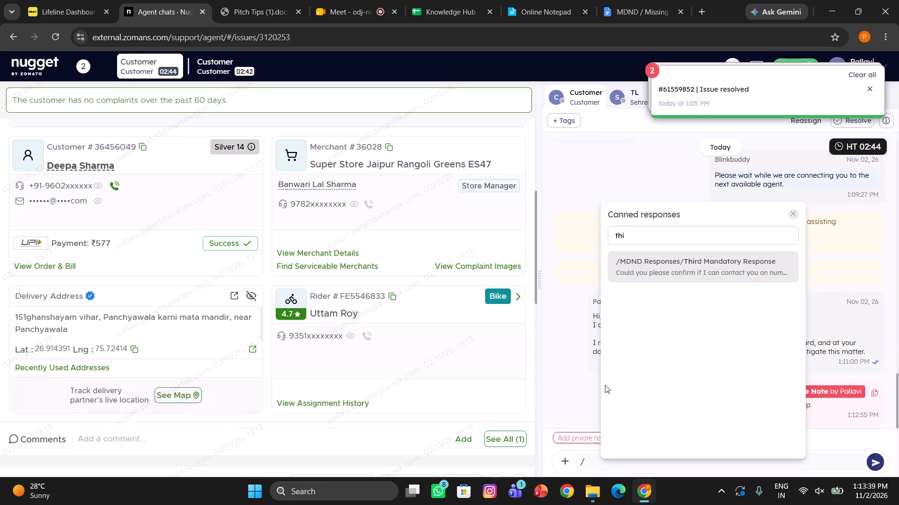
click(662, 256)
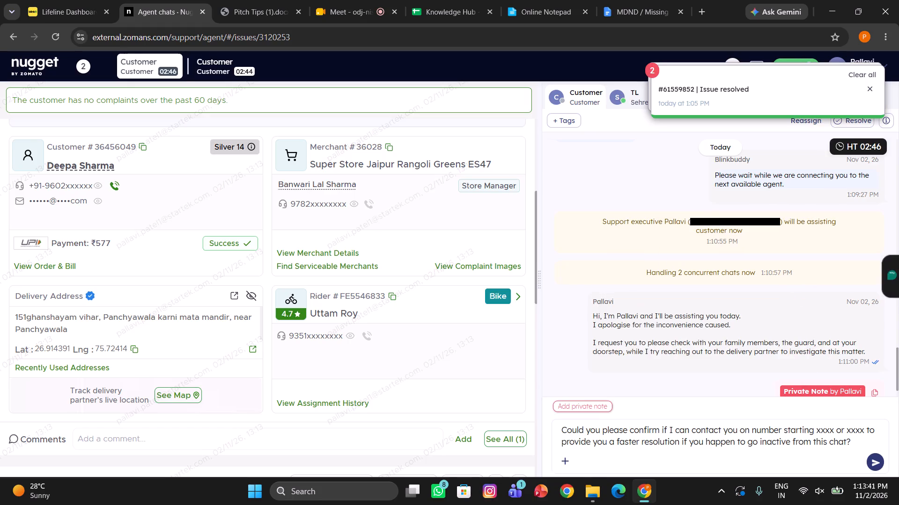
drag(816, 430, 865, 428)
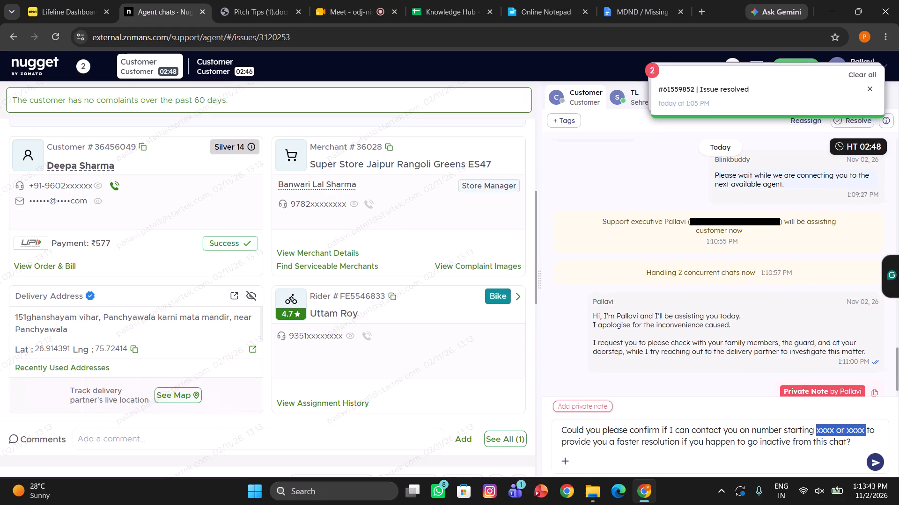
drag(865, 428, 862, 429)
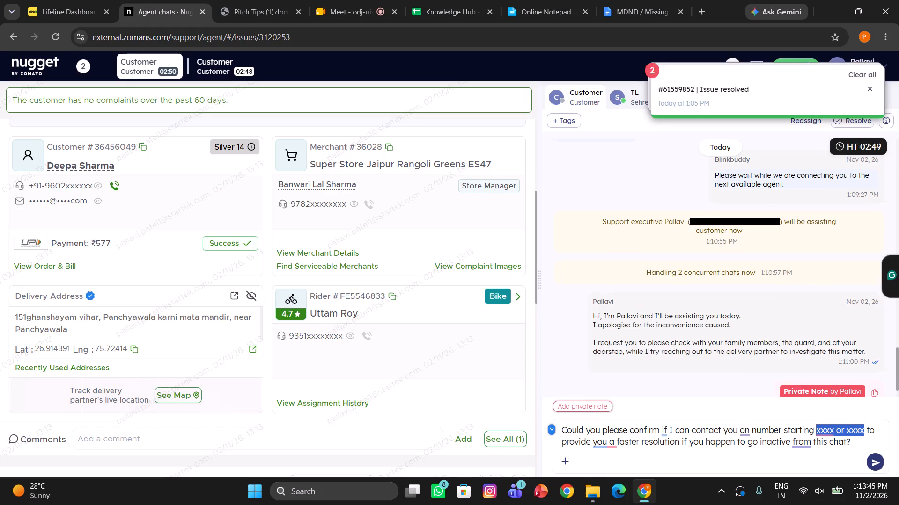
key(BackSpace)
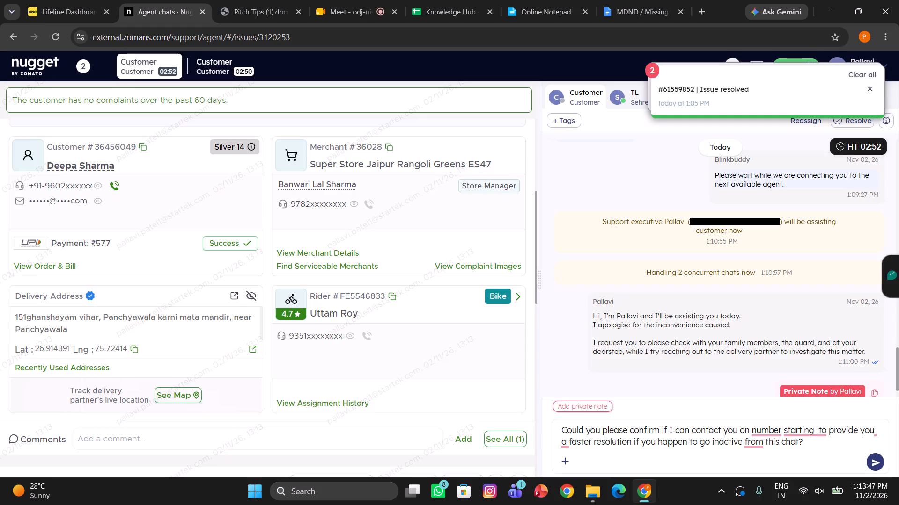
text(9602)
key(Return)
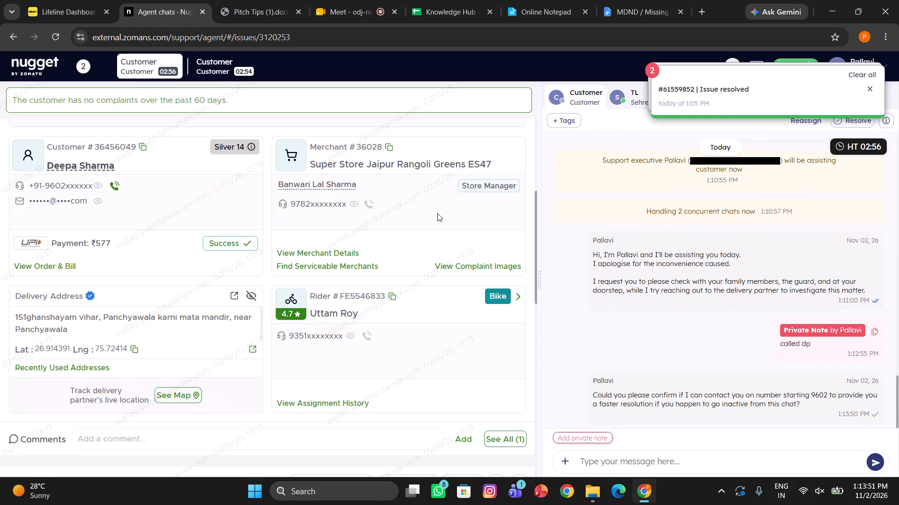
click(212, 71)
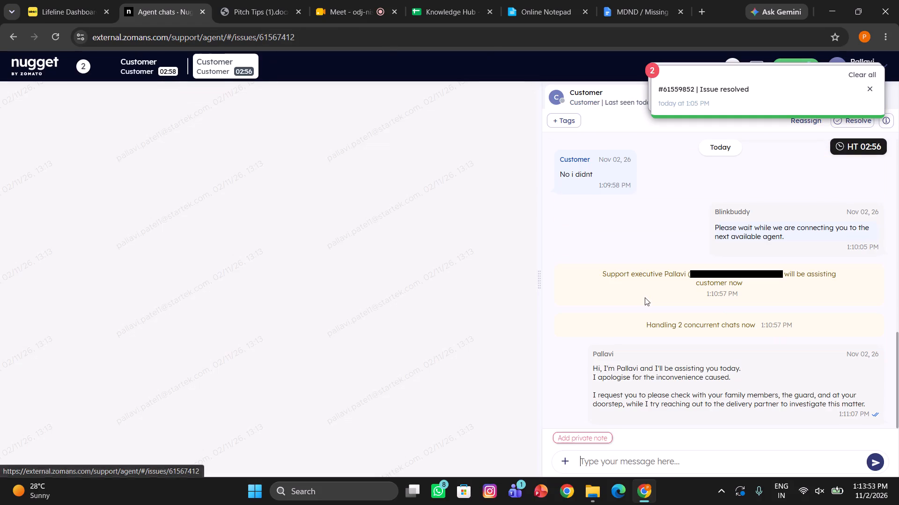
scroll(645, 294, down, 3)
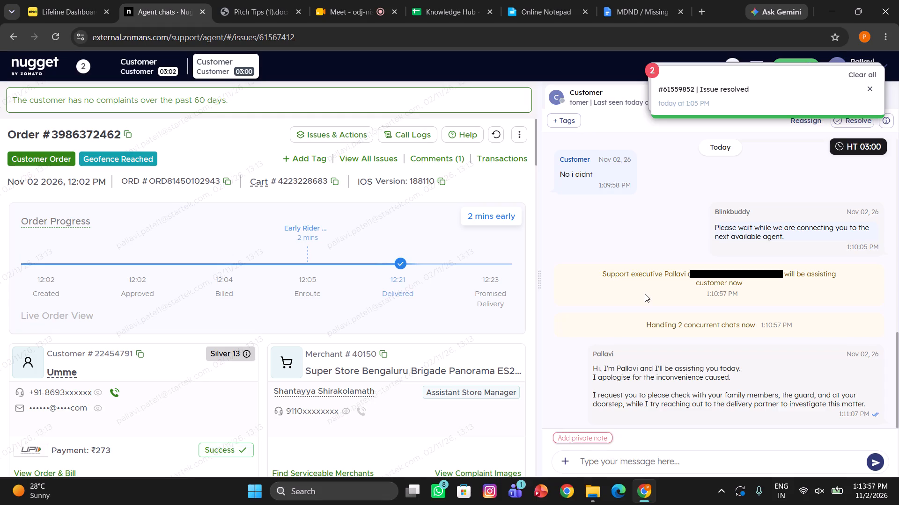
scroll(440, 358, down, 3)
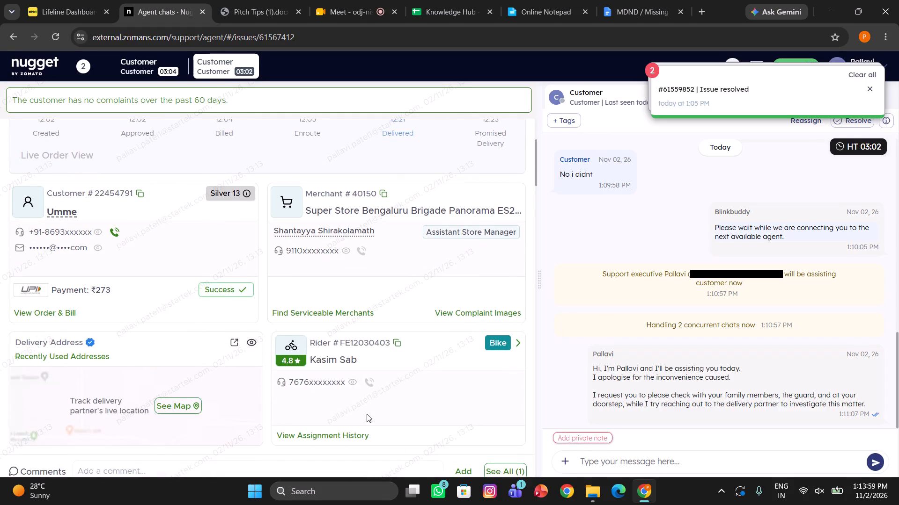
click(366, 385)
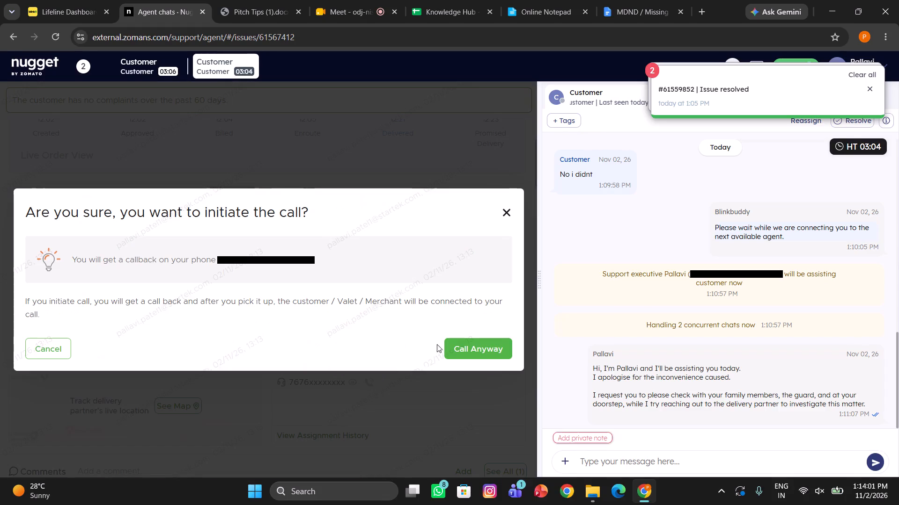
click(463, 345)
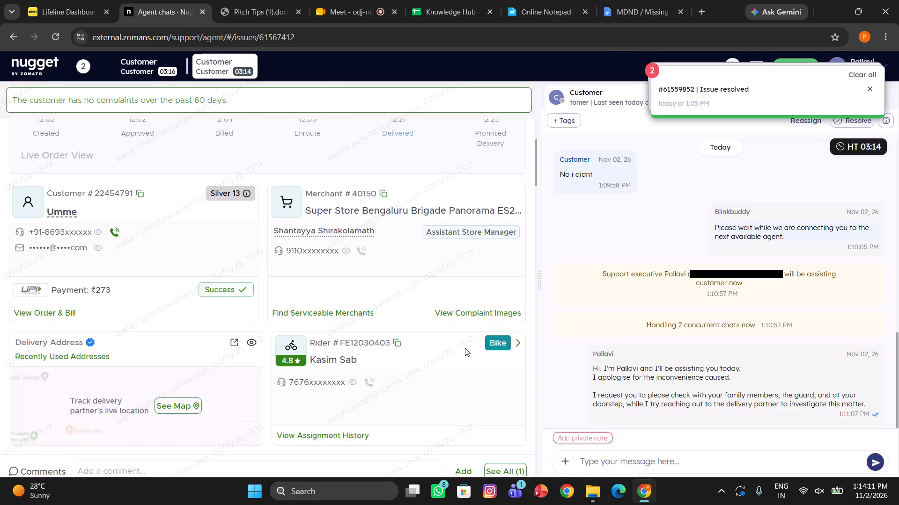
click(578, 436)
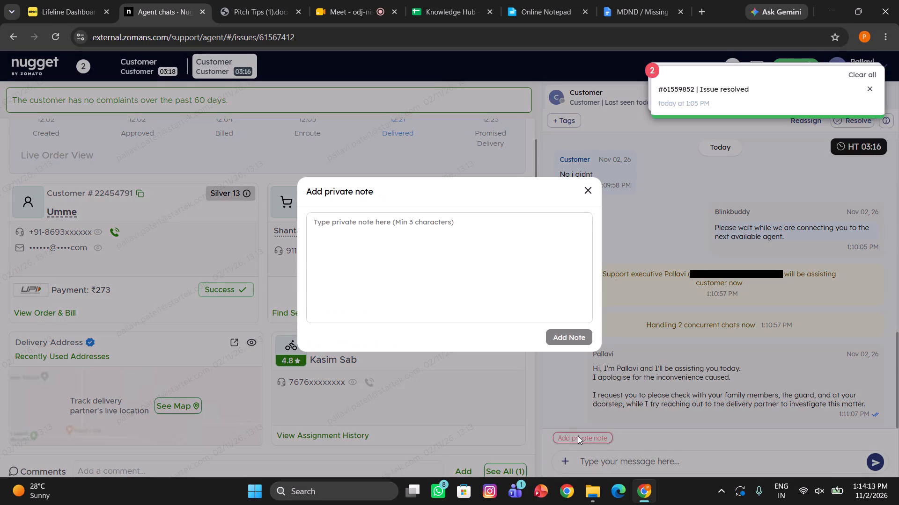
text(called dp)
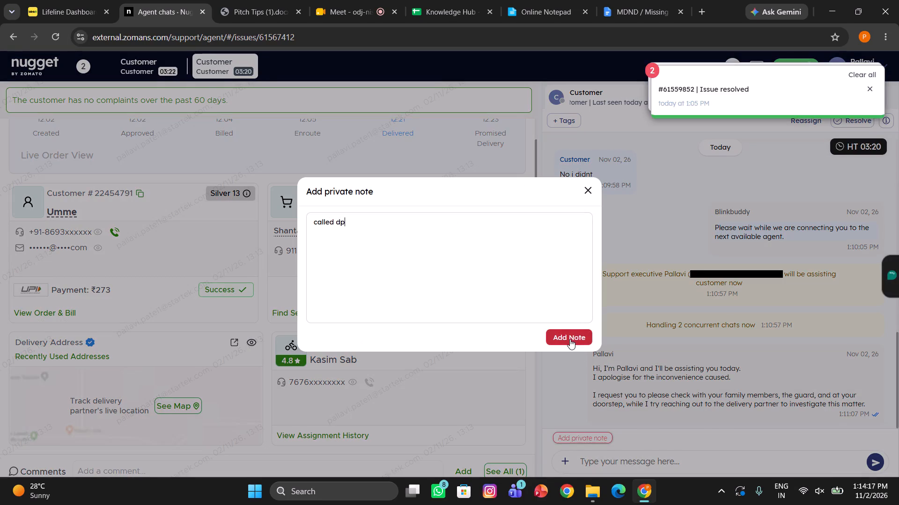
click(570, 339)
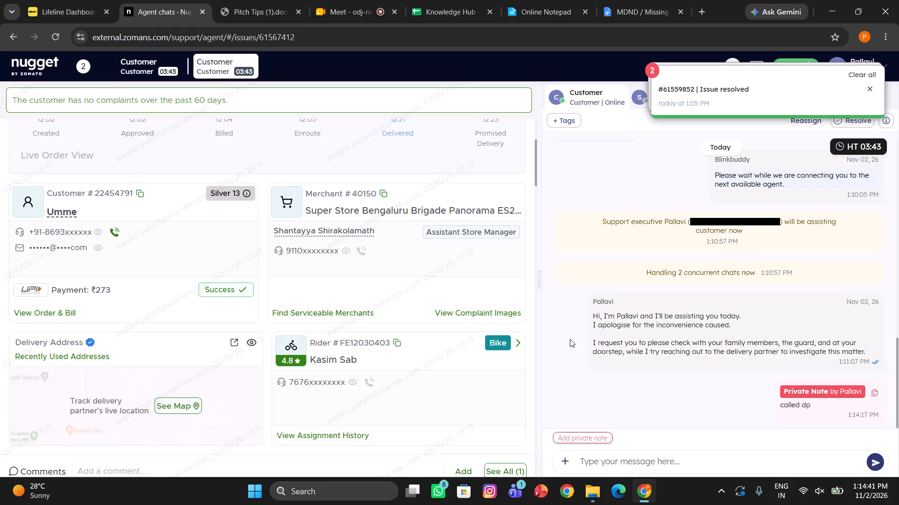
click(246, 344)
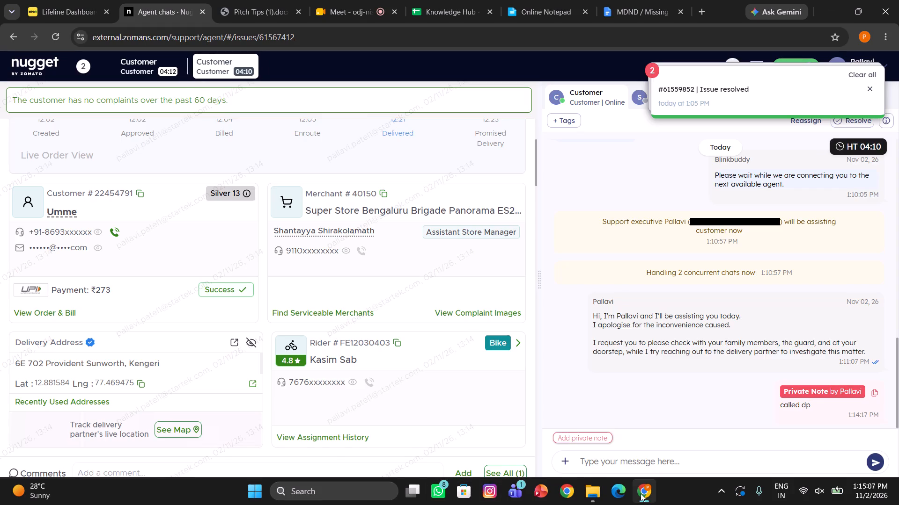
Send the Third Mandatory Response canned message to this customer, replacing "xxxx or xxxx" with the first four digits of their listed number.
click(582, 462)
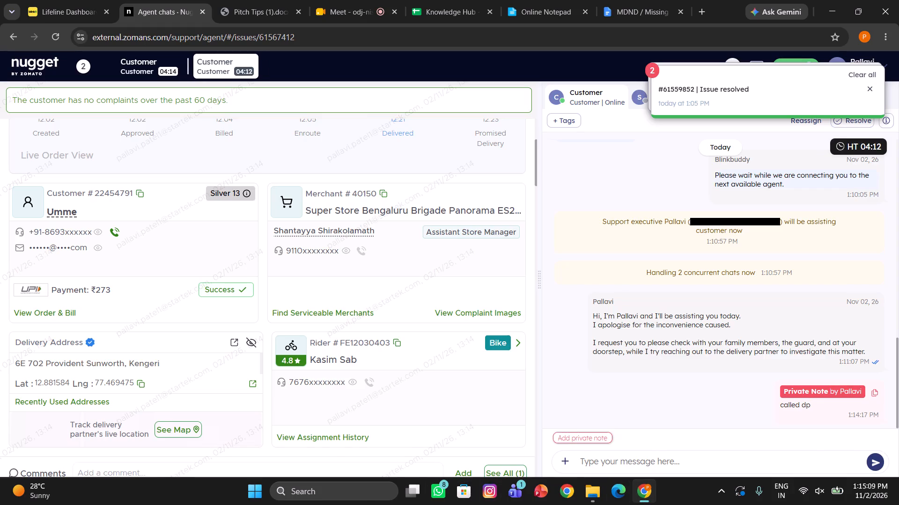
text(/thi)
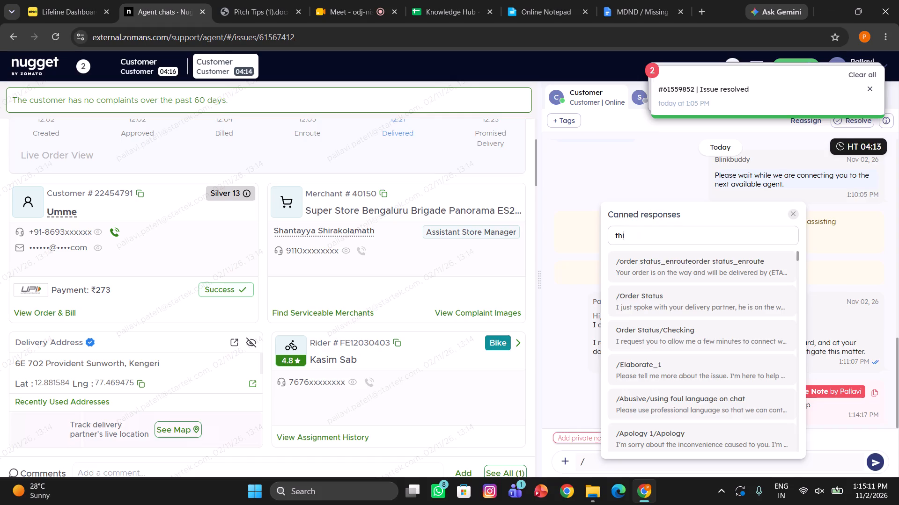
click(676, 254)
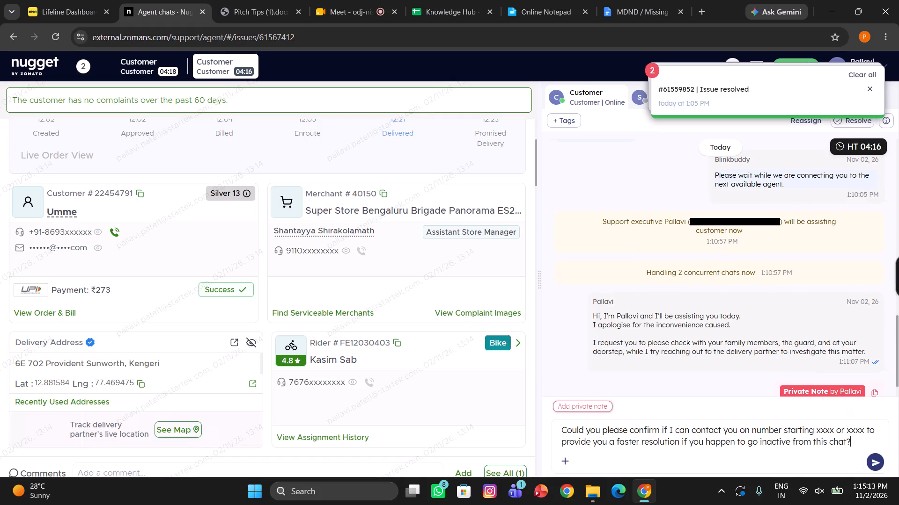
click(817, 435)
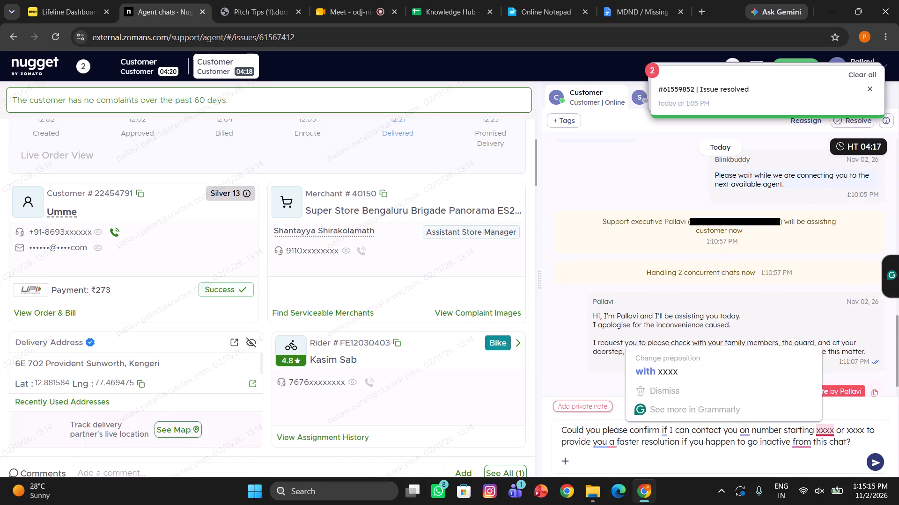
drag(816, 433, 863, 428)
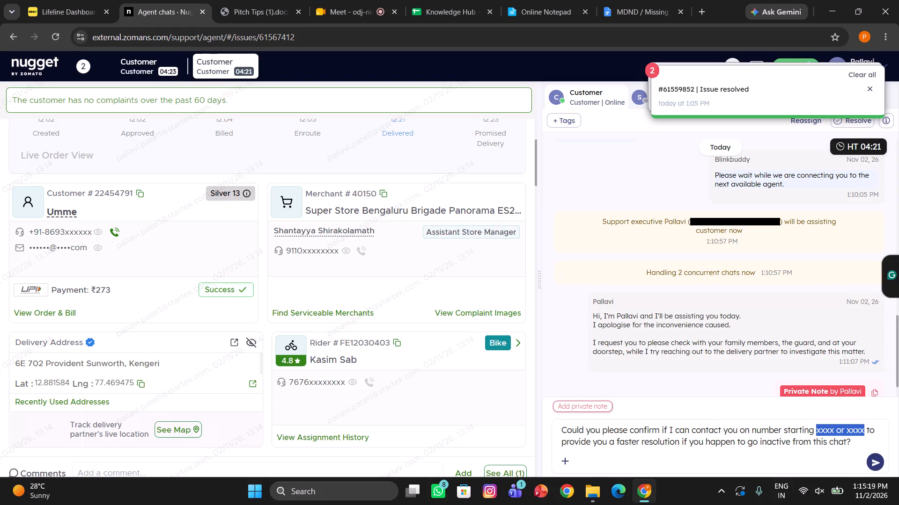
key(BackSpace)
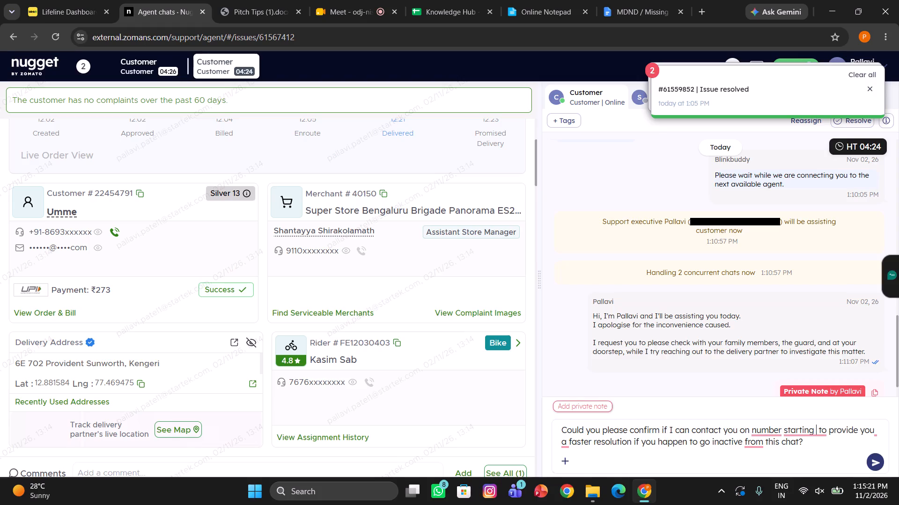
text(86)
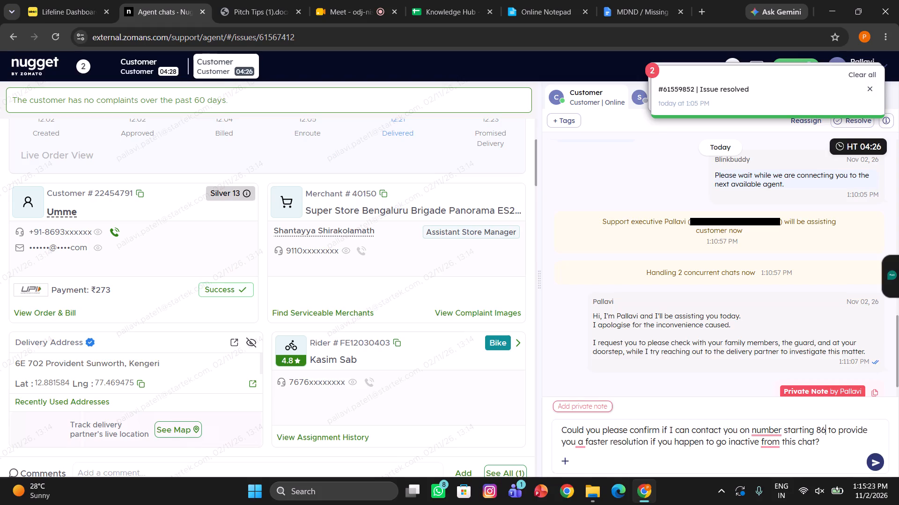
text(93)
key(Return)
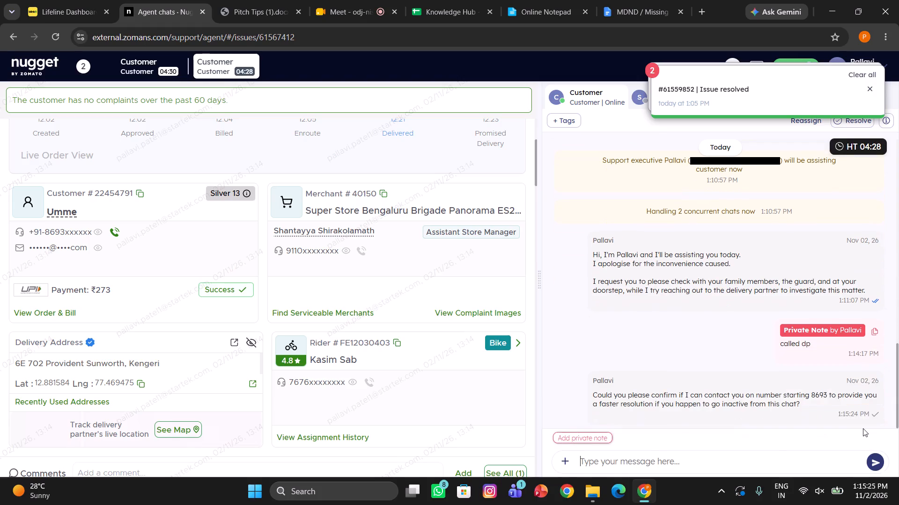
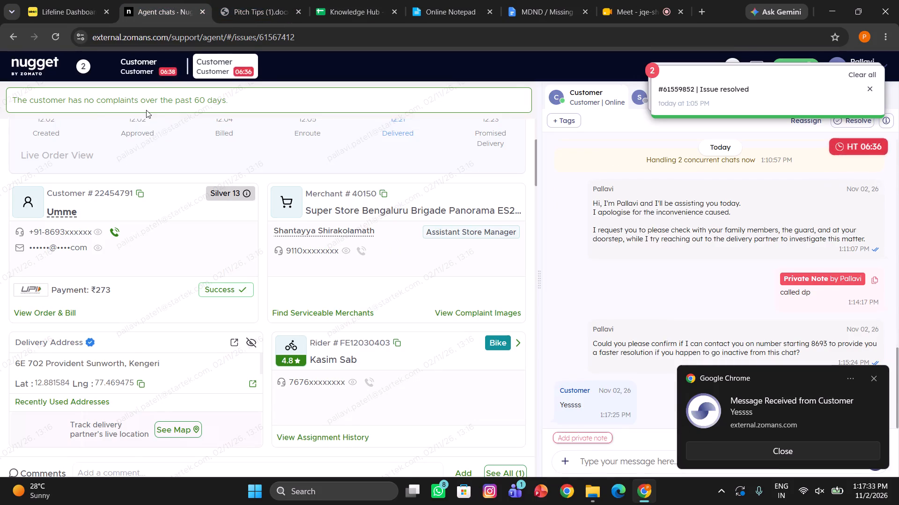
Switch to the other open customer chat, assigned at 1:10 PM.
click(151, 65)
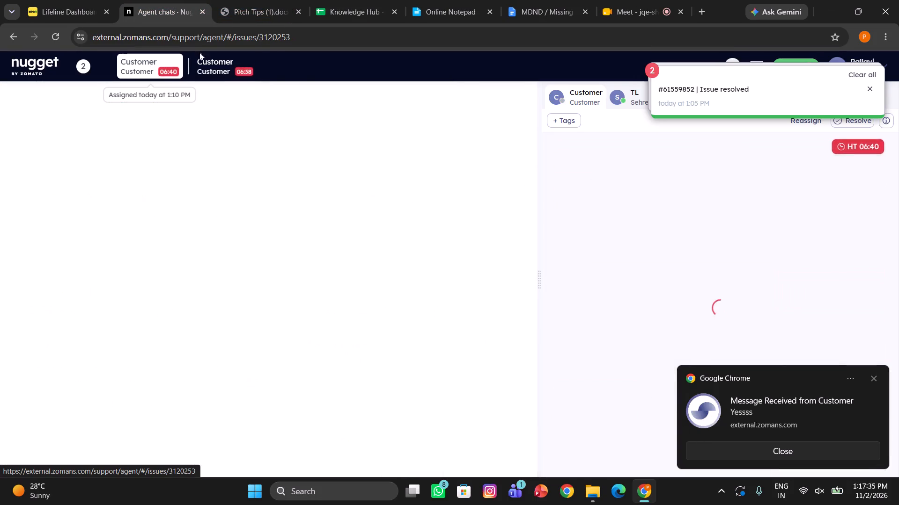
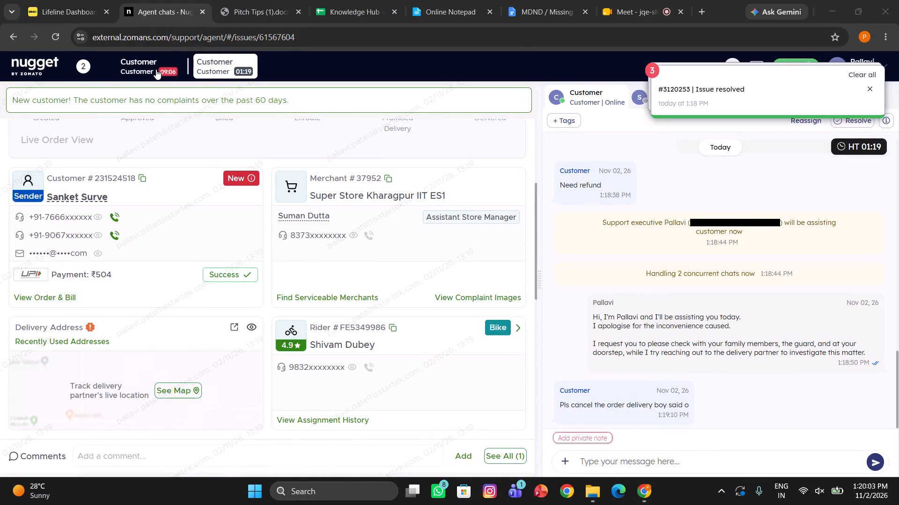
click(156, 69)
scroll(645, 249, down, 2)
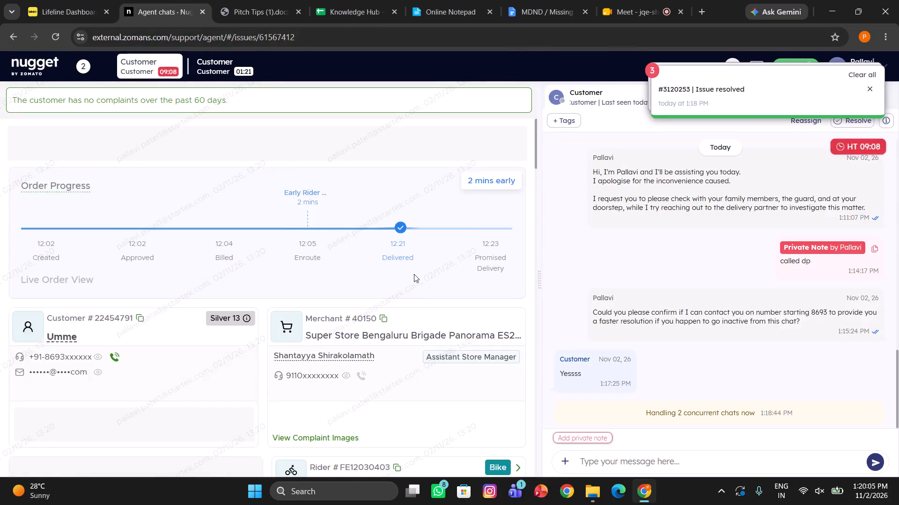
click(115, 395)
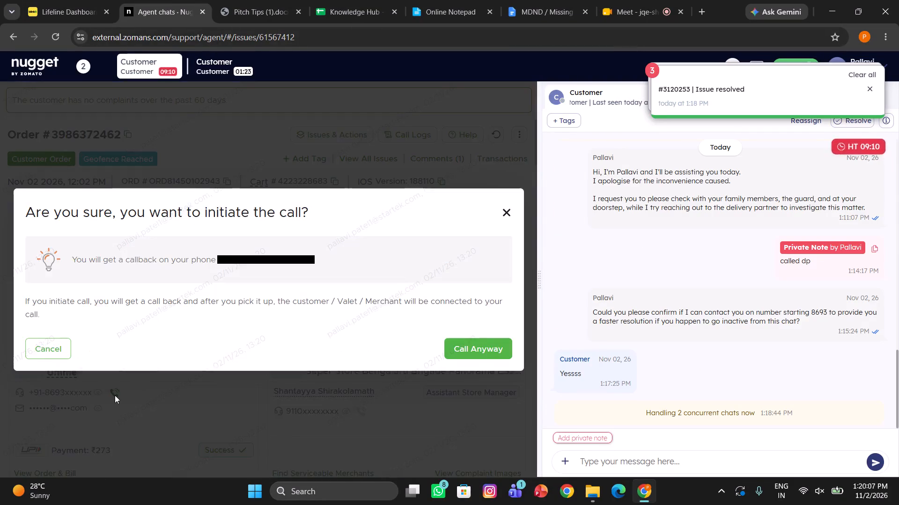
click(489, 351)
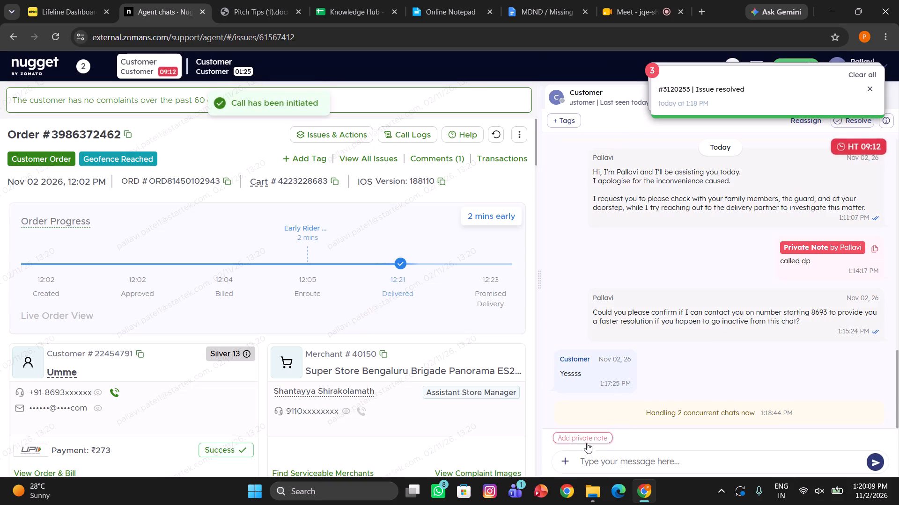
click(582, 438)
text(called cx)
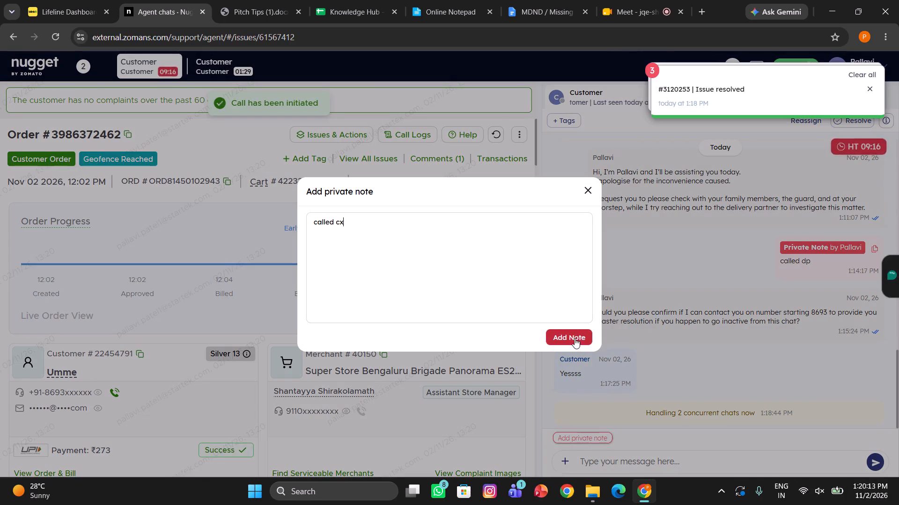
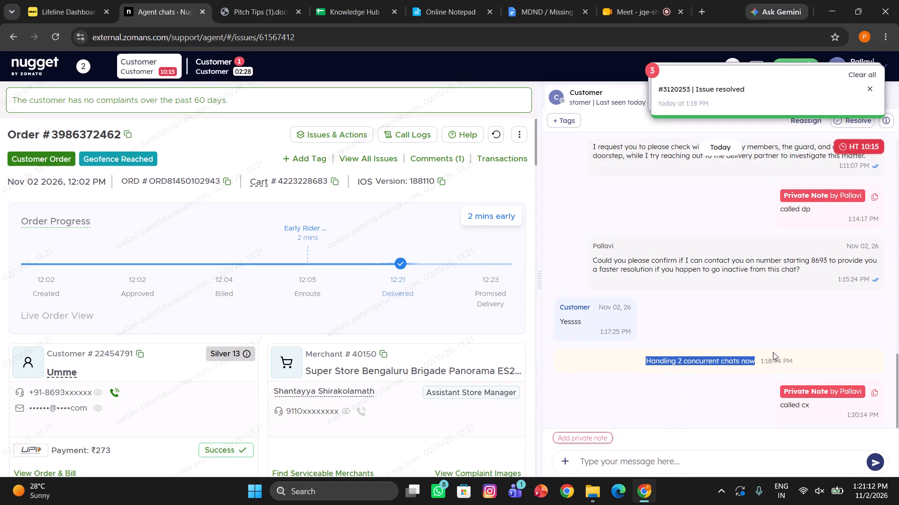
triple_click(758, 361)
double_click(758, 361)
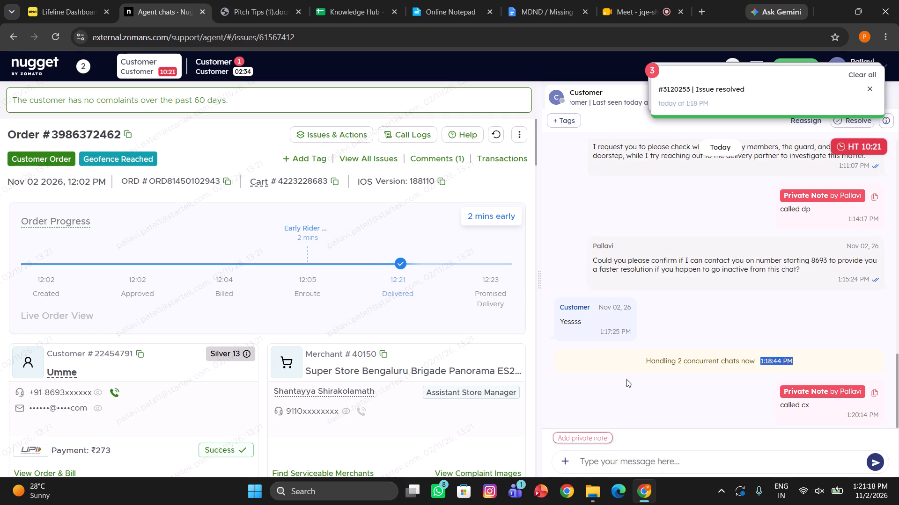
click(572, 441)
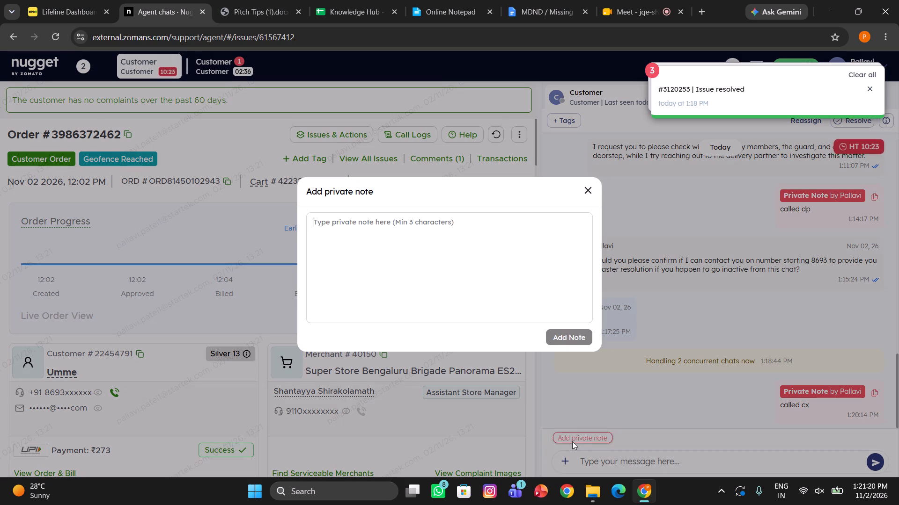
key(d)
key(BackSpace)
text(dp will deliver in)
key(space)
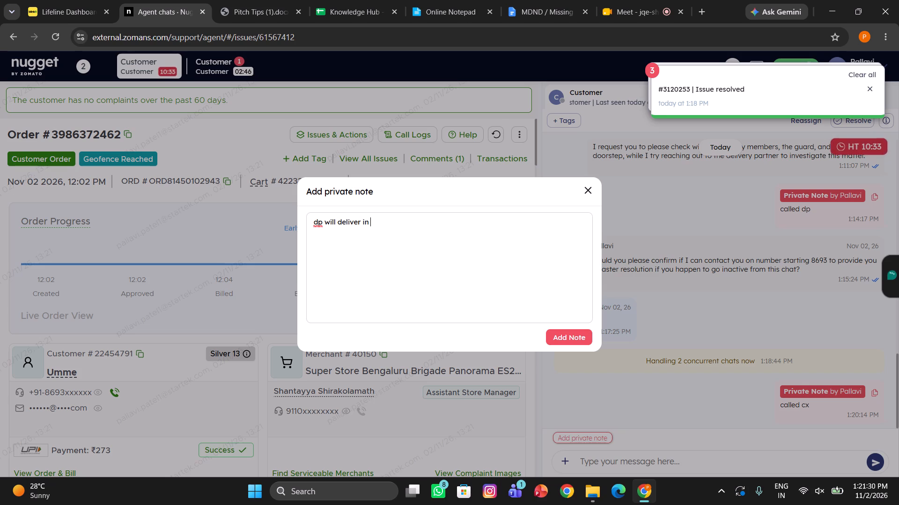
text(10)
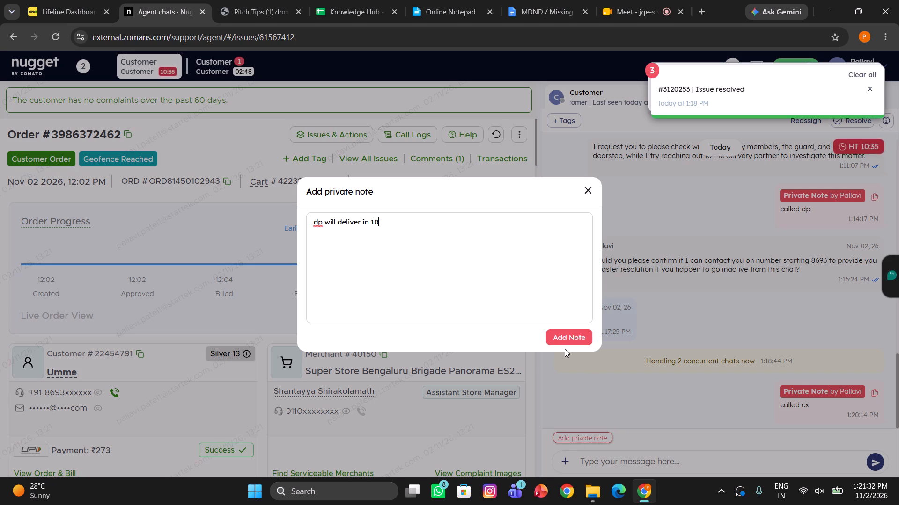
click(552, 343)
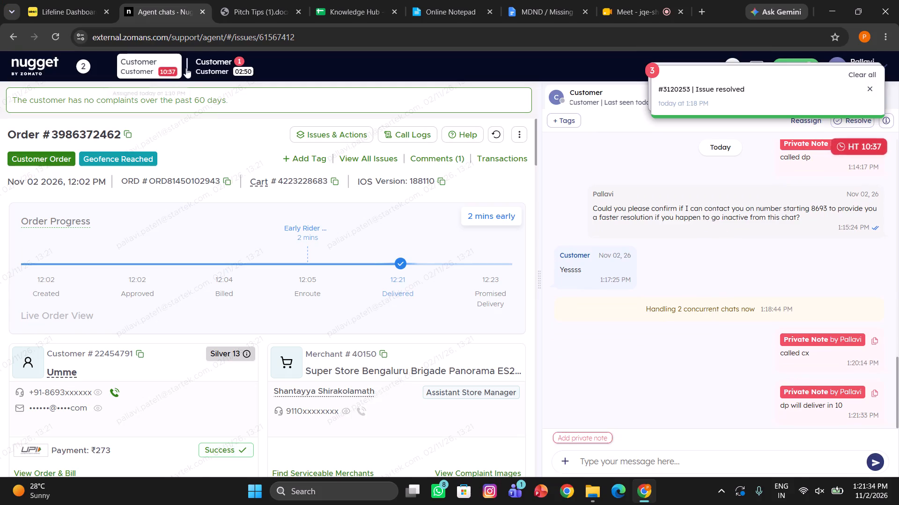
click(210, 66)
scroll(719, 323, down, 2)
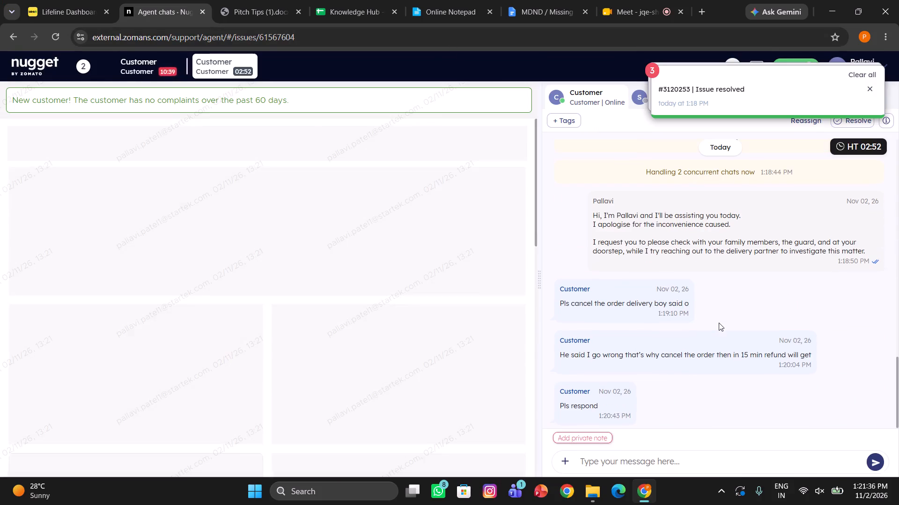
scroll(719, 323, down, 1)
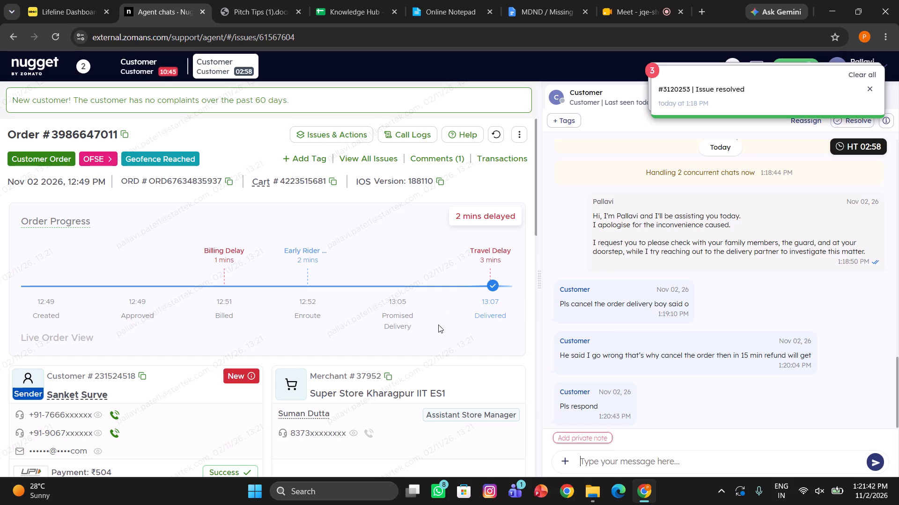
scroll(431, 309, down, 1)
scroll(358, 403, down, 2)
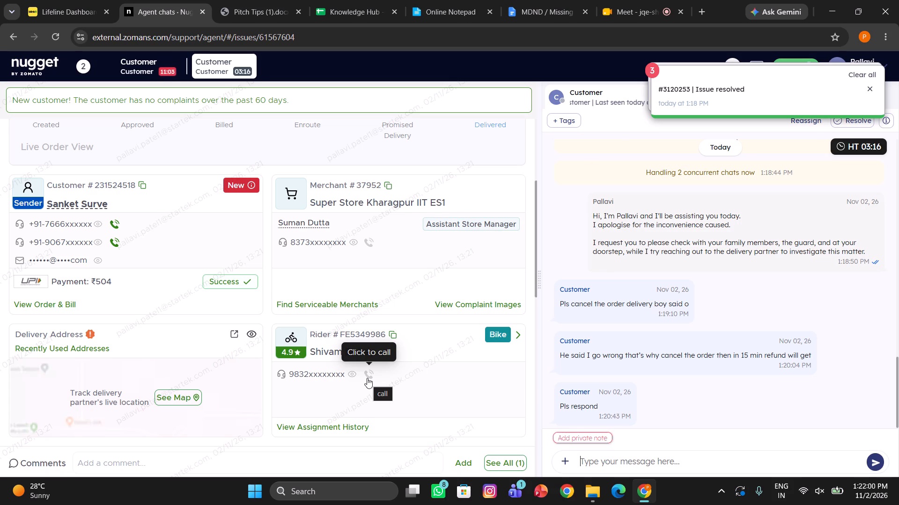
Send the customer the Pitch Tips MDND line "As I can understand, you did not receive your order; however, it is marked as delivered.".
click(254, 0)
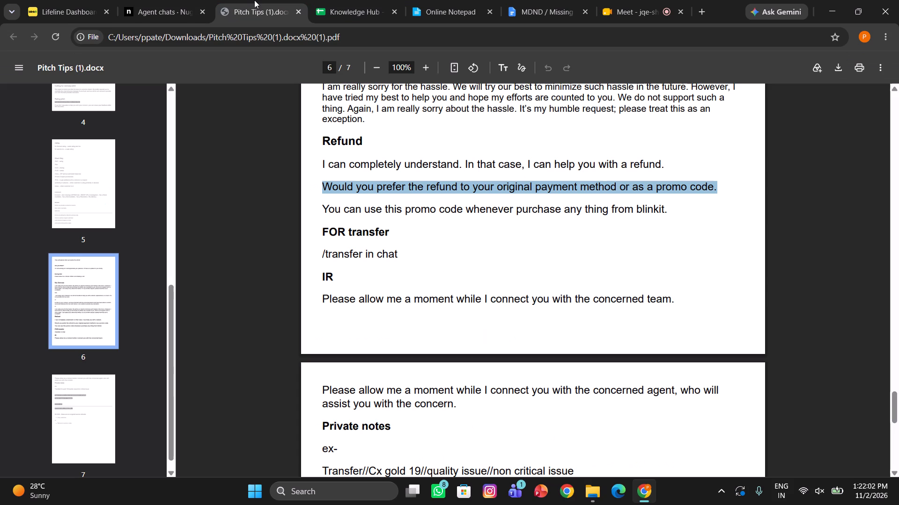
scroll(393, 209, up, 10)
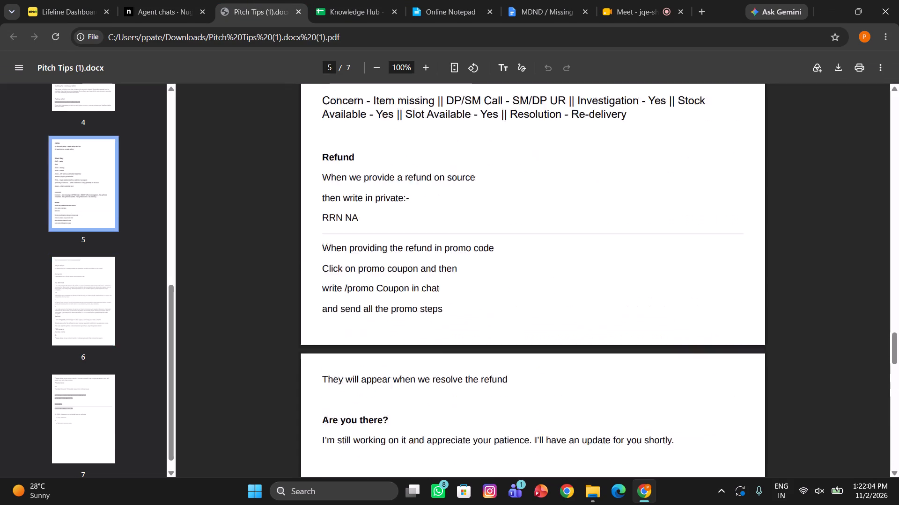
scroll(393, 209, up, 20)
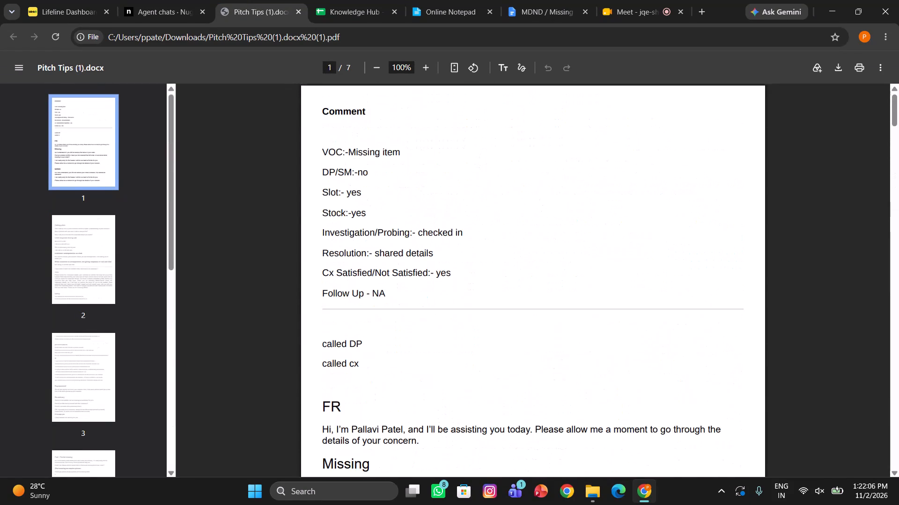
scroll(393, 209, down, 5)
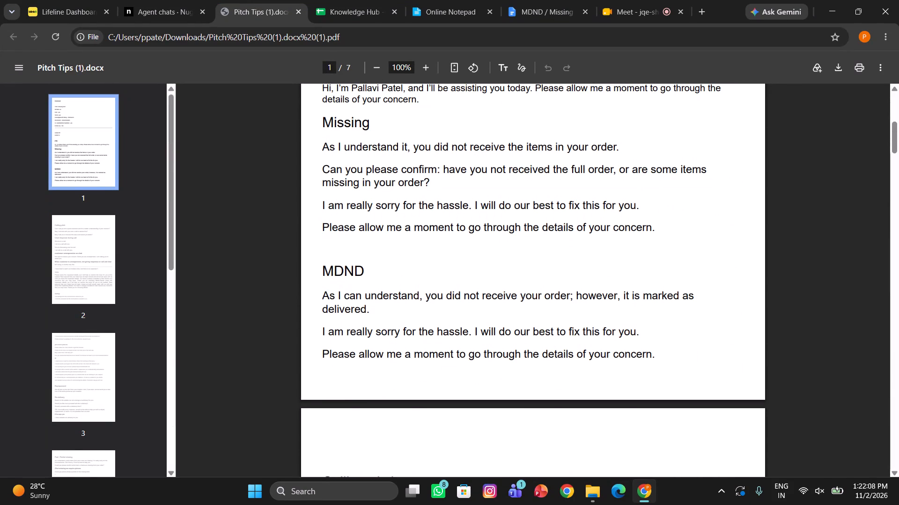
drag(369, 310, 323, 296)
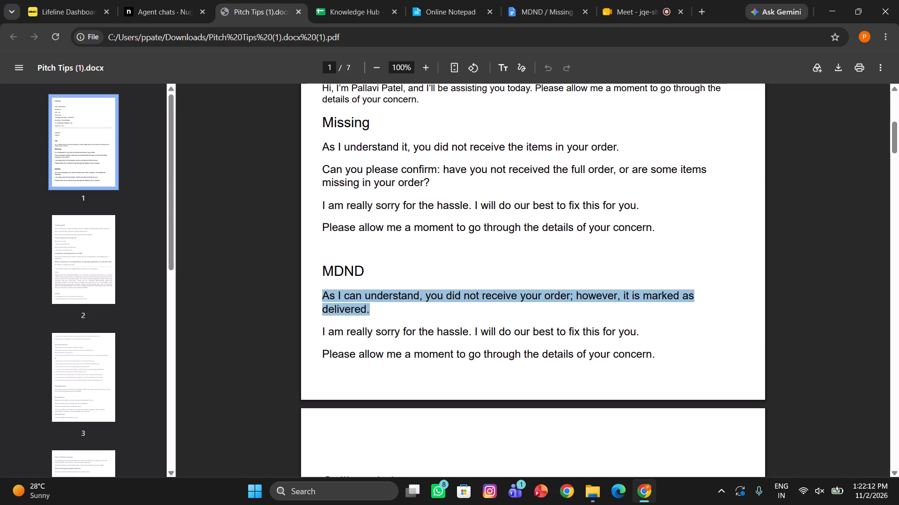
key(ctrl+c)
click(156, 0)
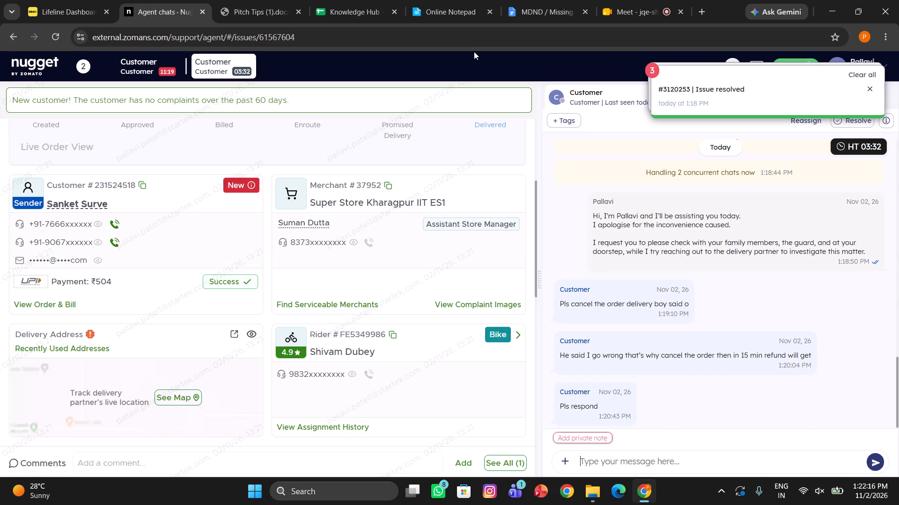
key(ctrl+v)
key(Return)
Send the customer the Pitch Tips MDND apology "I am really sorry for the hassle. I will do our best to fix this for you.".
click(224, 0)
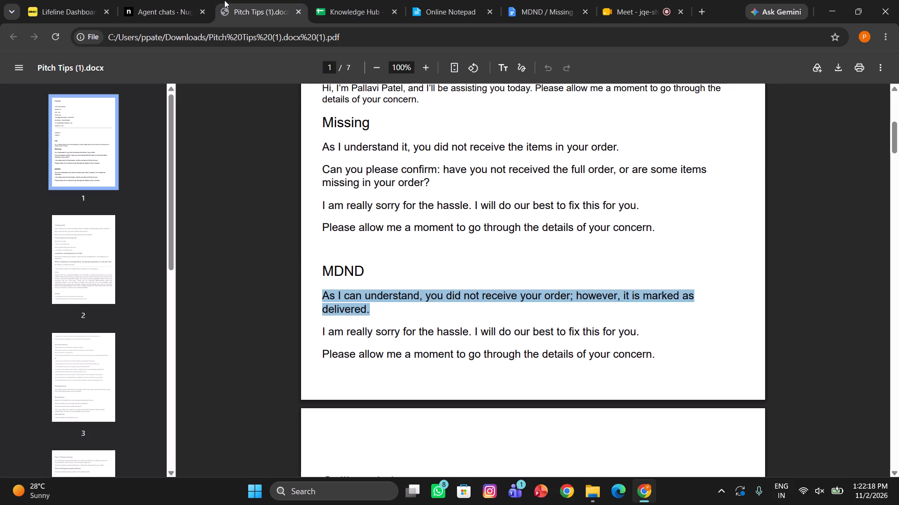
triple_click(330, 331)
click(330, 331)
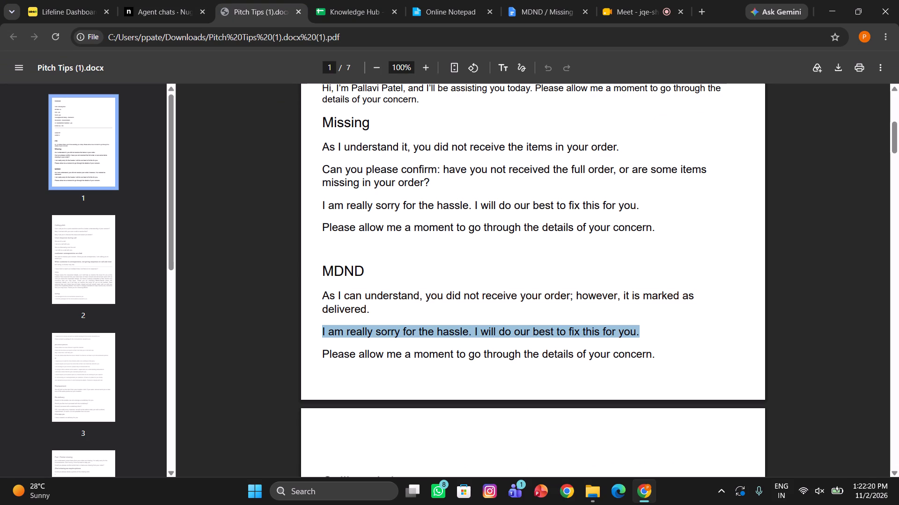
key(ctrl+c)
click(121, 0)
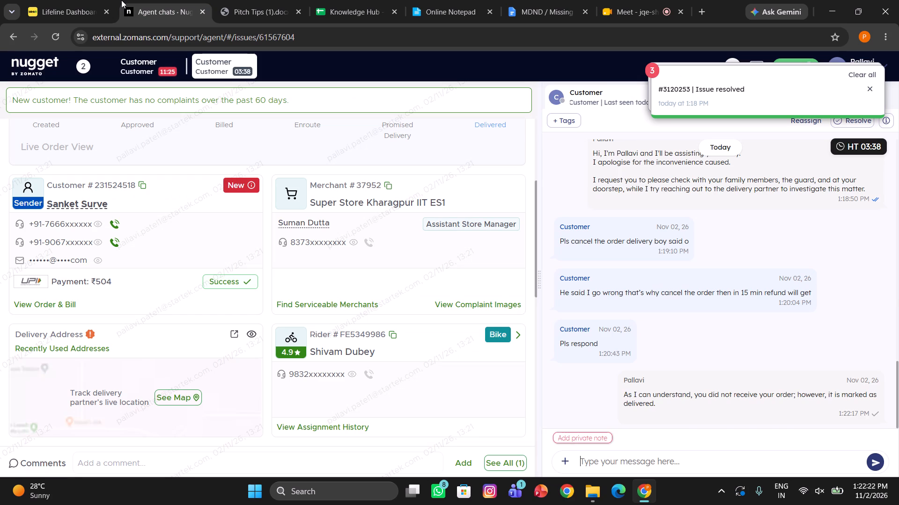
key(ctrl+v)
key(Return)
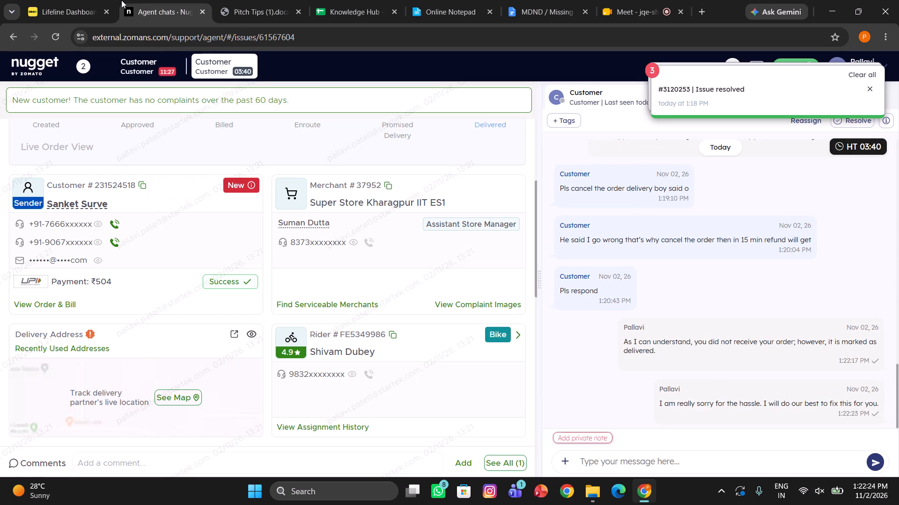
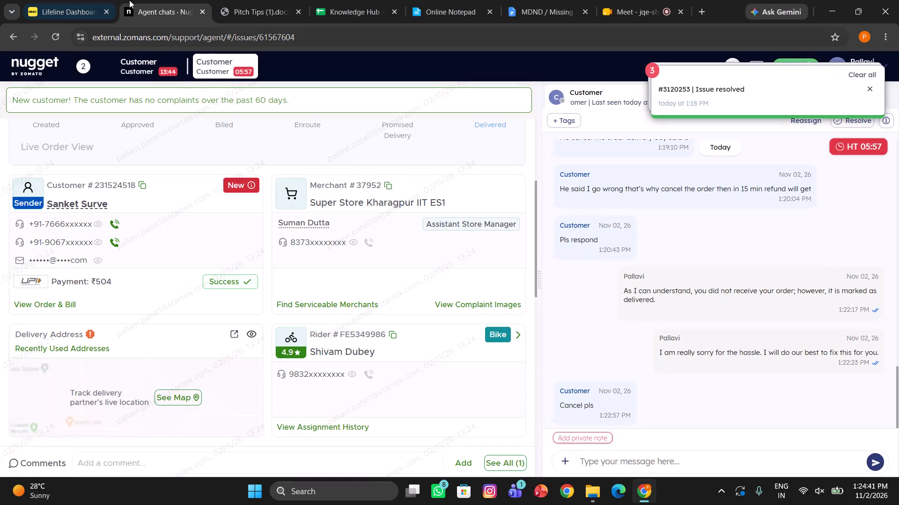
click(136, 71)
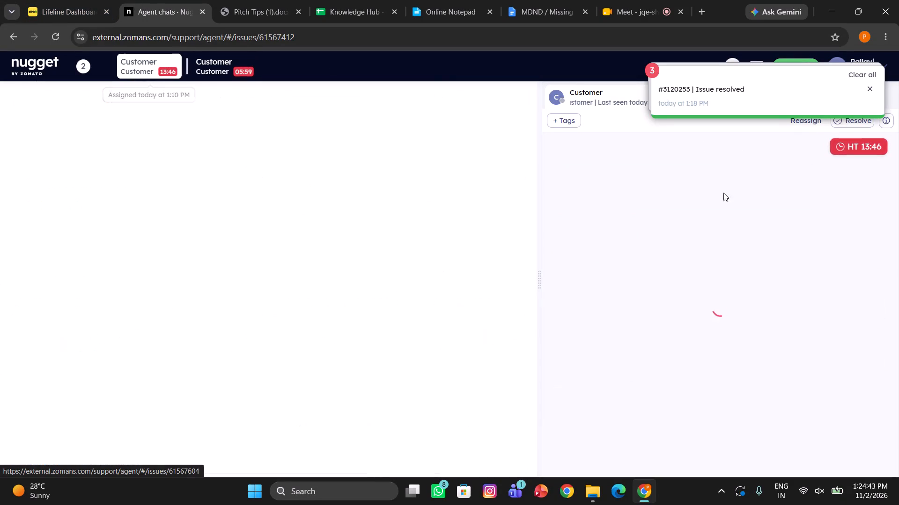
scroll(737, 329, down, 3)
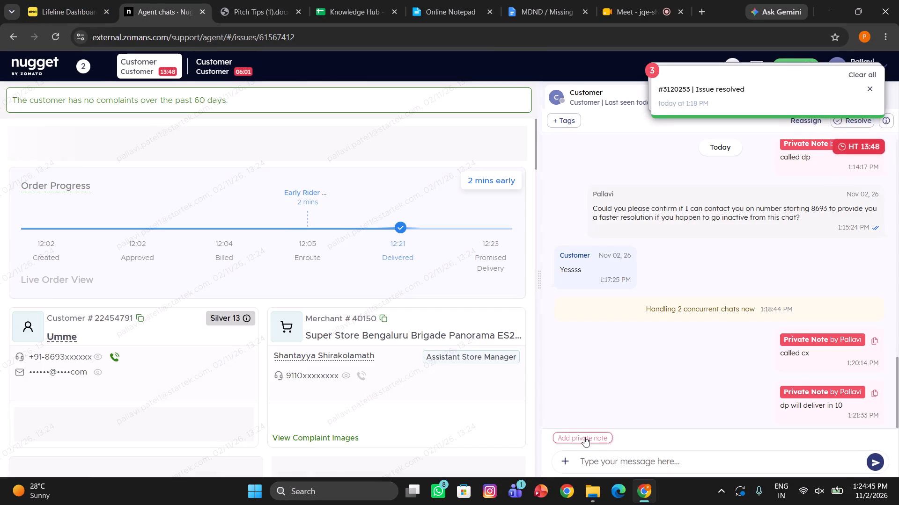
click(202, 64)
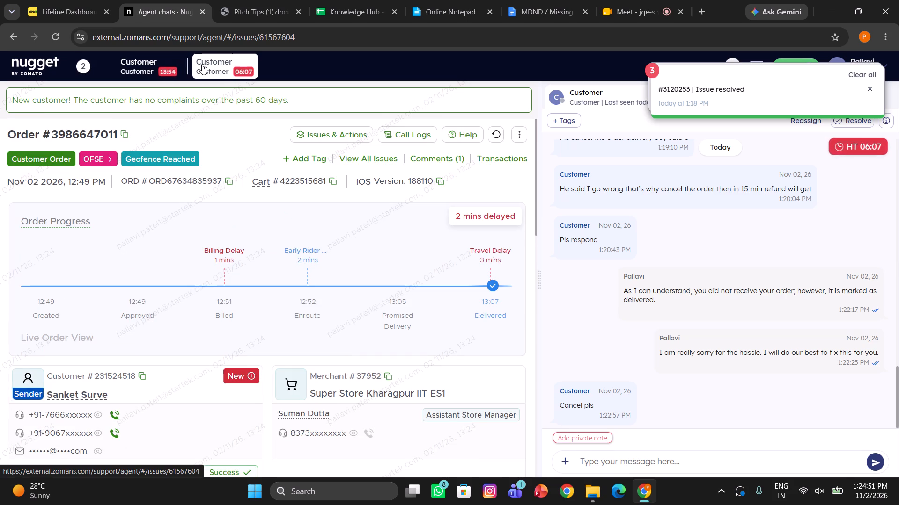
scroll(202, 64, down, 3)
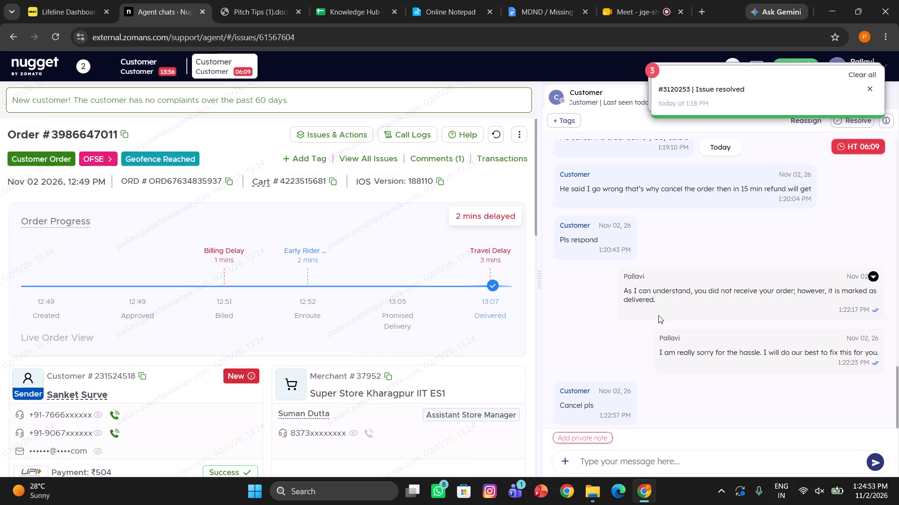
scroll(658, 315, down, 1)
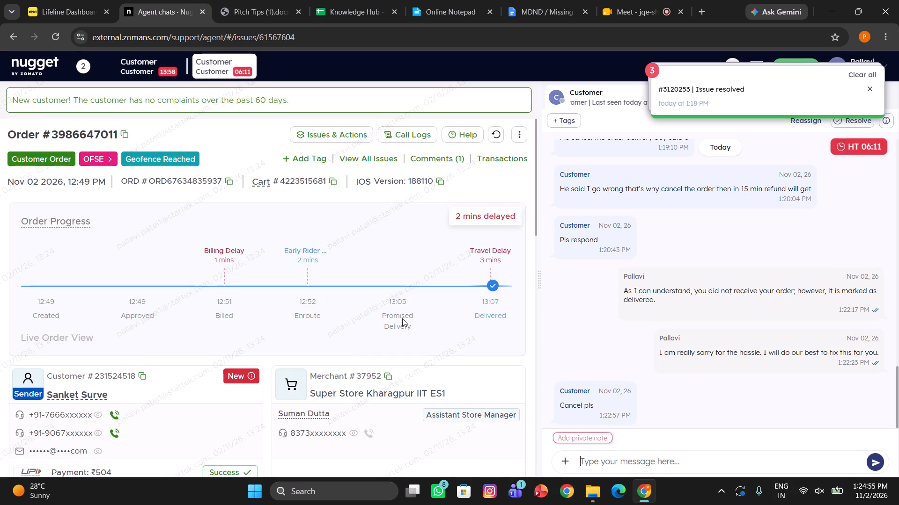
scroll(342, 338, down, 1)
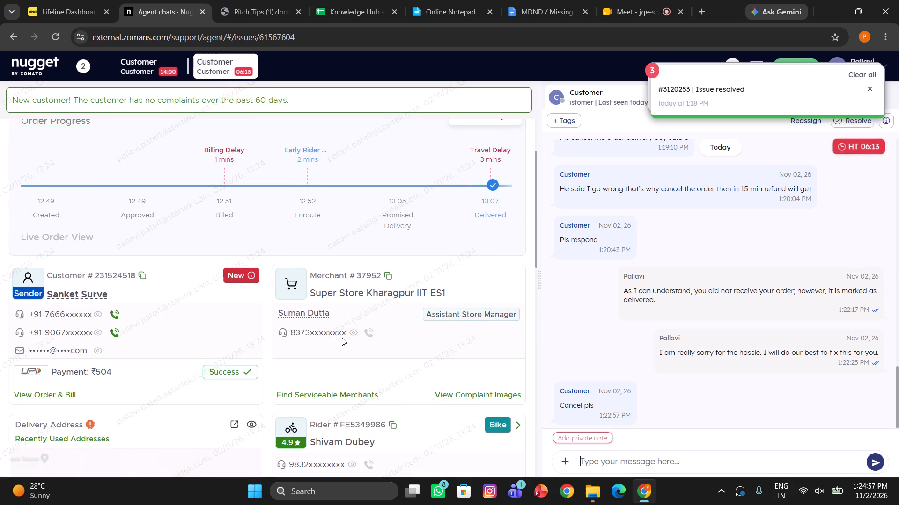
scroll(342, 338, down, 2)
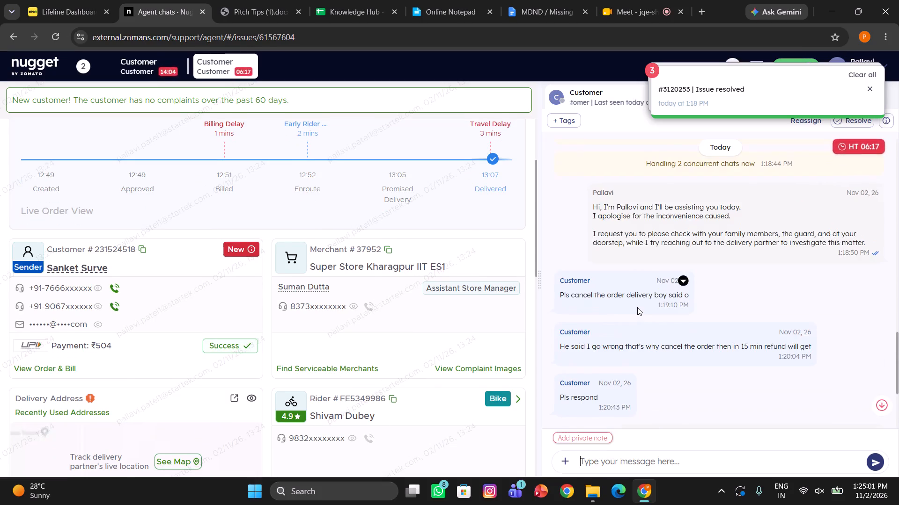
click(371, 437)
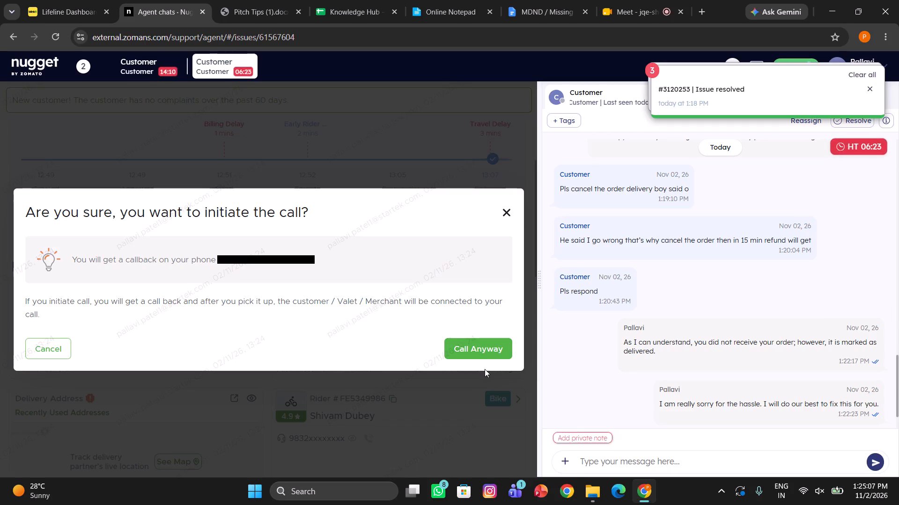
click(468, 339)
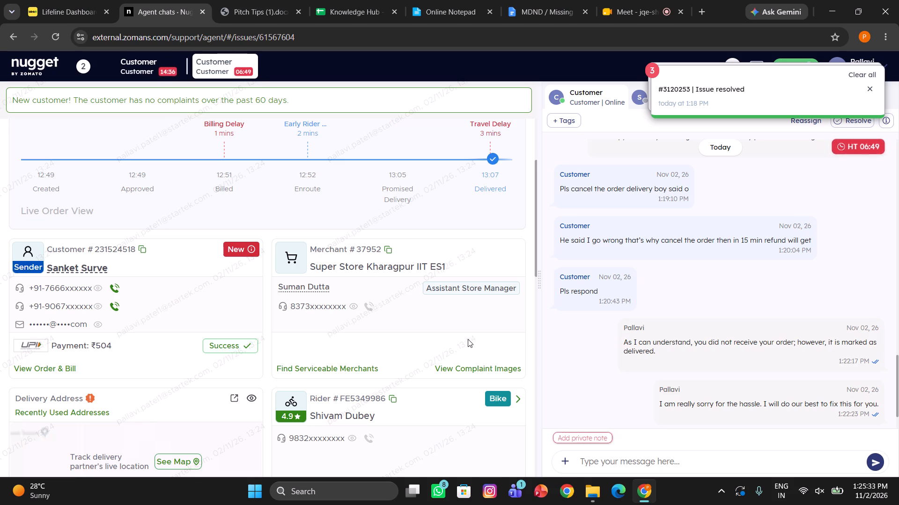
scroll(755, 386, down, 2)
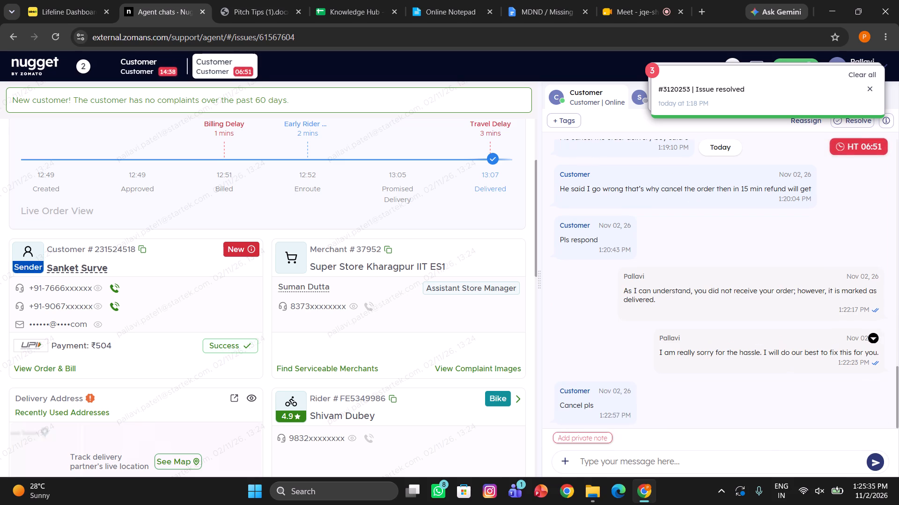
click(578, 434)
text(ca)
text(ll)
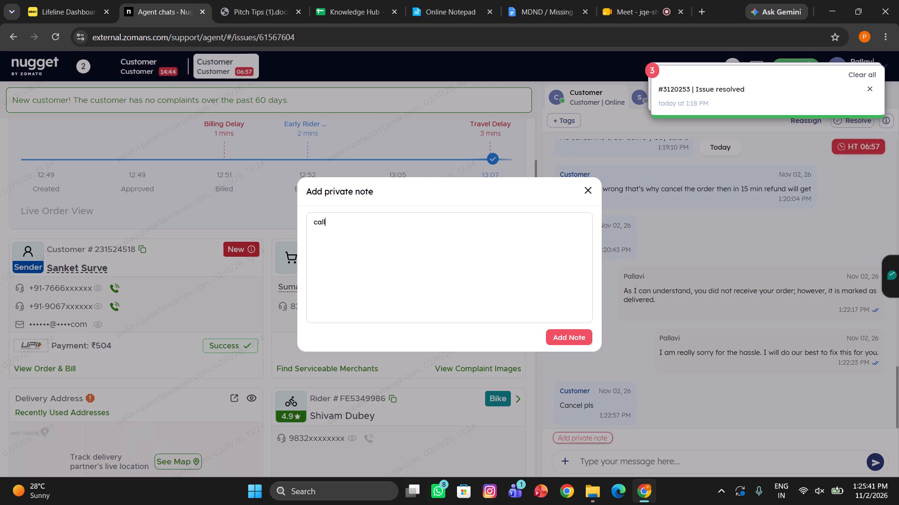
text(ed c)
key(BackSpace)
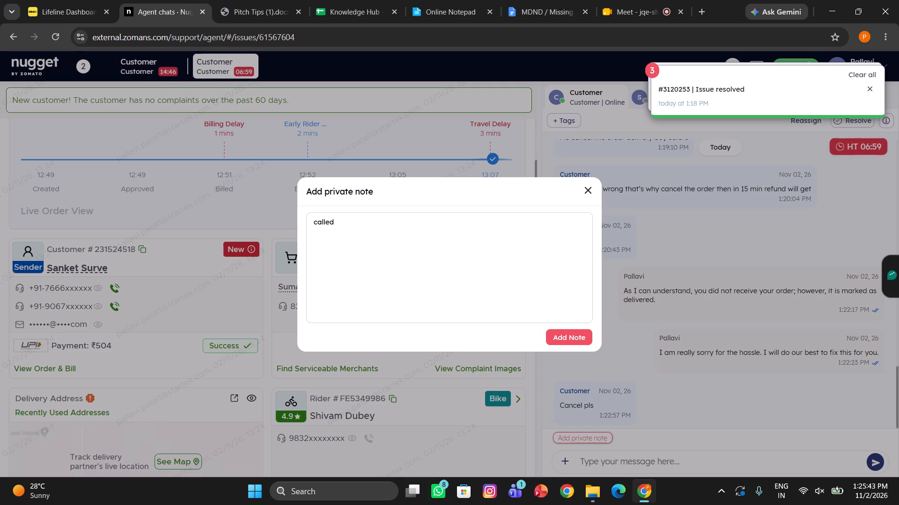
text(d[)
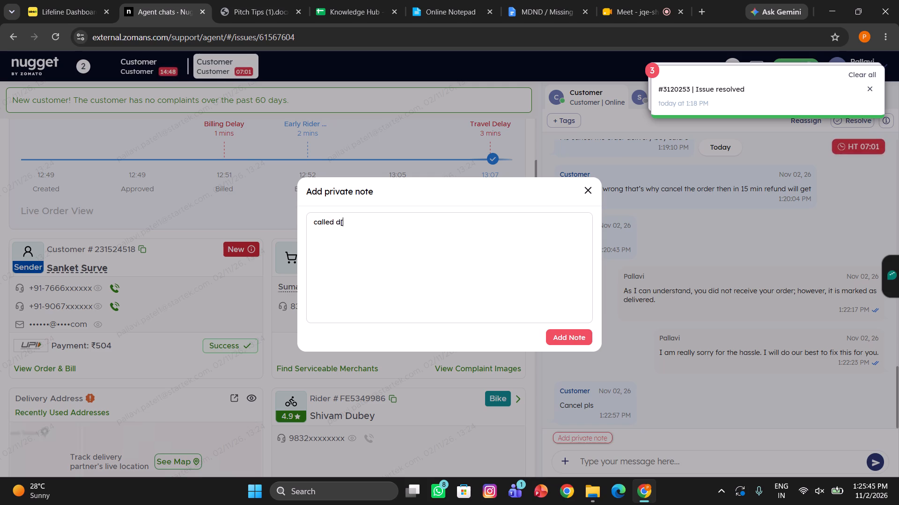
key(BackSpace)
key(p)
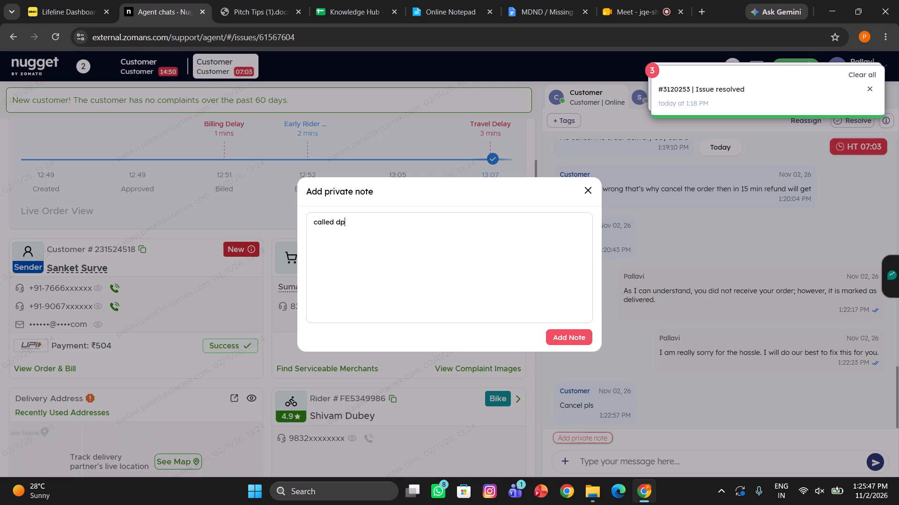
click(572, 336)
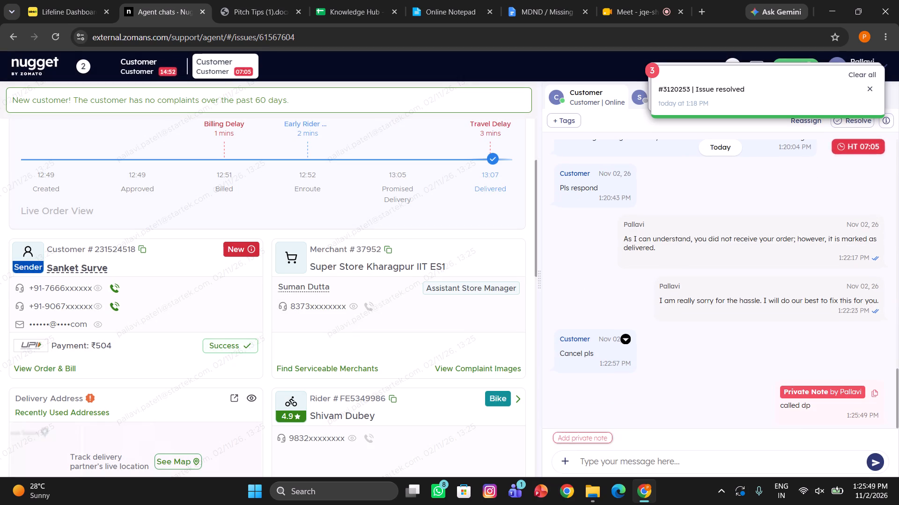
click(143, 67)
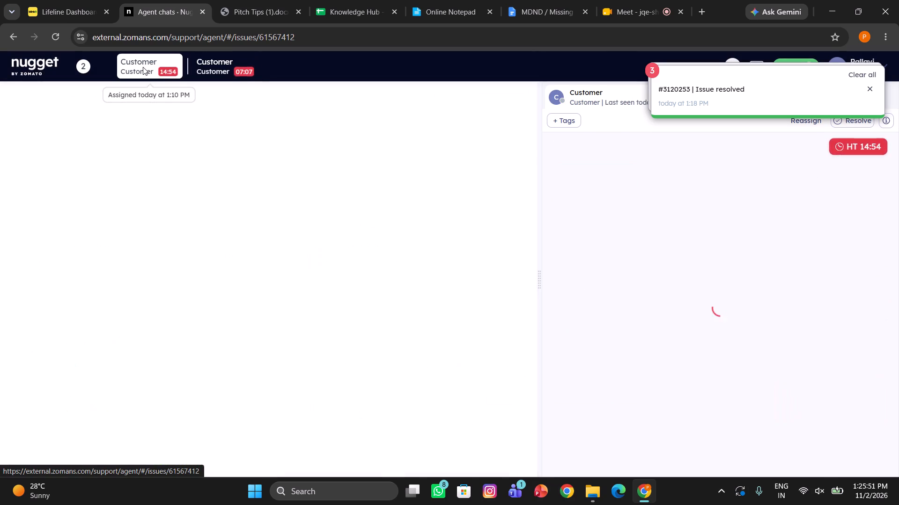
scroll(855, 286, down, 3)
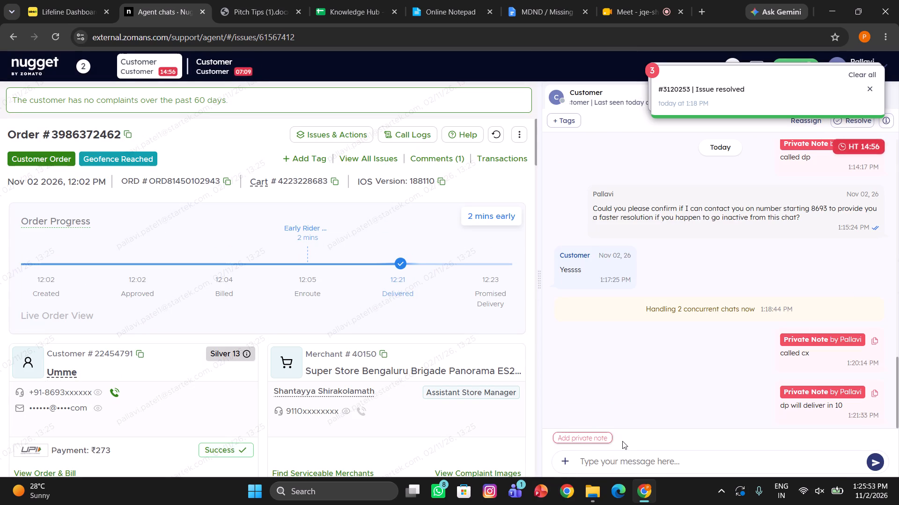
click(589, 433)
text(irr)
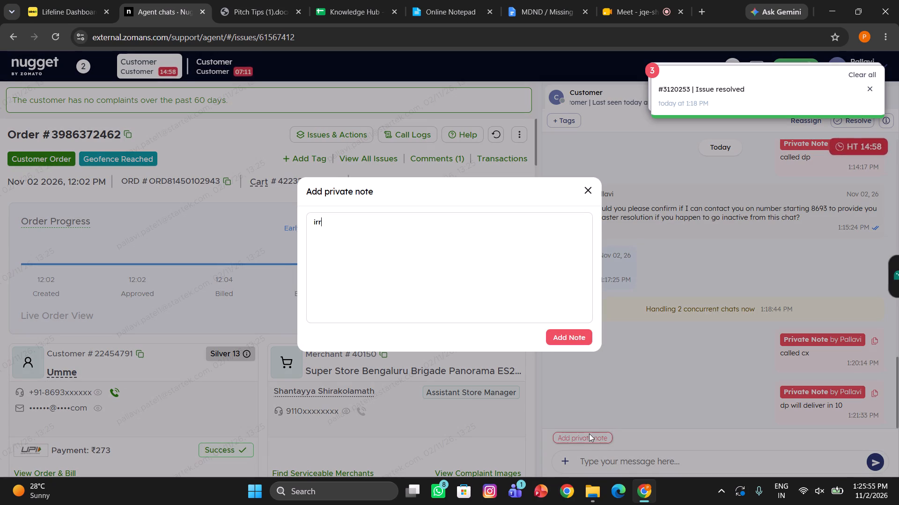
click(570, 334)
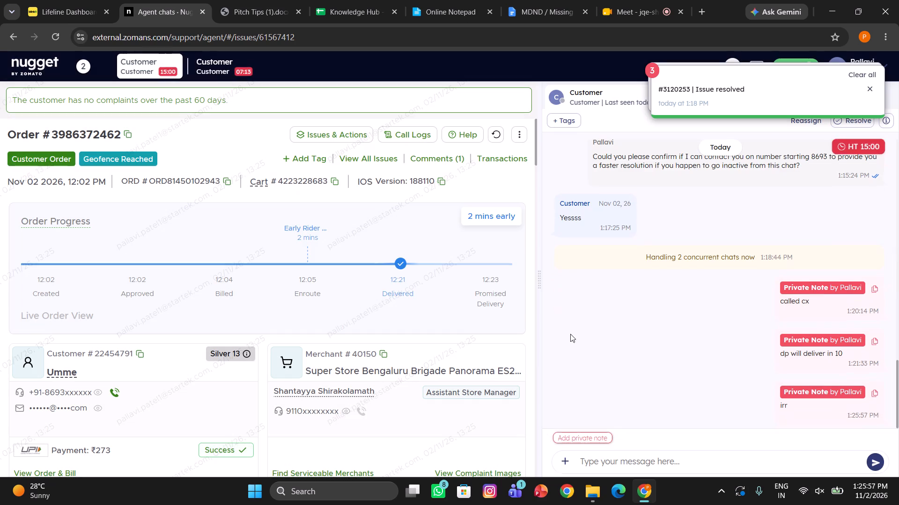
click(214, 76)
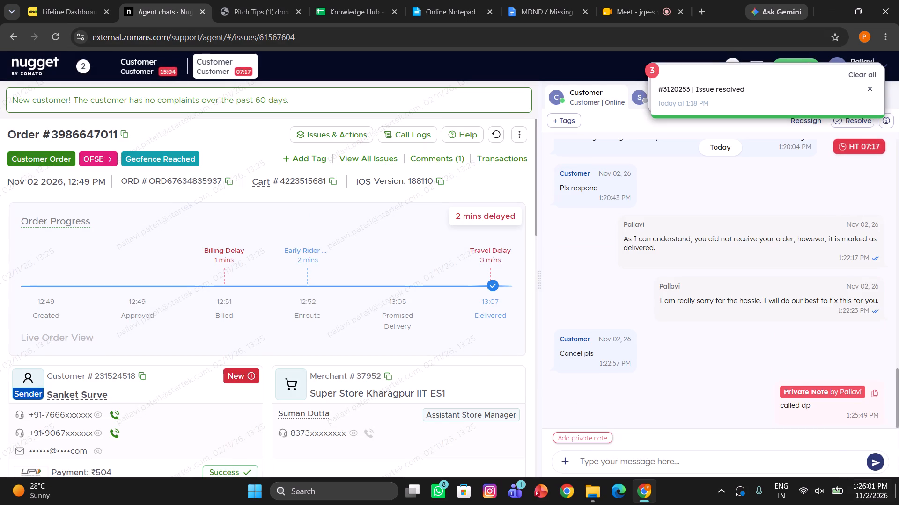
scroll(814, 367, down, 1)
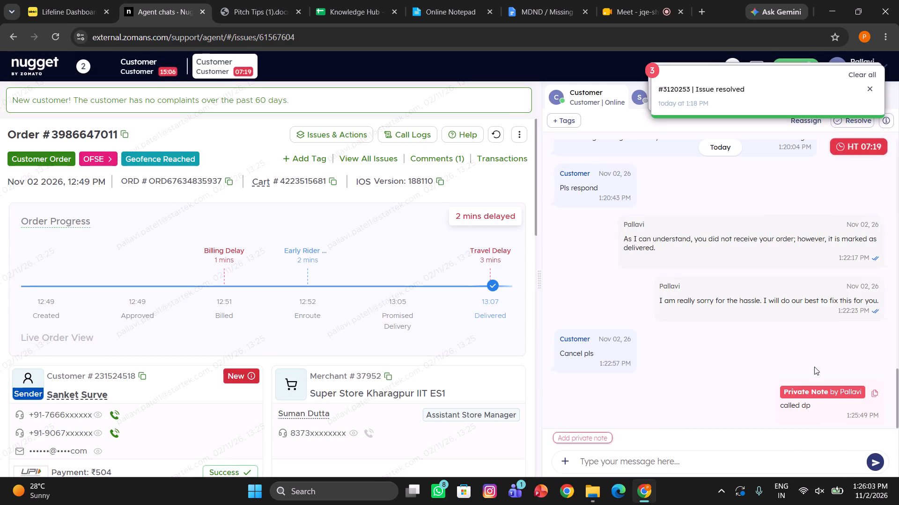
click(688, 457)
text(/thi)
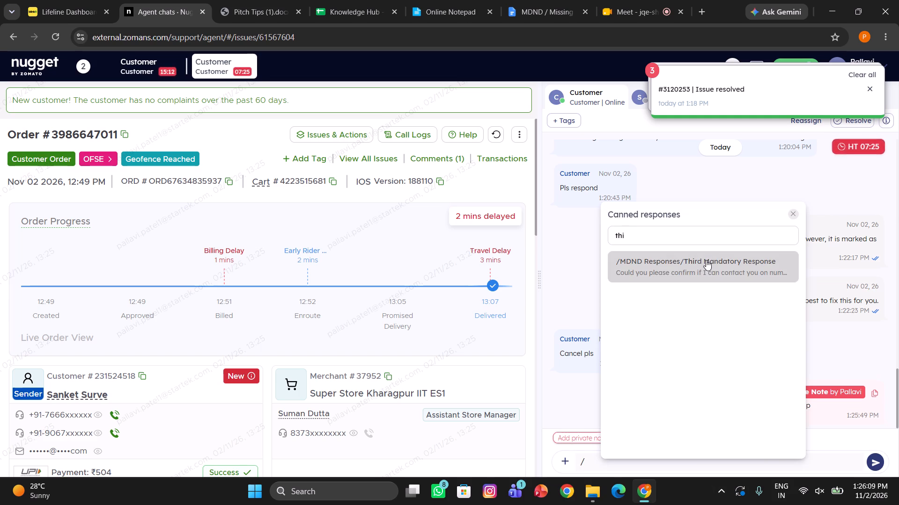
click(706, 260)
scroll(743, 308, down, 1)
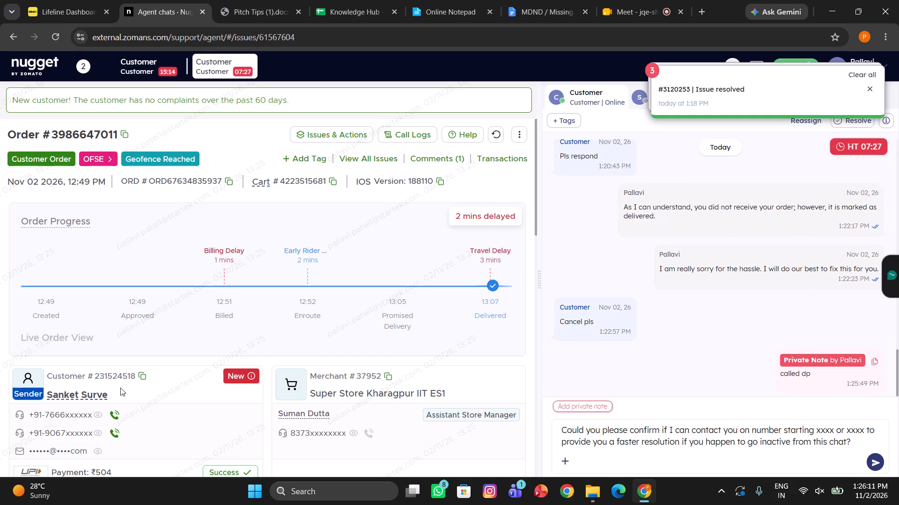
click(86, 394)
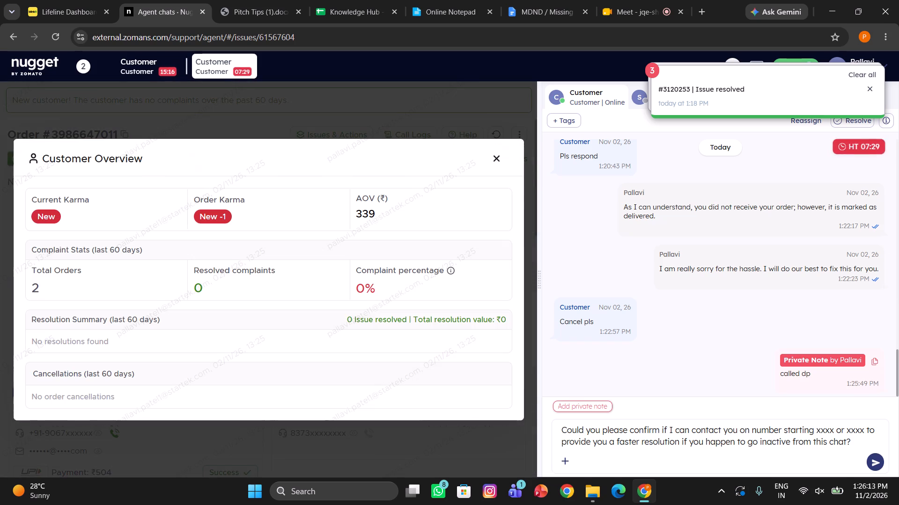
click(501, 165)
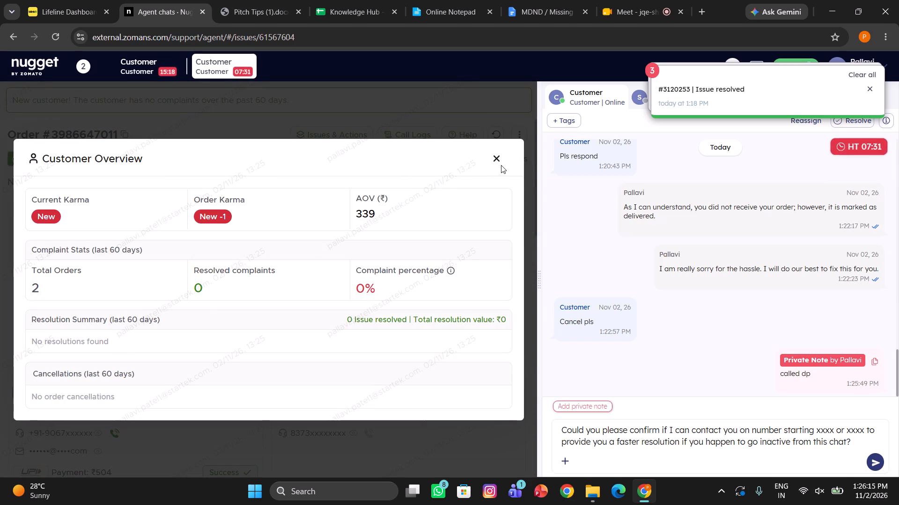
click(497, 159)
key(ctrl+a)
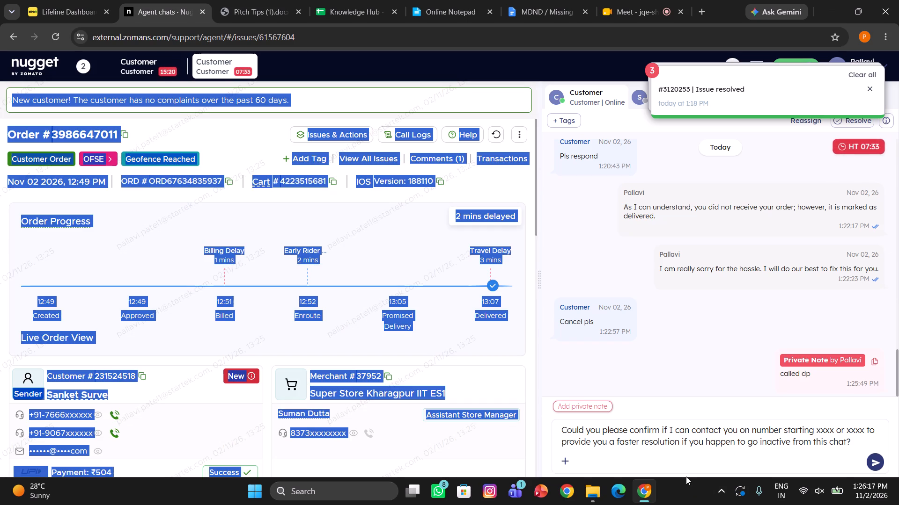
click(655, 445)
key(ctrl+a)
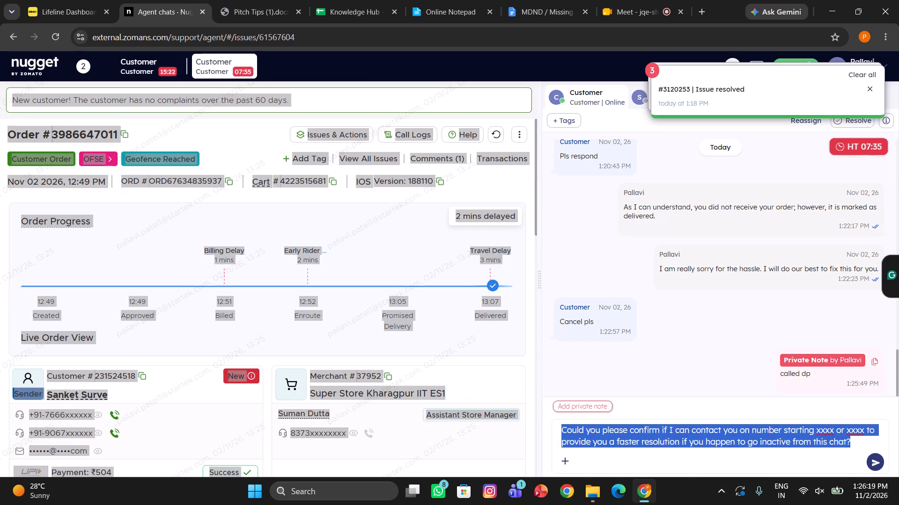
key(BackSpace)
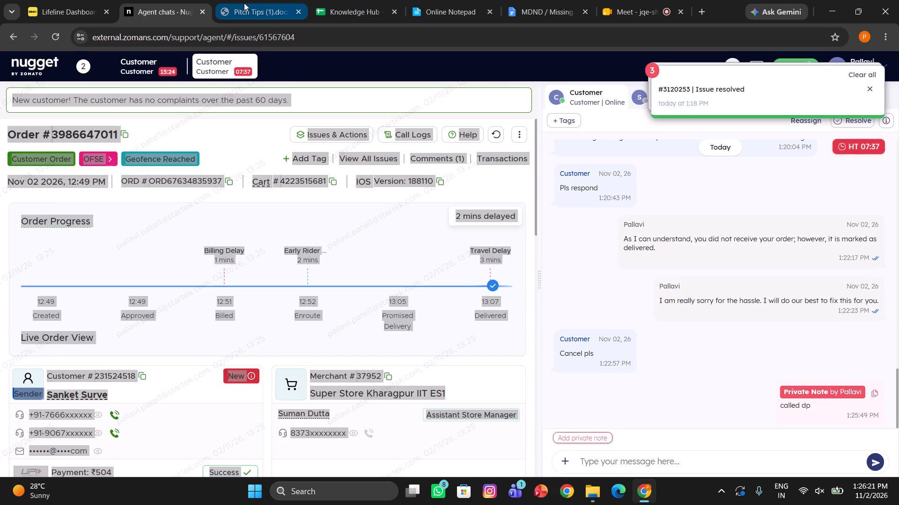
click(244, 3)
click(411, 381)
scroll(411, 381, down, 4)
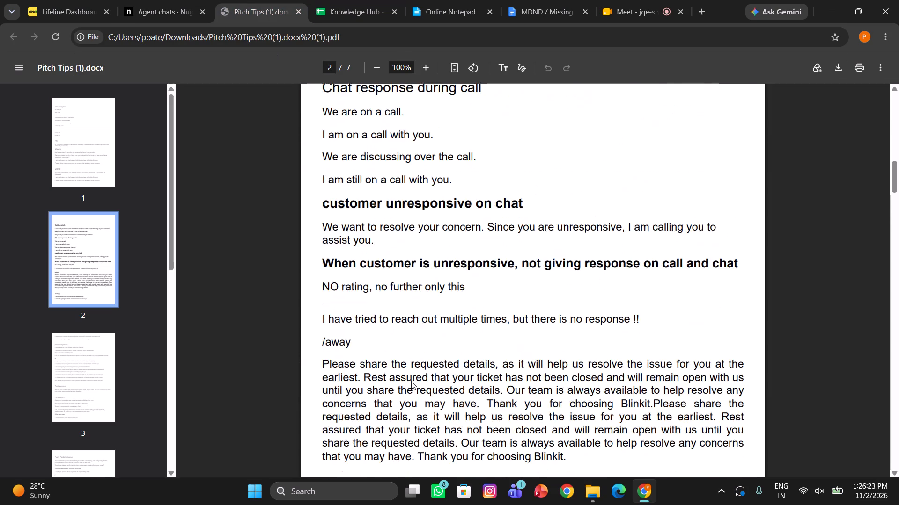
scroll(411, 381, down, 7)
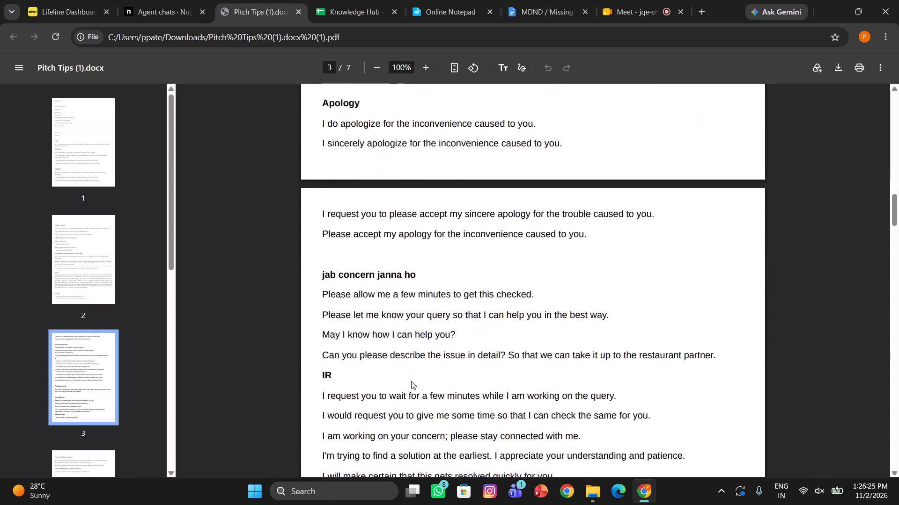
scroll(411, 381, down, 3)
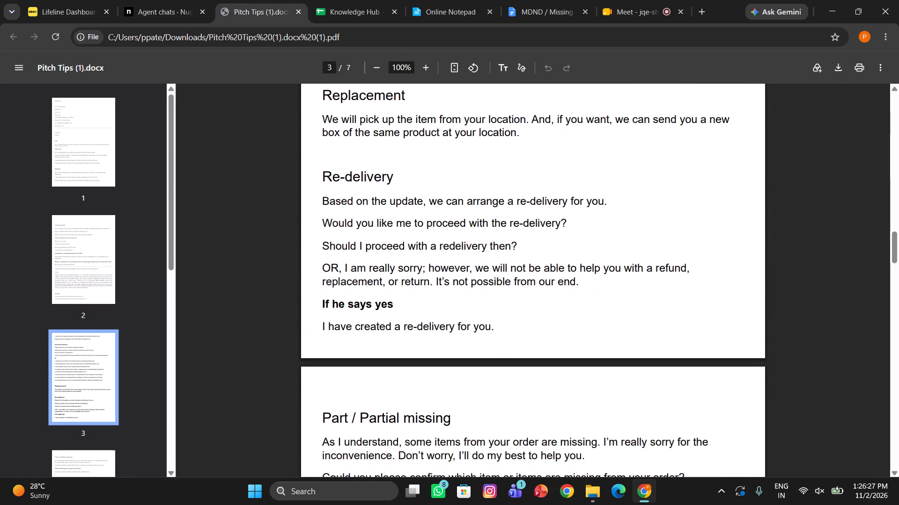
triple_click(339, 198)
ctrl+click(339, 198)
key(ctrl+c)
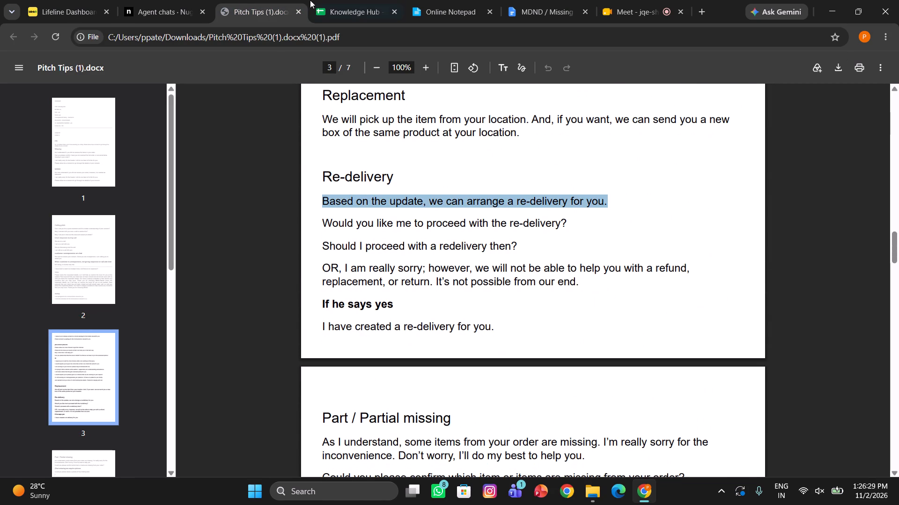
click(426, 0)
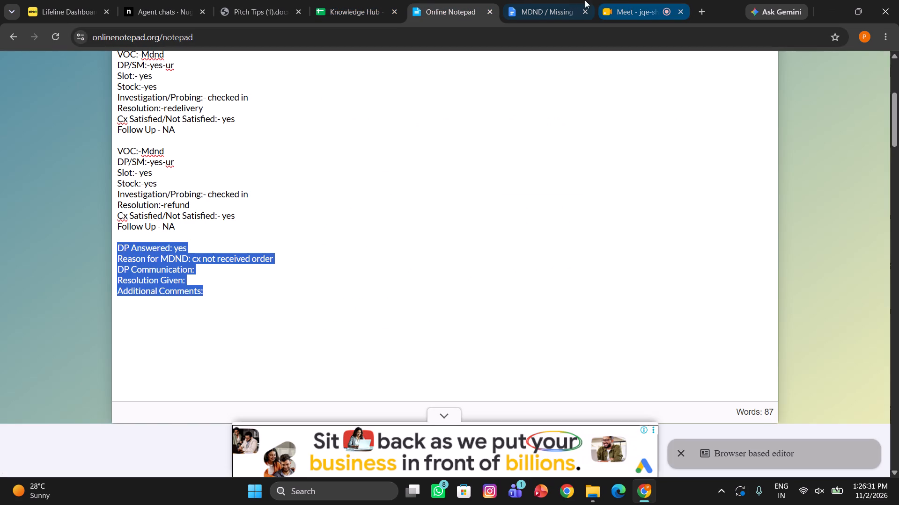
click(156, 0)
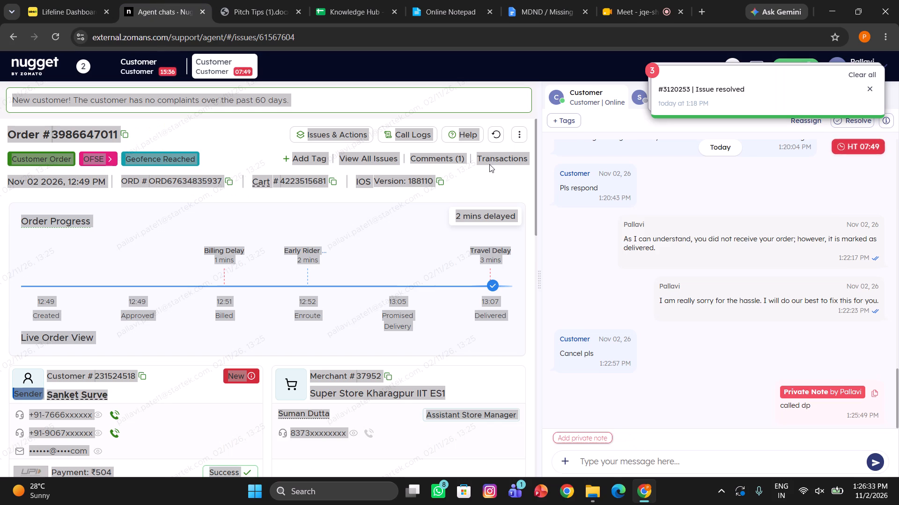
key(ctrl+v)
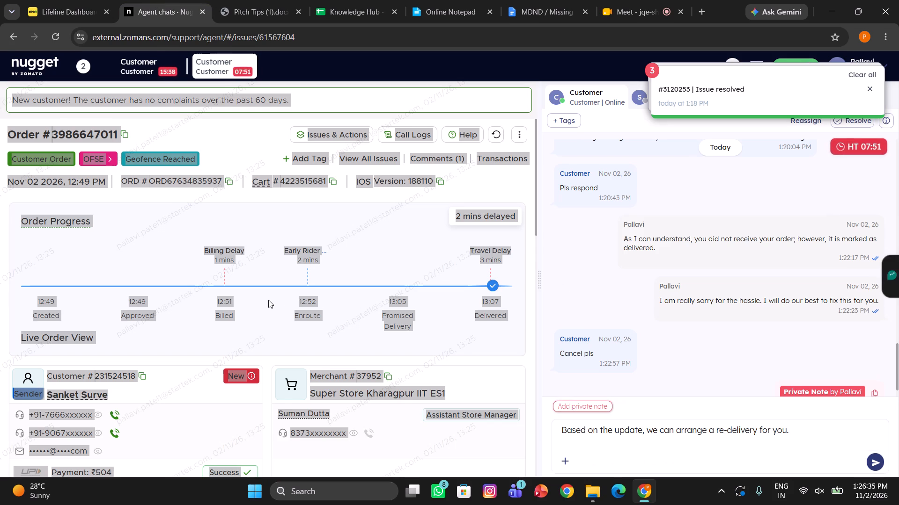
click(268, 300)
click(342, 140)
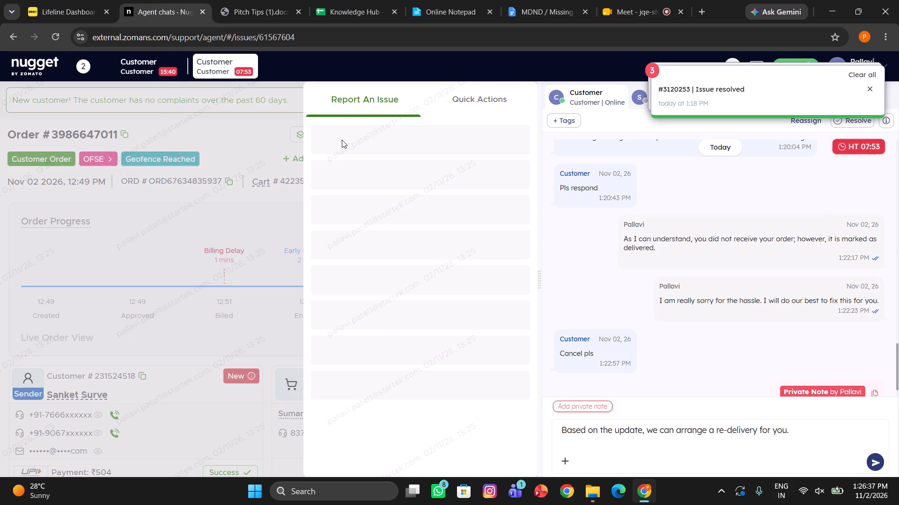
click(435, 166)
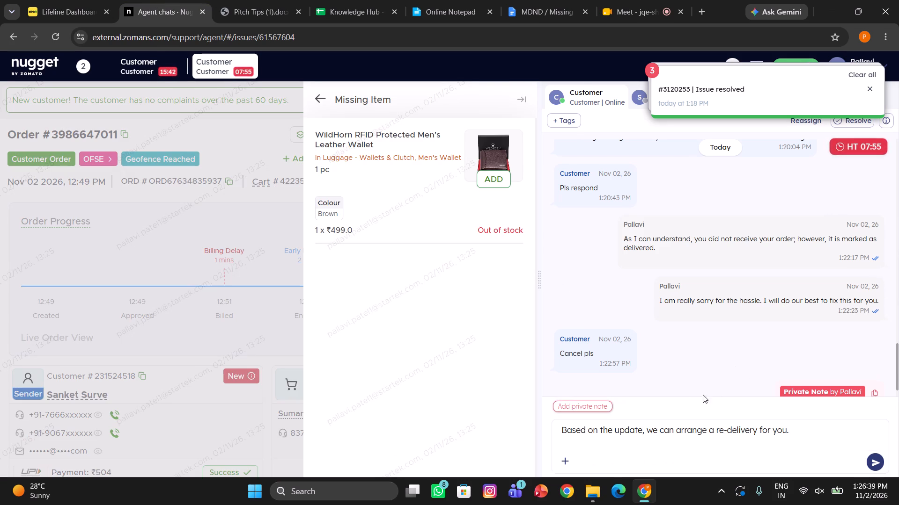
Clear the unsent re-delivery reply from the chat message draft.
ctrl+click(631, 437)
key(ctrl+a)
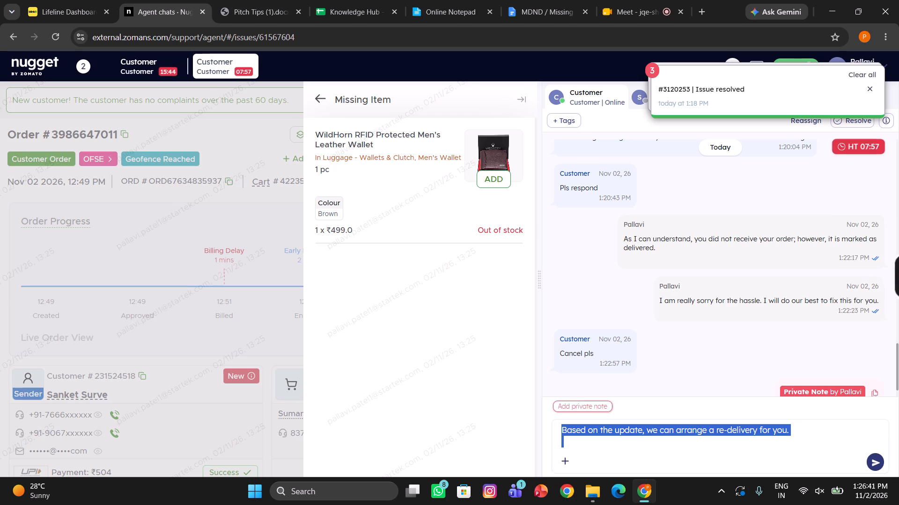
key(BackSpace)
Send the customer the Pitch Tips refund reply "I can completely understand. In that case, I can help you with a refund.".
click(234, 0)
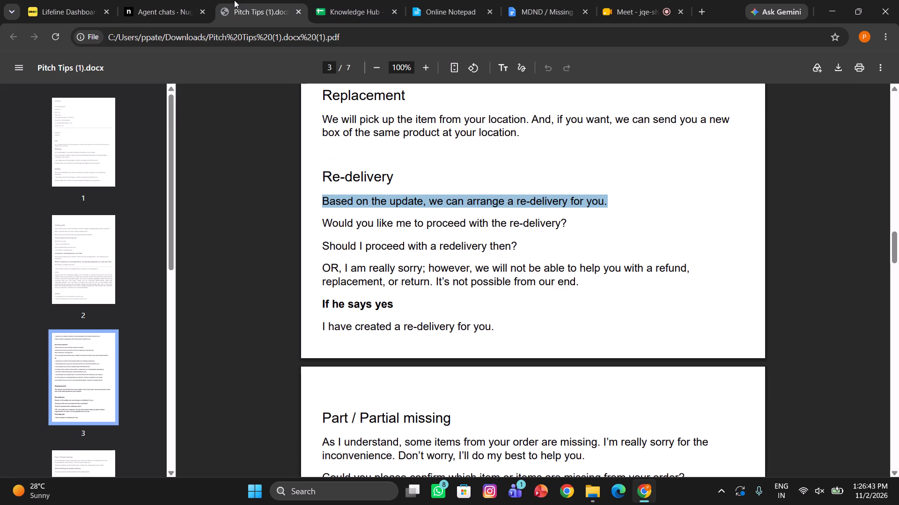
scroll(360, 226, down, 20)
scroll(360, 226, down, 6)
scroll(360, 226, up, 3)
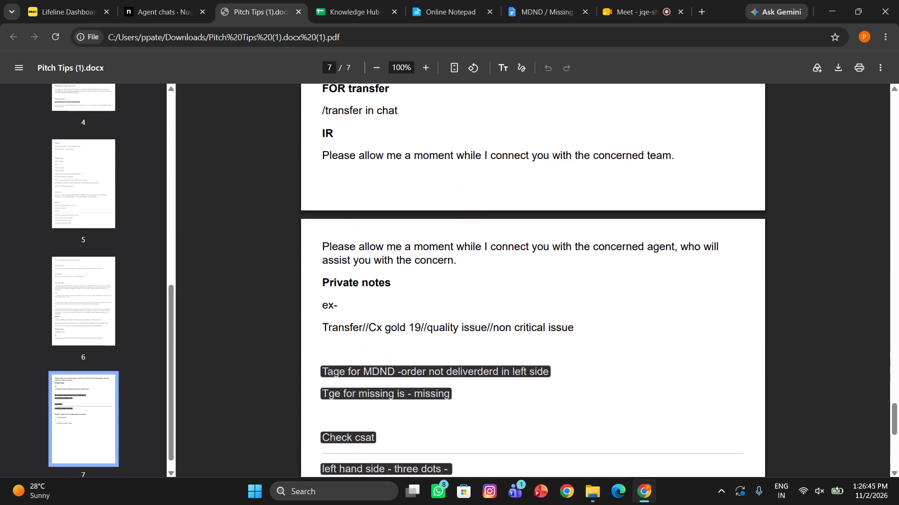
scroll(360, 226, up, 3)
triple_click(340, 160)
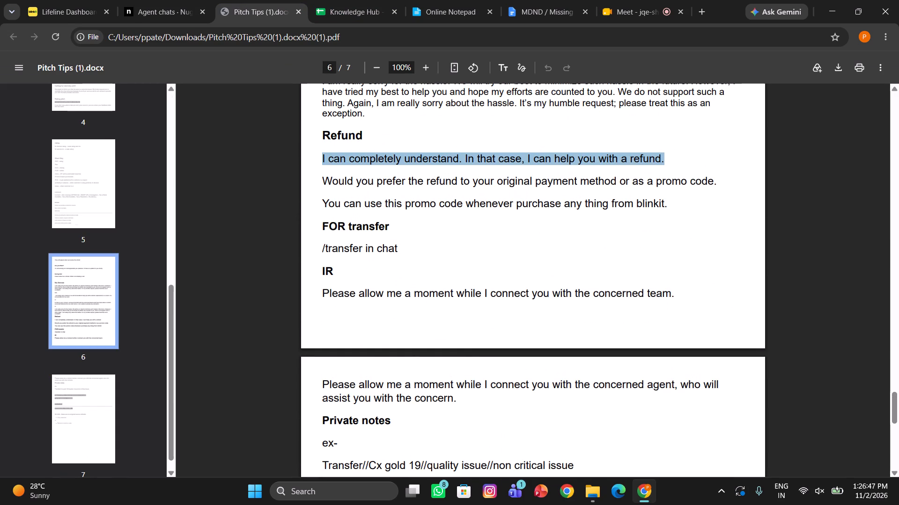
double_click(340, 160)
key(ctrl+c)
click(163, 0)
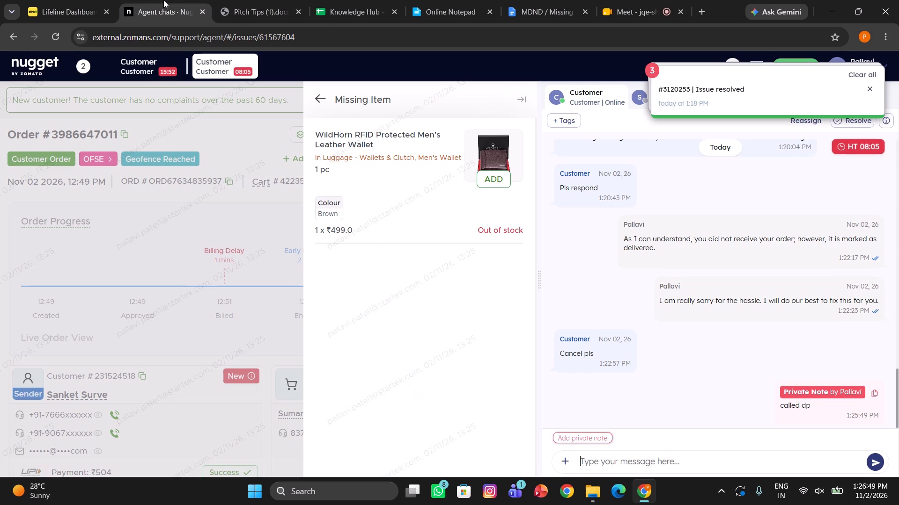
key(ctrl+v)
key(Return)
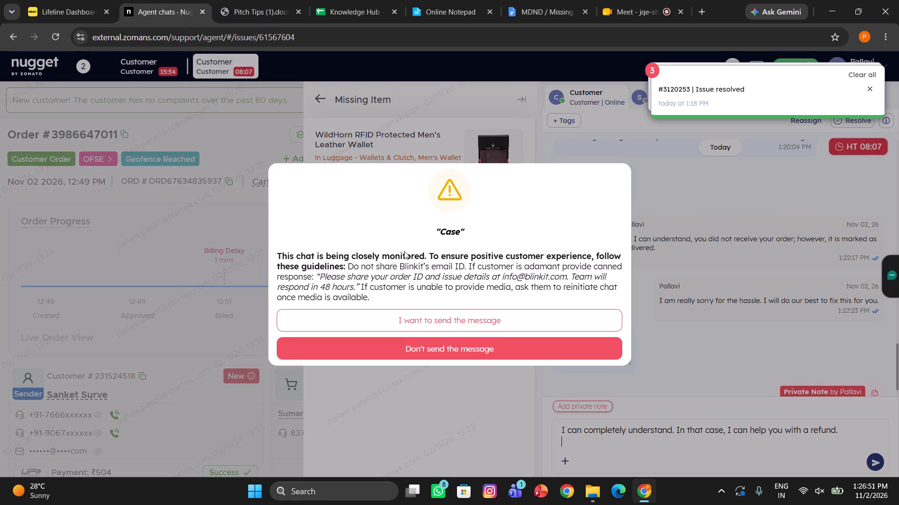
click(385, 317)
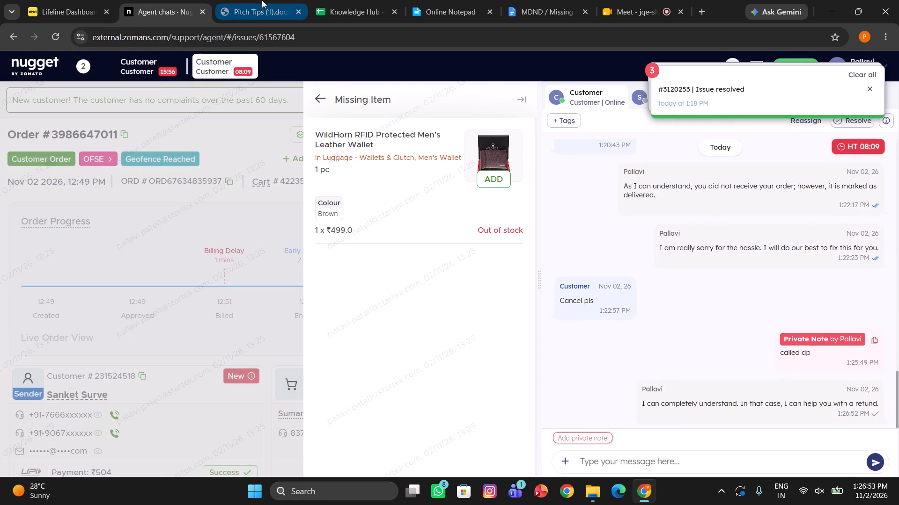
Send the customer the Pitch Tips question "Would you prefer the refund to your original payment method or as a promo code.".
click(262, 0)
triple_click(333, 178)
double_click(333, 178)
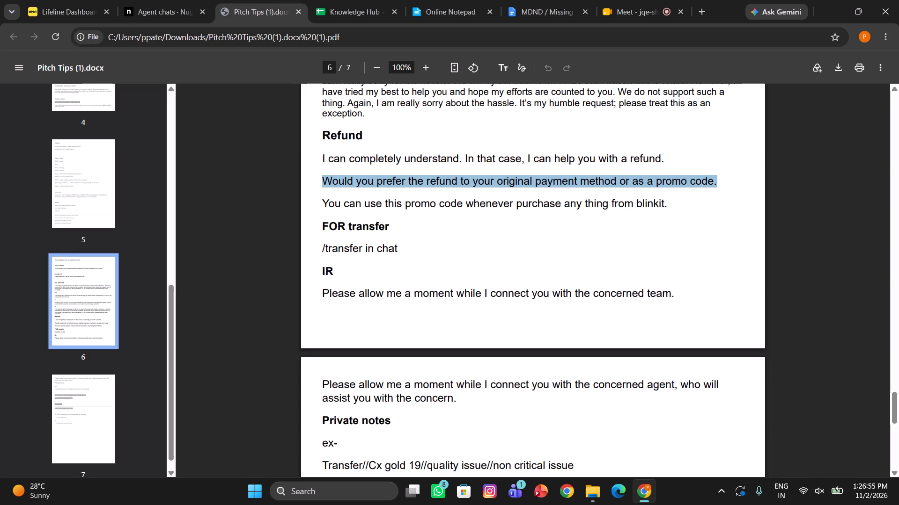
key(ctrl+c)
click(175, 0)
key(ctrl+v)
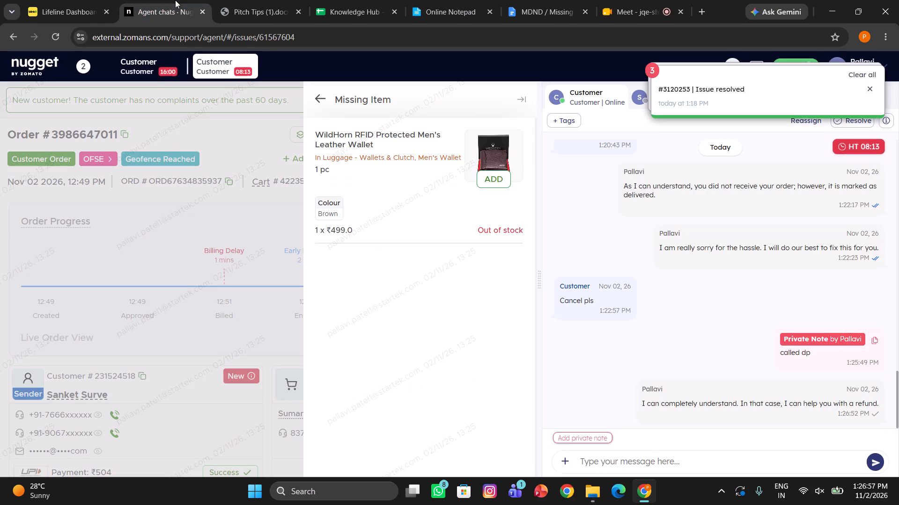
click(591, 275)
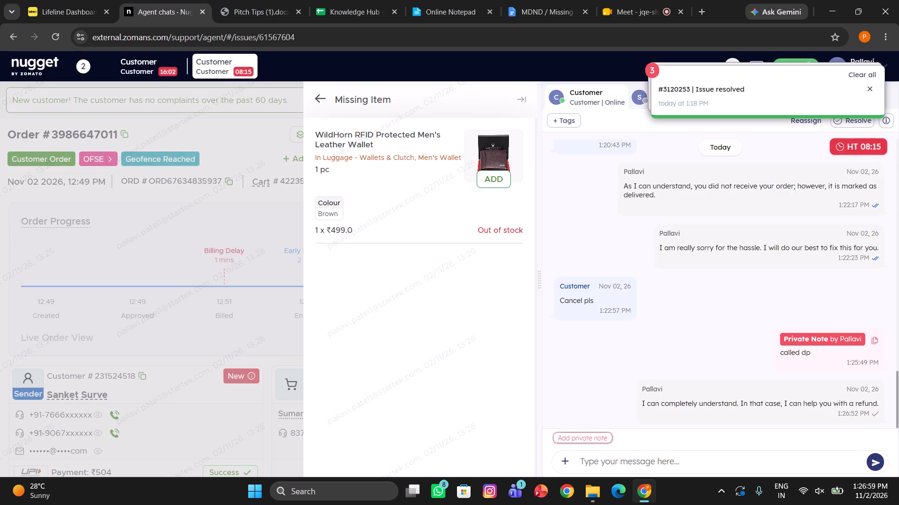
click(603, 461)
key(ctrl+v)
key(Return)
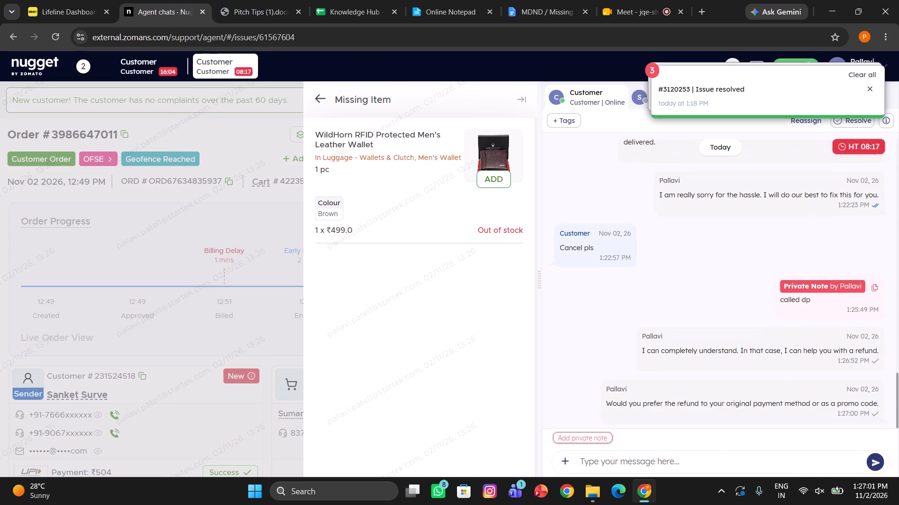
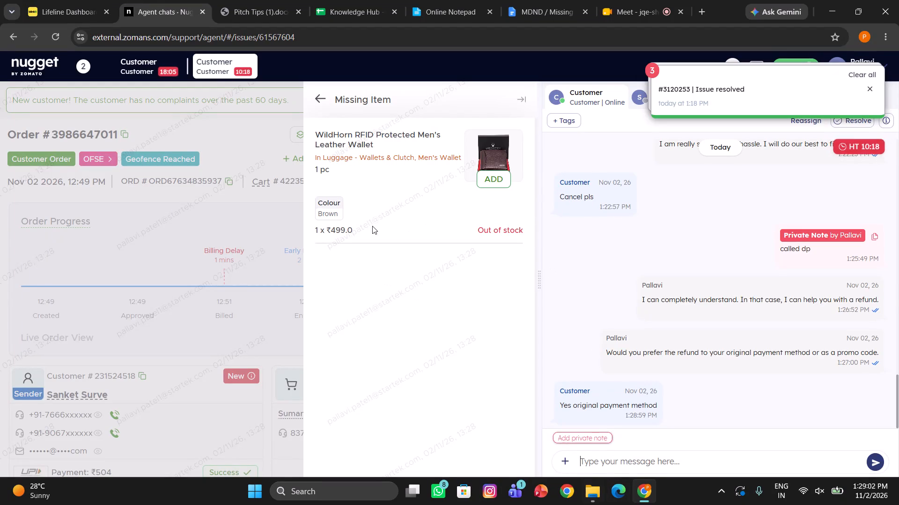
Send "Have you received your order?" in the other customer's chat, the one with the longer handling time.
click(160, 73)
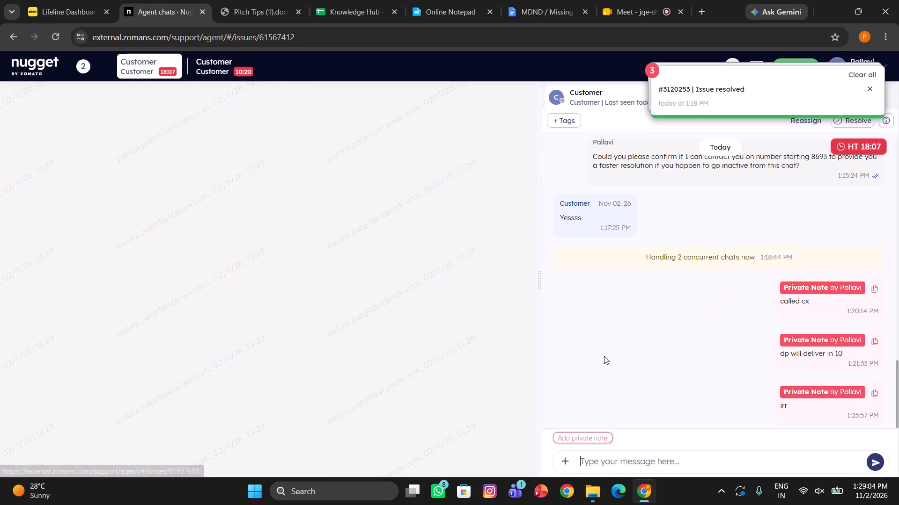
scroll(604, 356, down, 2)
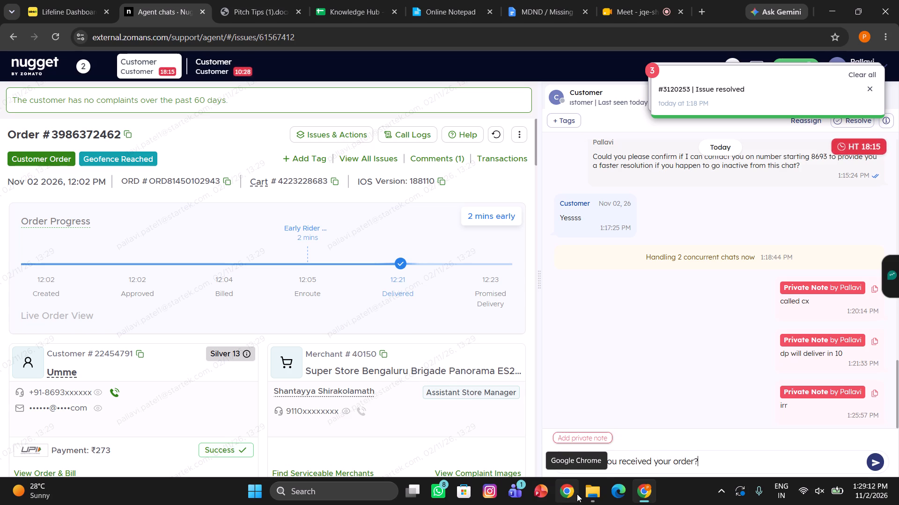
key(Return)
Return to the refund customer's chat, and copy the first VOC:-Mdnd note template from the online notepad.
click(222, 59)
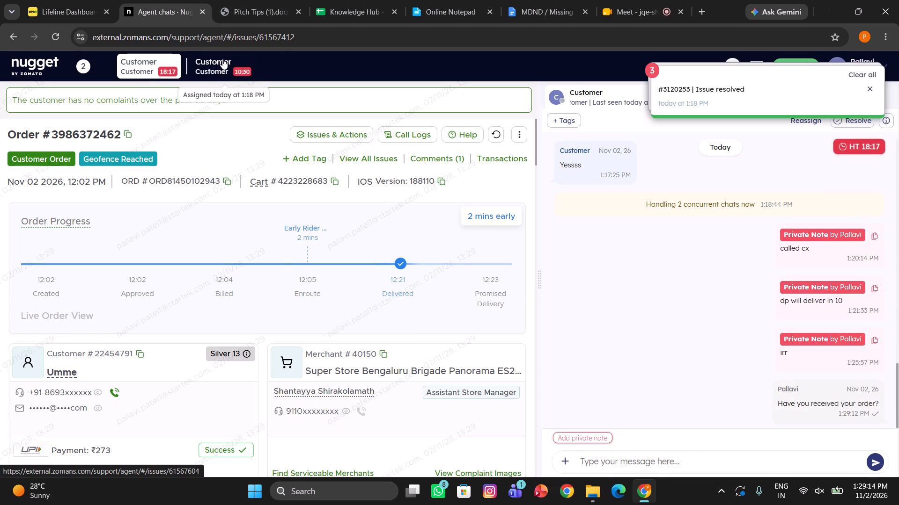
scroll(678, 268, down, 1)
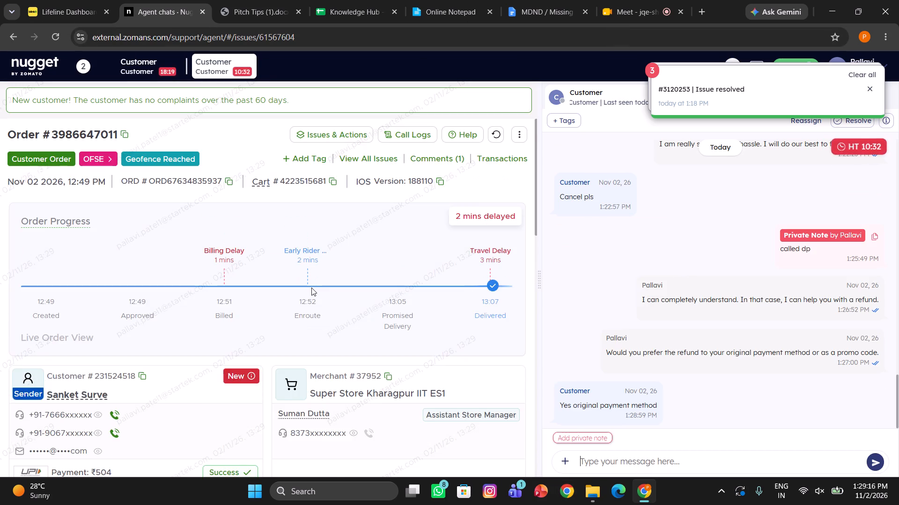
scroll(311, 288, down, 3)
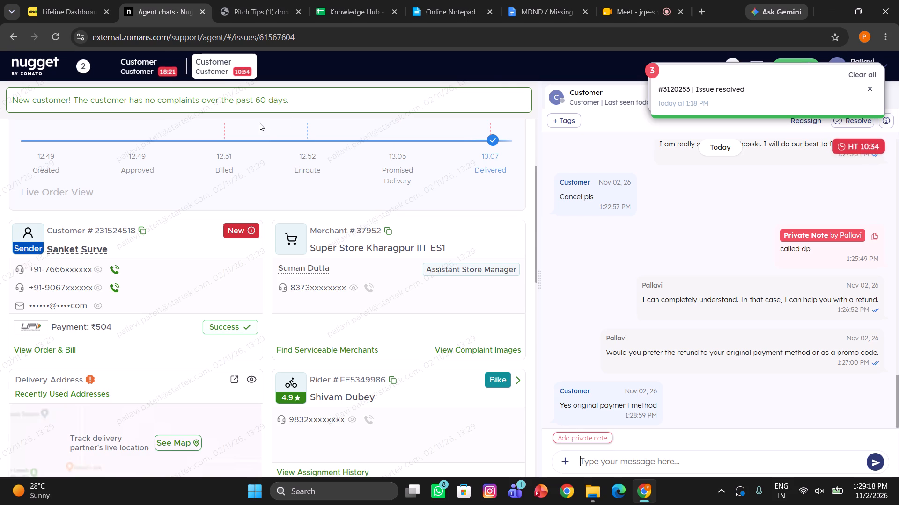
scroll(307, 137, up, 3)
click(449, 0)
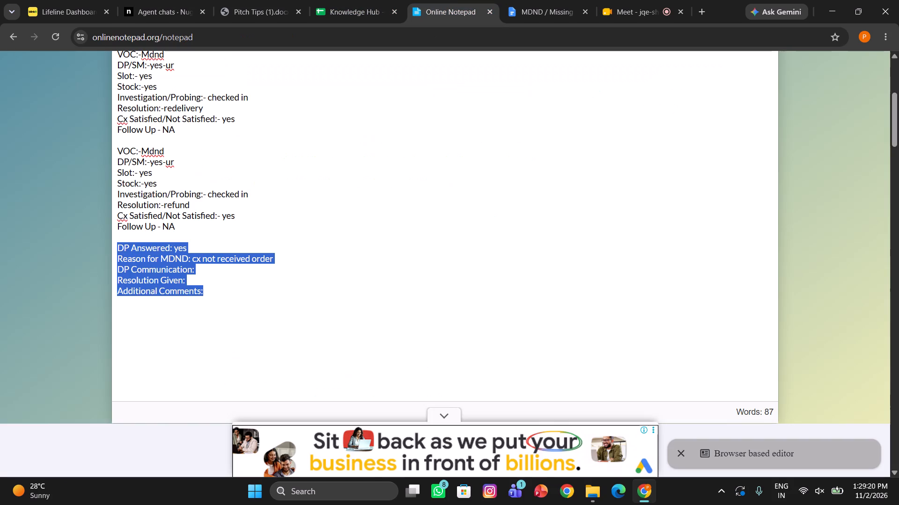
scroll(189, 190, up, 2)
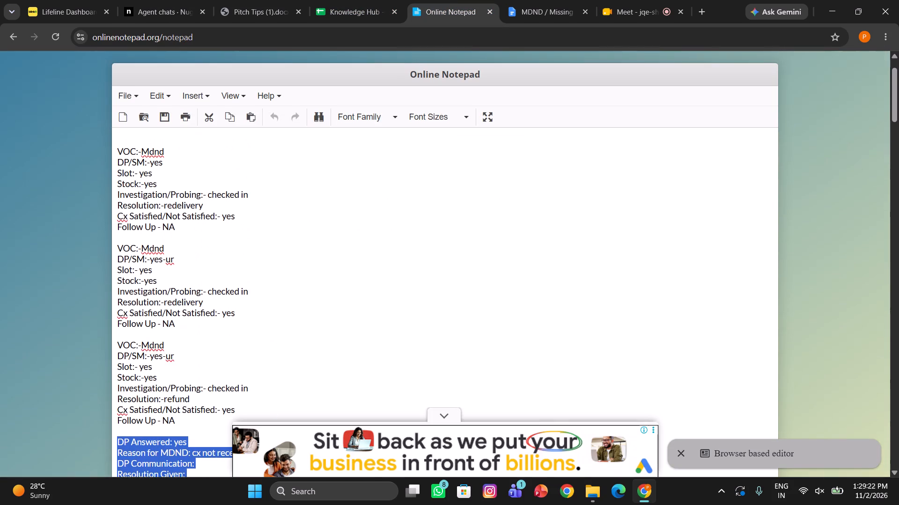
scroll(184, 191, up, 1)
drag(182, 237, 86, 137)
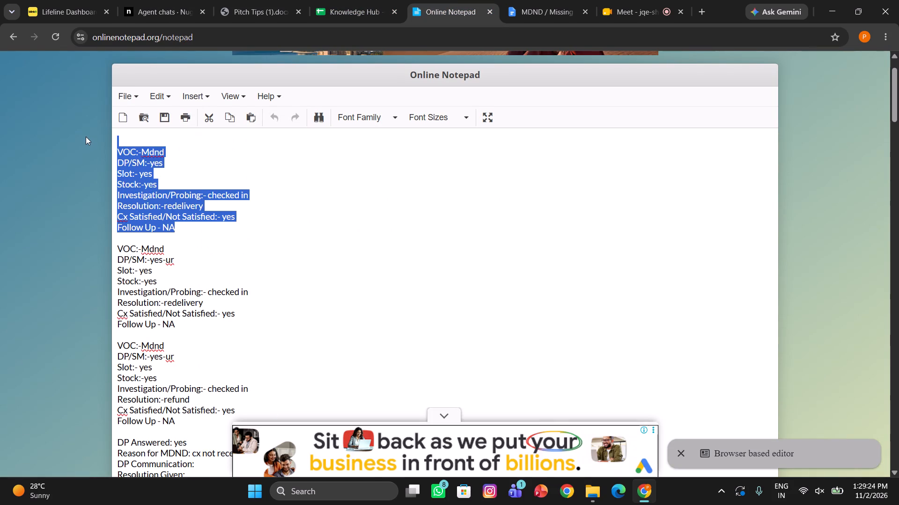
key(ctrl+c)
Add the copied note as a comment on the refund customer's latest order, with Resolution changed to refund and Stock to no.
click(184, 1)
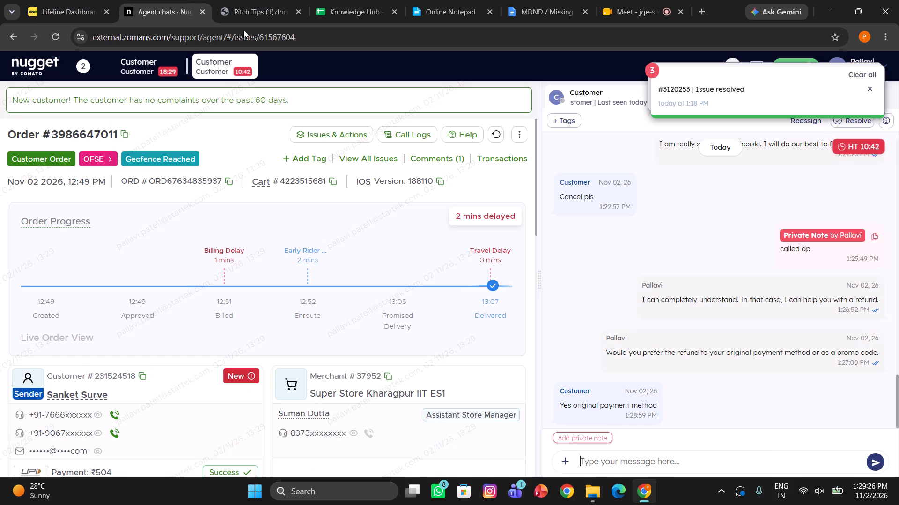
scroll(290, 347, down, 4)
click(234, 326)
key(ctrl+v)
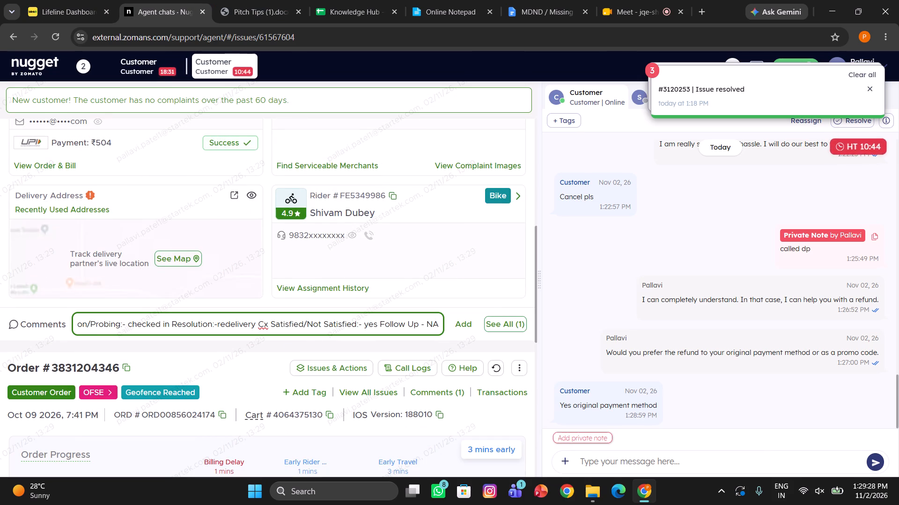
drag(255, 323, 224, 324)
key(BackSpace)
text(fund)
scroll(224, 324, right, 5)
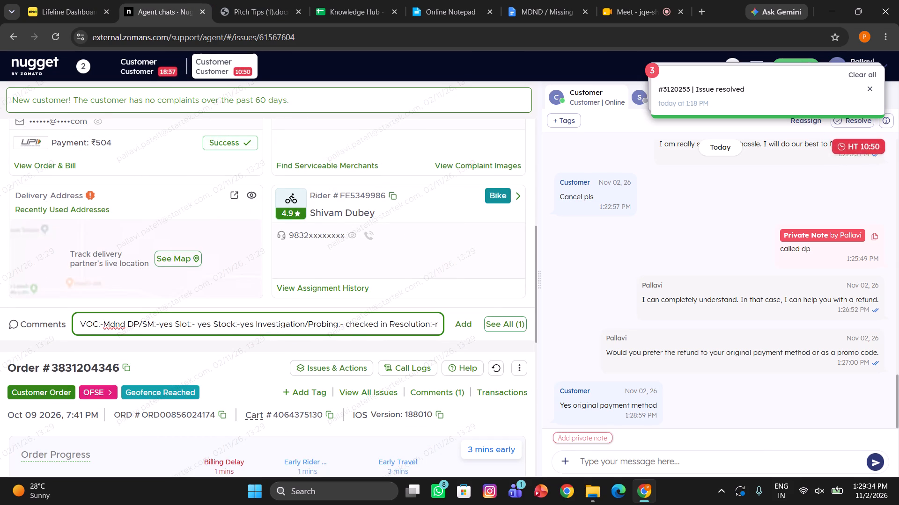
click(252, 325)
key(BackSpace)
key(BackSpace)
key(BackSpace)
text(no)
key(Return)
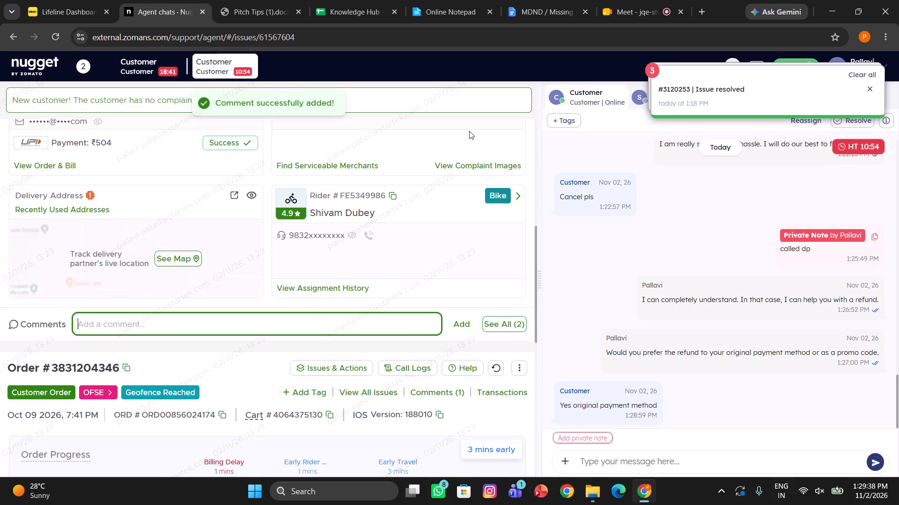
Copy the "DP Answered" to "Additional Comments" template from the online notepad and return to the agent chats.
click(455, 0)
scroll(242, 371, down, 2)
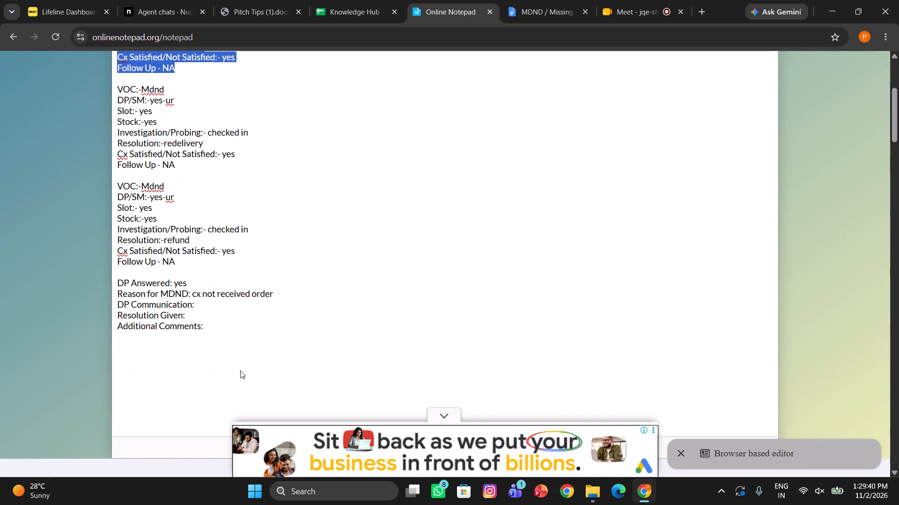
drag(218, 329, 103, 281)
key(ctrl+c)
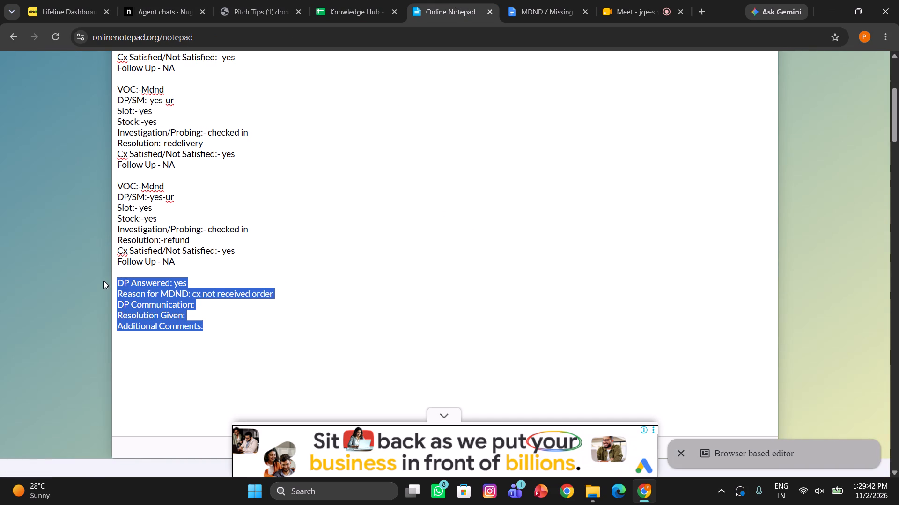
click(202, 0)
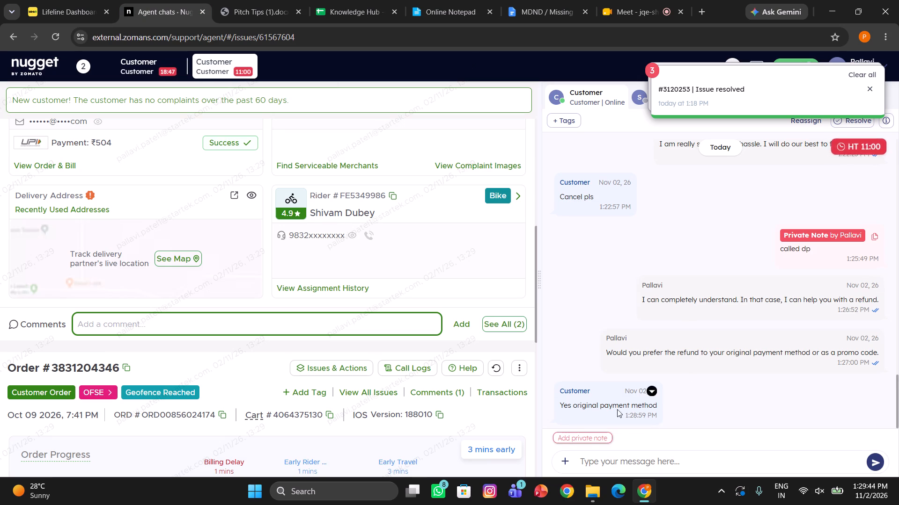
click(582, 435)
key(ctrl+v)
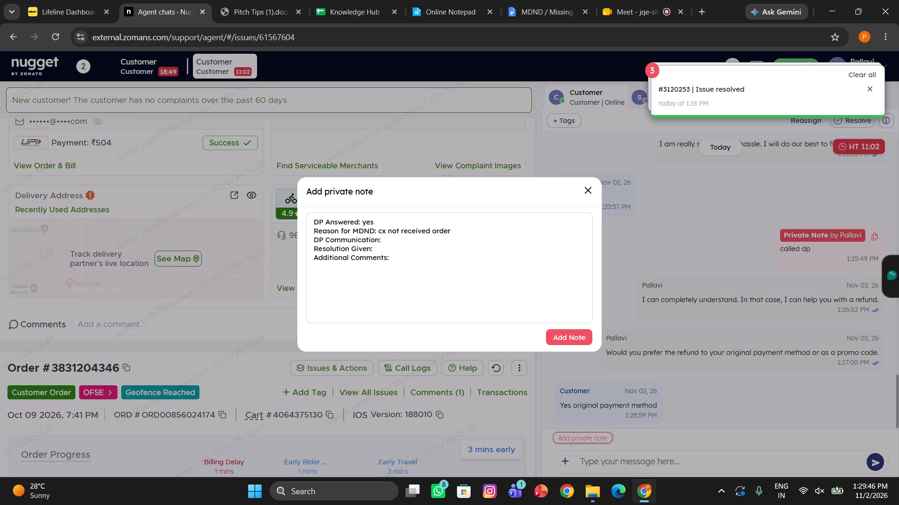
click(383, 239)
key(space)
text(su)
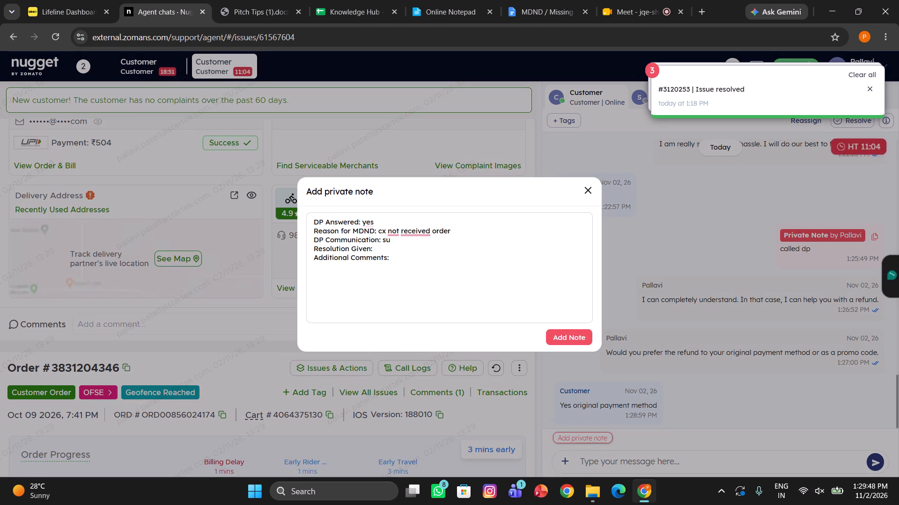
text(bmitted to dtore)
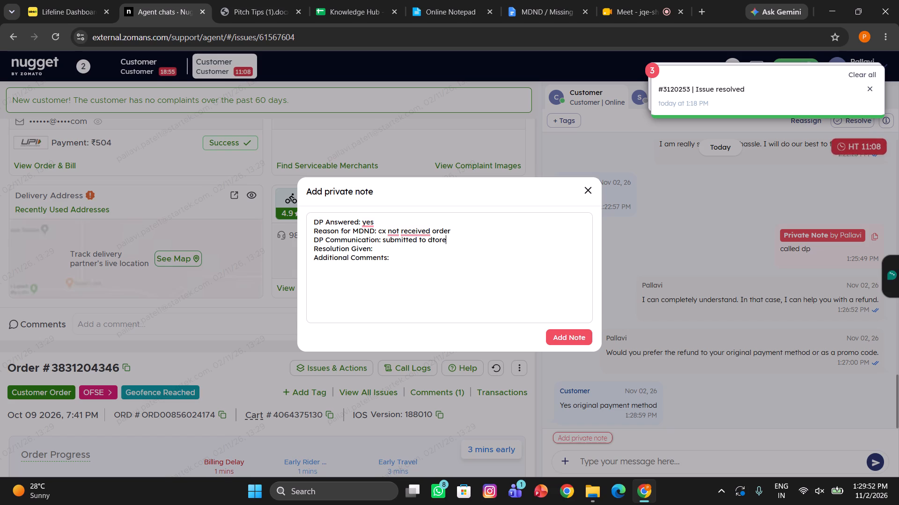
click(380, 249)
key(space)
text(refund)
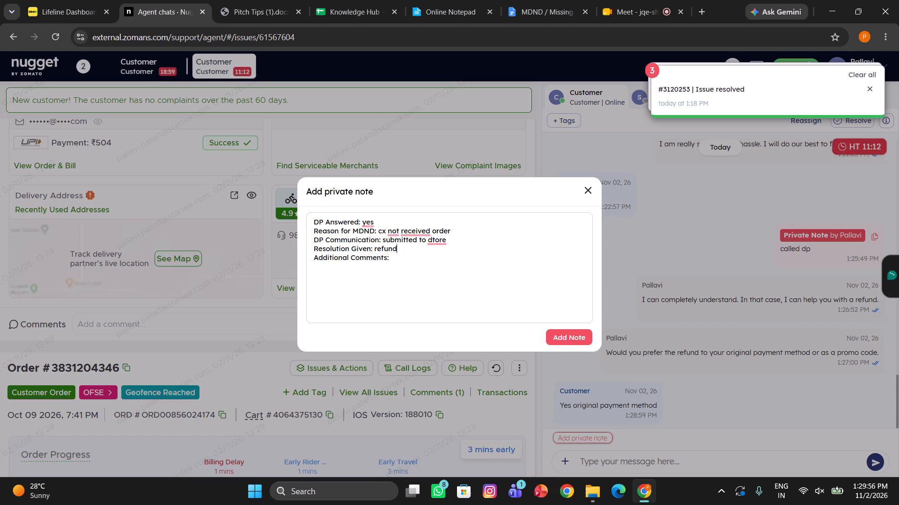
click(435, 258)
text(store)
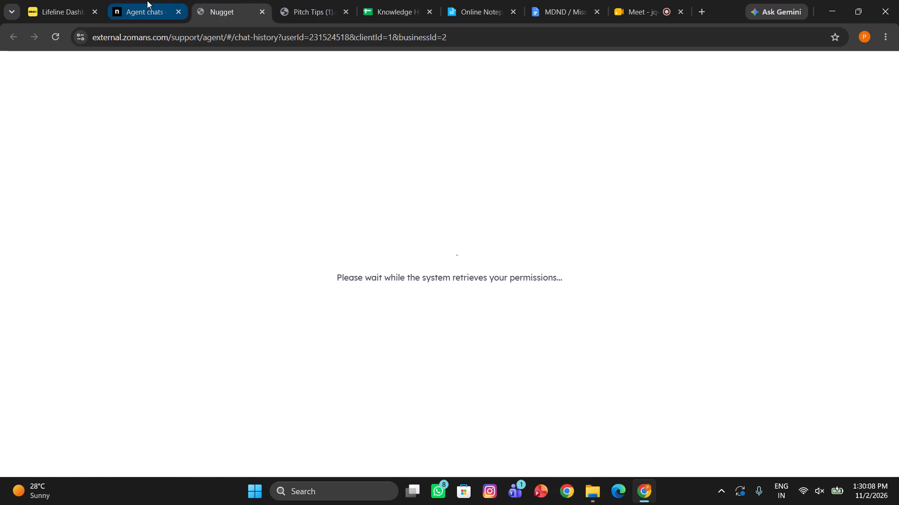
click(147, 0)
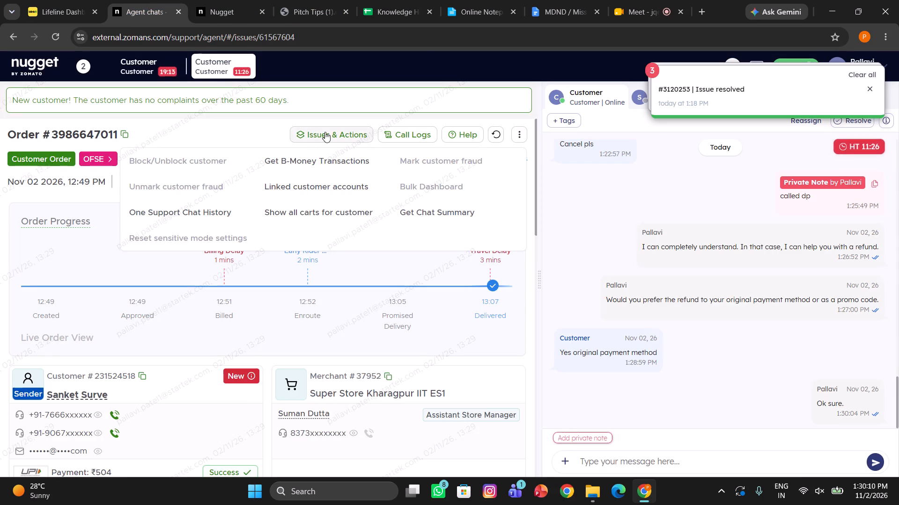
Report Order not Delivered under Order Level Issues on the refund customer's latest order, and resolve it with a refund to the original source.
click(325, 131)
click(389, 140)
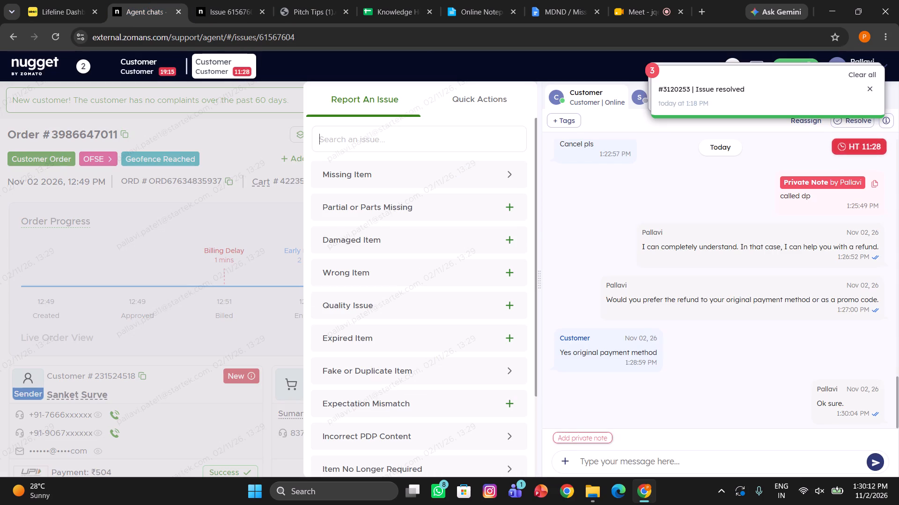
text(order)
click(352, 175)
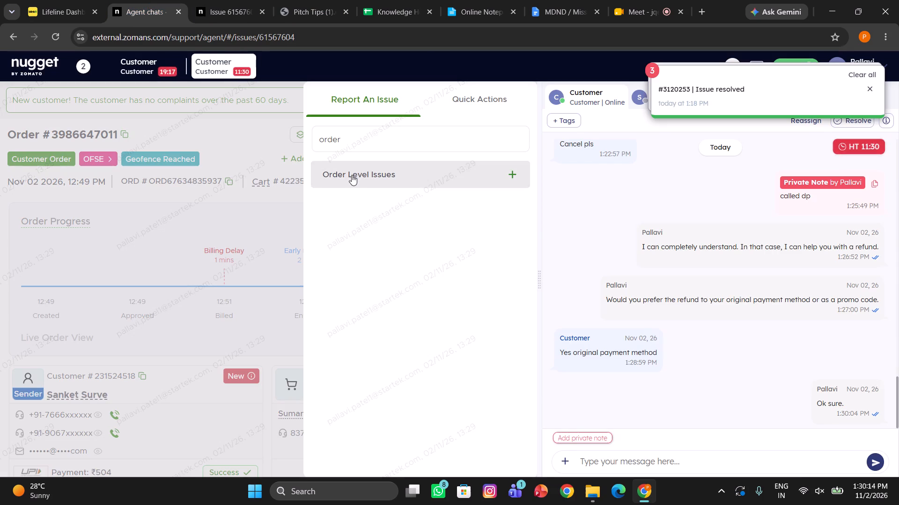
click(401, 195)
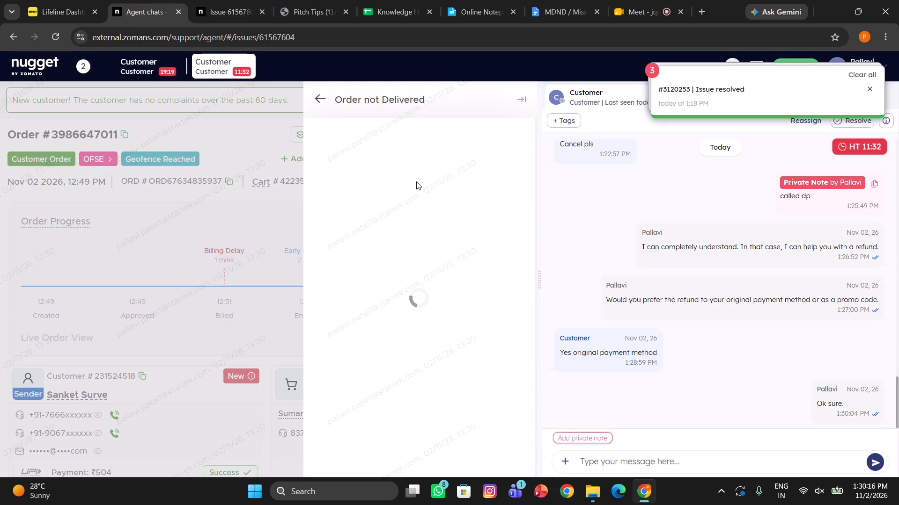
click(421, 173)
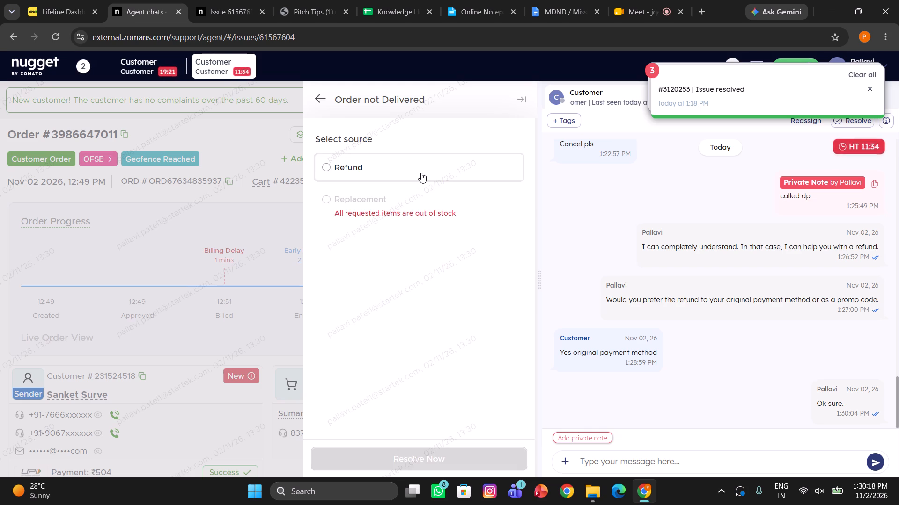
click(389, 256)
click(418, 465)
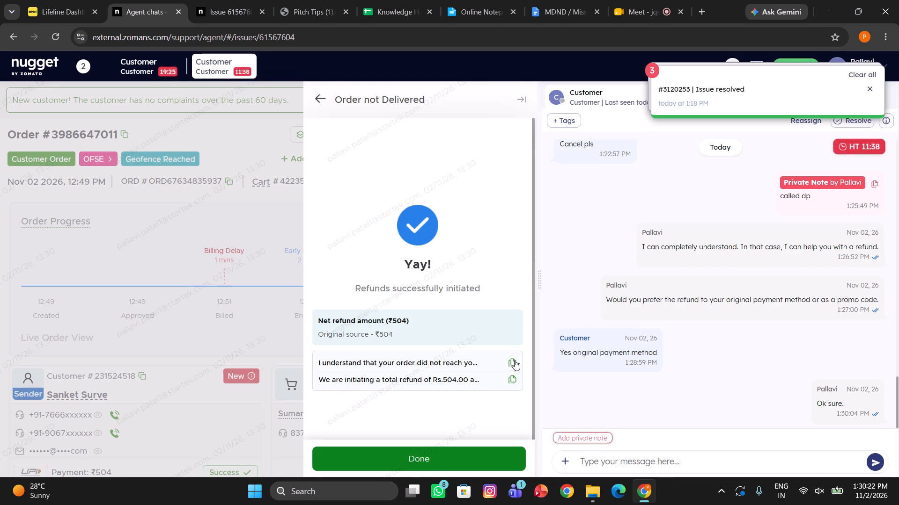
Send the customer both suggested messages about the undelivered order and the Rs.504.00 refund, and close the refund confirmation.
click(515, 360)
click(608, 464)
key(ctrl+v)
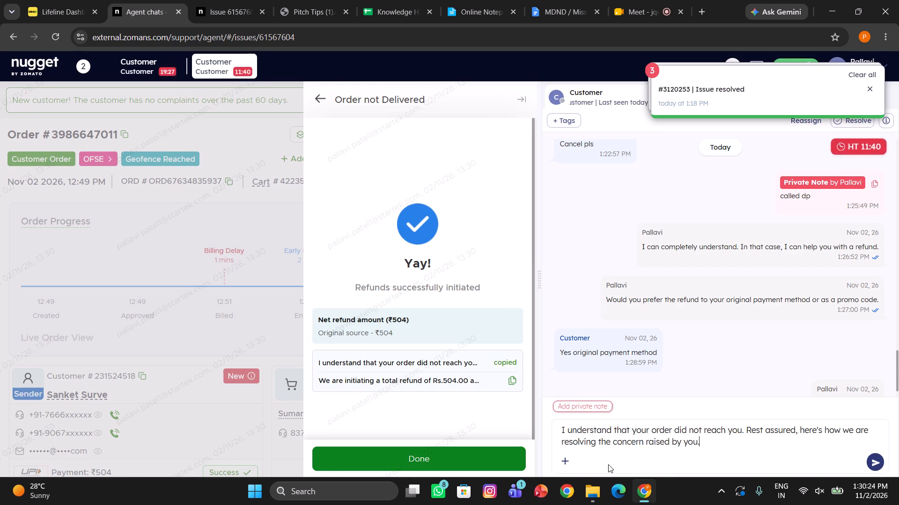
key(Return)
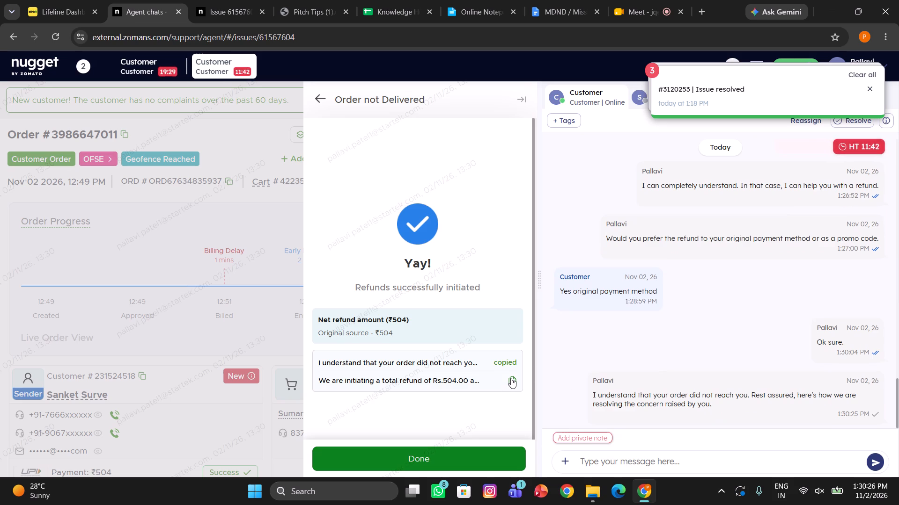
click(511, 378)
click(643, 467)
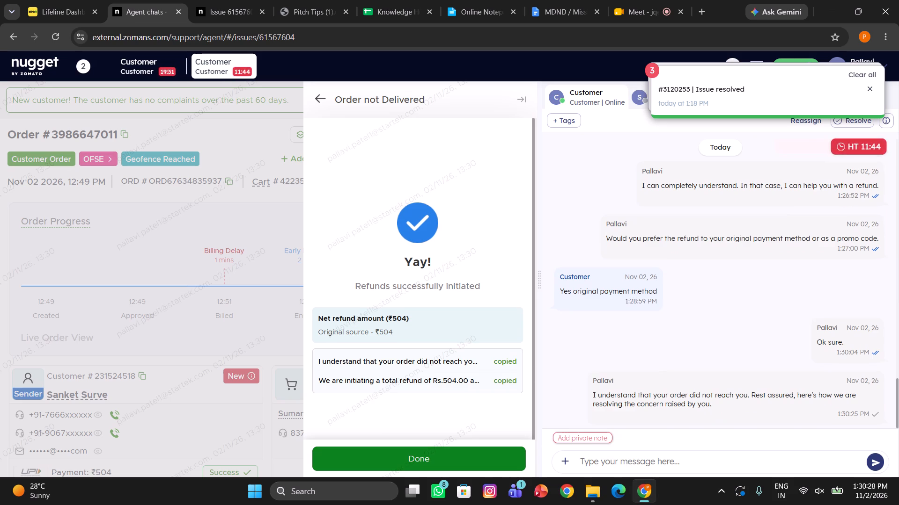
key(ctrl+v)
key(Return)
click(486, 459)
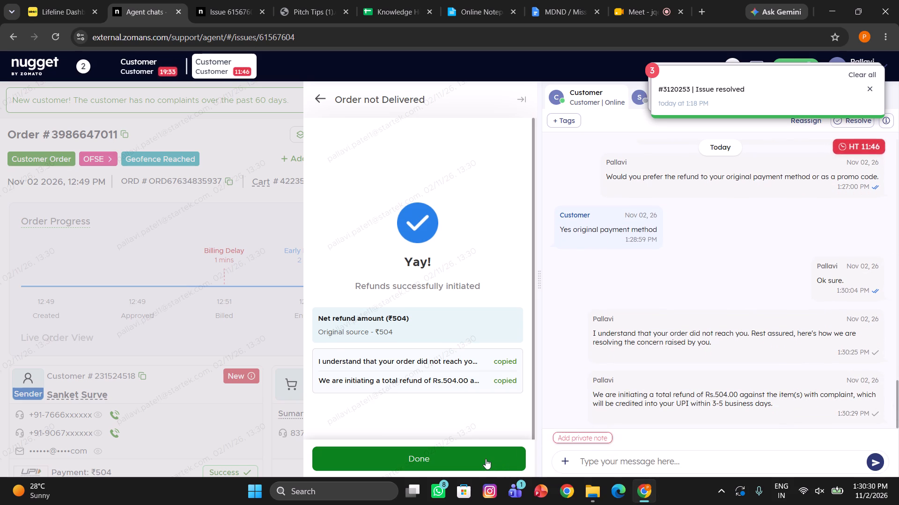
Send the "Further assistance" canned response asking whether the customer needs help with anything else.
click(639, 463)
text(/fir)
key(BackSpace)
key(BackSpace)
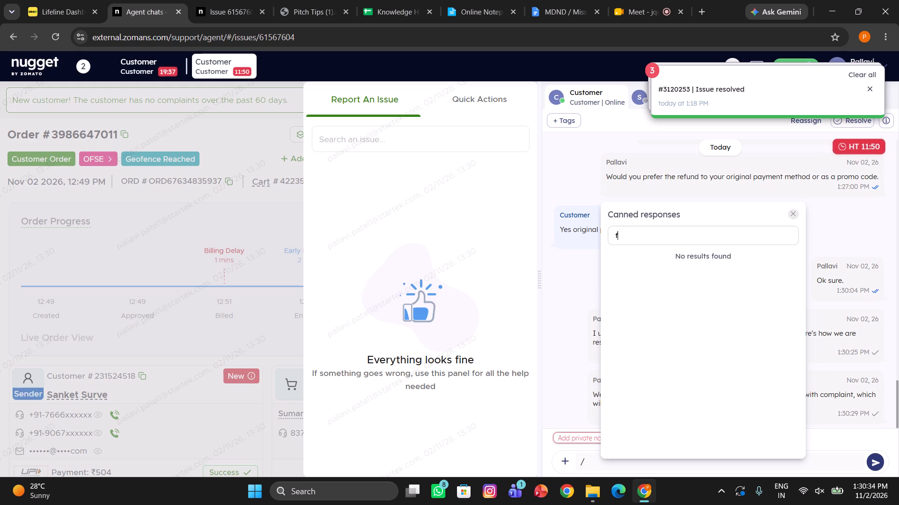
text(ur)
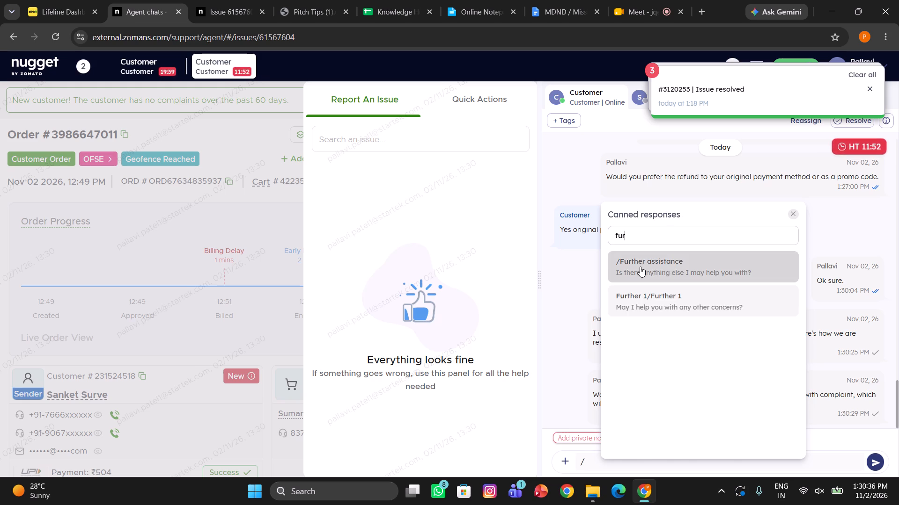
click(640, 267)
key(Return)
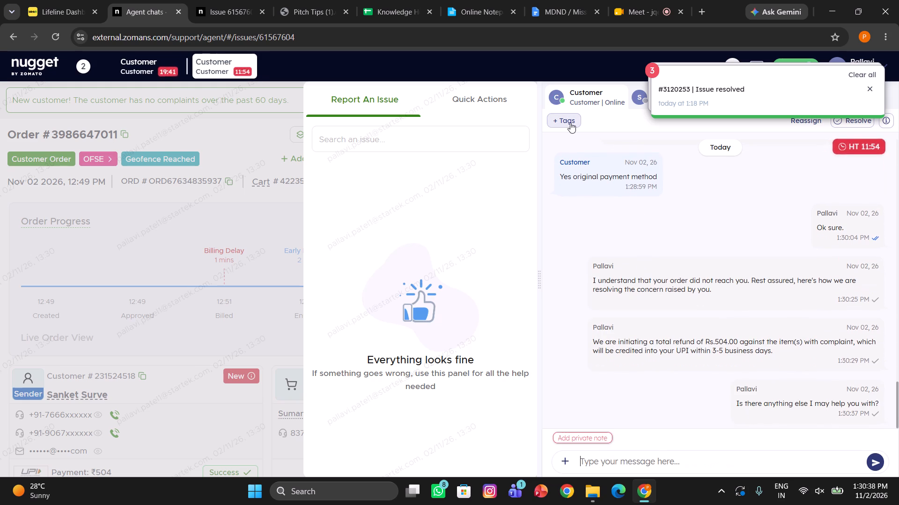
Tag the refund customer's chat with the disposition "MDND – Resolved".
click(570, 123)
text(mdnd)
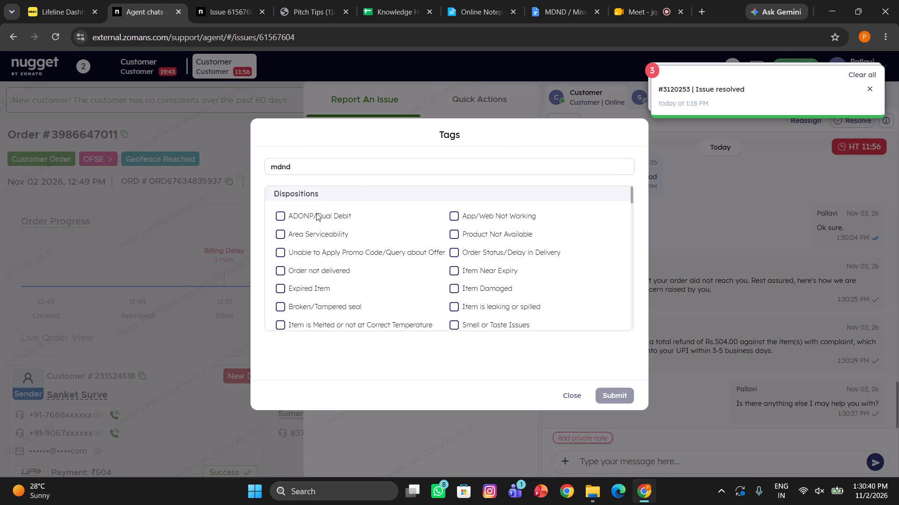
click(303, 233)
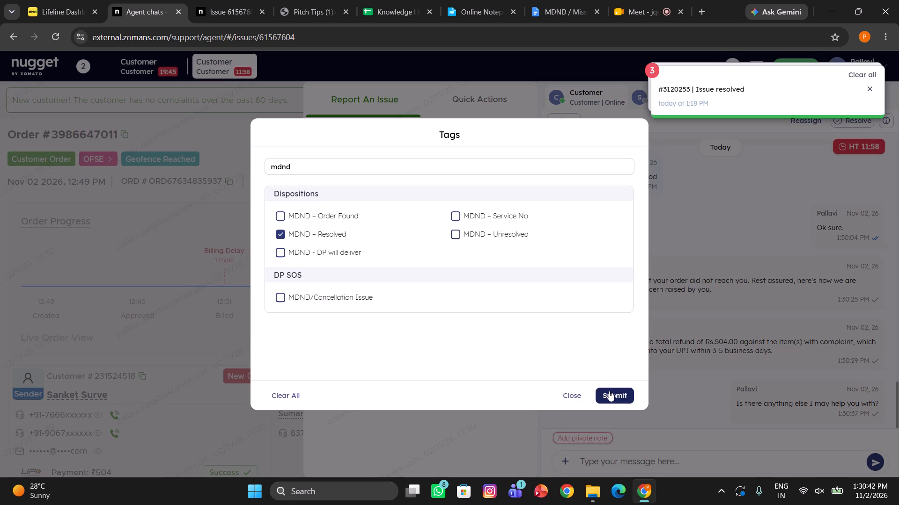
click(609, 391)
Insert the canned response asking the customer to share their thoughts and rate the conversation.
click(619, 459)
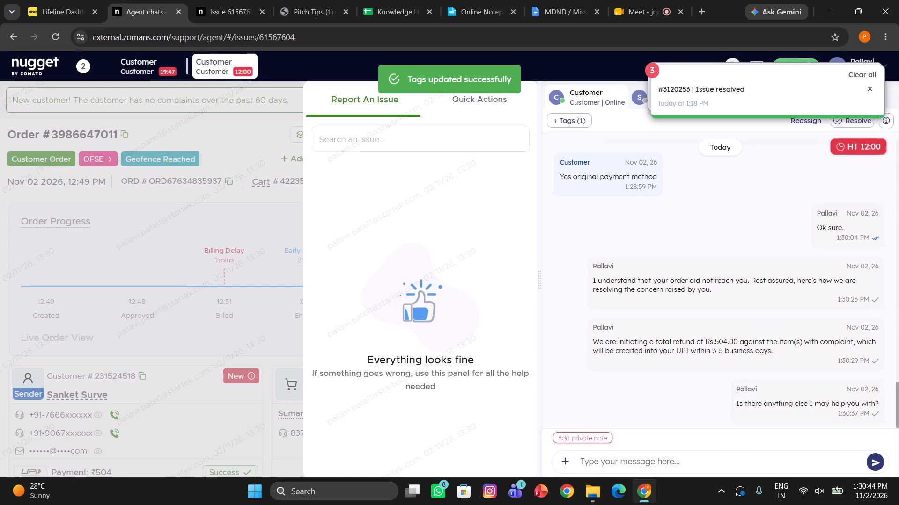
text(/ra)
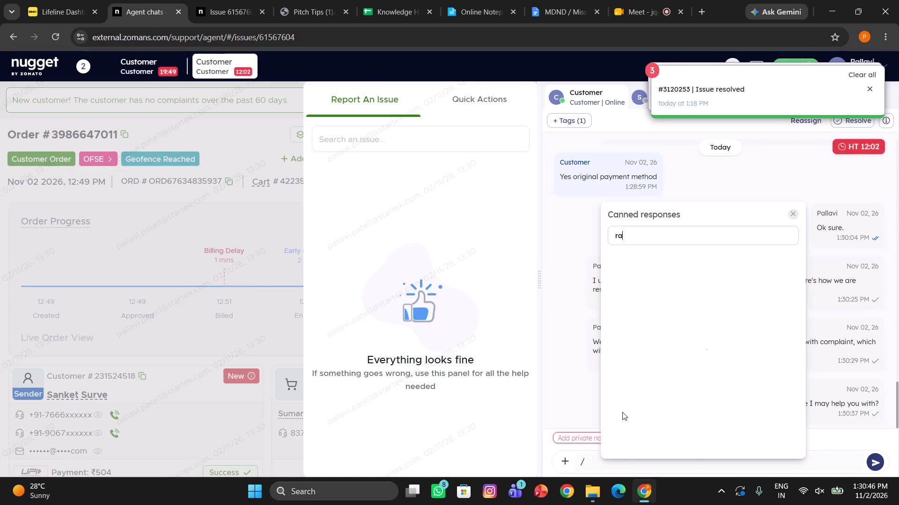
click(637, 301)
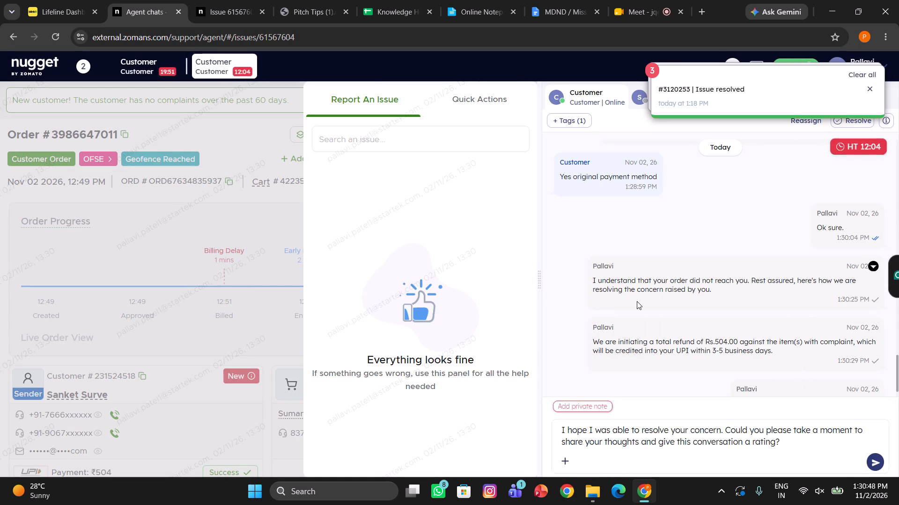
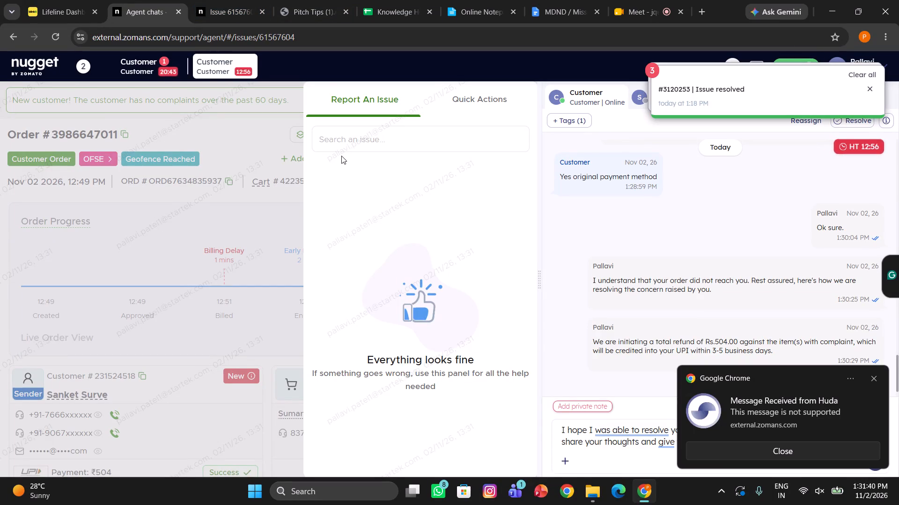
Send the drafted message asking the refund customer to share their thoughts and rate the conversation.
click(170, 78)
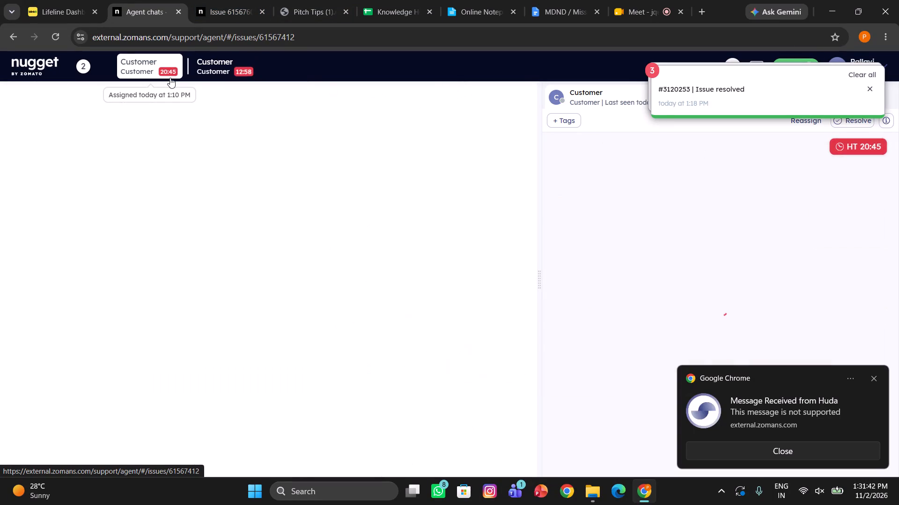
click(235, 65)
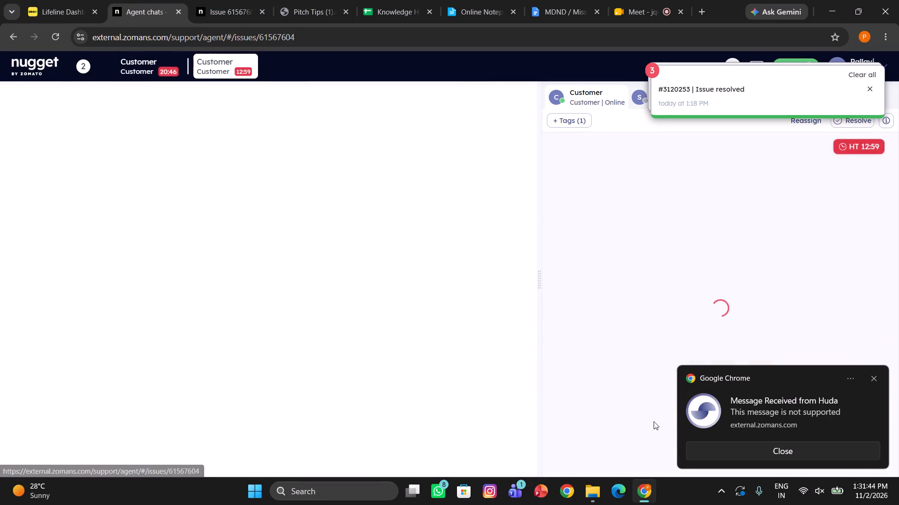
click(618, 447)
key(Return)
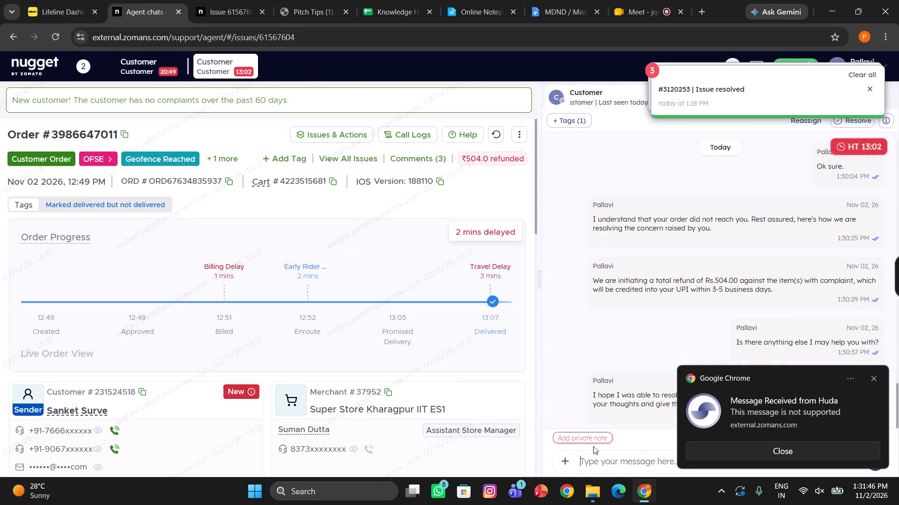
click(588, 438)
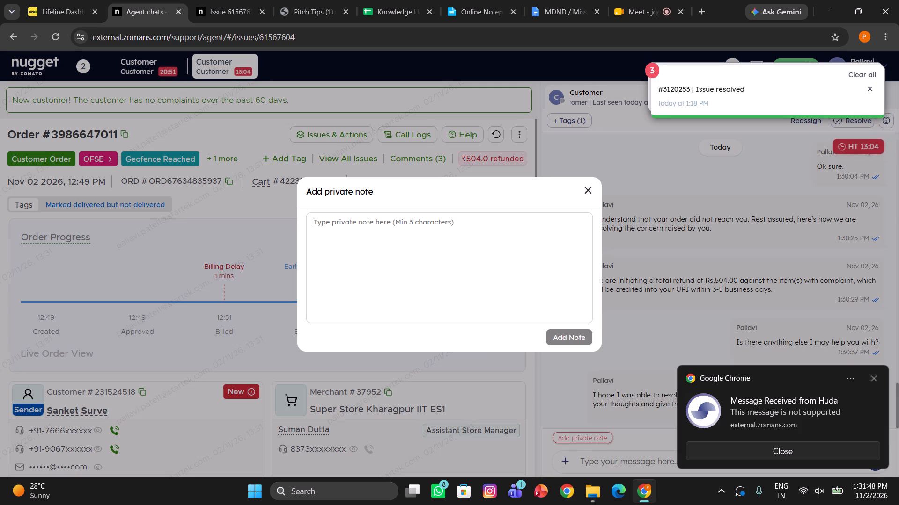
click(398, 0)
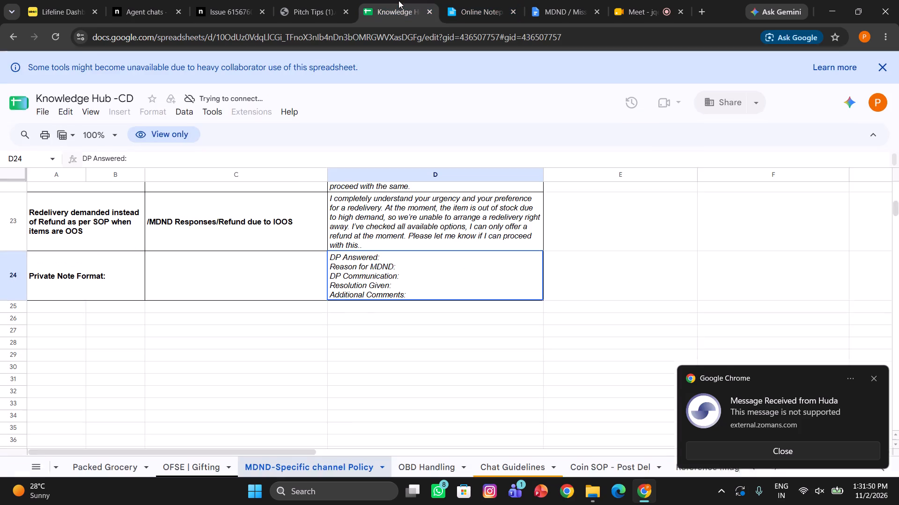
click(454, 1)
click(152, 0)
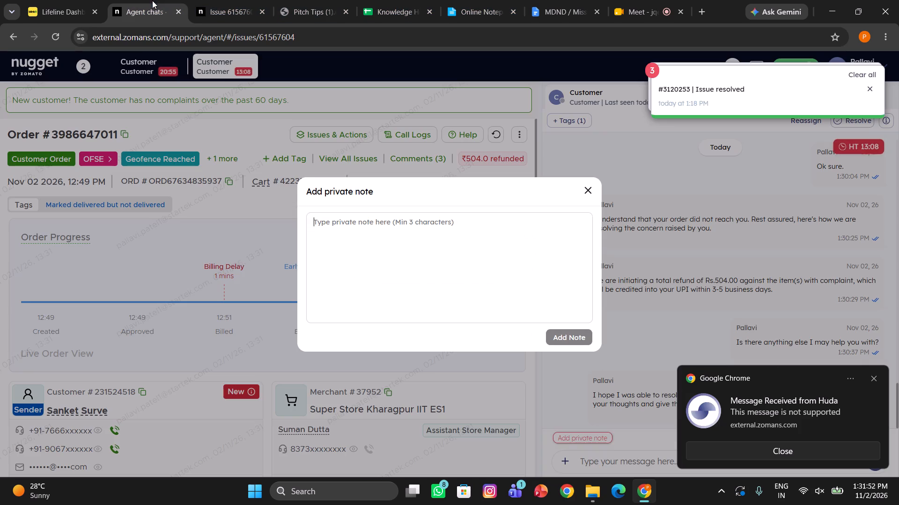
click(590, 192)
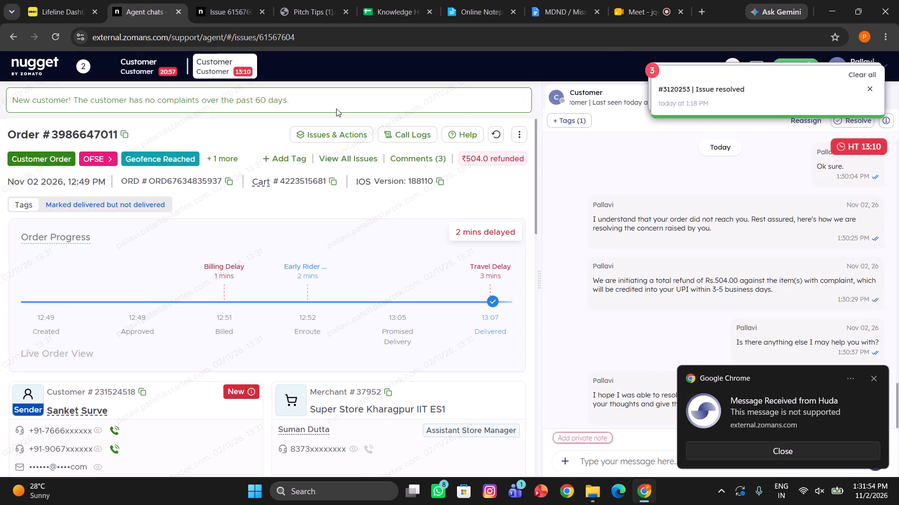
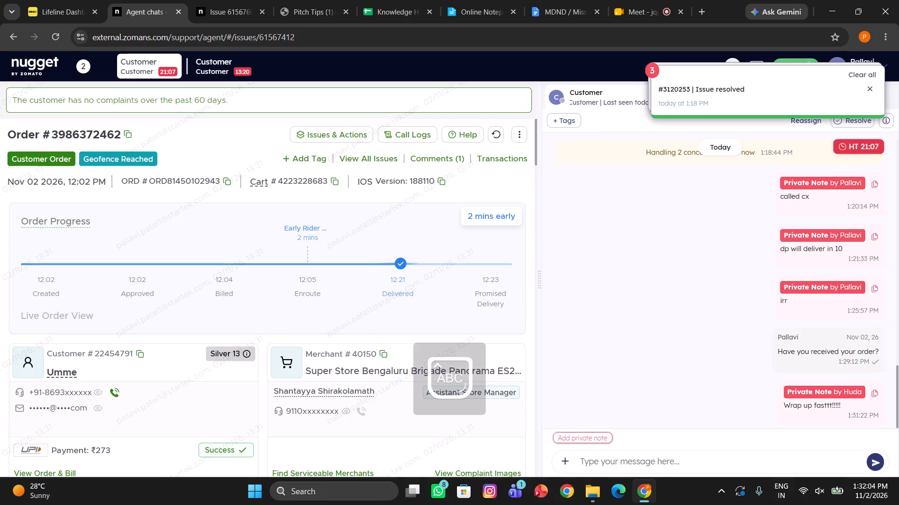
Send the message "Waiting for your response." in the missing-order customer's chat, correcting the misspelled first word.
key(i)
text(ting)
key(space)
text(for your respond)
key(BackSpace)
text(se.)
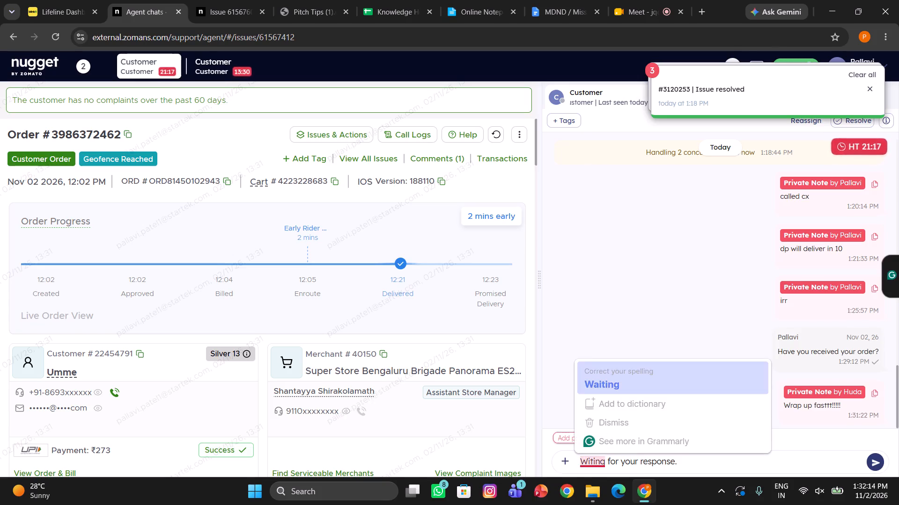
click(597, 383)
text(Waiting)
click(702, 462)
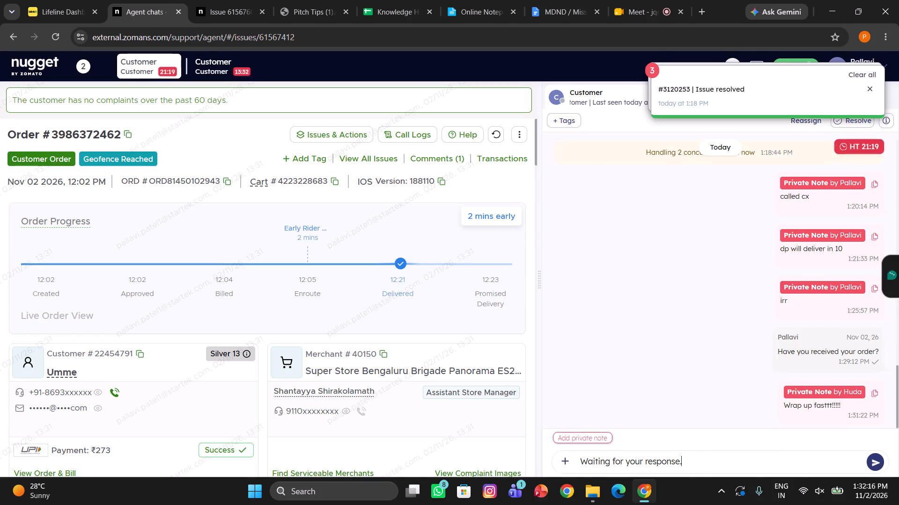
key(Return)
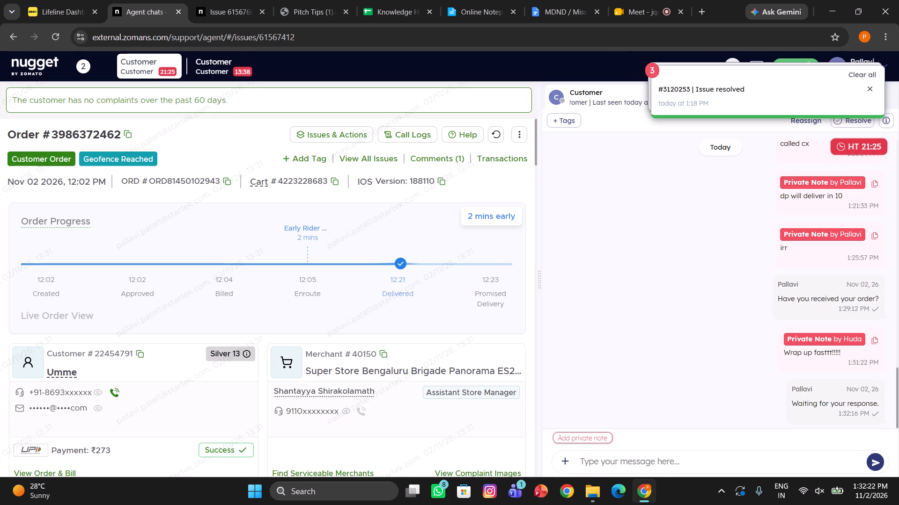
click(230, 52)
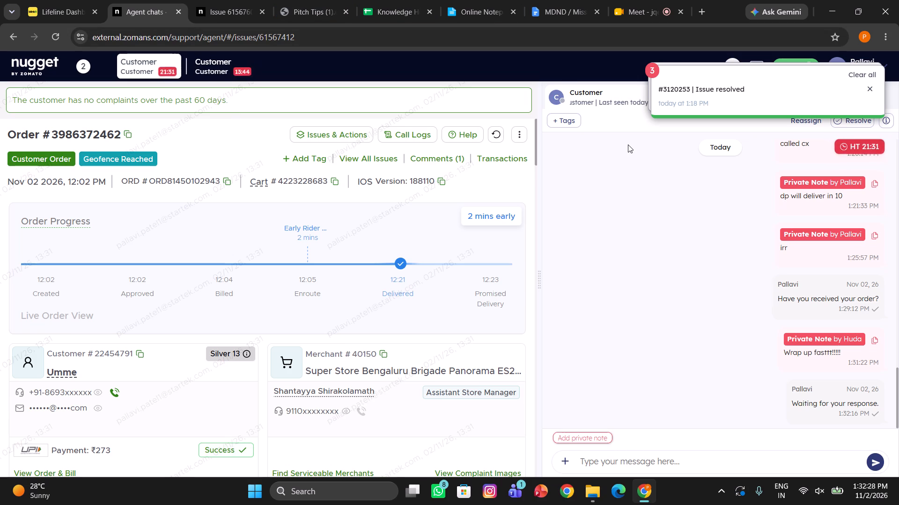
click(496, 0)
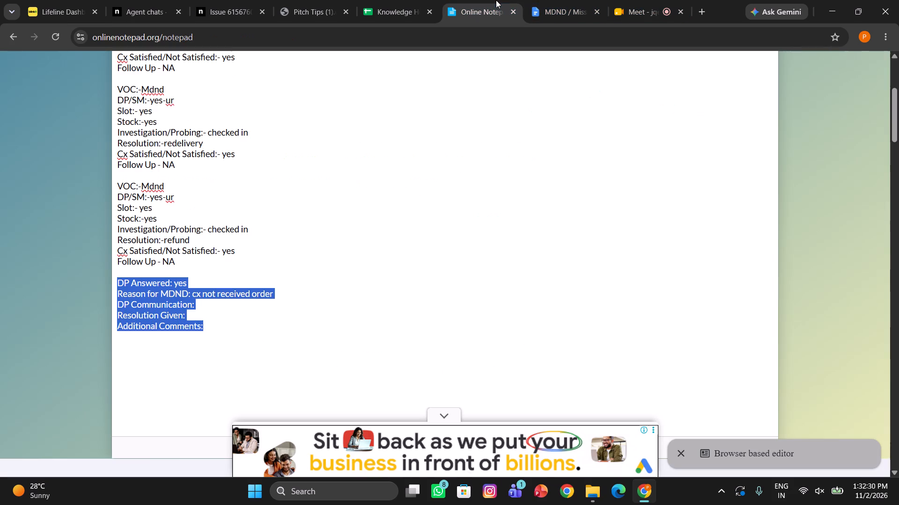
key(ctrl+c)
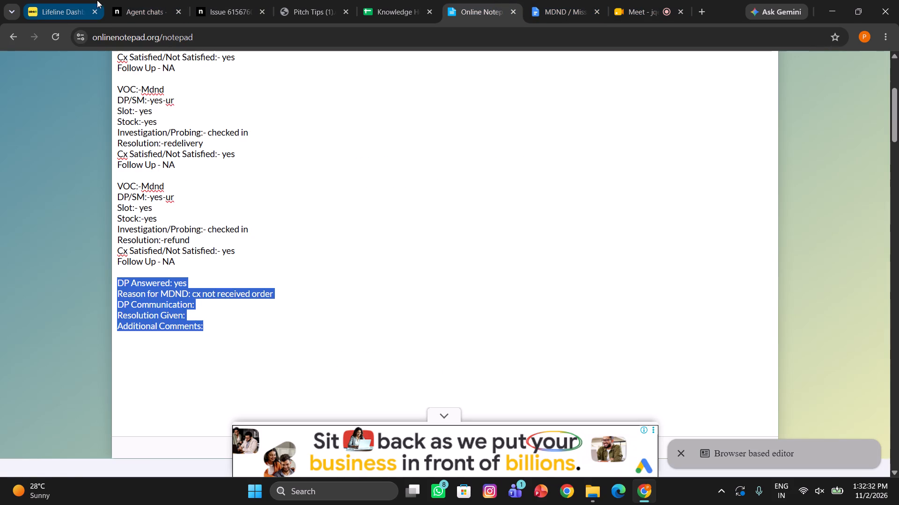
click(137, 0)
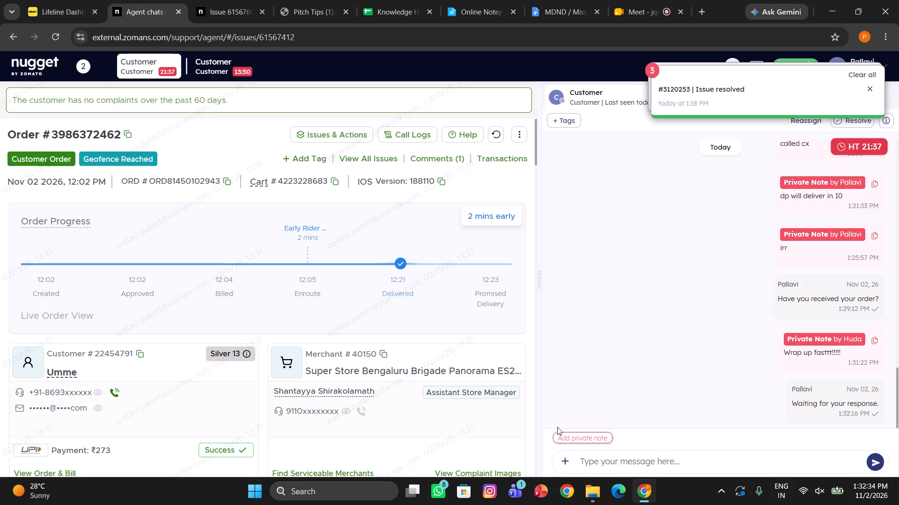
click(573, 438)
key(ctrl+v)
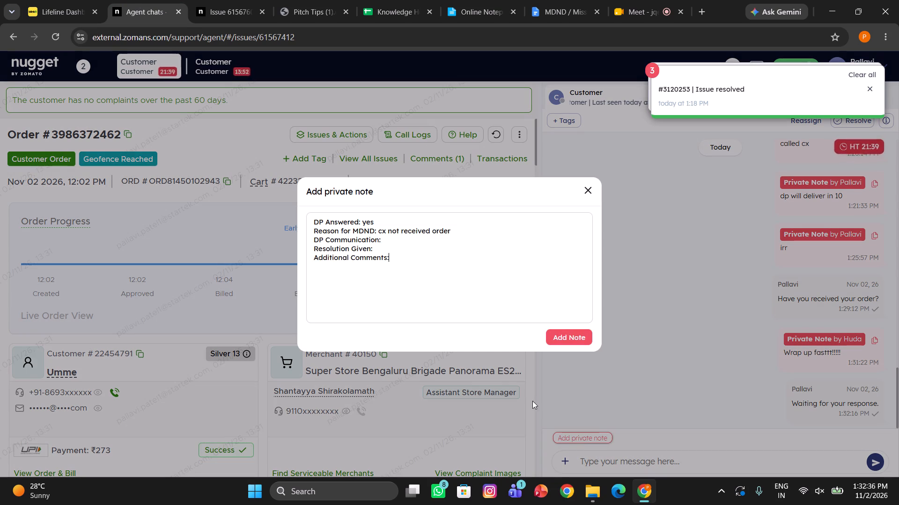
Fill in DP Communication as "DP submitted order to store." and Resolution Given as "refund", and add the private note.
click(393, 240)
key(space)
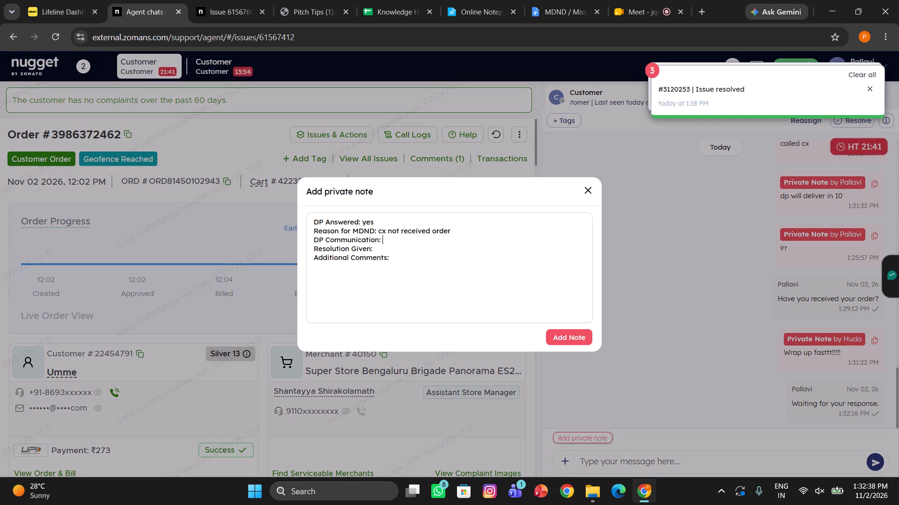
text(dp submmited order)
key(space)
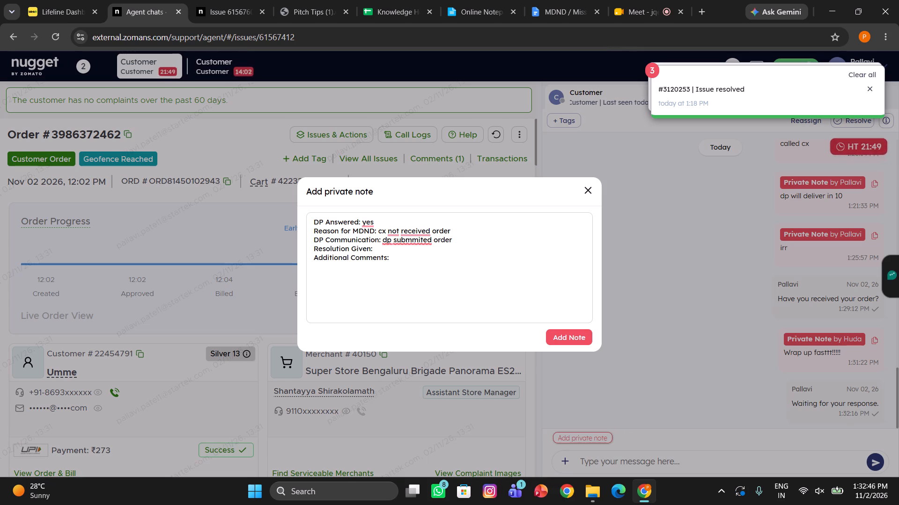
text(to store.)
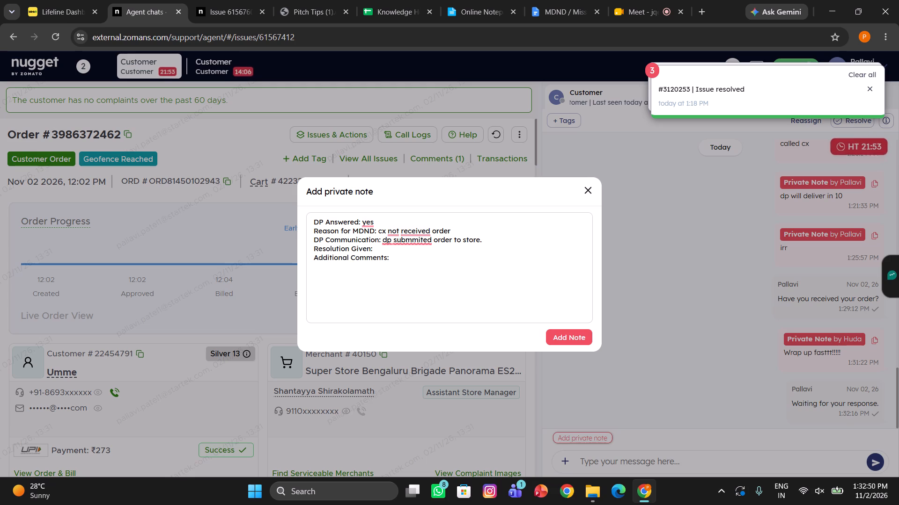
click(393, 258)
text(DP submitted)
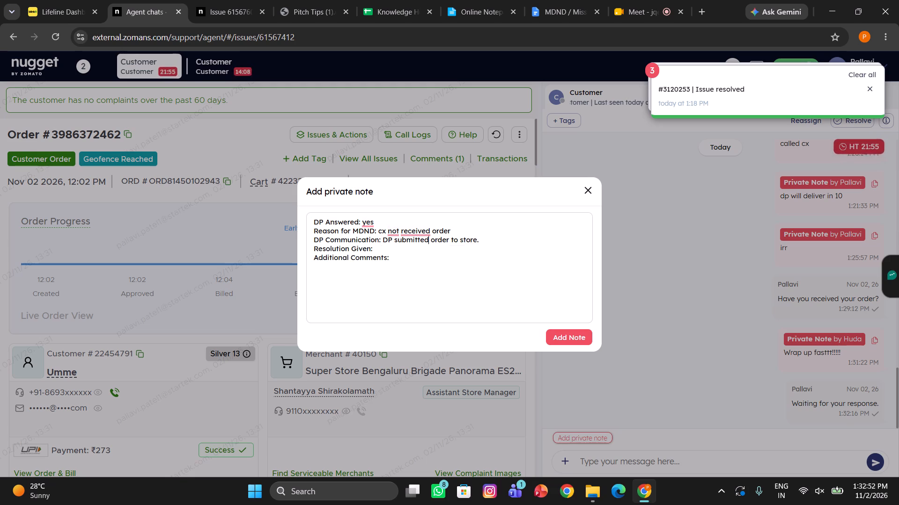
click(377, 245)
key(space)
text(refund)
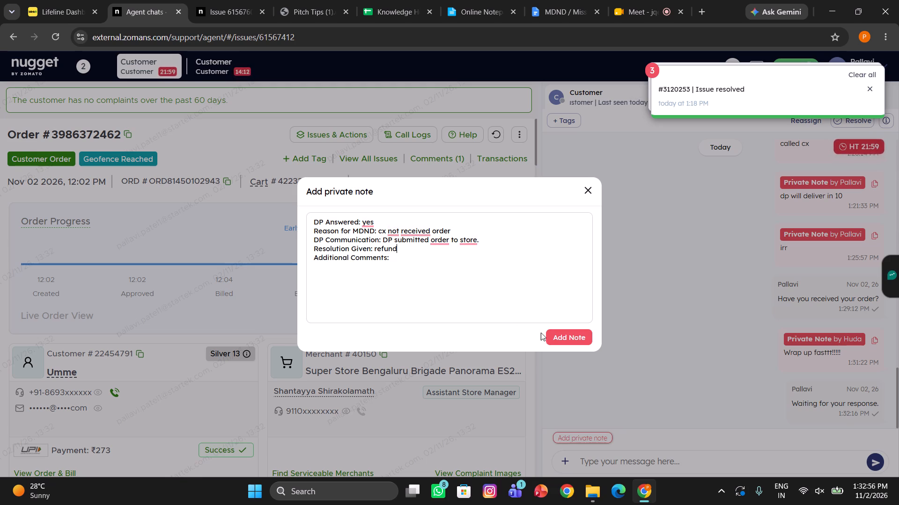
click(567, 332)
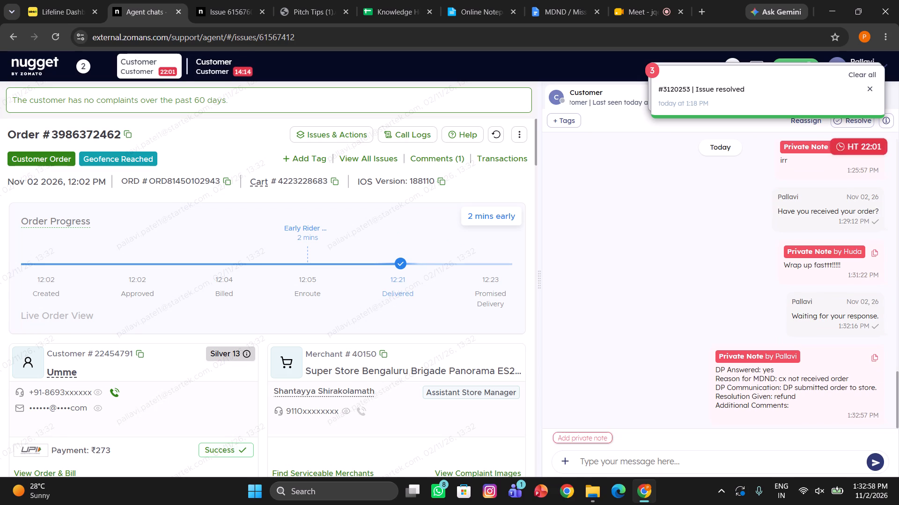
drag(794, 406, 723, 367)
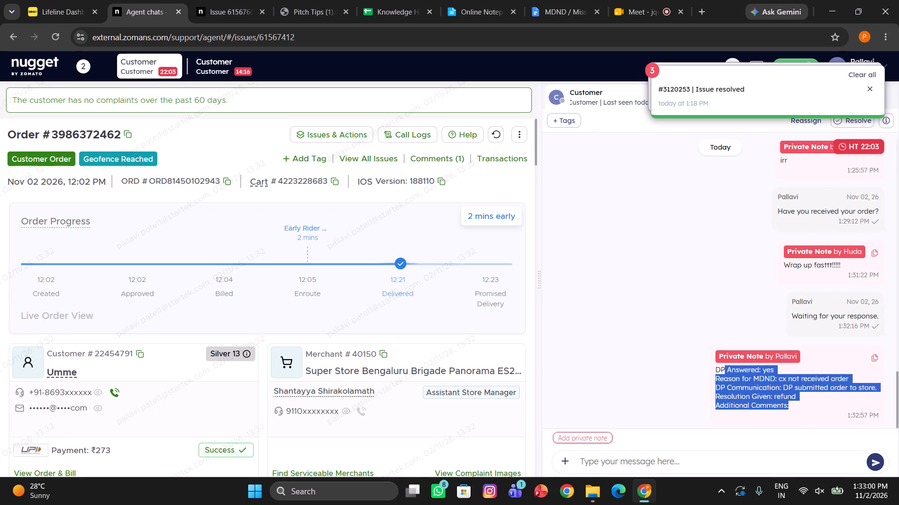
drag(723, 367, 712, 368)
key(ctrl+c)
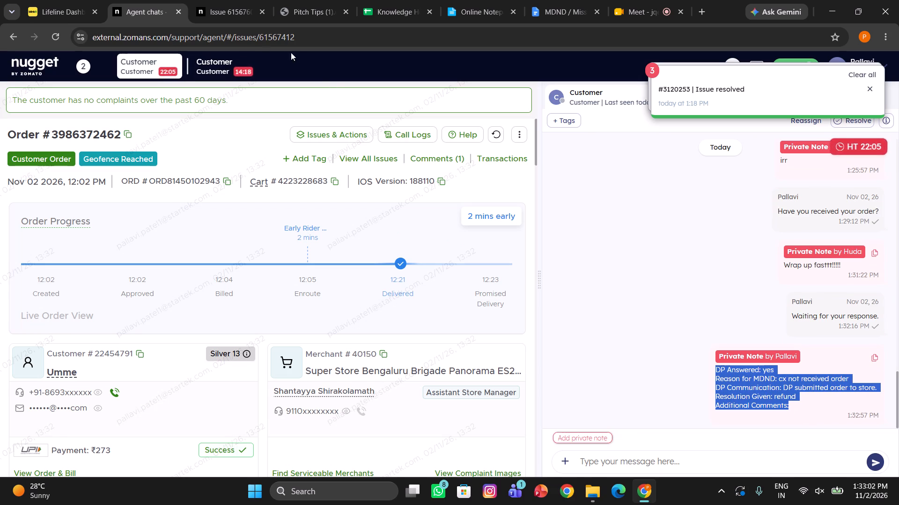
click(221, 58)
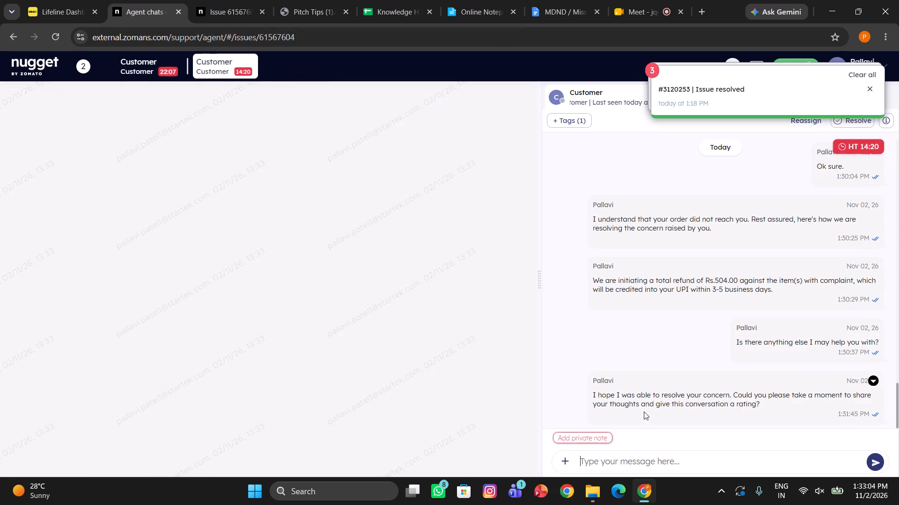
click(566, 437)
key(ctrl+v)
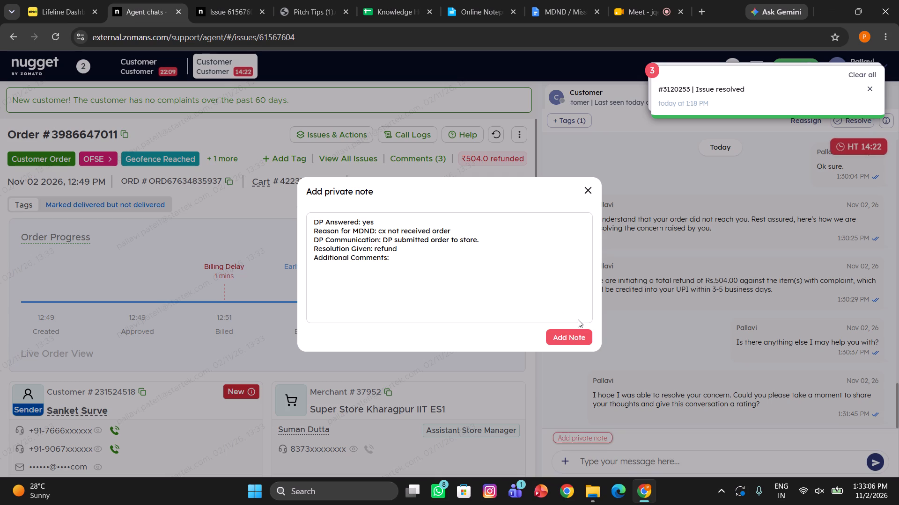
click(564, 334)
Send the refund customer the "/Closing" canned response thanking them for choosing Blinkit.
click(619, 460)
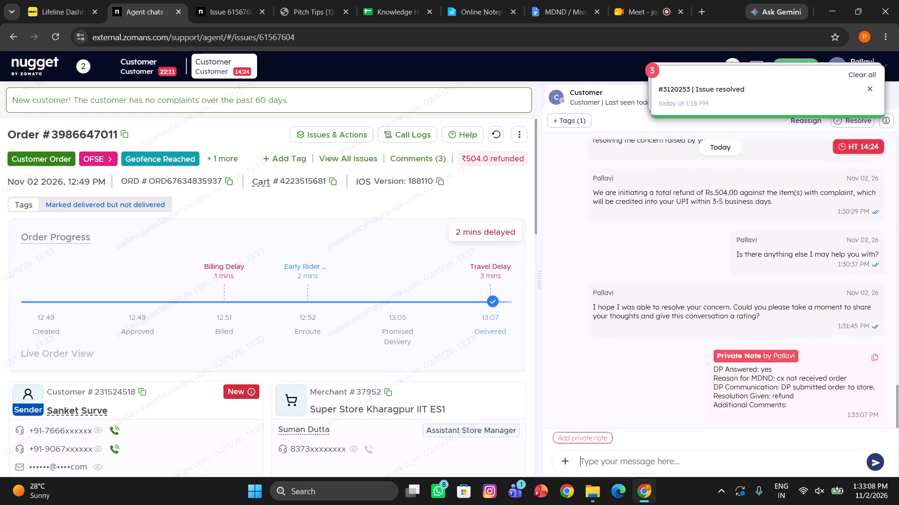
text(/clo)
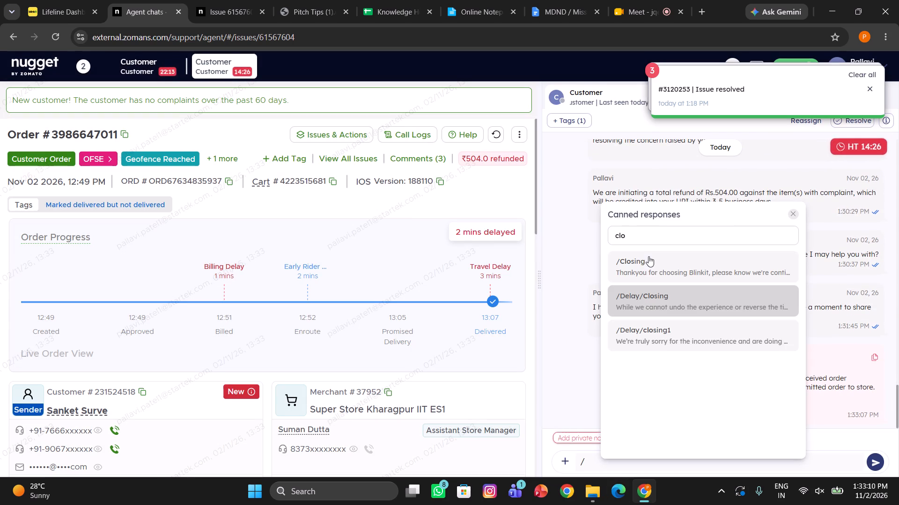
click(644, 259)
key(Return)
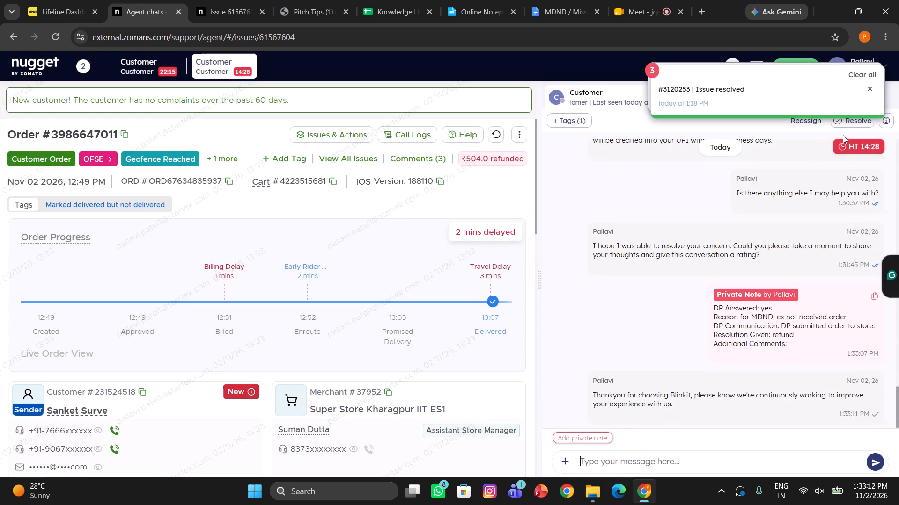
click(843, 119)
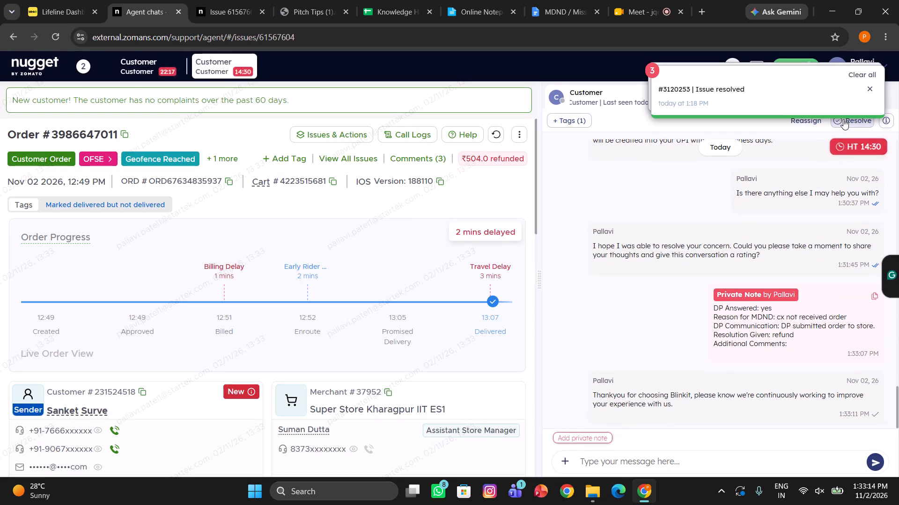
click(566, 288)
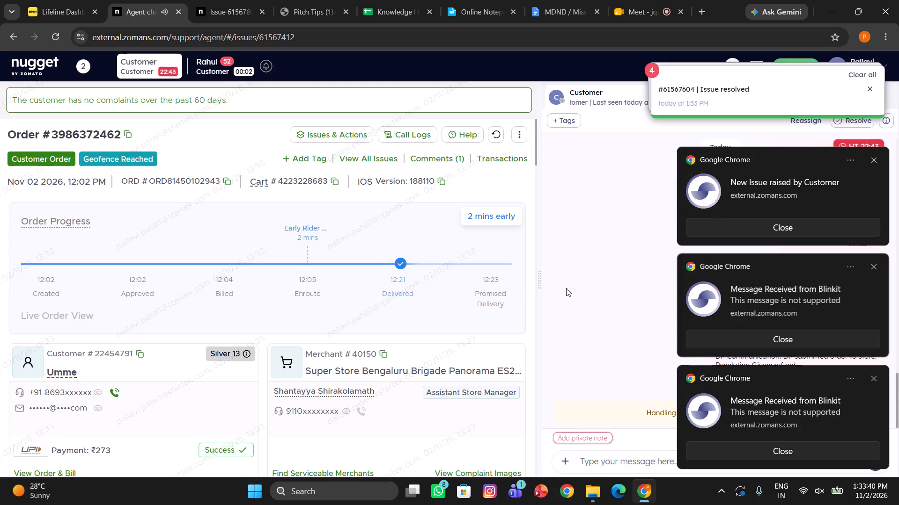
click(221, 70)
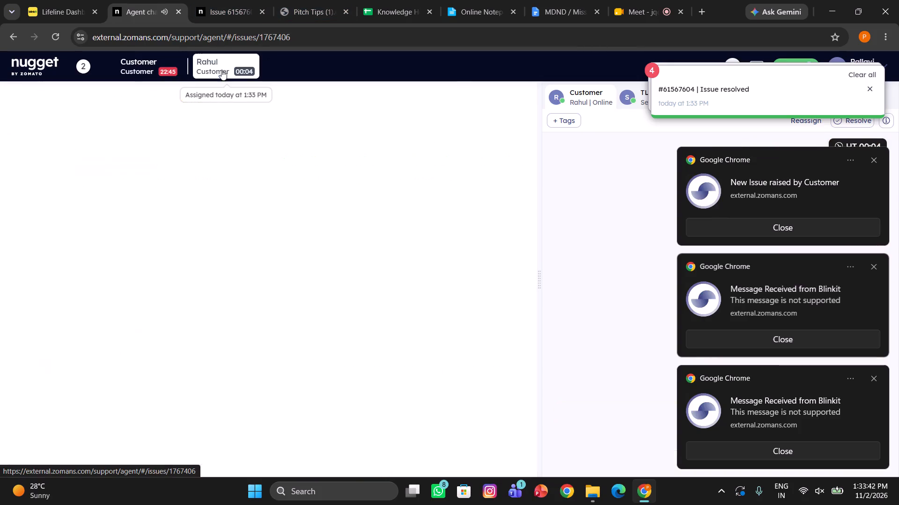
click(635, 407)
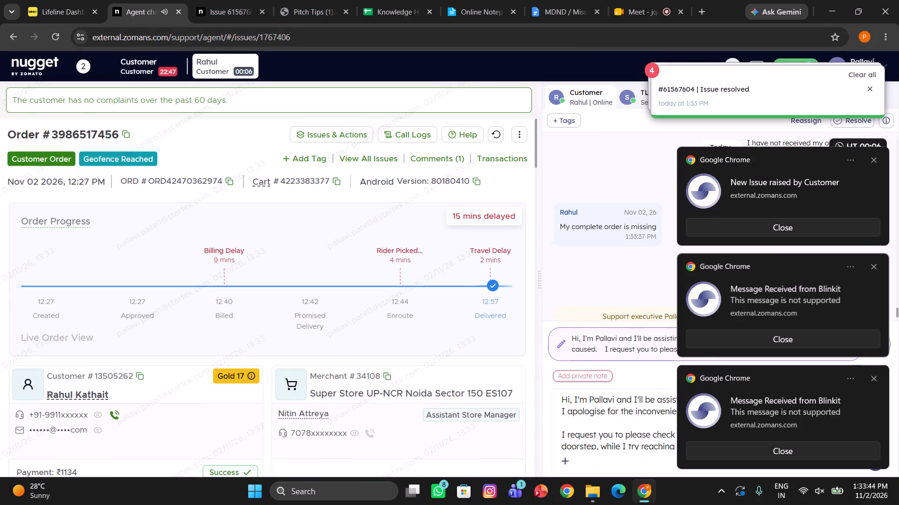
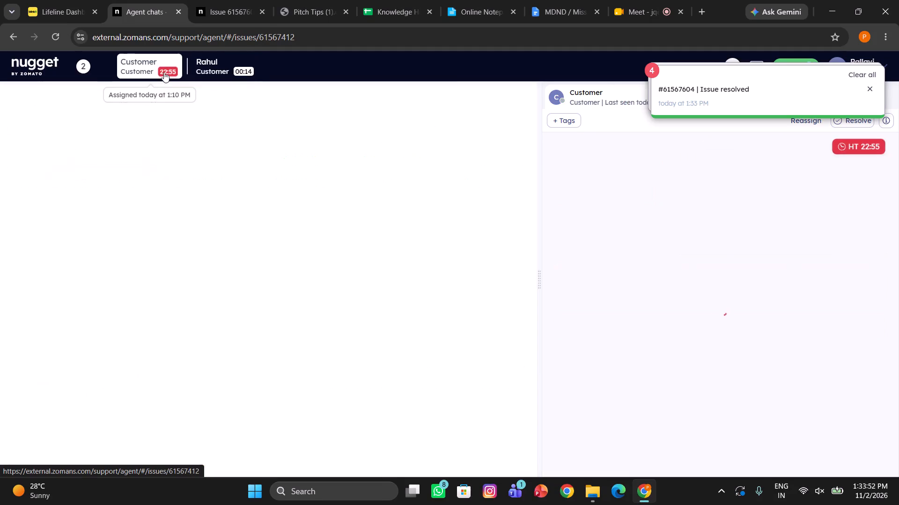
scroll(666, 265, down, 1)
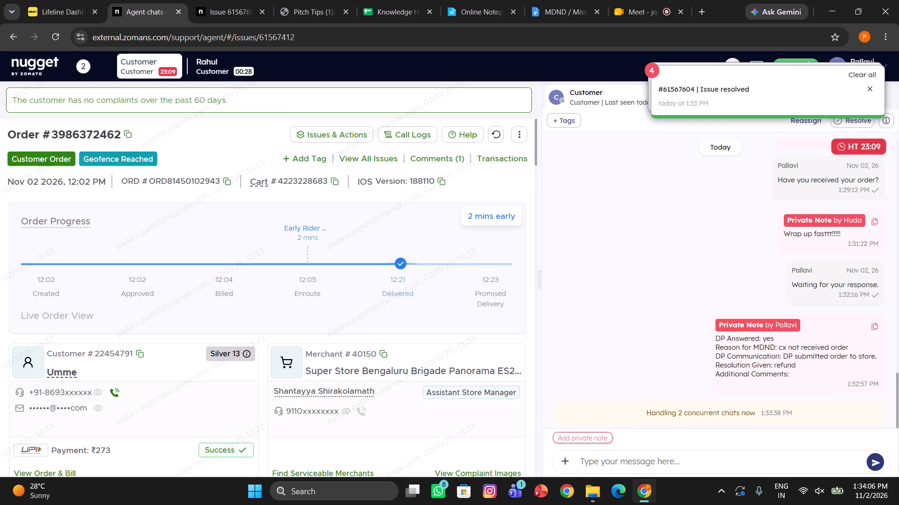
text(/awa)
click(699, 275)
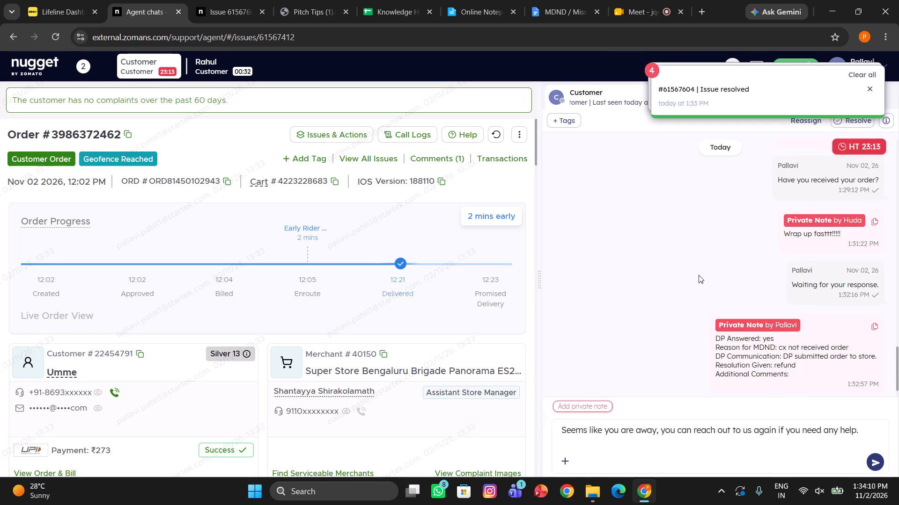
key(Return)
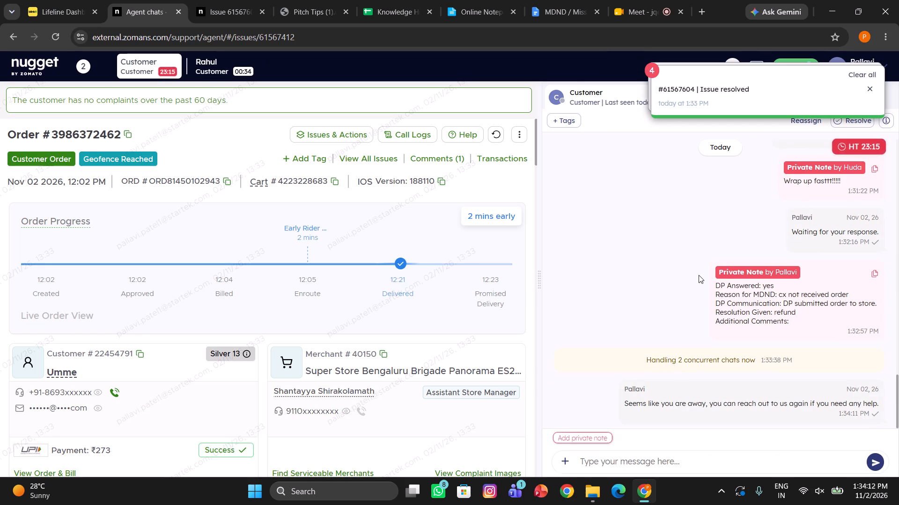
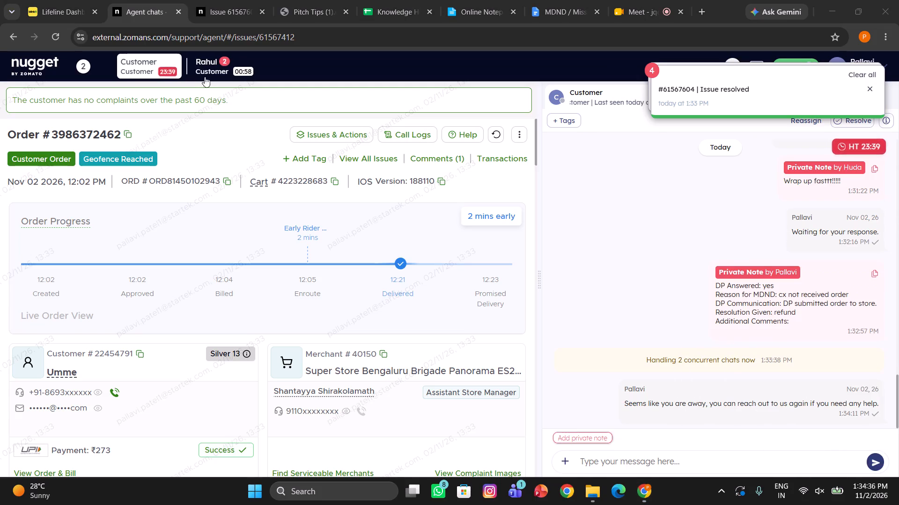
click(218, 69)
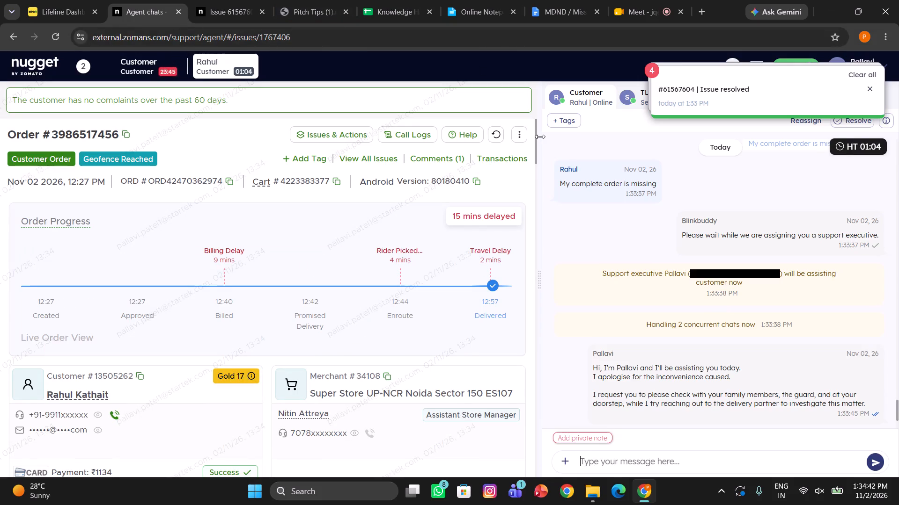
scroll(325, 115, down, 1)
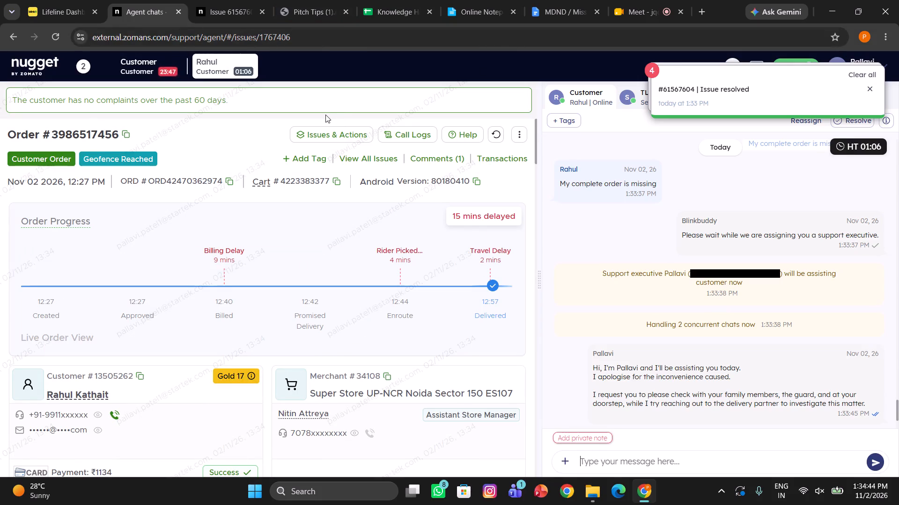
scroll(317, 198, down, 1)
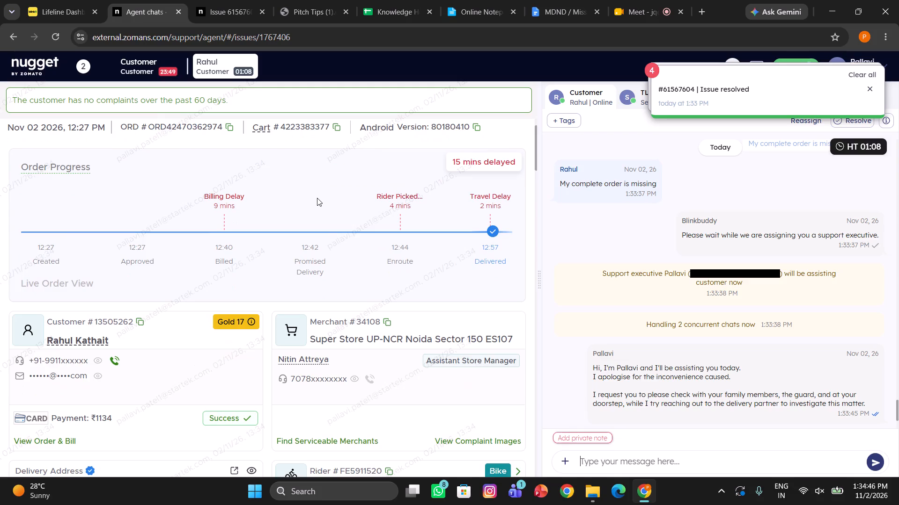
scroll(317, 198, down, 1)
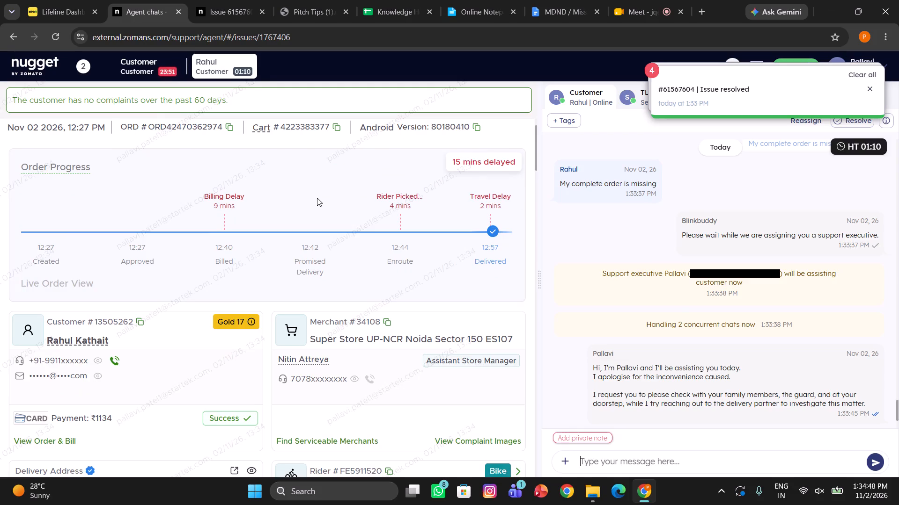
scroll(317, 198, down, 2)
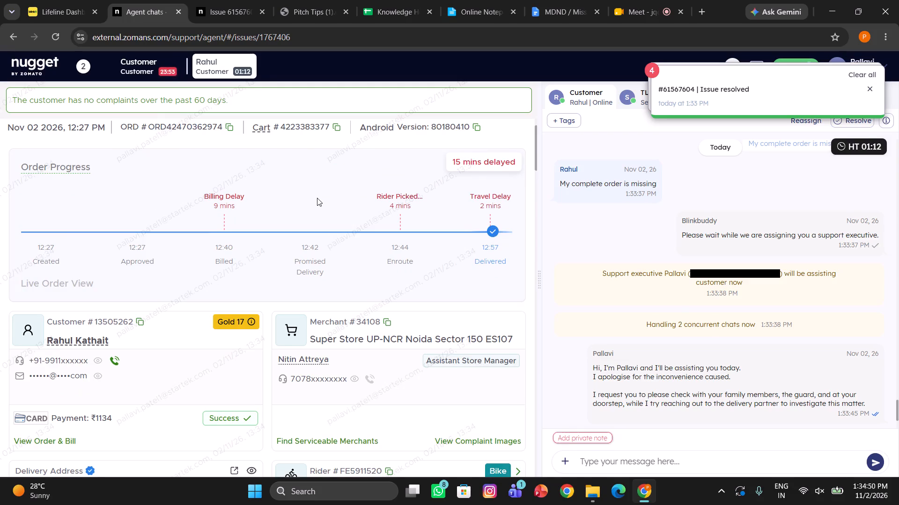
scroll(317, 198, down, 2)
scroll(295, 239, down, 2)
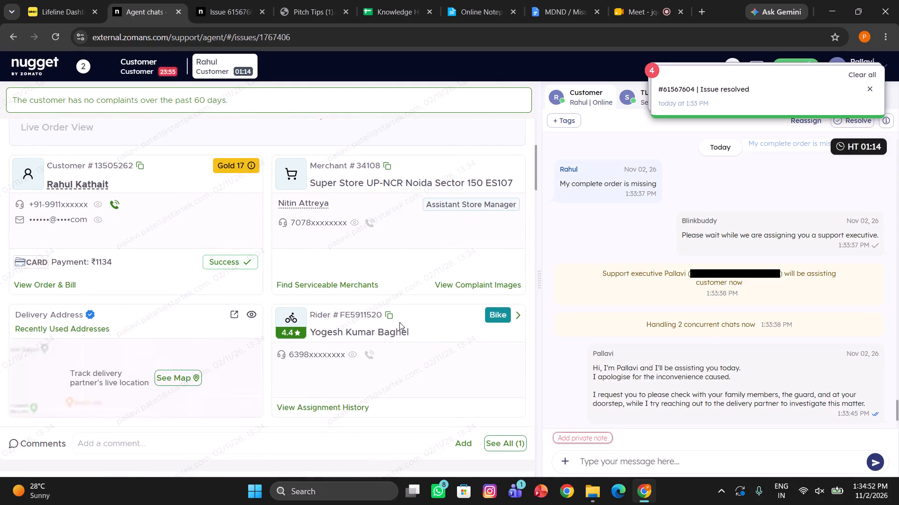
click(371, 356)
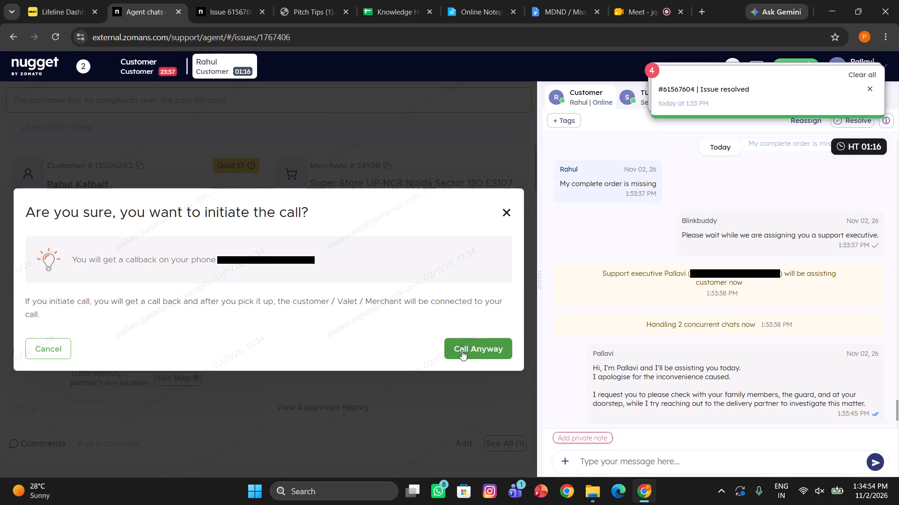
click(462, 350)
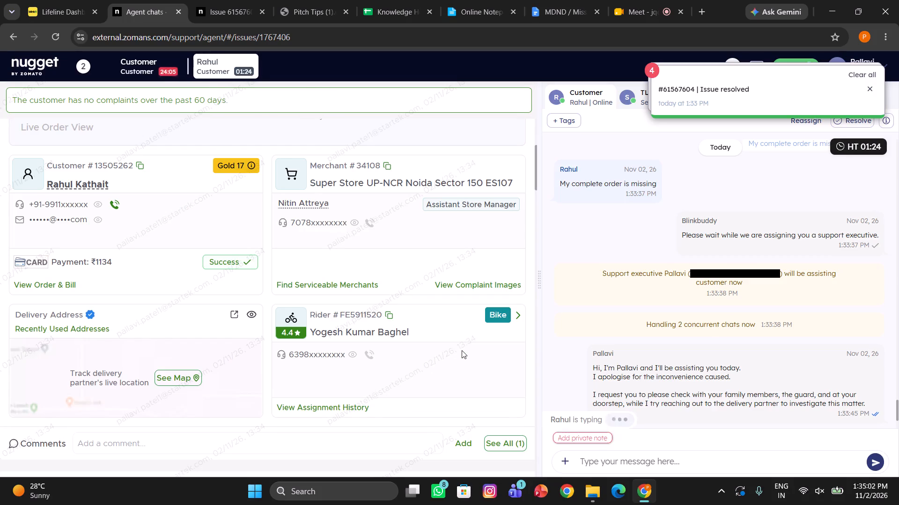
click(584, 435)
text(called dp)
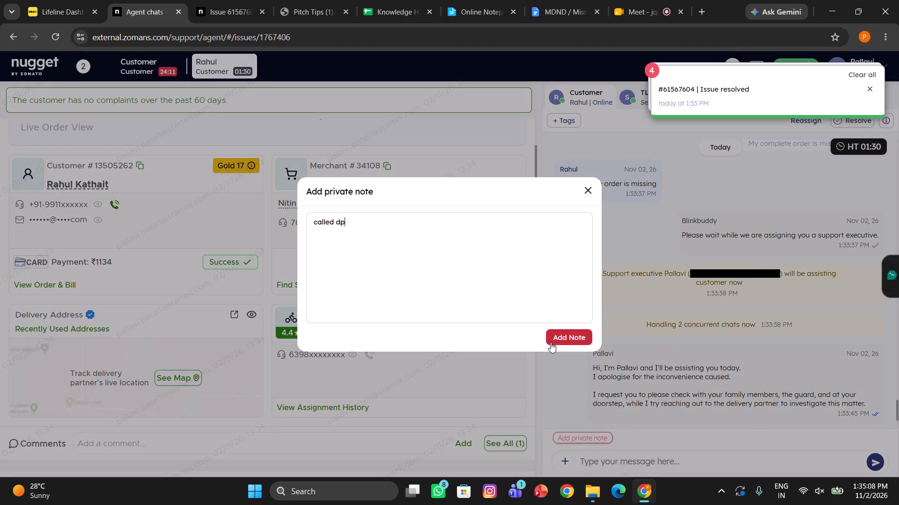
click(551, 342)
Clear all the pop-up issue notifications.
click(872, 74)
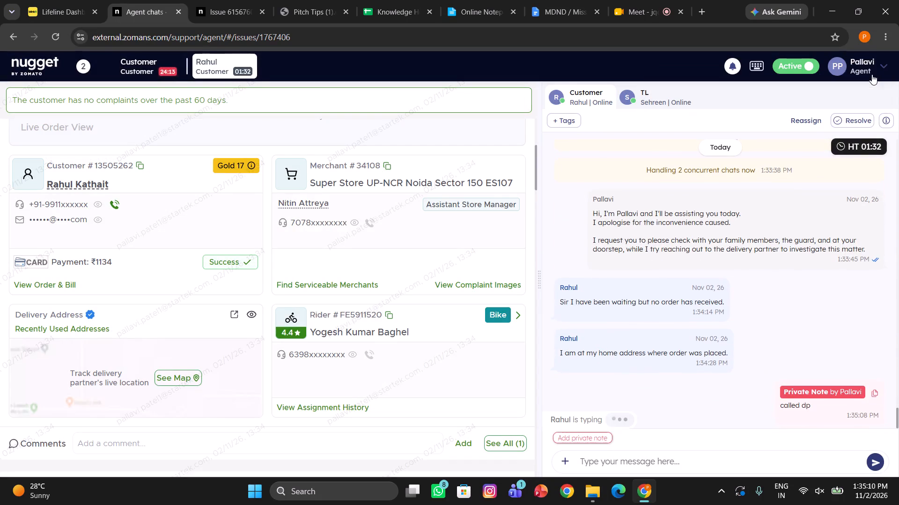
click(838, 64)
click(776, 138)
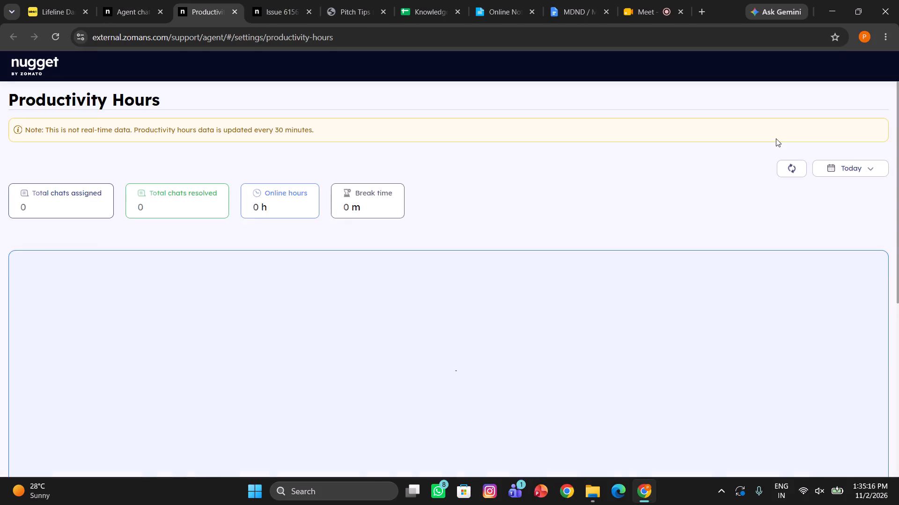
click(120, 9)
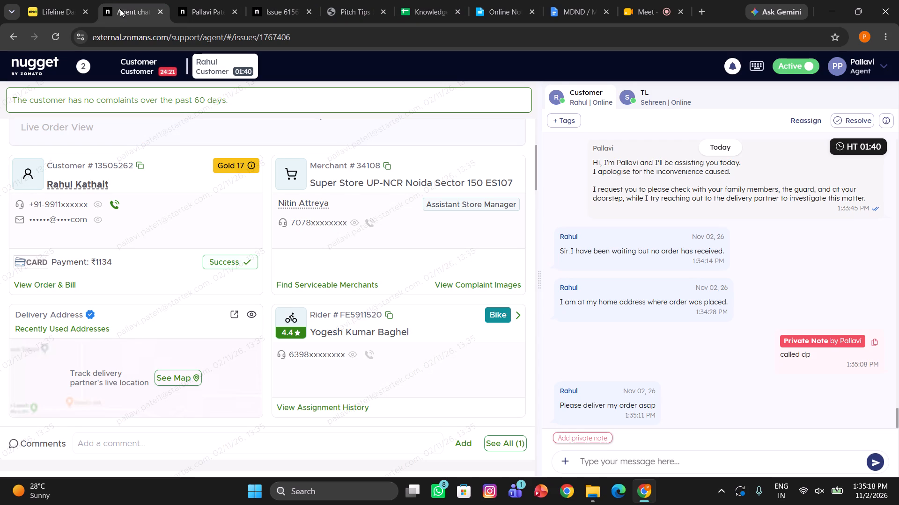
scroll(708, 334, down, 1)
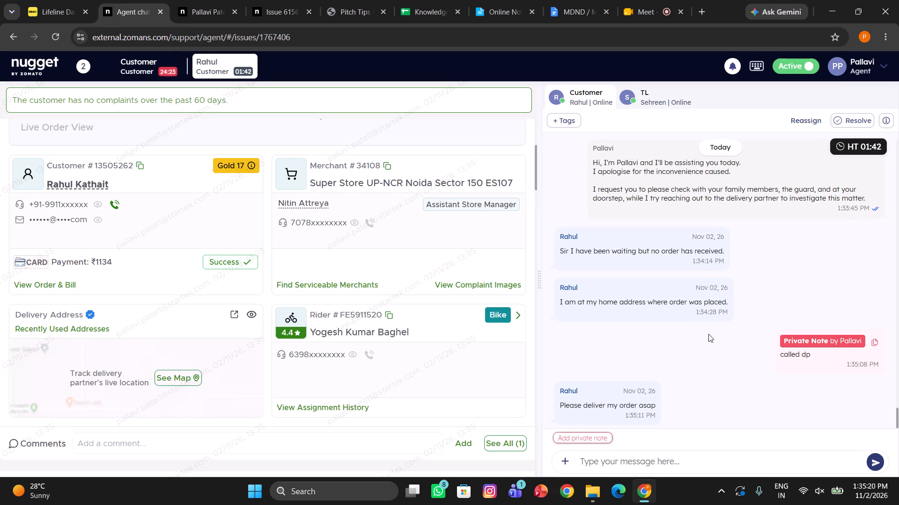
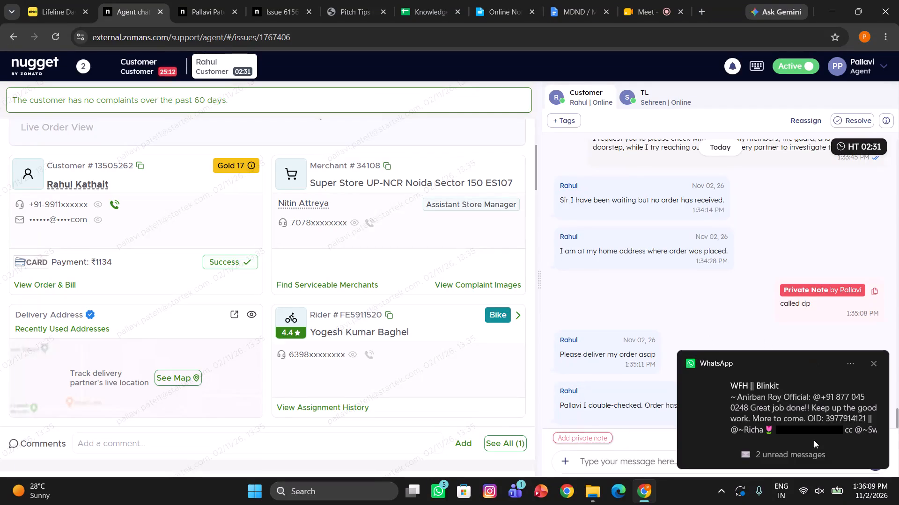
click(876, 362)
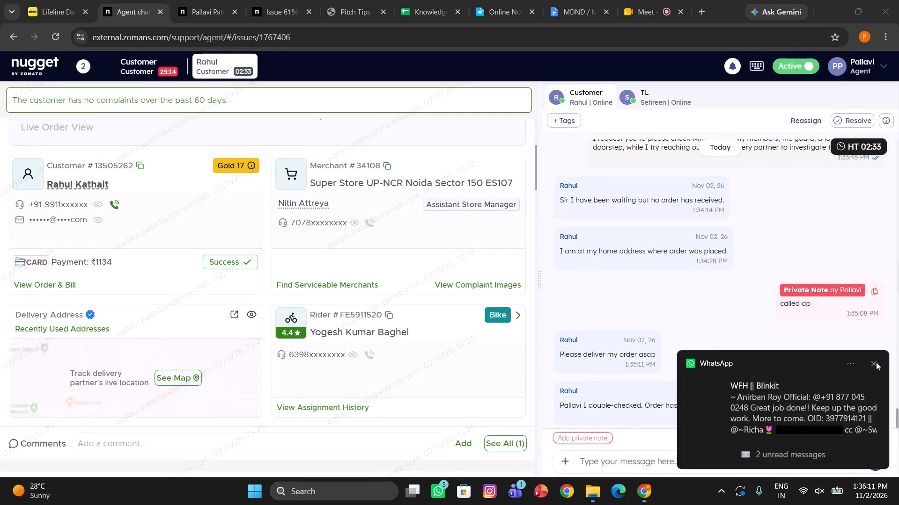
click(374, 353)
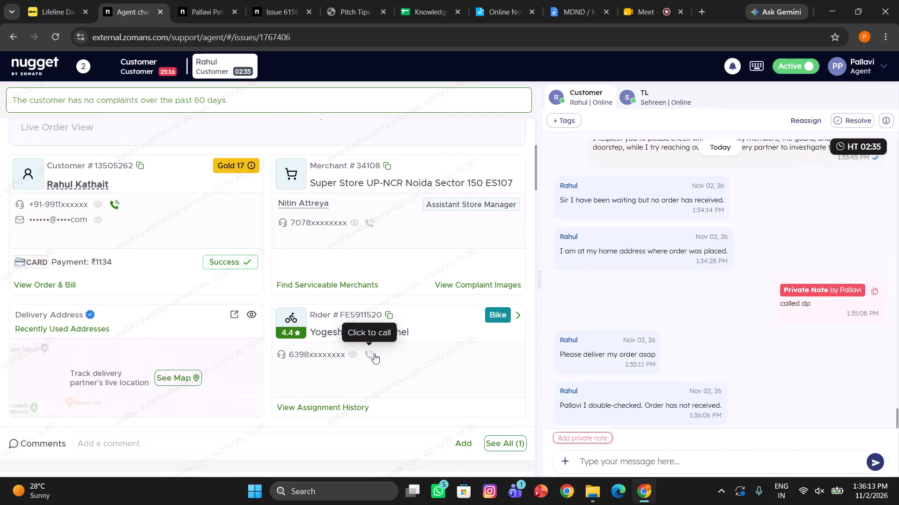
click(482, 341)
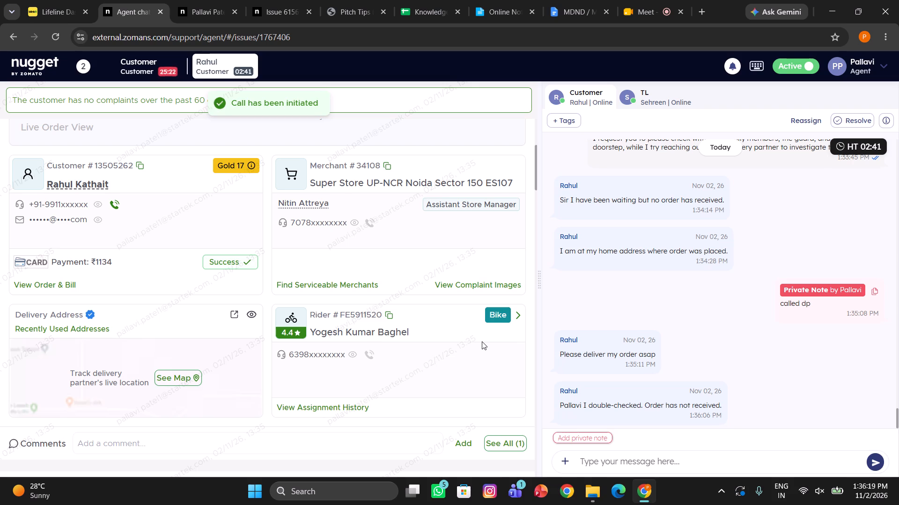
triple_click(586, 356)
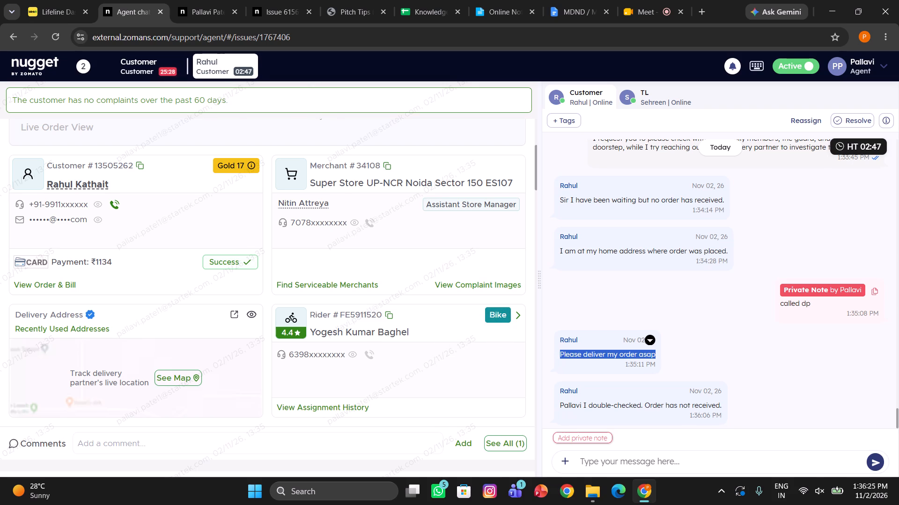
triple_click(565, 401)
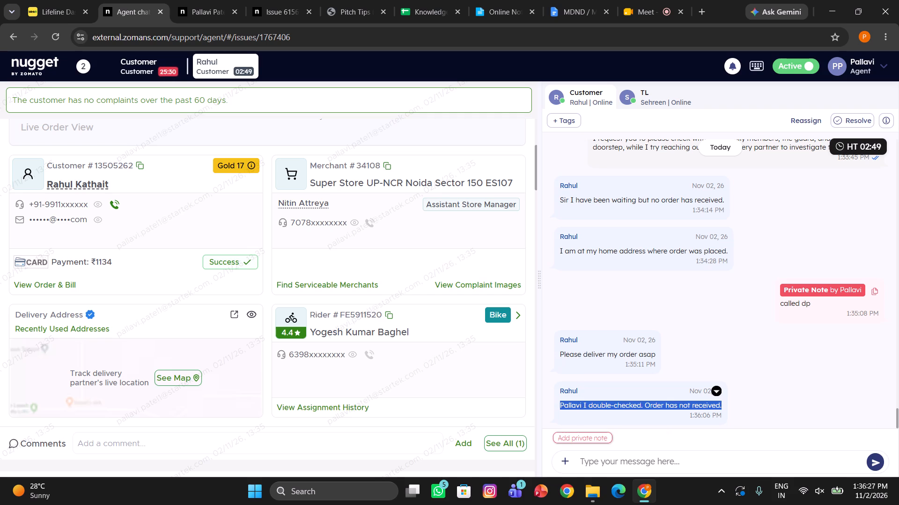
triple_click(572, 359)
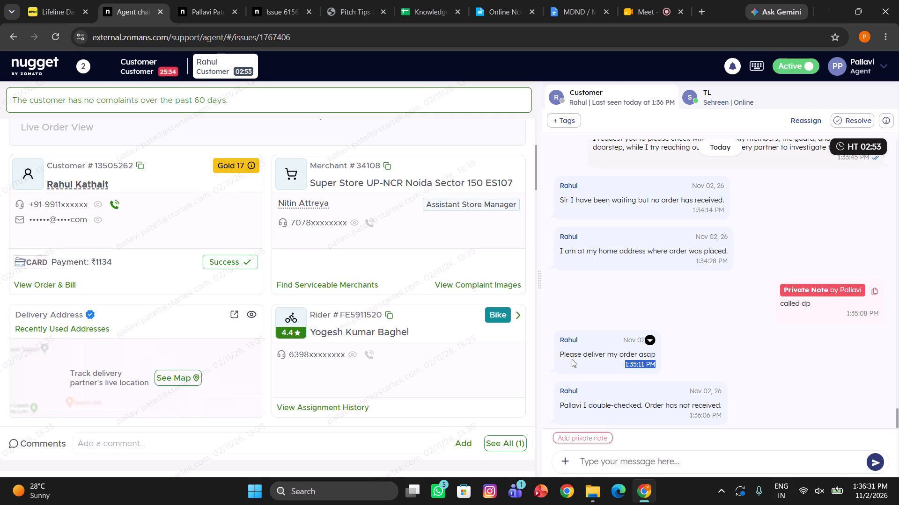
triple_click(560, 356)
click(560, 356)
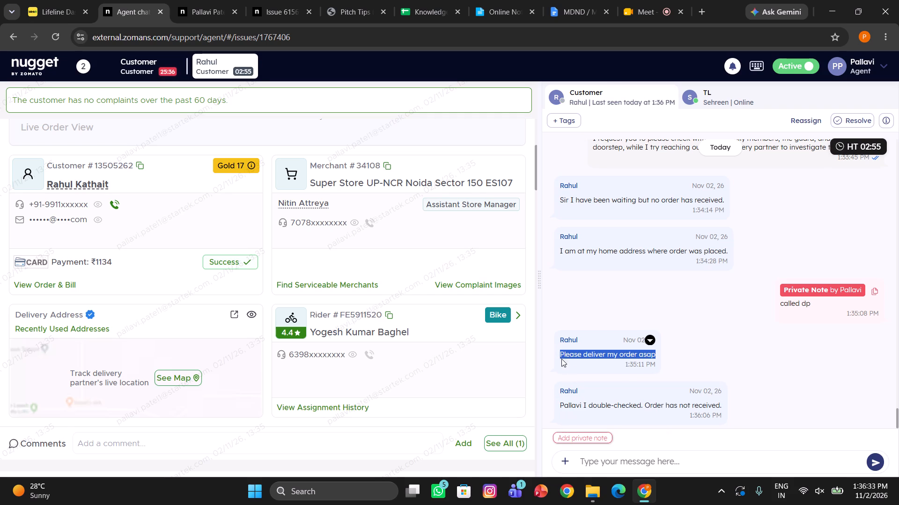
triple_click(592, 402)
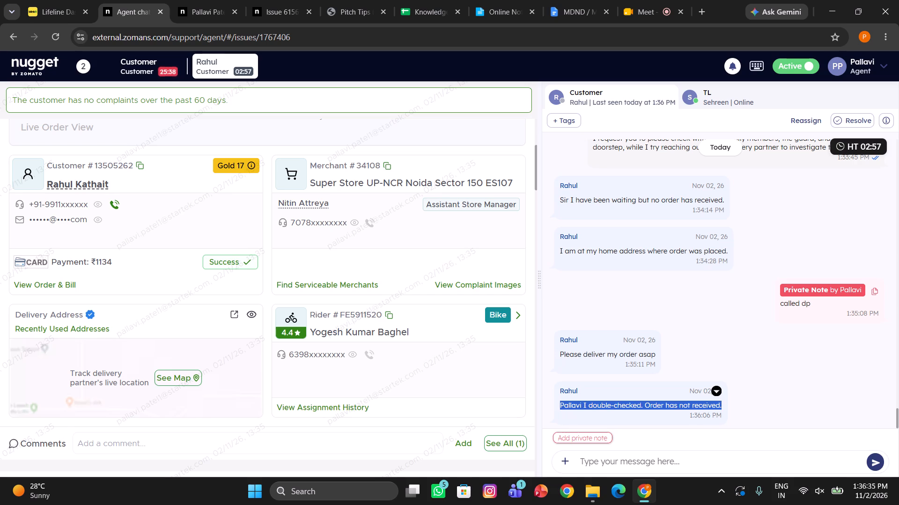
click(592, 402)
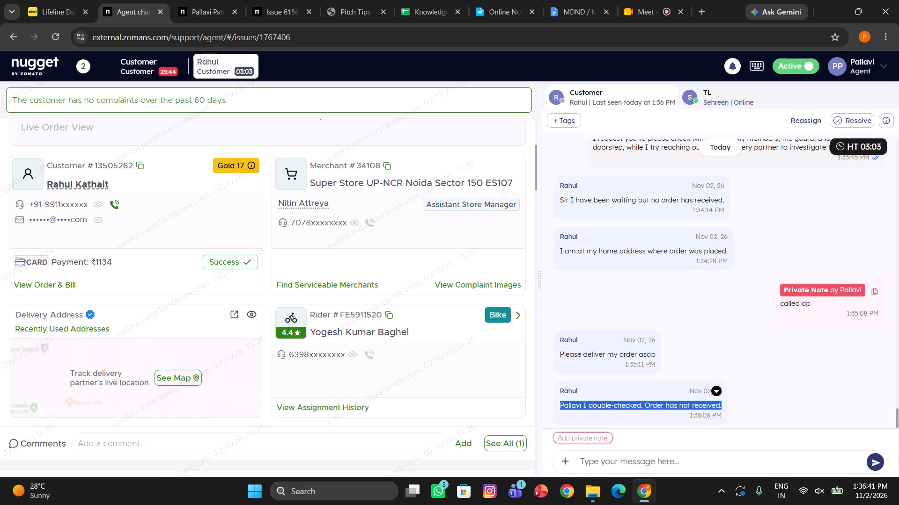
Send the canned contact-permission question, replacing its "xxxx or xxxx" placeholder with the first four digits of the customer's registered number.
click(662, 465)
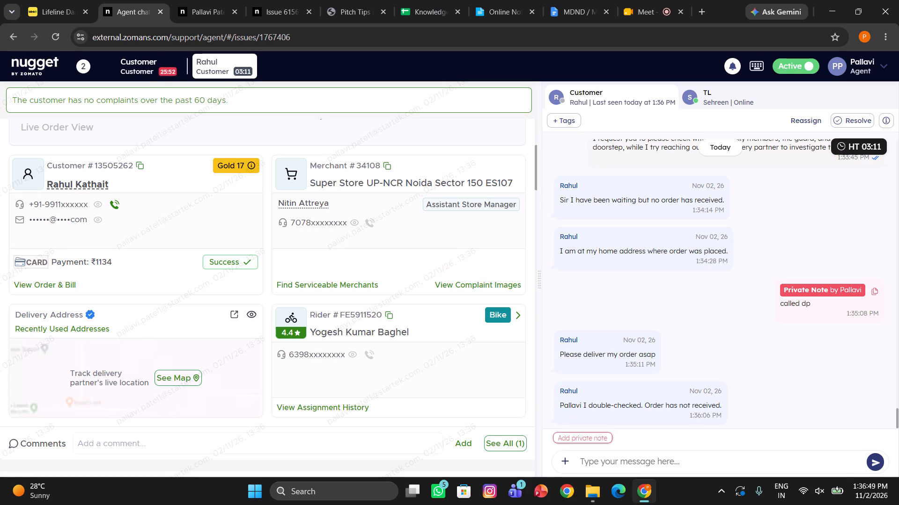
text(/thi)
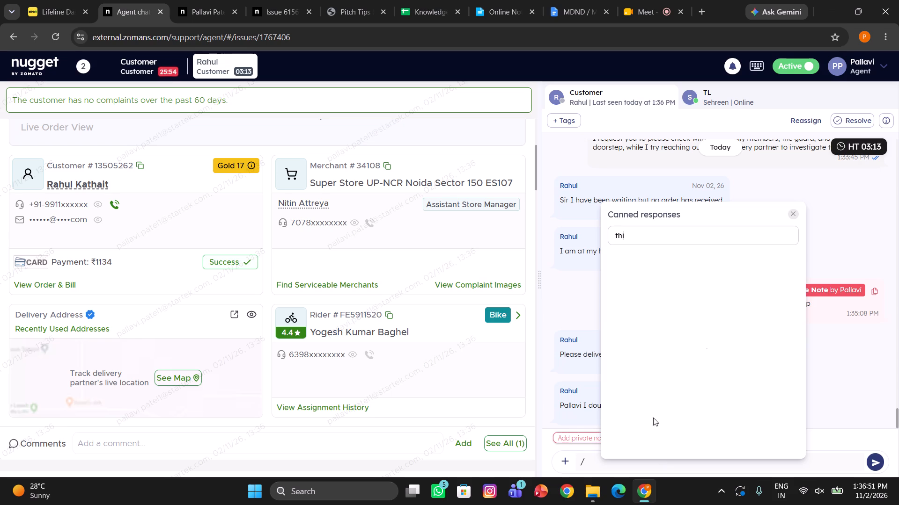
click(703, 262)
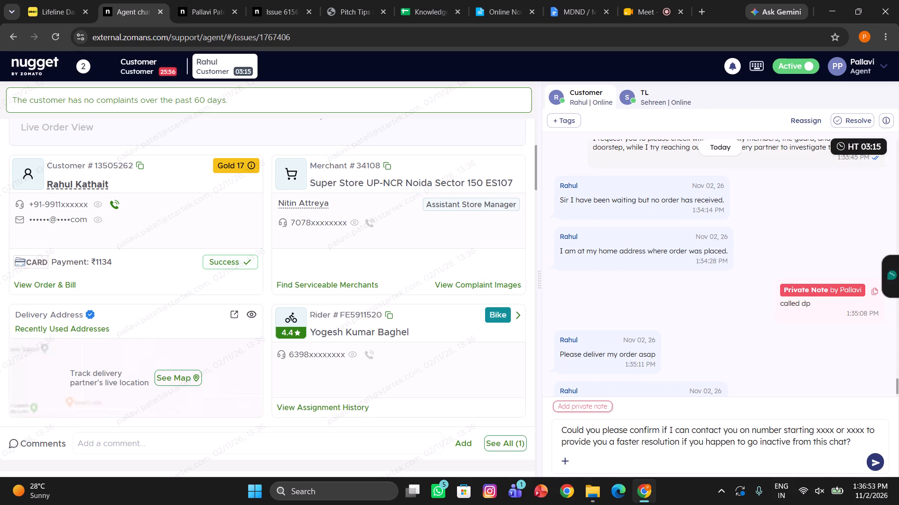
drag(817, 433, 861, 430)
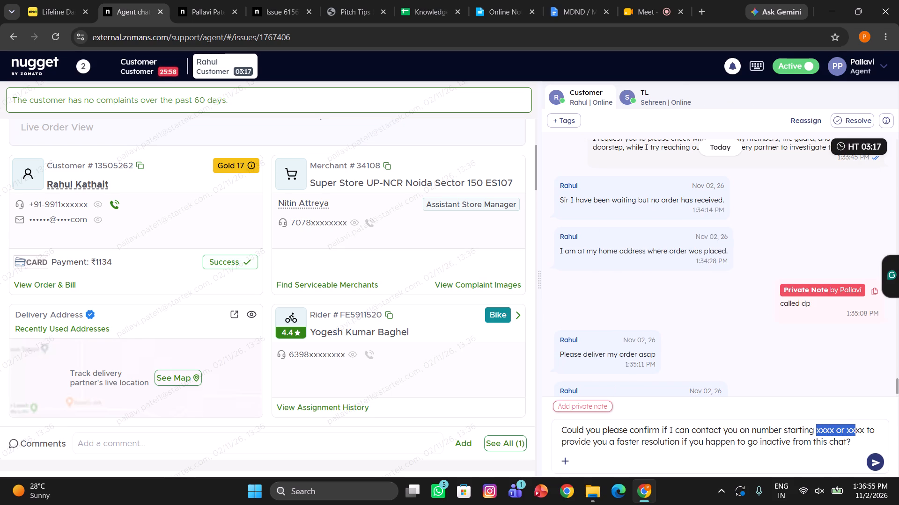
drag(861, 430, 866, 429)
scroll(537, 317, up, 2)
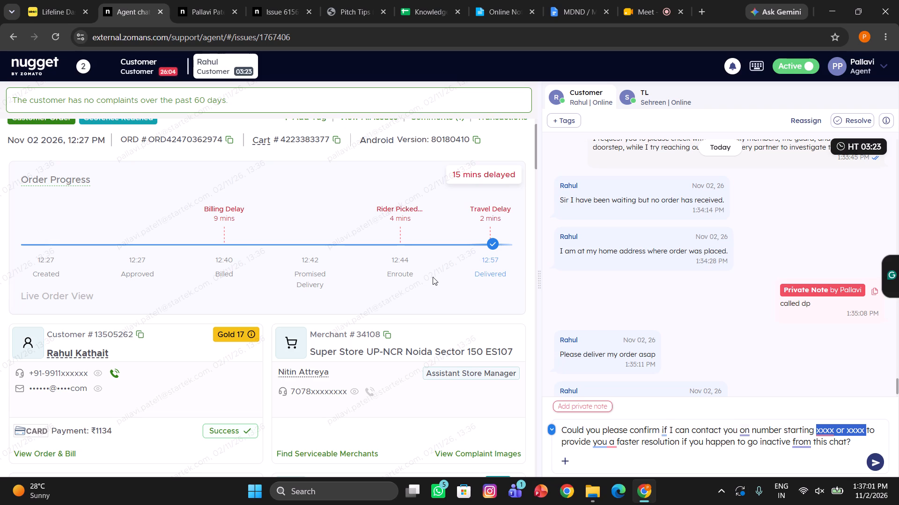
key(BackSpace)
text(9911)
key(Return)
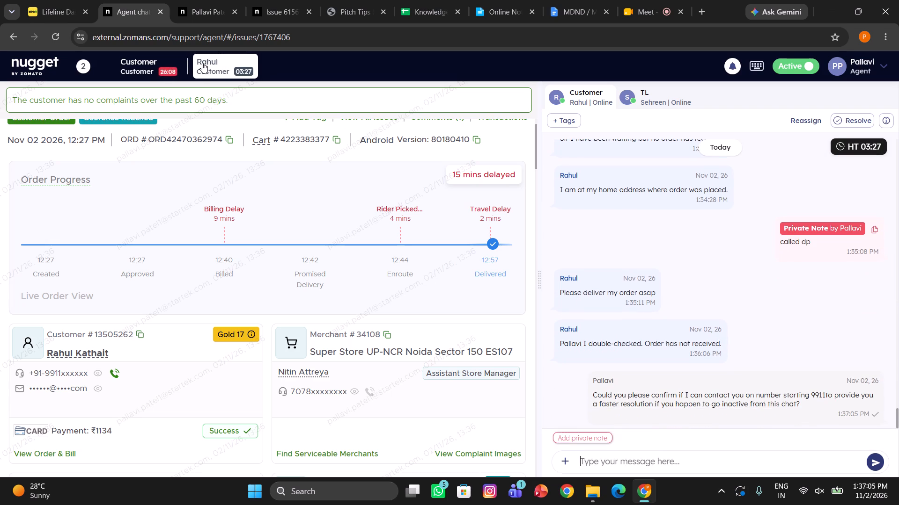
scroll(26, 311, down, 3)
click(249, 281)
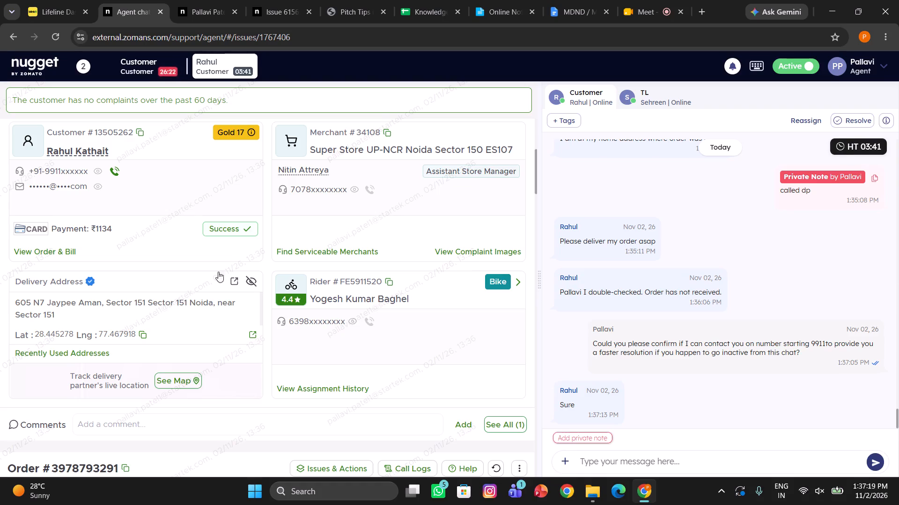
scroll(136, 195, up, 5)
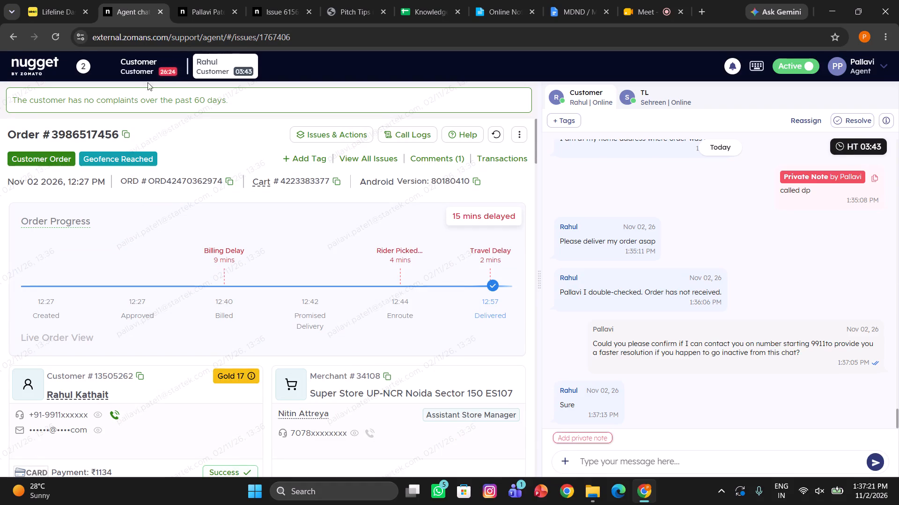
click(410, 137)
scroll(391, 303, left, 10)
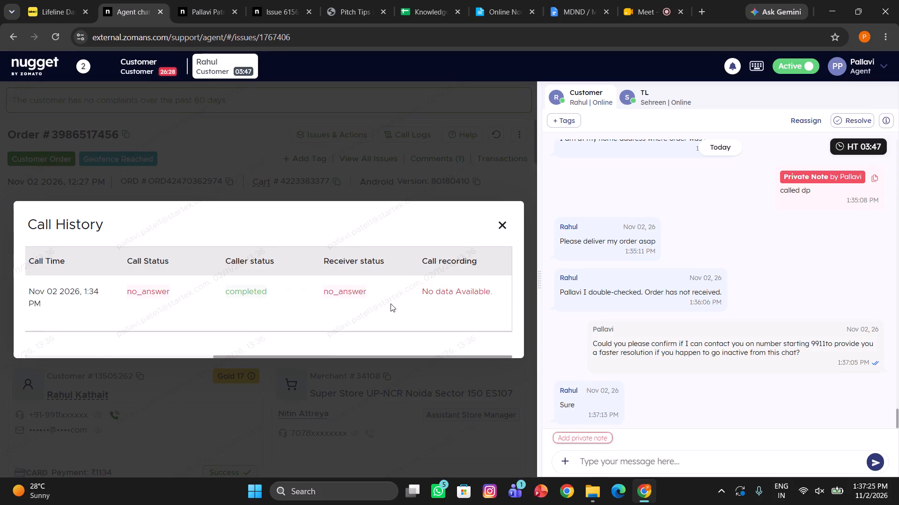
click(501, 224)
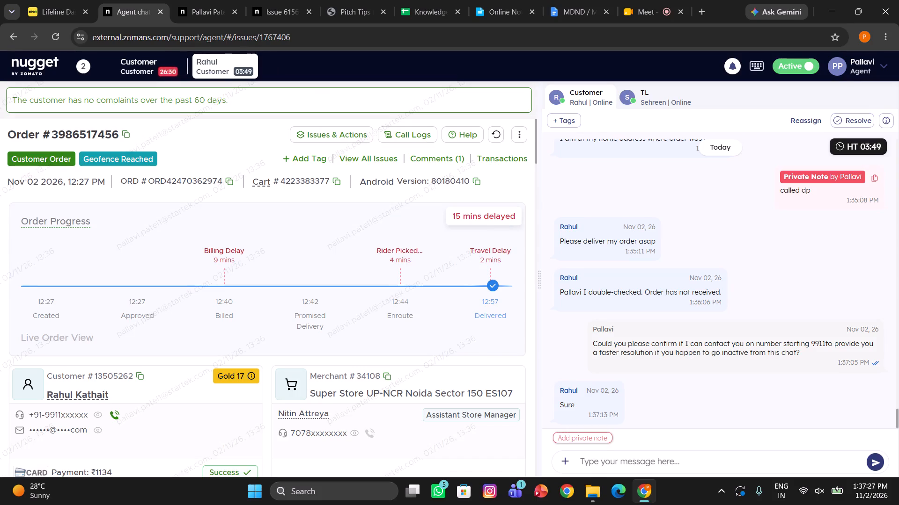
click(163, 62)
scroll(792, 281, down, 2)
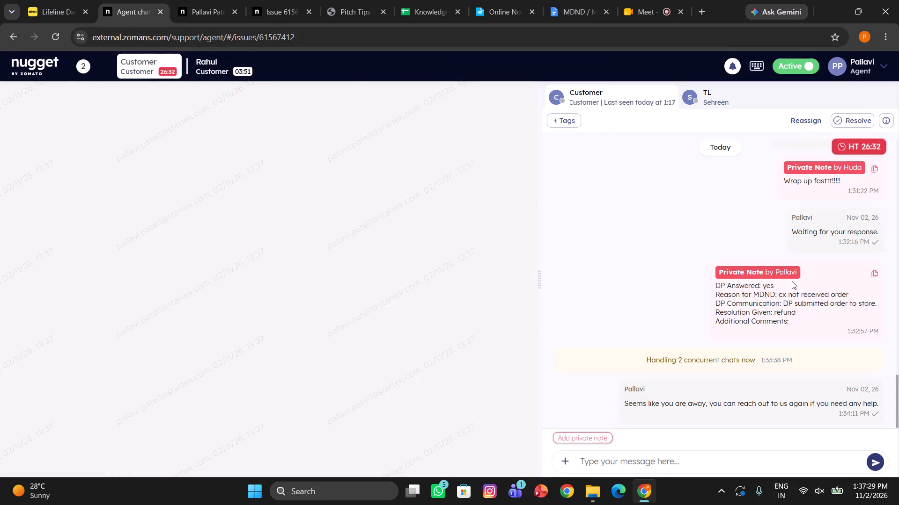
scroll(792, 281, down, 2)
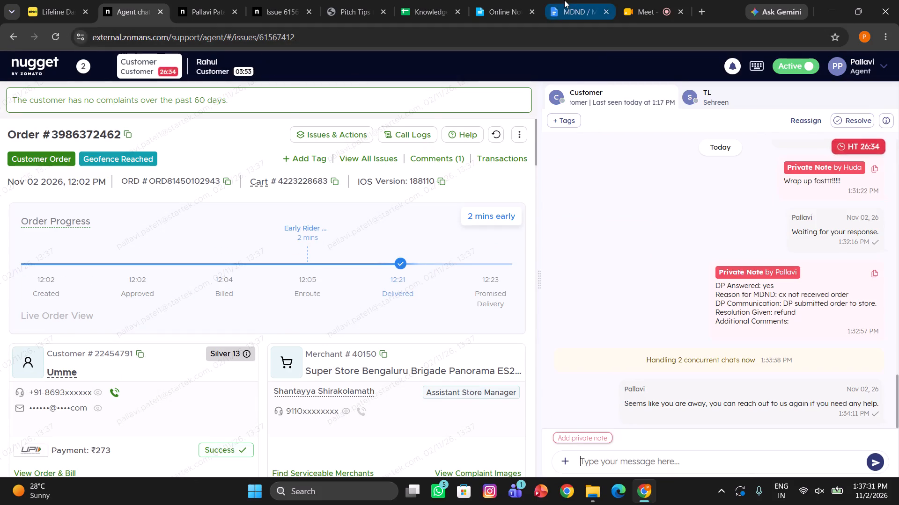
click(564, 0)
drag(416, 224, 259, 192)
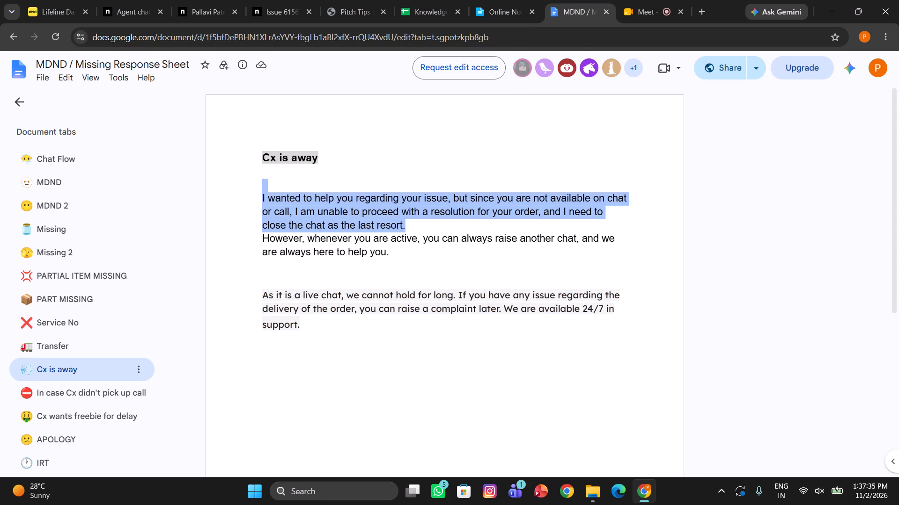
key(ctrl+c)
click(129, 0)
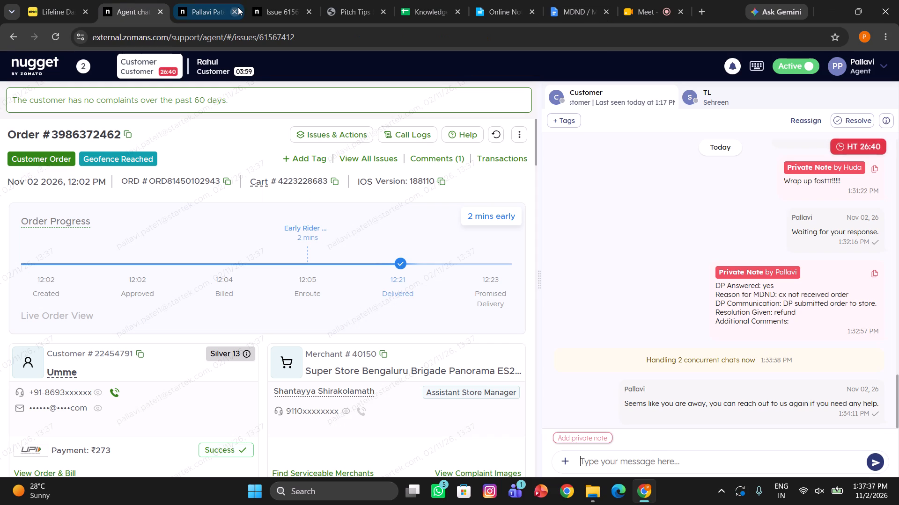
key(ctrl+v)
key(Return)
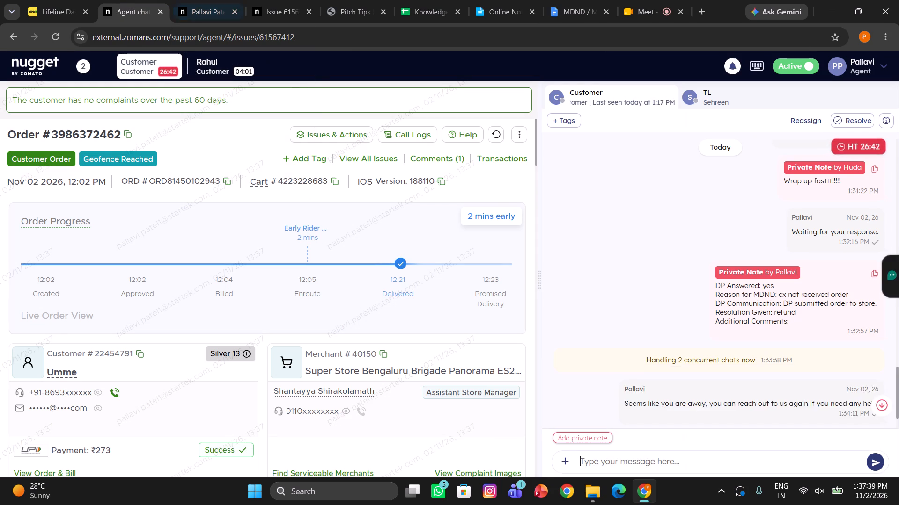
click(209, 70)
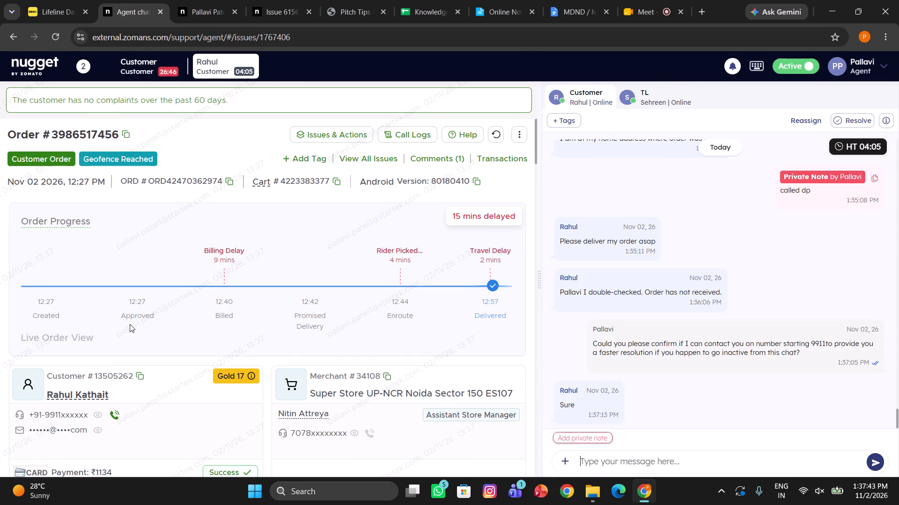
scroll(130, 324, up, 3)
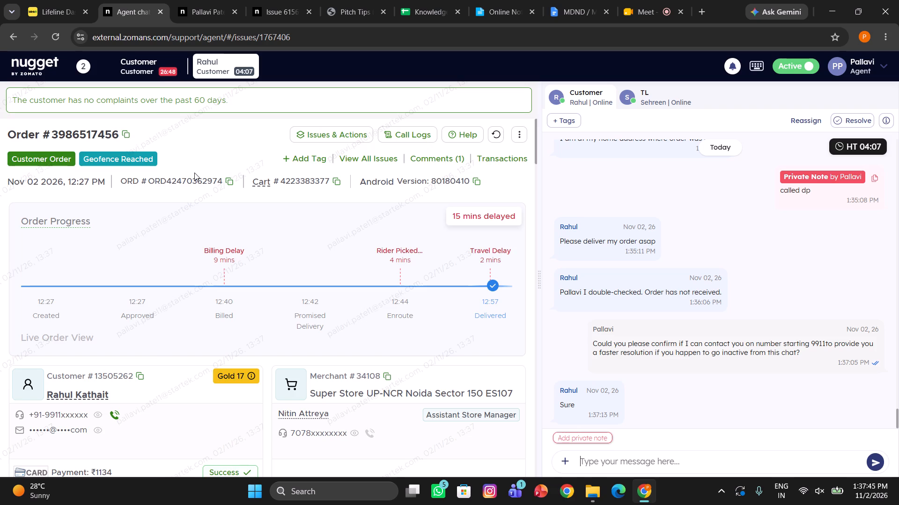
scroll(194, 173, down, 6)
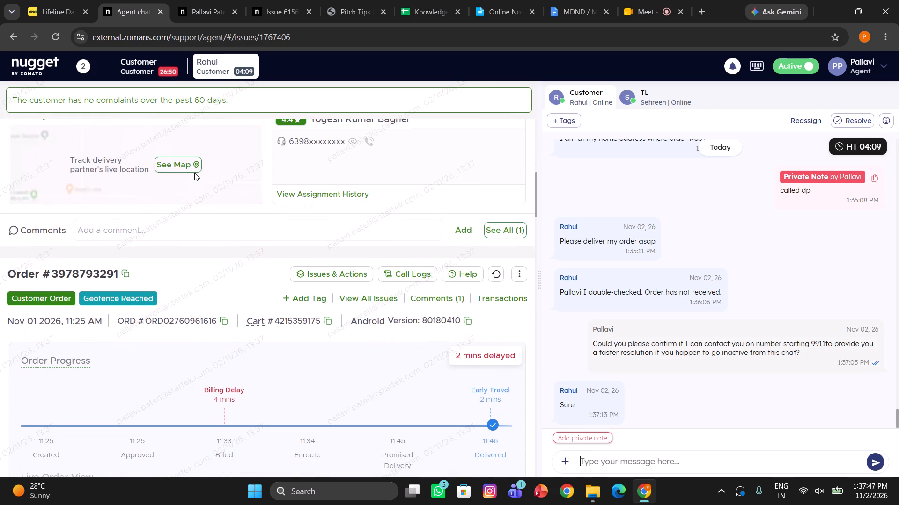
scroll(194, 173, up, 6)
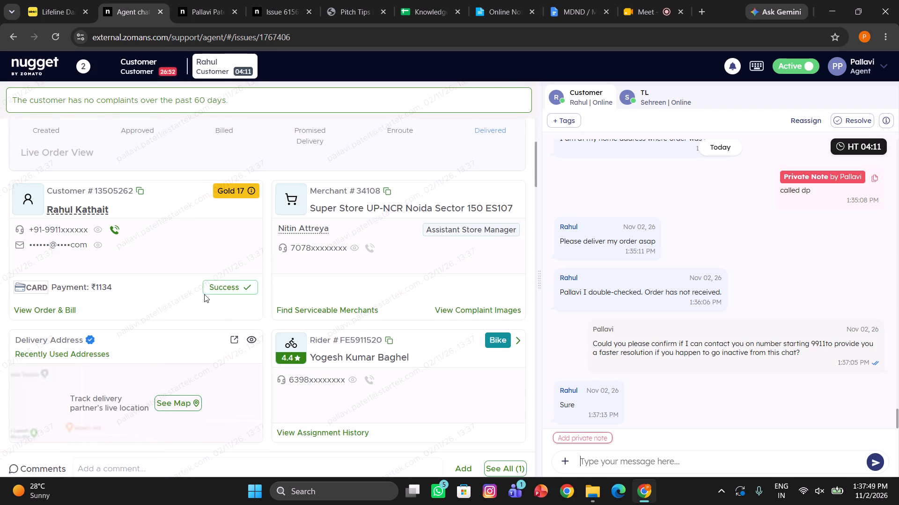
scroll(108, 204, up, 2)
scroll(108, 204, down, 1)
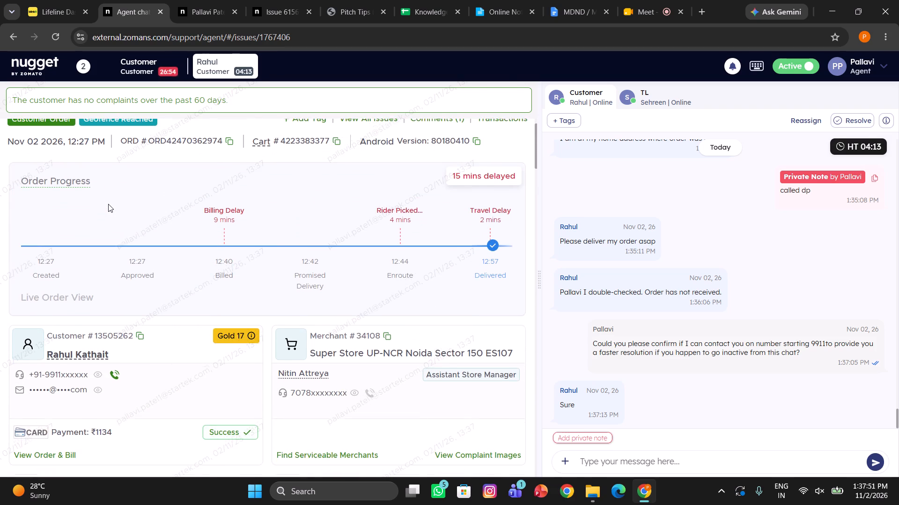
scroll(108, 204, down, 1)
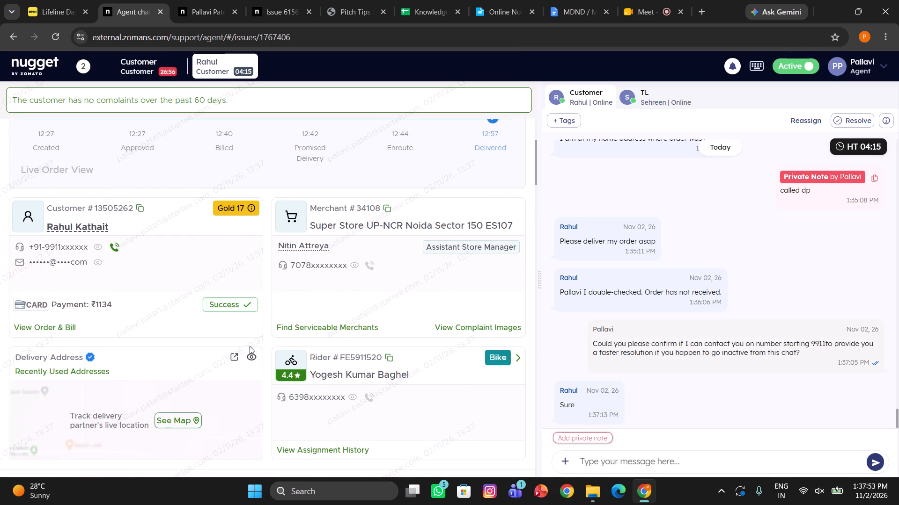
click(253, 356)
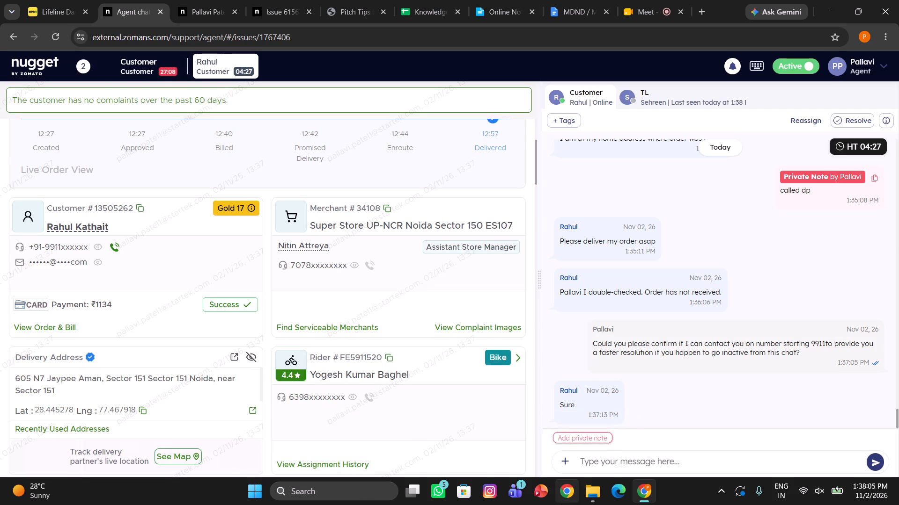
click(160, 73)
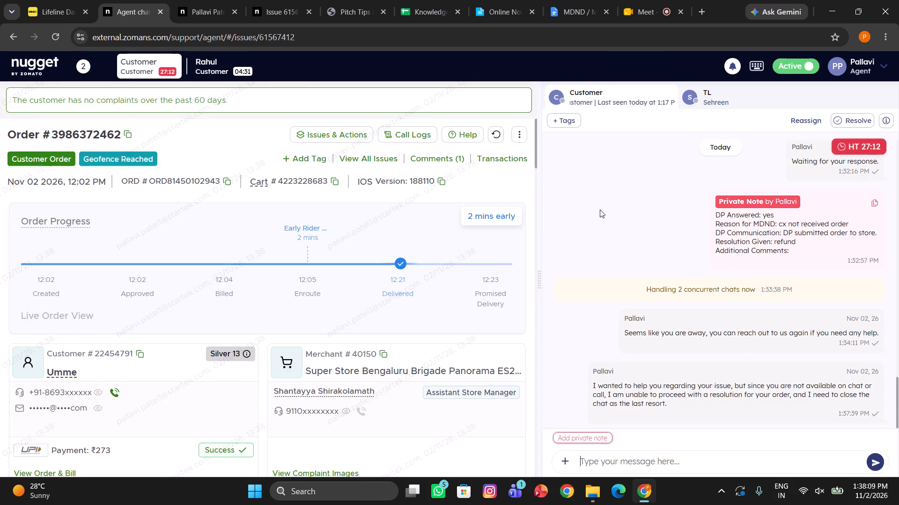
scroll(626, 297, down, 3)
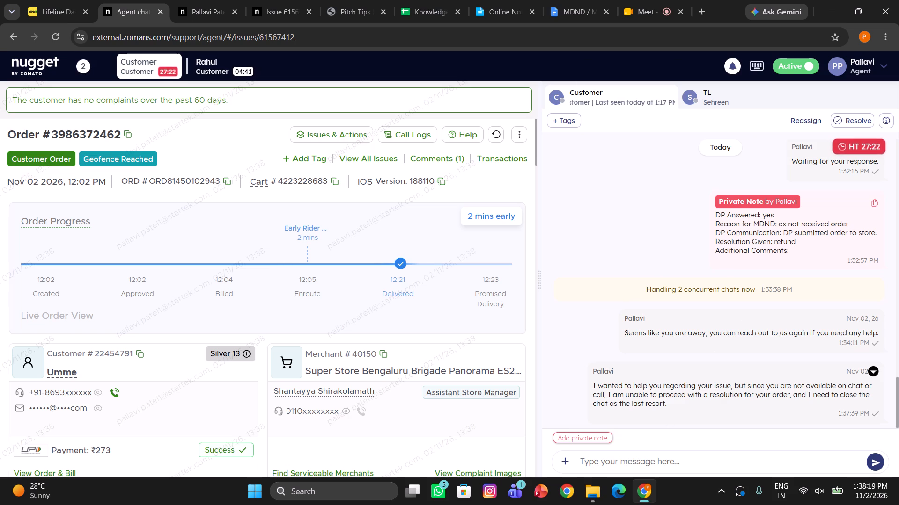
click(557, 4)
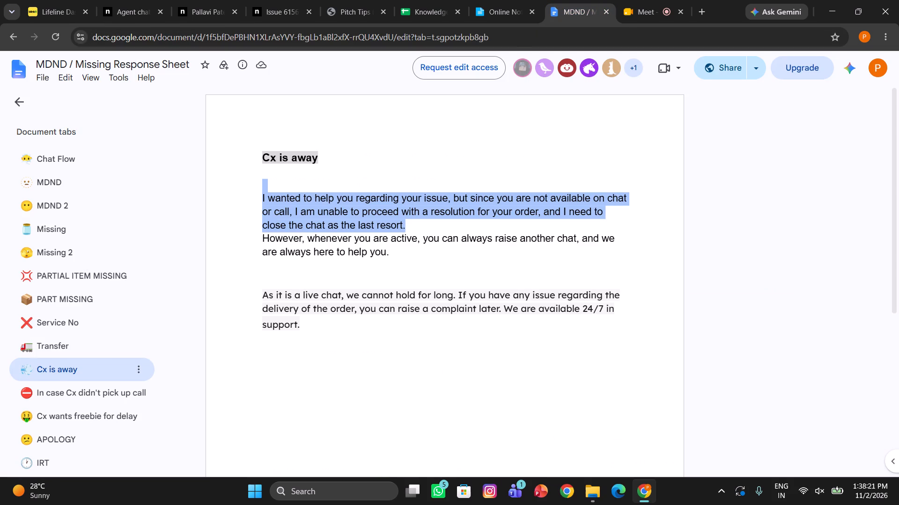
drag(396, 258, 256, 238)
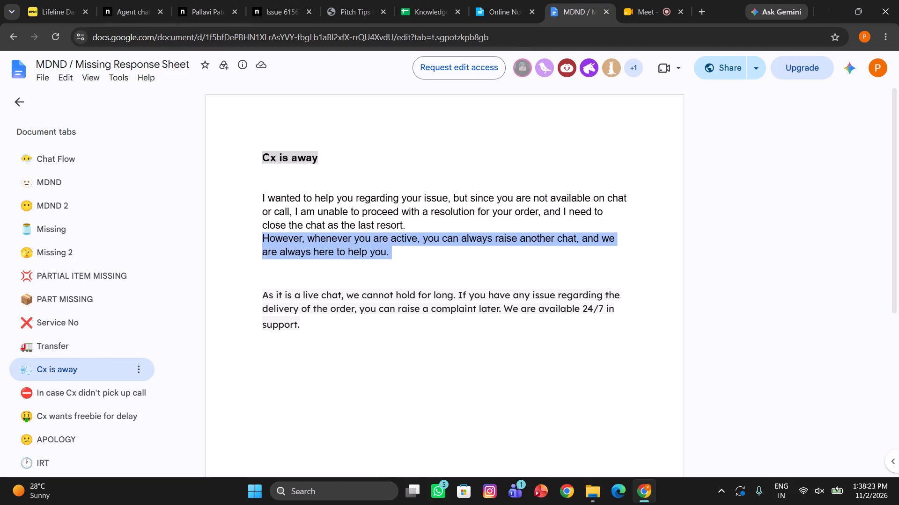
key(ctrl+c)
click(138, 0)
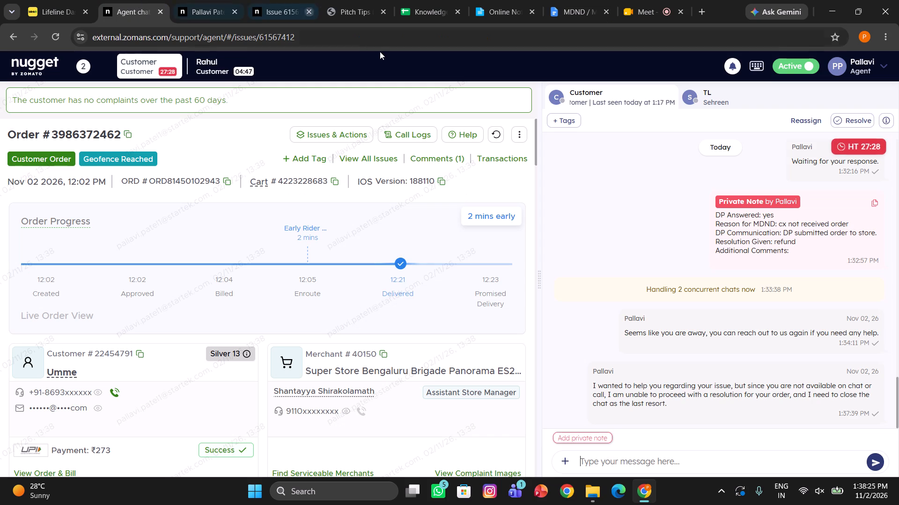
key(ctrl+v)
key(Return)
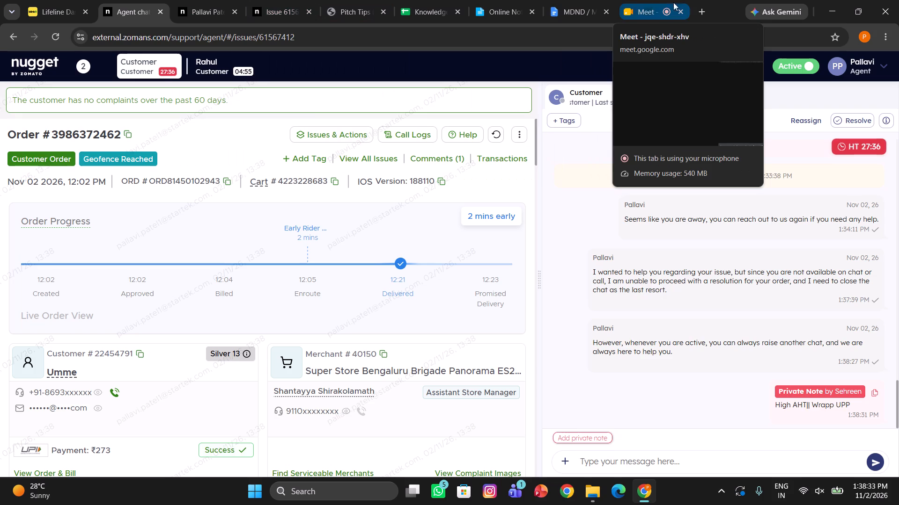
Send the same customer the response sheet's "As it is a live chat, we cannot hold for long" paragraph.
click(575, 3)
drag(305, 321, 252, 282)
key(ctrl+c)
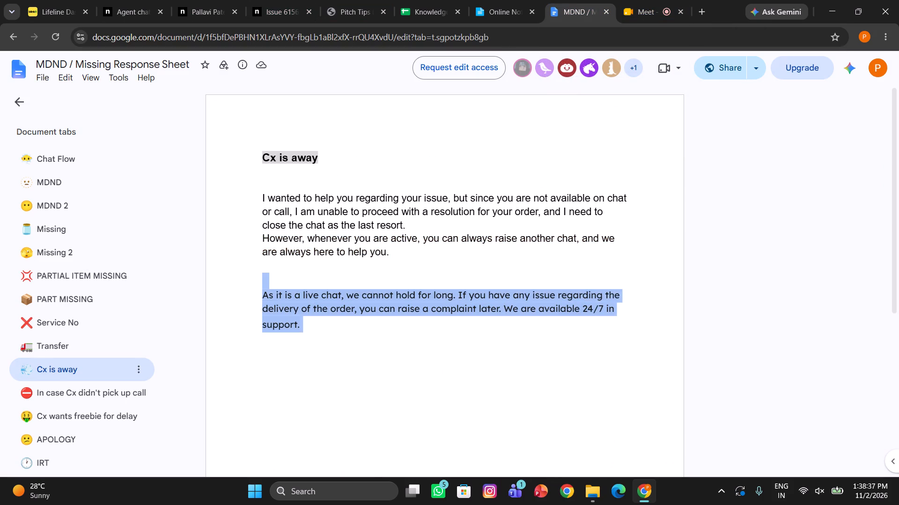
click(127, 0)
key(ctrl+v)
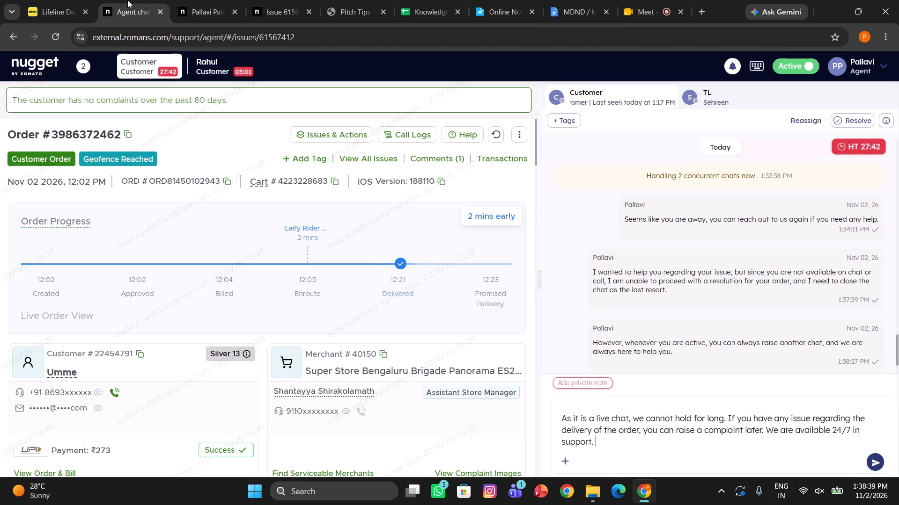
key(Return)
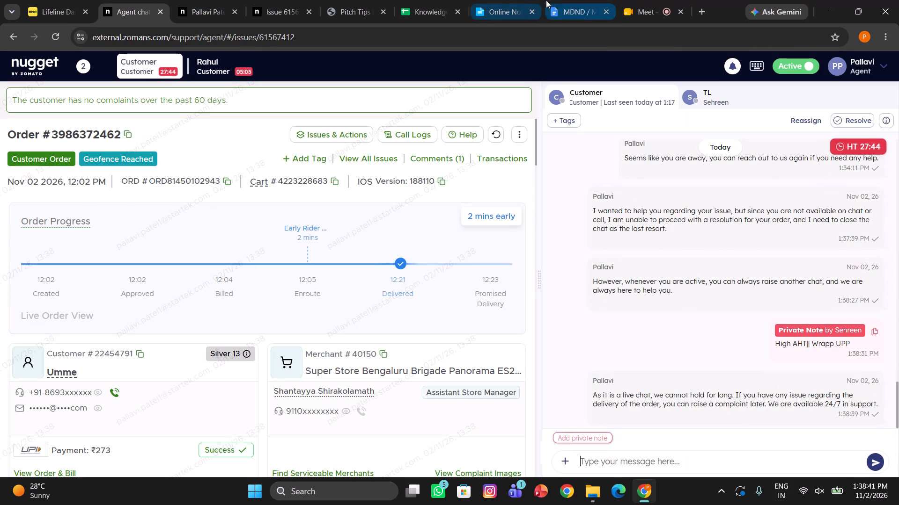
click(565, 0)
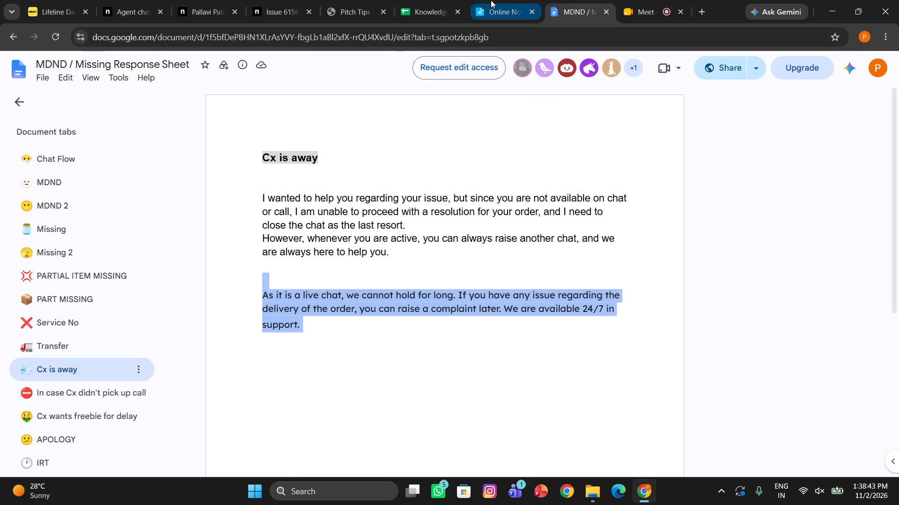
click(491, 0)
key(ctrl+c)
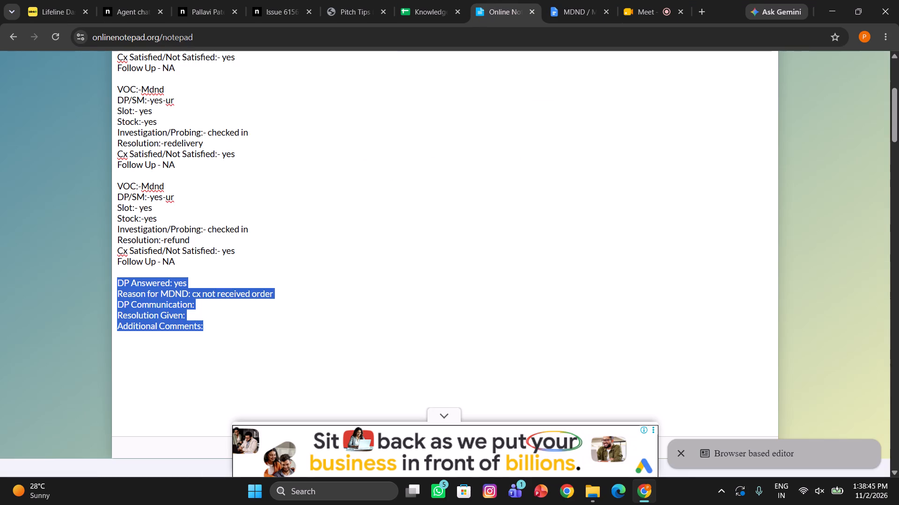
click(140, 5)
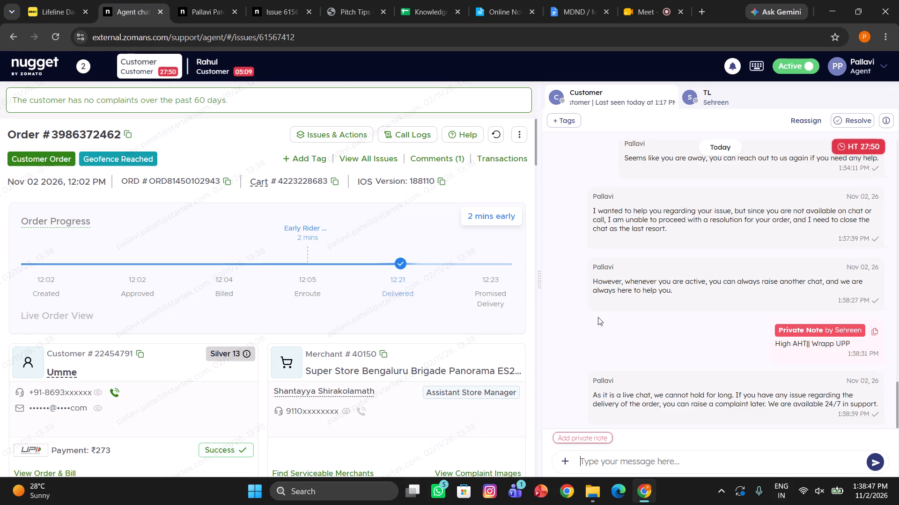
click(575, 436)
key(ctrl+v)
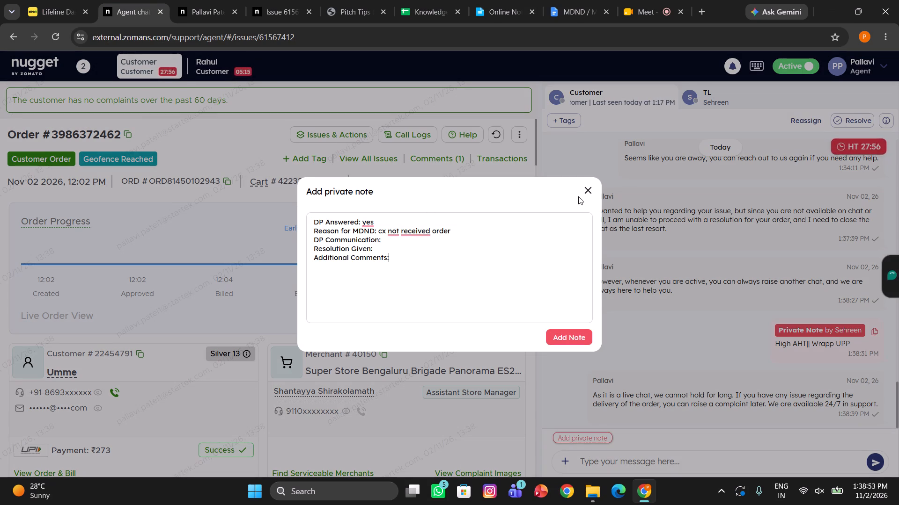
Fill in the note's DP Communication line with "dp said he deliver in 10 mins".
click(385, 240)
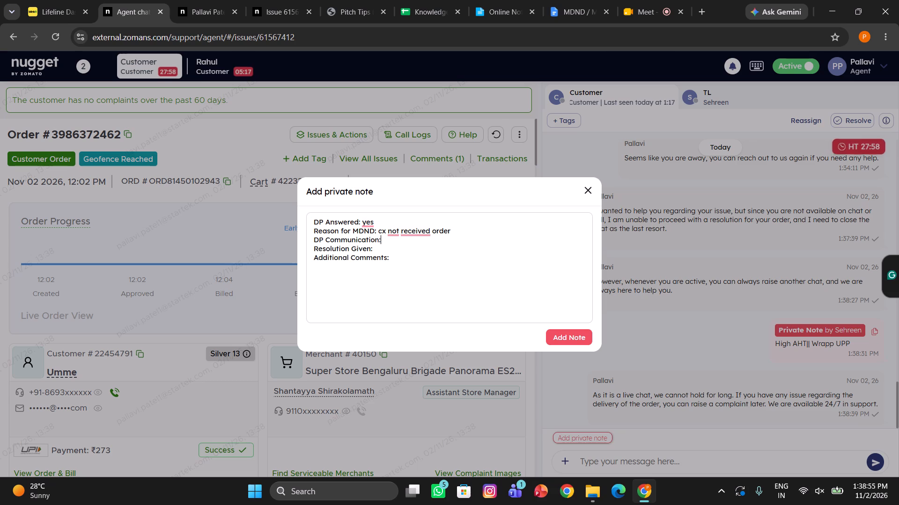
key(space)
text(dp said delivered)
key(space)
key(BackSpace)
key(BackSpace)
key(BackSpace)
key(BackSpace)
key(BackSpace)
key(BackSpace)
key(BackSpace)
key(BackSpace)
key(BackSpace)
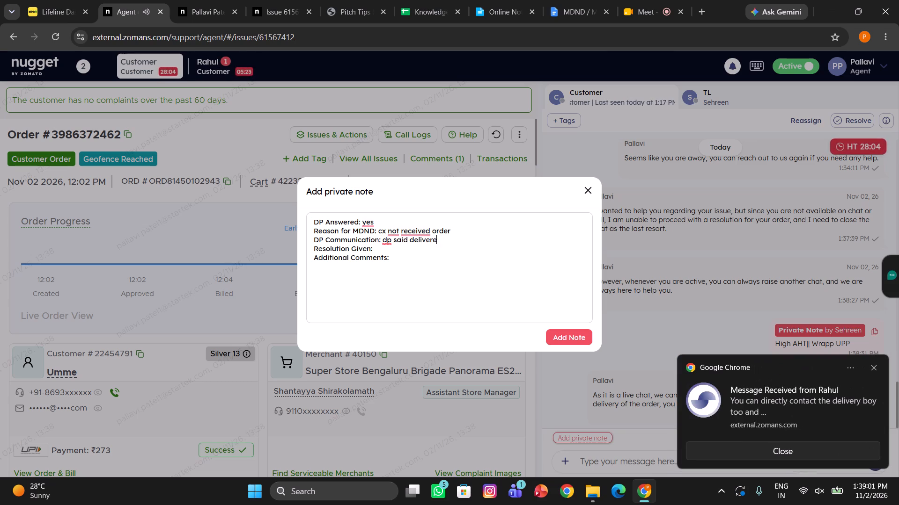
key(BackSpace)
text(he deliver in)
key(space)
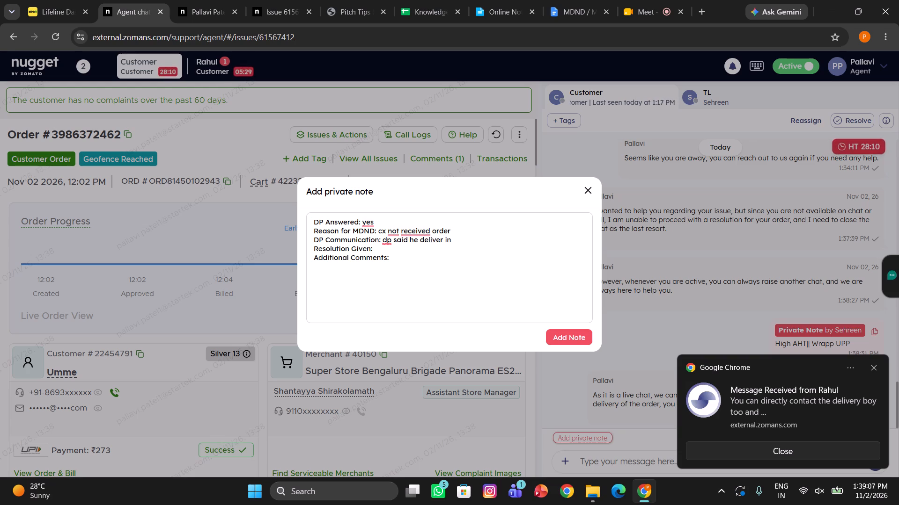
text(10 mins)
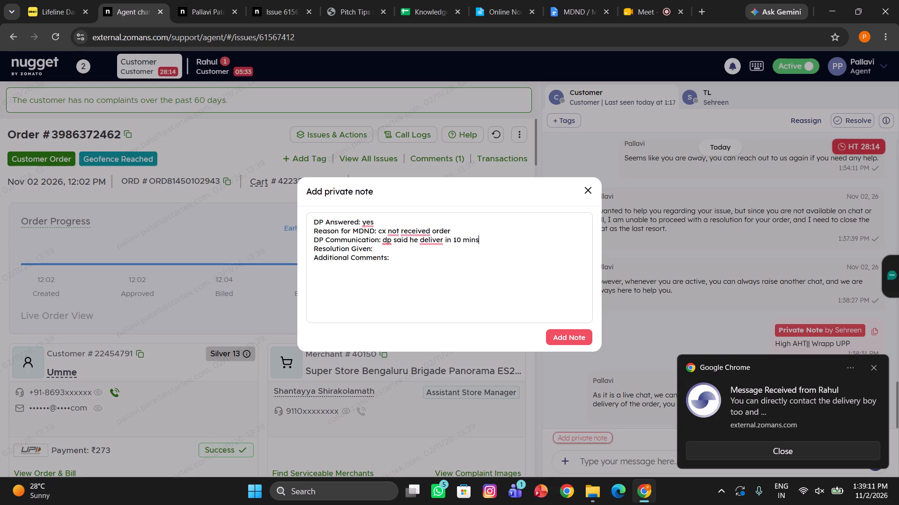
Enter "away" as the note's Resolution Given and add the private note to the chat.
click(374, 250)
key(space)
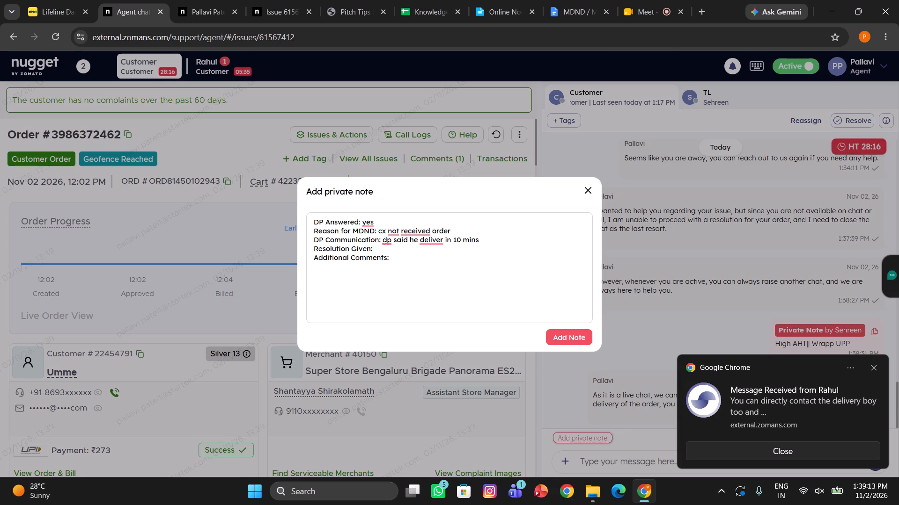
text(away)
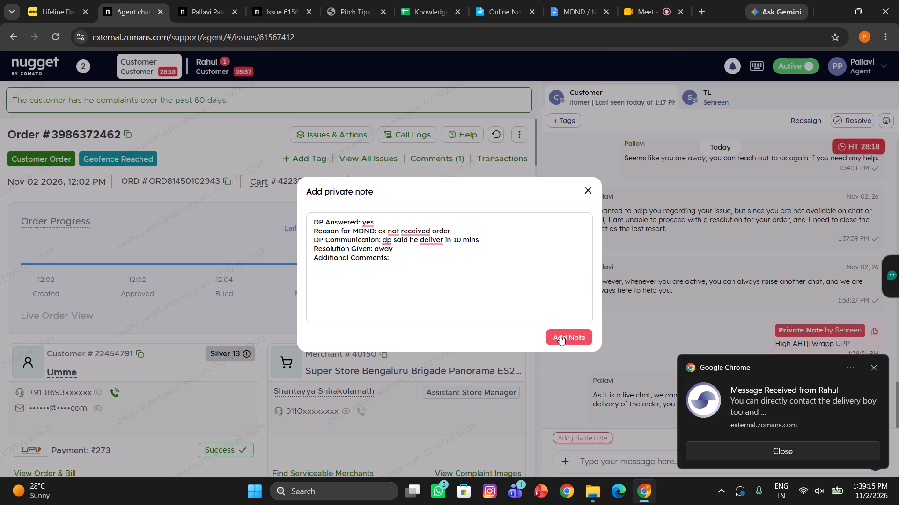
click(568, 338)
Send the customer the /Closing canned response.
click(575, 462)
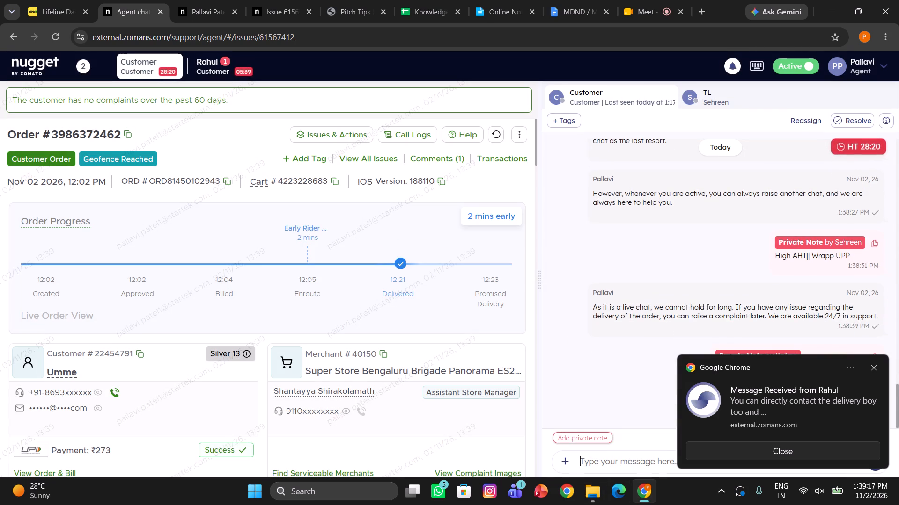
text(/clo)
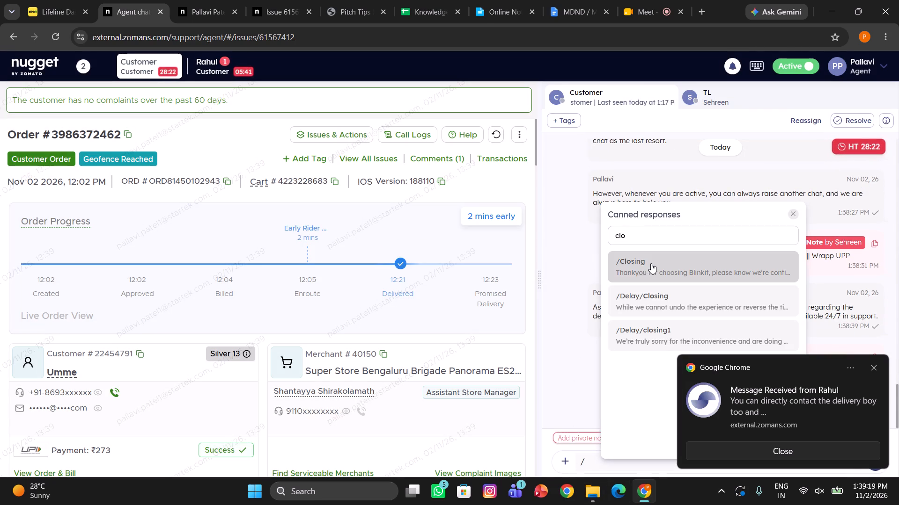
click(651, 263)
key(Return)
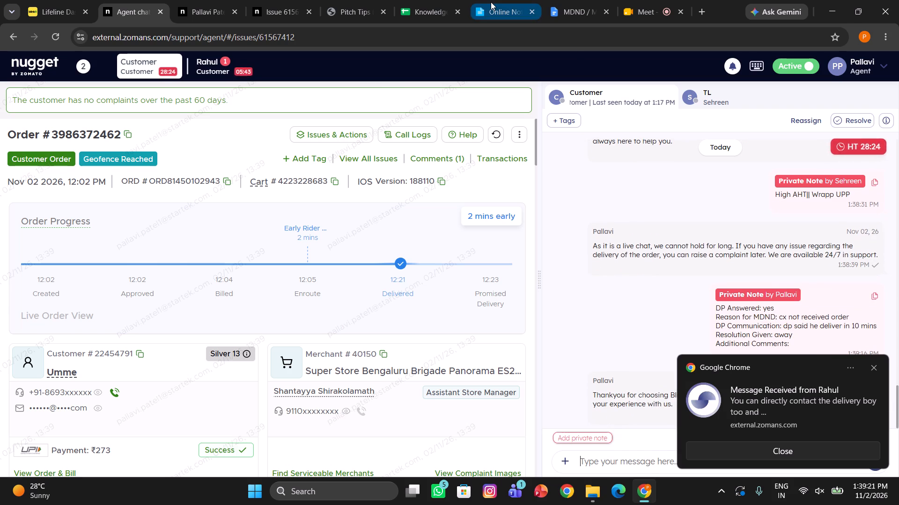
click(491, 2)
scroll(197, 134, up, 1)
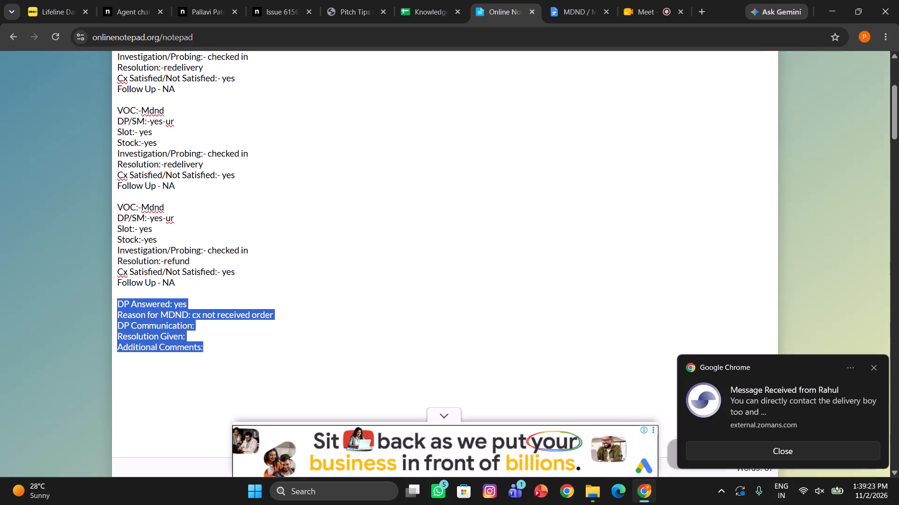
scroll(197, 134, up, 1)
drag(175, 173, 109, 75)
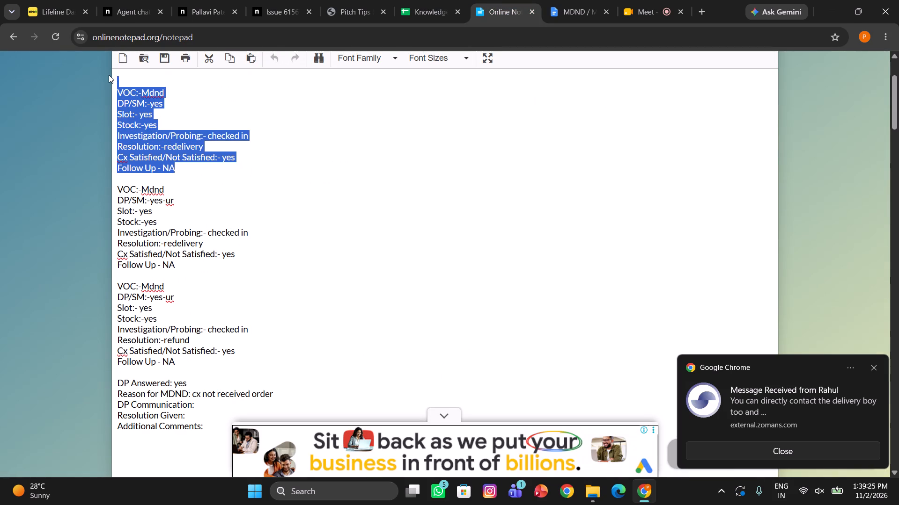
drag(109, 75, 106, 75)
key(ctrl+c)
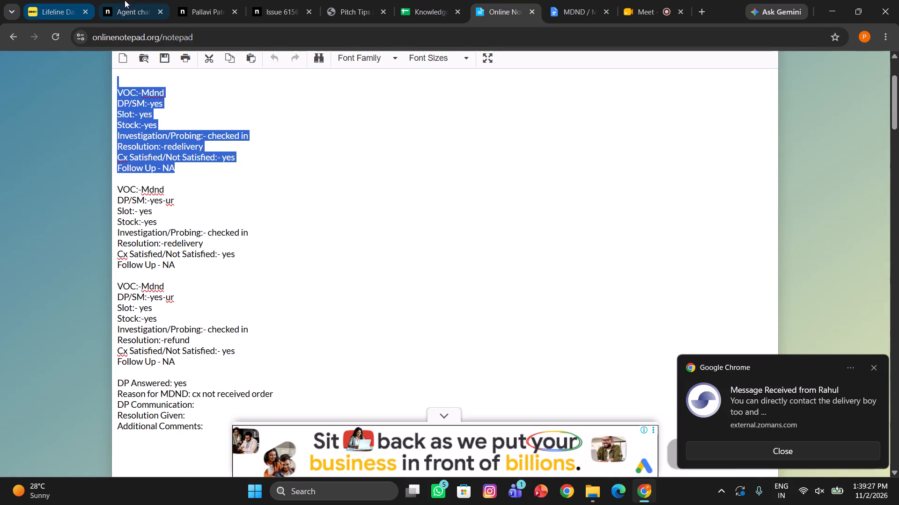
click(133, 0)
scroll(181, 333, down, 4)
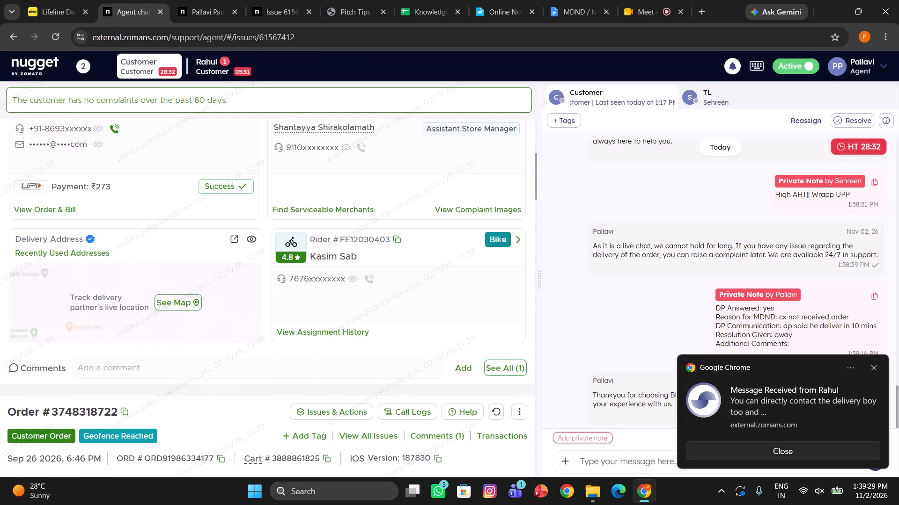
click(140, 367)
key(ctrl+v)
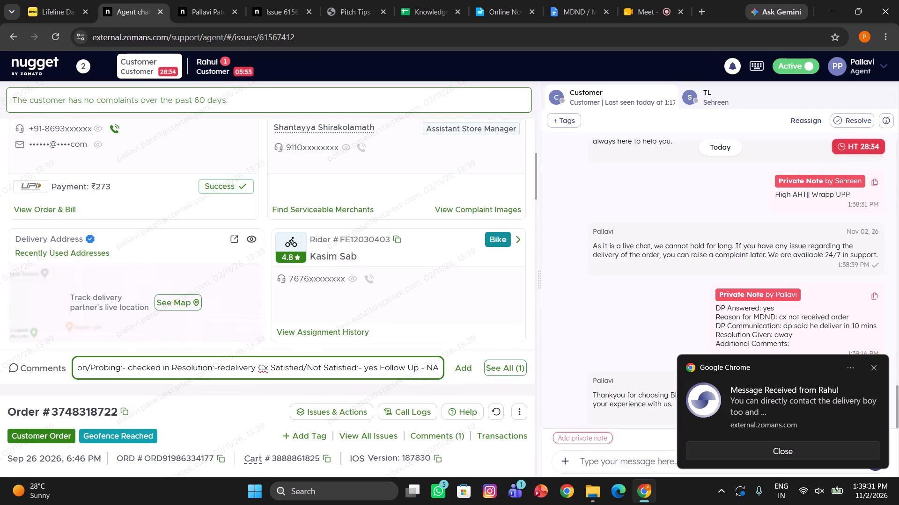
drag(254, 366, 218, 371)
key(BackSpace)
text(away)
key(Return)
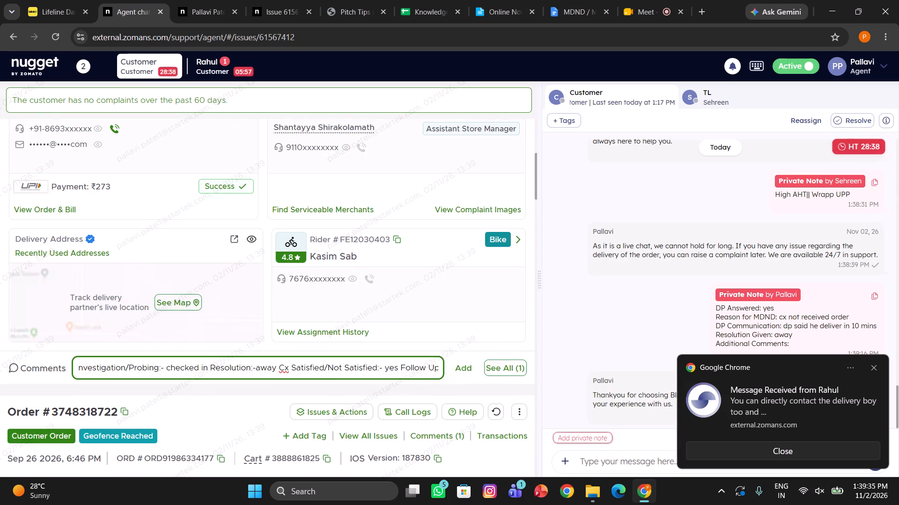
click(849, 115)
text(mdnd)
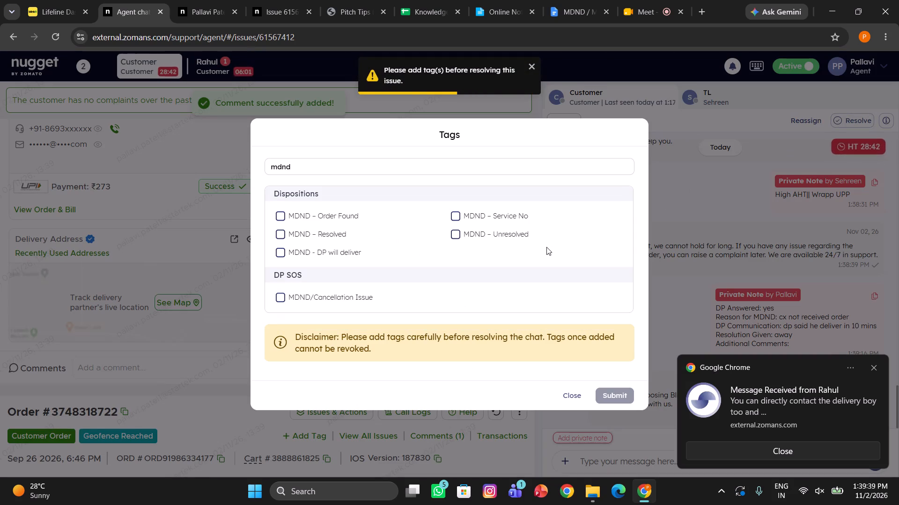
click(451, 232)
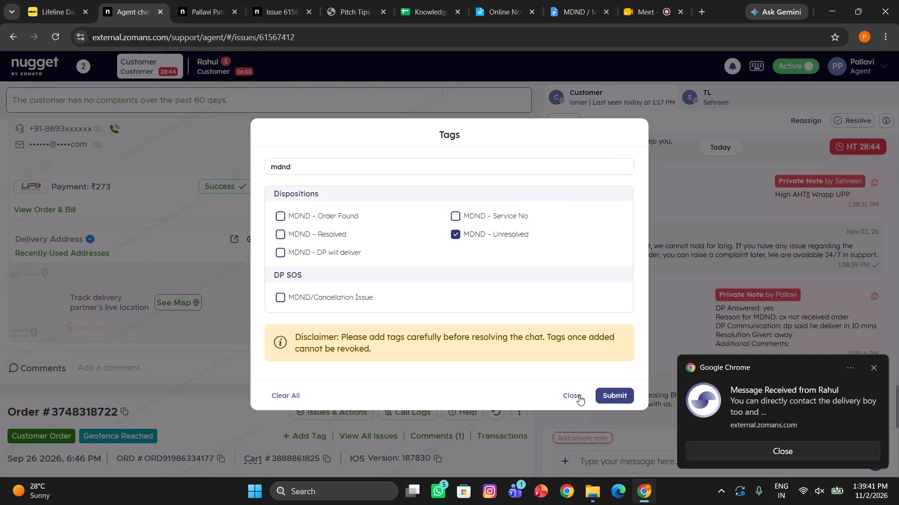
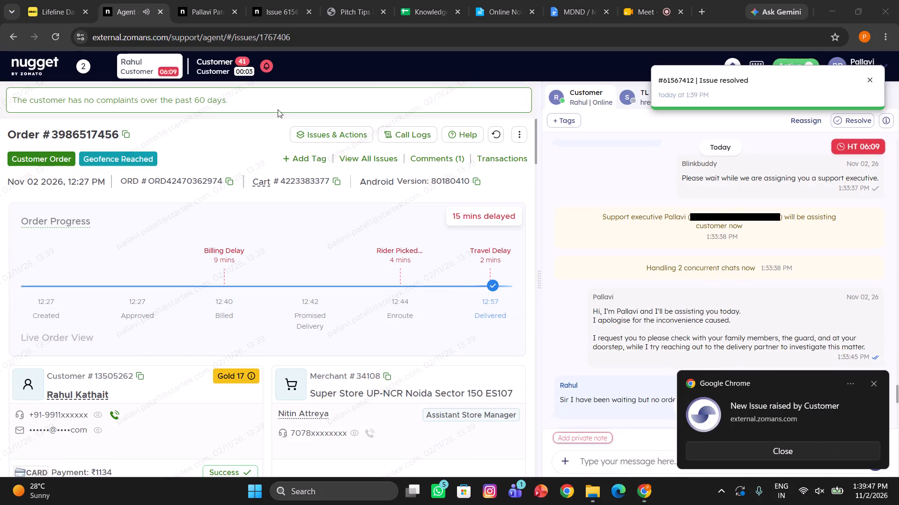
click(235, 59)
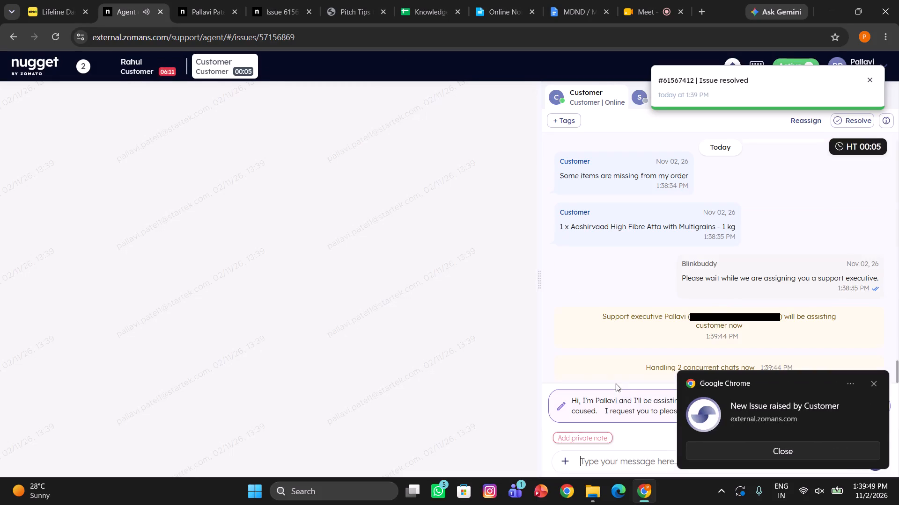
click(618, 399)
click(618, 399)
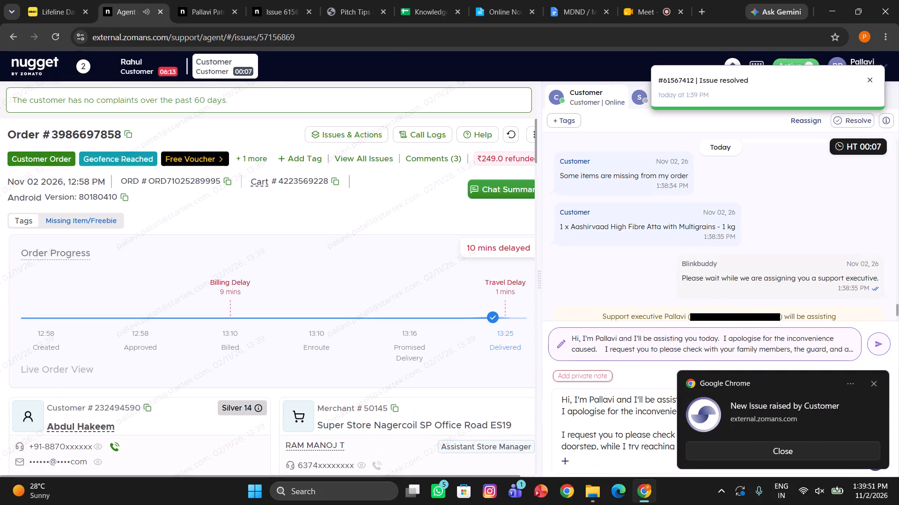
key(Return)
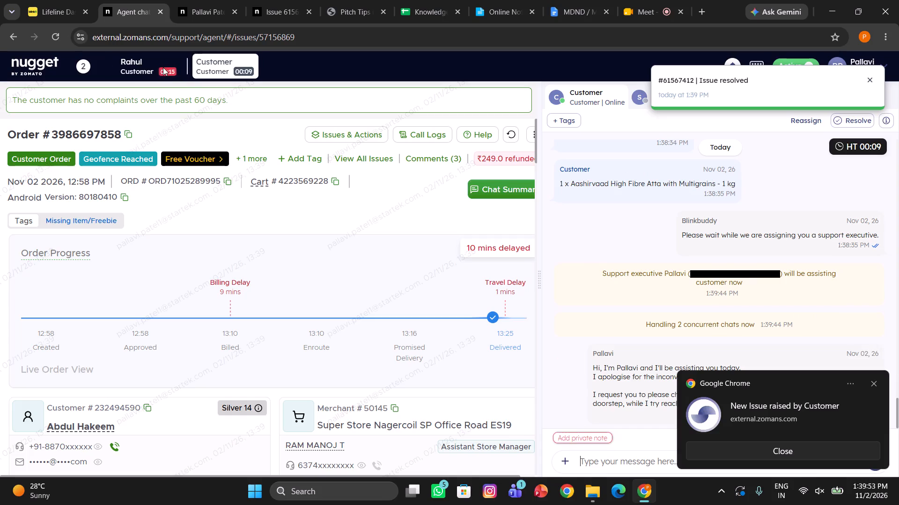
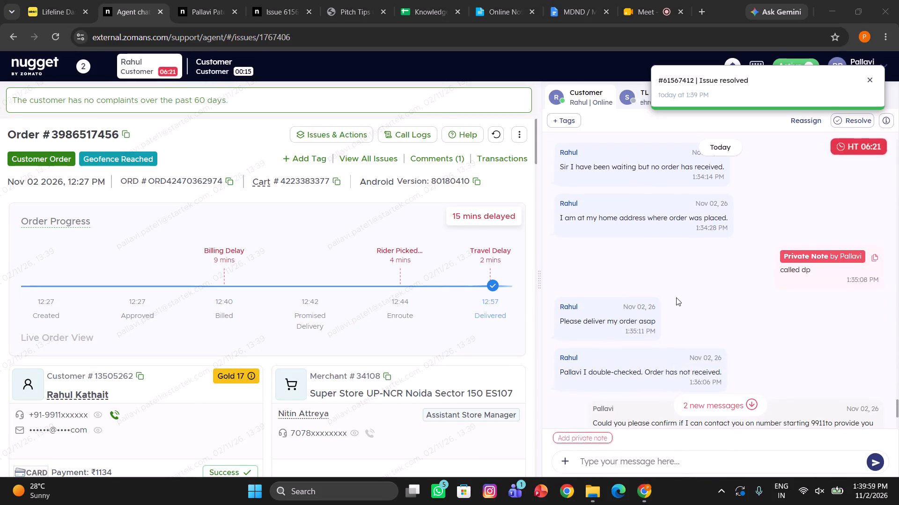
scroll(676, 297, down, 3)
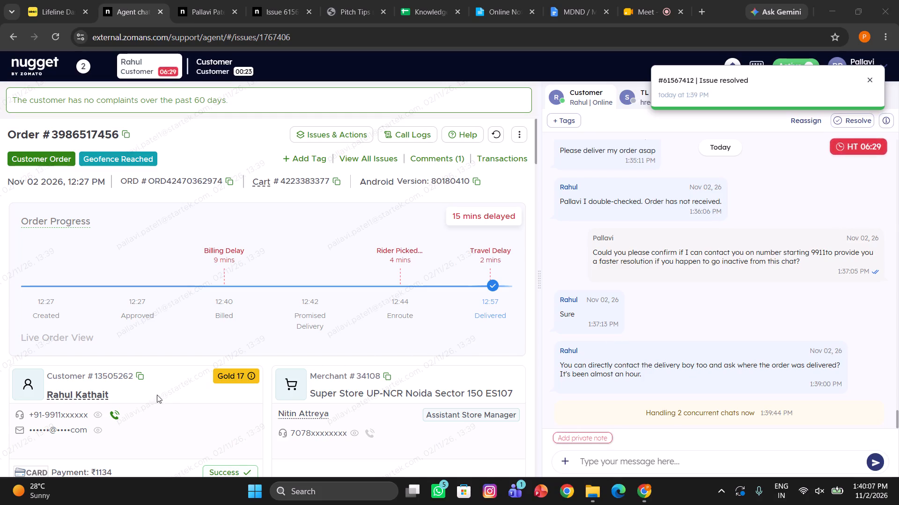
click(113, 421)
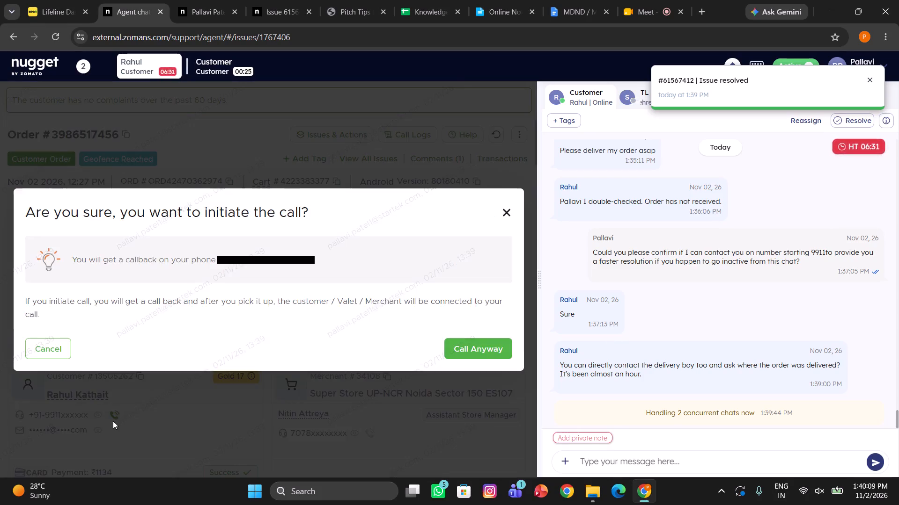
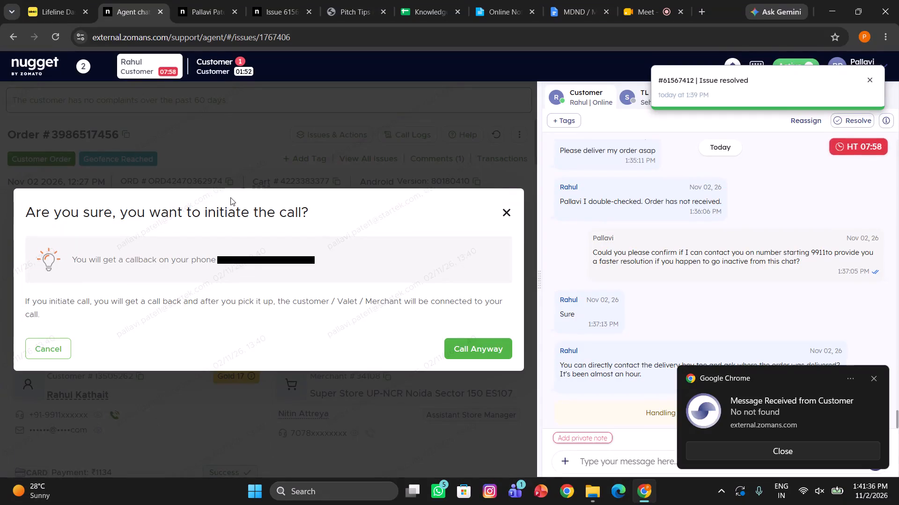
click(467, 349)
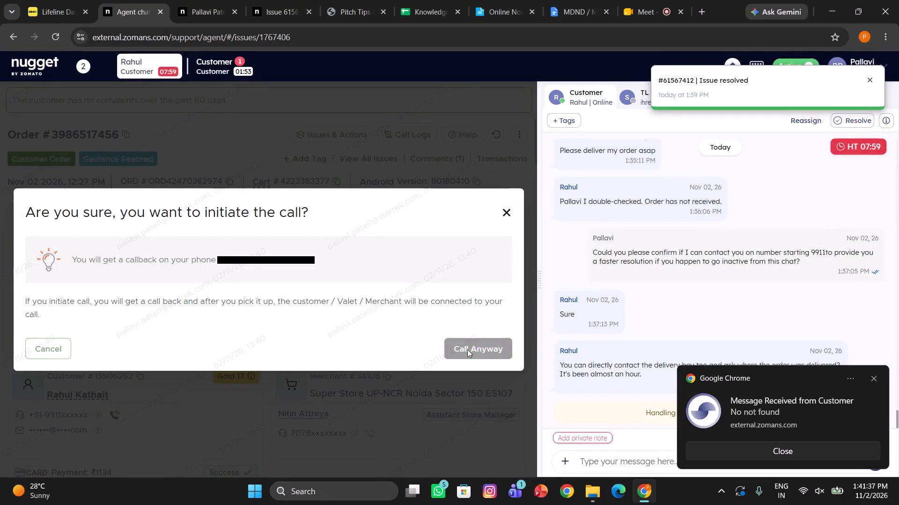
click(584, 439)
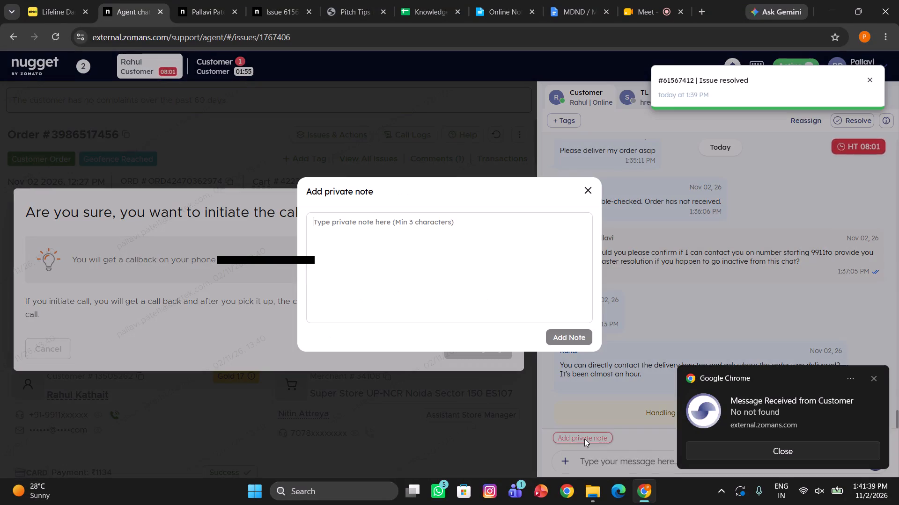
text(called d)
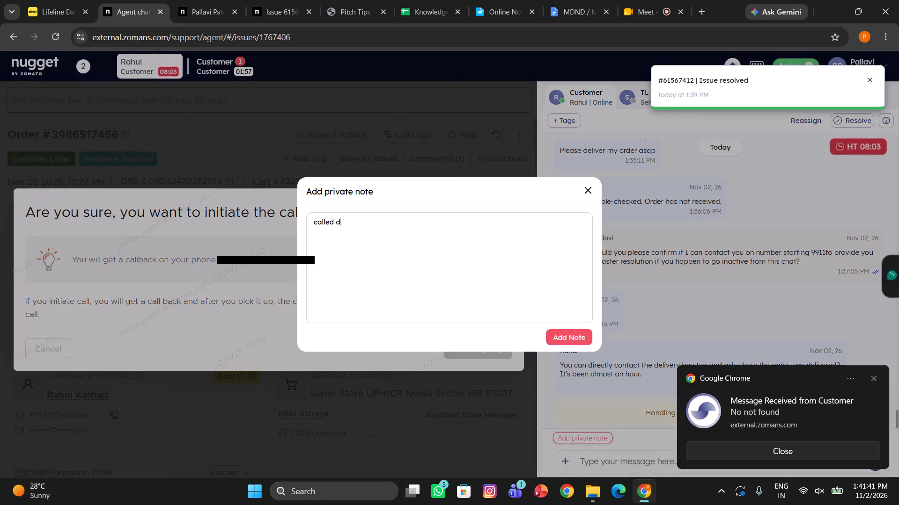
key(BackSpace)
text(cx)
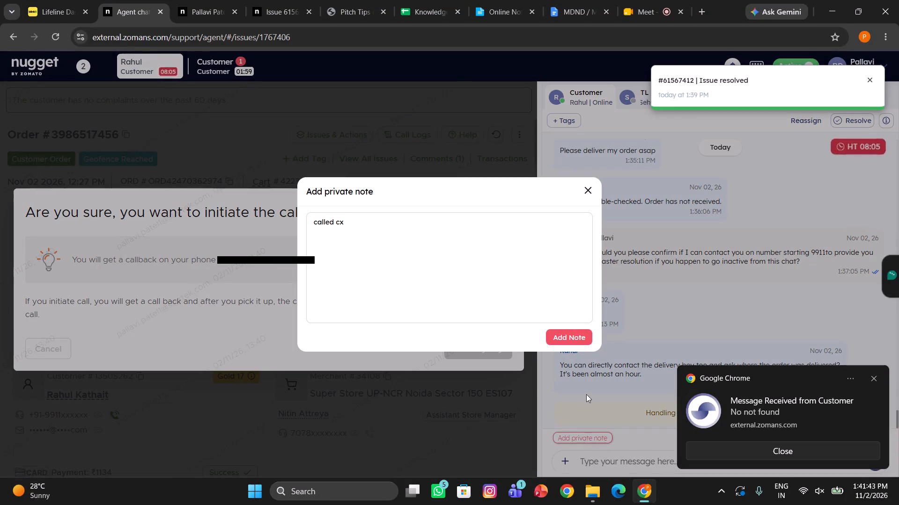
click(561, 333)
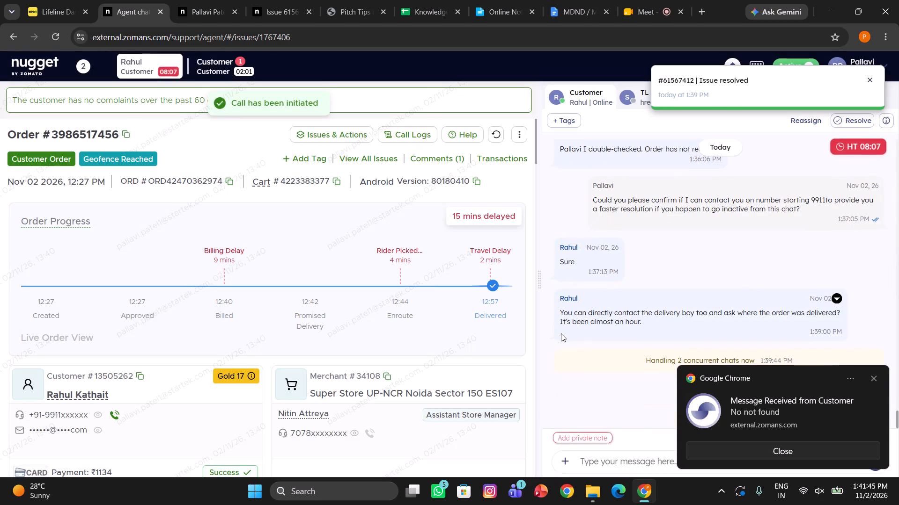
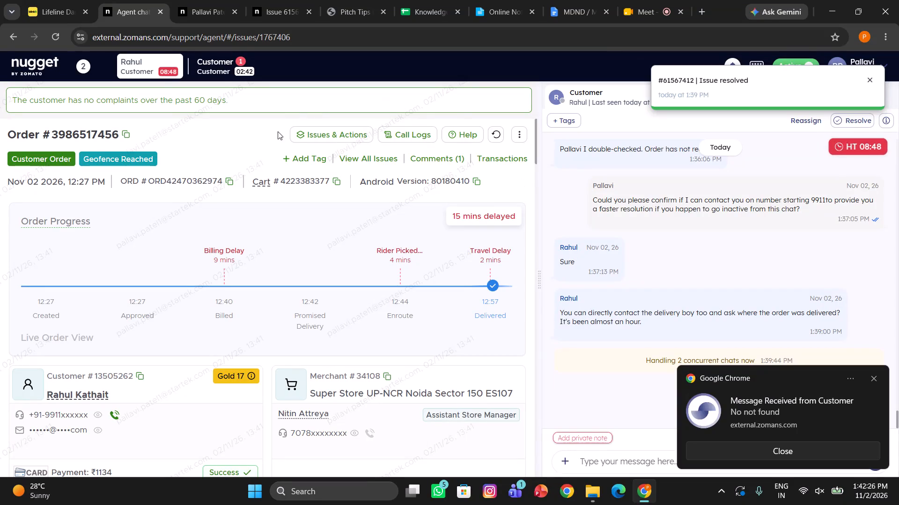
double_click(295, 140)
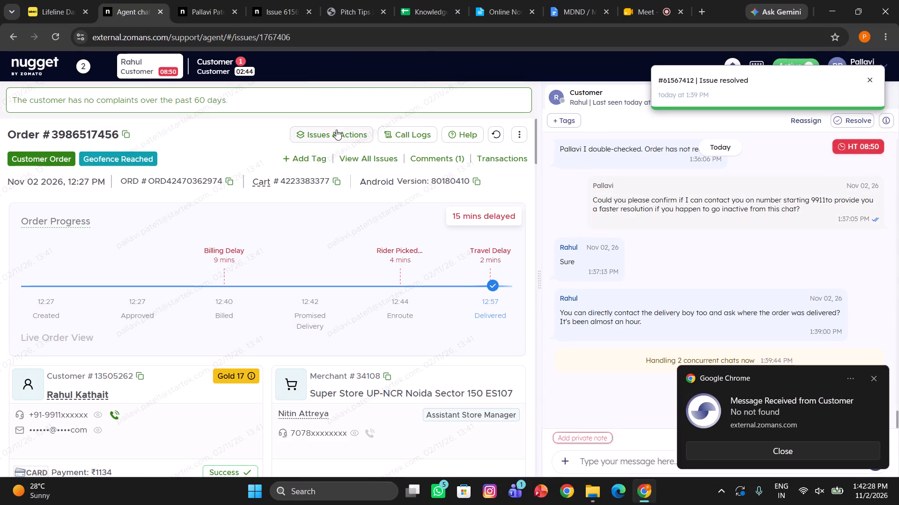
click(336, 130)
click(463, 166)
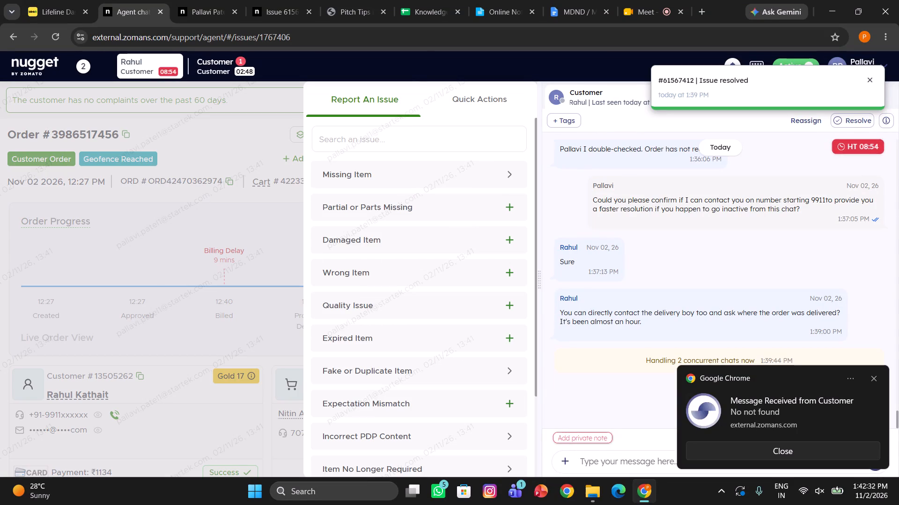
click(439, 168)
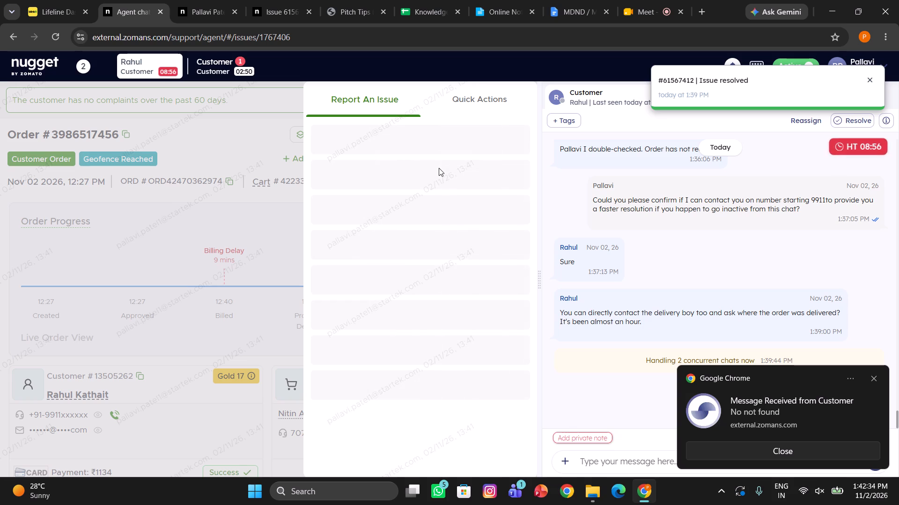
scroll(495, 296, down, 2)
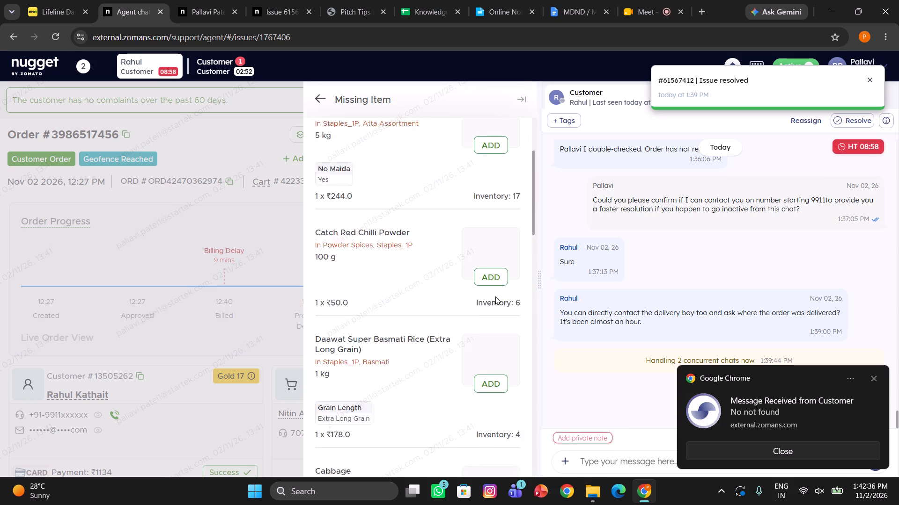
scroll(495, 296, down, 9)
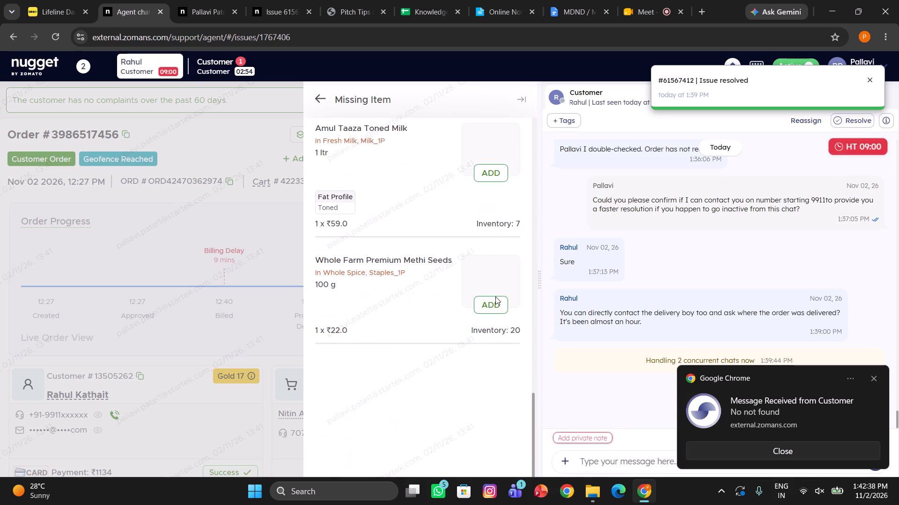
scroll(495, 296, down, 2)
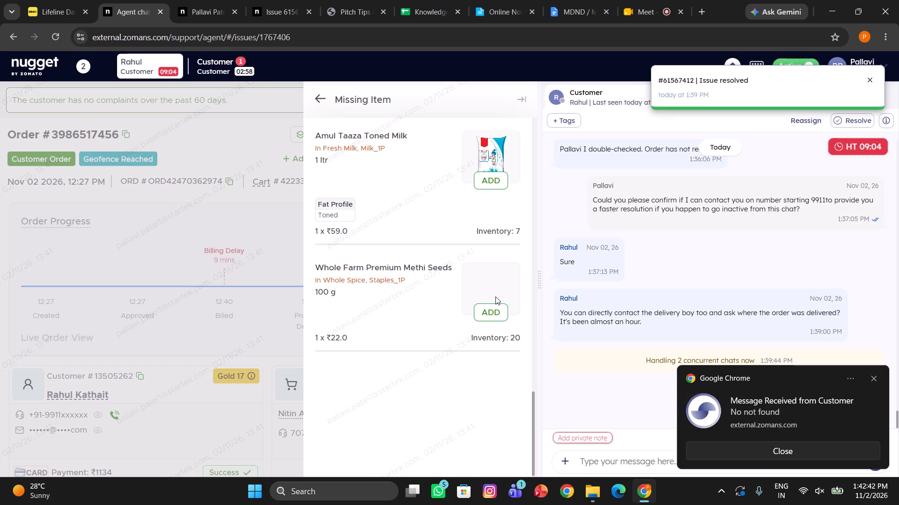
click(267, 297)
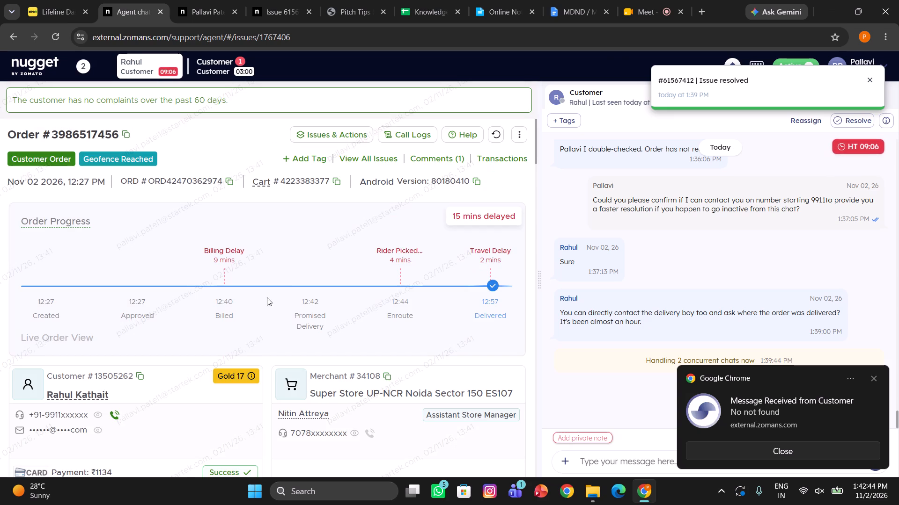
scroll(403, 231, down, 1)
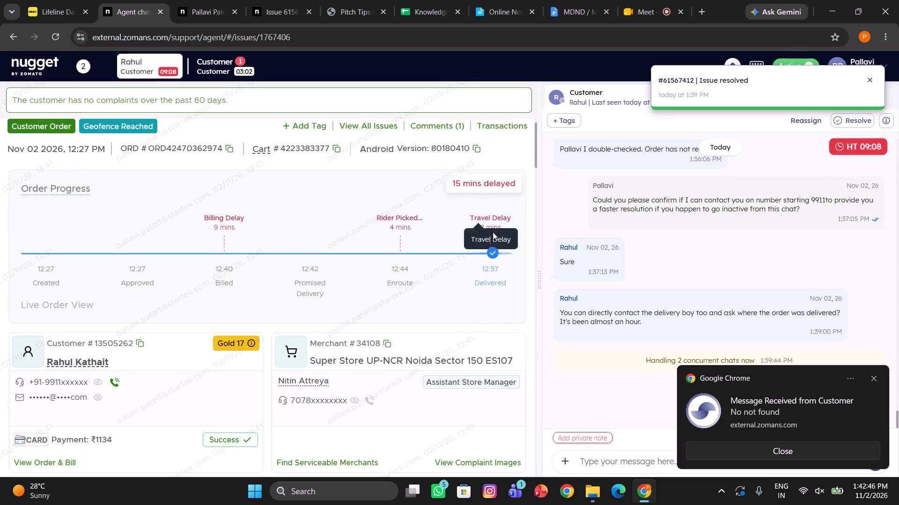
click(486, 1)
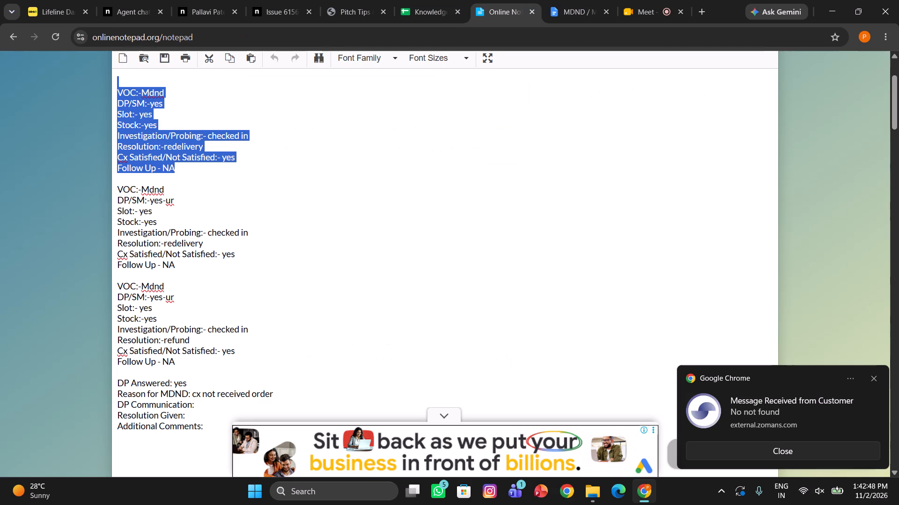
key(ctrl+c)
click(112, 0)
scroll(215, 317, down, 2)
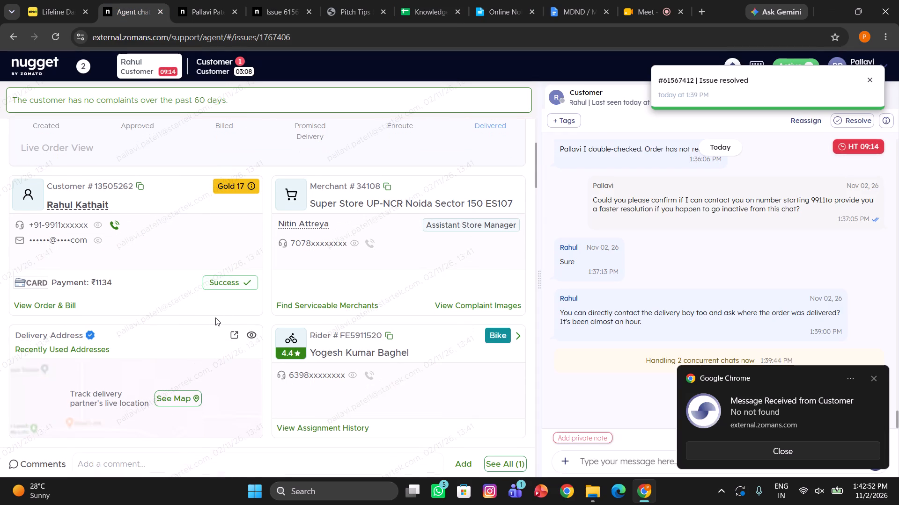
Reveal the hidden delivery address on the customer's current order.
click(254, 335)
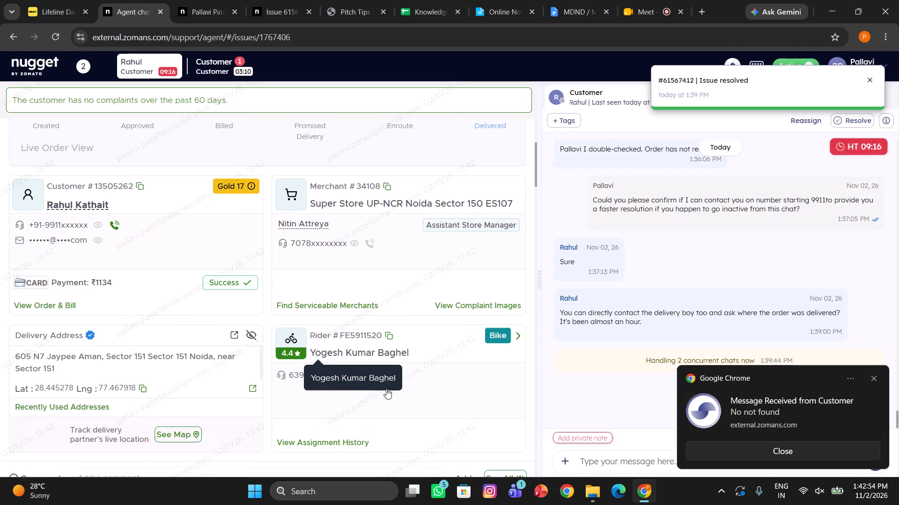
scroll(386, 389, down, 2)
click(214, 373)
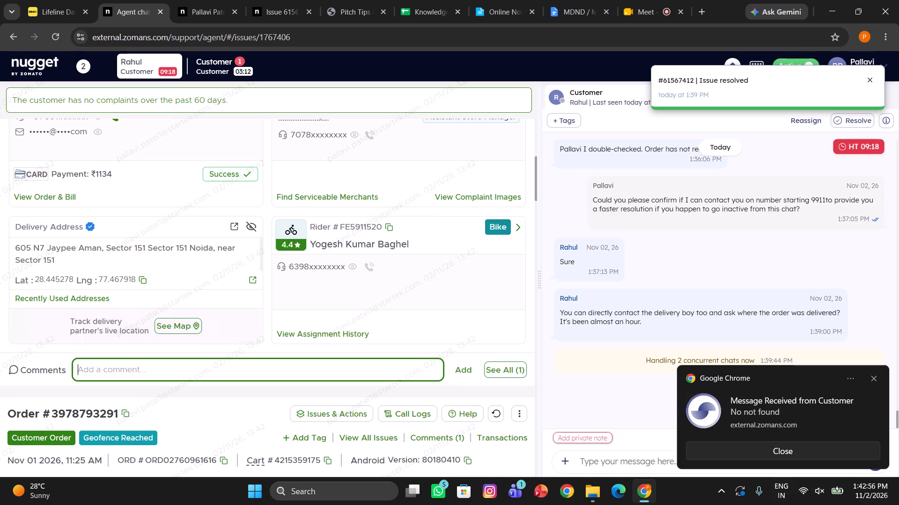
key(ctrl+v)
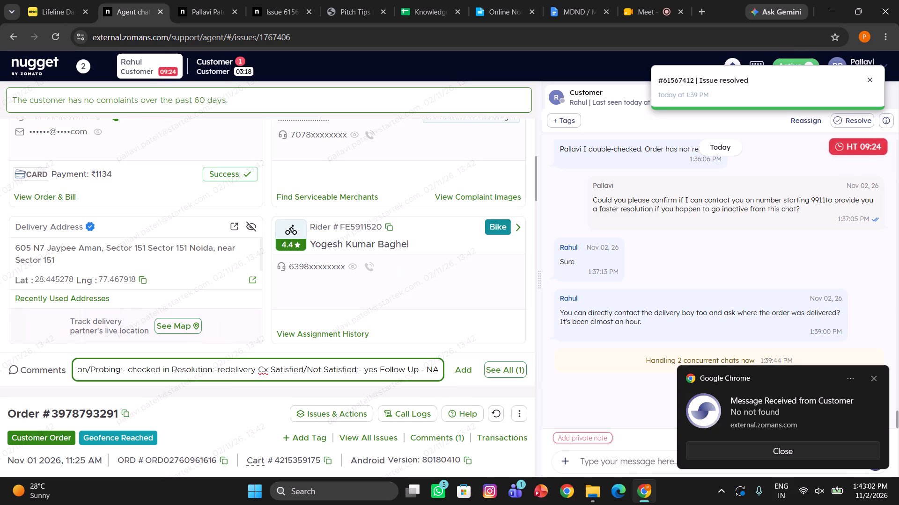
key(Return)
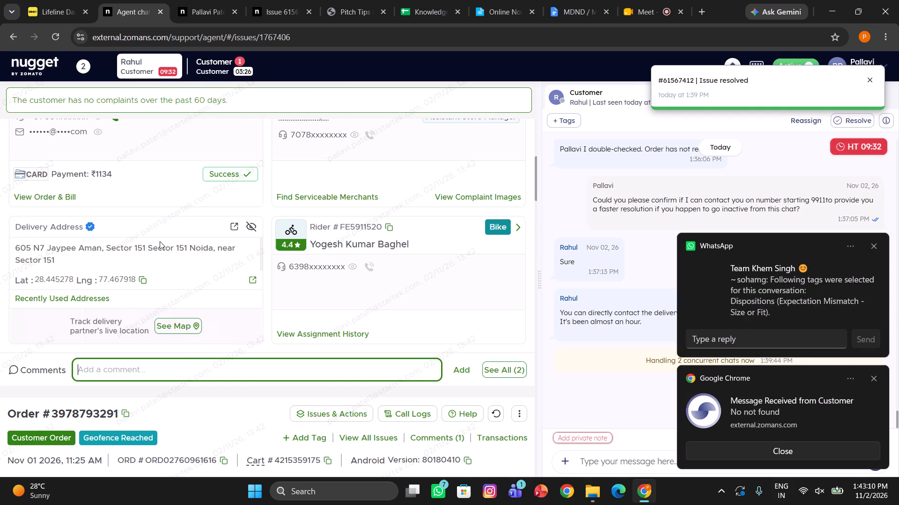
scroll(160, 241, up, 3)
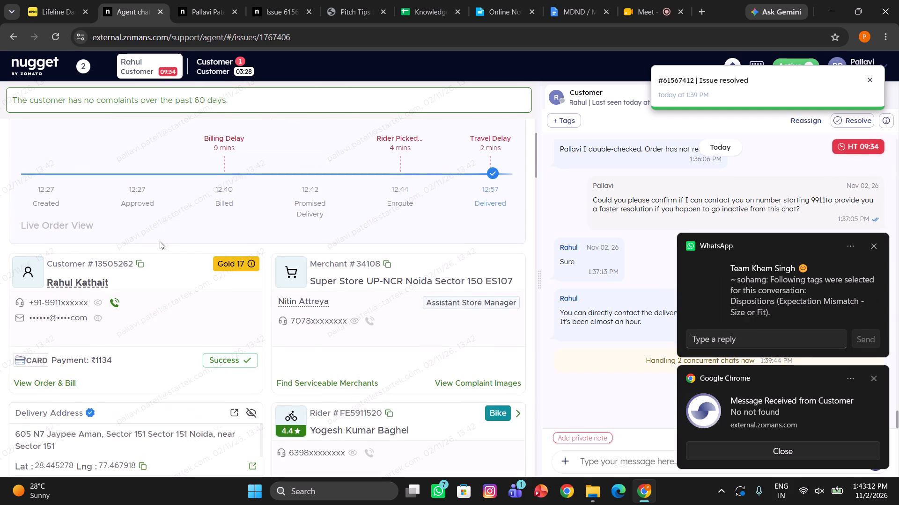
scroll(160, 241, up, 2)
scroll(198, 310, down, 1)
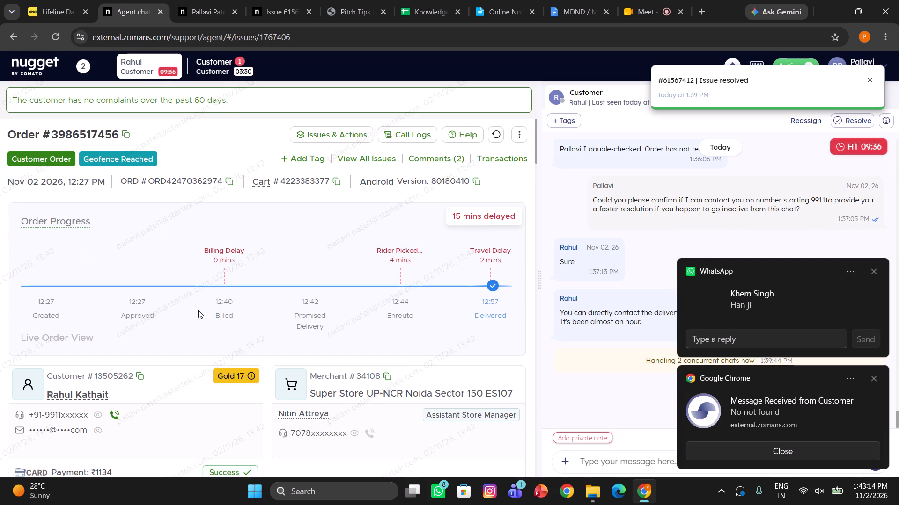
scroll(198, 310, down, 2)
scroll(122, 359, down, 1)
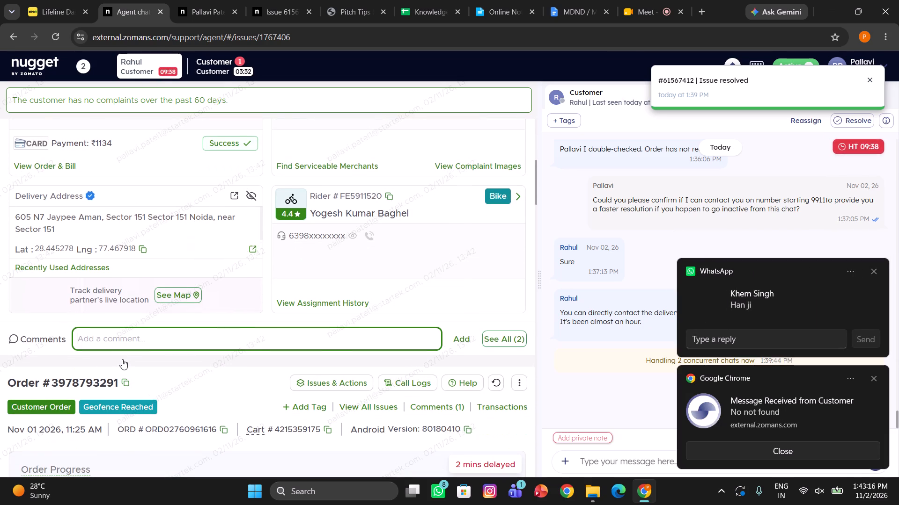
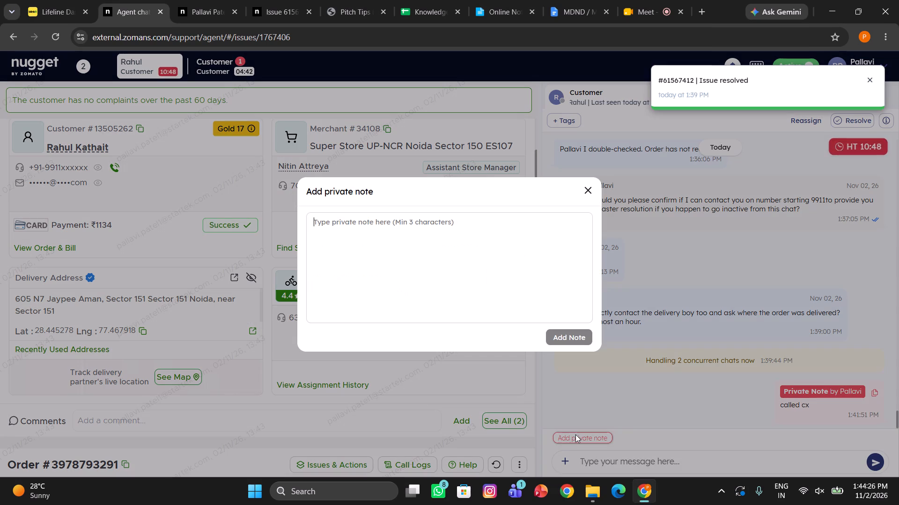
text(cx)
key(space)
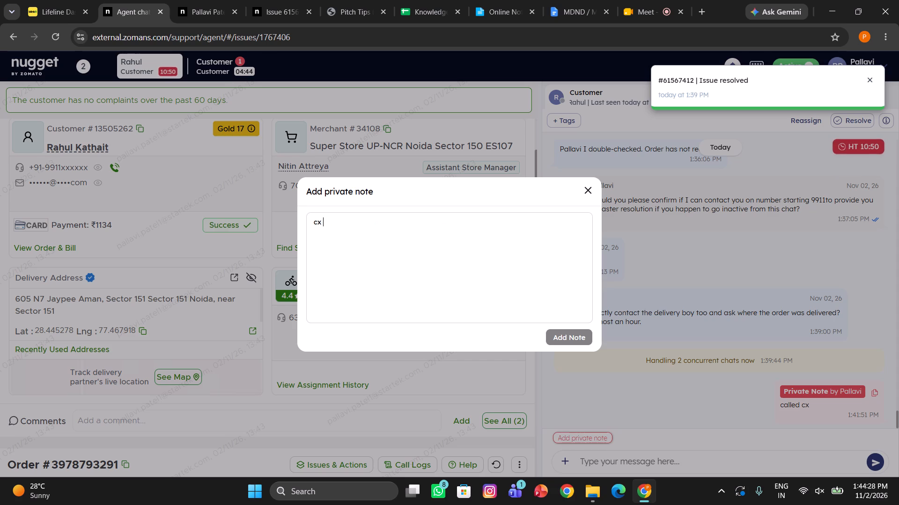
key(w)
key(BackSpace)
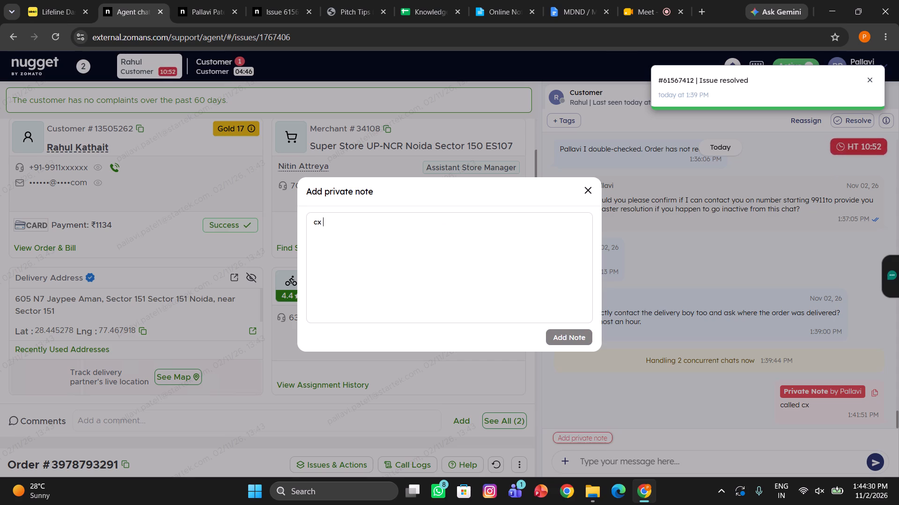
text(want me to ca)
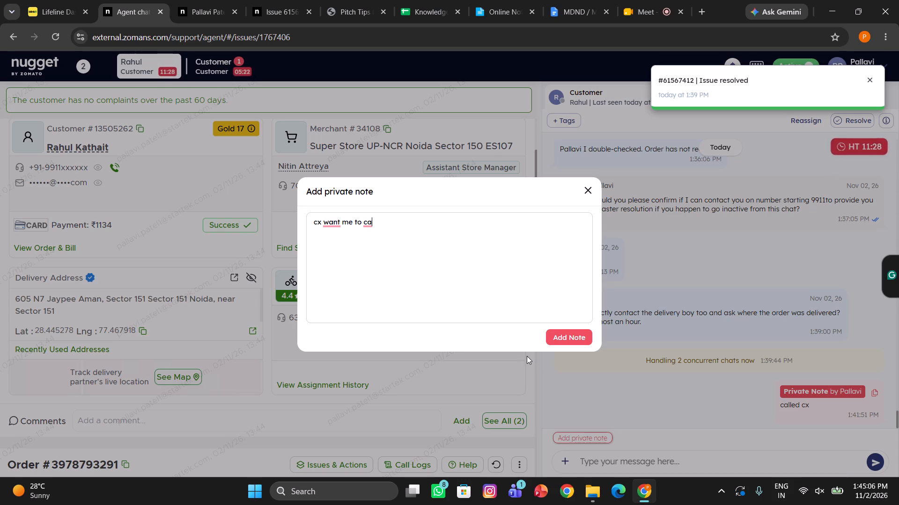
text(ll in)
key(space)
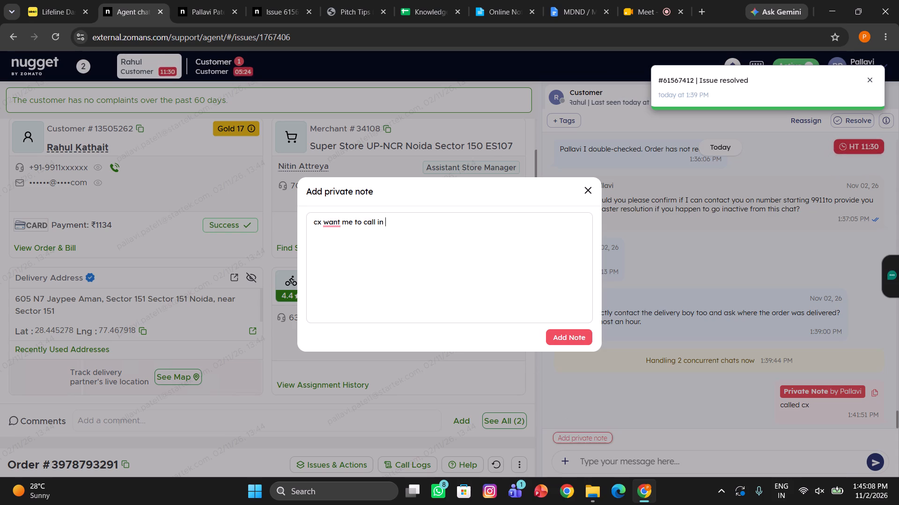
text(5 mins)
click(571, 341)
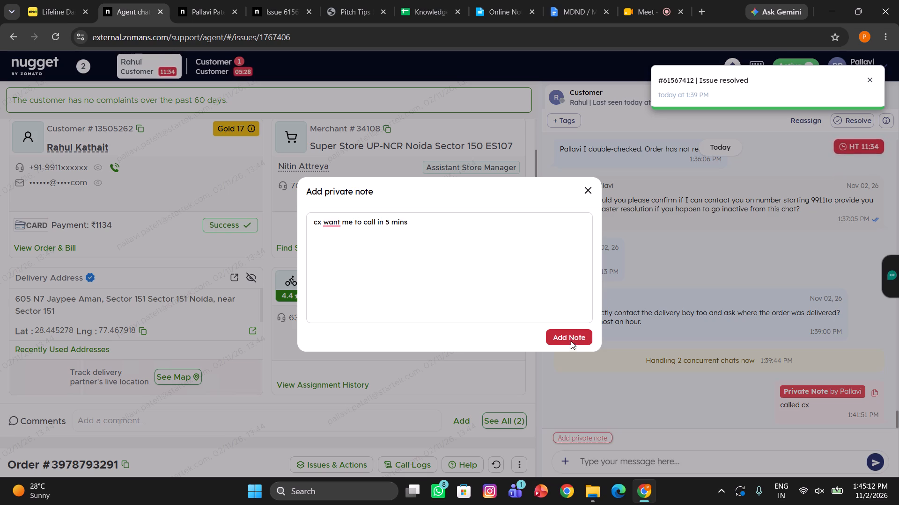
scroll(627, 370, down, 1)
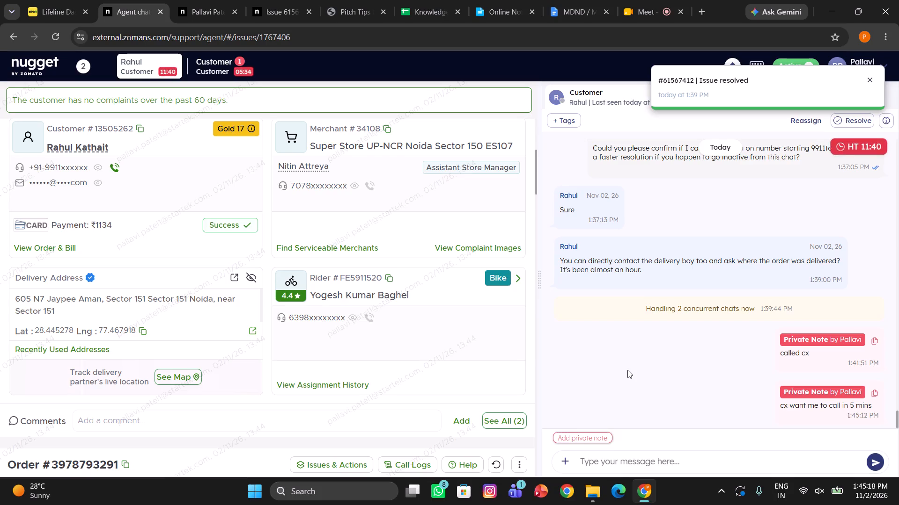
click(211, 59)
scroll(898, 274, down, 1)
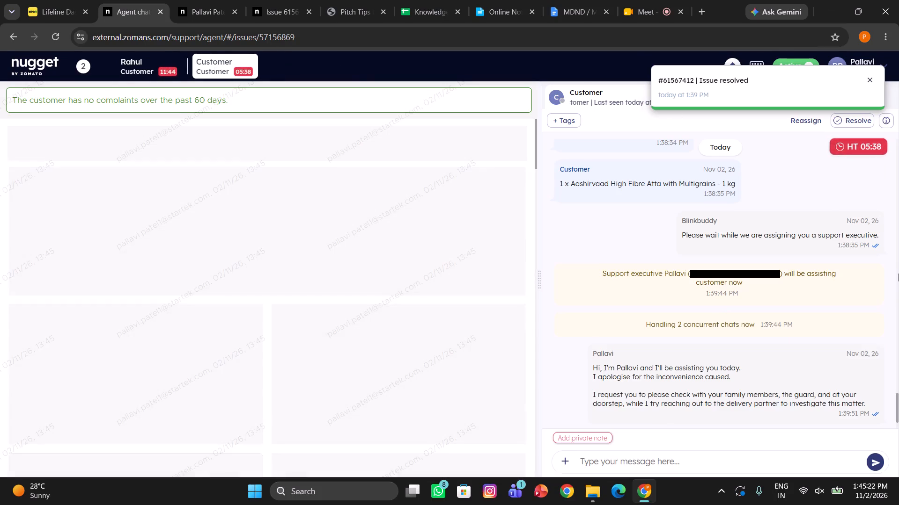
scroll(898, 274, down, 4)
scroll(778, 351, down, 1)
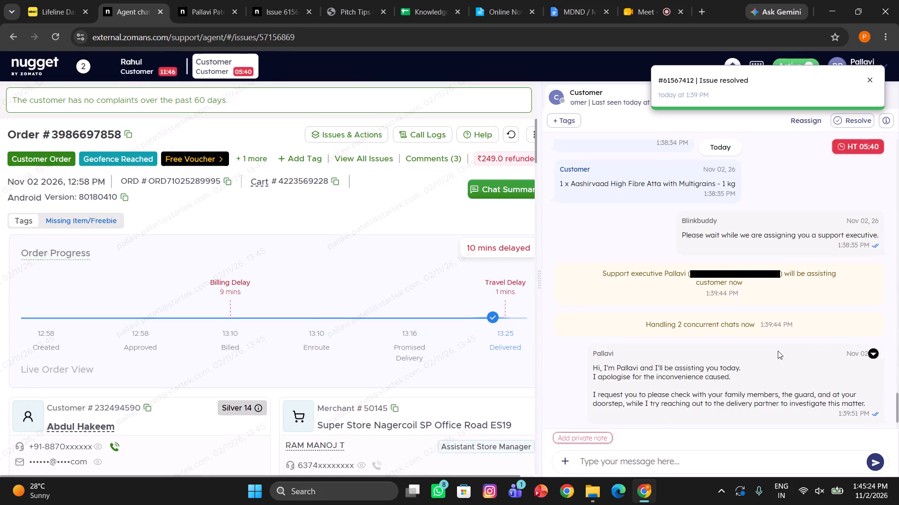
scroll(778, 351, down, 5)
scroll(292, 402, down, 2)
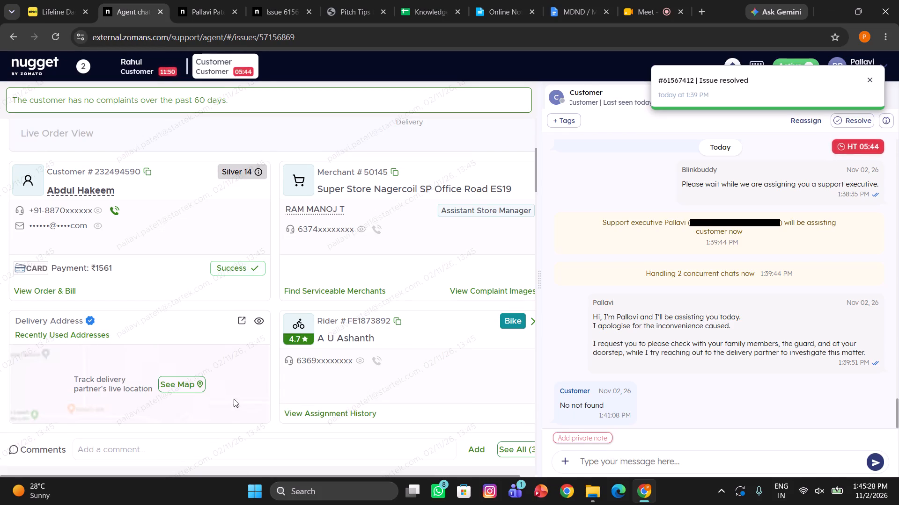
click(376, 360)
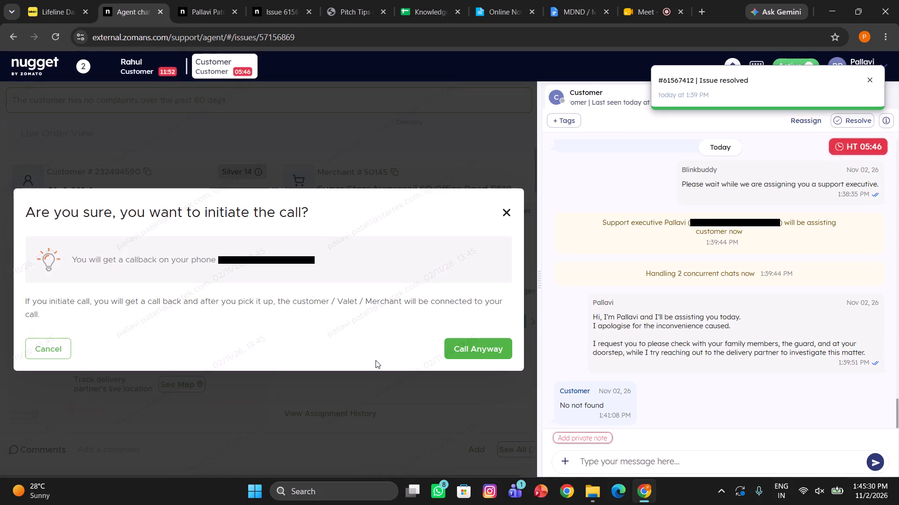
click(486, 347)
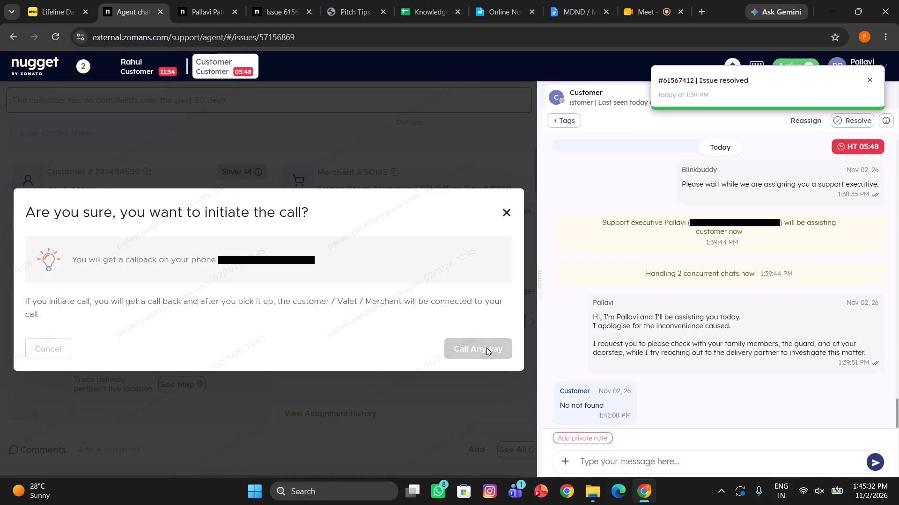
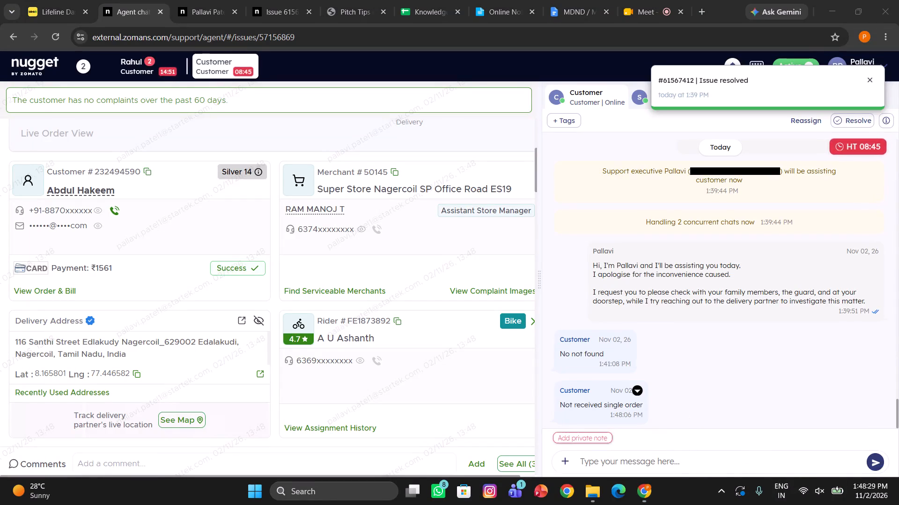
Review the missing-order customer's latest chat replies and their Customer Overview with the complaint and resolution history for the last 60 days.
triple_click(593, 404)
click(681, 358)
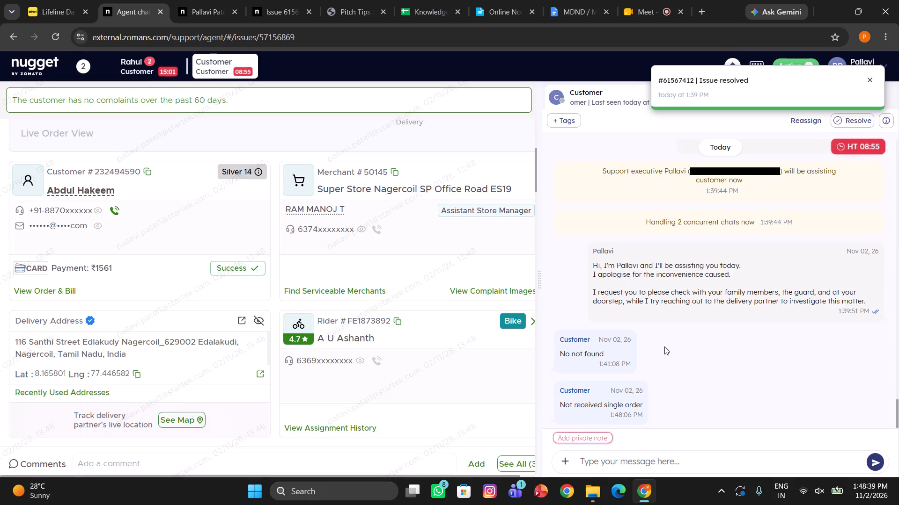
scroll(664, 346, down, 1)
scroll(641, 419, down, 1)
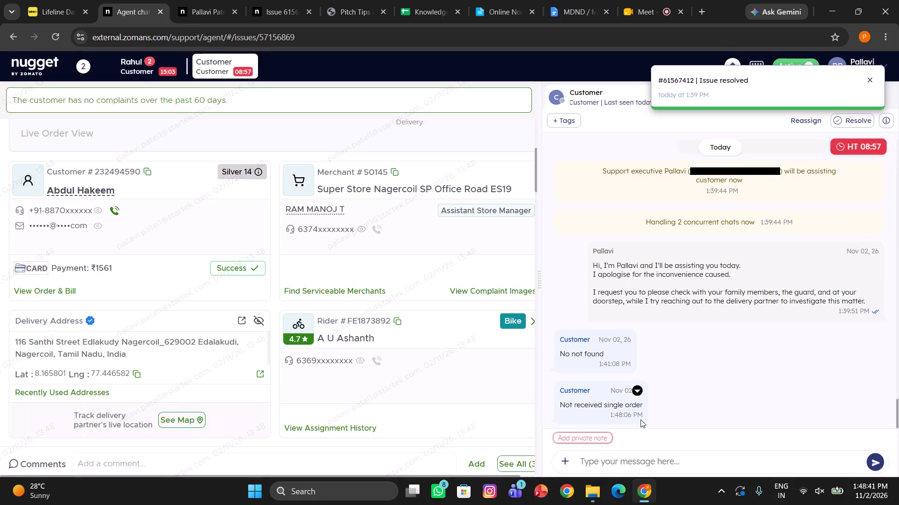
click(596, 463)
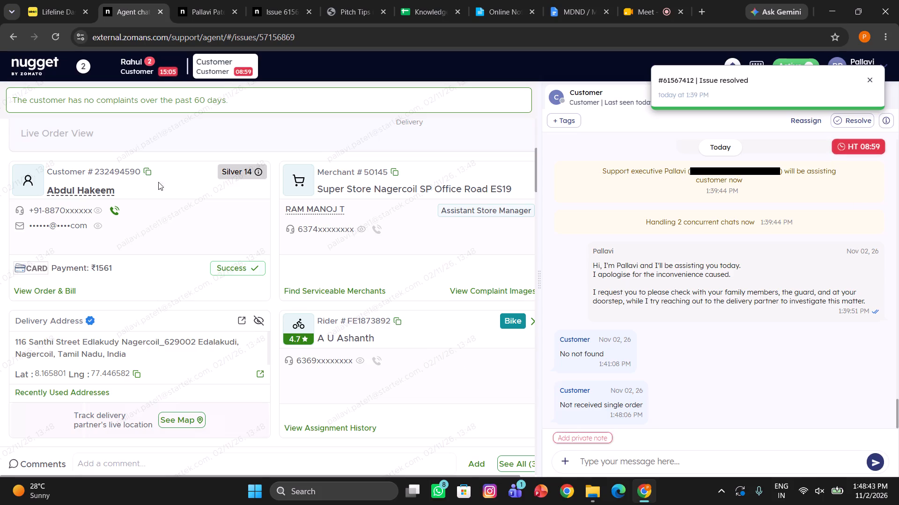
click(111, 195)
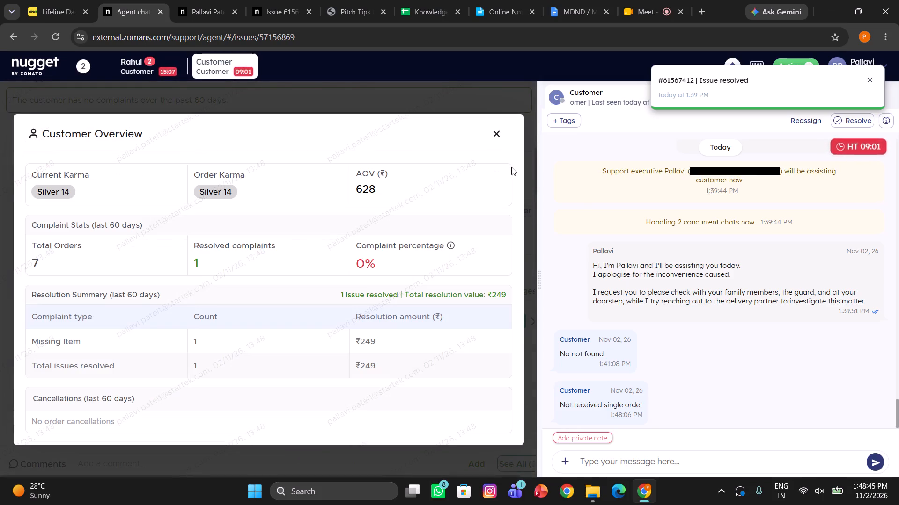
click(501, 137)
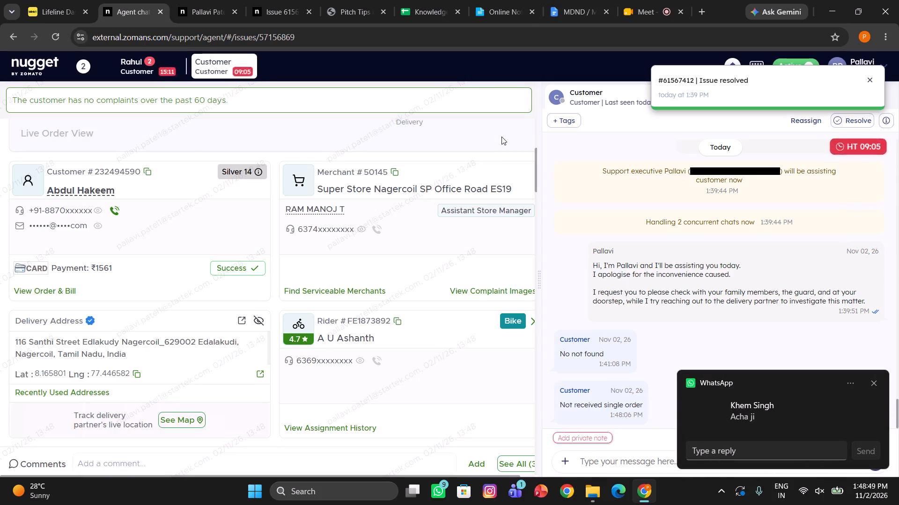
click(898, 200)
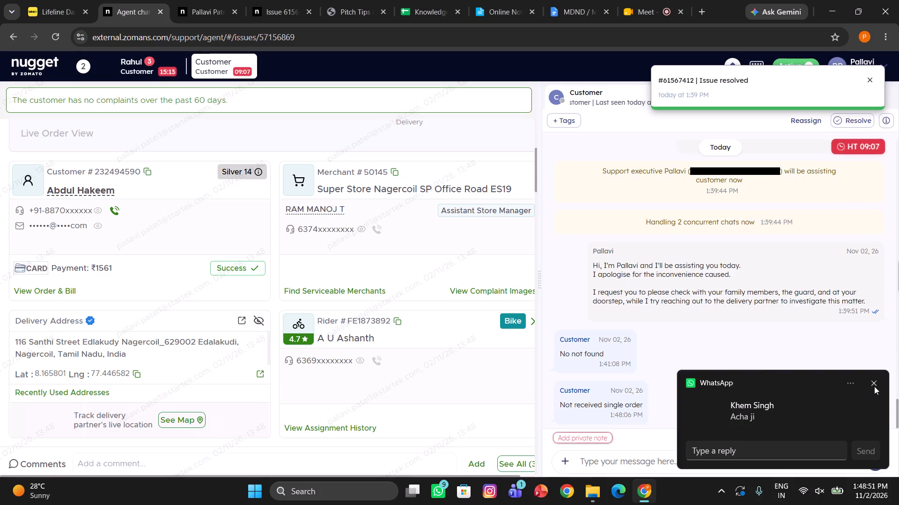
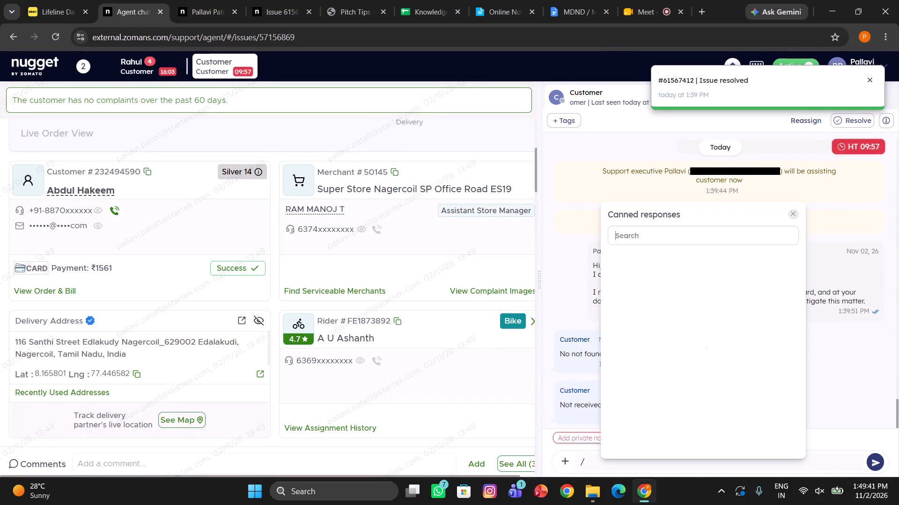
Send the canned "thi" response asking to confirm the contact number, replacing the xxxx placeholders with the starting digits of the customer's phone number.
text(t)
text(hi)
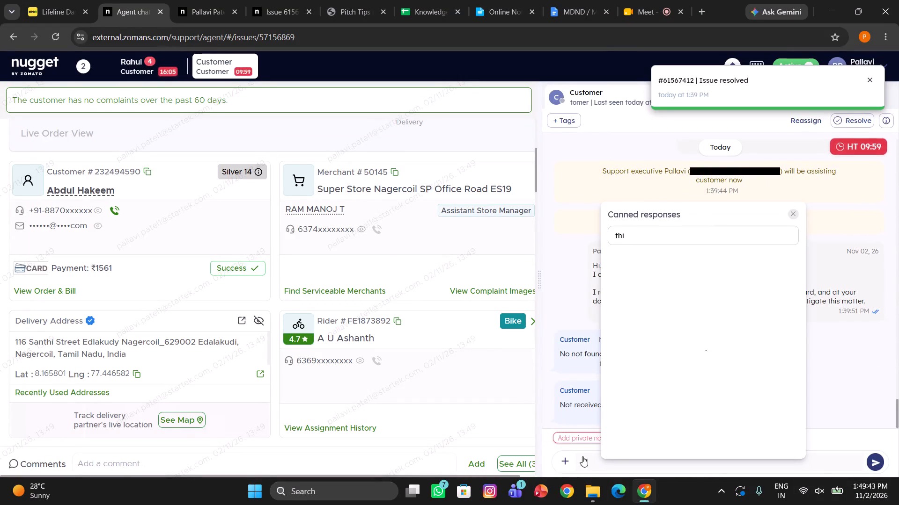
click(686, 262)
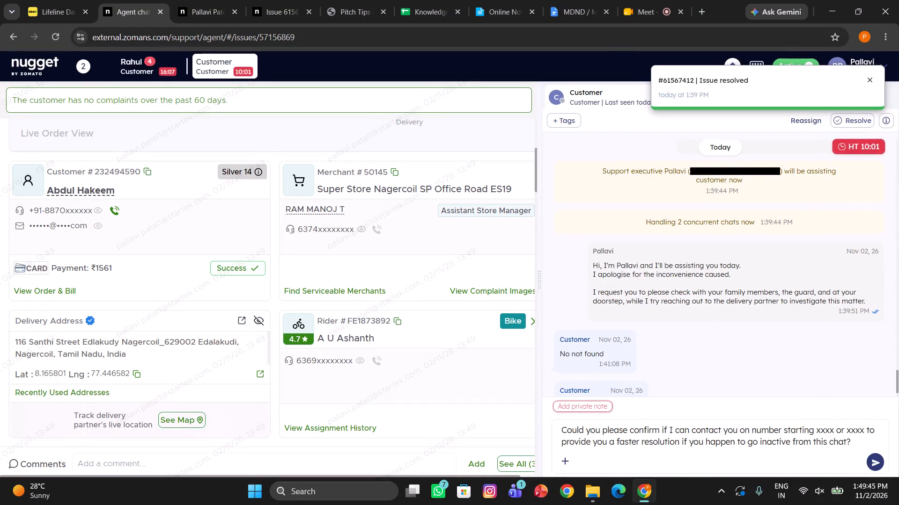
drag(818, 433, 861, 433)
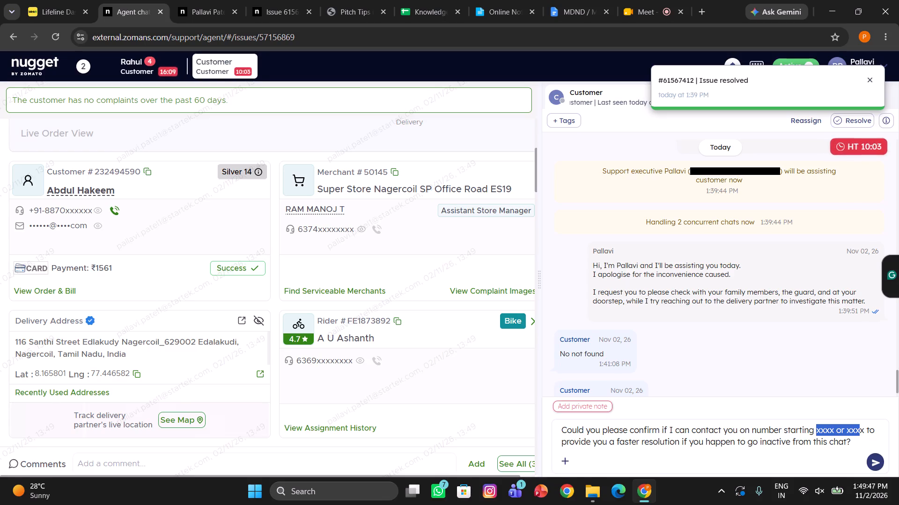
drag(861, 433, 864, 432)
key(BackSpace)
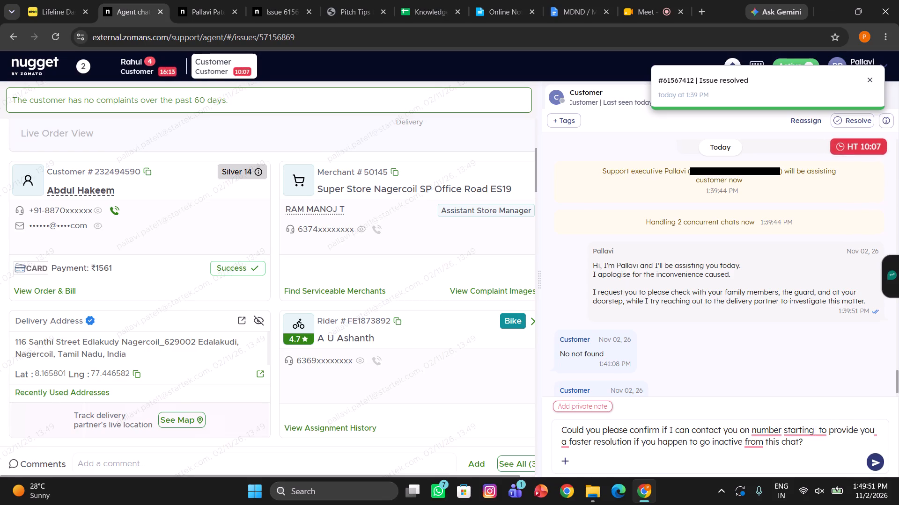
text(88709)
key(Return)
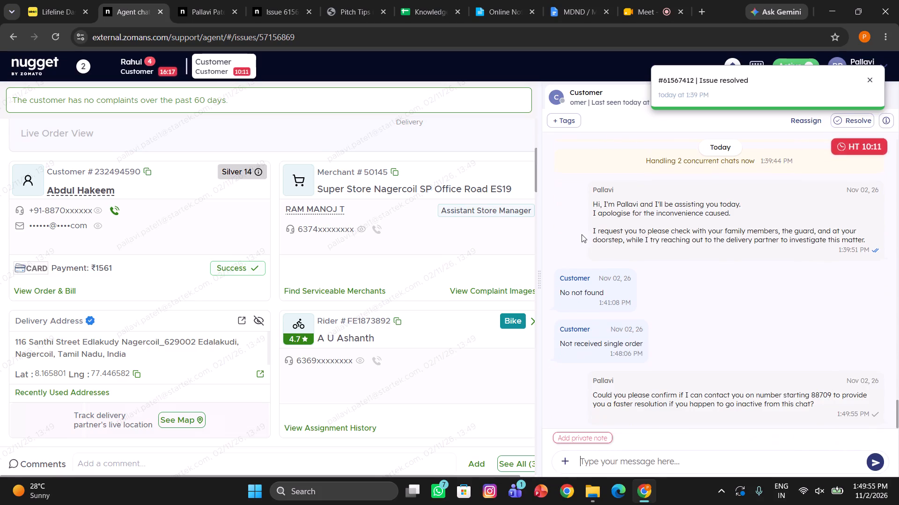
click(147, 65)
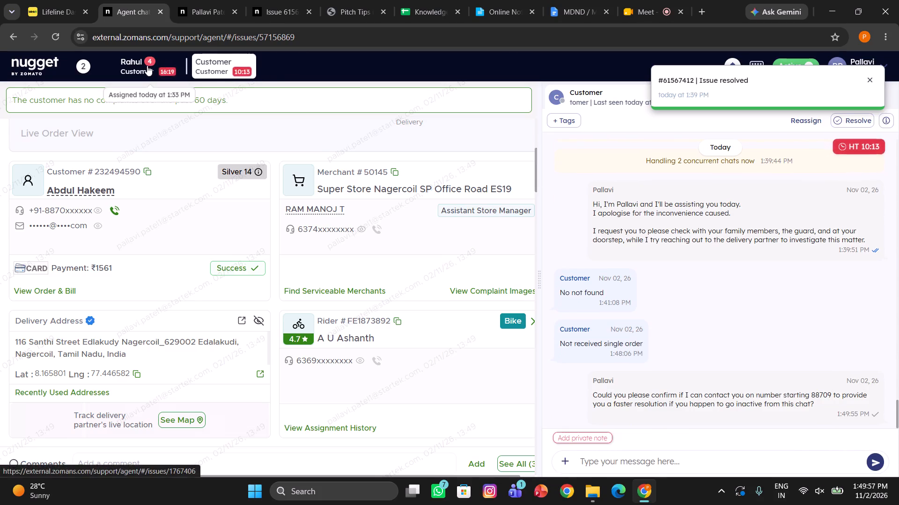
scroll(631, 351, down, 10)
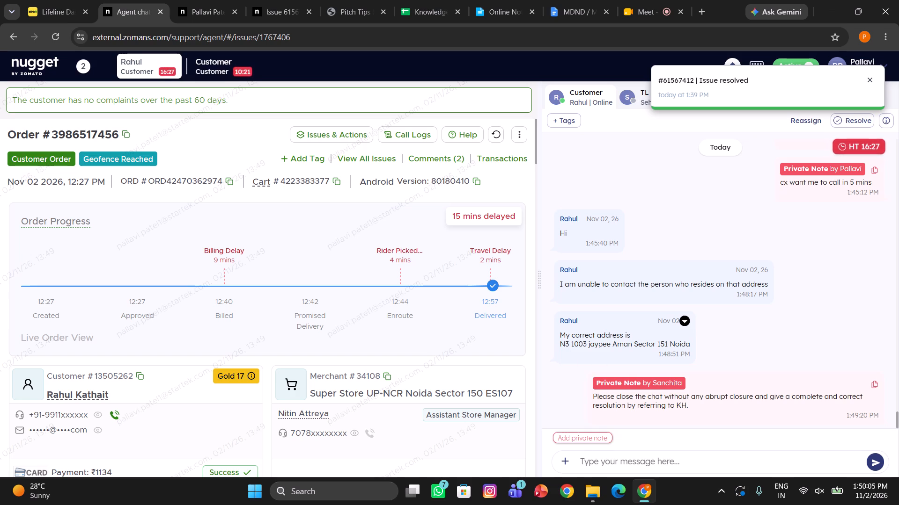
click(598, 452)
click(593, 458)
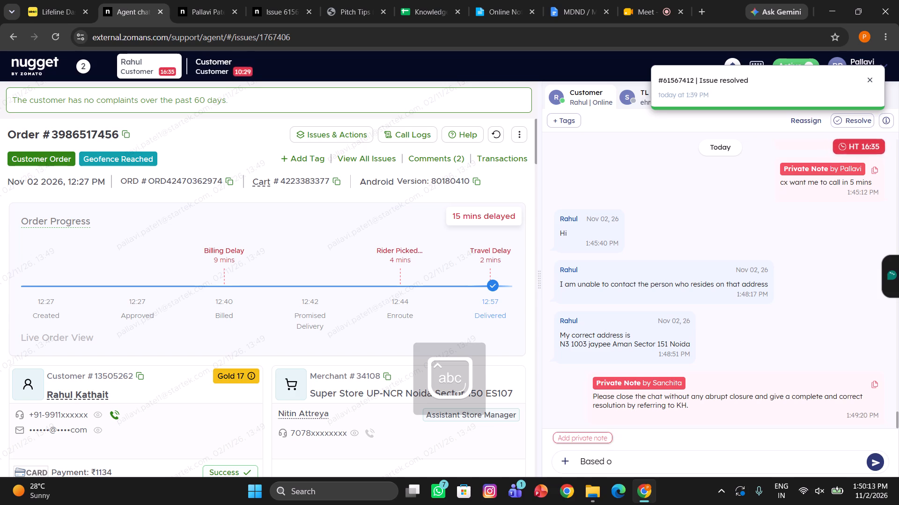
key(BackSpace)
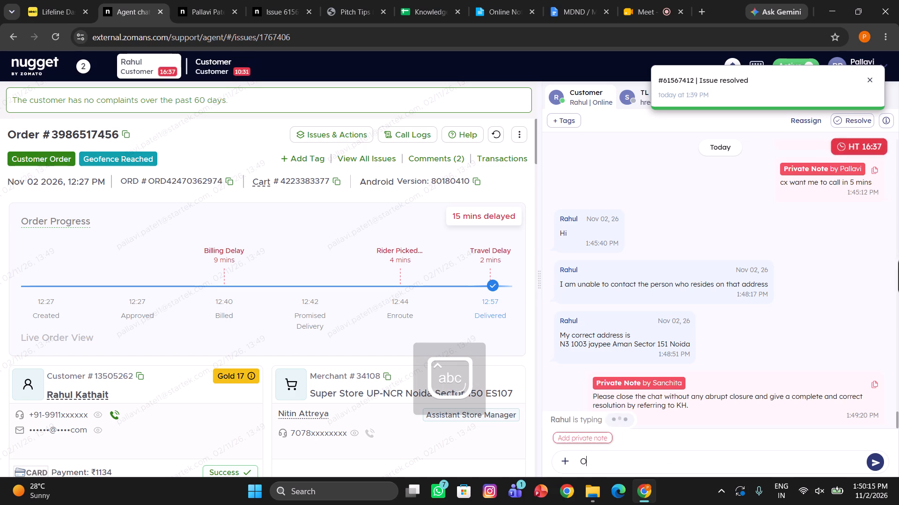
key(space)
text(sor)
key(BackSpace)
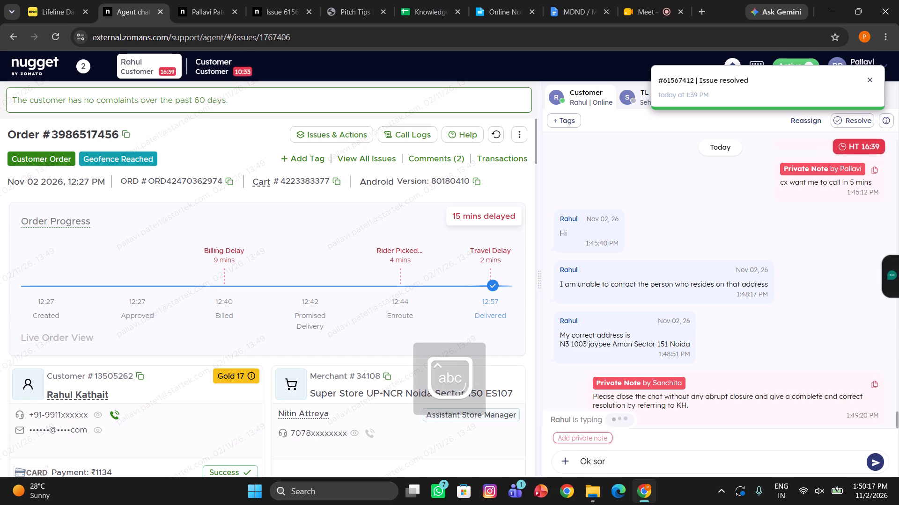
key(space)
text(we can)
key(space)
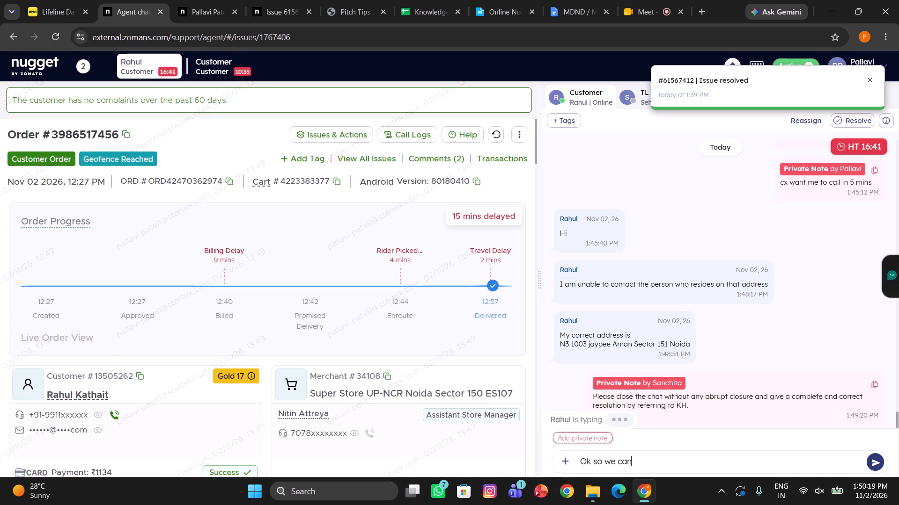
text(initiated)
key(space)
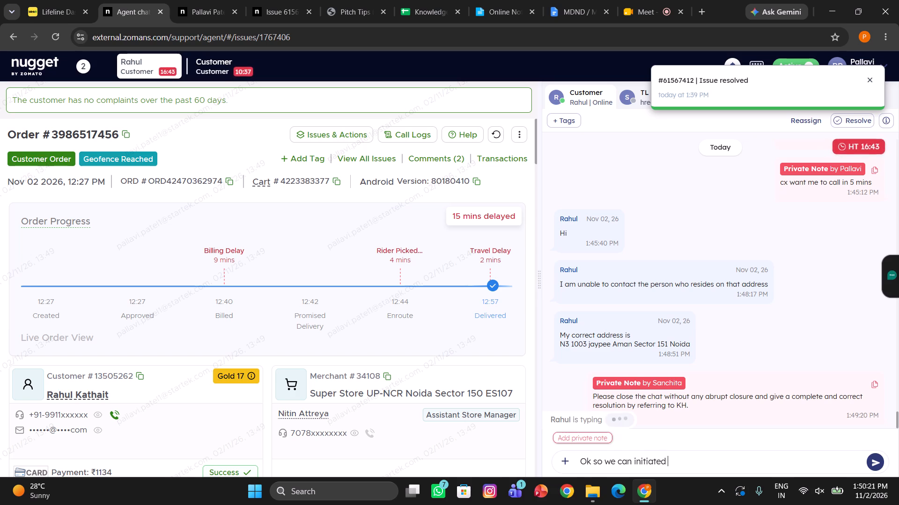
text(your refu)
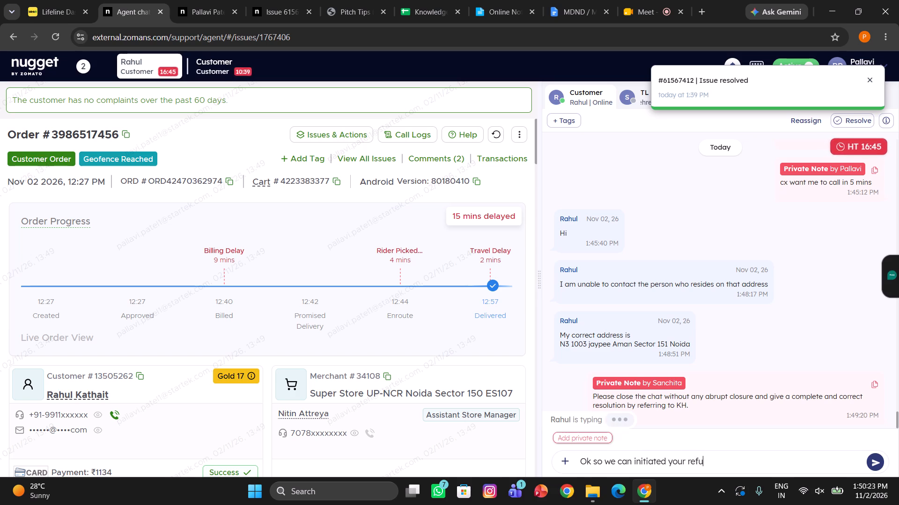
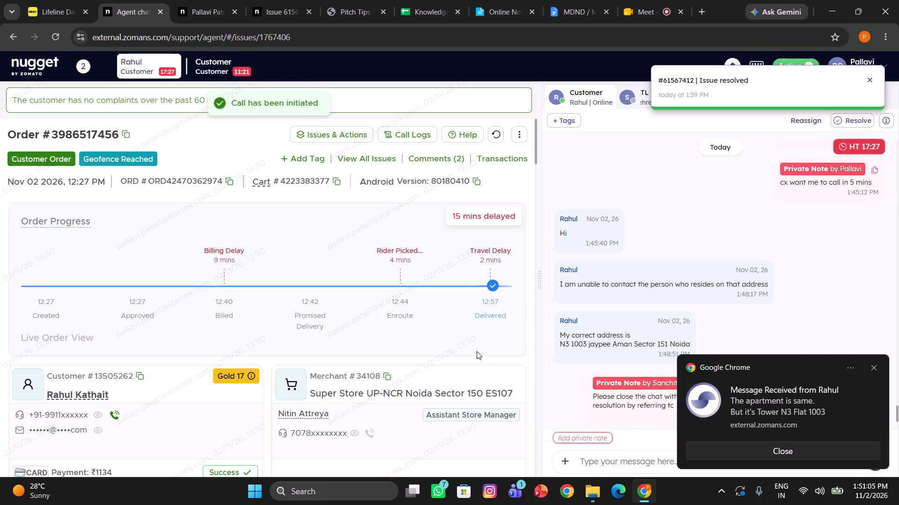
click(593, 433)
text(called cx)
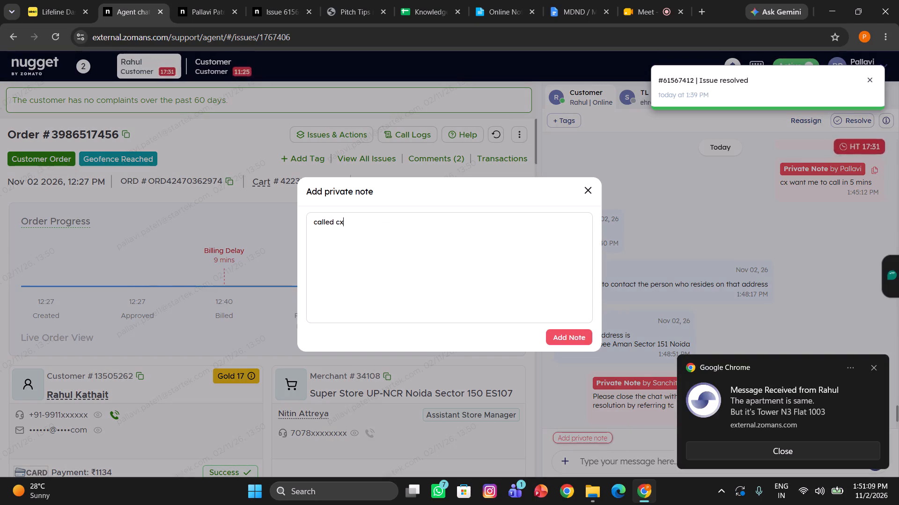
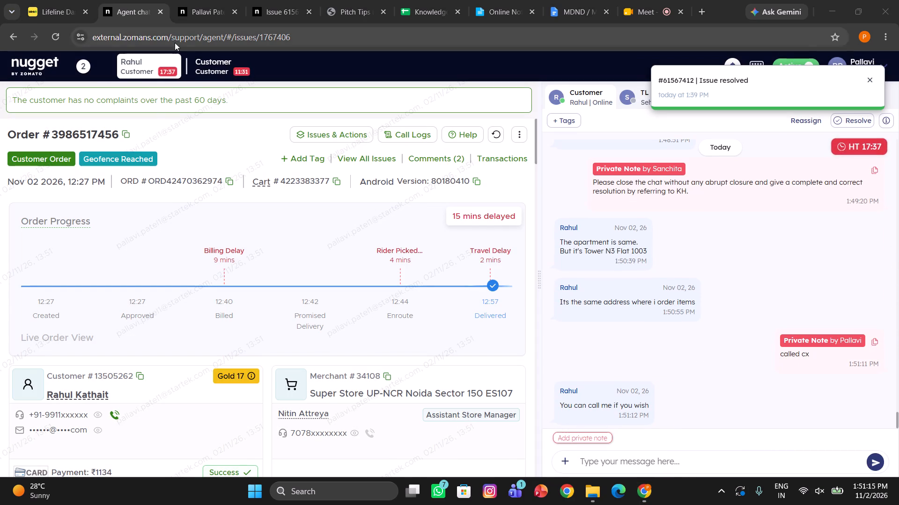
click(200, 62)
scroll(693, 378, down, 2)
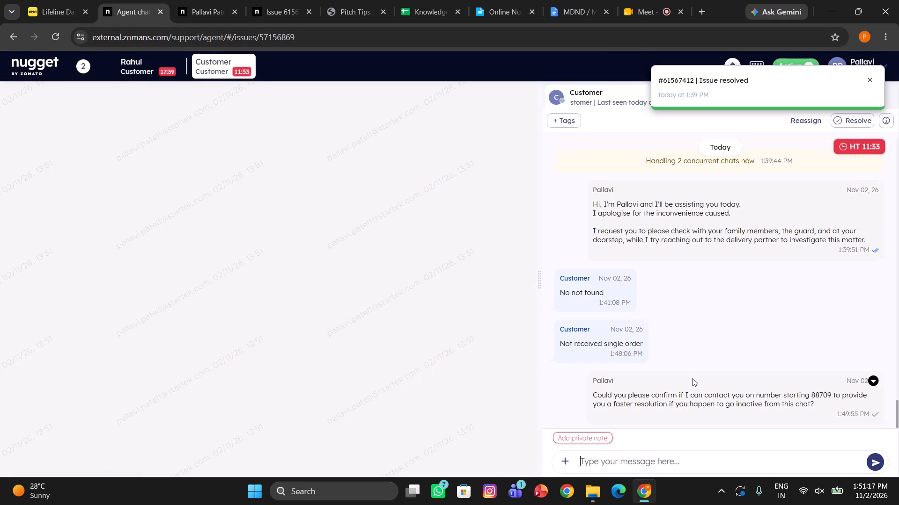
scroll(693, 378, down, 1)
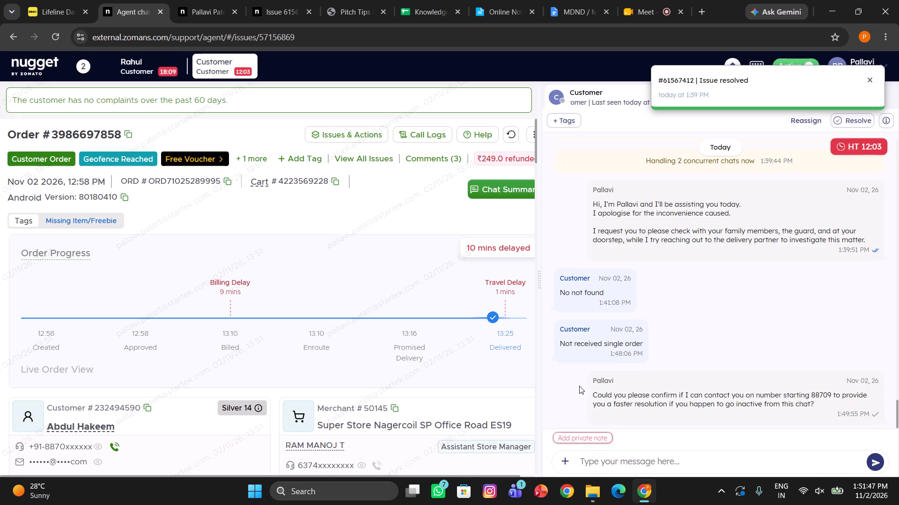
click(167, 72)
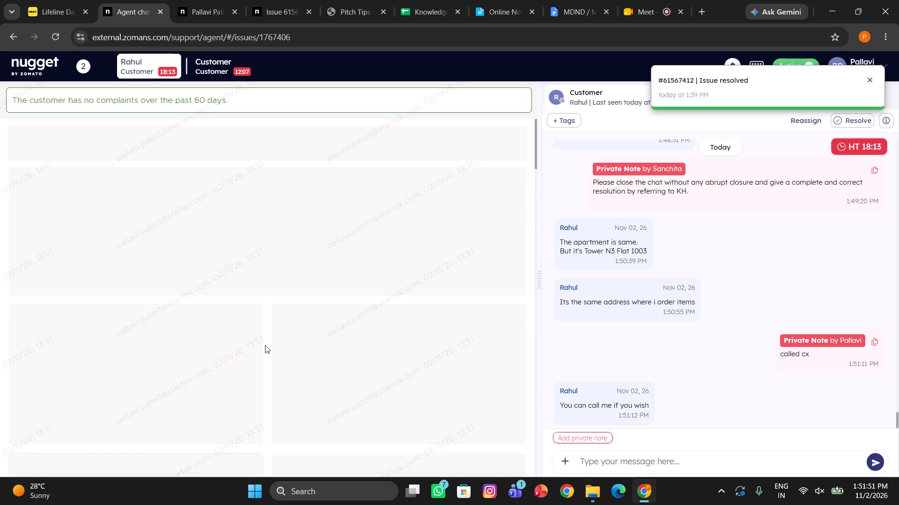
scroll(265, 345, down, 8)
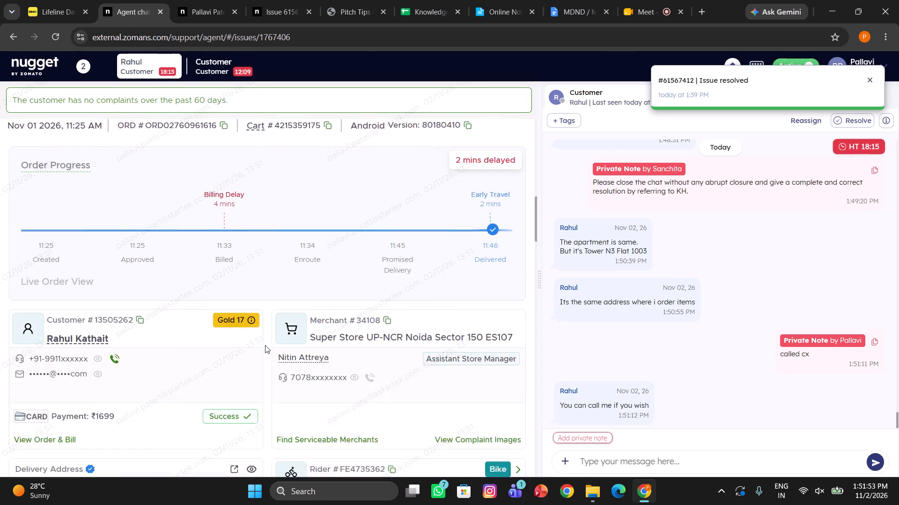
scroll(265, 345, down, 4)
click(252, 321)
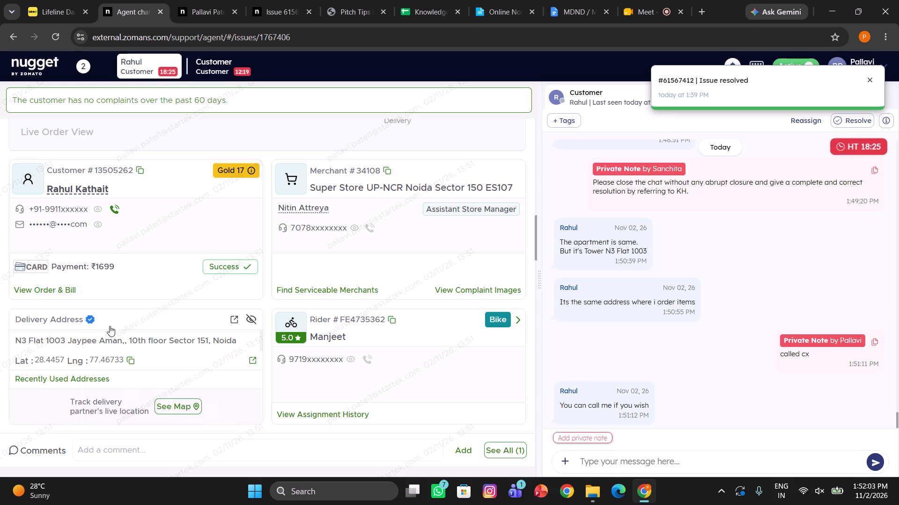
scroll(110, 326, up, 10)
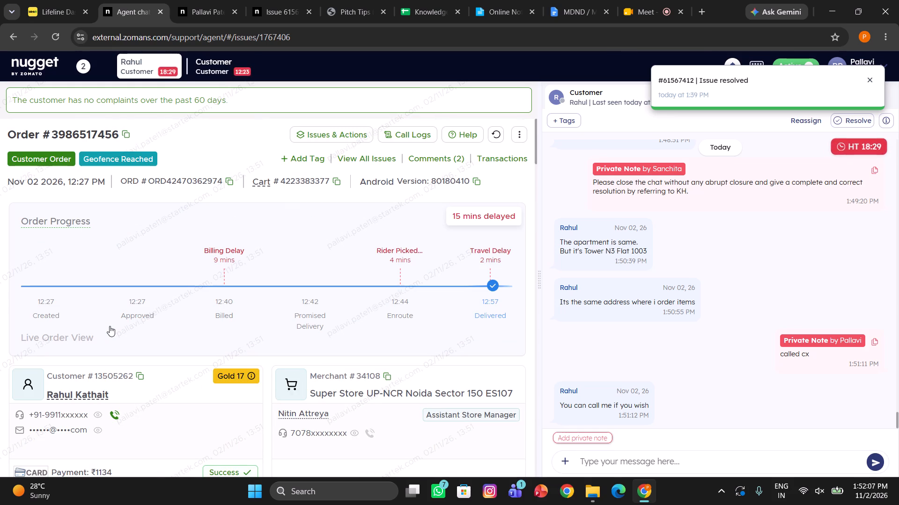
scroll(155, 357, down, 2)
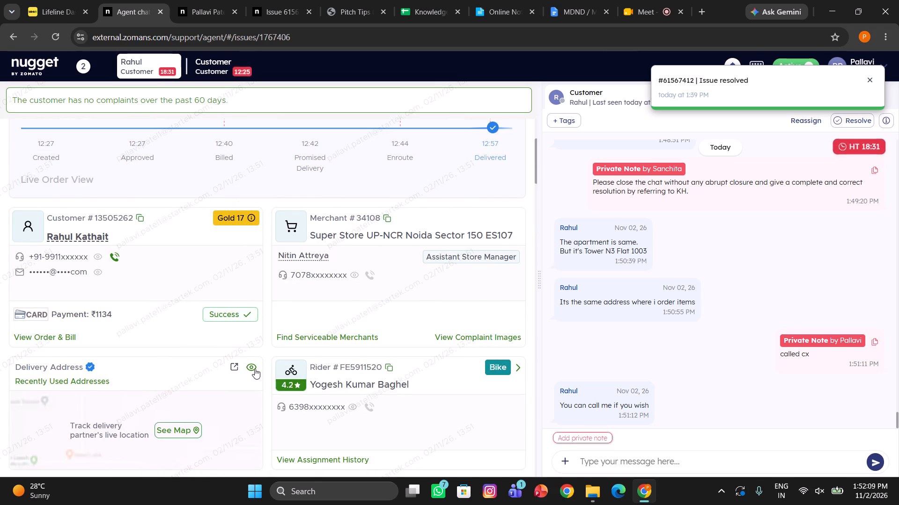
click(255, 368)
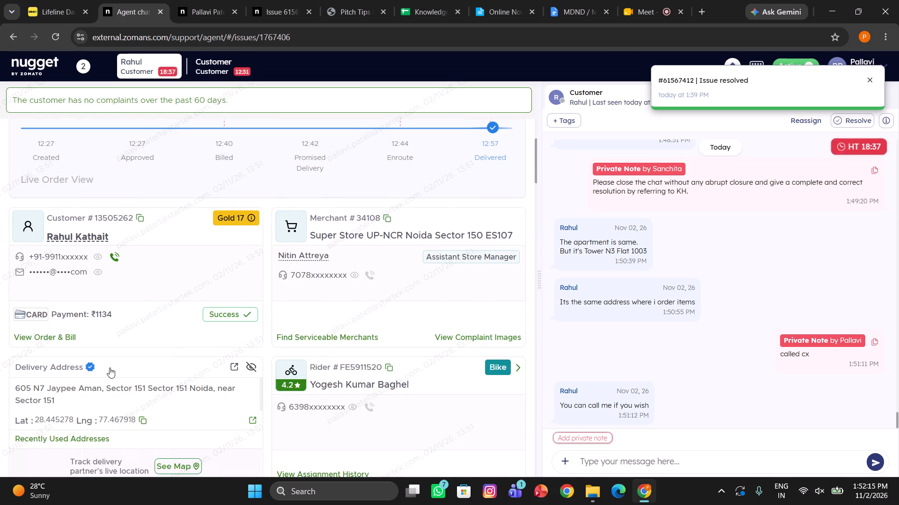
Highlight the apartment-name and sector portion of the delivery address in the customer's order details.
triple_click(62, 384)
double_click(62, 384)
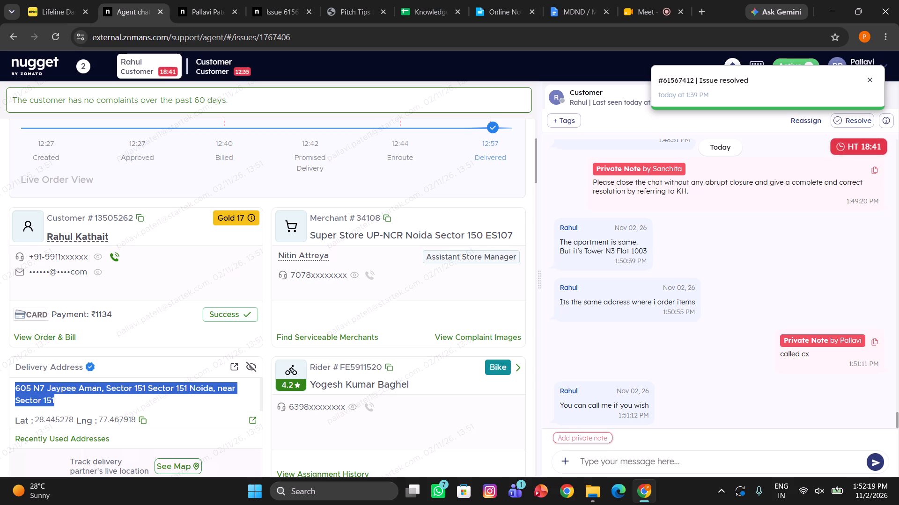
click(152, 388)
drag(146, 387, 50, 388)
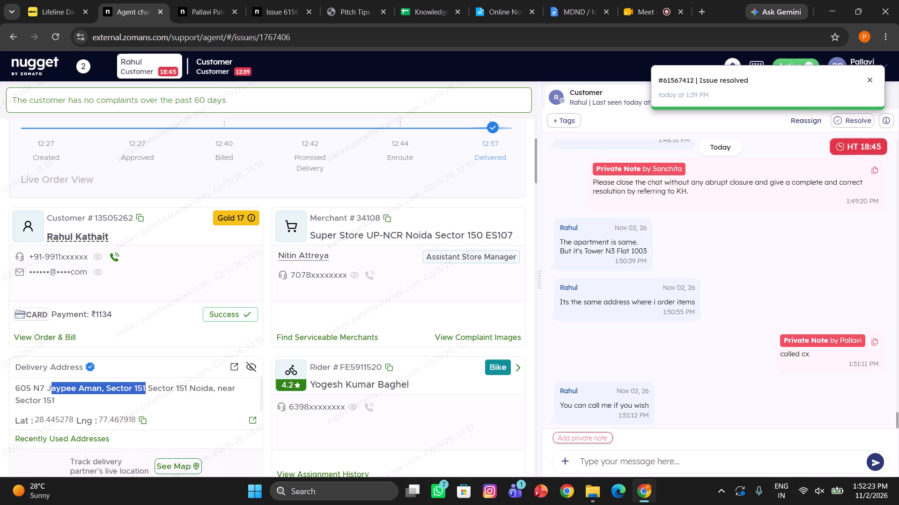
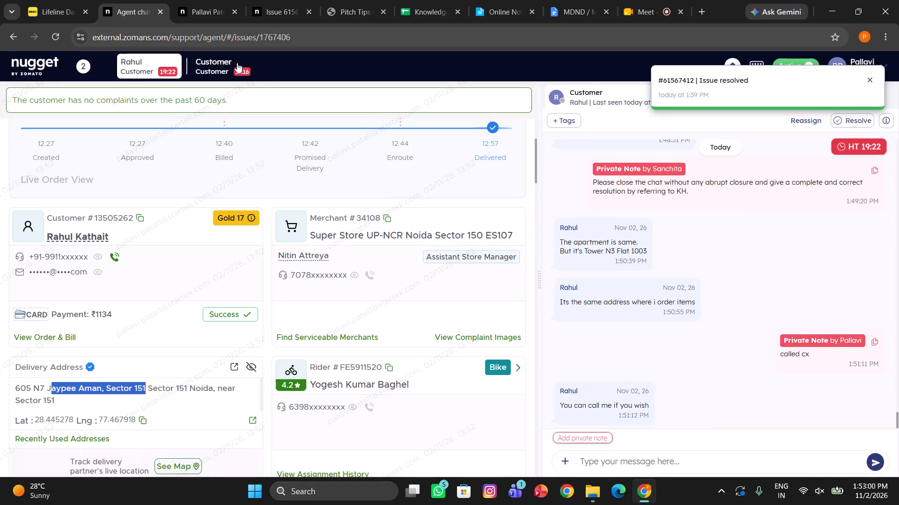
Open the other active customer chat, about the order not received, and check its latest messages.
click(225, 73)
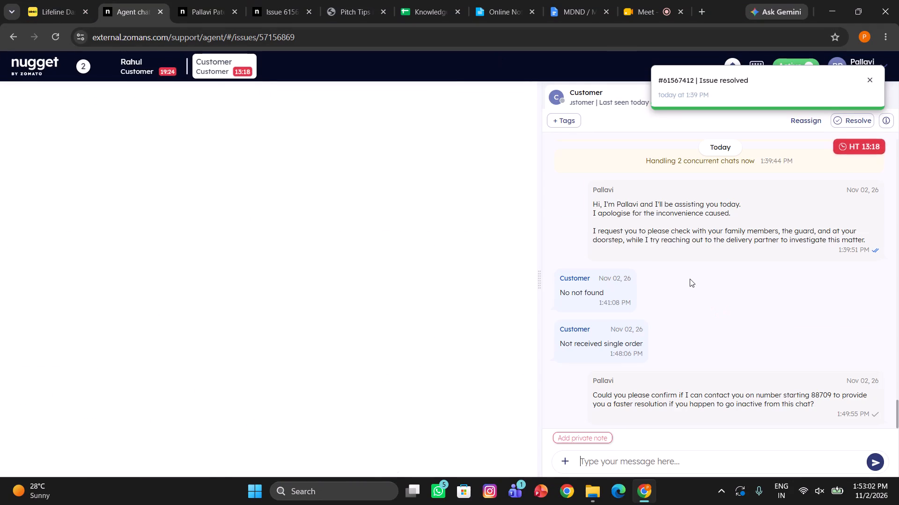
scroll(690, 279, down, 5)
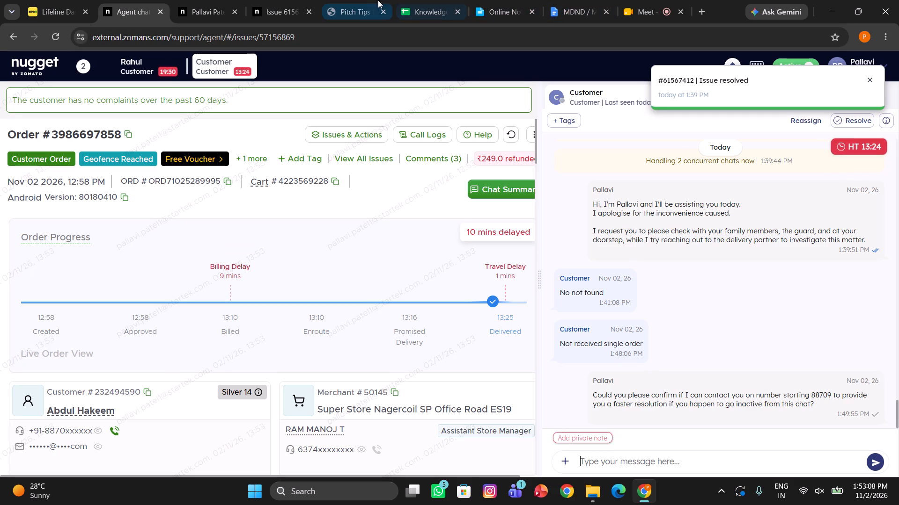
Switch to the Pitch Tips document to consult its scripted customer replies.
click(352, 0)
click(413, 201)
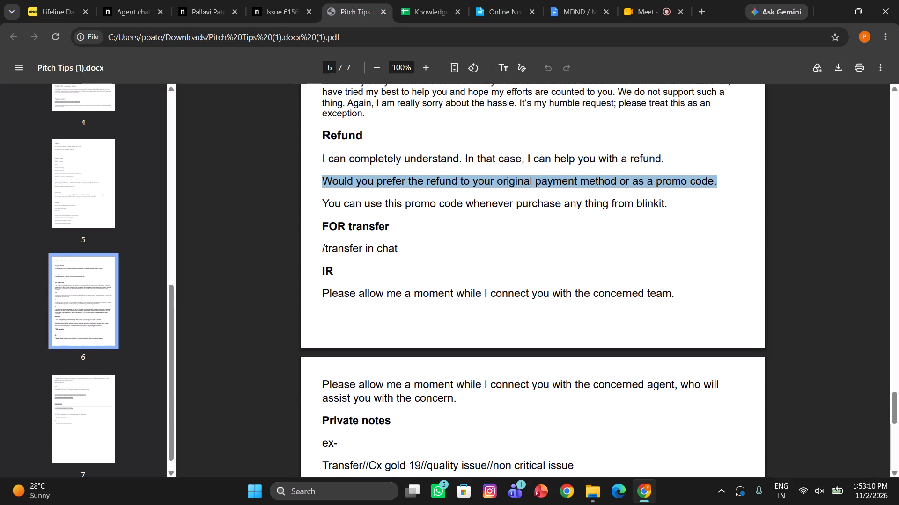
scroll(413, 201, up, 17)
scroll(413, 201, down, 1)
scroll(413, 201, up, 11)
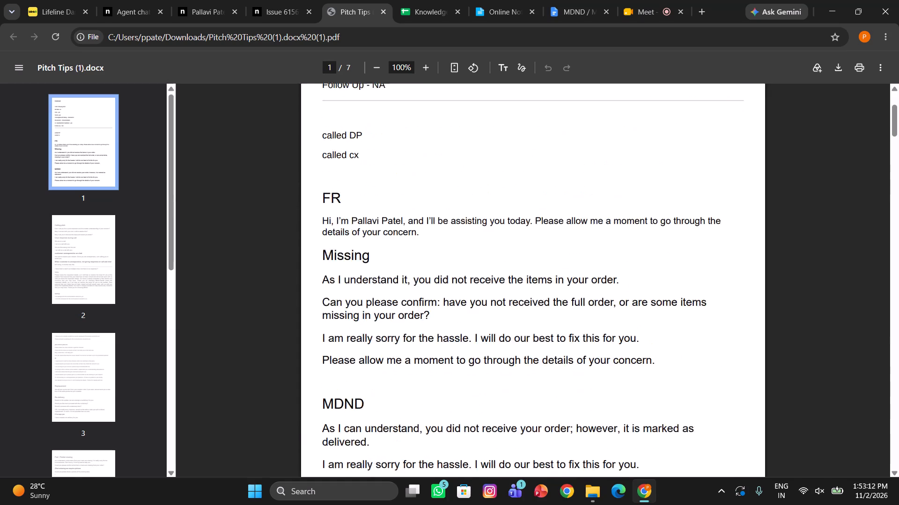
scroll(413, 201, down, 6)
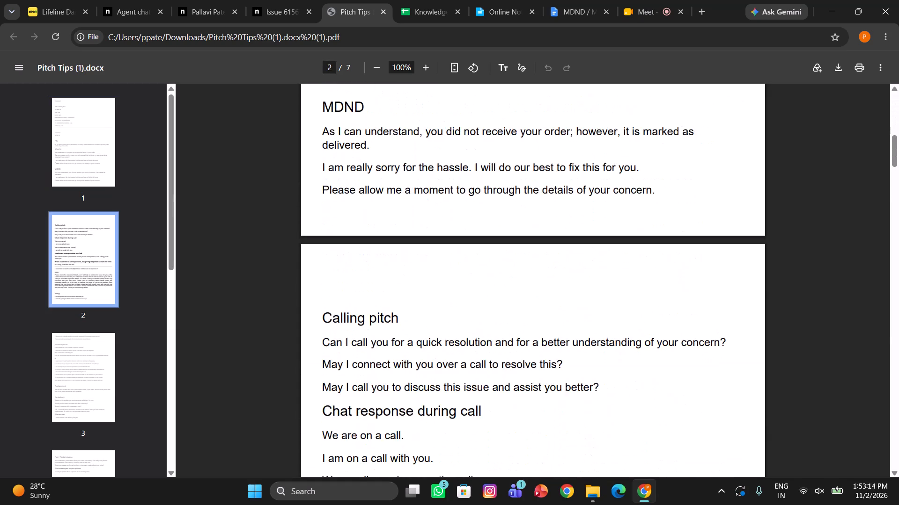
scroll(413, 201, down, 4)
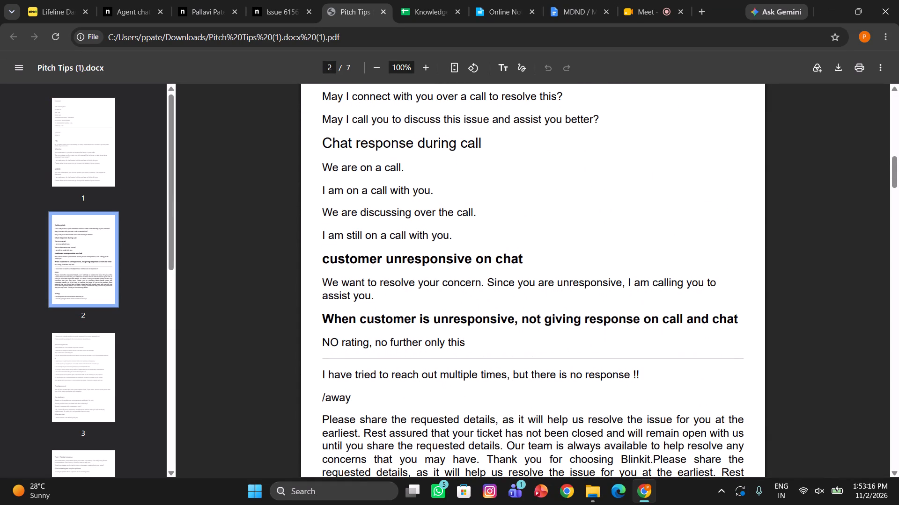
drag(376, 299, 311, 279)
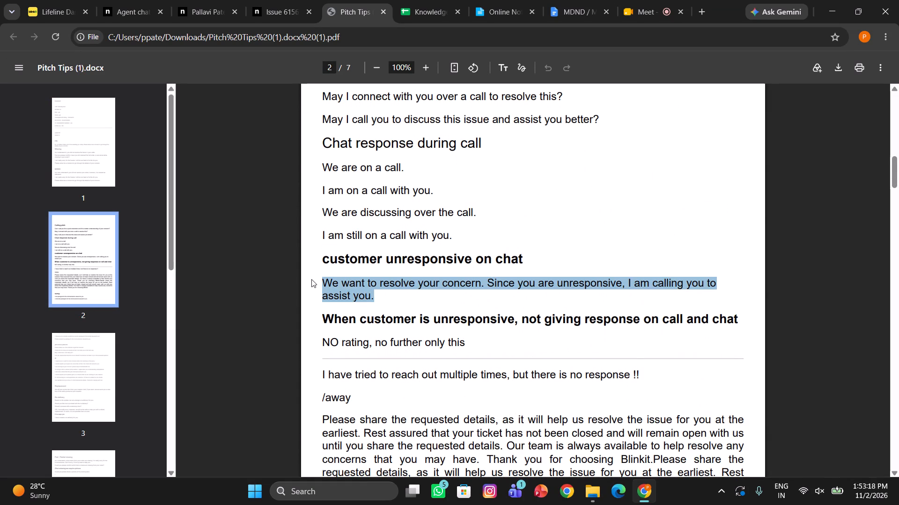
key(ctrl+c)
click(129, 0)
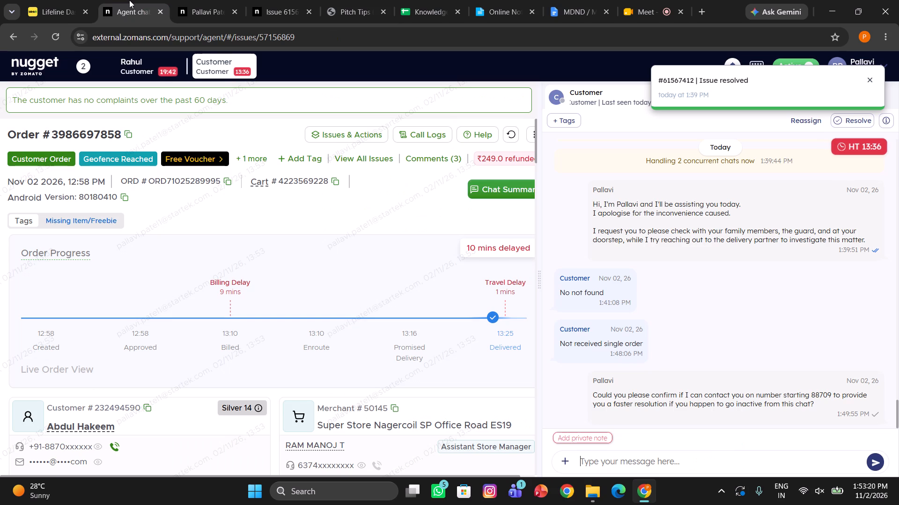
key(ctrl+v)
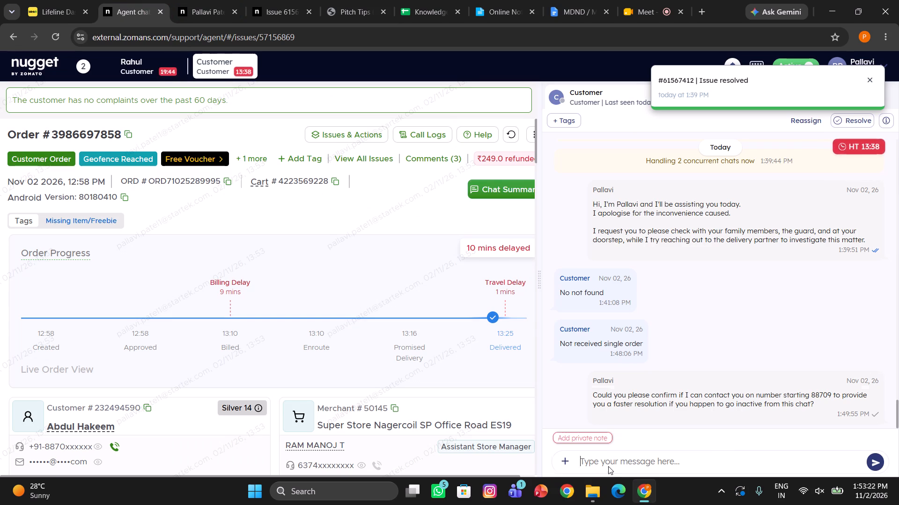
key(Return)
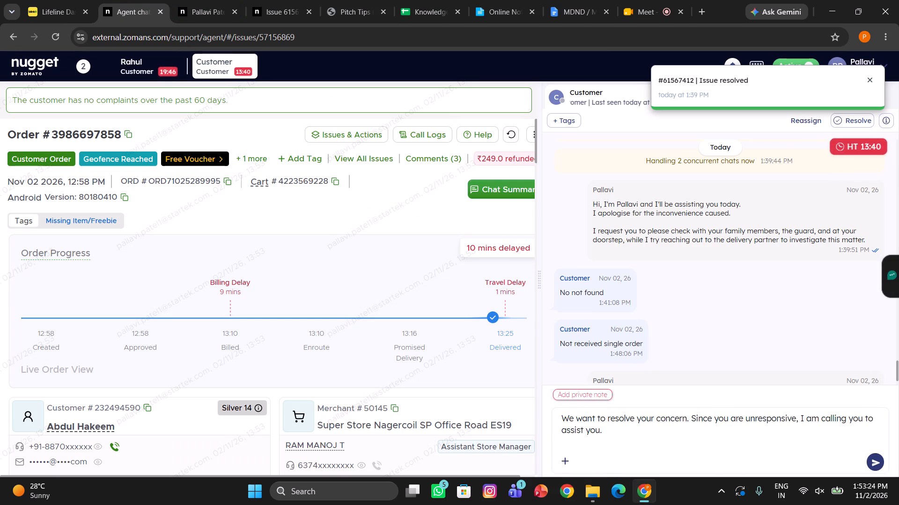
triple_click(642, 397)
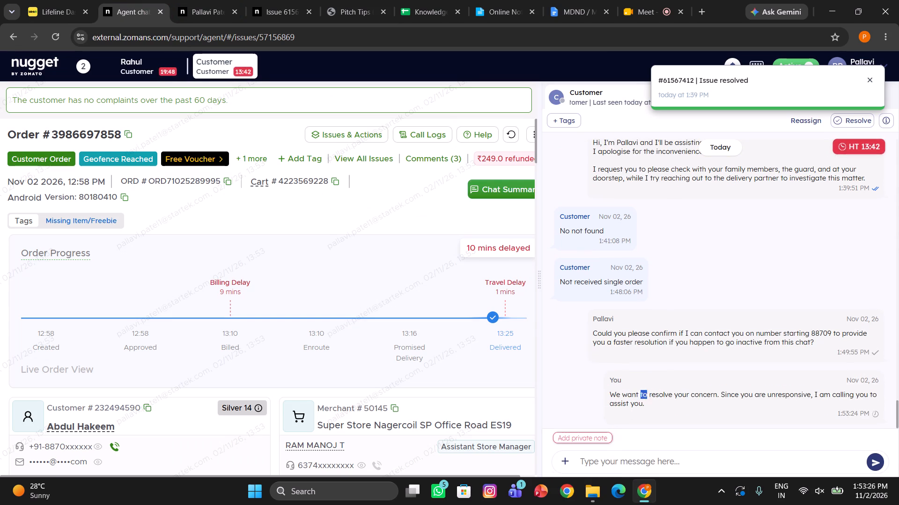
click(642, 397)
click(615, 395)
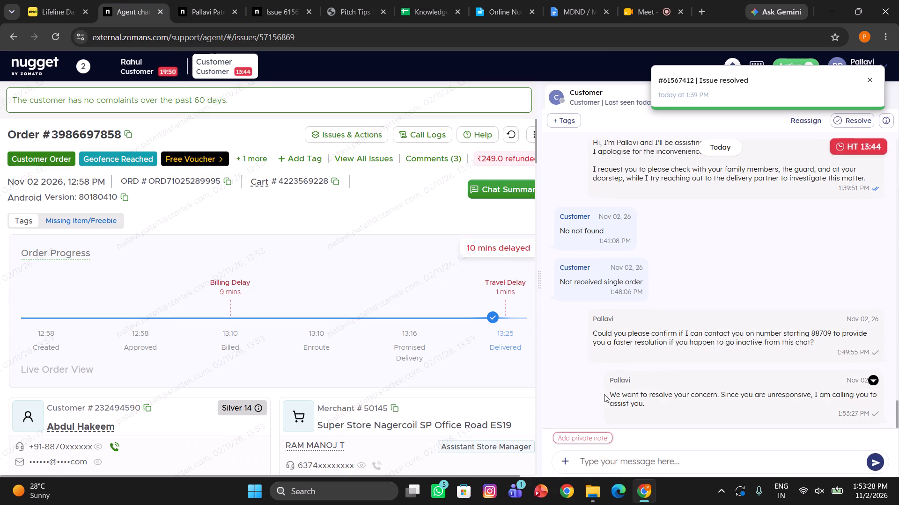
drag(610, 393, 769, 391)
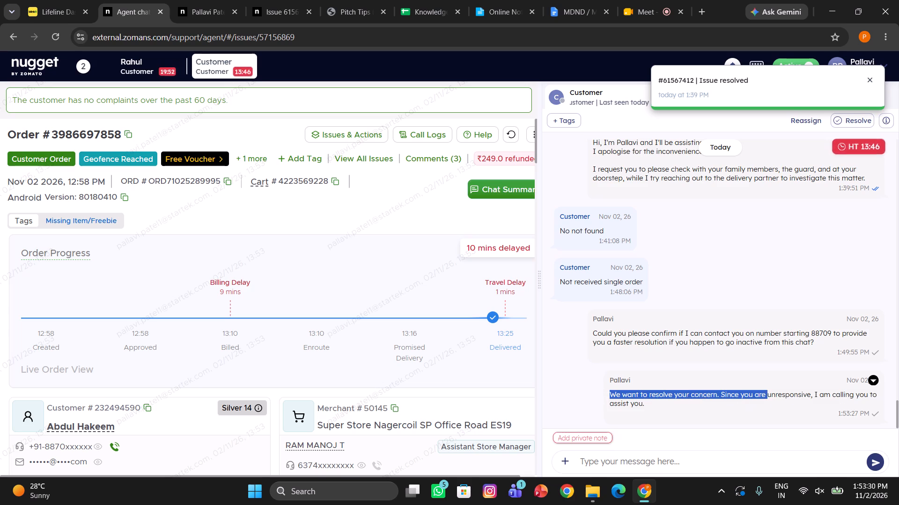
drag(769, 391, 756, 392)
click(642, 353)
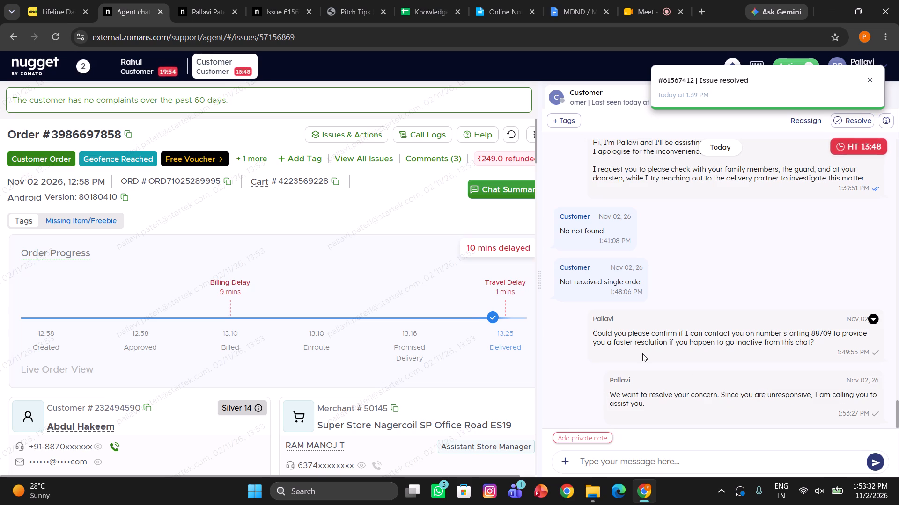
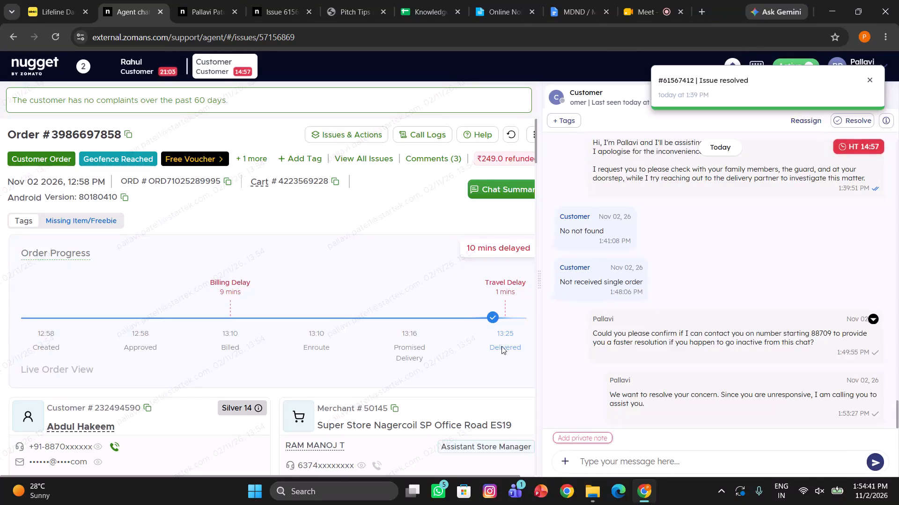
scroll(388, 378, down, 2)
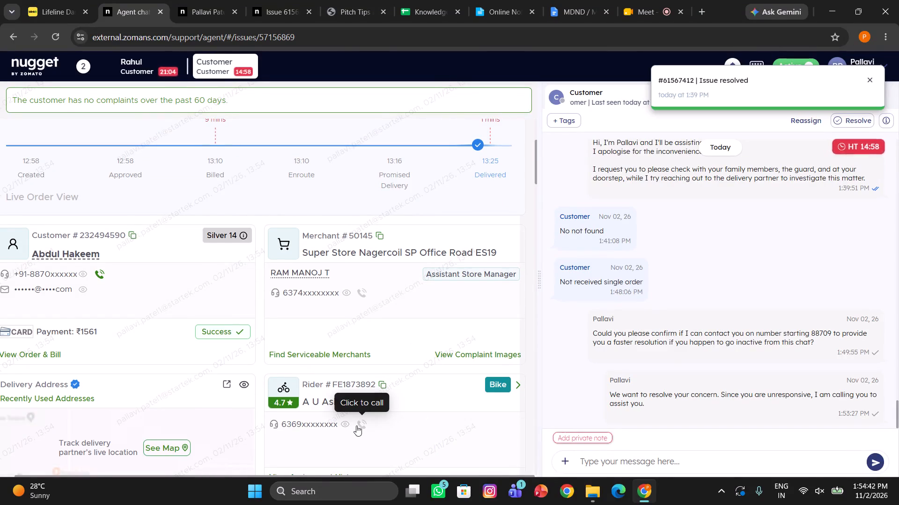
click(359, 423)
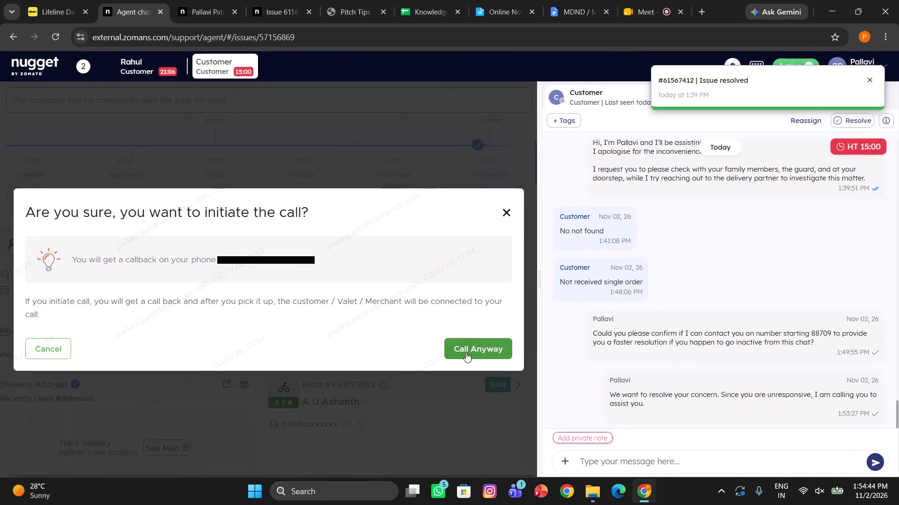
click(507, 211)
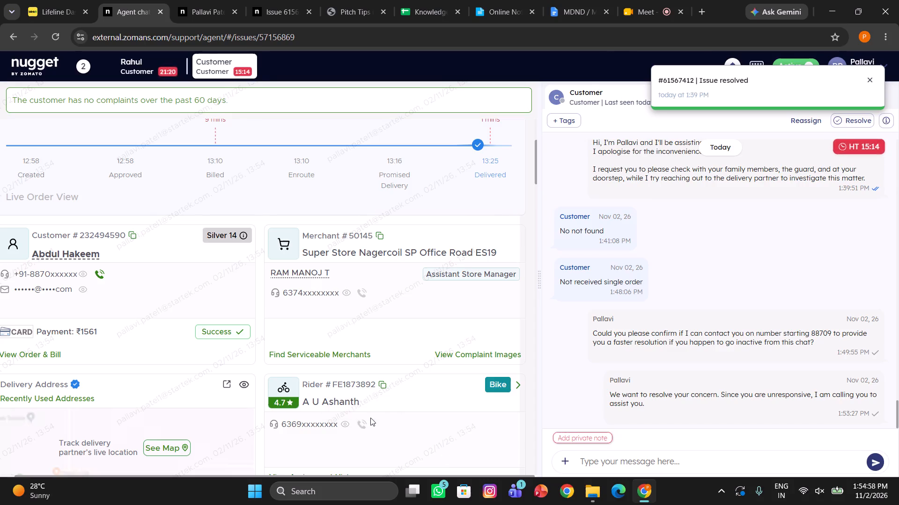
click(354, 422)
click(361, 430)
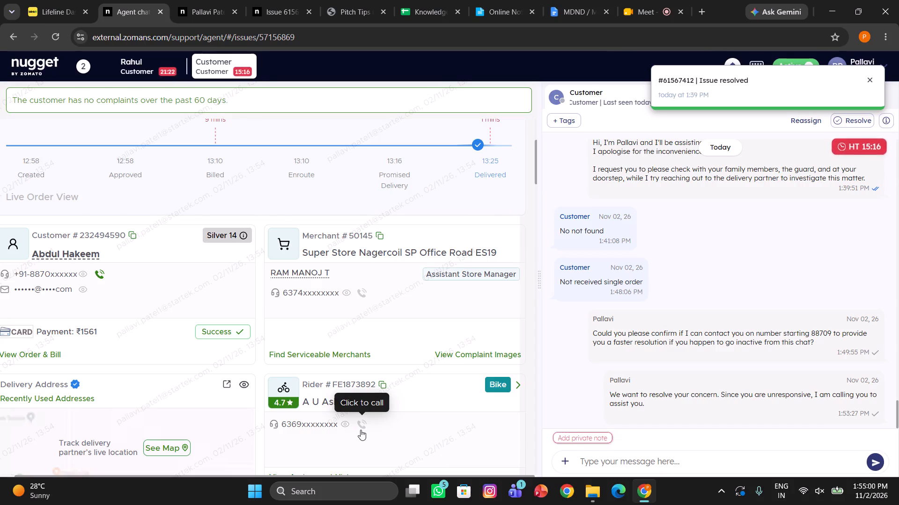
click(477, 350)
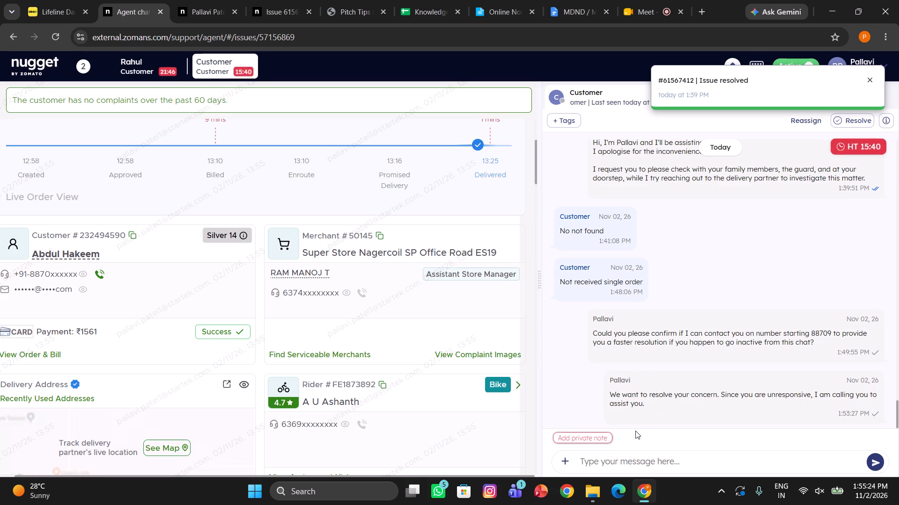
scroll(627, 357, down, 1)
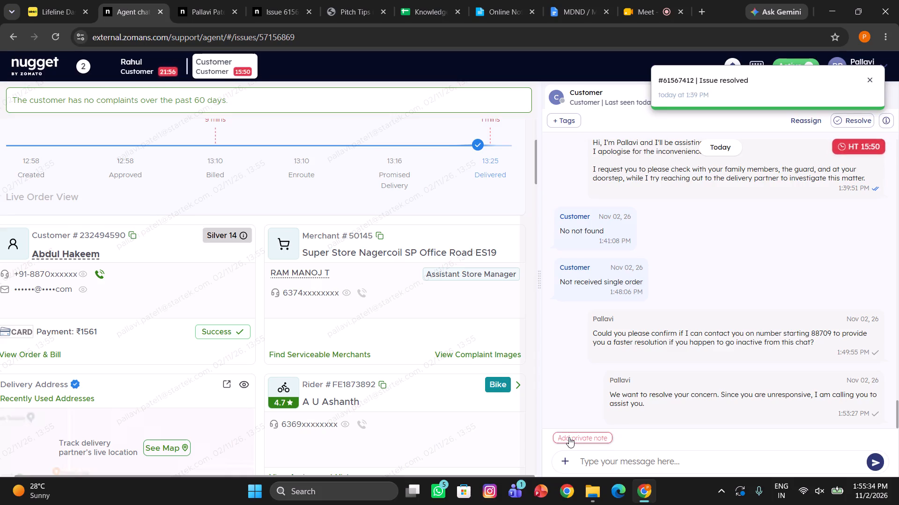
scroll(442, 316, up, 7)
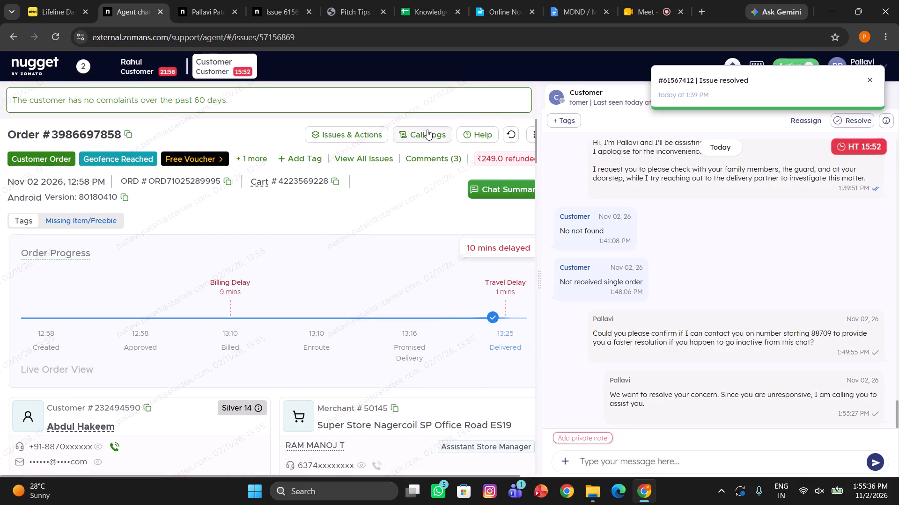
click(427, 128)
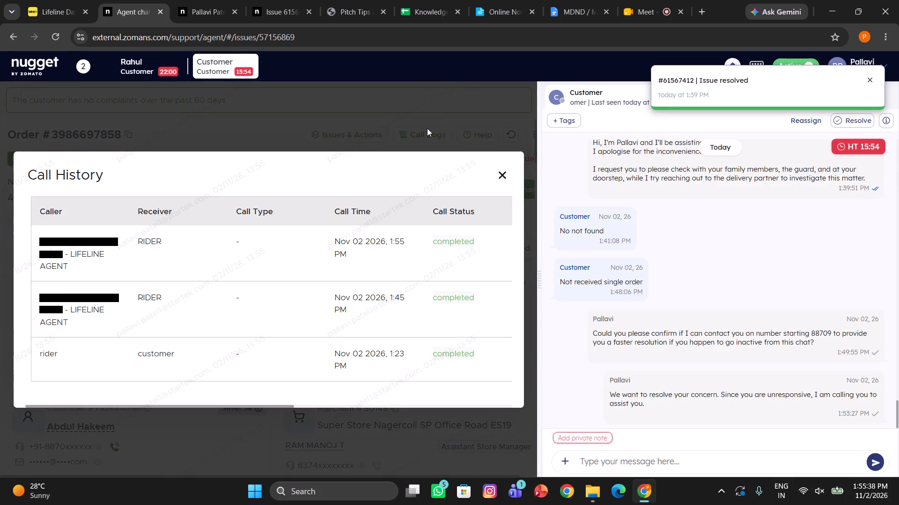
click(509, 173)
scroll(339, 251, up, 2)
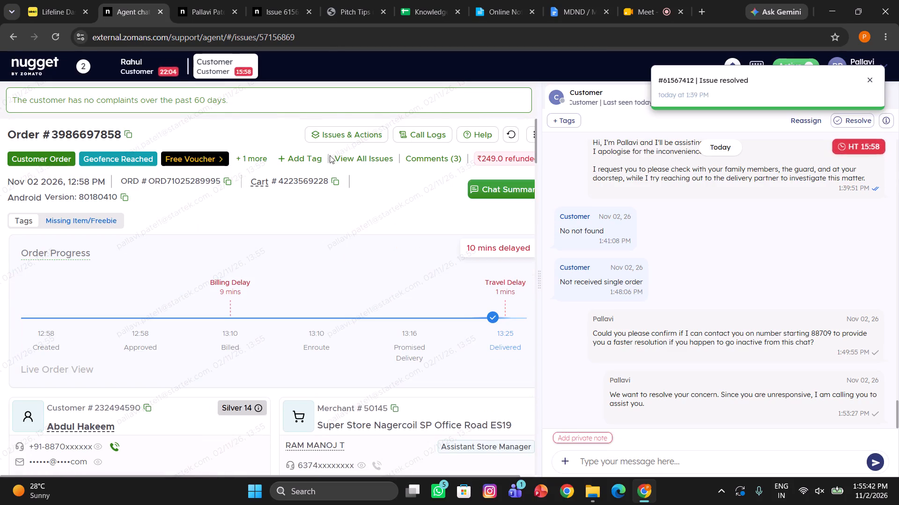
click(325, 132)
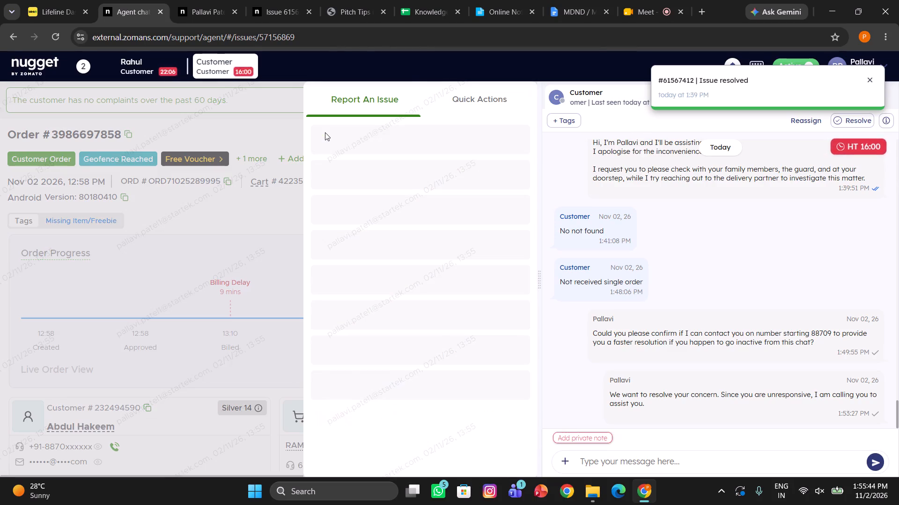
click(236, 188)
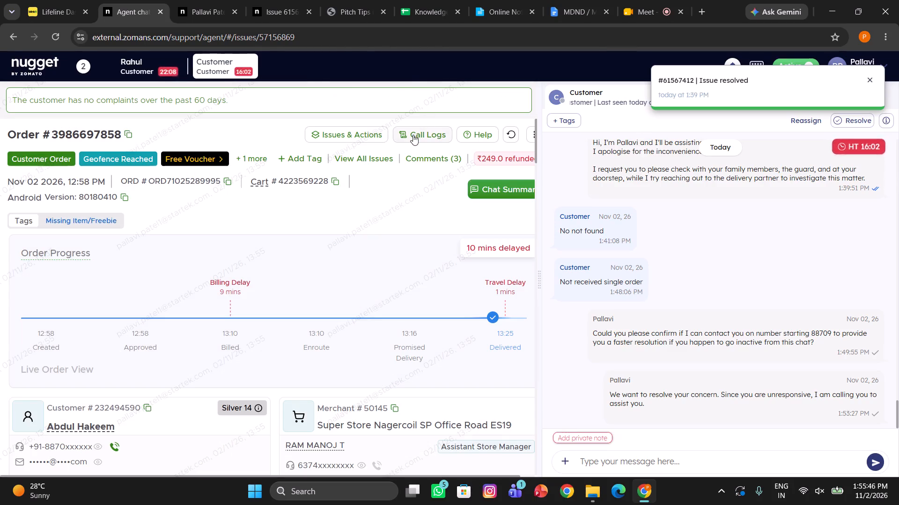
click(413, 135)
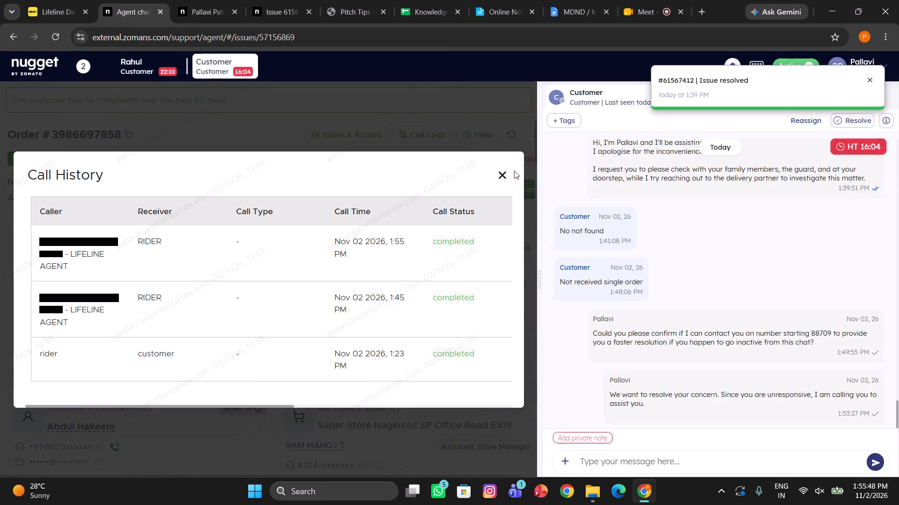
click(507, 167)
scroll(410, 217, down, 3)
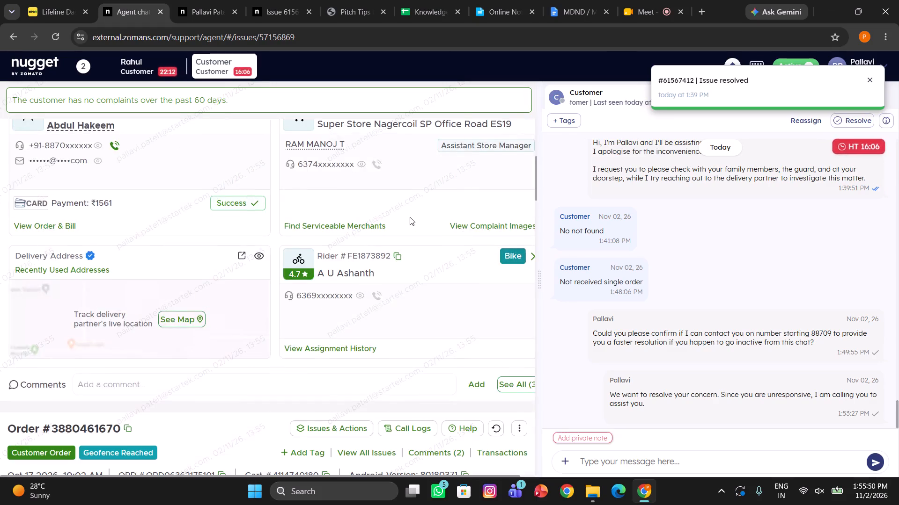
scroll(410, 217, up, 3)
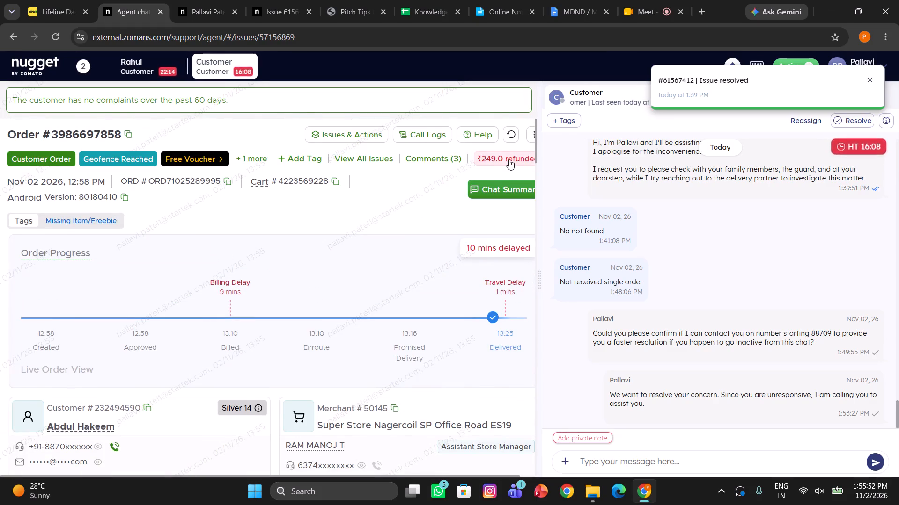
click(509, 159)
click(505, 159)
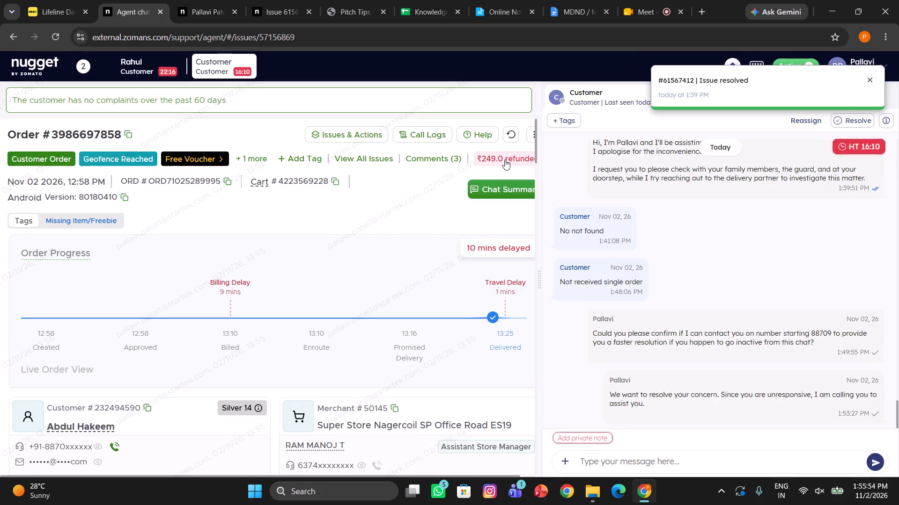
scroll(391, 222, right, 2)
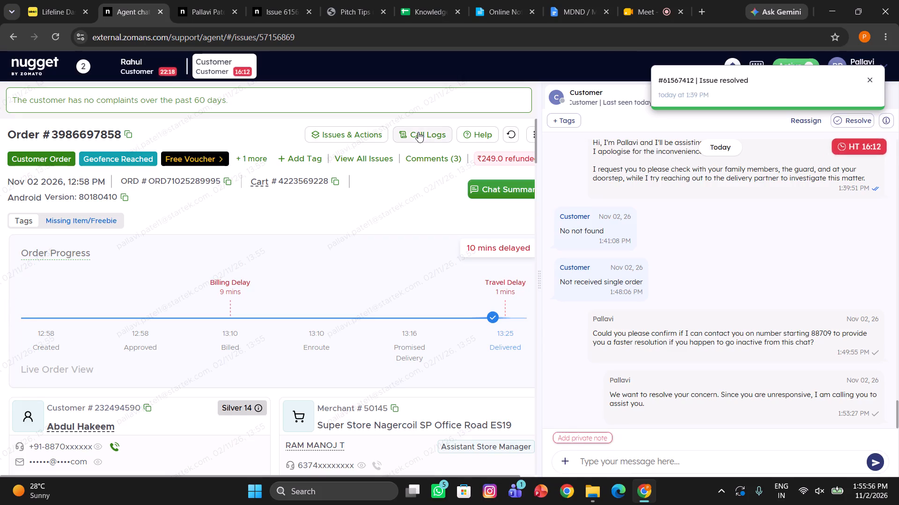
click(418, 132)
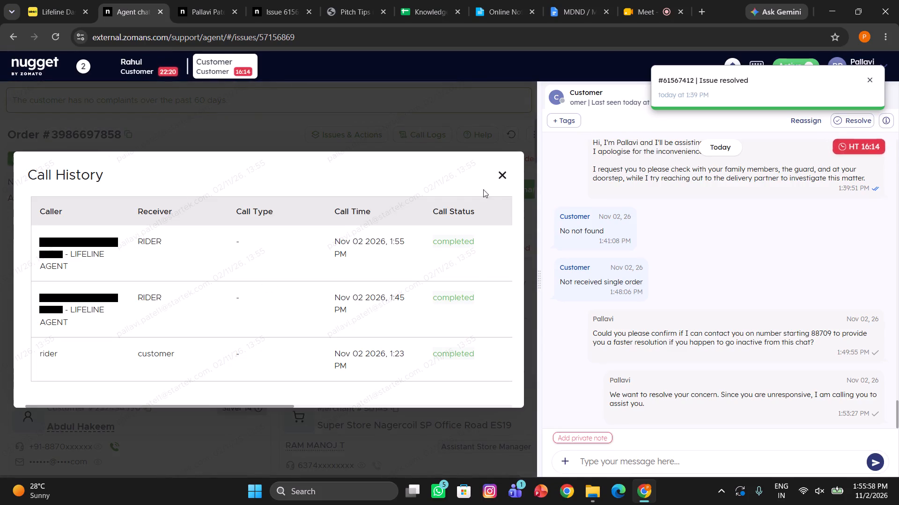
click(493, 179)
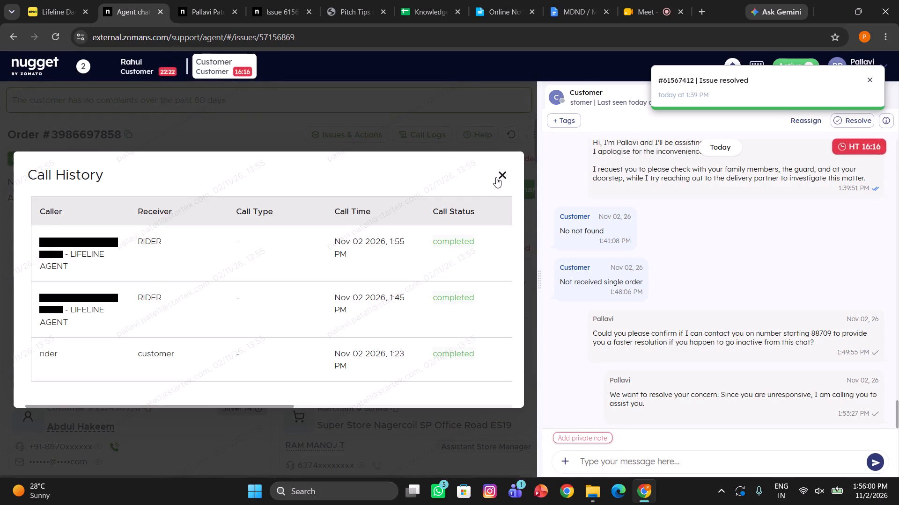
click(496, 177)
scroll(208, 243, down, 1)
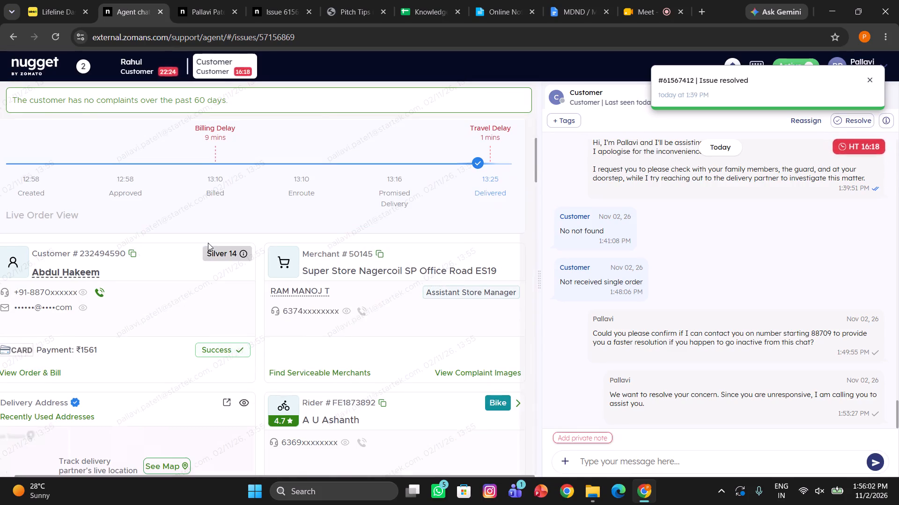
scroll(208, 243, down, 1)
click(102, 293)
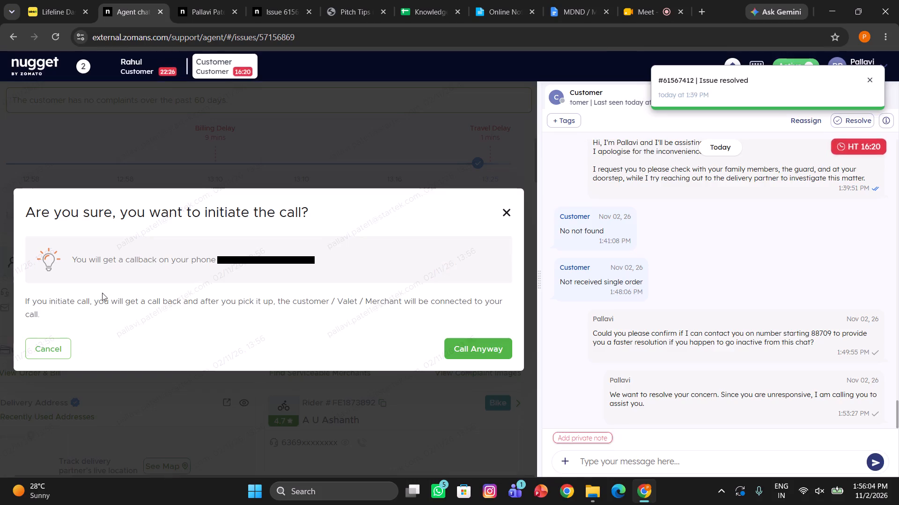
click(478, 347)
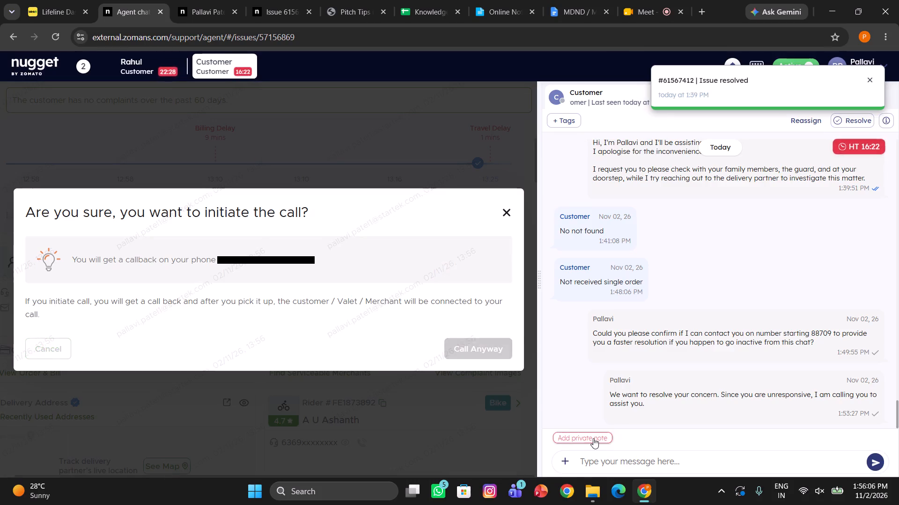
Add the private note "called cx" to the customer's chat.
click(594, 436)
text(called)
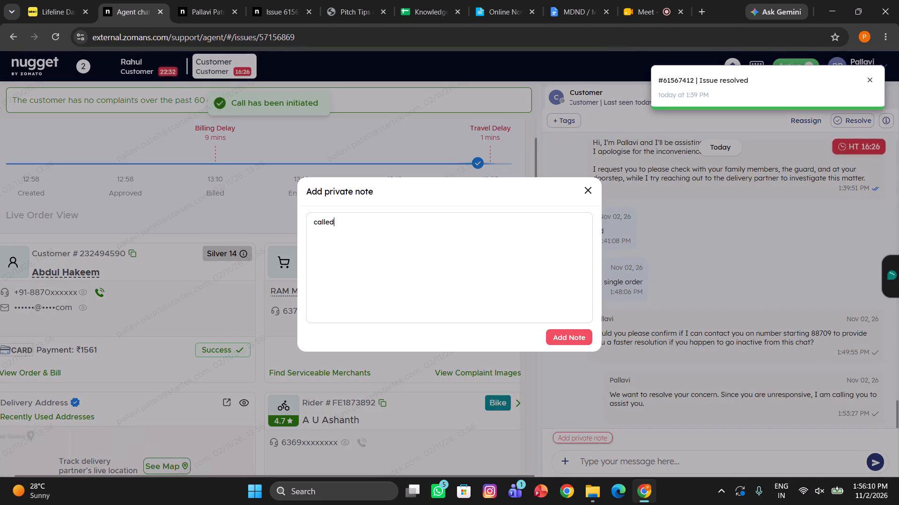
key(space)
text(cx)
click(547, 332)
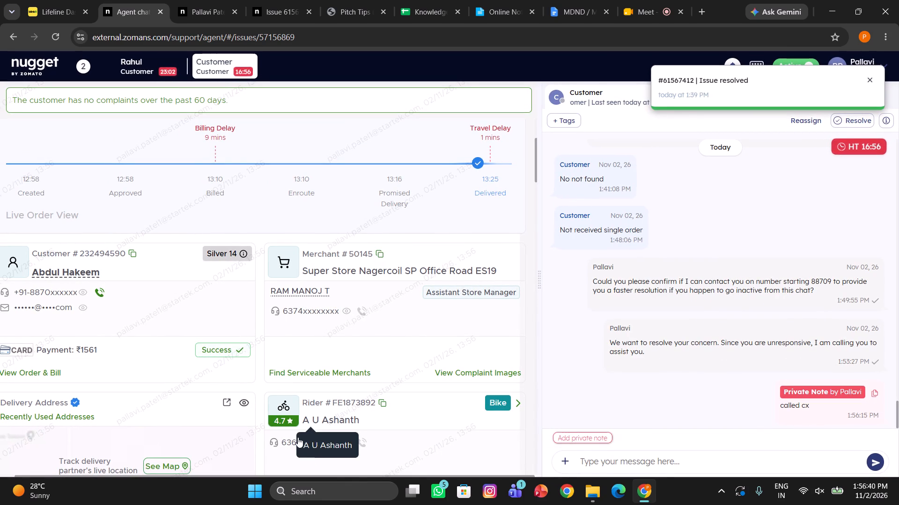
Check the customer overview for complaint statistics and past resolutions.
click(90, 273)
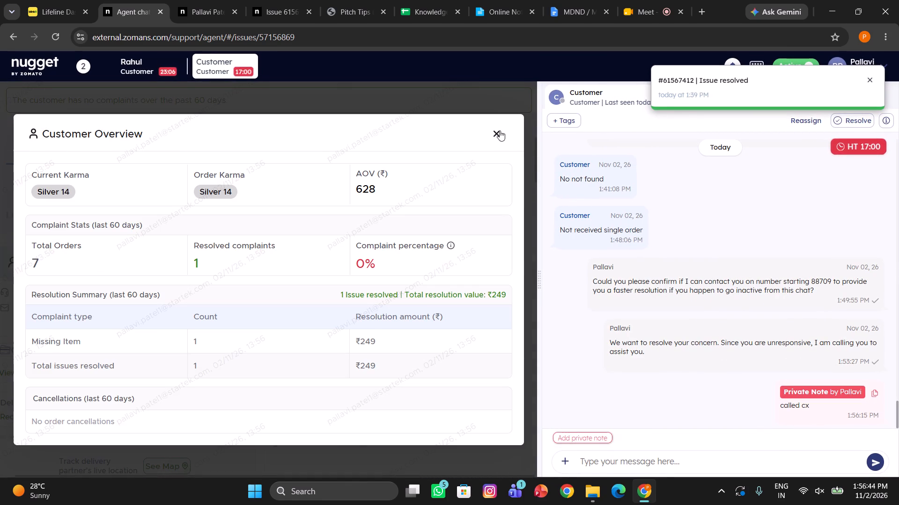
click(497, 133)
scroll(285, 299, down, 2)
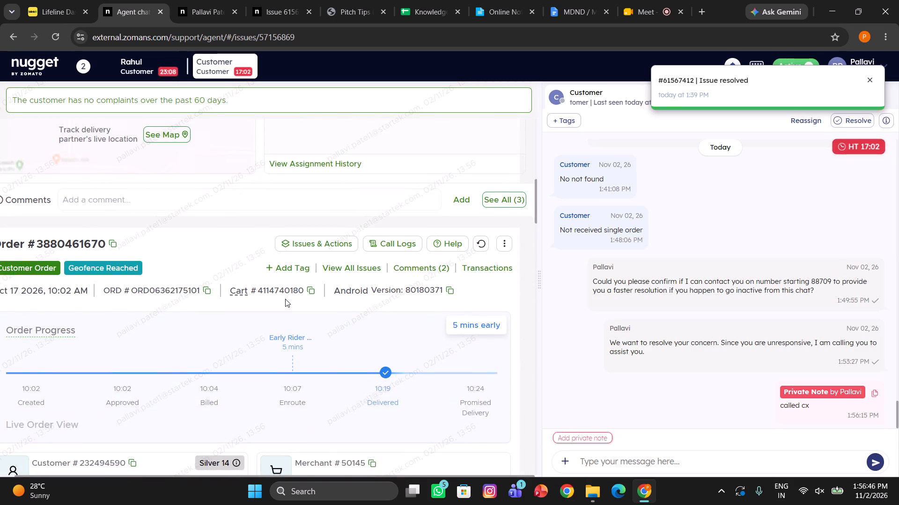
scroll(285, 299, down, 2)
scroll(285, 299, up, 5)
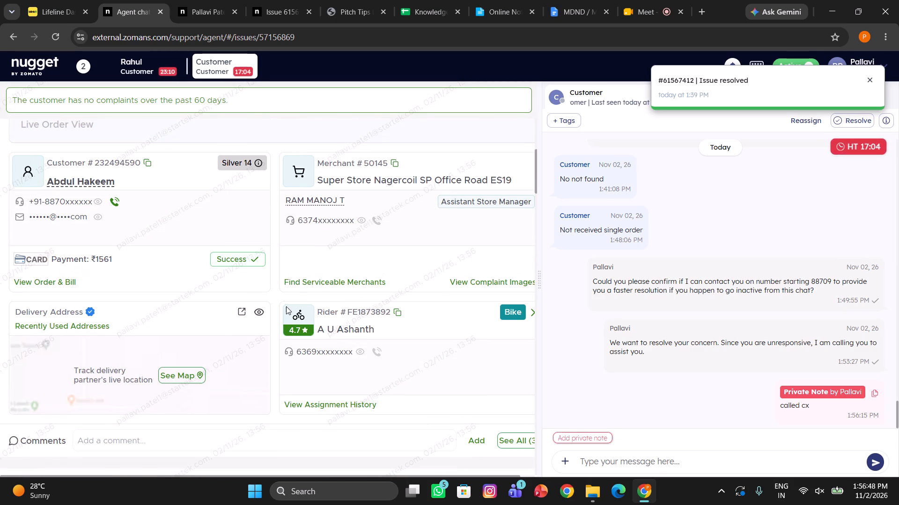
click(41, 280)
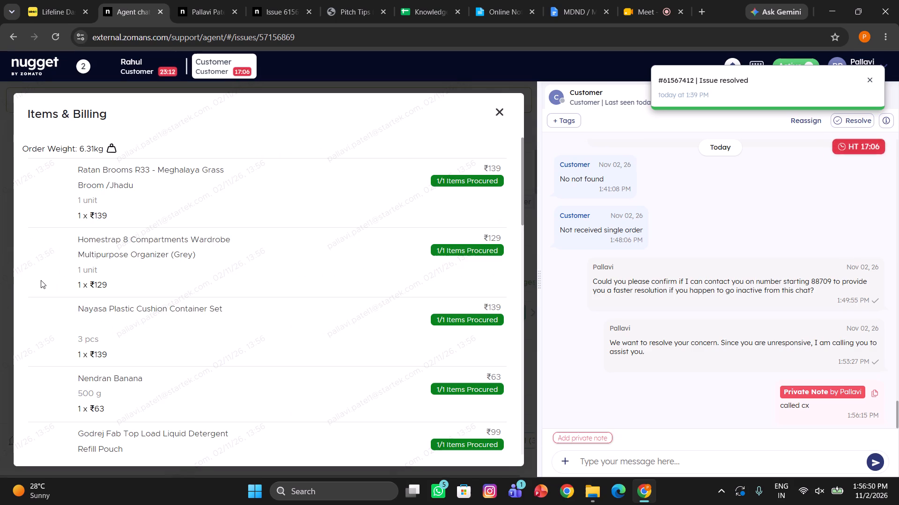
scroll(295, 247, down, 1)
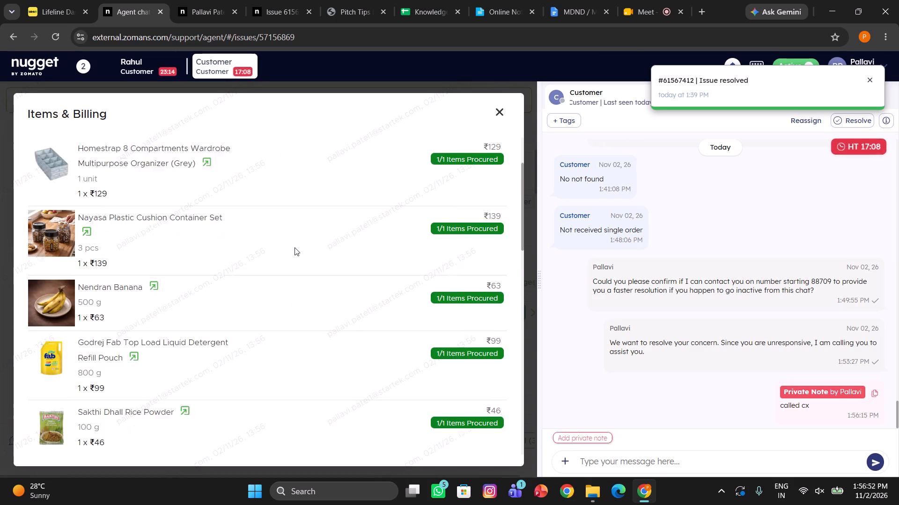
scroll(295, 247, down, 4)
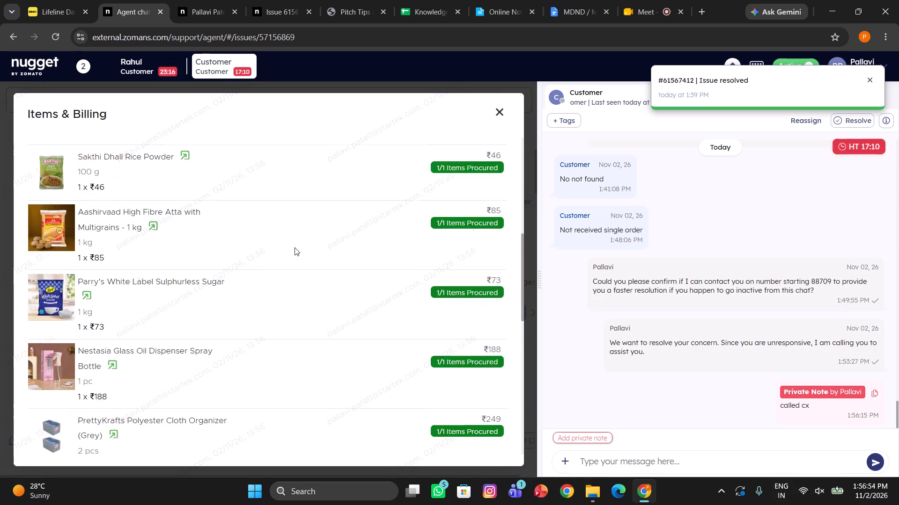
scroll(295, 247, down, 6)
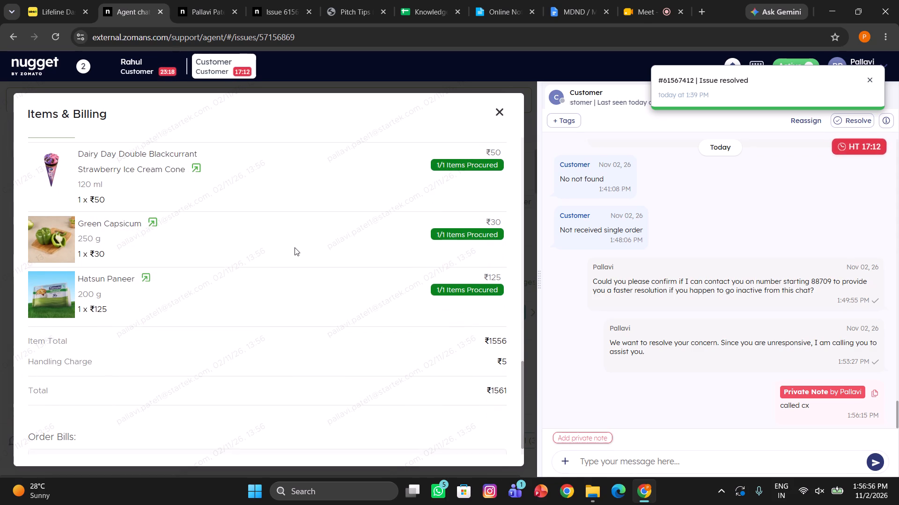
scroll(295, 247, up, 1)
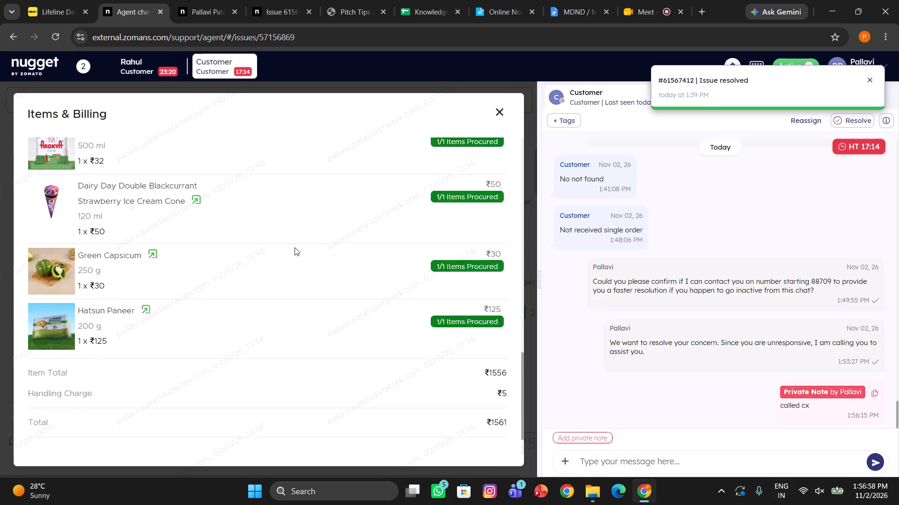
scroll(295, 247, up, 3)
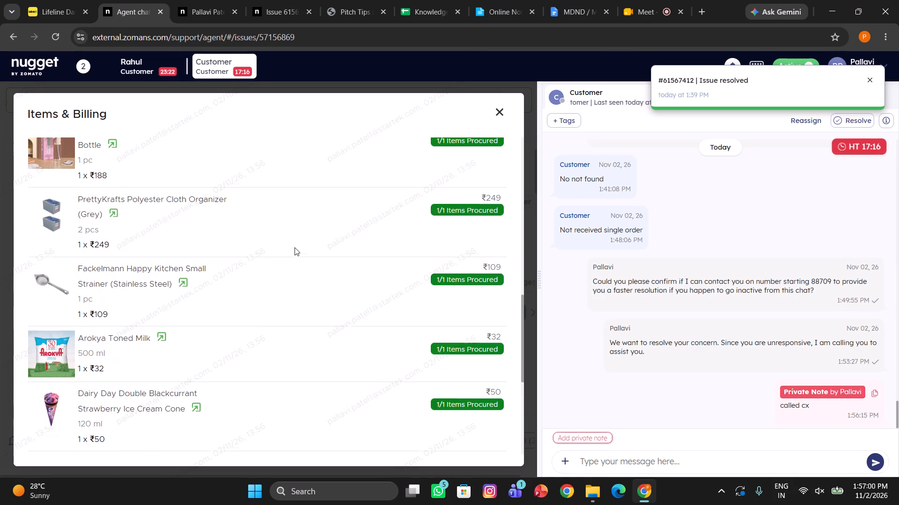
scroll(295, 247, up, 1)
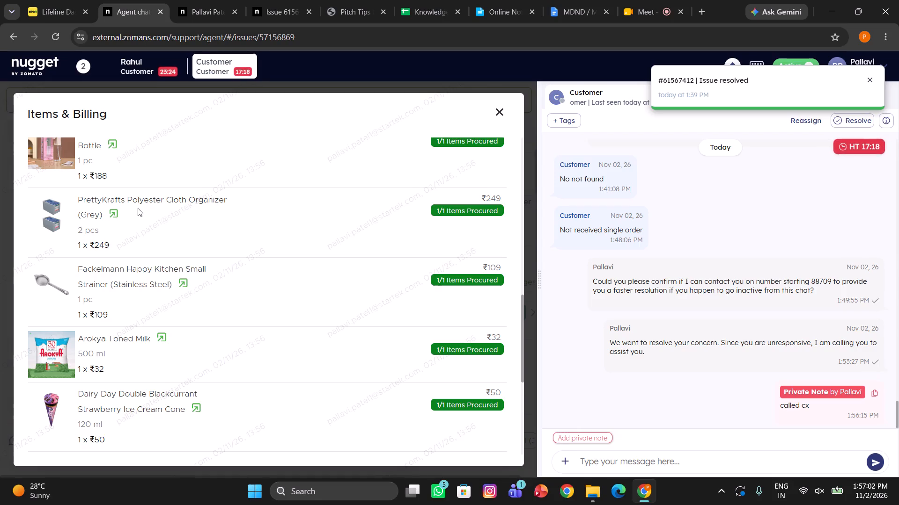
click(497, 113)
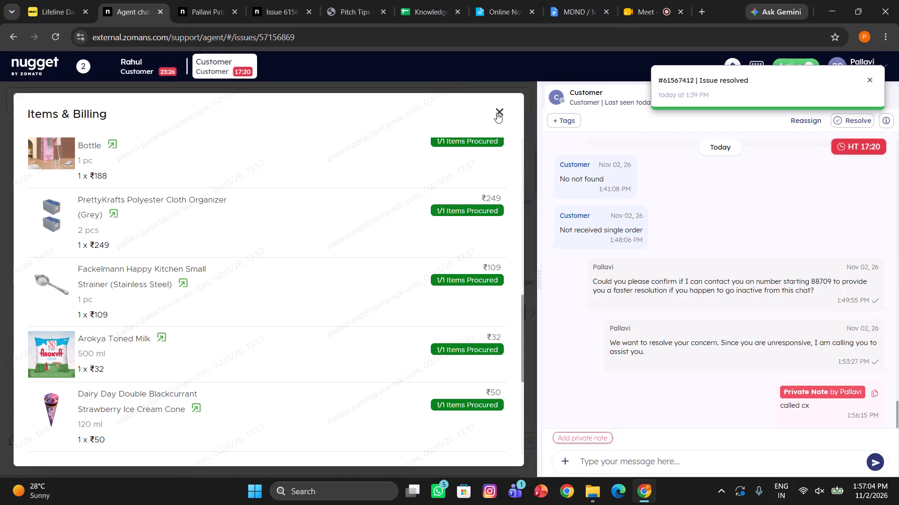
scroll(440, 147, up, 8)
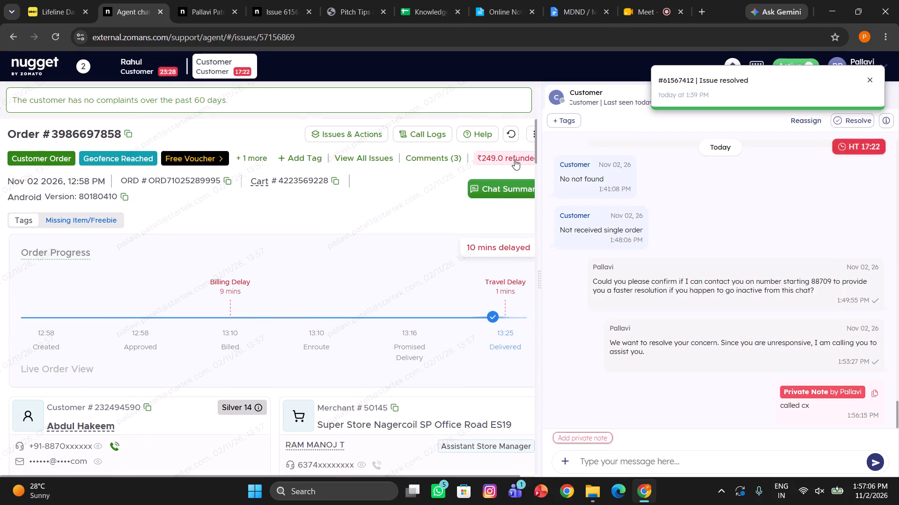
click(515, 159)
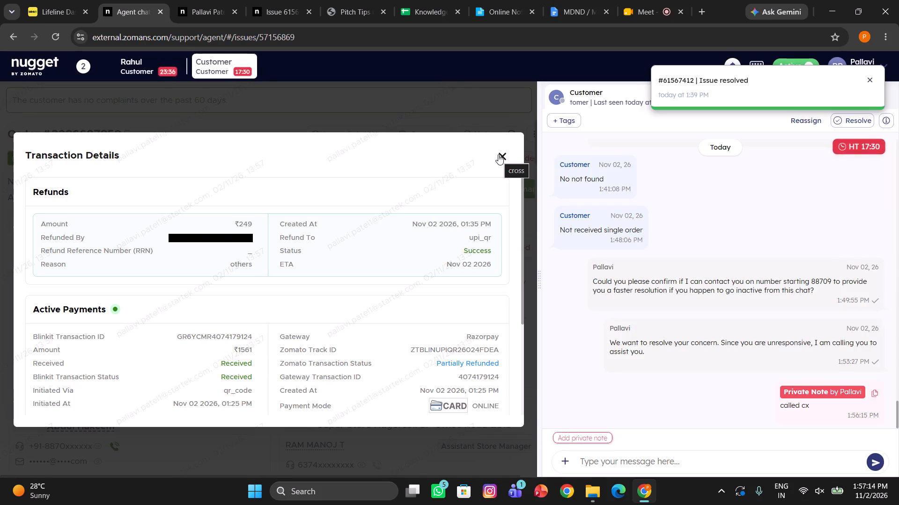
click(498, 154)
Recheck the order's items and billing, going through the item list, prices and procured quantities.
scroll(685, 332, down, 1)
scroll(346, 263, left, 1)
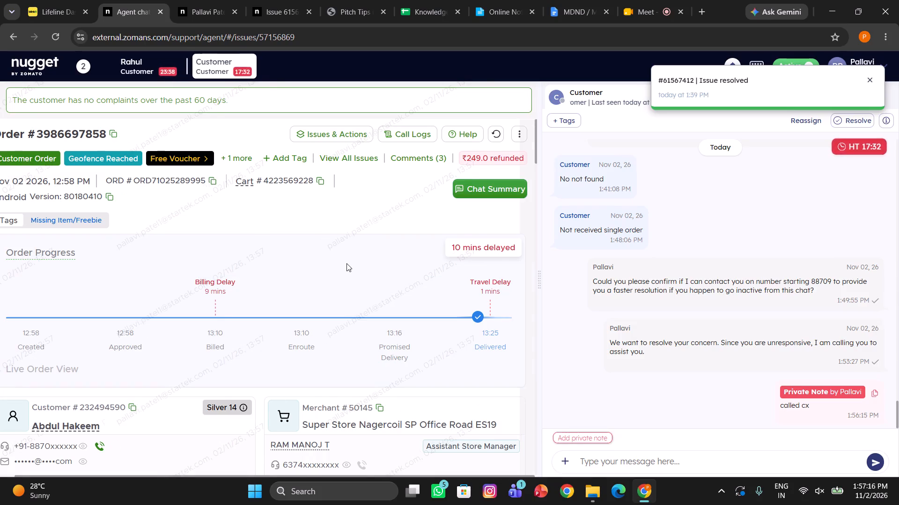
scroll(346, 263, left, 1)
scroll(214, 336, down, 2)
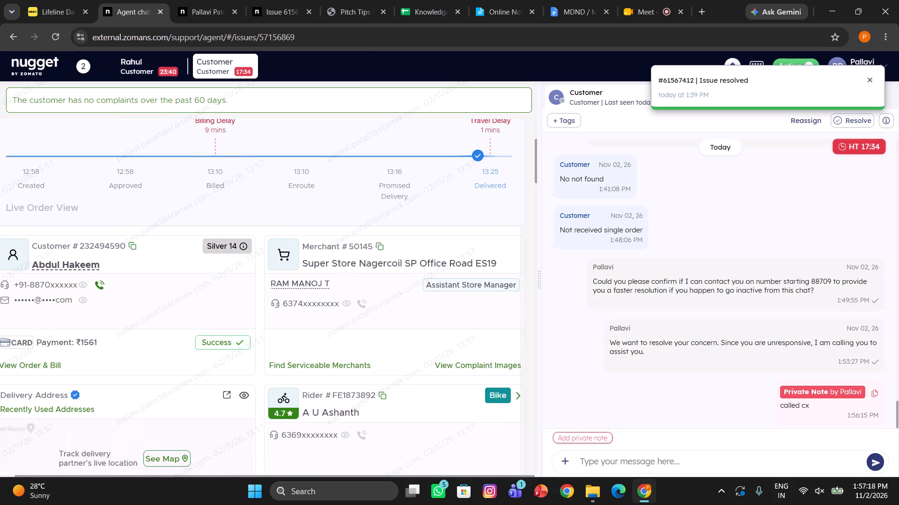
click(47, 361)
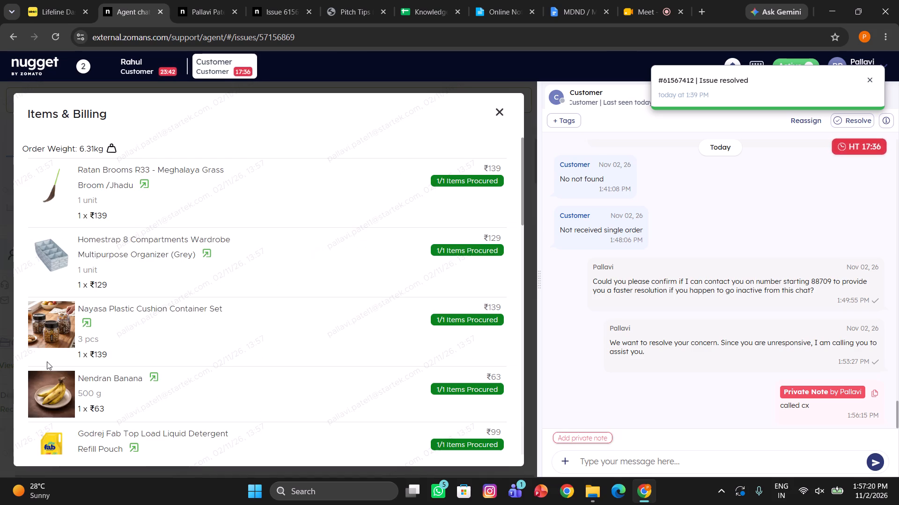
scroll(162, 352, down, 5)
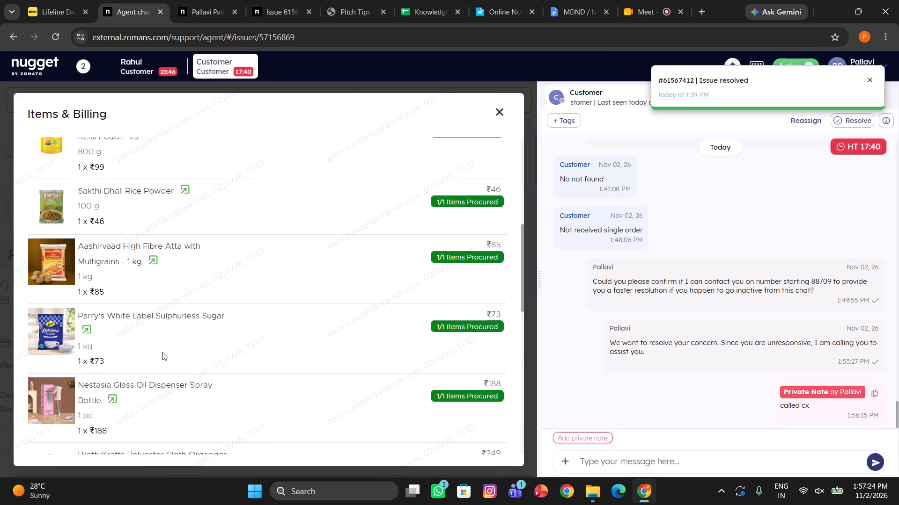
click(501, 113)
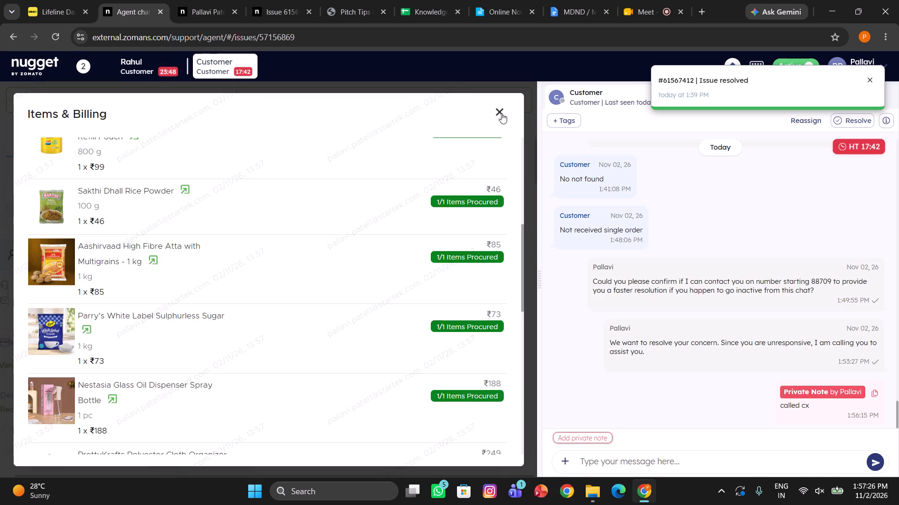
Add the private note "transfer to mdnd & missing" to the customer's chat.
click(564, 437)
text(tra)
text(nsfer)
key(space)
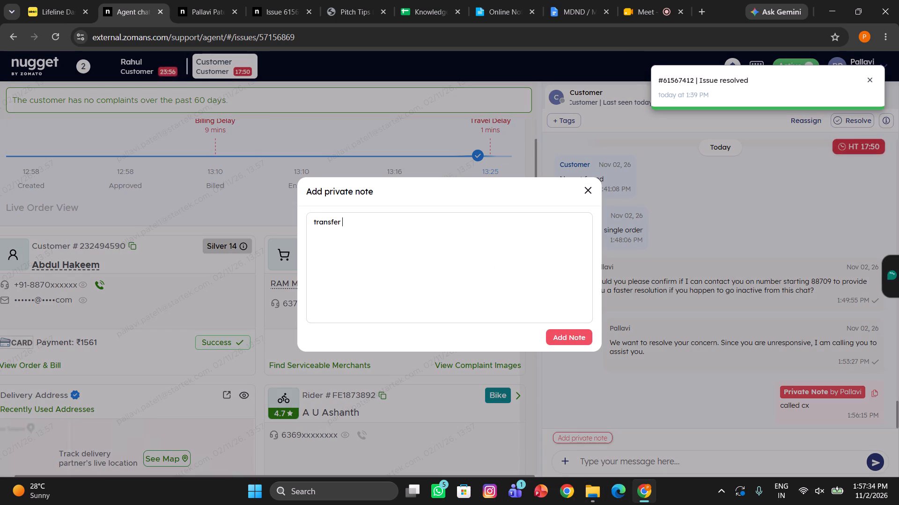
text(to)
key(space)
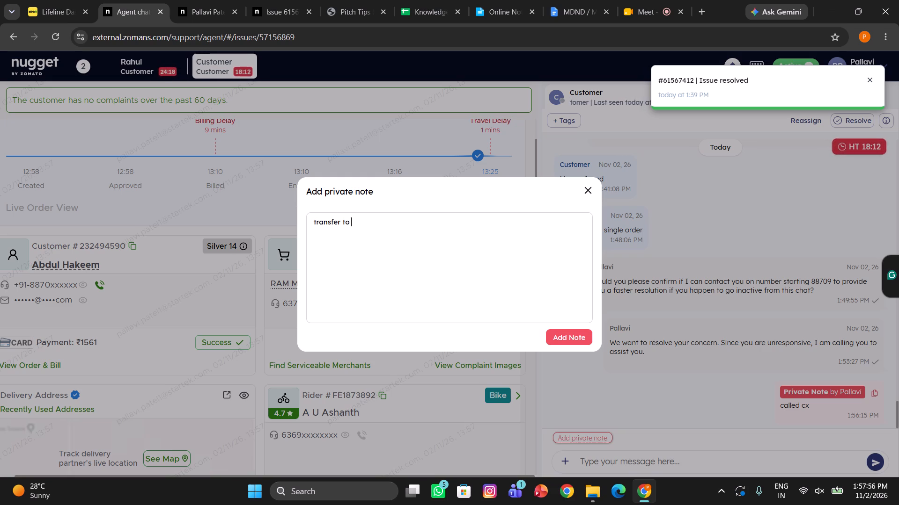
text(ma)
text(dnd)
key(BackSpace)
key(BackSpace)
key(BackSpace)
key(BackSpace)
key(BackSpace)
key(BackSpace)
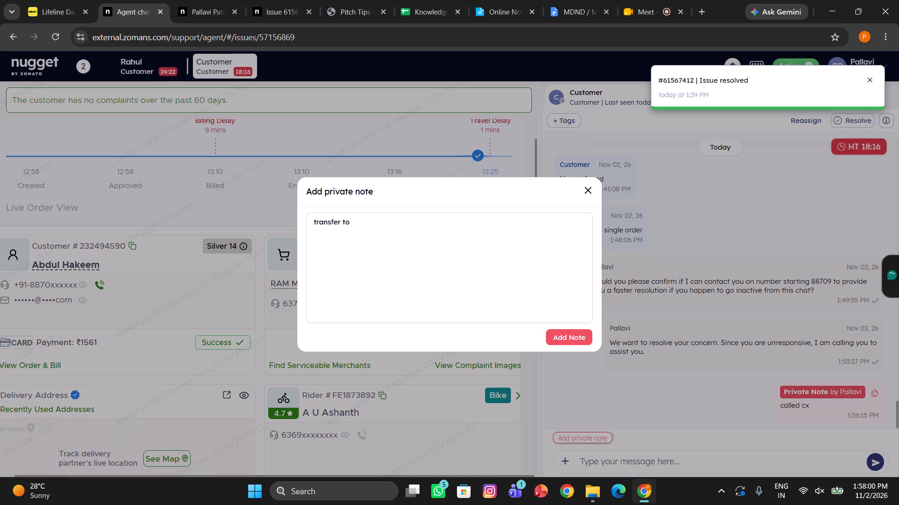
key(space)
text(gro)
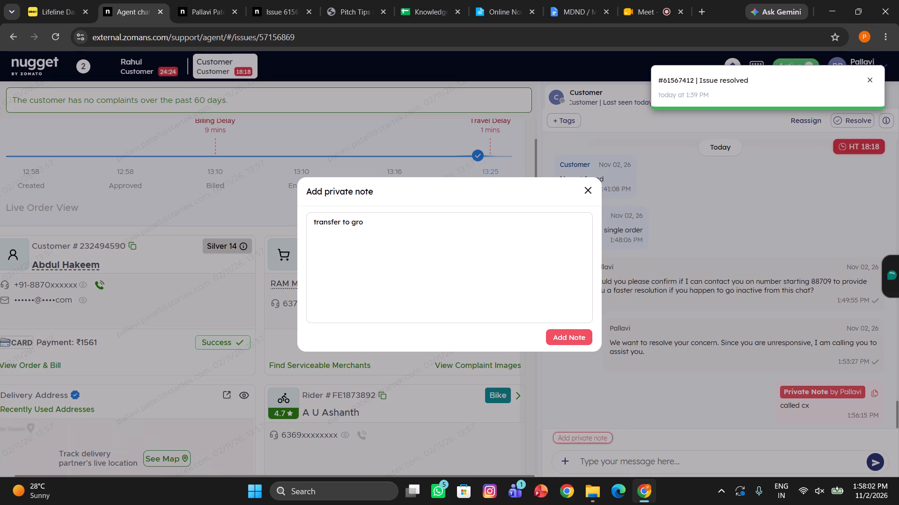
key(BackSpace)
key(BackSpace)
key(BackSpace)
key(BackSpace)
key(space)
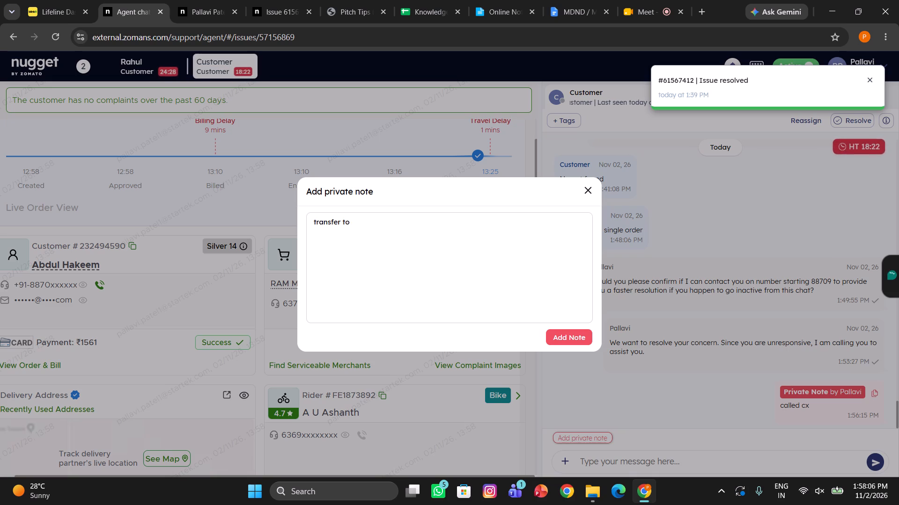
text(mdnd)
key(space)
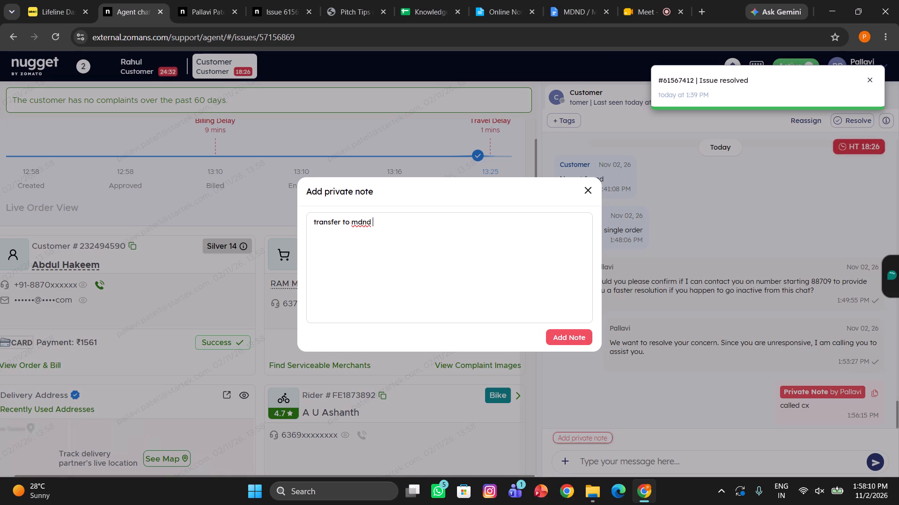
text(& missing)
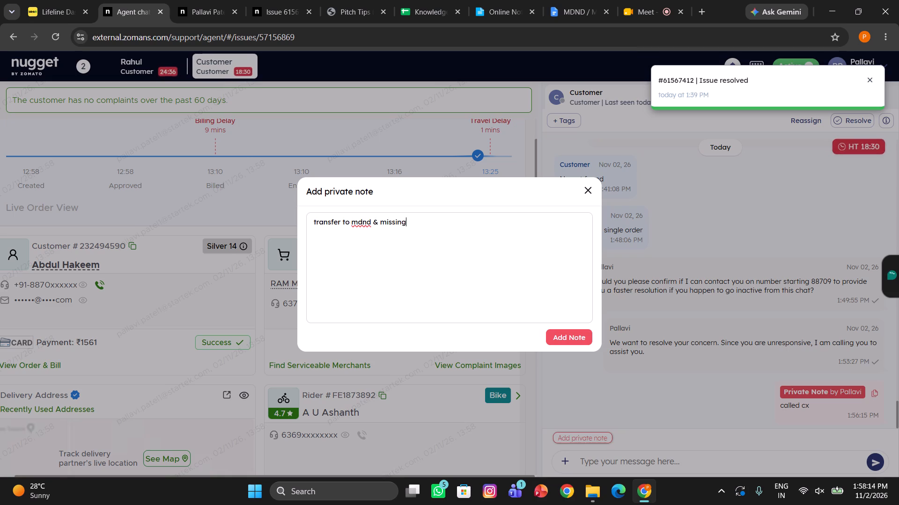
click(565, 347)
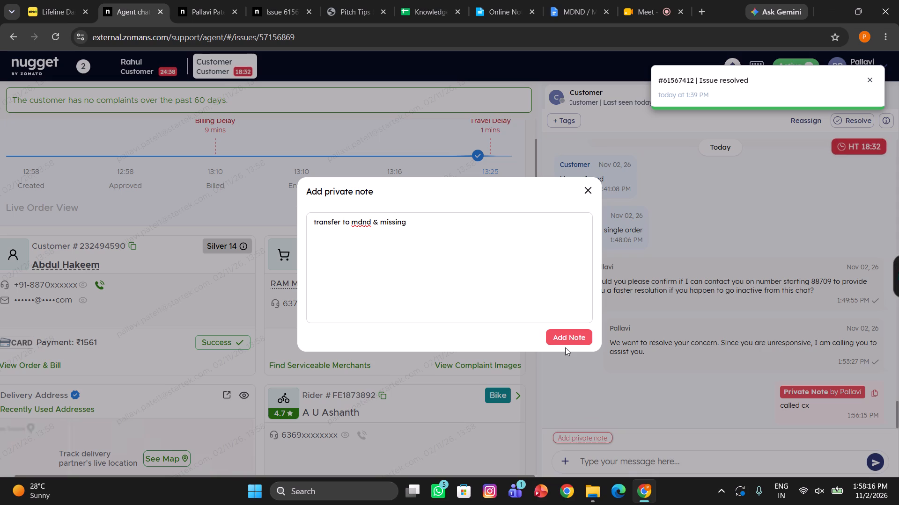
click(565, 338)
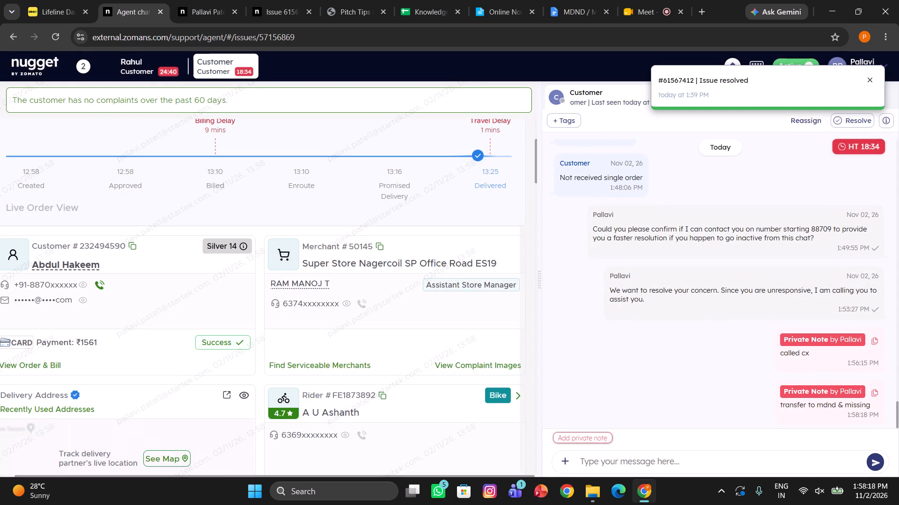
Send the customer the "Chat transfer" canned response about transferring the chat to the relevant department.
click(606, 461)
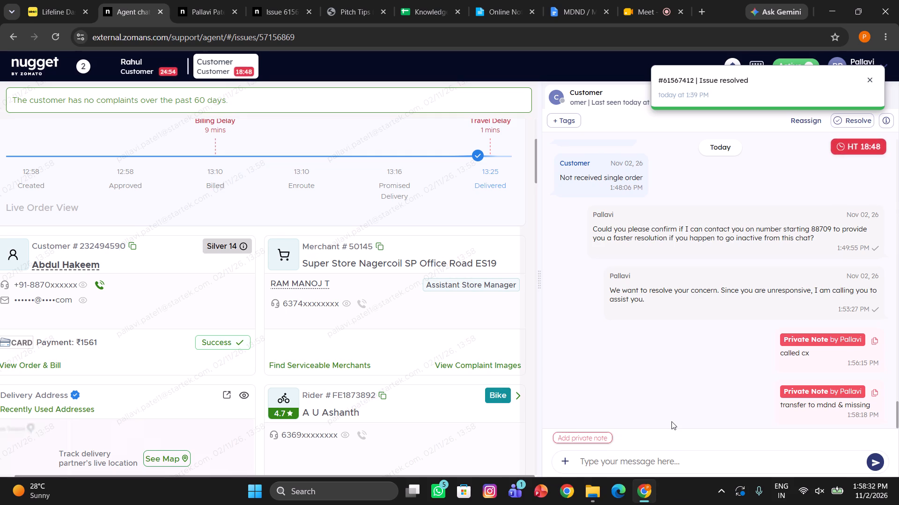
scroll(659, 406, down, 2)
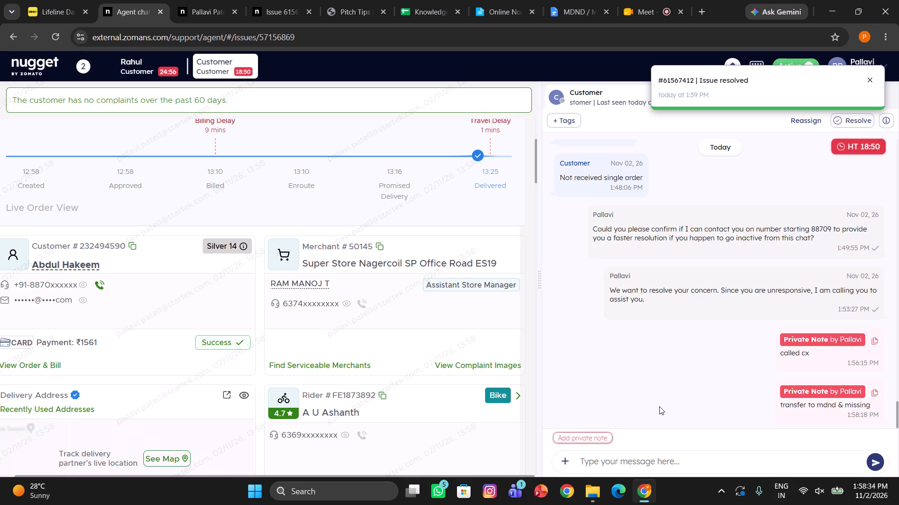
scroll(752, 428, down, 1)
click(652, 451)
text(/tra)
click(624, 462)
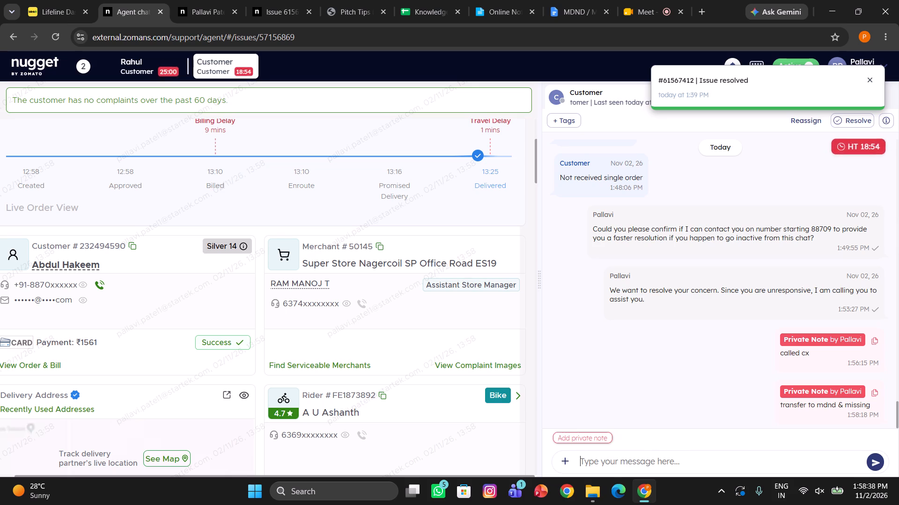
text(/tra)
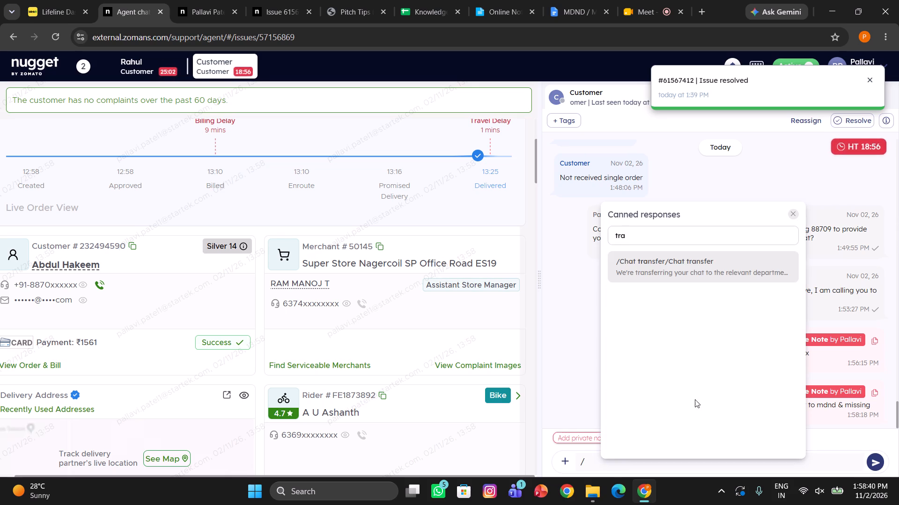
click(644, 270)
key(Return)
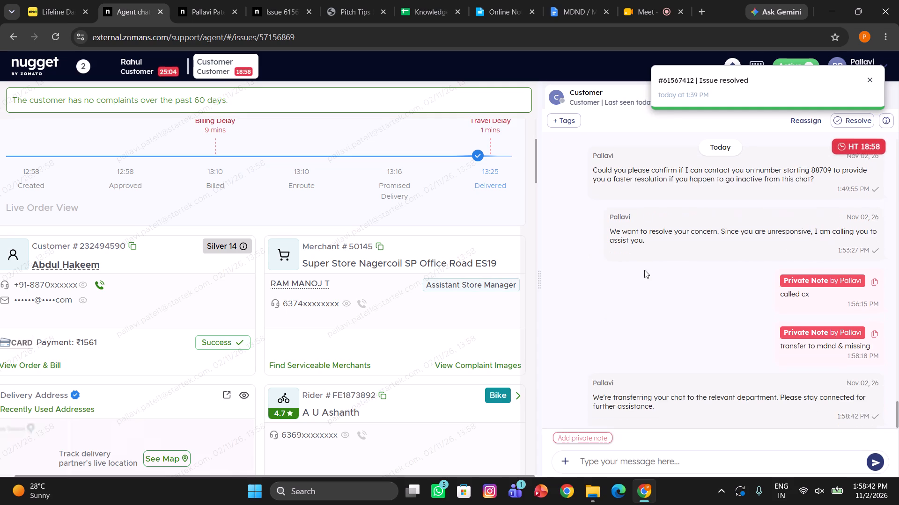
Copy the web address of the customer's open issue page.
click(341, 37)
key(ctrl+c)
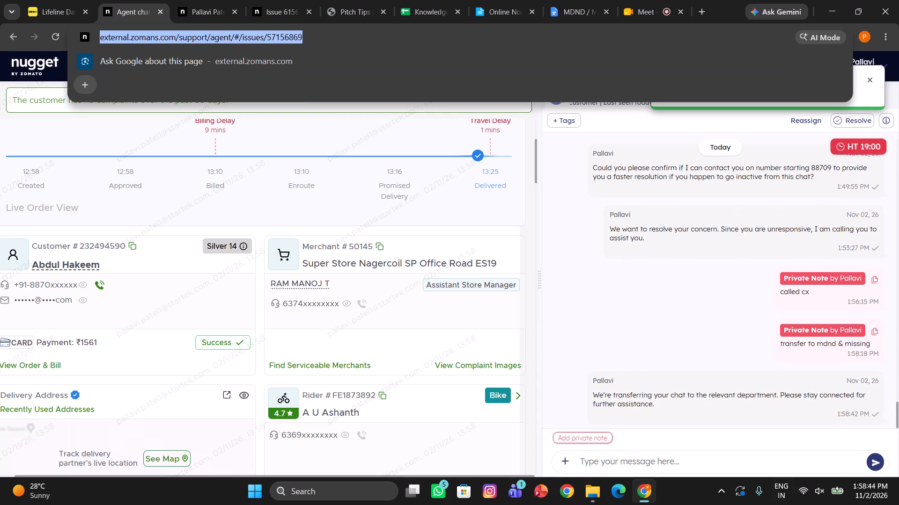
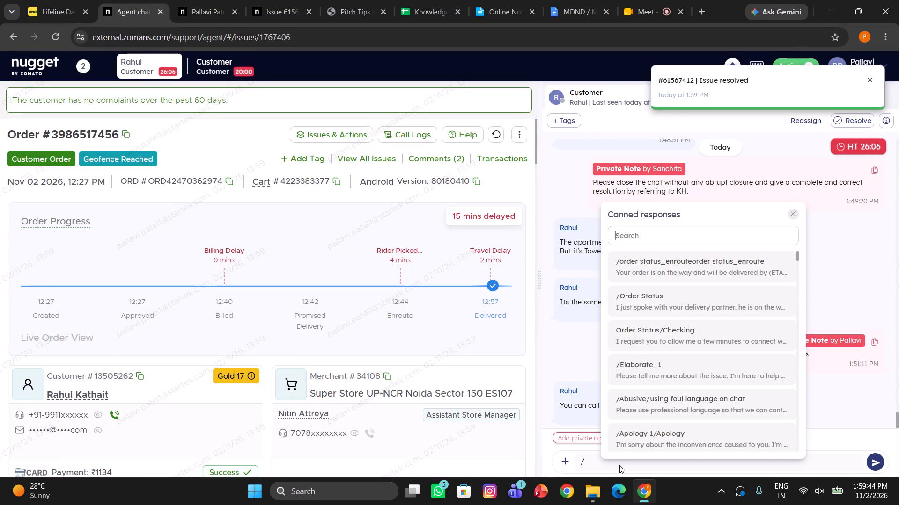
Send the customer the Service No line about having carefully checked all details, including the delivery confirmation, copied from the MDND / Missing Response Sheet.
click(531, 0)
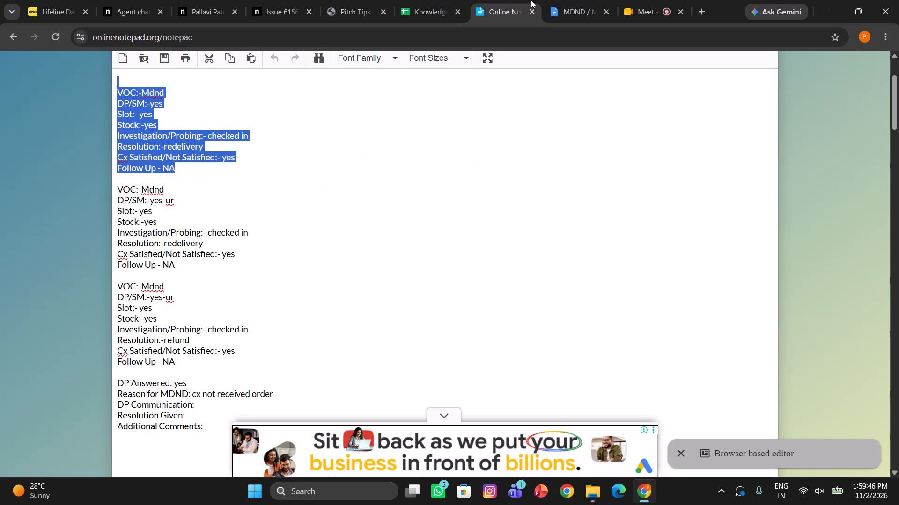
click(560, 0)
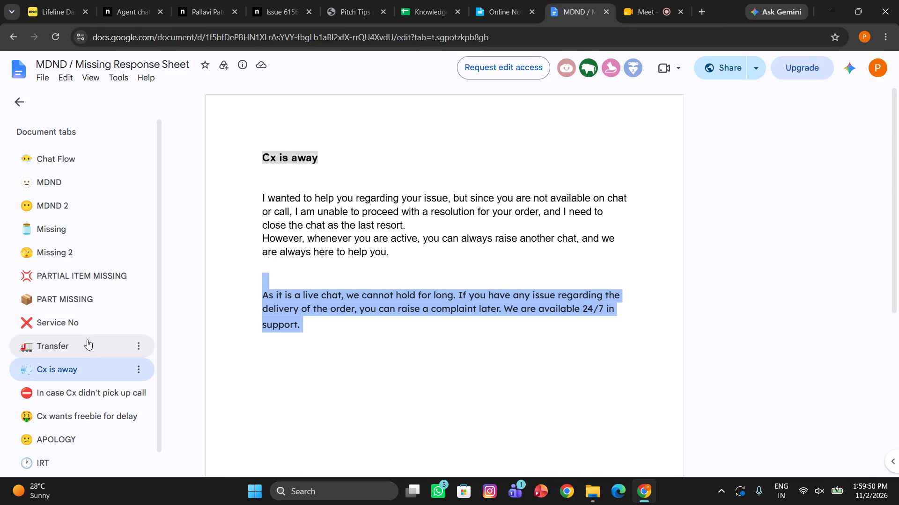
click(103, 320)
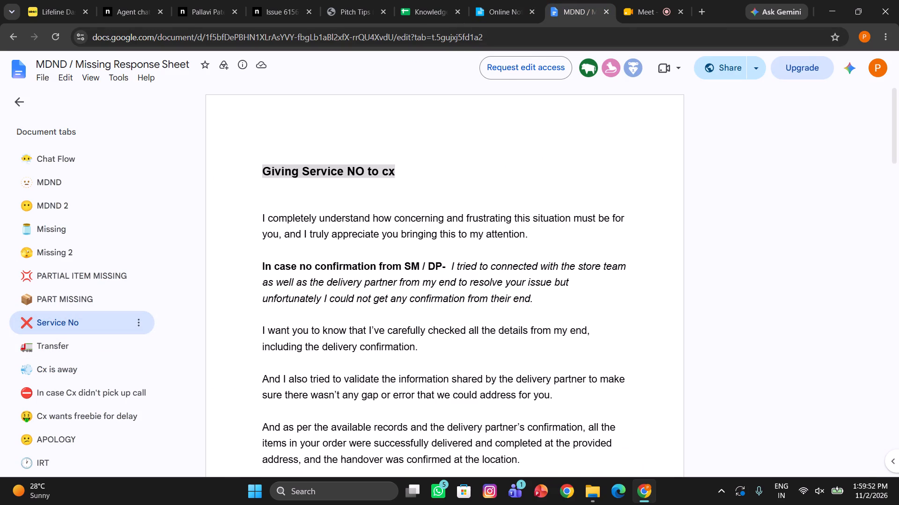
drag(260, 331, 428, 342)
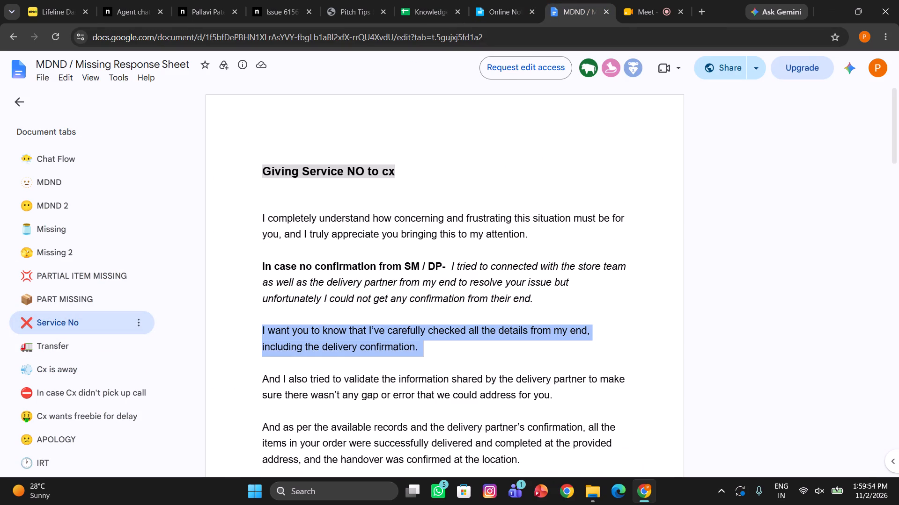
drag(428, 342, 423, 346)
key(ctrl+c)
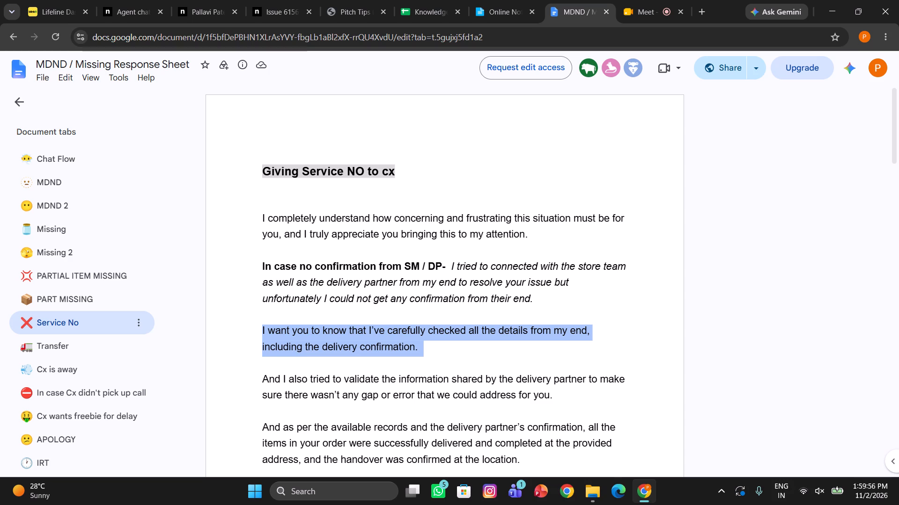
click(111, 0)
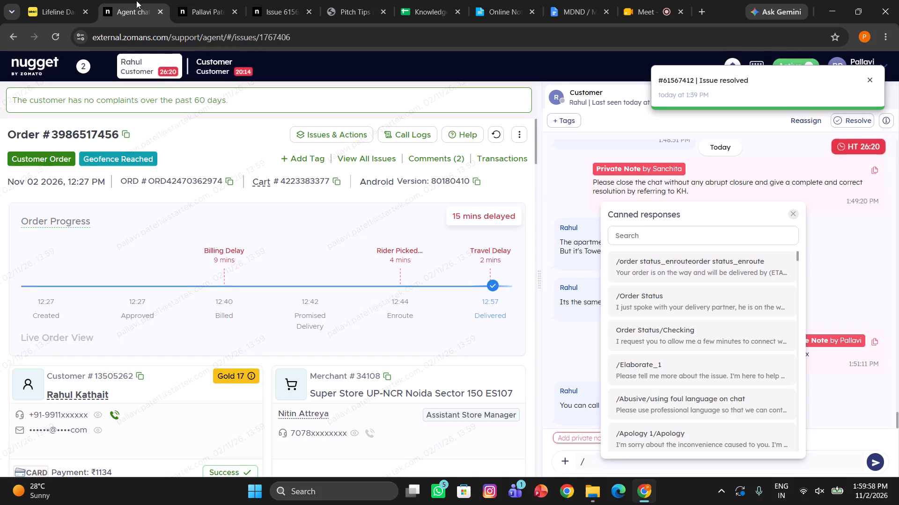
click(584, 323)
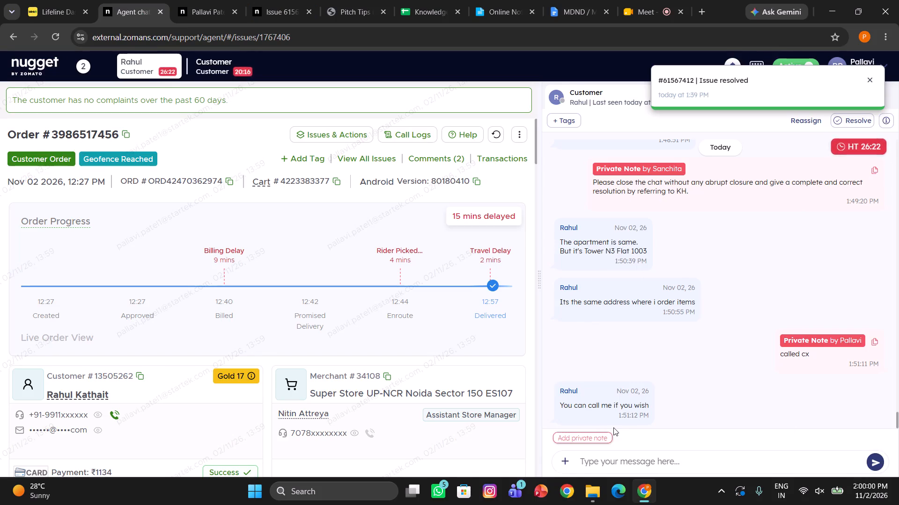
key(ctrl+v)
key(Return)
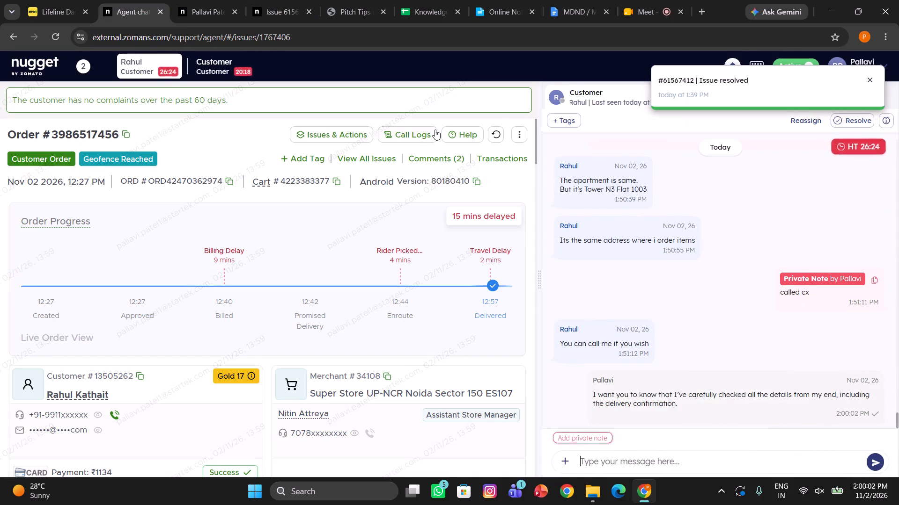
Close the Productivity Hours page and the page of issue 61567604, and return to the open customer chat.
click(218, 0)
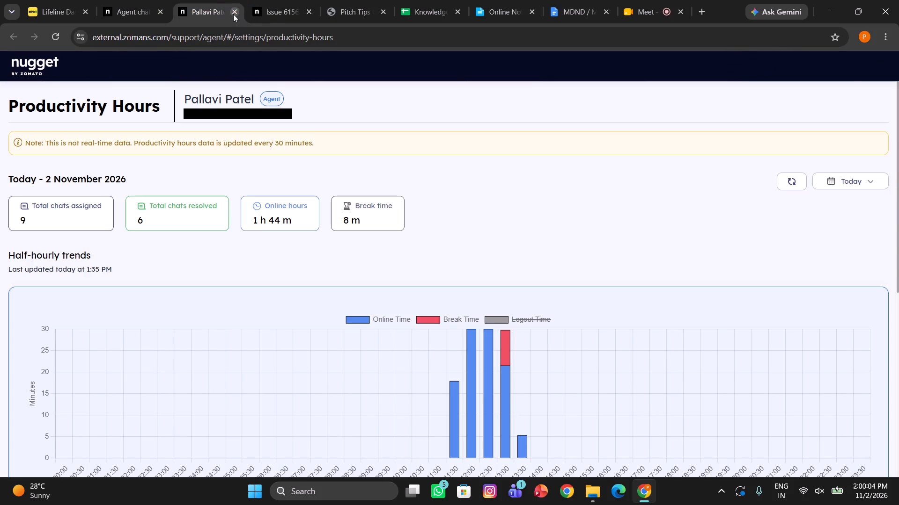
click(233, 14)
scroll(667, 241, down, 4)
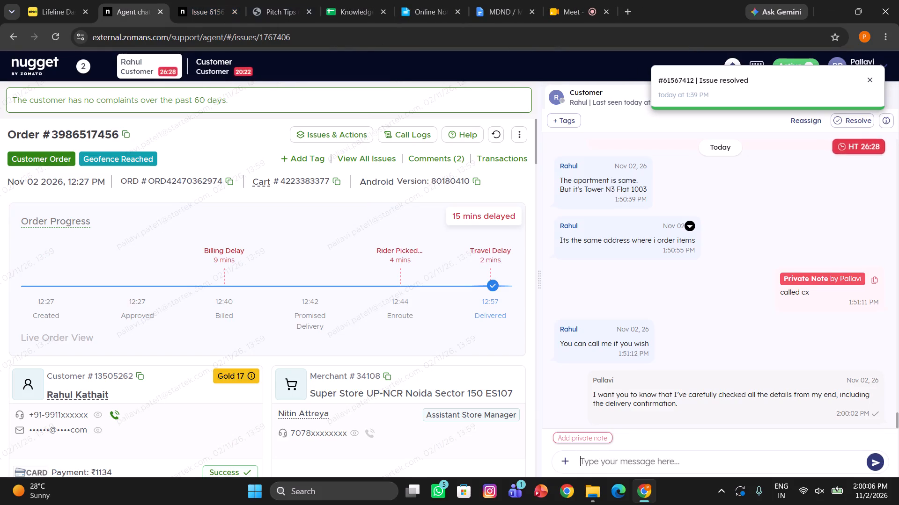
scroll(667, 241, down, 3)
click(257, 7)
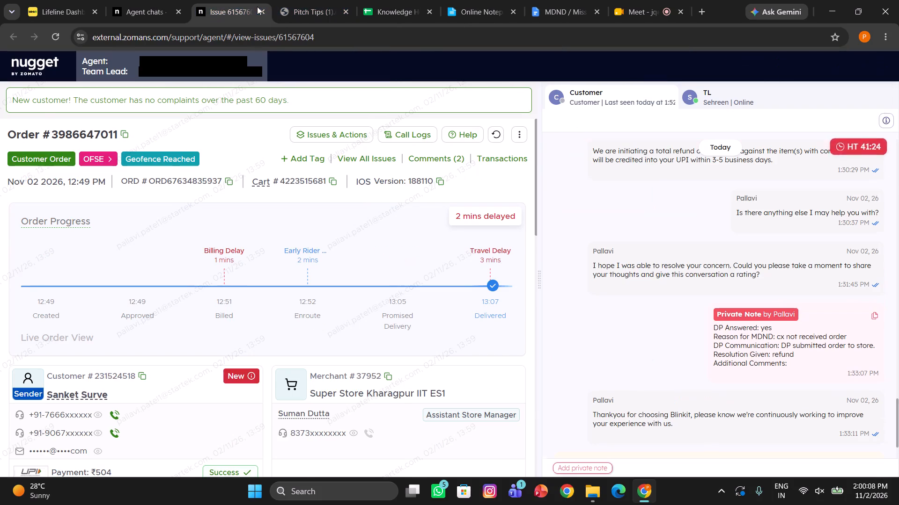
click(263, 13)
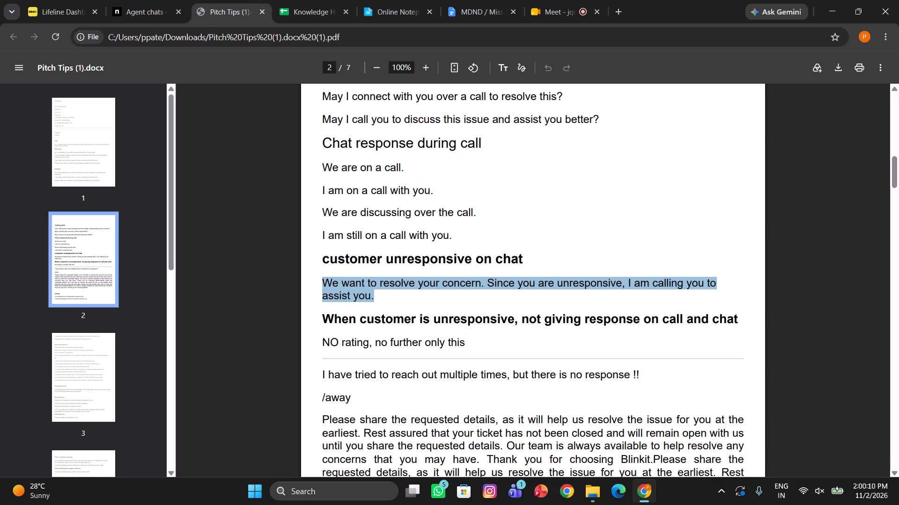
click(182, 0)
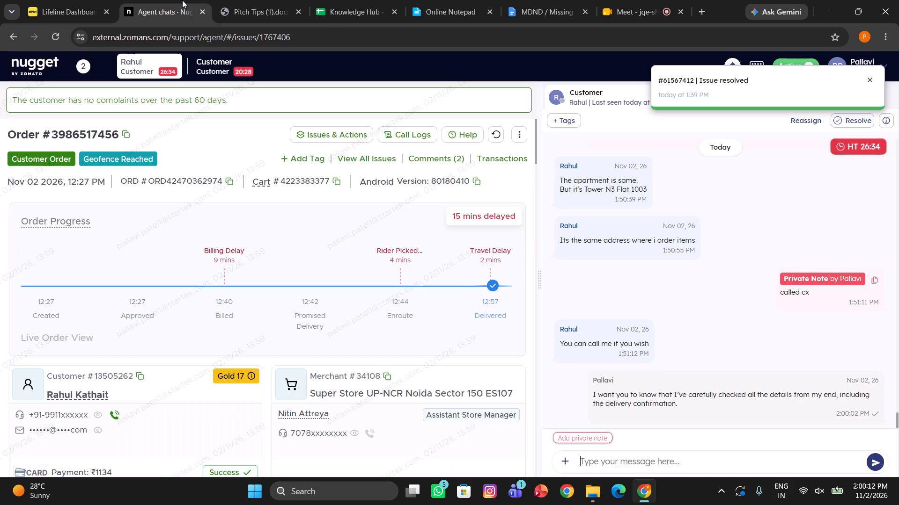
click(538, 1)
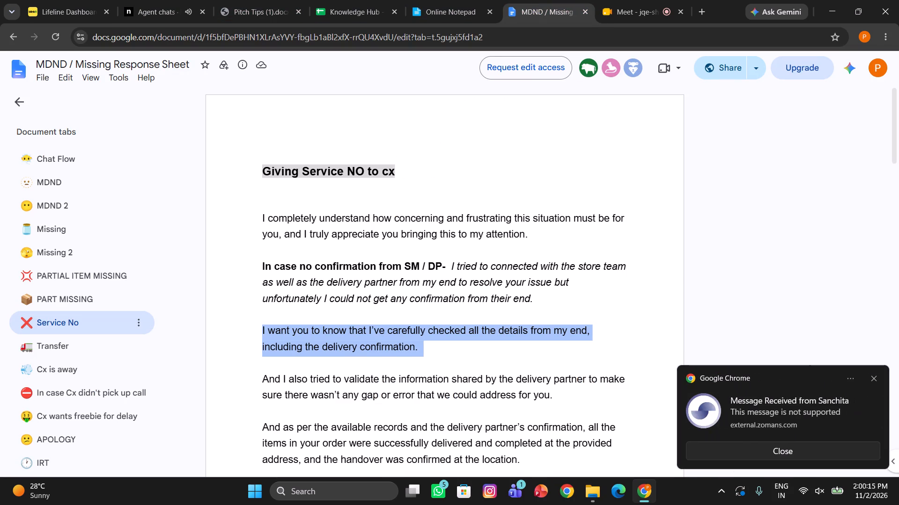
click(154, 0)
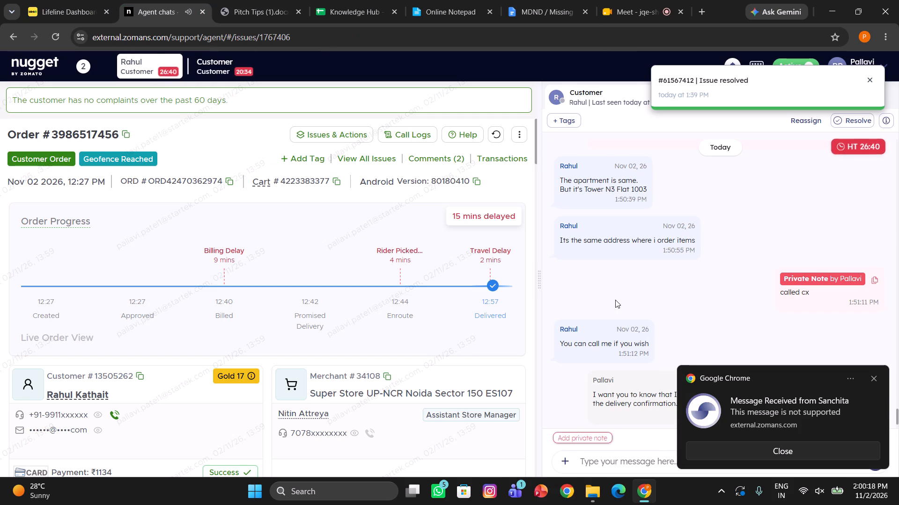
scroll(615, 300, down, 7)
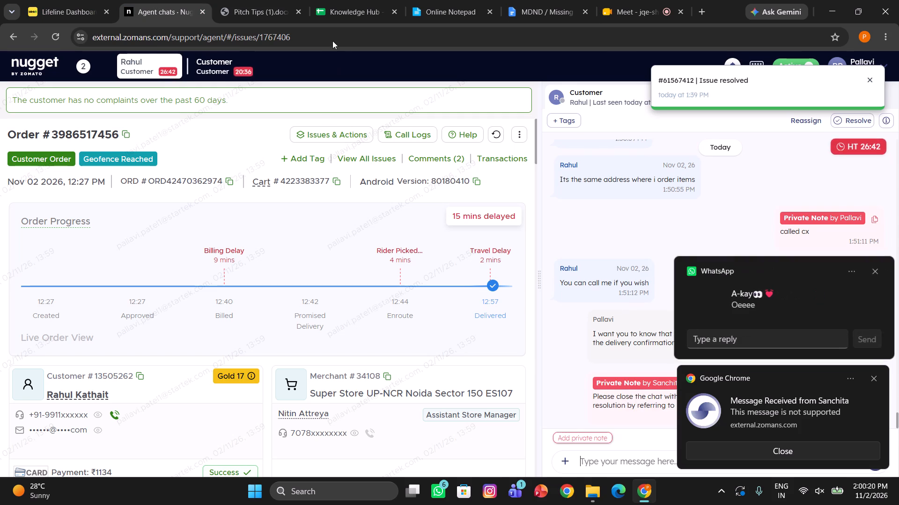
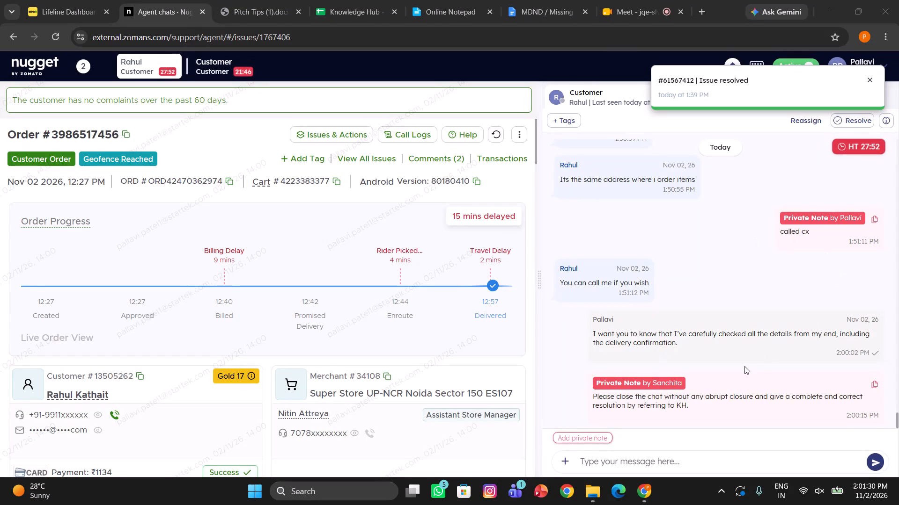
Select the Service No paragraph about validating the information shared by the delivery partner in the MDND / Missing Response Sheet.
scroll(744, 366, down, 1)
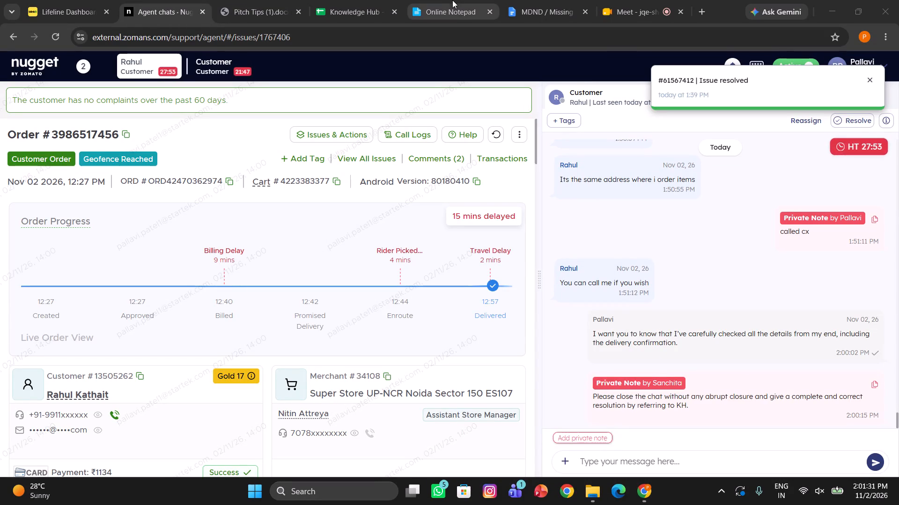
click(532, 0)
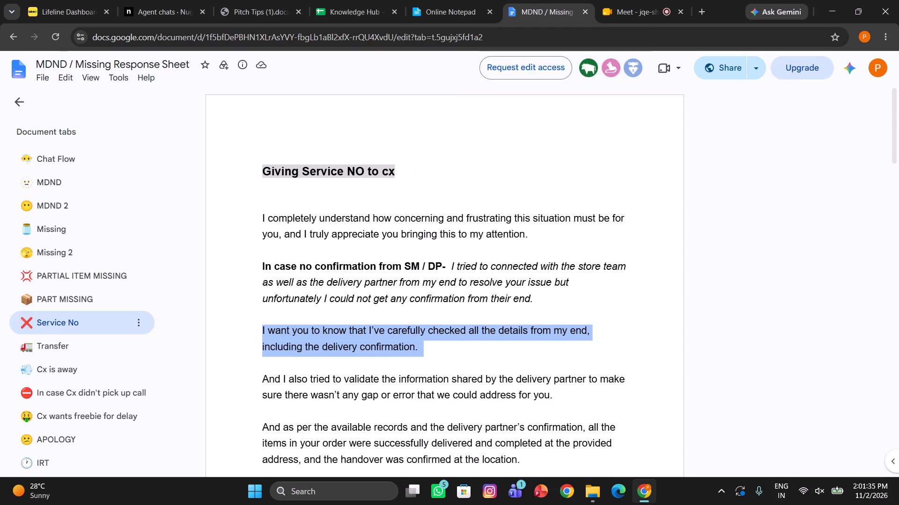
drag(261, 380, 585, 397)
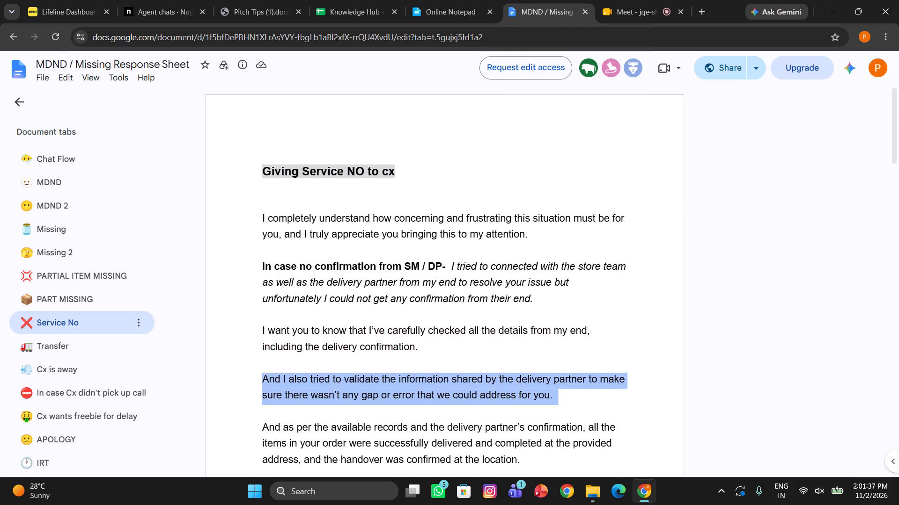
drag(585, 397, 607, 397)
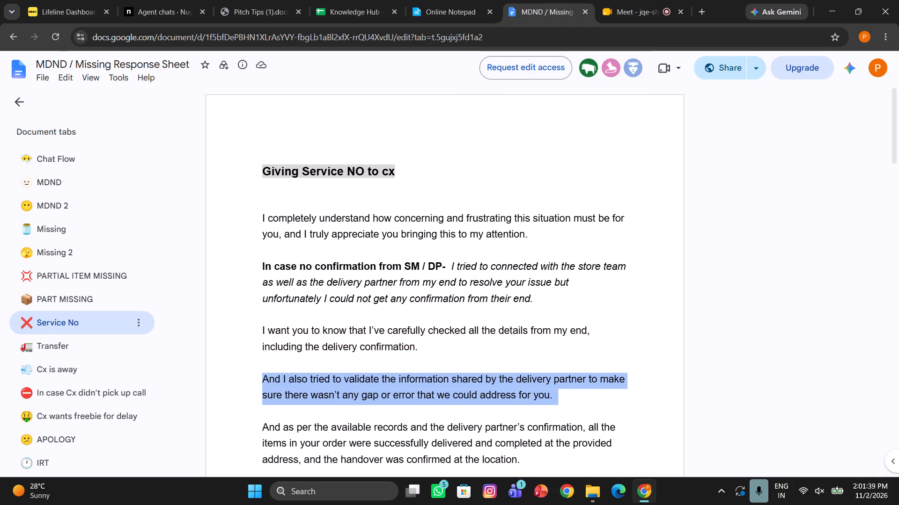
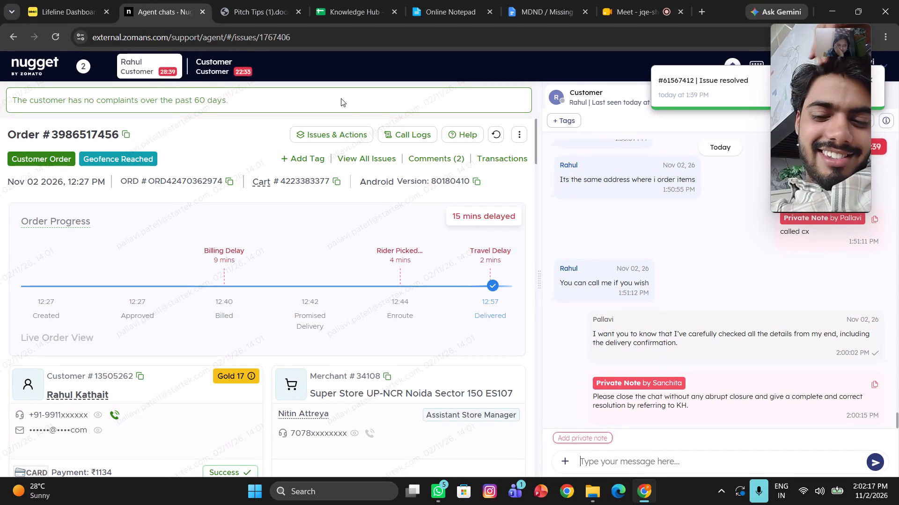
Copy the Service No paragraph on available records and the delivery partner's confirmation from the MDND / Missing Response Sheet and send it in Rahul's chat.
click(548, 0)
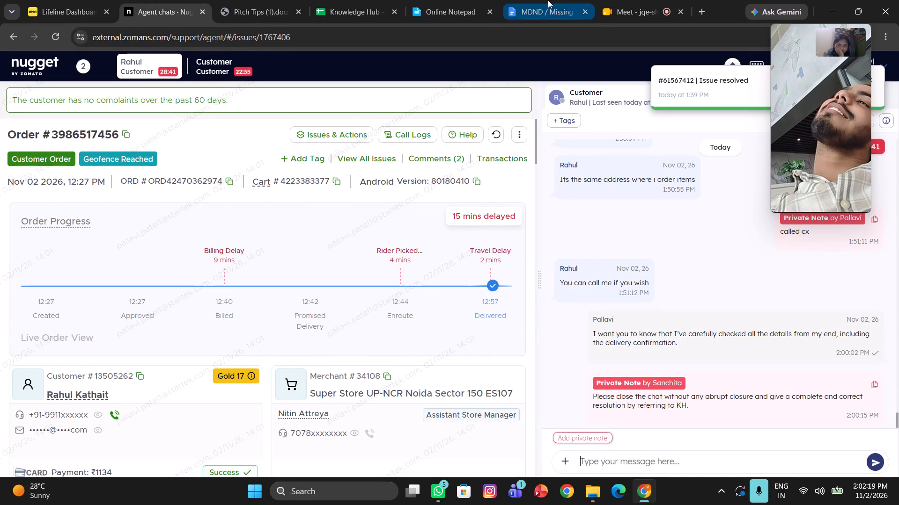
scroll(346, 353, down, 1)
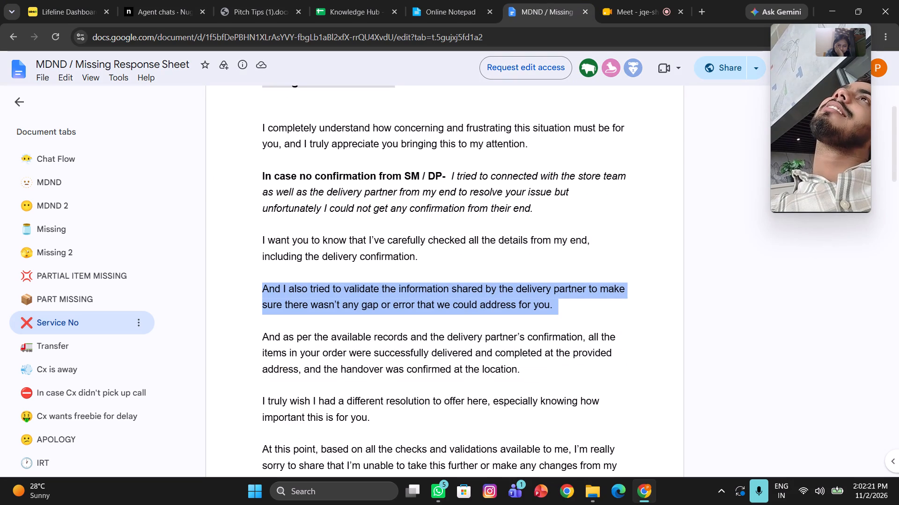
drag(525, 375, 255, 342)
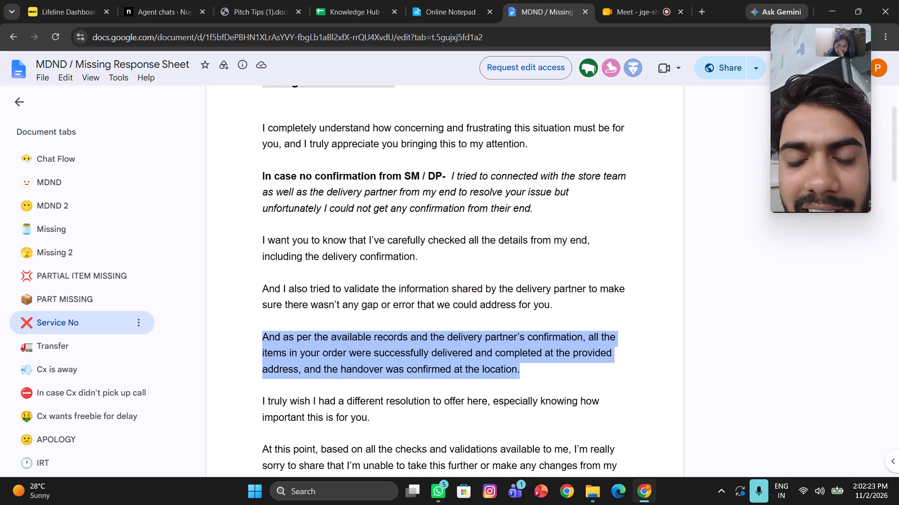
drag(255, 342, 255, 342)
key(ctrl+c)
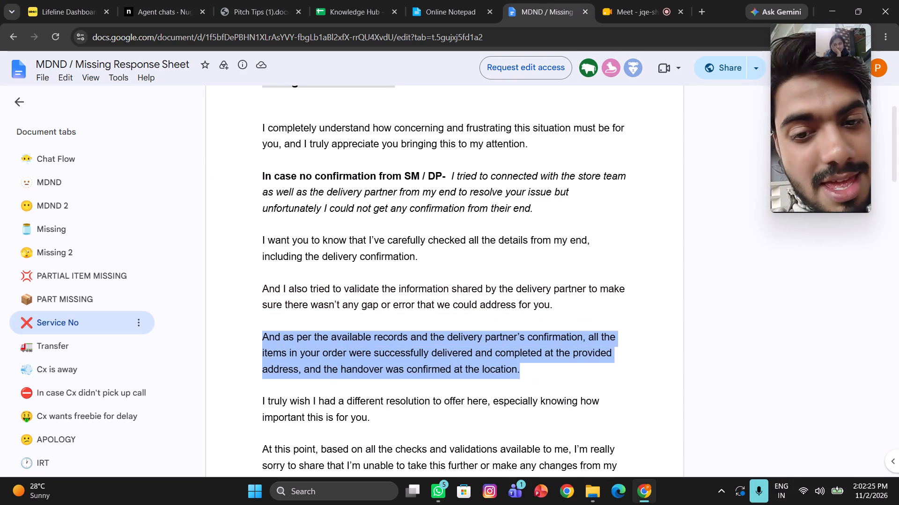
click(164, 0)
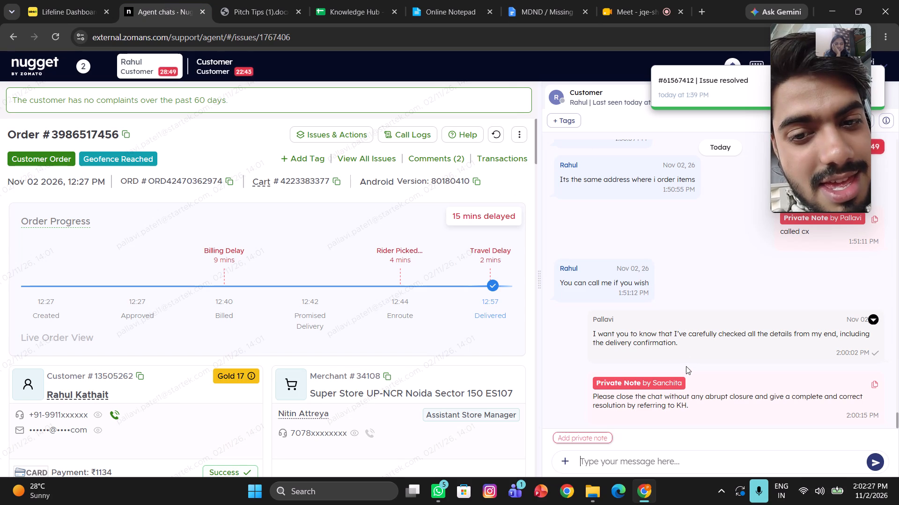
key(ctrl+v)
key(Return)
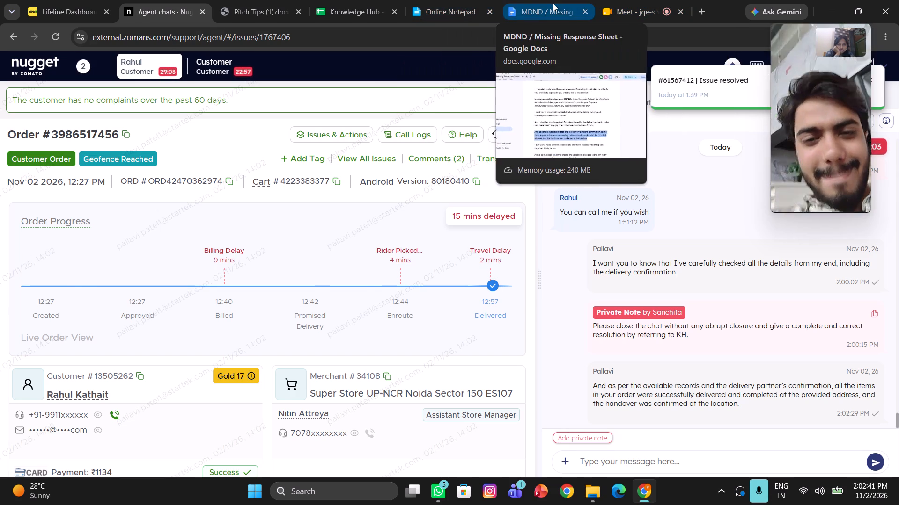
Copy the Service No paragraph "I truly wish I had a different resolution to offer here" from the response sheet and send it in Rahul's chat.
click(553, 3)
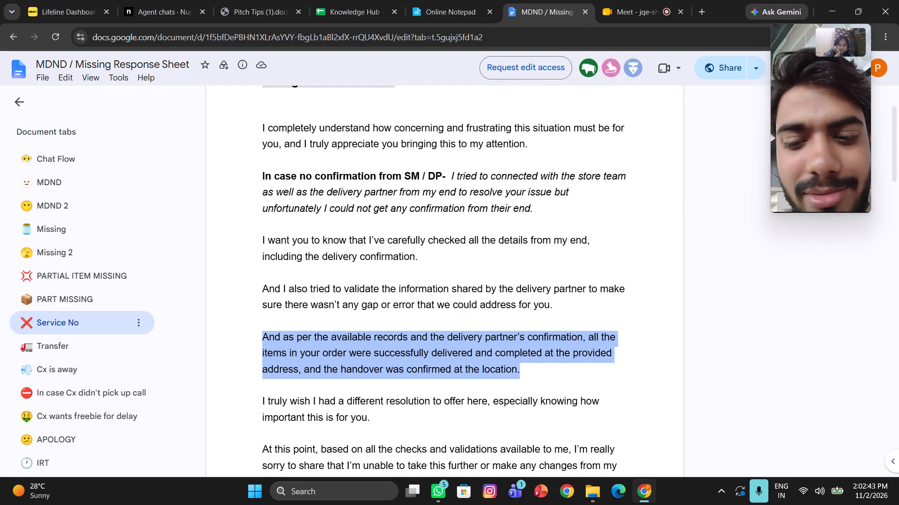
drag(259, 404, 394, 415)
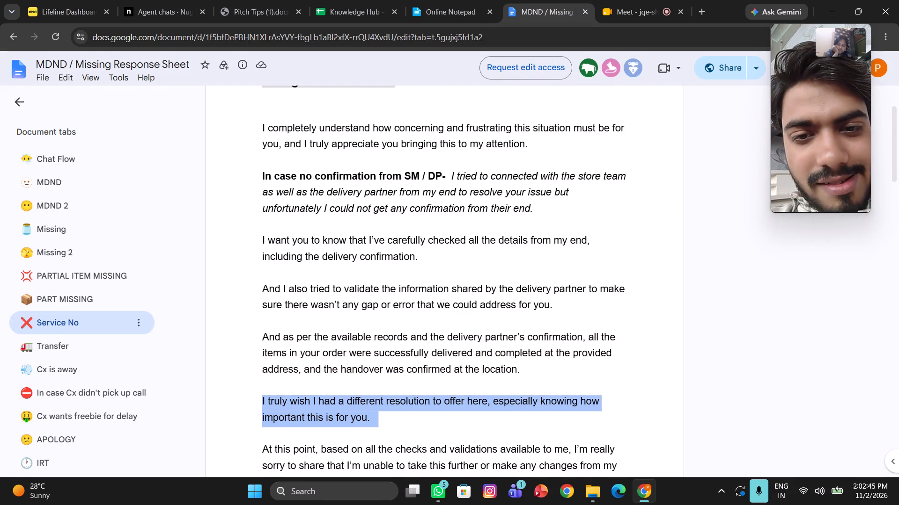
key(ctrl+c)
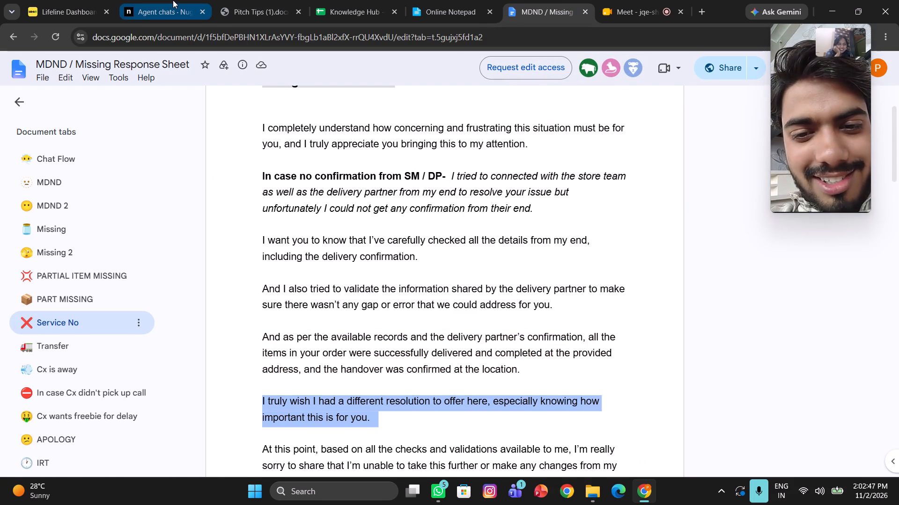
click(173, 0)
key(ctrl+v)
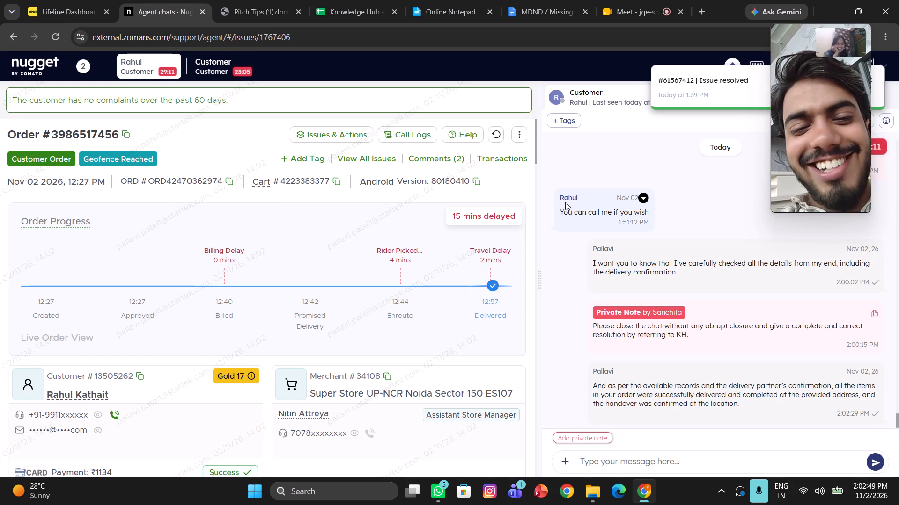
key(Return)
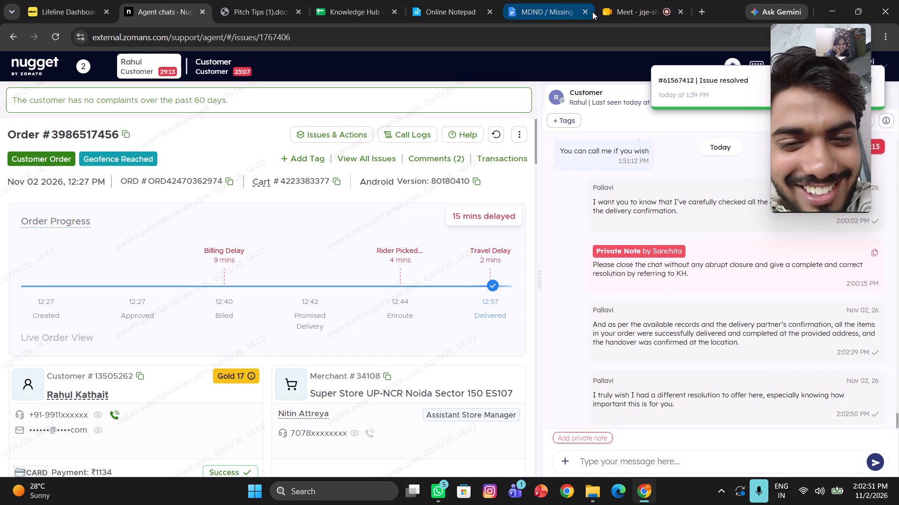
Copy the Service No paragraph starting "At this point, based on all the checks and validations" from the response sheet and send it in Rahul's chat.
click(574, 5)
scroll(342, 304, down, 1)
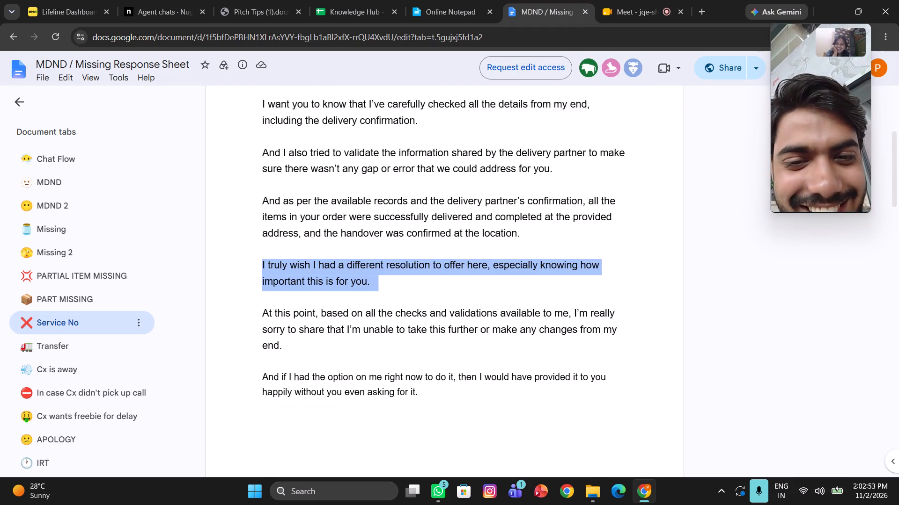
scroll(342, 304, down, 1)
drag(260, 298, 287, 332)
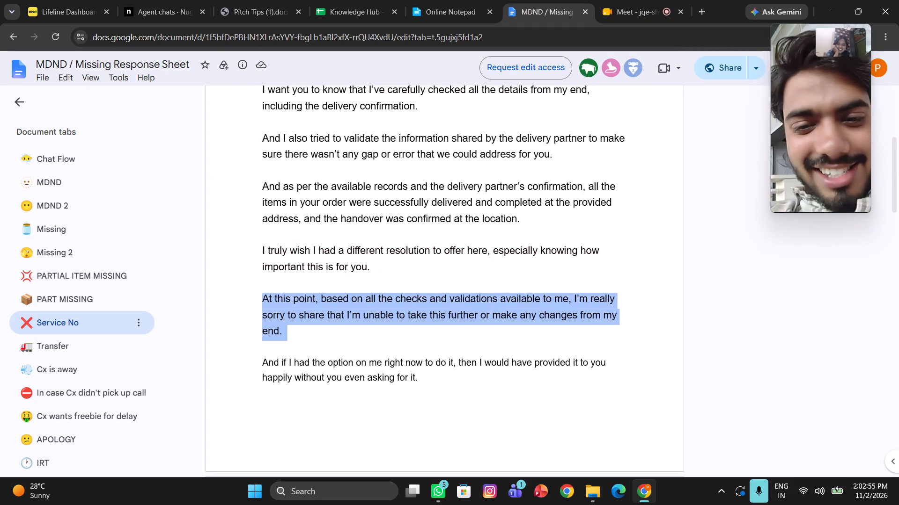
drag(287, 332, 287, 332)
key(ctrl+c)
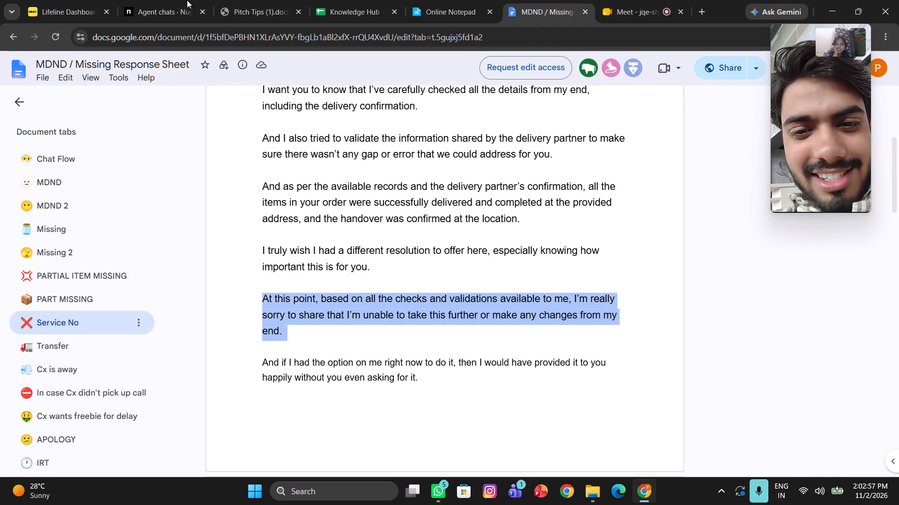
click(136, 0)
key(ctrl+v)
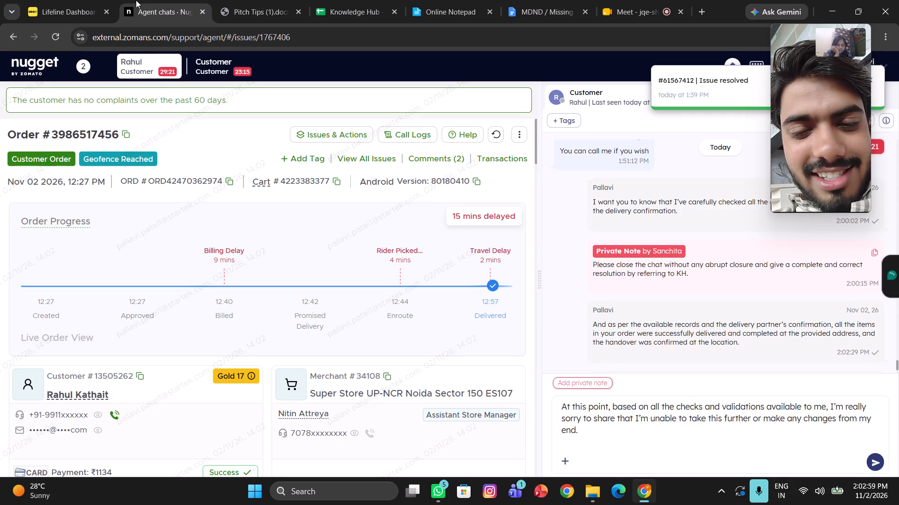
key(Return)
scroll(631, 335, down, 1)
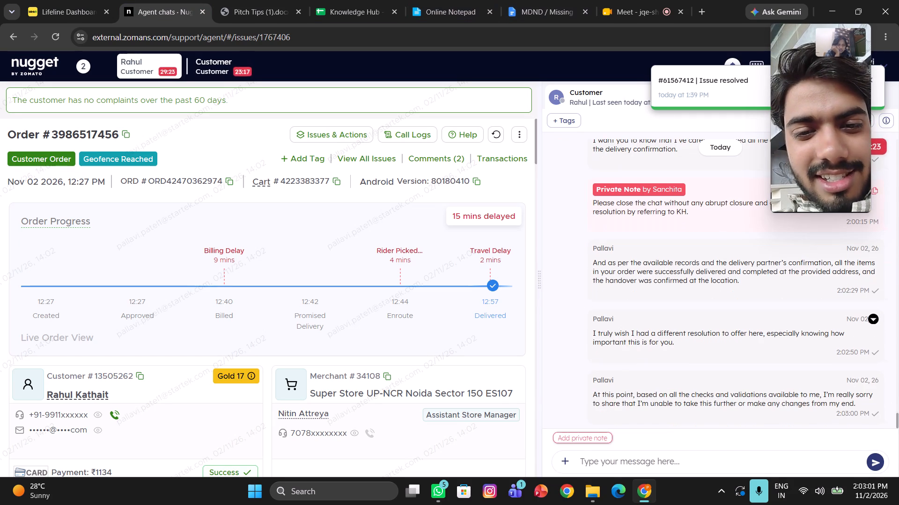
scroll(631, 335, down, 2)
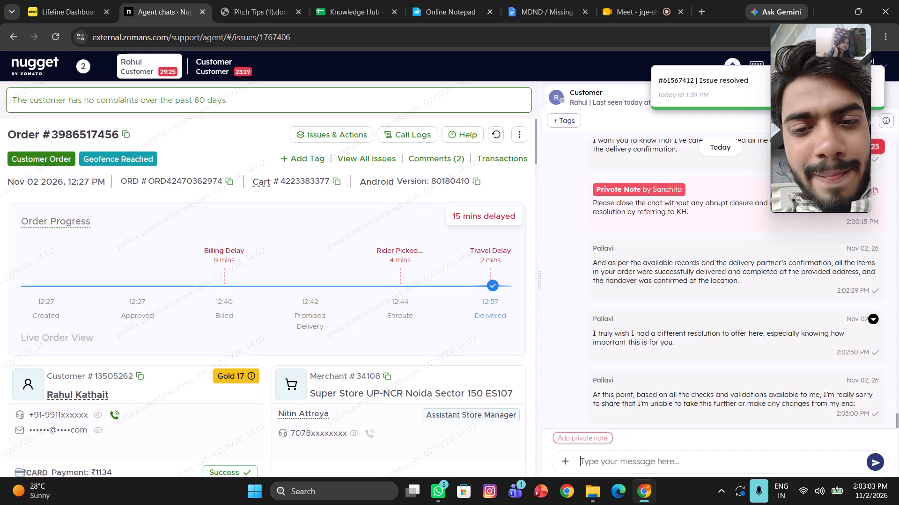
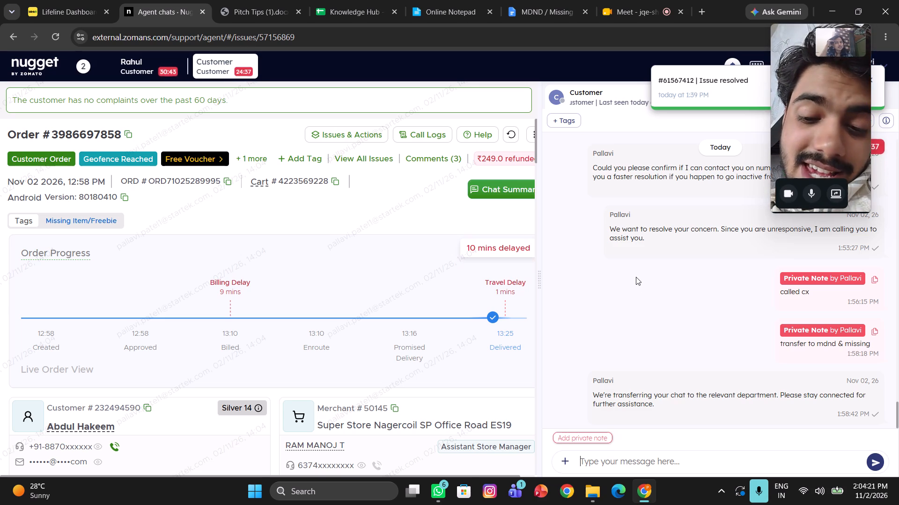
Write the reply "Please wait while we transfer your concern." in the missing-item customer's chat, using the suggested verb correction "transfer".
scroll(658, 372, down, 1)
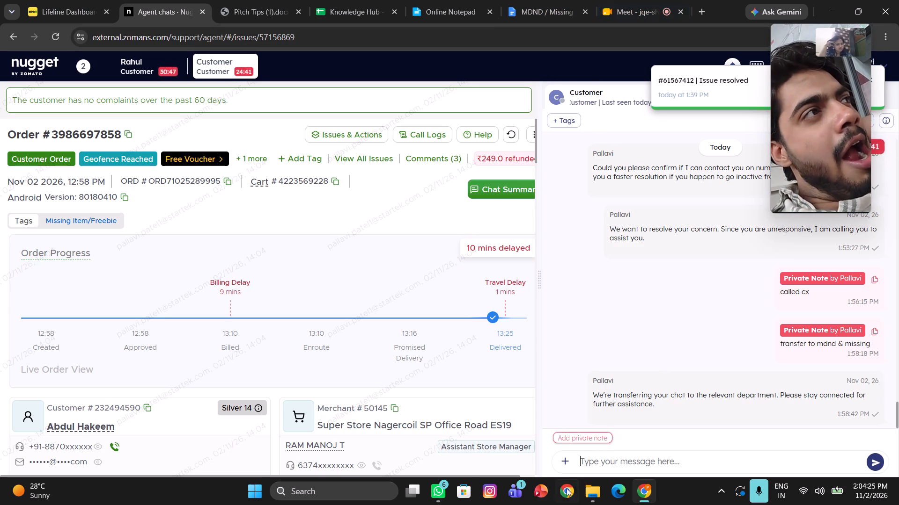
click(606, 460)
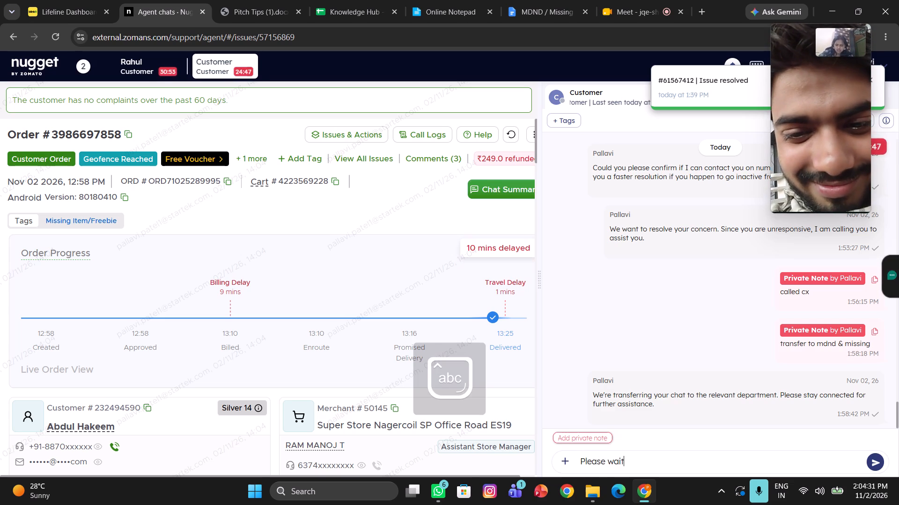
key(space)
text(while we are transferring your concern)
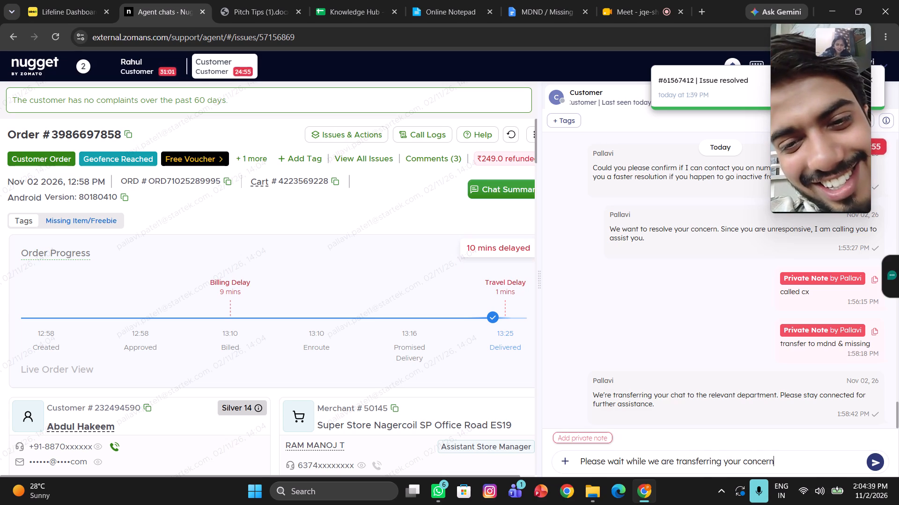
text(.)
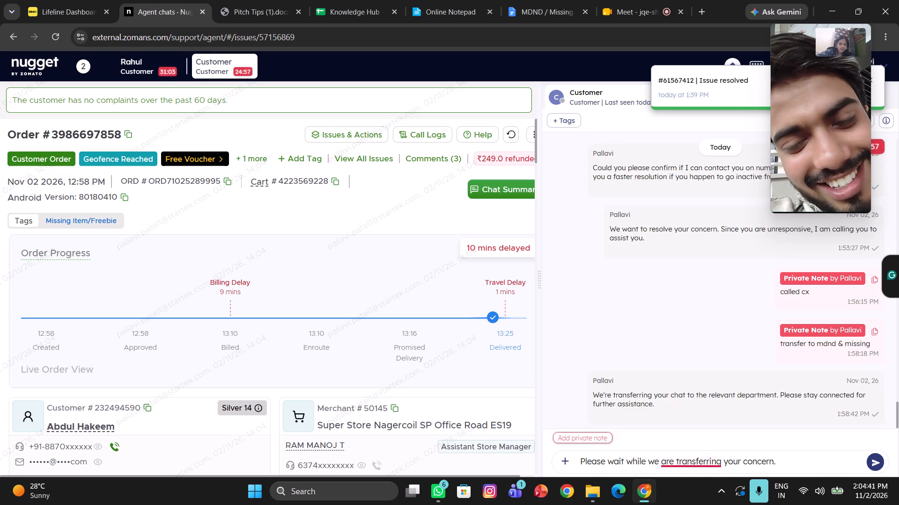
click(686, 390)
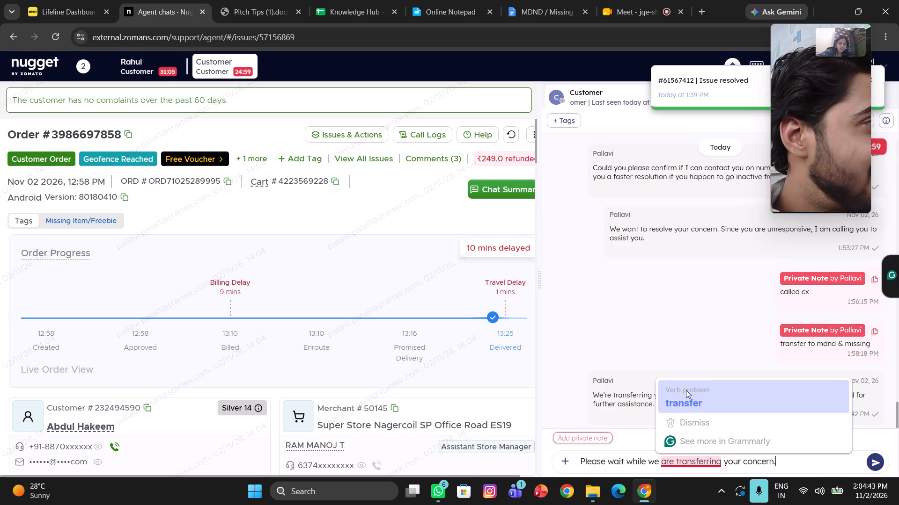
text(transfer)
click(766, 458)
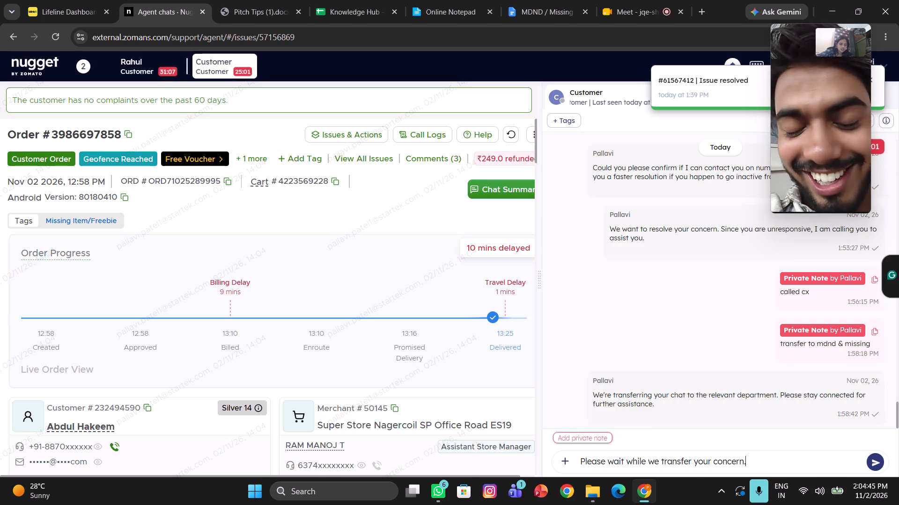
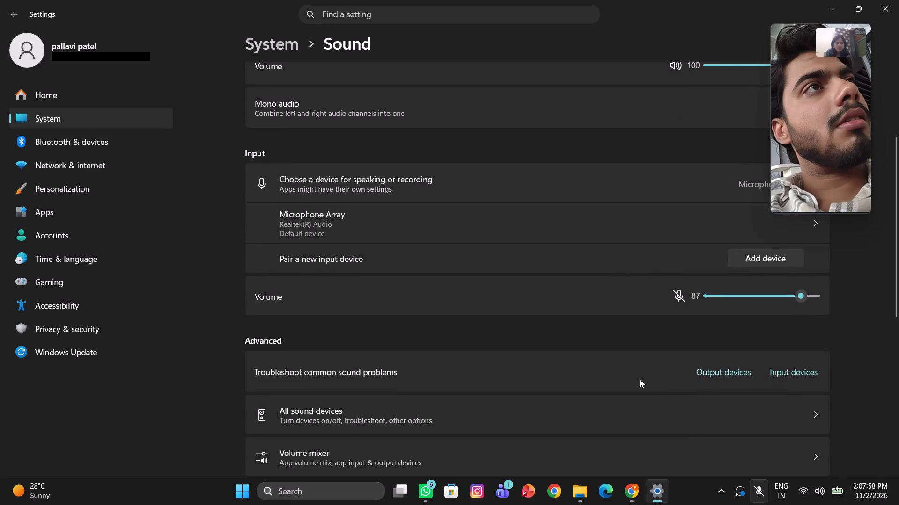
Unmute the microphone input in the system Sound settings.
click(678, 279)
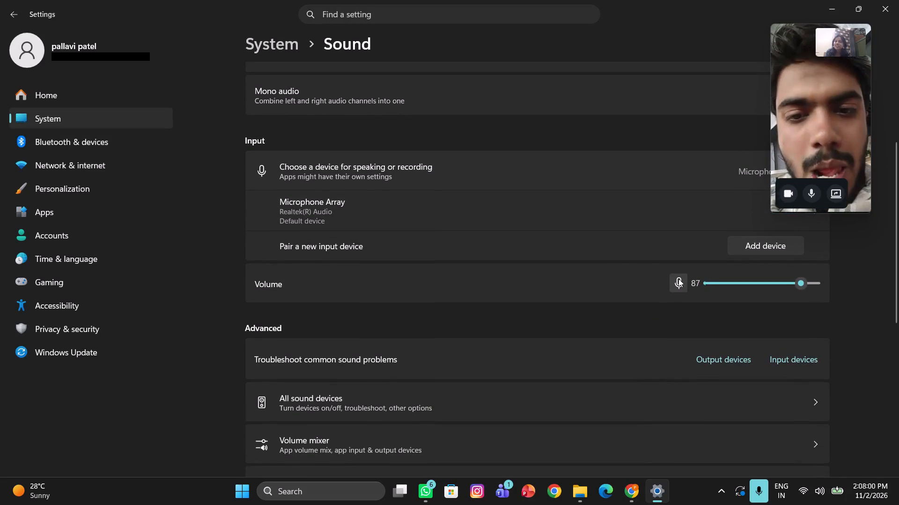
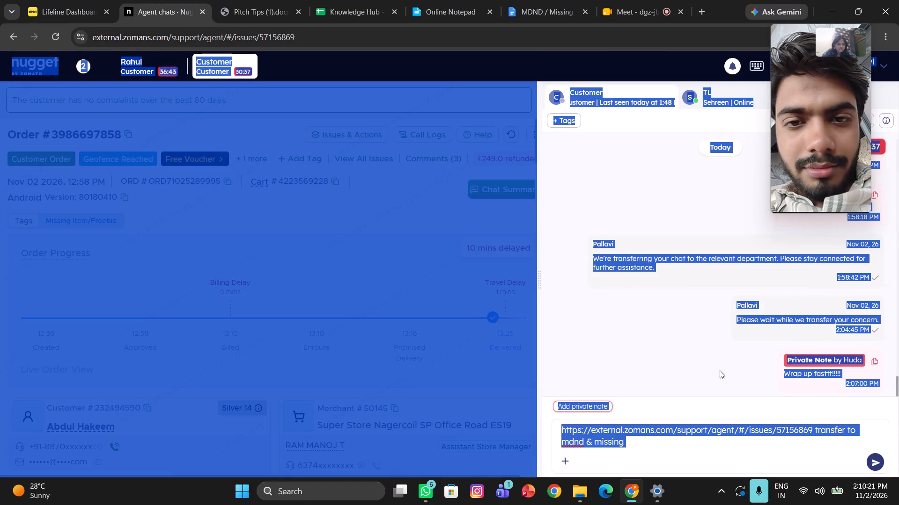
Clear the unsent text with the issue link and "transfer to mdnd & missing" from the chat's message box.
click(675, 436)
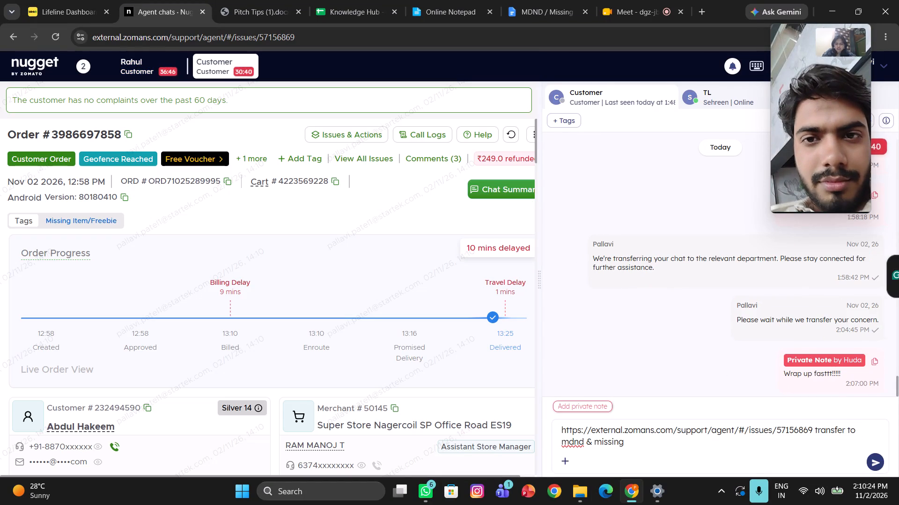
key(ctrl+a)
key(BackSpace)
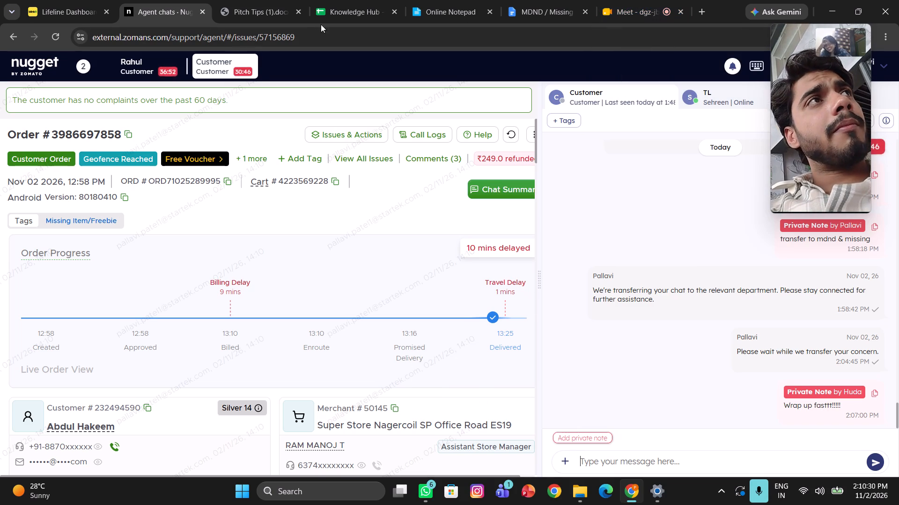
In Rahul's chat, start a private note containing the template from "DP Answered" to "Additional Comments" copied from Online Notepad.
click(157, 58)
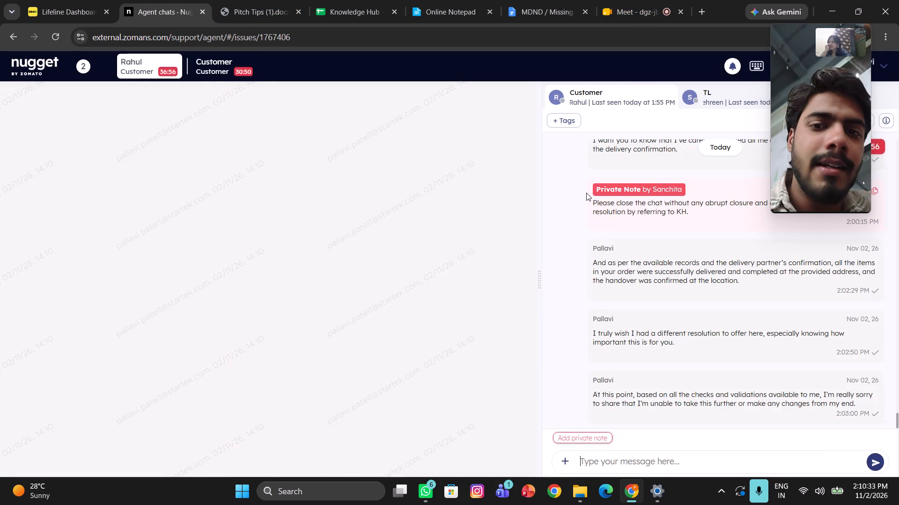
scroll(586, 193, down, 3)
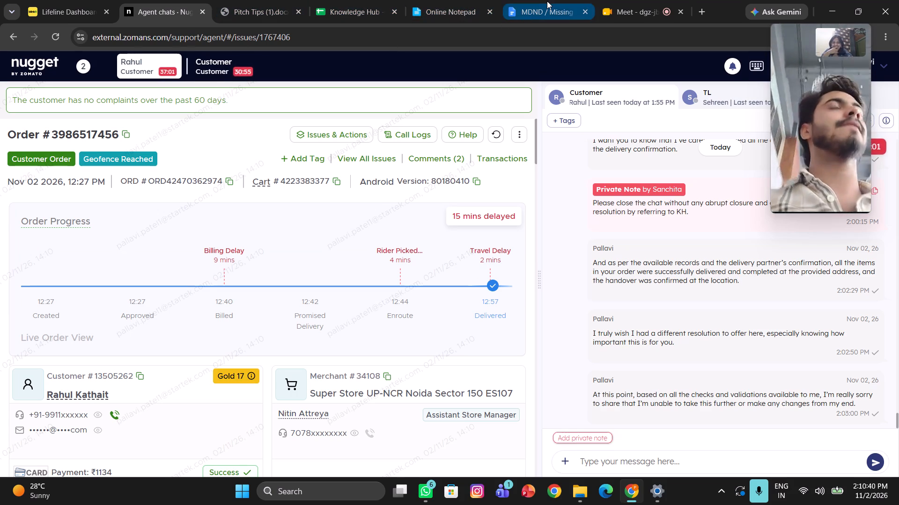
click(435, 0)
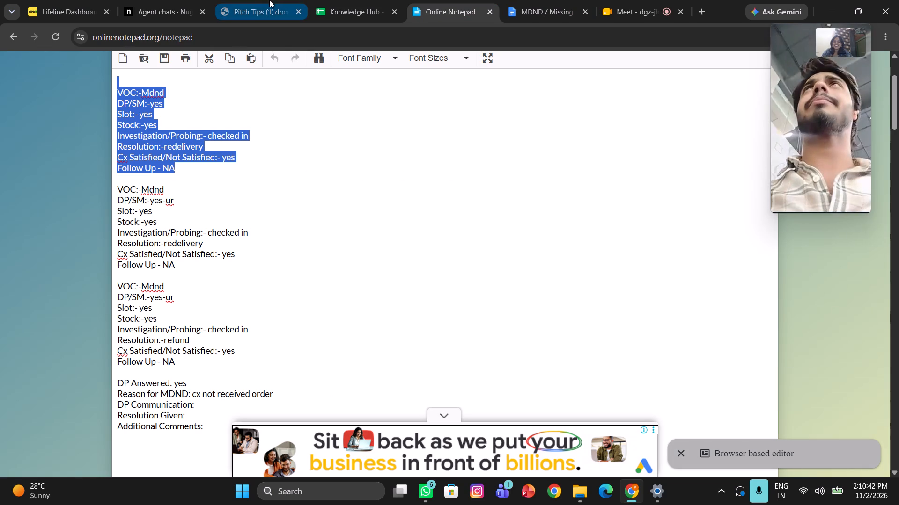
drag(215, 426, 115, 390)
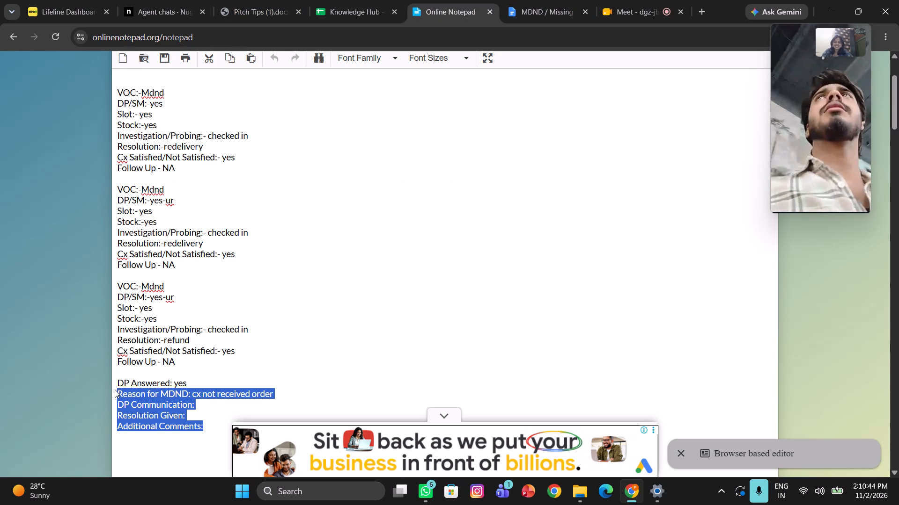
drag(115, 390, 115, 385)
key(ctrl+c)
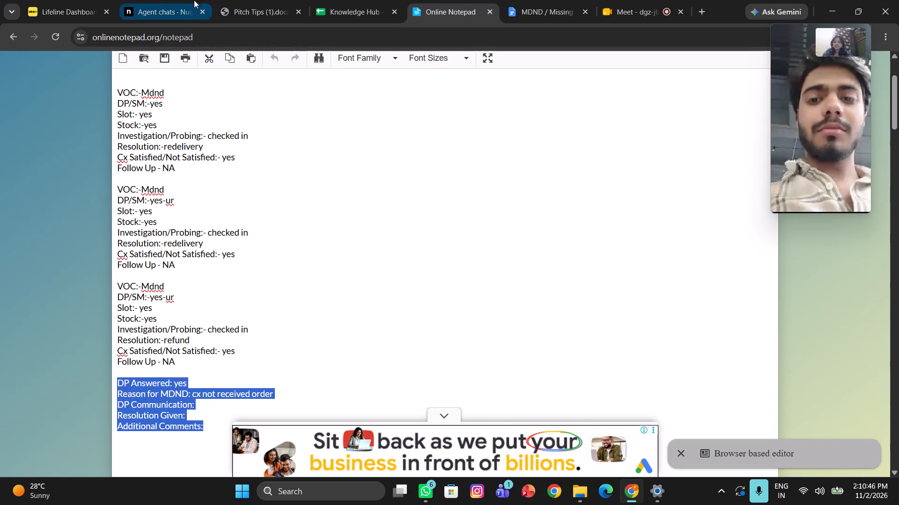
click(176, 0)
click(562, 443)
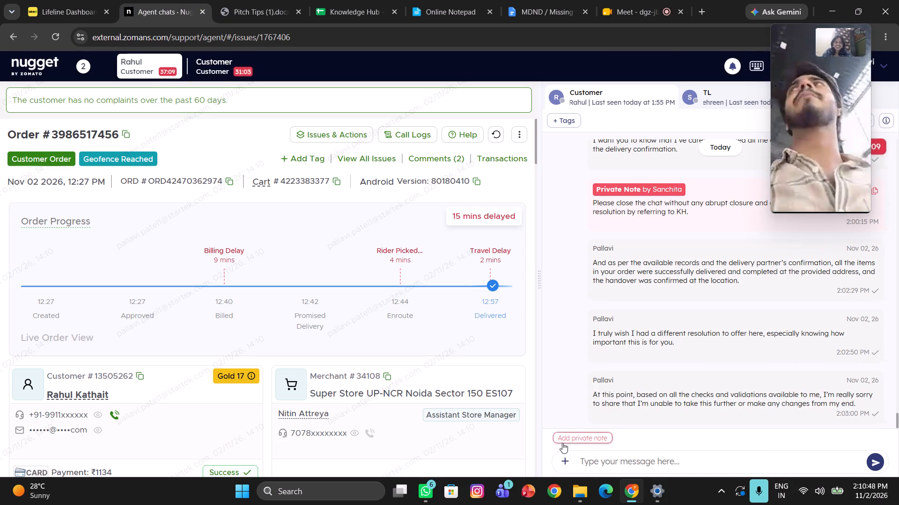
key(ctrl+v)
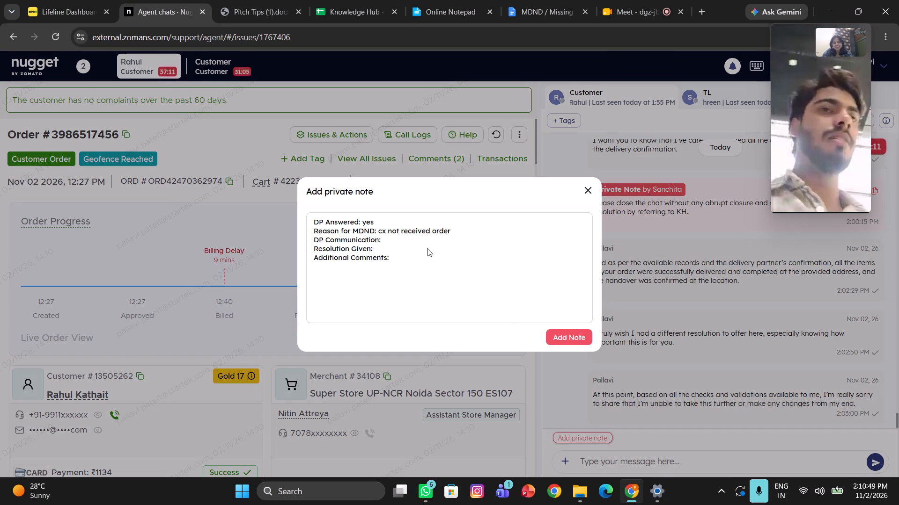
Fill in the private note's DP Communication line with "DP DELIVERED" and go to the Resolution Given line.
click(388, 241)
key(space)
text(DP DELIVERED)
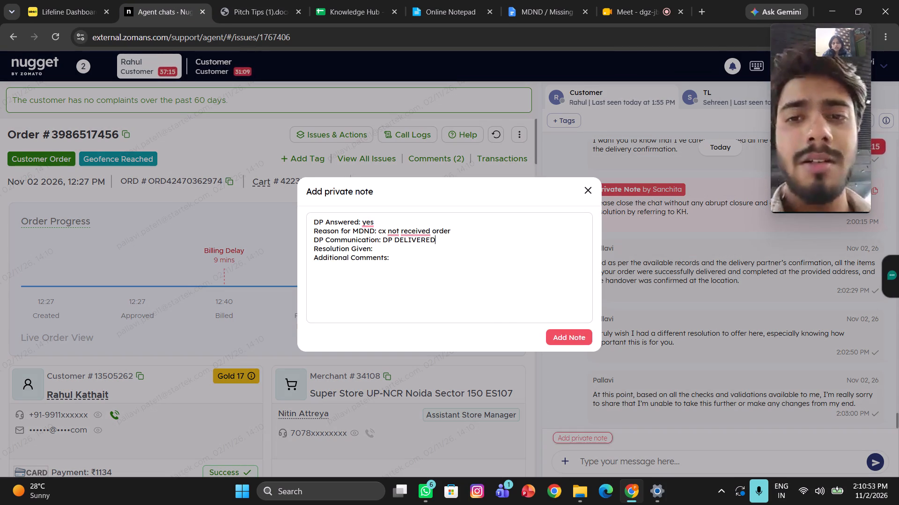
key(Tab)
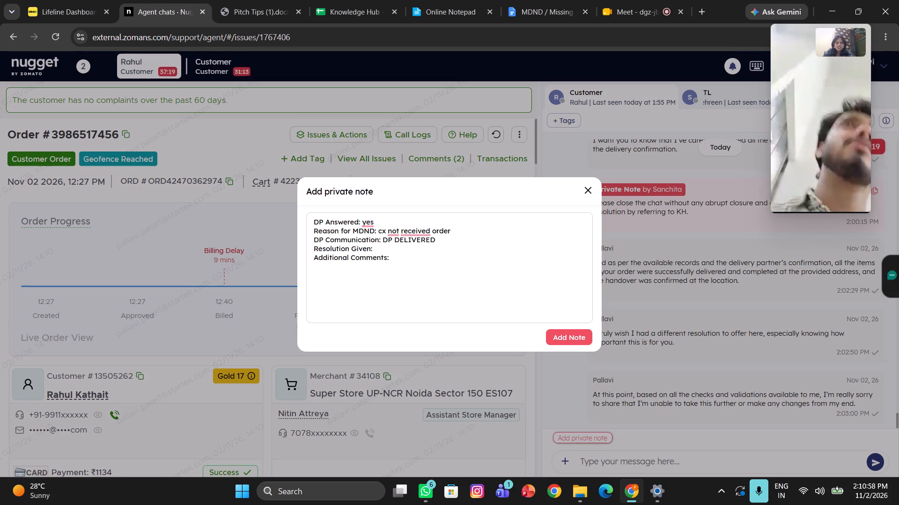
click(393, 249)
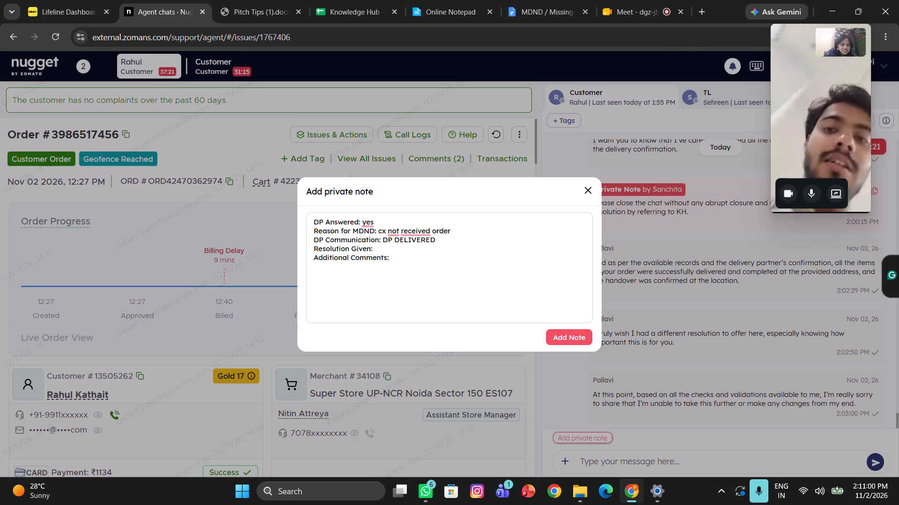
Fill in the private note's Resolution Given line with "SERVICE NO" and add the note to the chat.
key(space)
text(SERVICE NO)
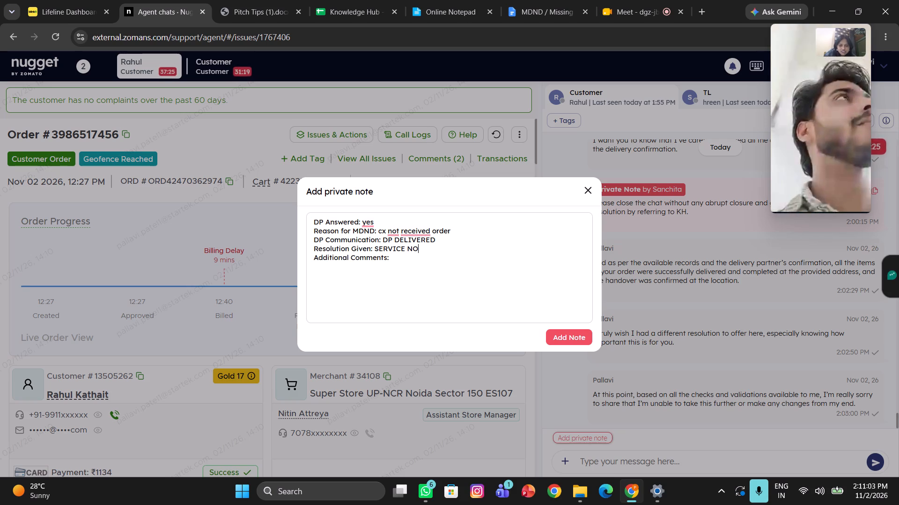
click(577, 332)
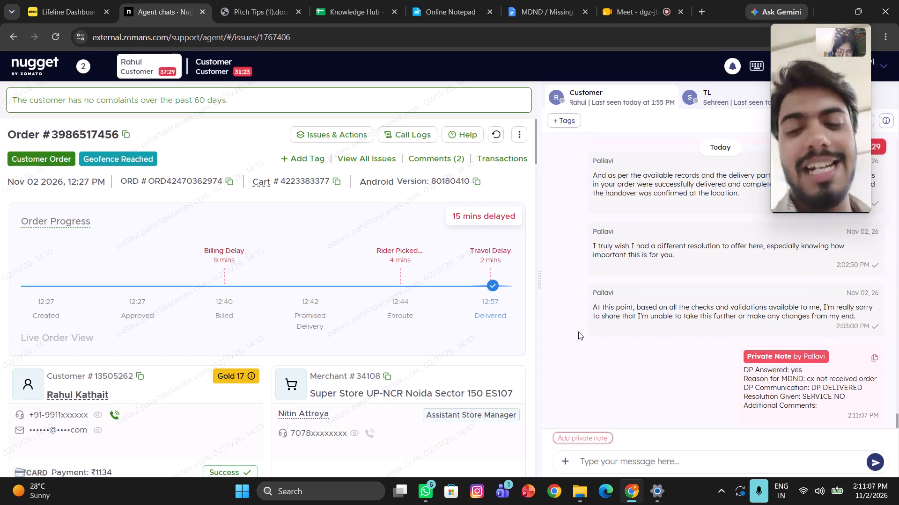
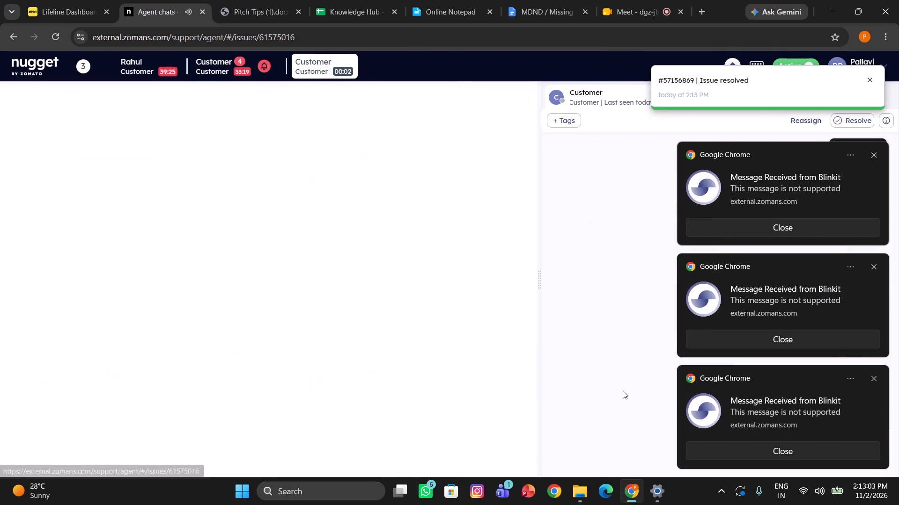
In the newest customer chat, send the suggested introduction and apology asking the customer to check their doorstep.
click(635, 400)
click(635, 400)
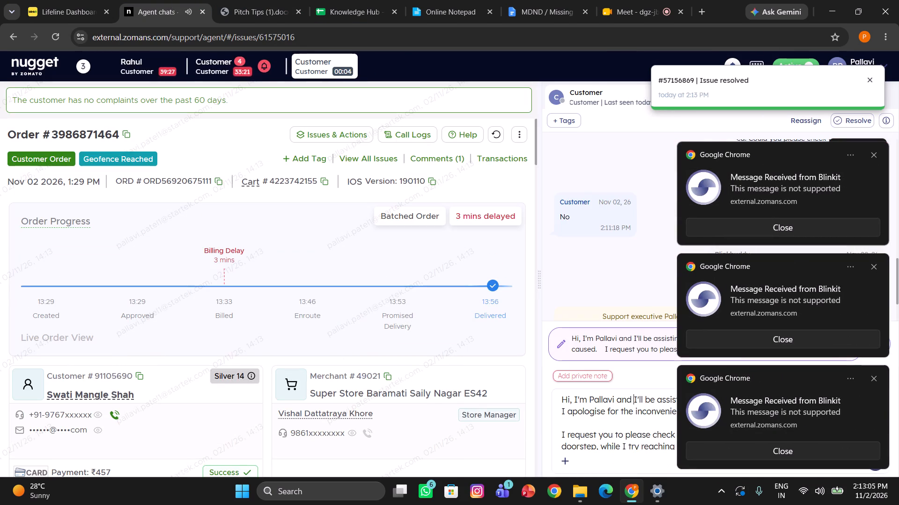
key(Return)
click(224, 51)
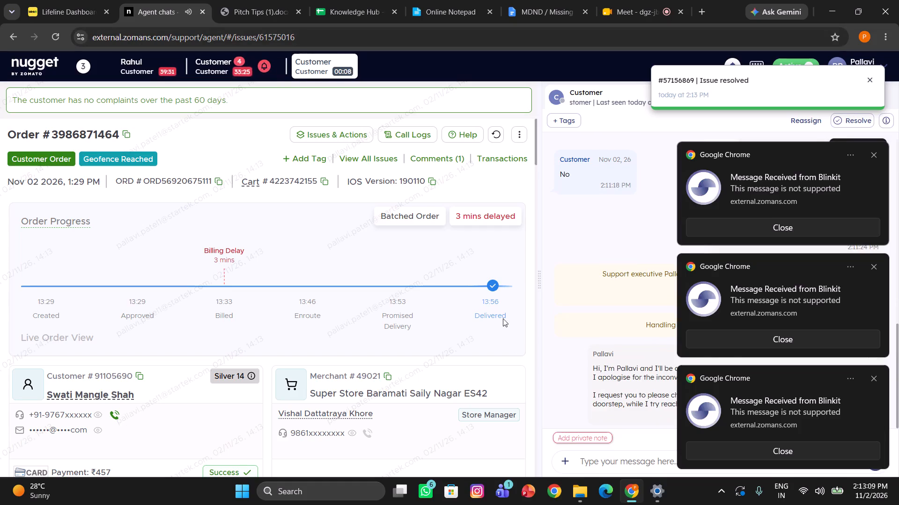
click(249, 59)
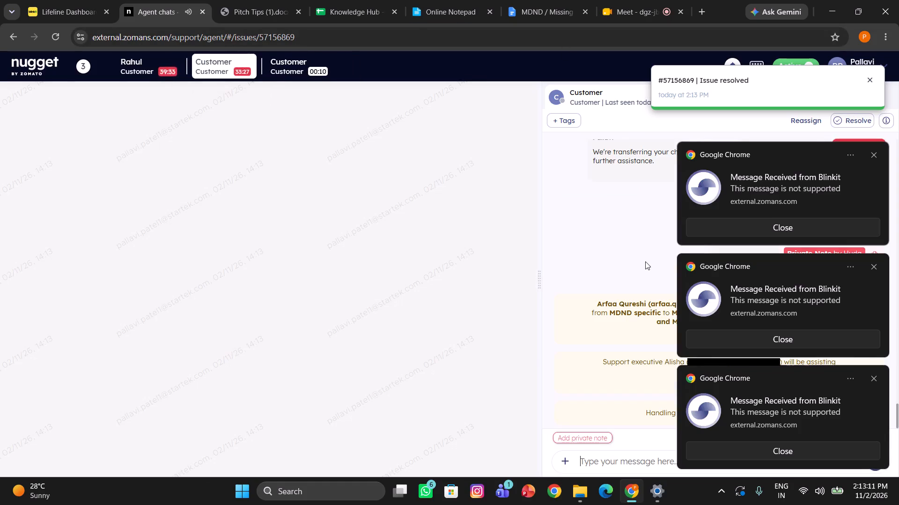
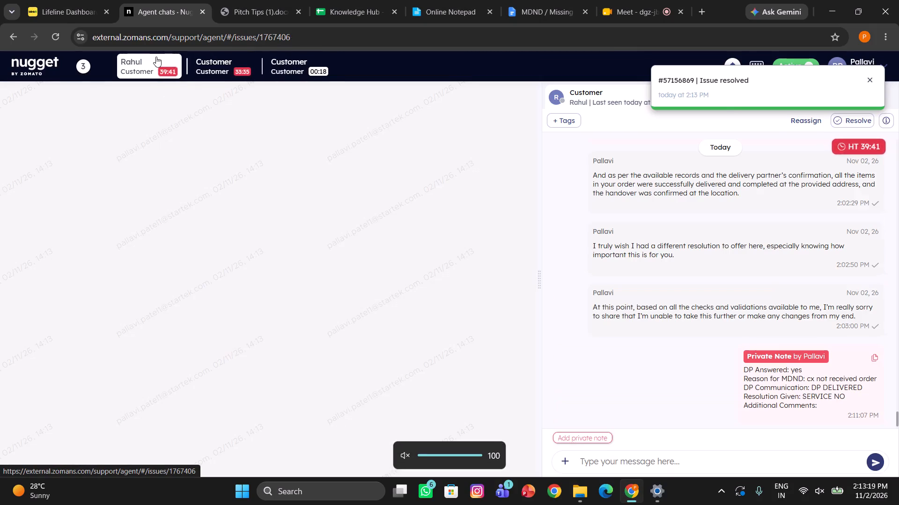
click(230, 60)
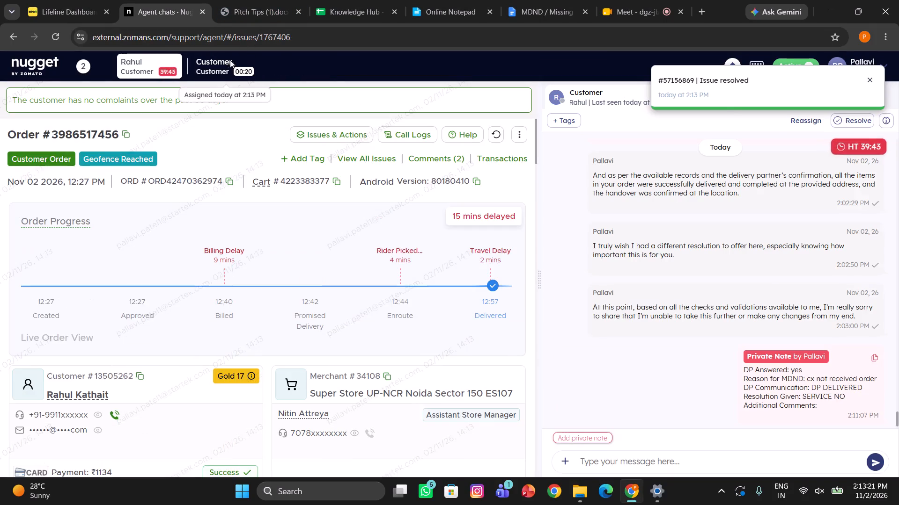
scroll(618, 232, down, 2)
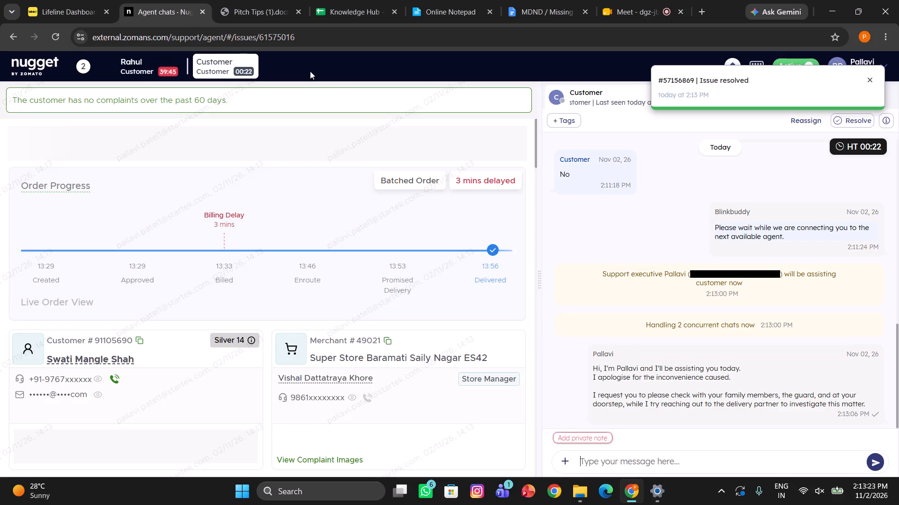
click(154, 72)
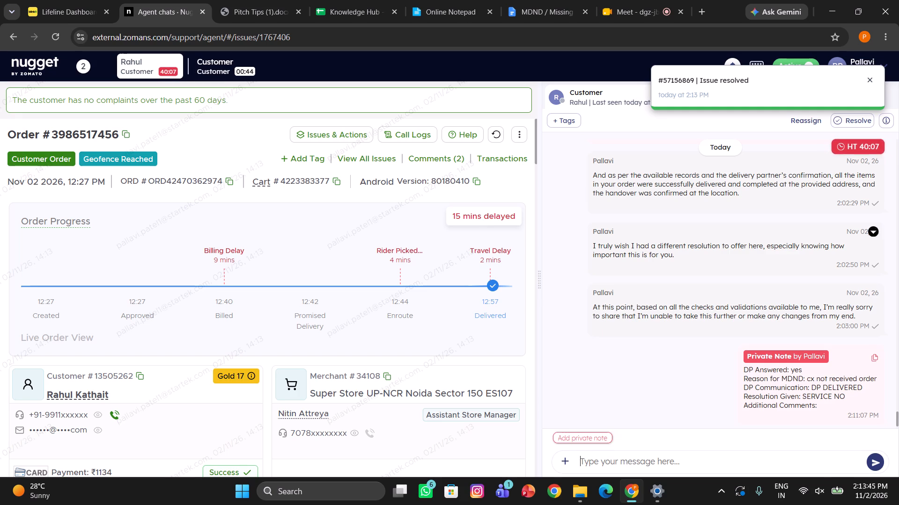
click(609, 465)
text(/CLO)
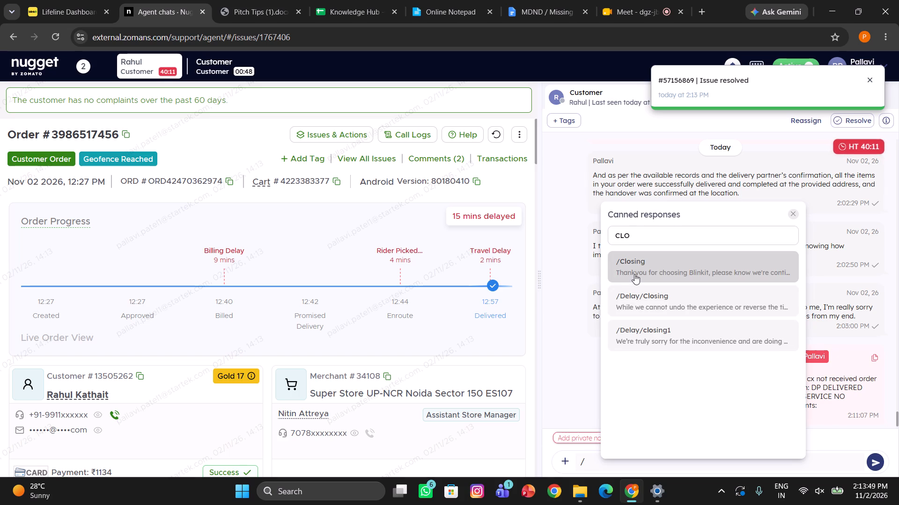
click(637, 270)
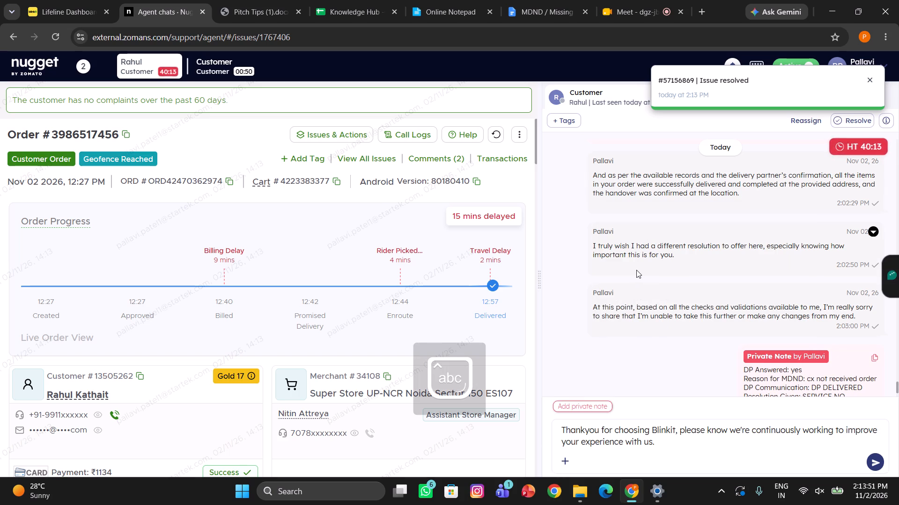
key(Return)
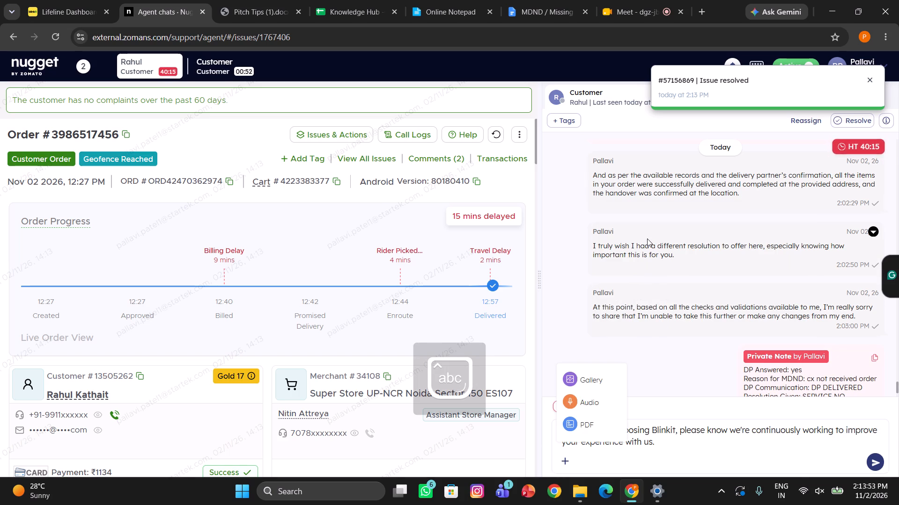
click(680, 454)
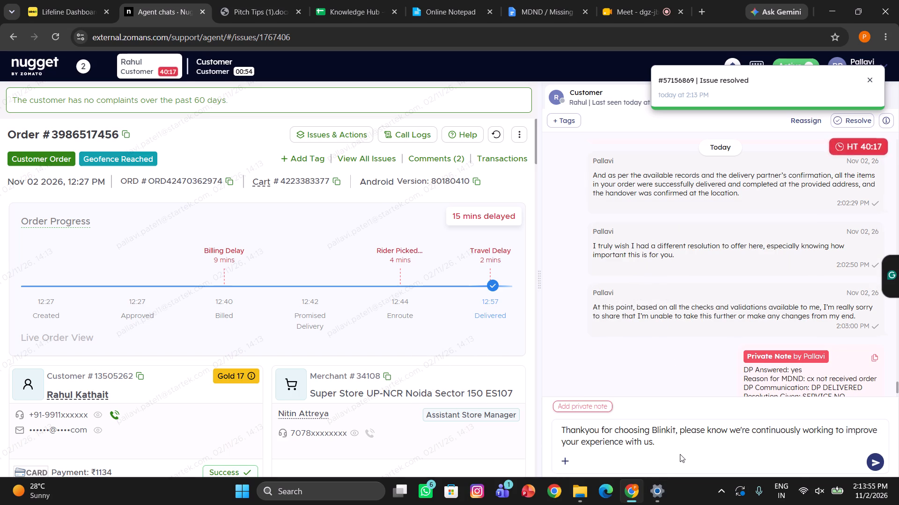
click(640, 433)
key(Return)
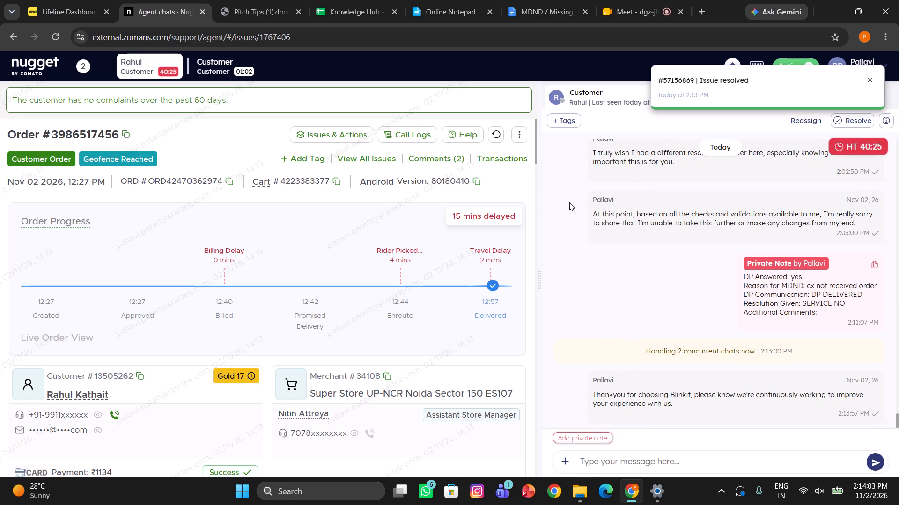
click(541, 3)
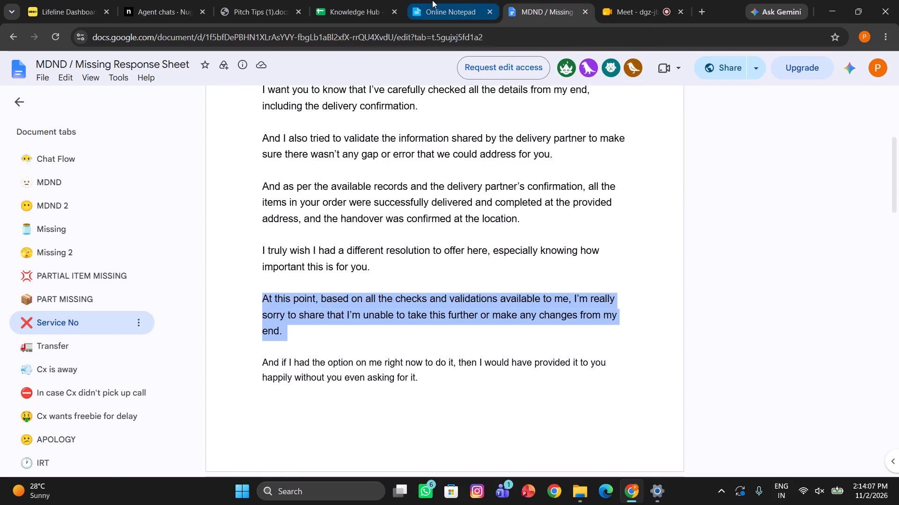
click(433, 0)
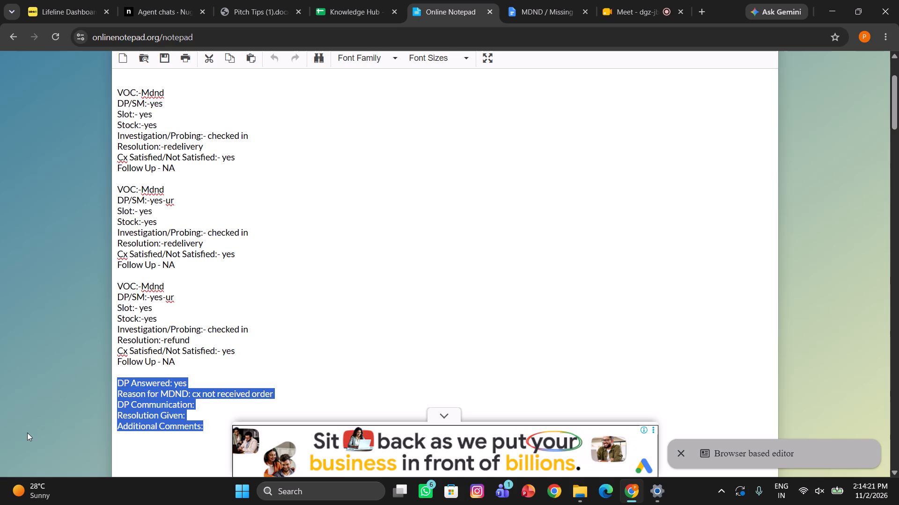
drag(179, 169, 146, 166)
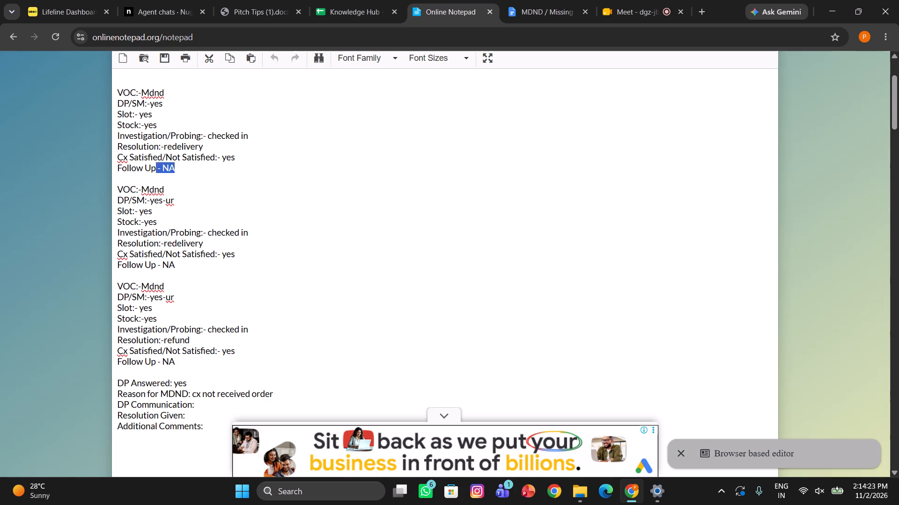
drag(146, 166, 116, 120)
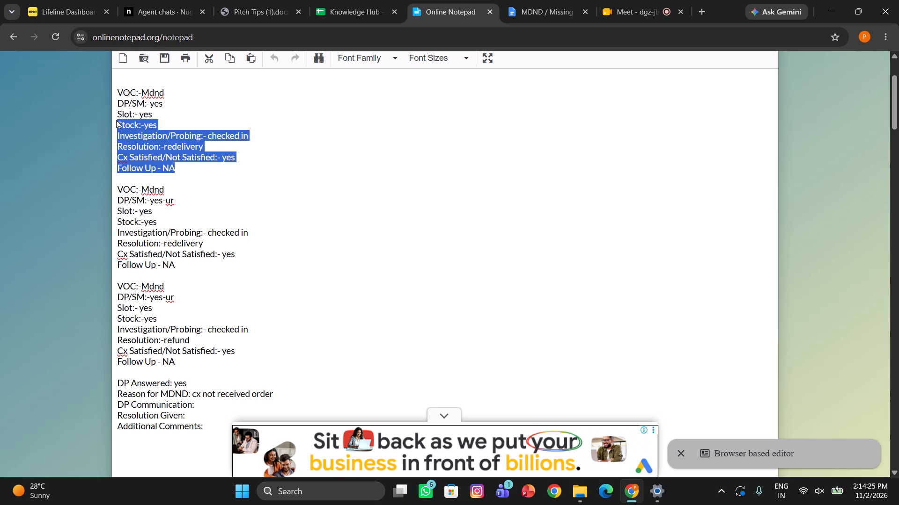
drag(116, 120, 109, 94)
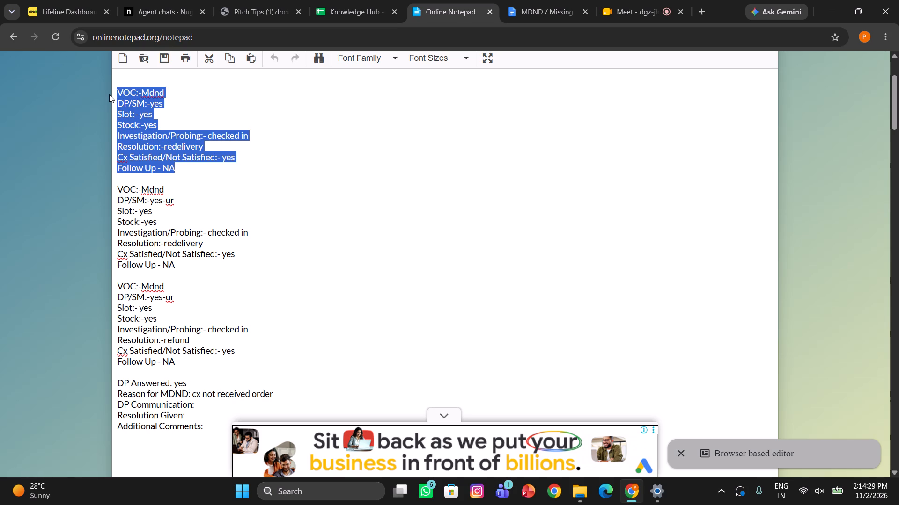
key(ctrl+c)
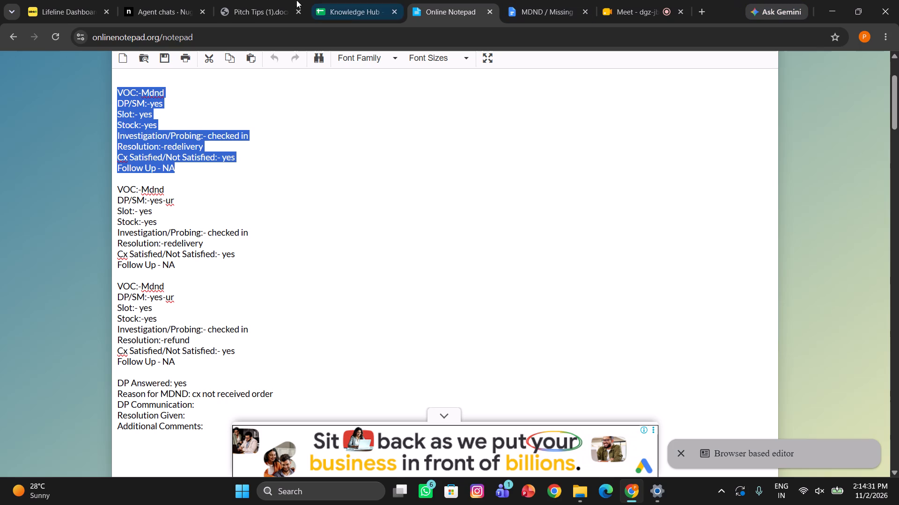
click(184, 1)
scroll(423, 297, down, 1)
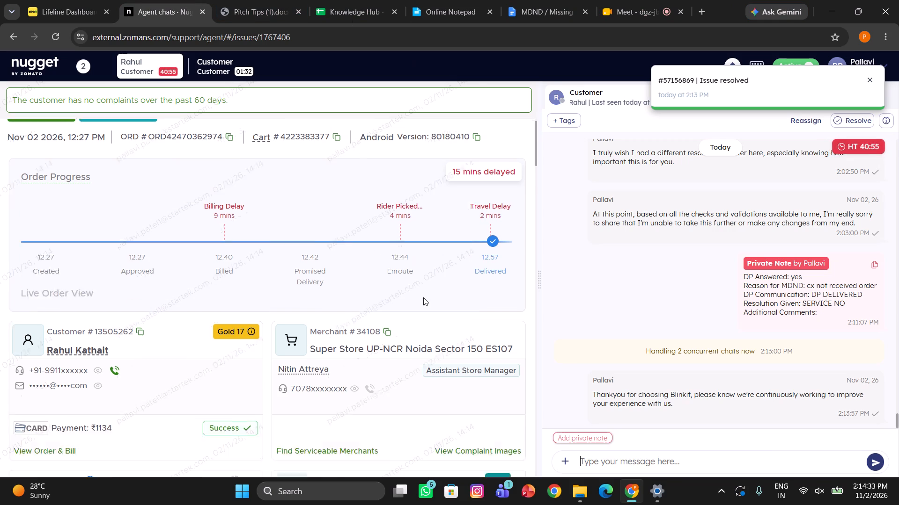
scroll(423, 297, down, 1)
scroll(238, 376, down, 2)
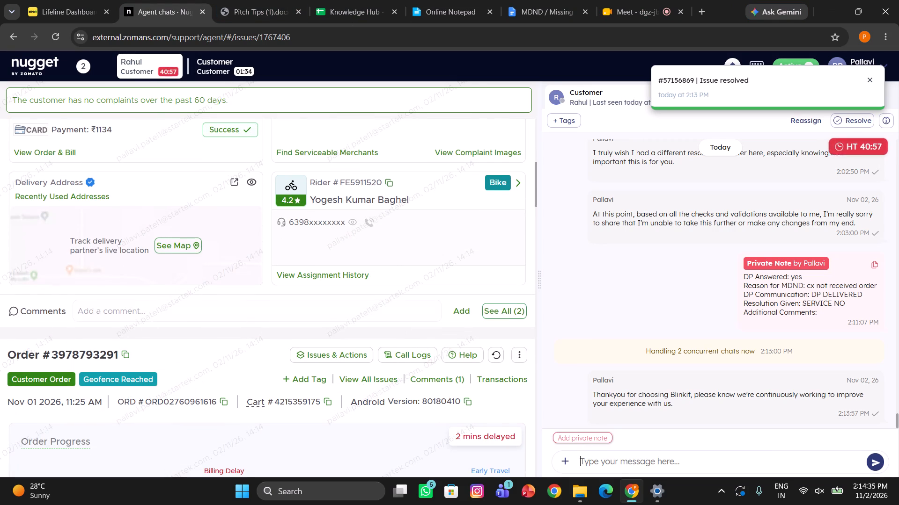
click(125, 307)
key(ctrl+v)
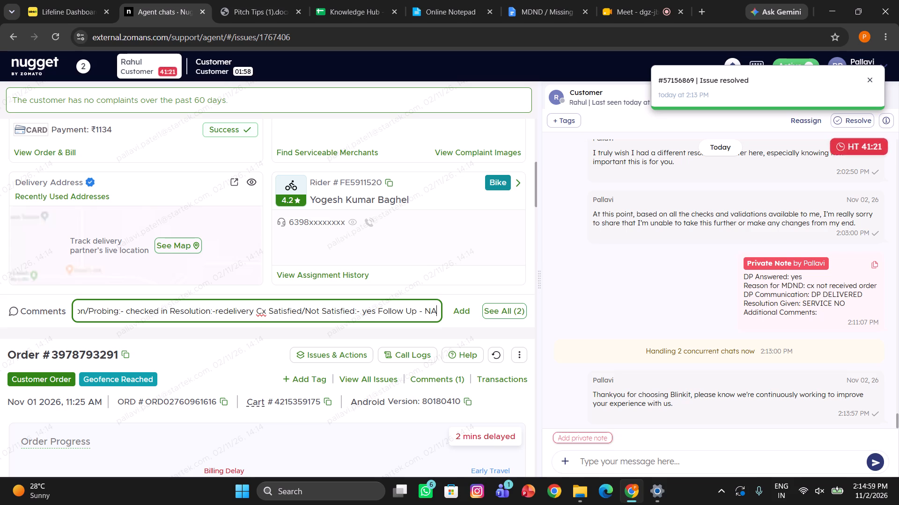
Replace the resolution in the drafted comment with "service no" and add the comment to the order.
scroll(0, 363, down, 1)
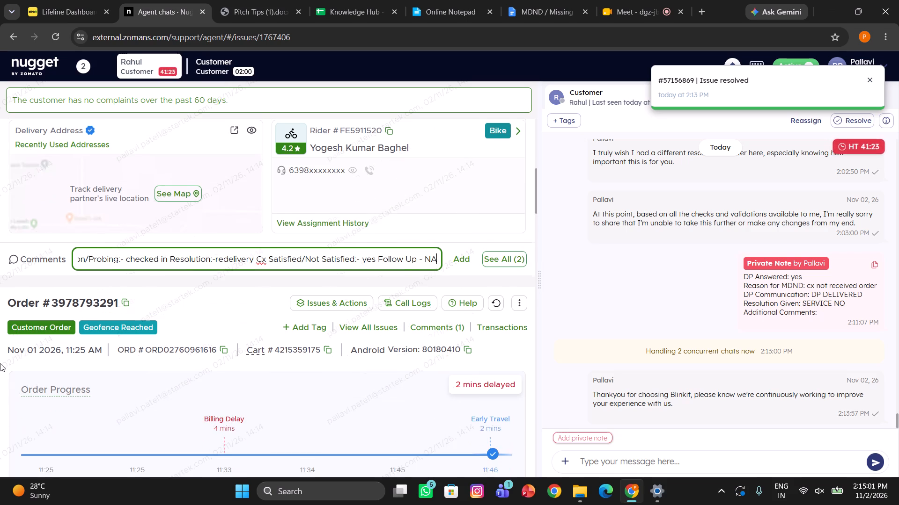
scroll(0, 363, down, 4)
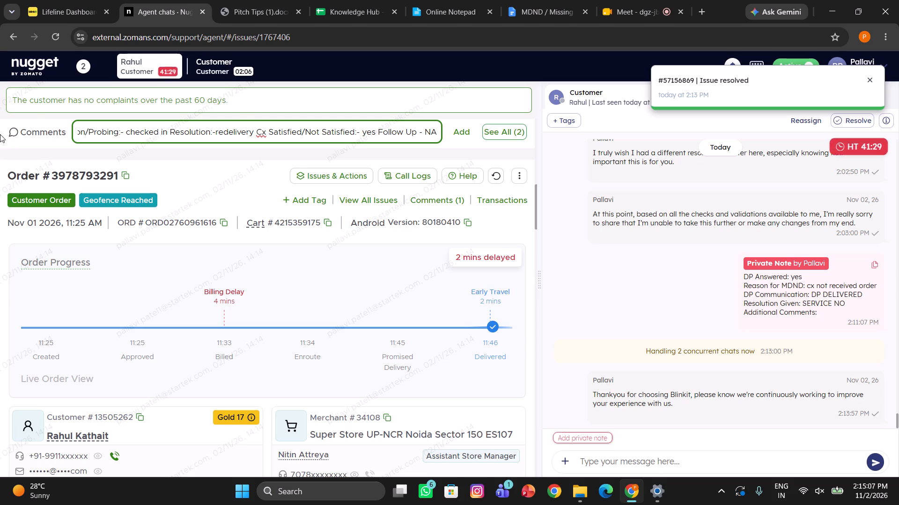
drag(252, 130, 214, 131)
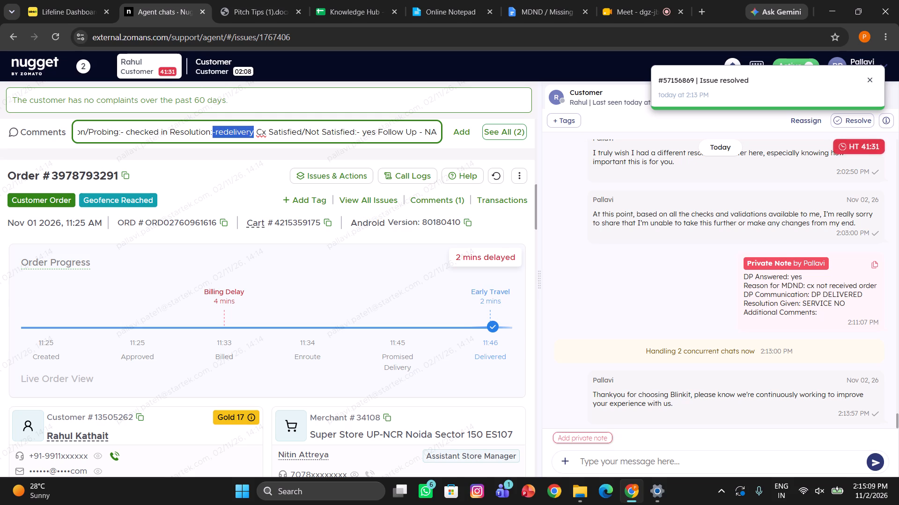
drag(214, 131, 217, 130)
key(BackSpace)
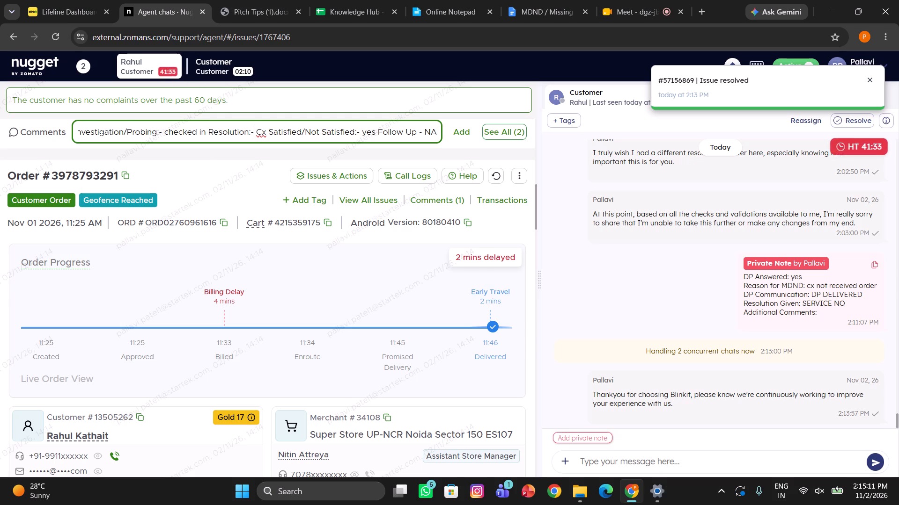
text(service no)
scroll(217, 130, right, 1)
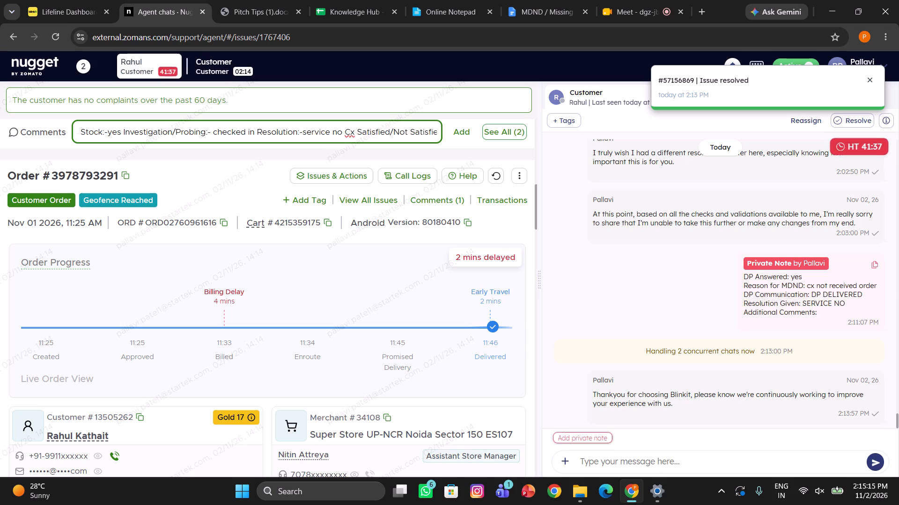
key(Return)
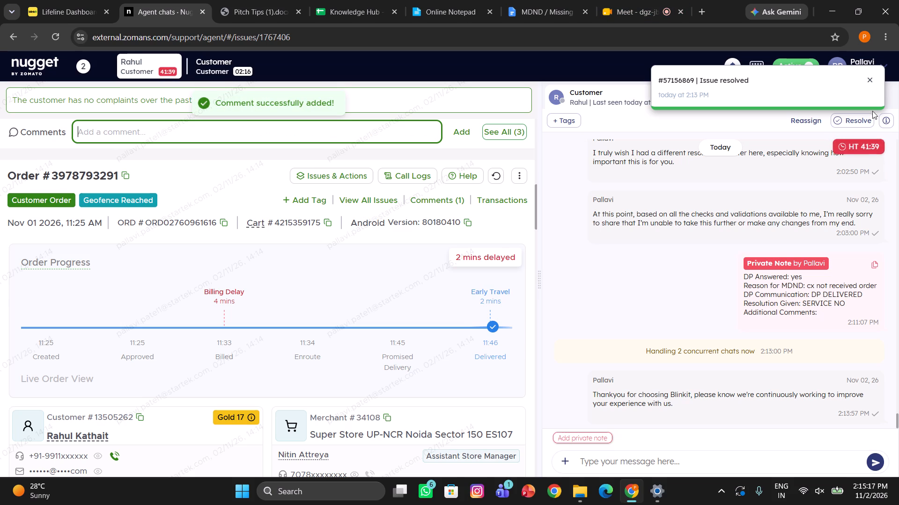
Resolve Rahul's issue with the disposition tag MDND – Service No.
click(860, 116)
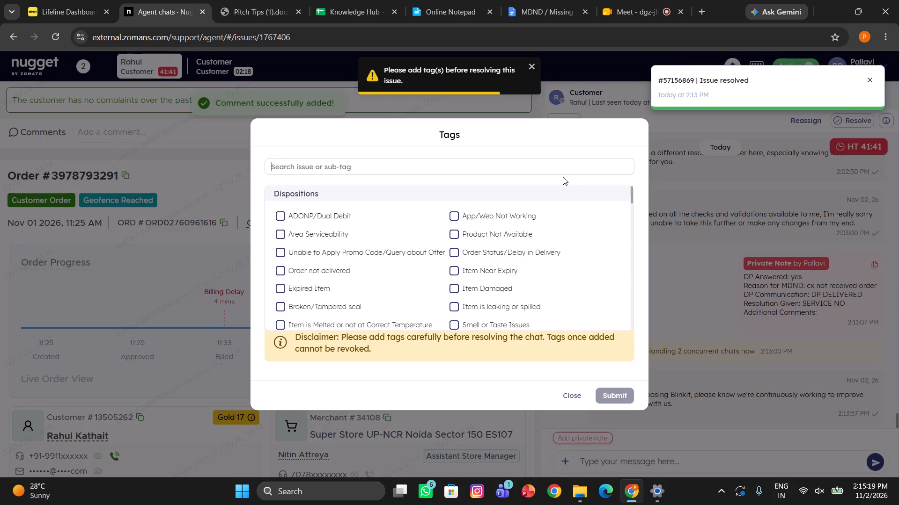
text(mdnd)
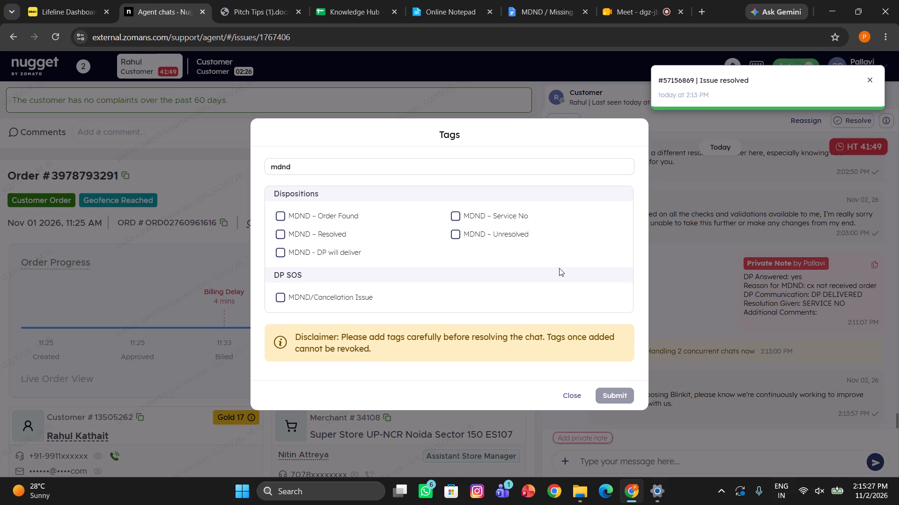
click(493, 215)
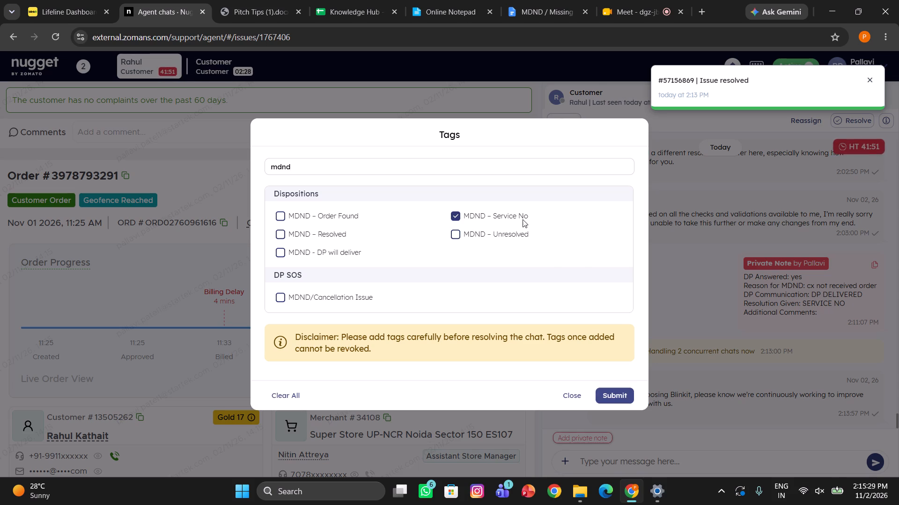
click(619, 398)
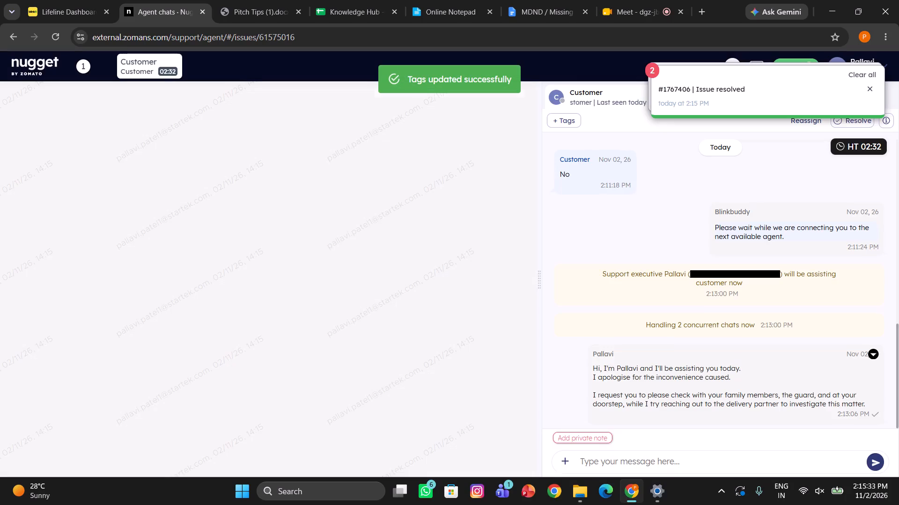
scroll(656, 303, down, 2)
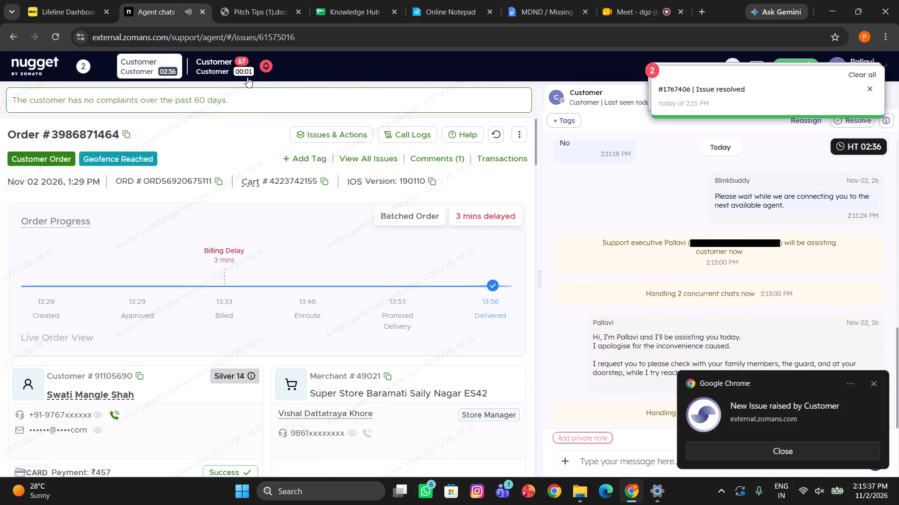
click(220, 75)
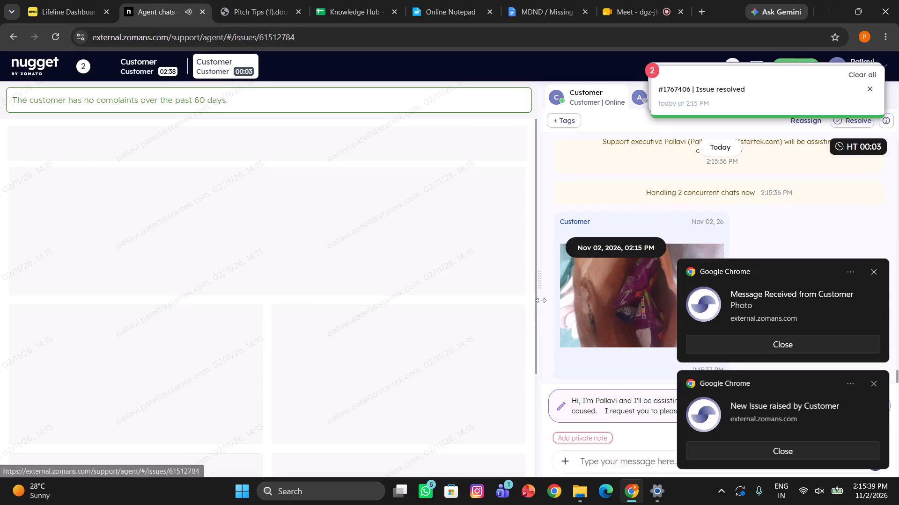
click(648, 408)
click(648, 408)
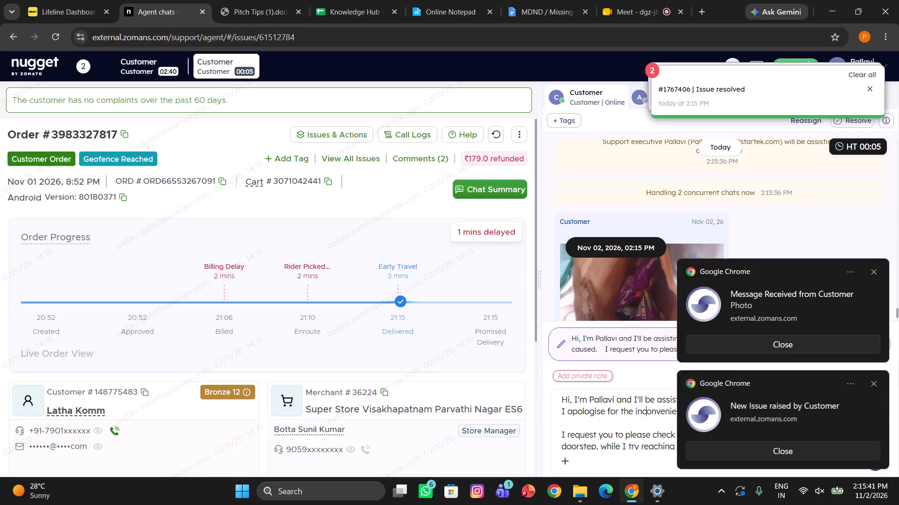
key(Return)
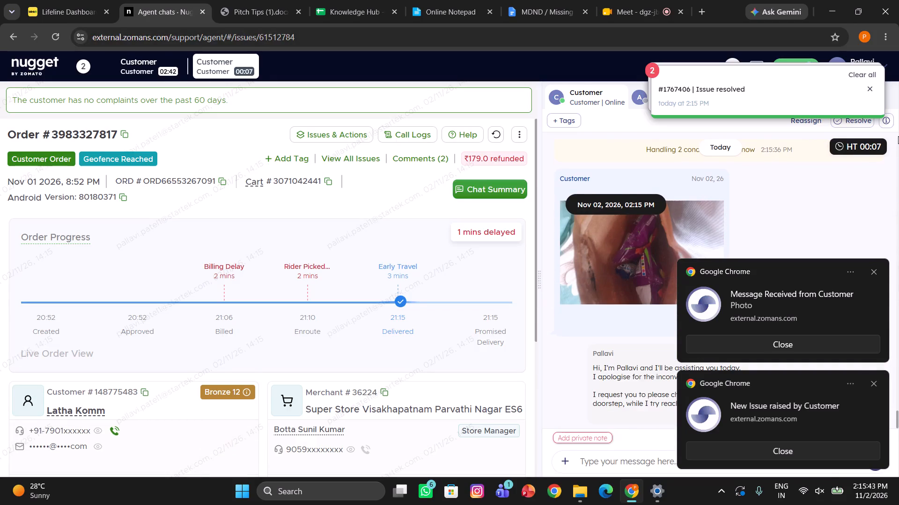
click(888, 127)
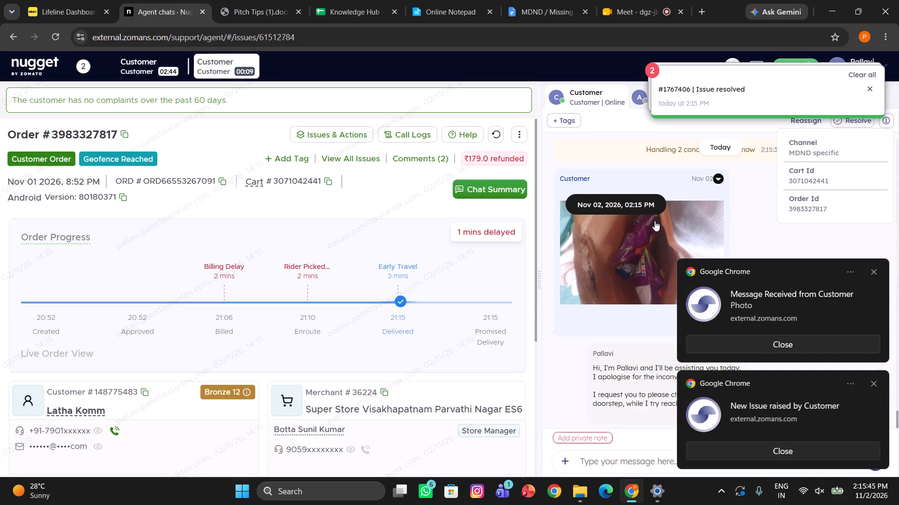
click(774, 230)
scroll(774, 230, up, 4)
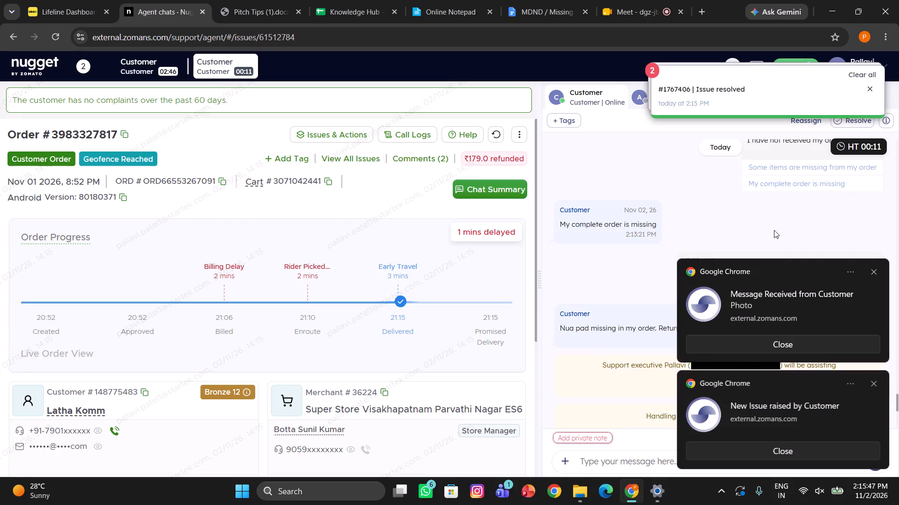
scroll(774, 230, down, 1)
scroll(646, 282, down, 1)
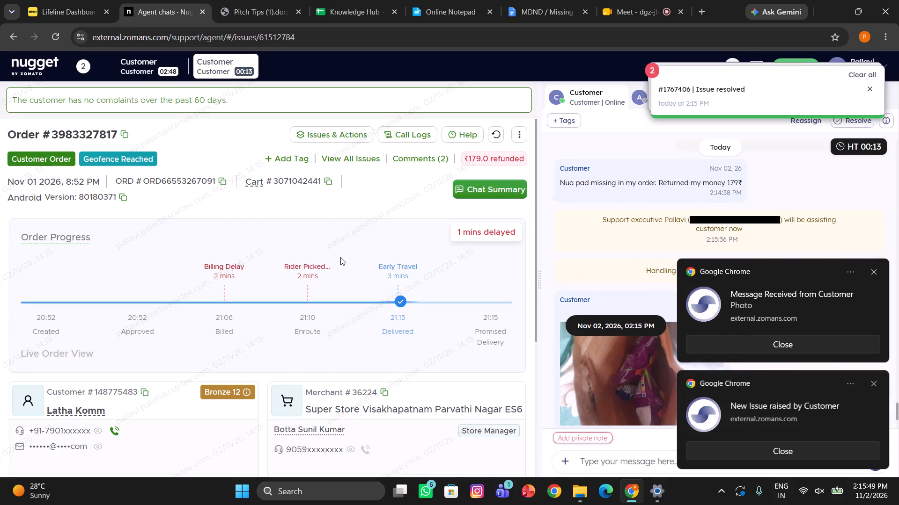
scroll(340, 257, down, 2)
click(65, 336)
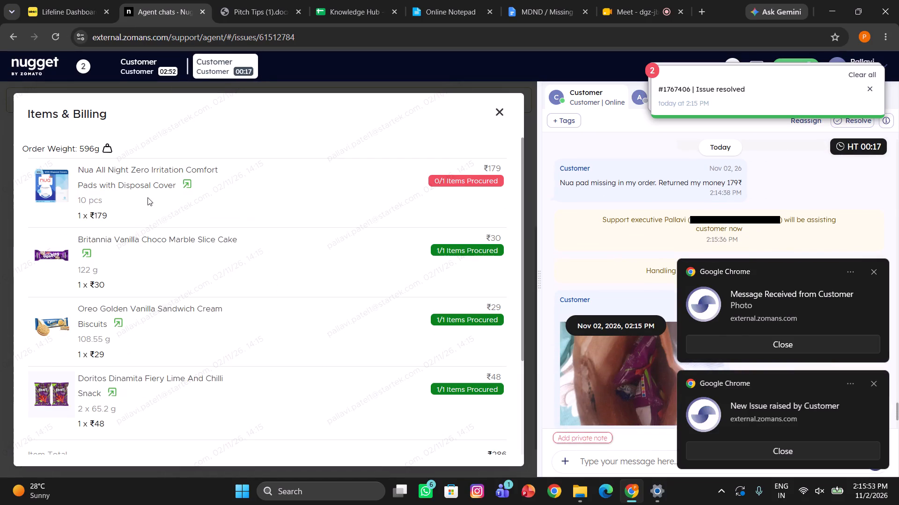
scroll(148, 197, down, 1)
click(496, 113)
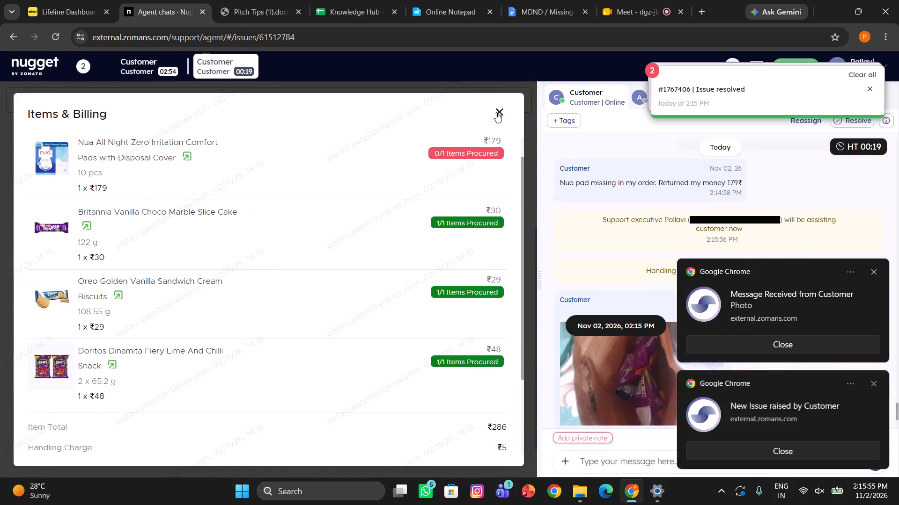
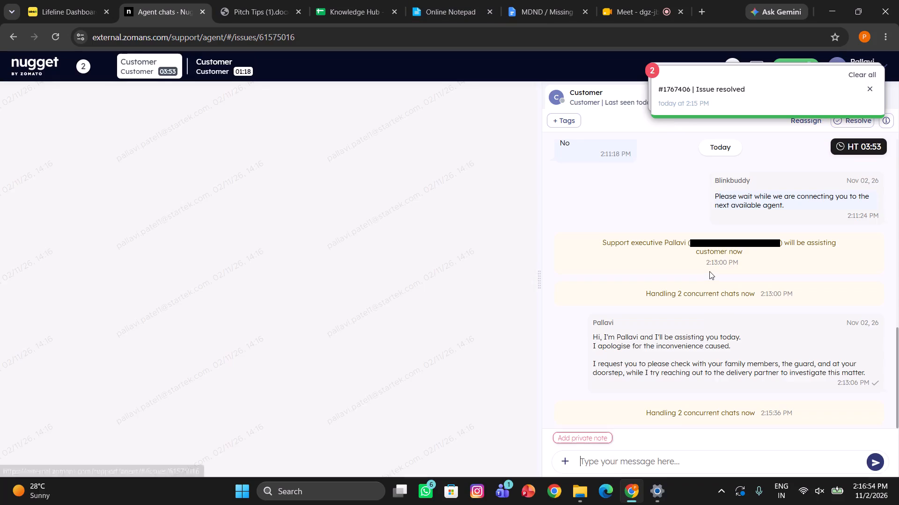
scroll(709, 271, down, 2)
click(233, 0)
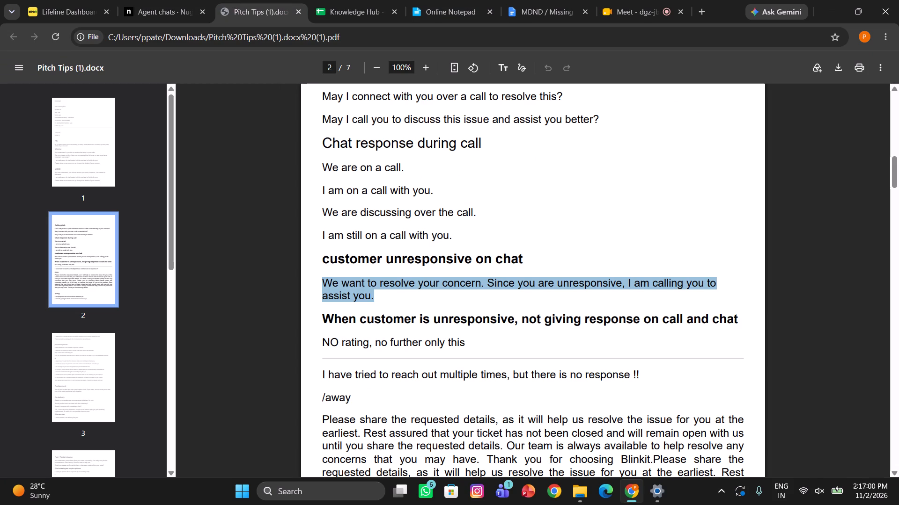
scroll(374, 245, down, 1)
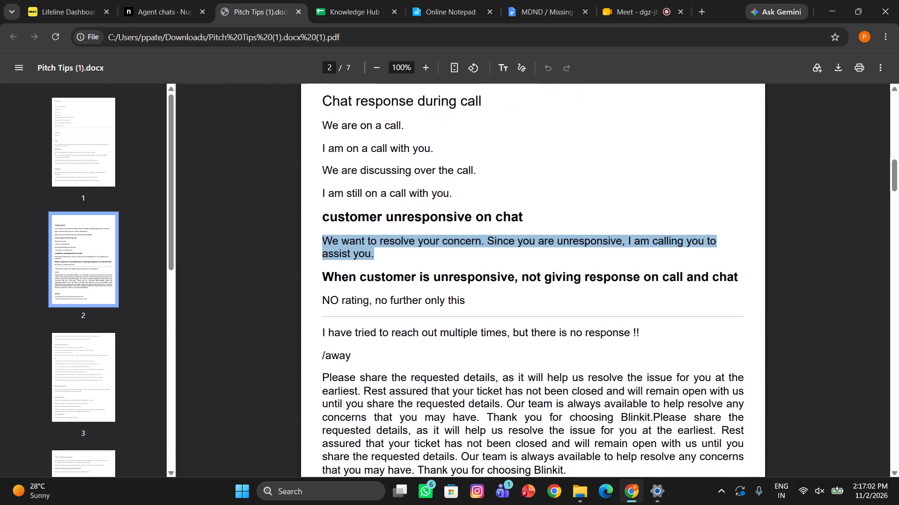
scroll(374, 245, down, 2)
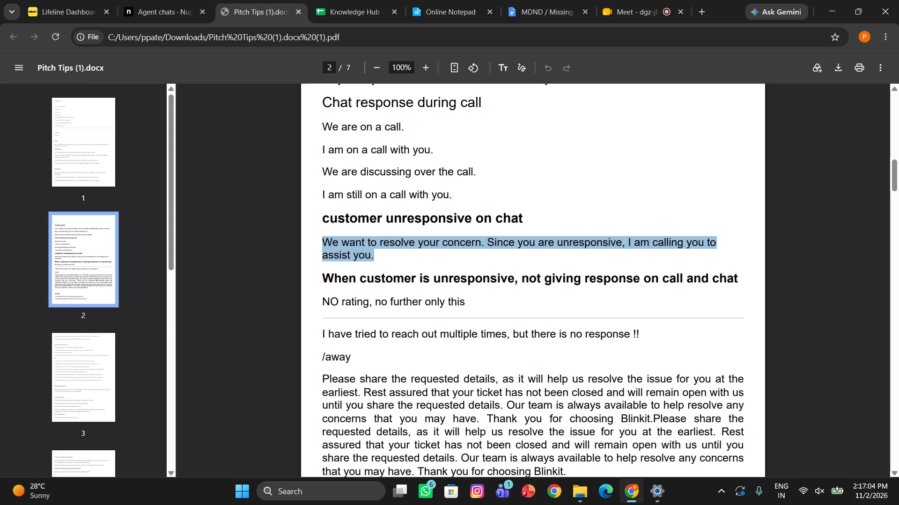
scroll(374, 245, down, 1)
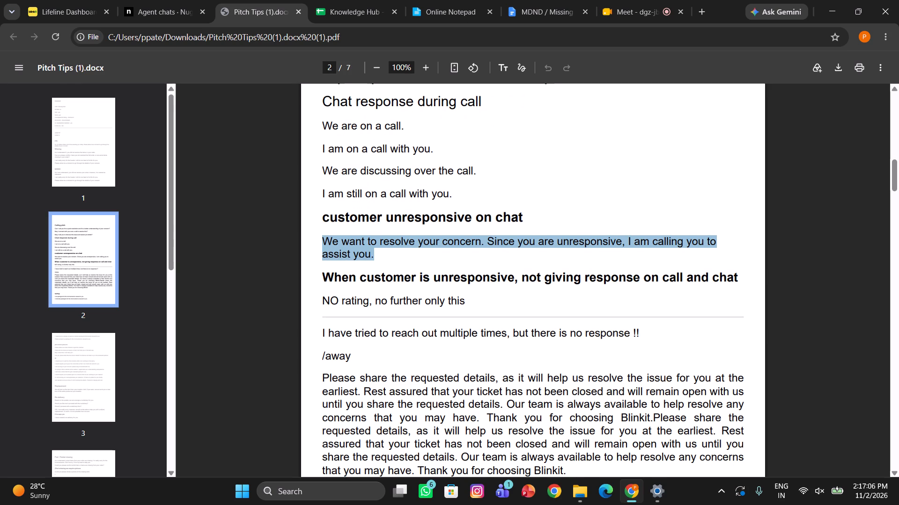
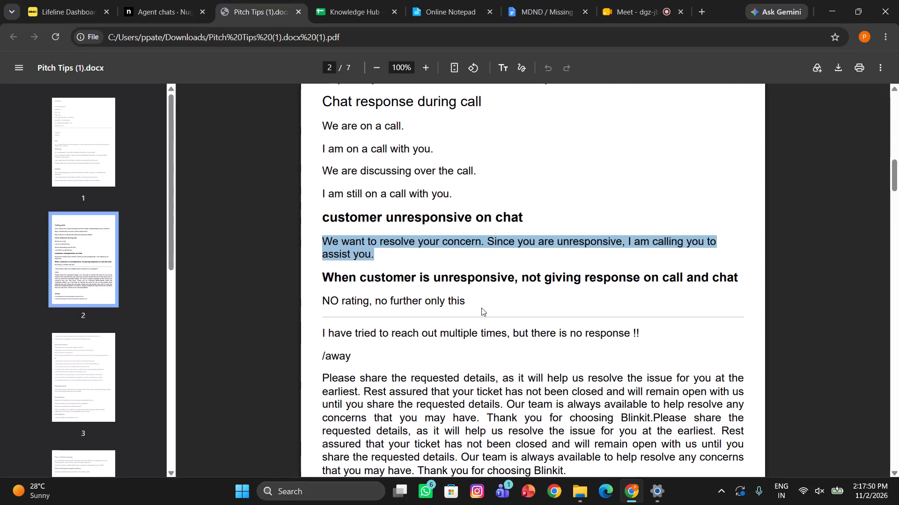
scroll(481, 308, down, 1)
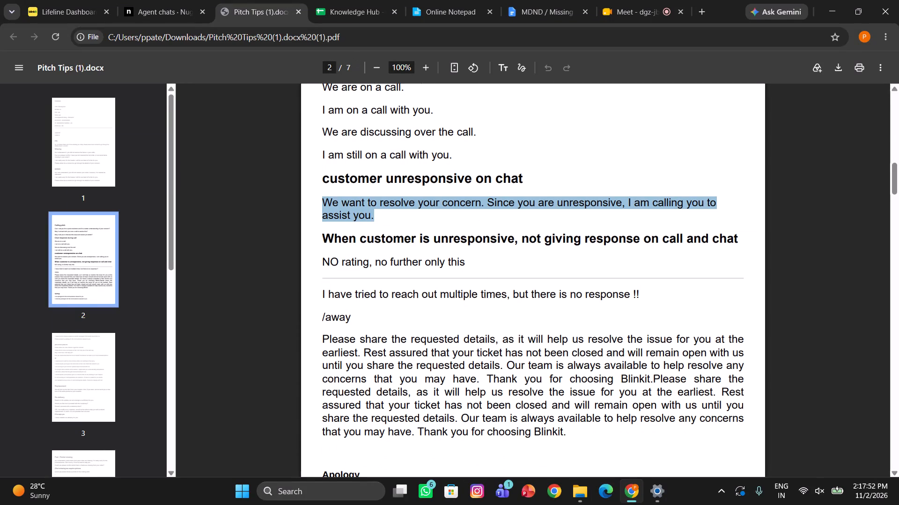
click(178, 0)
scroll(586, 160, up, 1)
scroll(616, 212, down, 1)
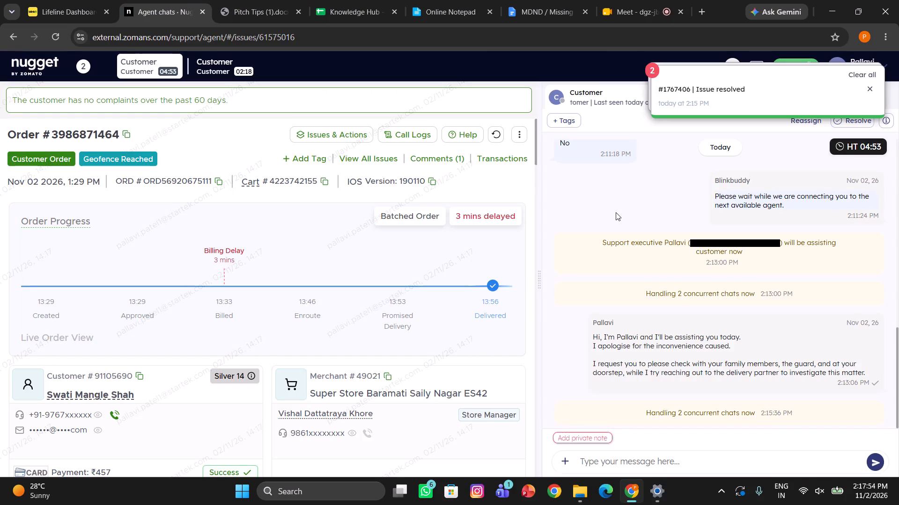
scroll(616, 212, down, 1)
click(278, 5)
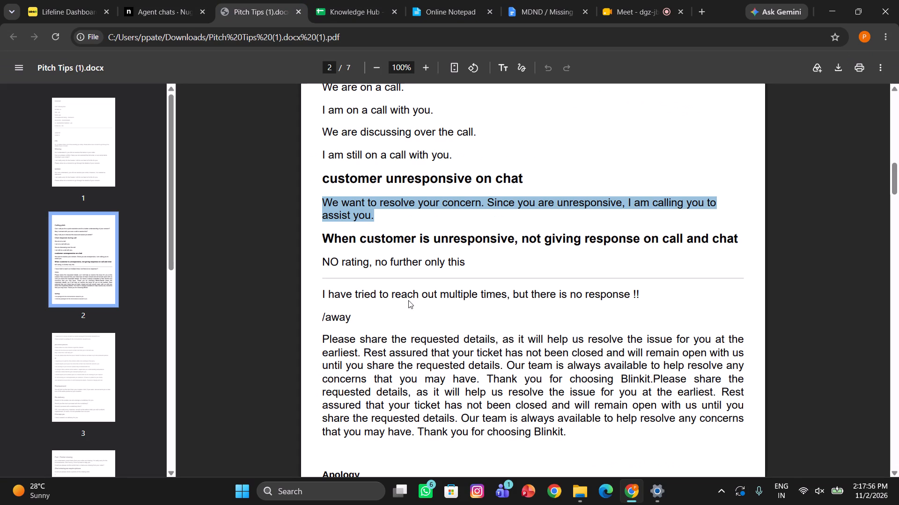
click(414, 283)
scroll(414, 283, up, 10)
scroll(414, 283, down, 4)
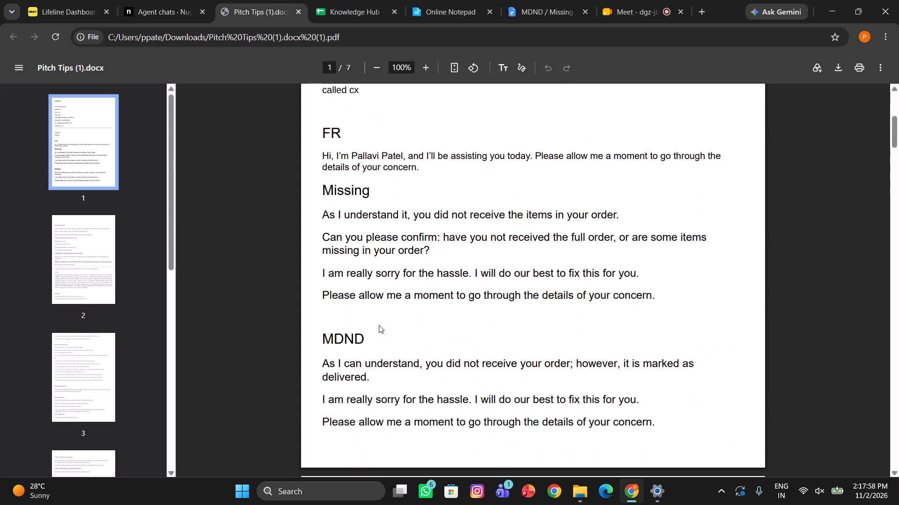
drag(317, 363, 370, 379)
key(ctrl+c)
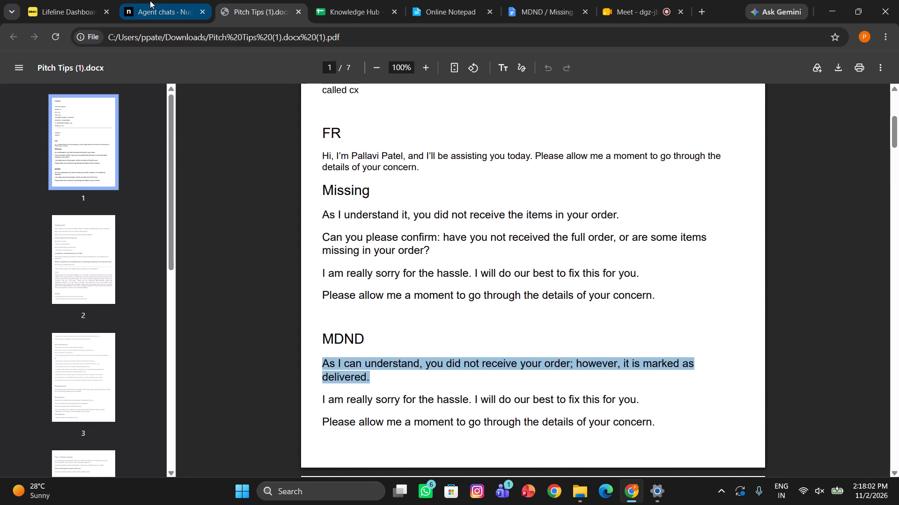
click(150, 0)
click(601, 460)
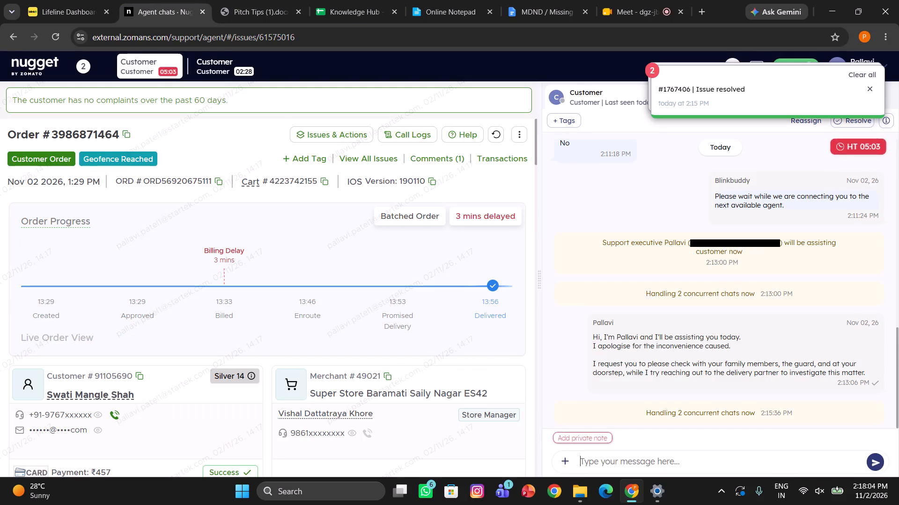
key(ctrl+v)
key(Return)
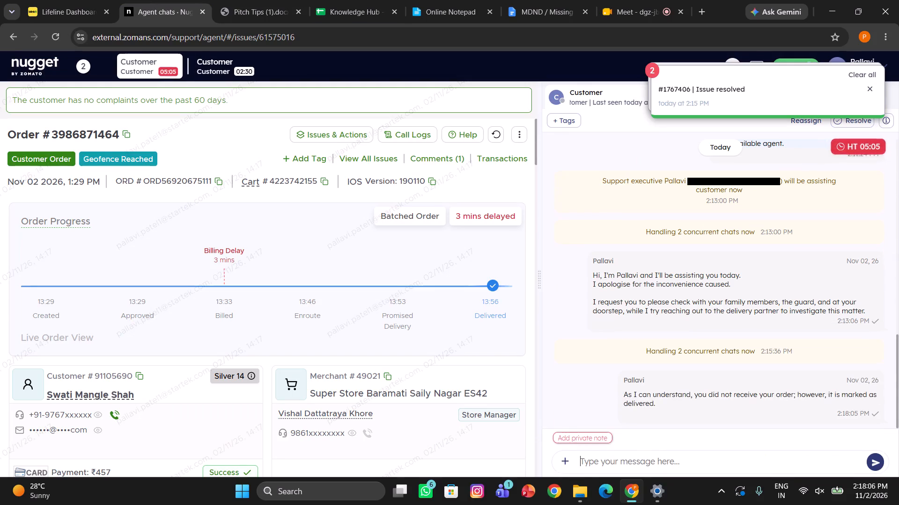
Send the MDND apology from Pitch Tips in the same chat: "I am really sorry for the hassle. I will do our best to fix this for you.".
click(261, 0)
triple_click(424, 403)
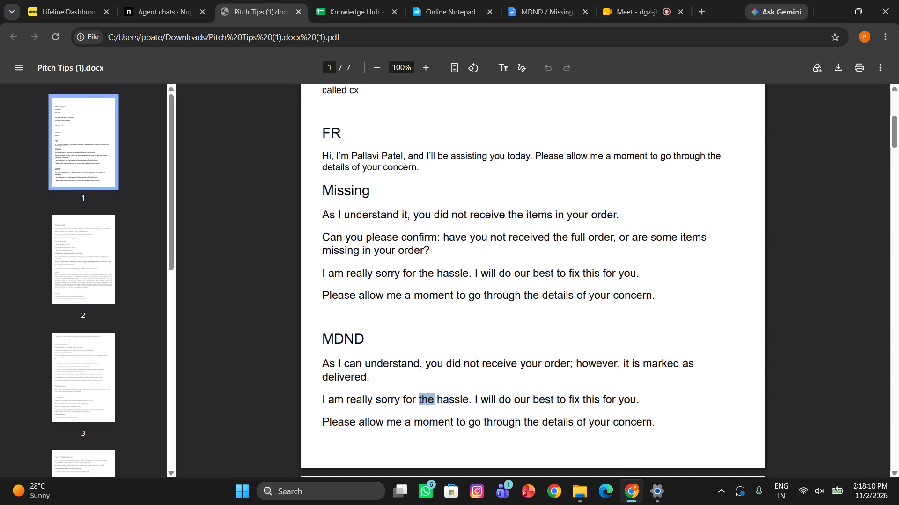
click(424, 403)
key(ctrl+c)
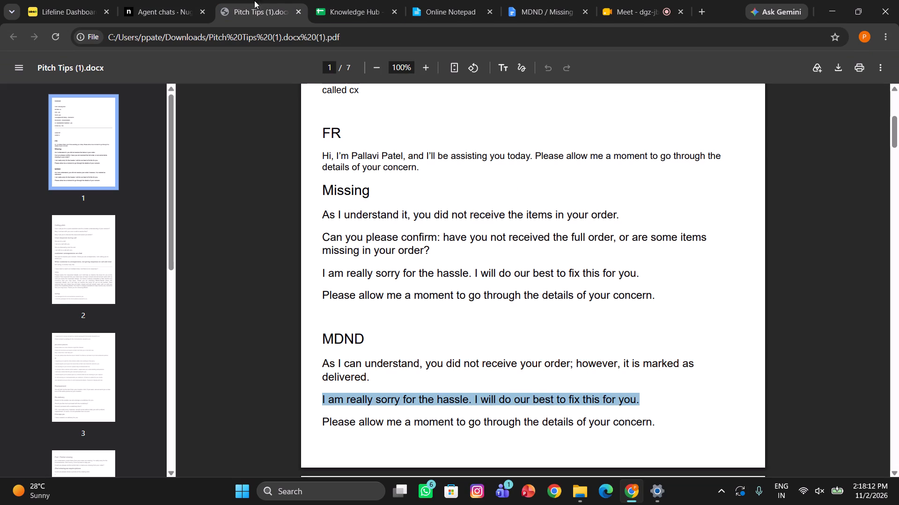
click(181, 0)
key(ctrl+v)
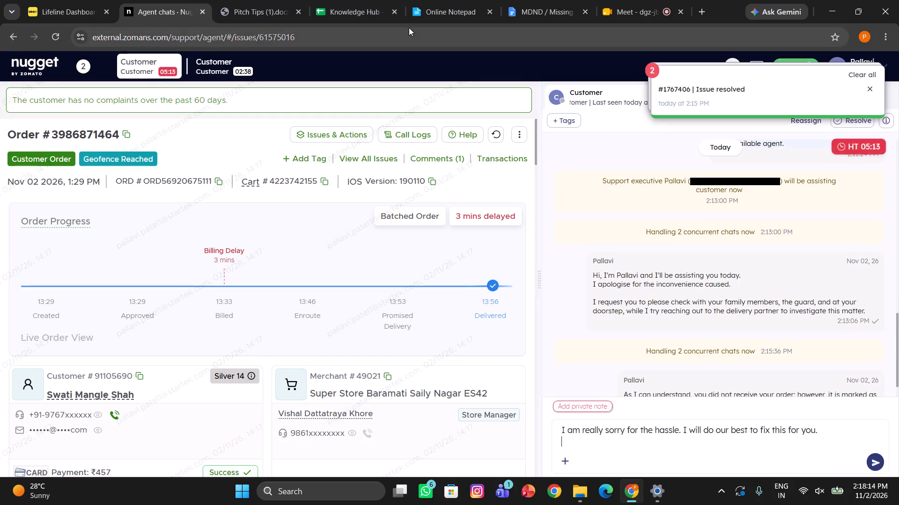
key(Return)
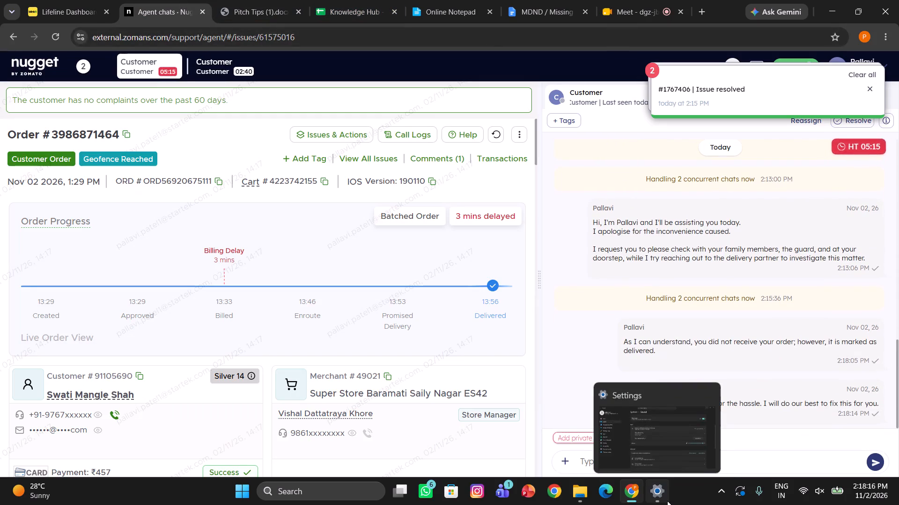
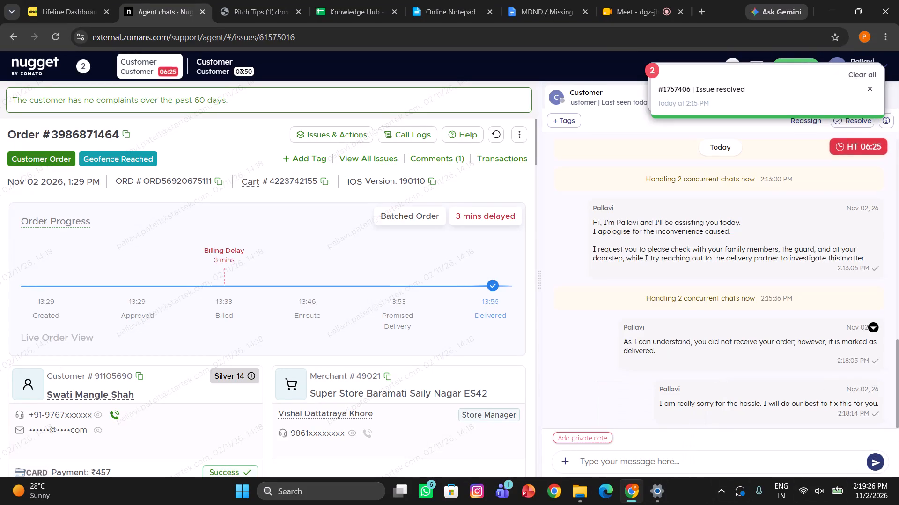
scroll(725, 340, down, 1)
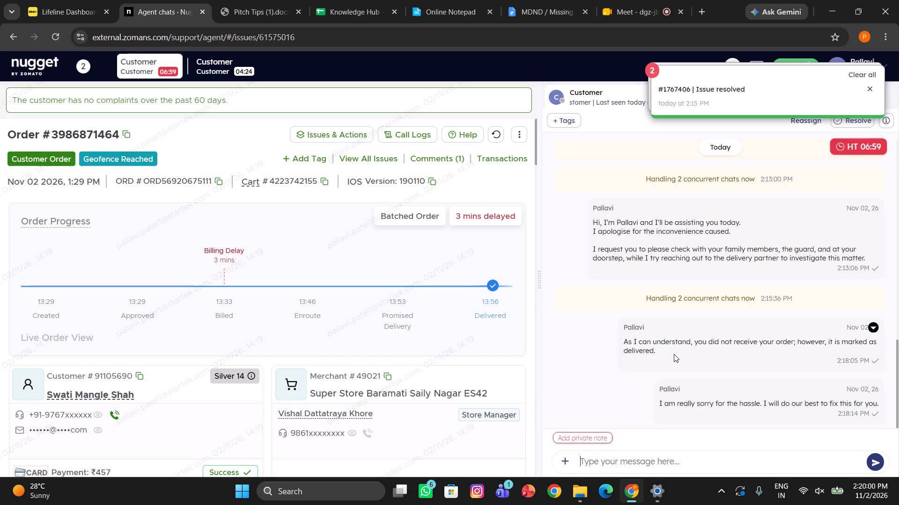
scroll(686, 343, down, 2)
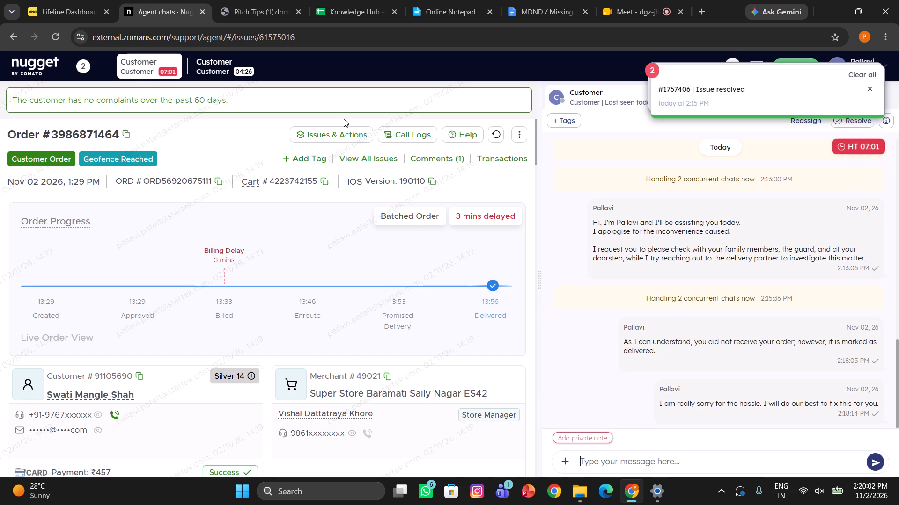
Switch from the support chat to WhatsApp.
click(426, 491)
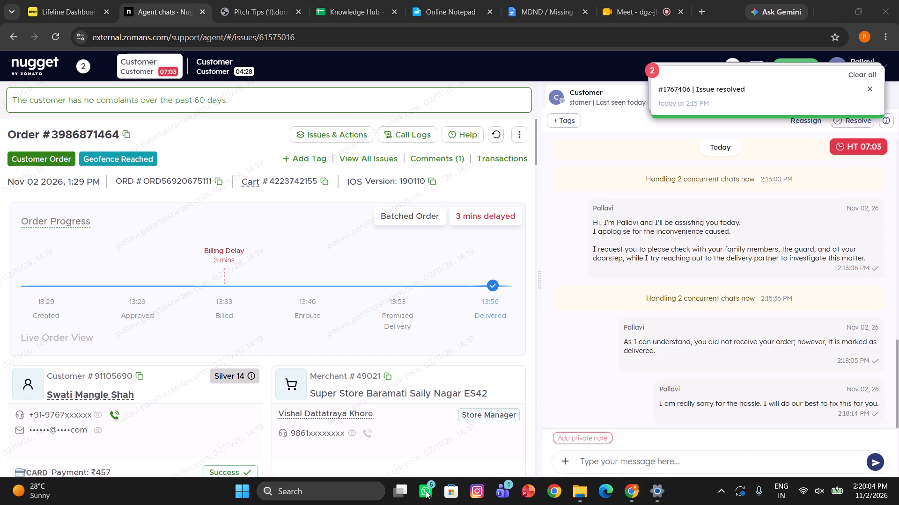
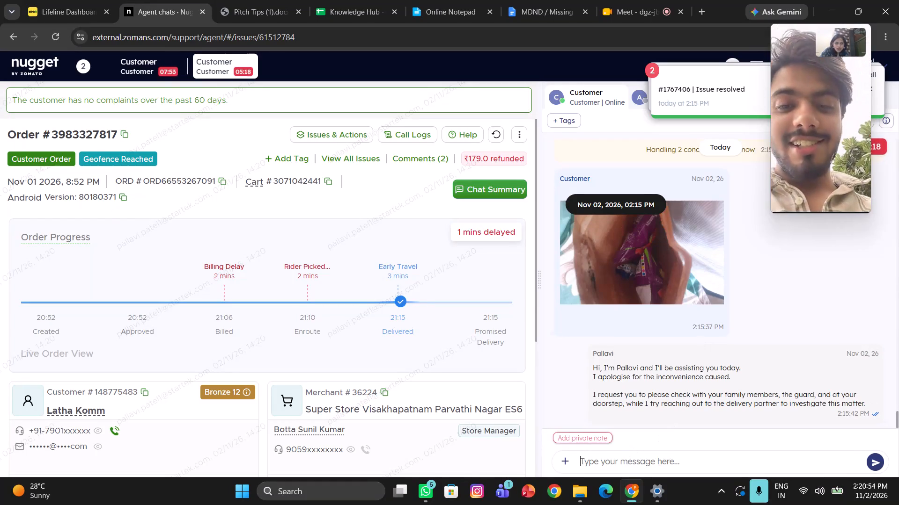
click(567, 438)
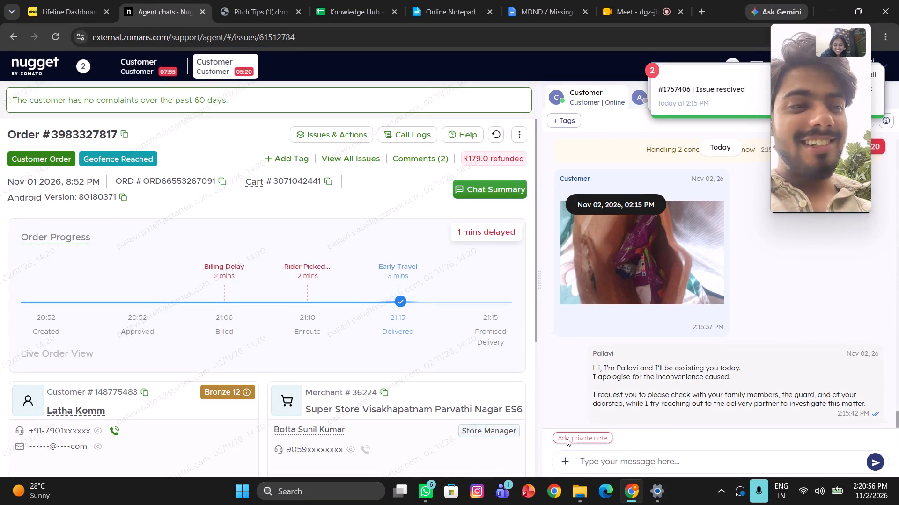
text(transfer)
key(space)
text(to mdnd)
key(space)
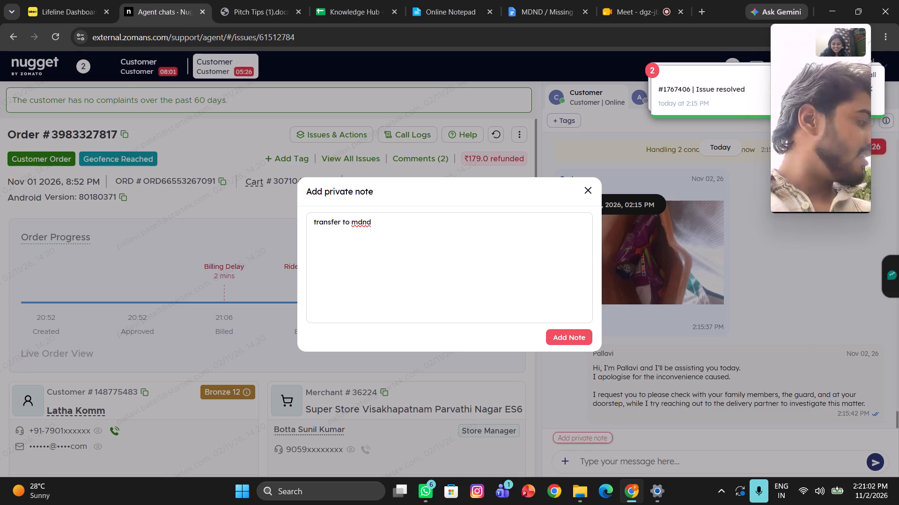
text(& missing)
click(562, 333)
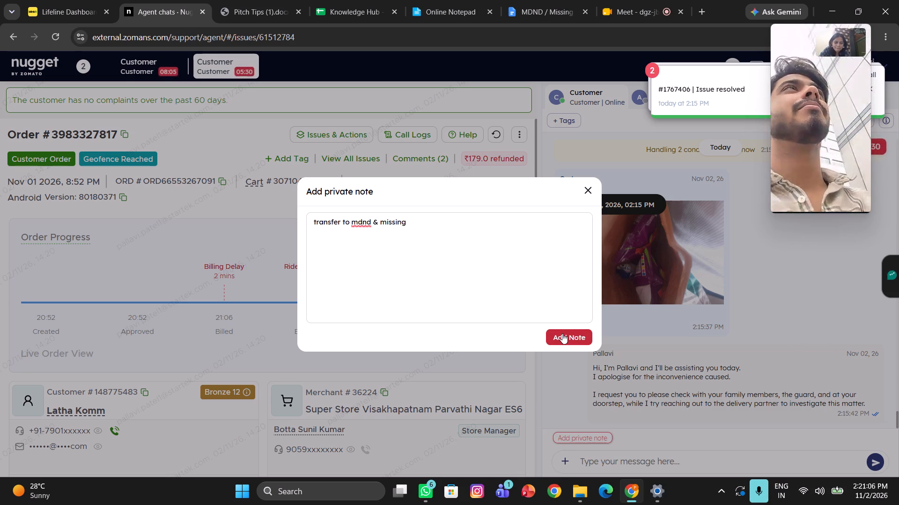
Send the customer the canned response saying the chat is being transferred to the relevant department.
click(596, 455)
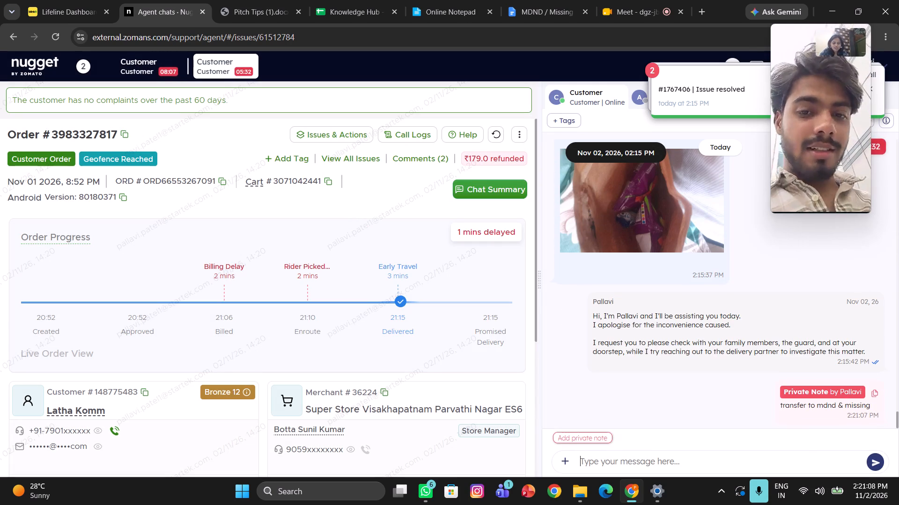
text(/tra)
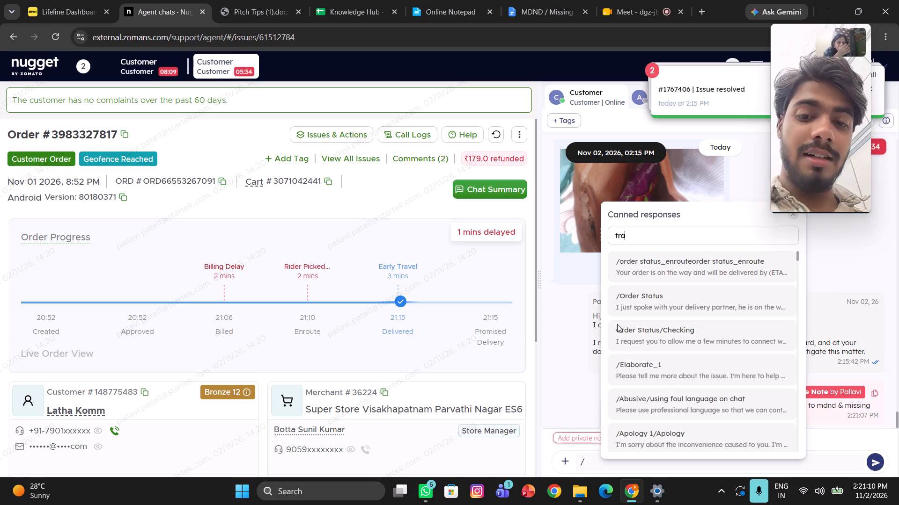
click(651, 269)
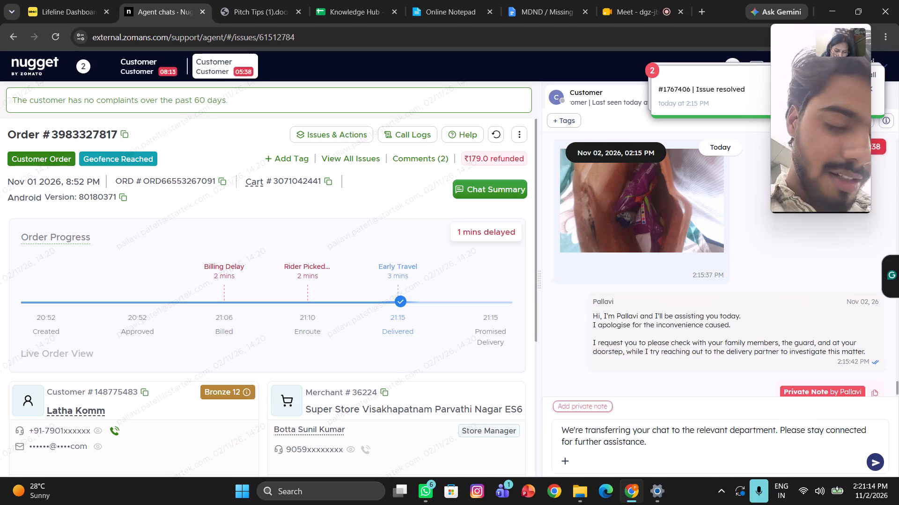
key(Return)
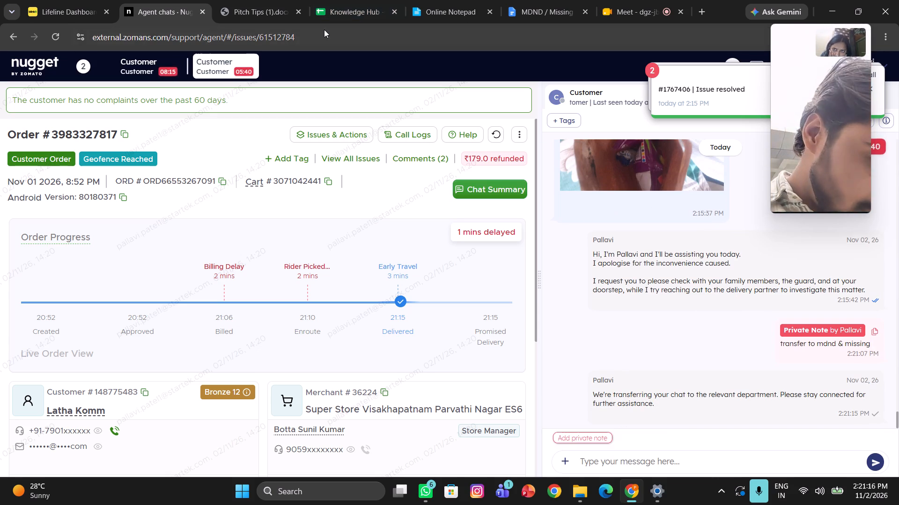
Copy the web address of the open support issue.
click(324, 29)
key(ctrl+c)
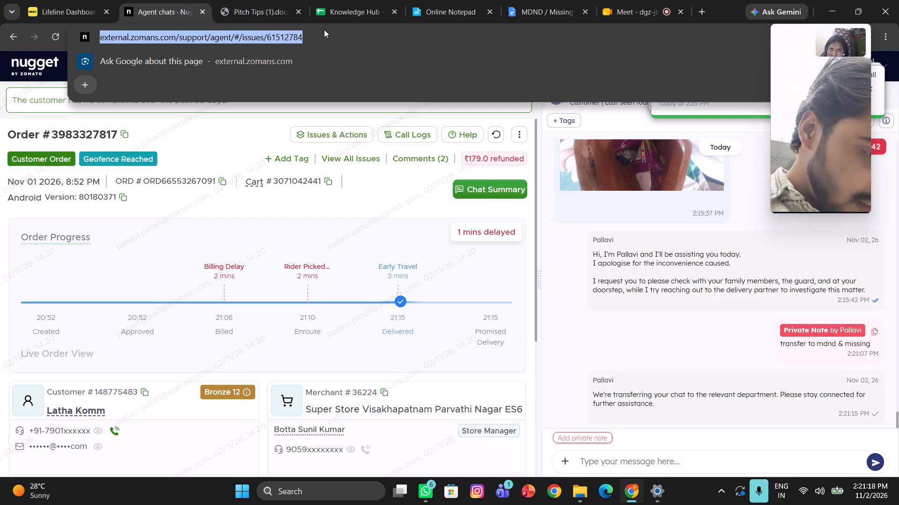
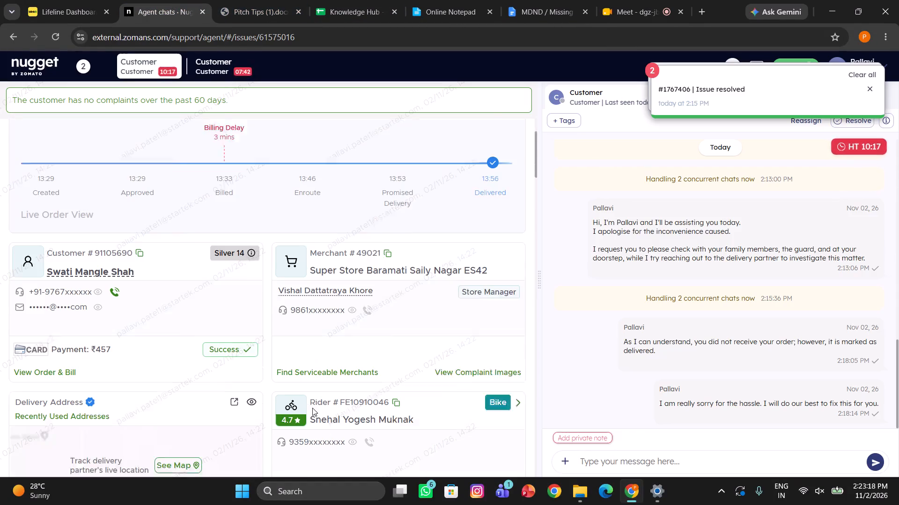
Place a call to the delivery partner assigned to this order using the rider's contact details.
scroll(312, 408, down, 1)
click(375, 399)
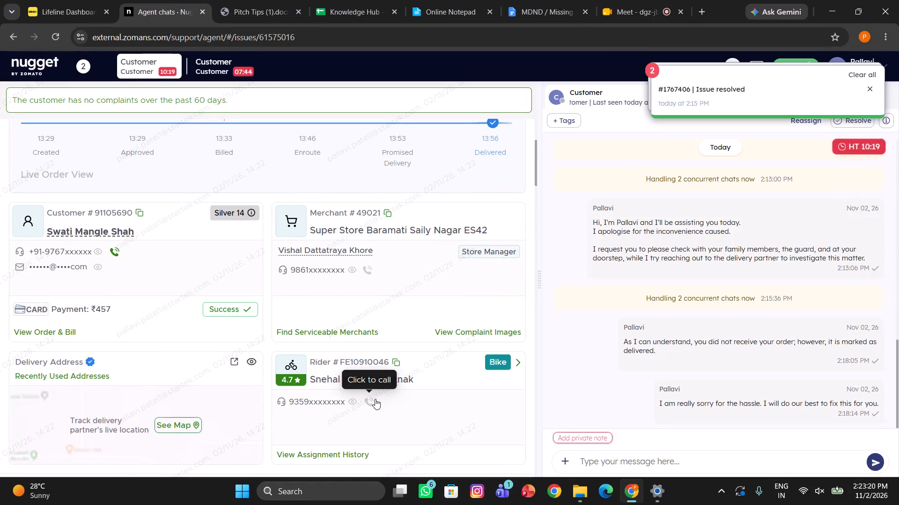
click(463, 341)
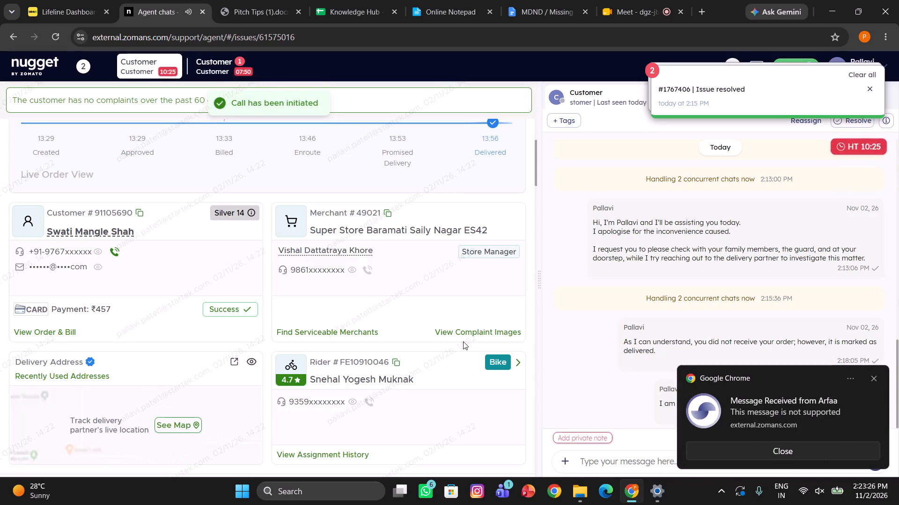
Add the private note "calle dp" to the open customer chat about the order marked delivered but not received.
click(579, 439)
text(calle dp)
click(560, 337)
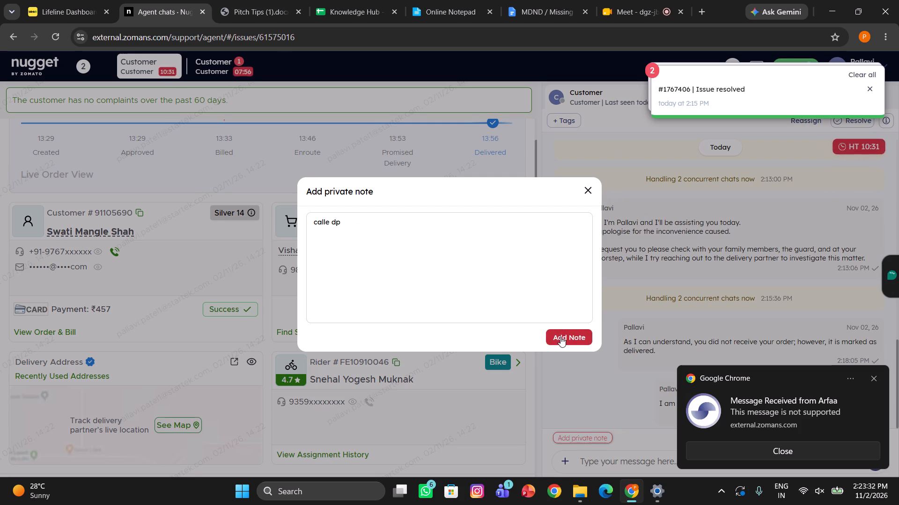
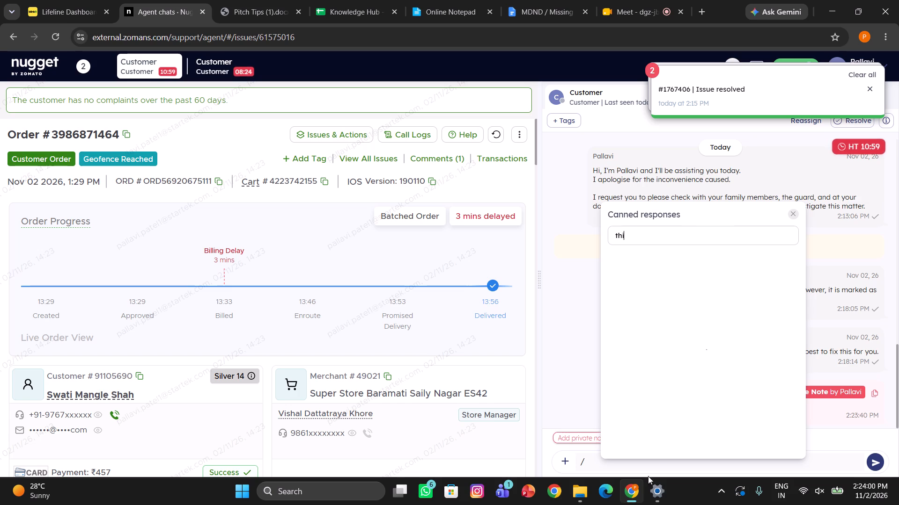
Send the canned reply asking to confirm the contact number, replacing "xxxx or xxxx" with the first four digits of the customer's phone number.
click(689, 260)
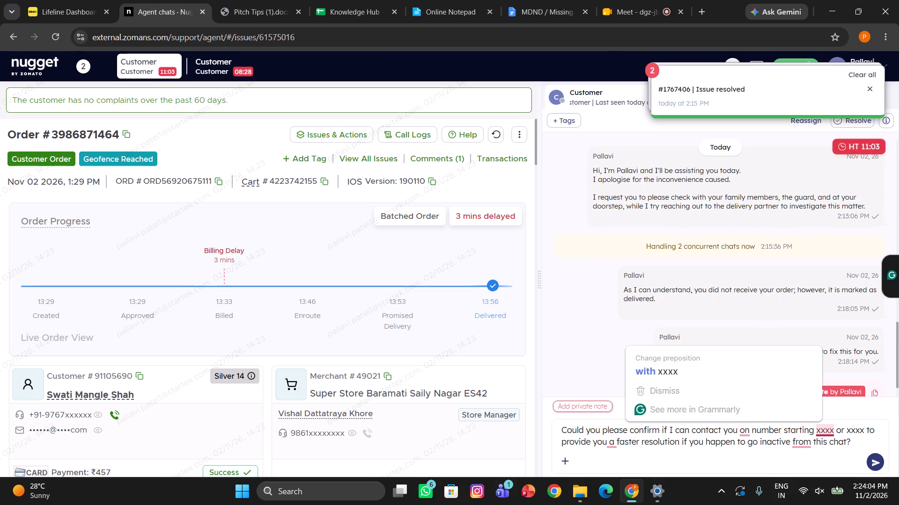
drag(818, 431, 863, 423)
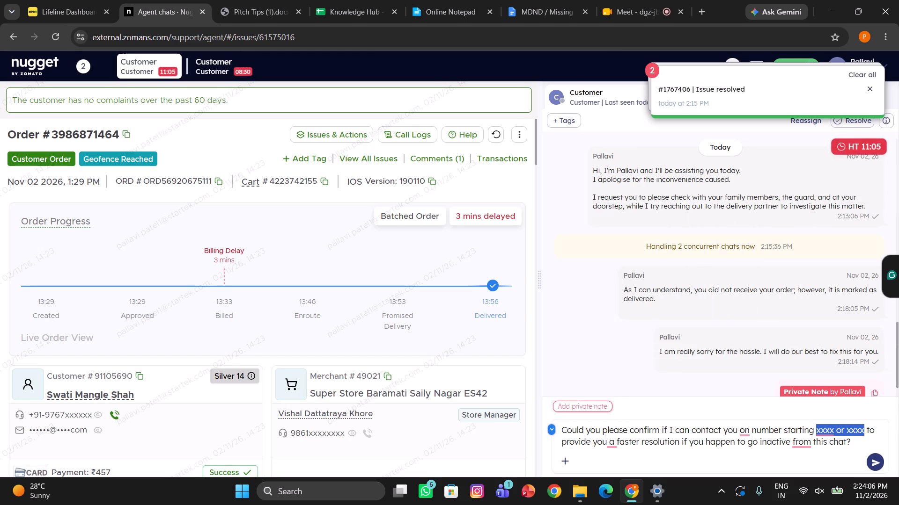
key(BackSpace)
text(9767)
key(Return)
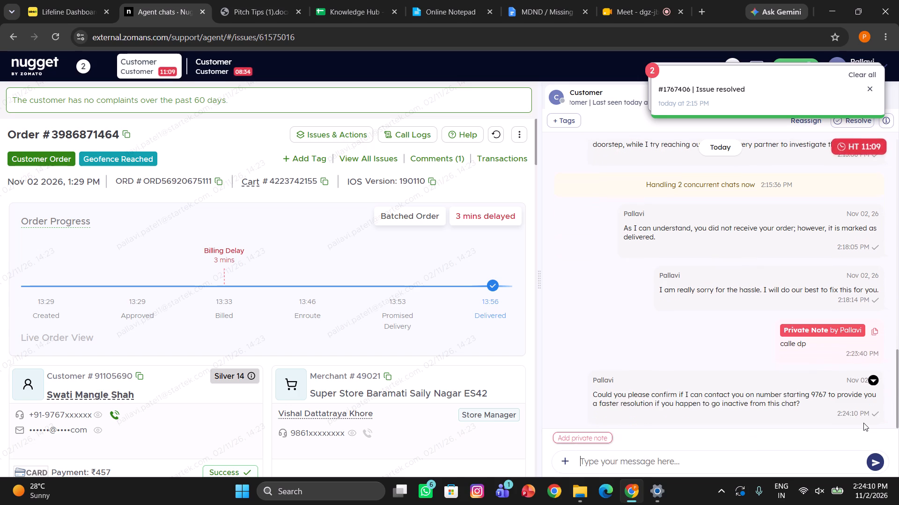
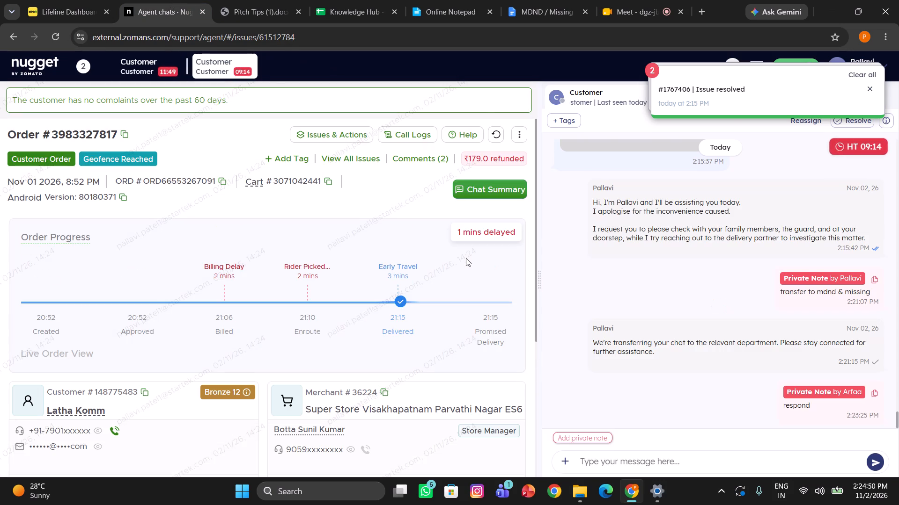
click(483, 154)
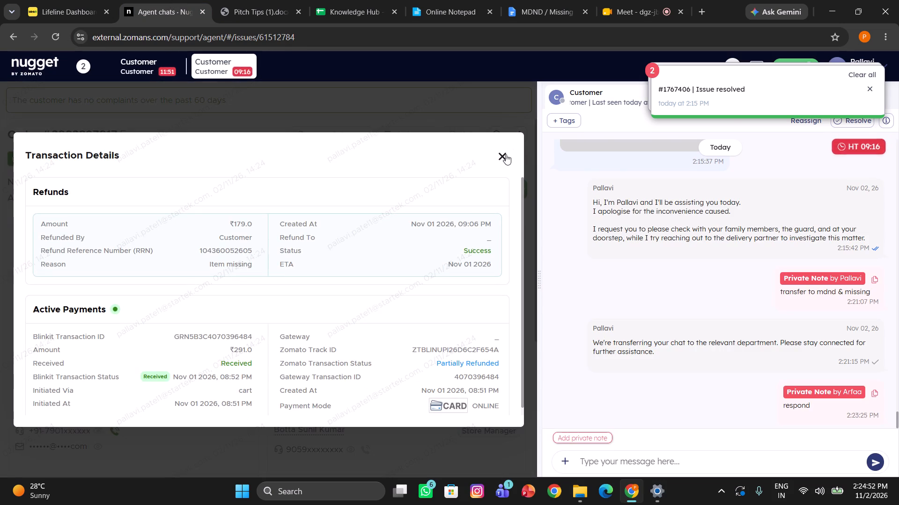
click(506, 154)
scroll(331, 274, down, 2)
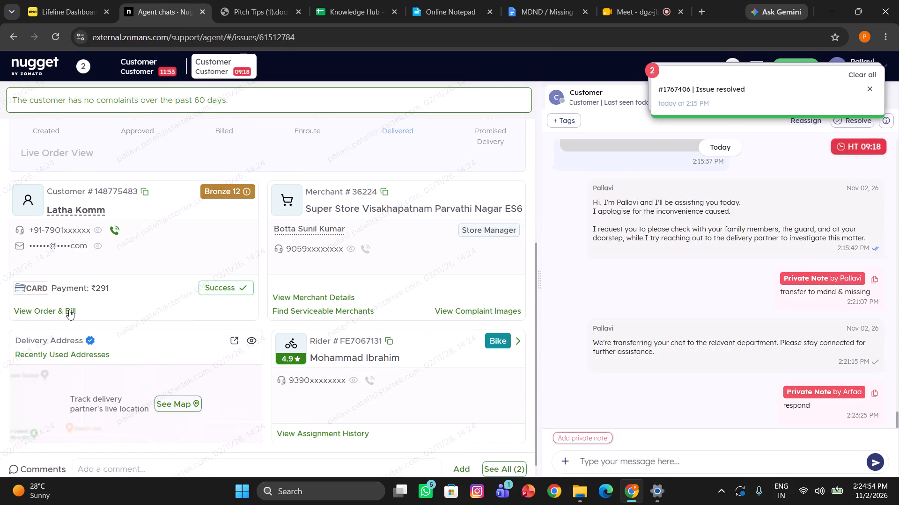
click(69, 310)
Switch to the MDND / Missing document.
click(589, 1)
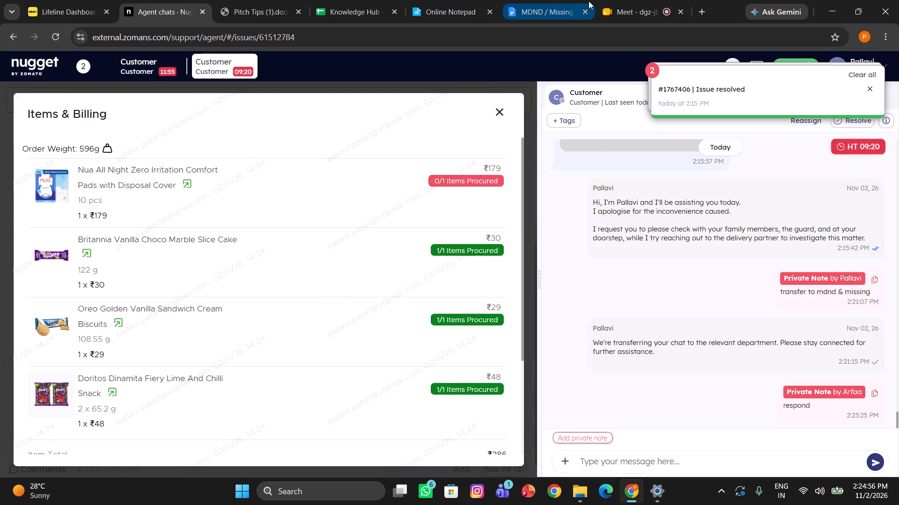
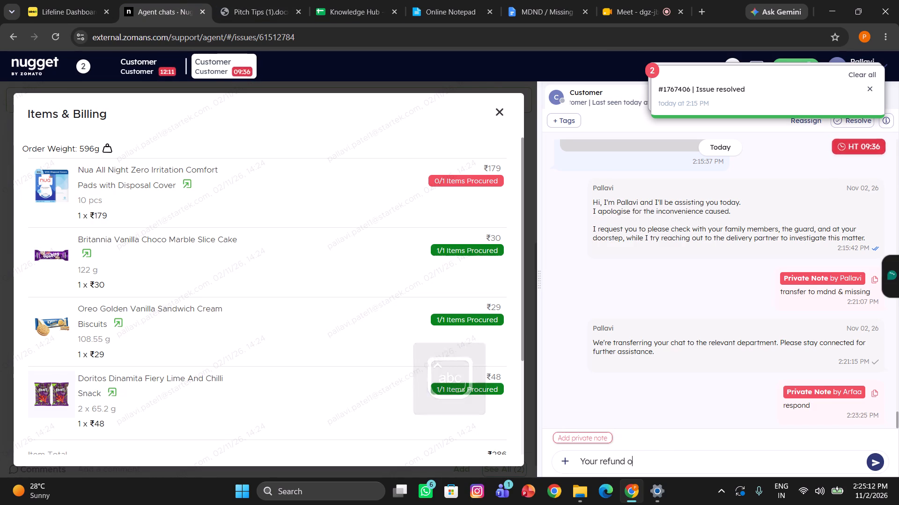
Complete and send the customer the reply "Your refund of Rs. 179 has already been initiated.".
text(f 1)
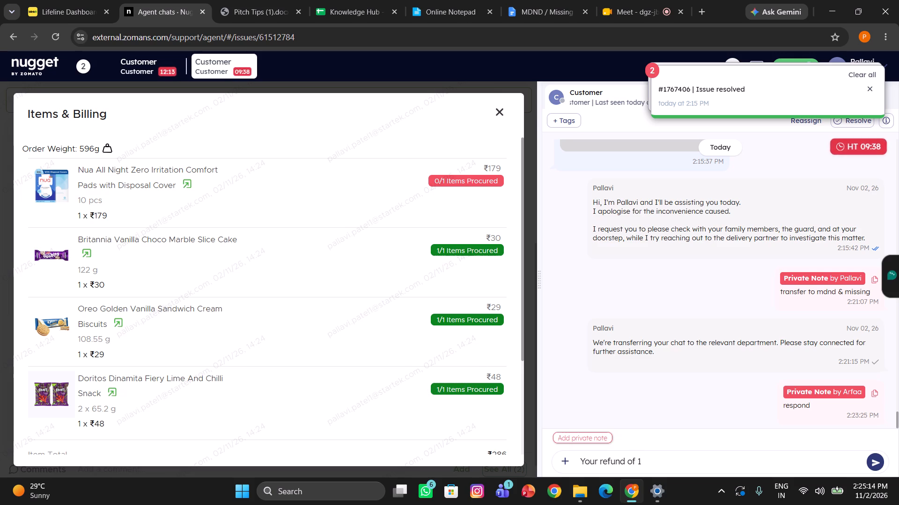
text(79)
key(space)
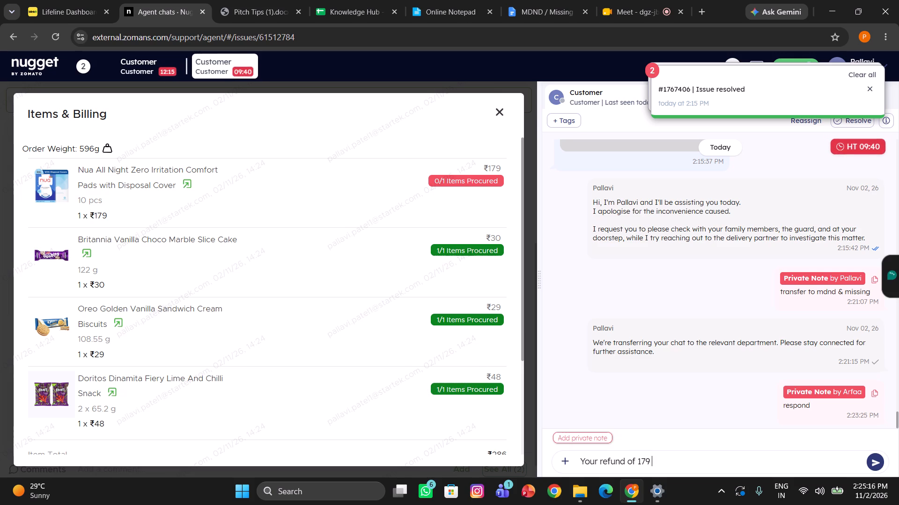
key(BackSpace)
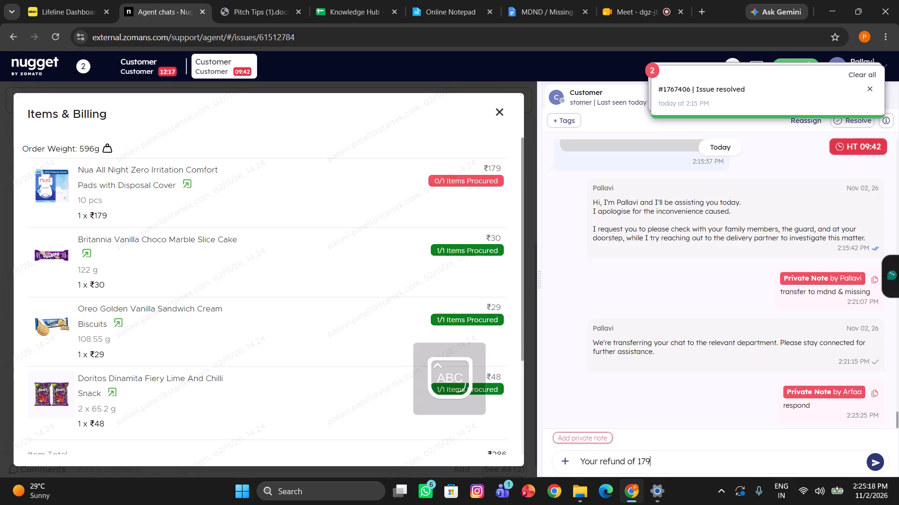
click(636, 461)
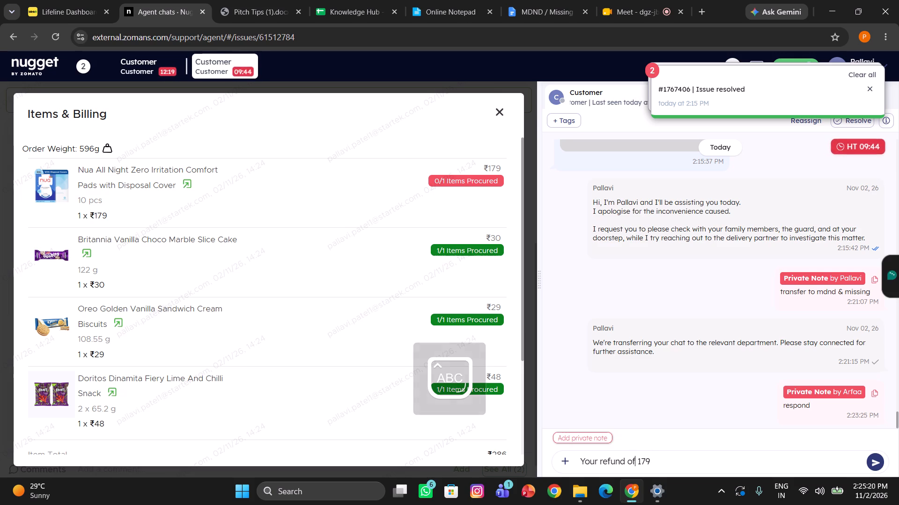
key(space)
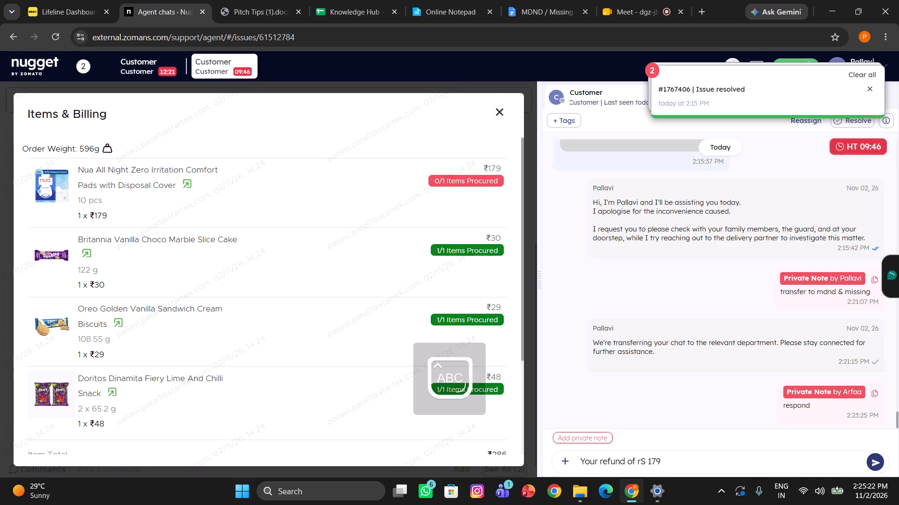
key(BackSpace)
key(BackSpace)
key(r)
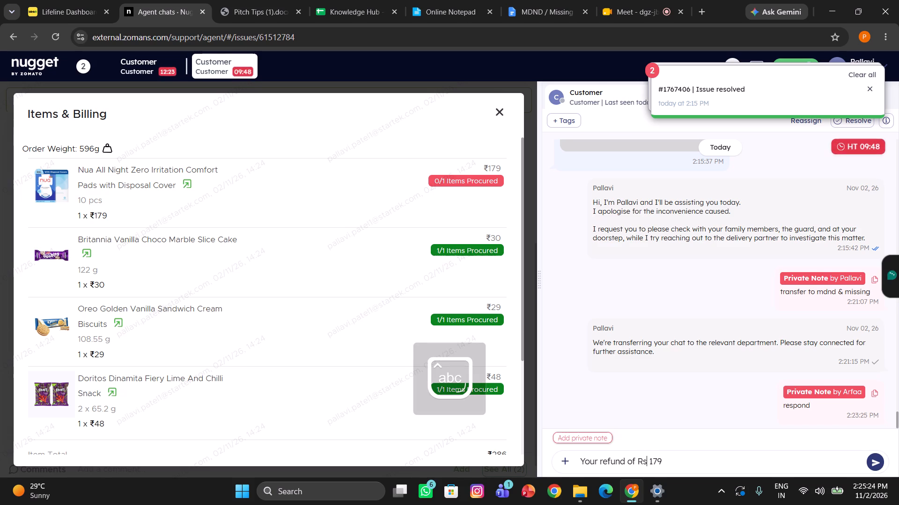
key(comma)
key(BackSpace)
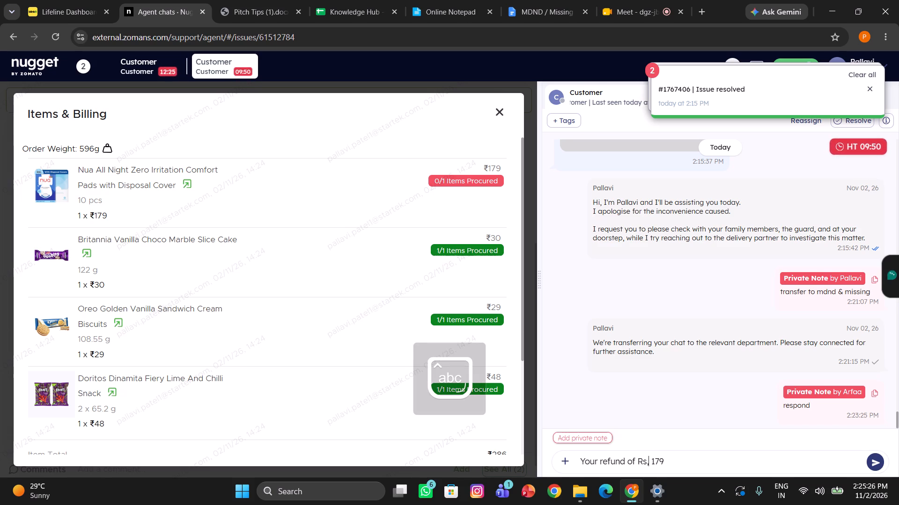
key(period)
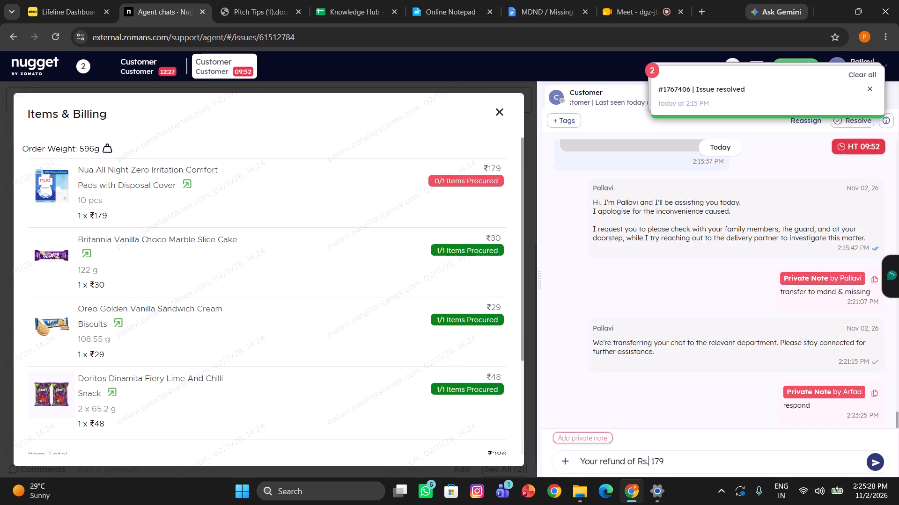
click(673, 457)
key(space)
text(has already been initiated)
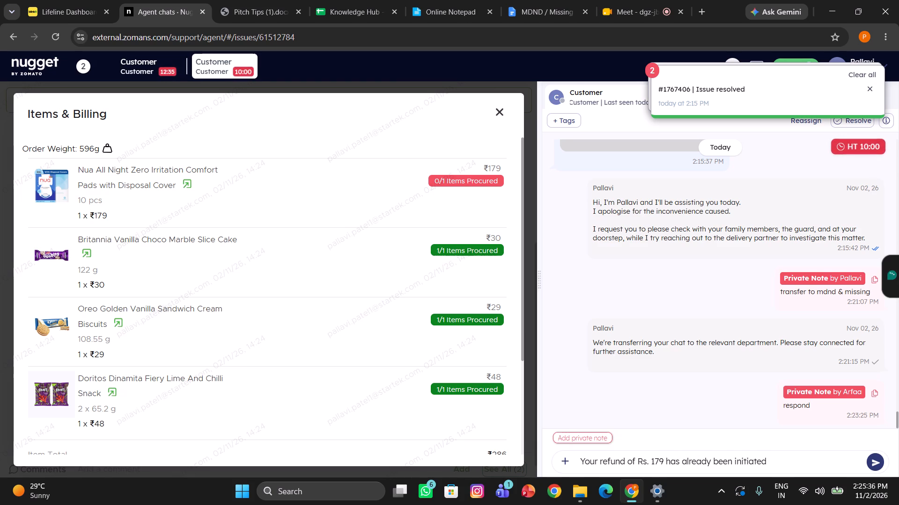
key(period)
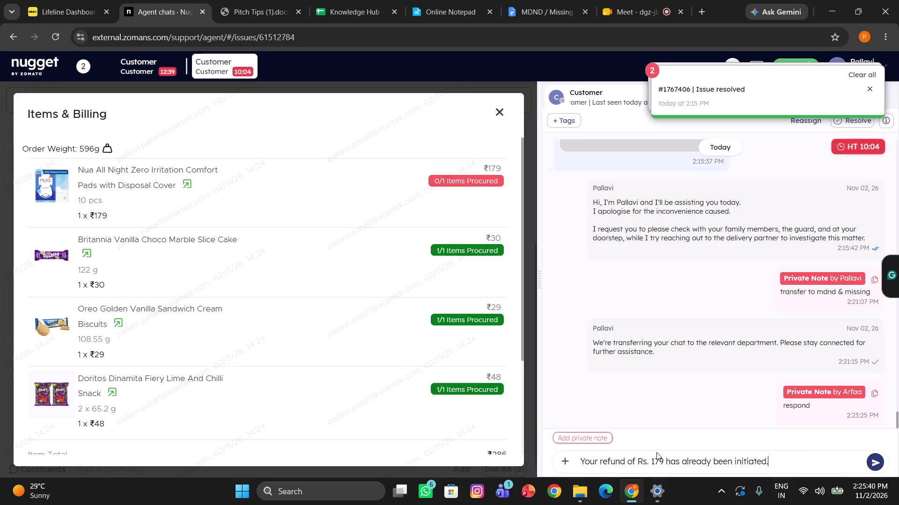
key(Return)
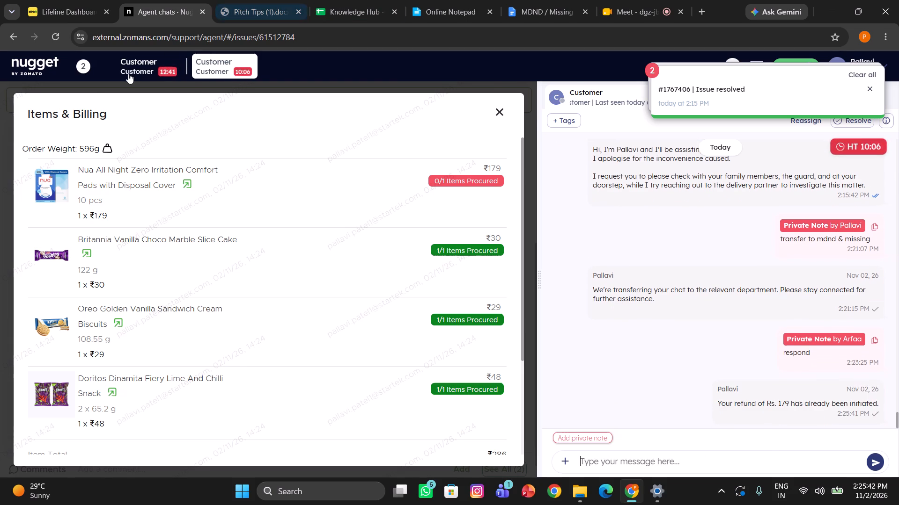
Switch to the other open customer chat about the undelivered order marked as delivered.
click(142, 70)
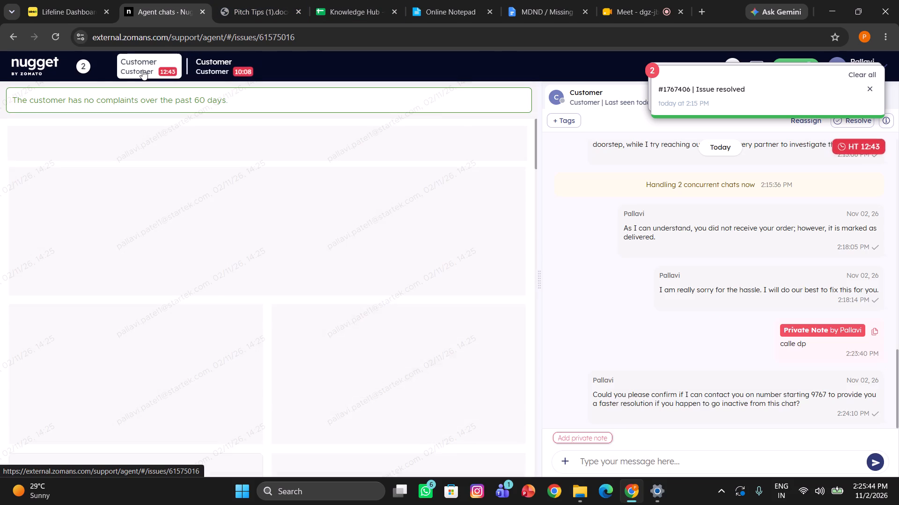
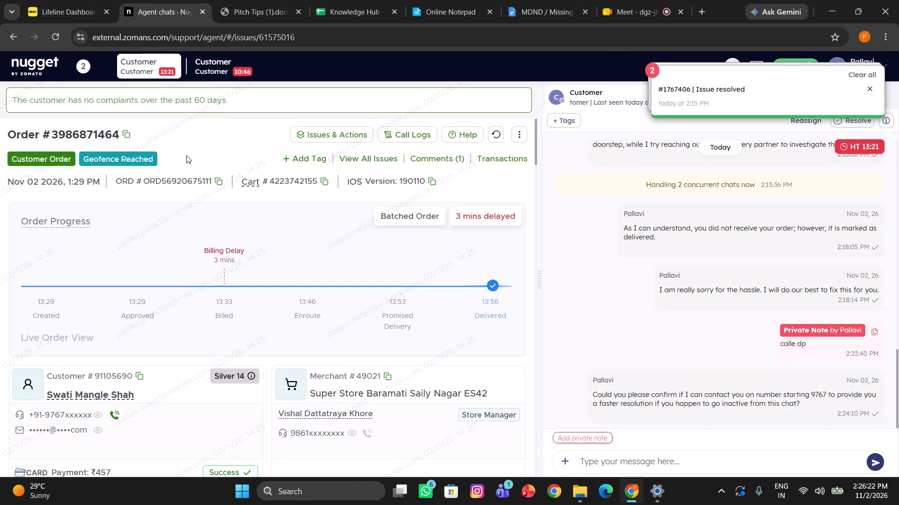
Check the refunded customer's chat for new replies and return to the chat about the undelivered order marked as delivered.
click(206, 72)
click(206, 72)
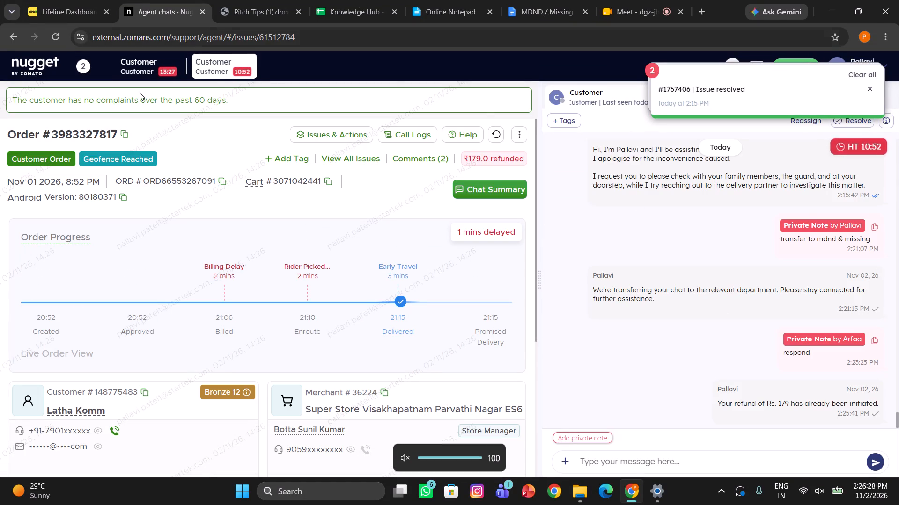
click(147, 70)
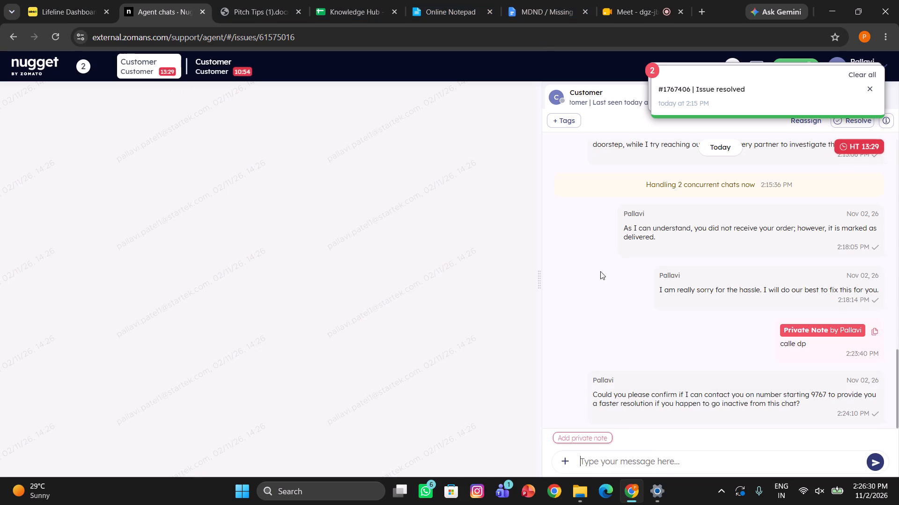
scroll(600, 271, down, 1)
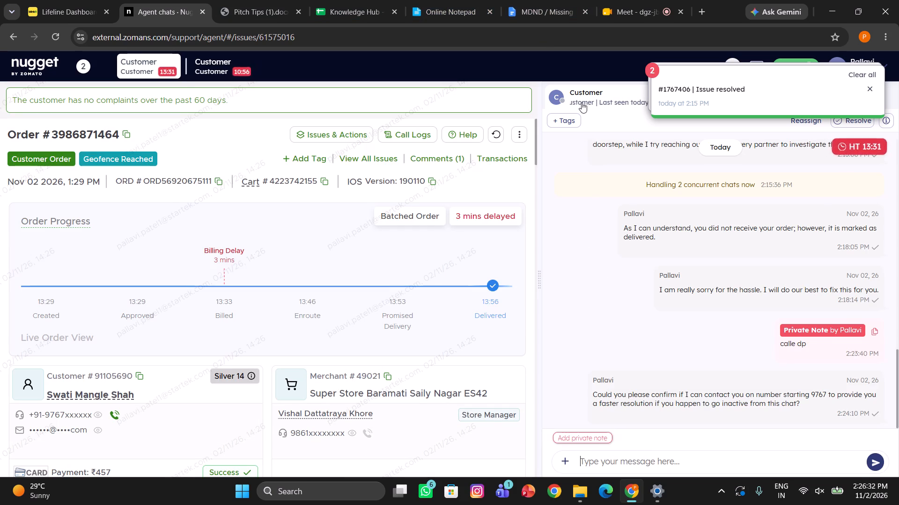
Send the customer the Pitch Tips reply "We want to resolve your concern. Since you are unresponsive, I am calling you to assist you.".
click(256, 0)
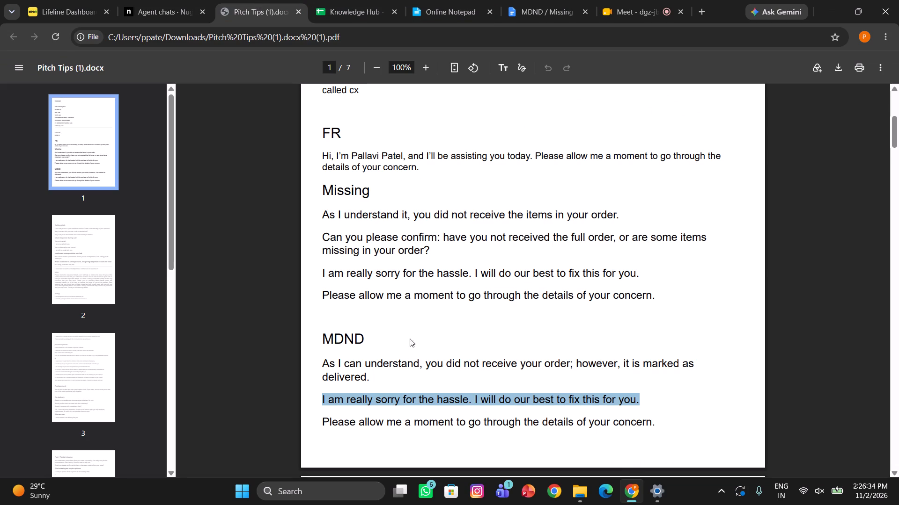
scroll(384, 330, down, 6)
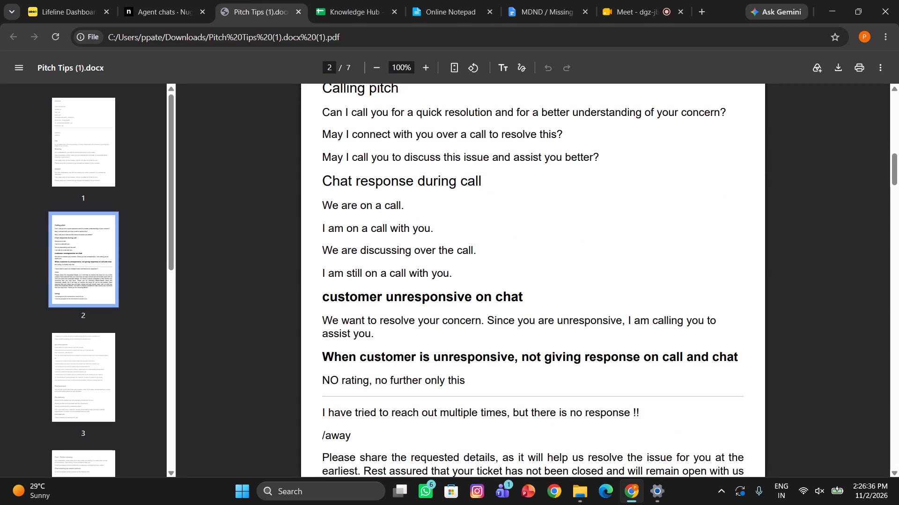
drag(374, 336, 316, 322)
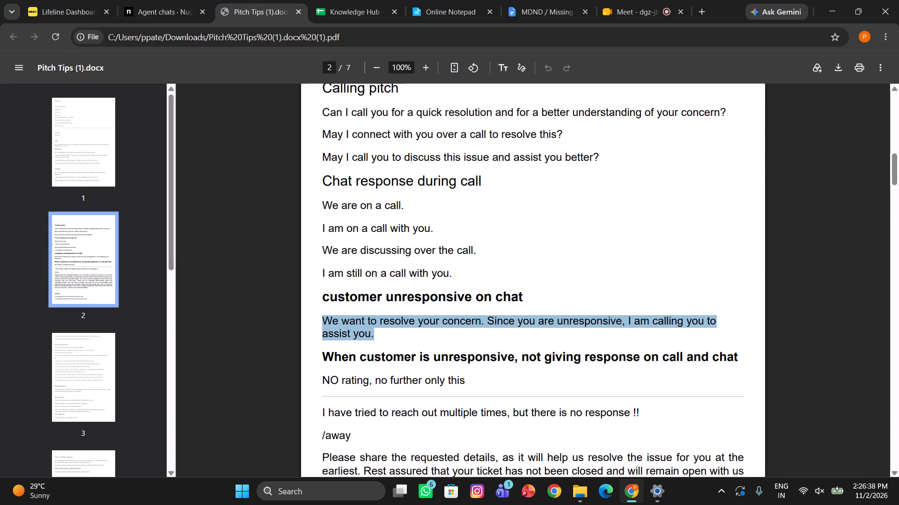
key(ctrl+c)
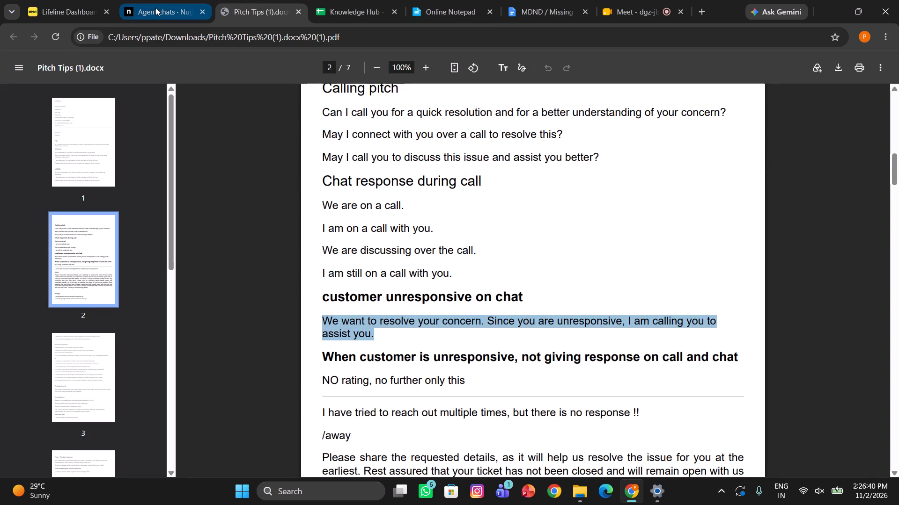
click(155, 7)
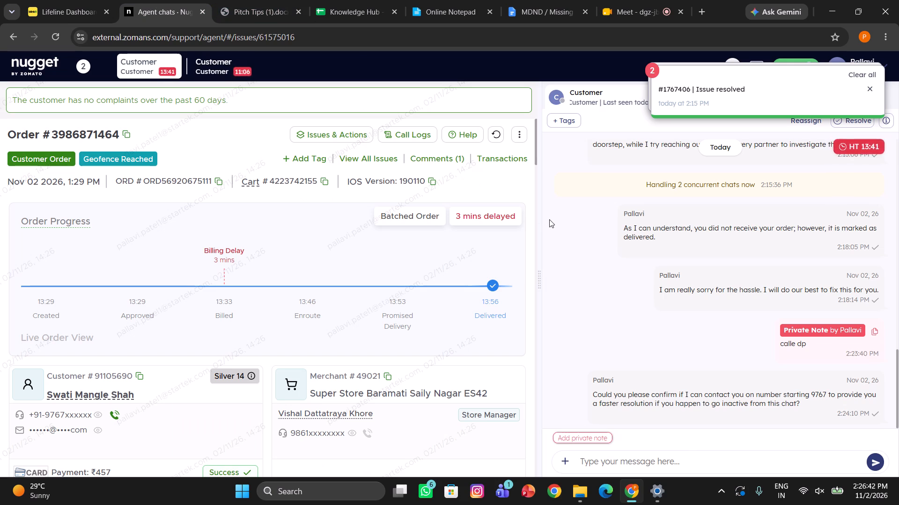
key(ctrl+v)
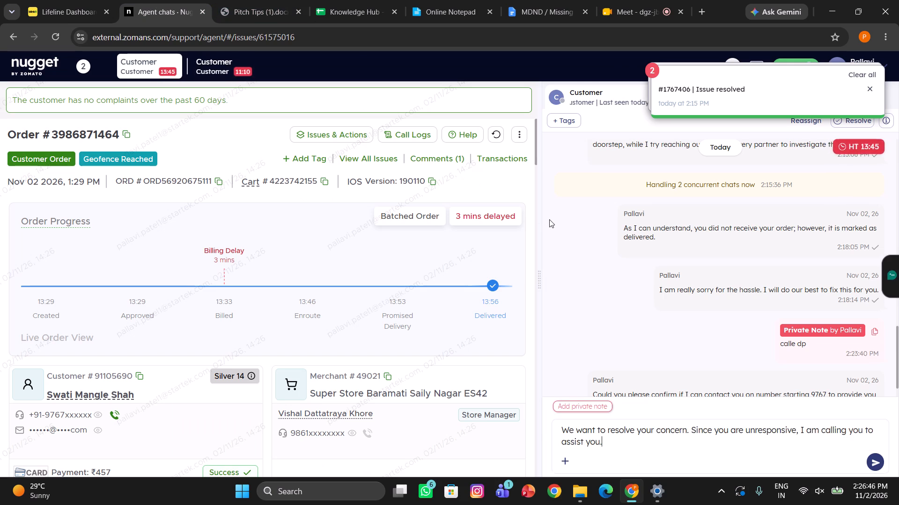
key(Return)
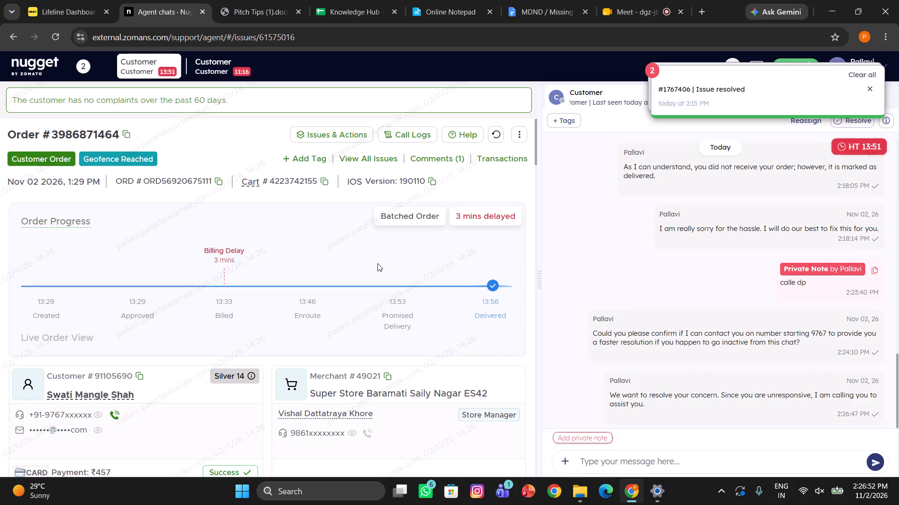
Clear all pop-up notifications covering the agent profile and chat header.
click(864, 78)
View the agent's Productivity Hours page and return to the undelivered-order chat.
click(839, 67)
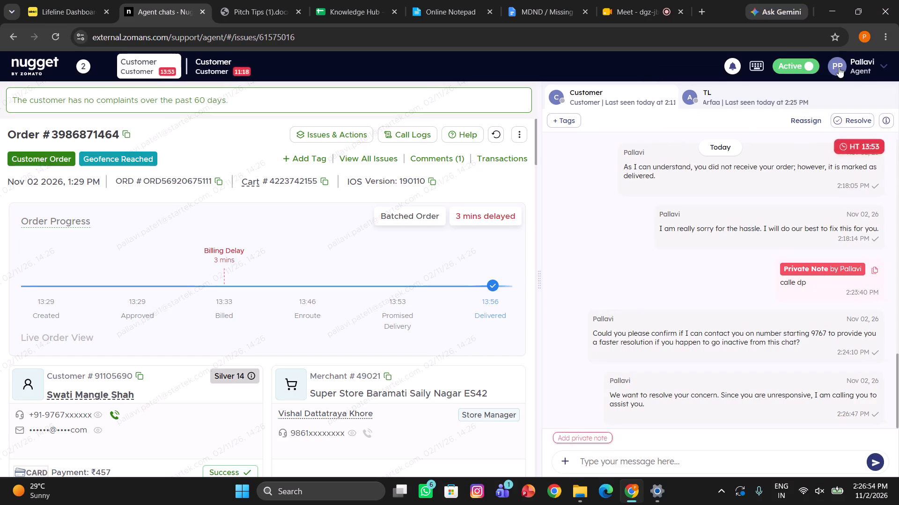
click(761, 142)
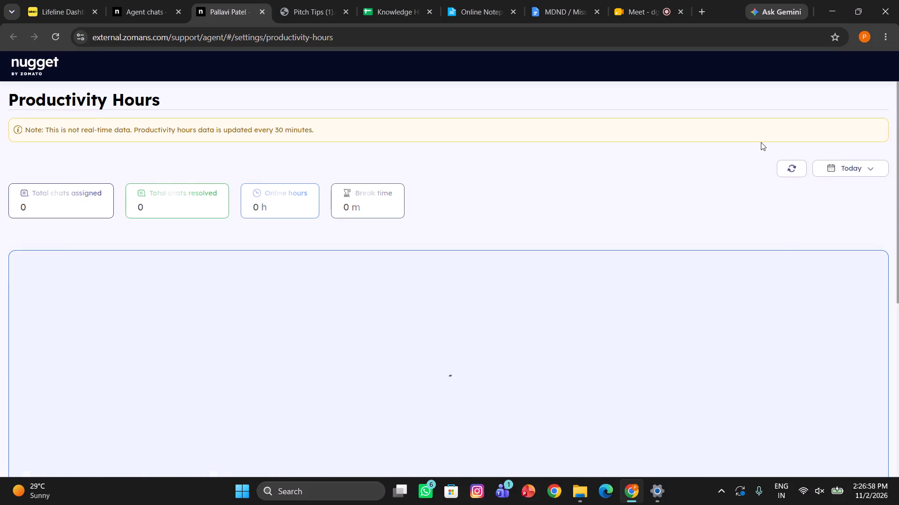
click(138, 0)
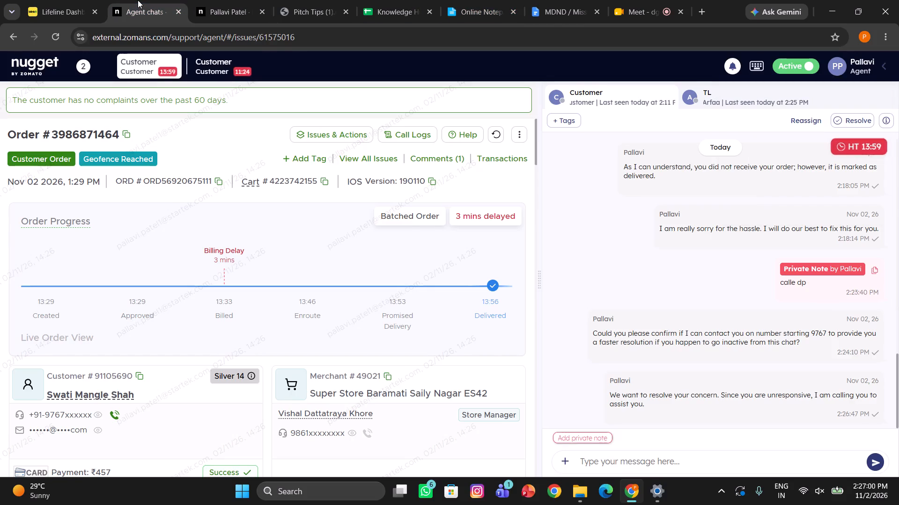
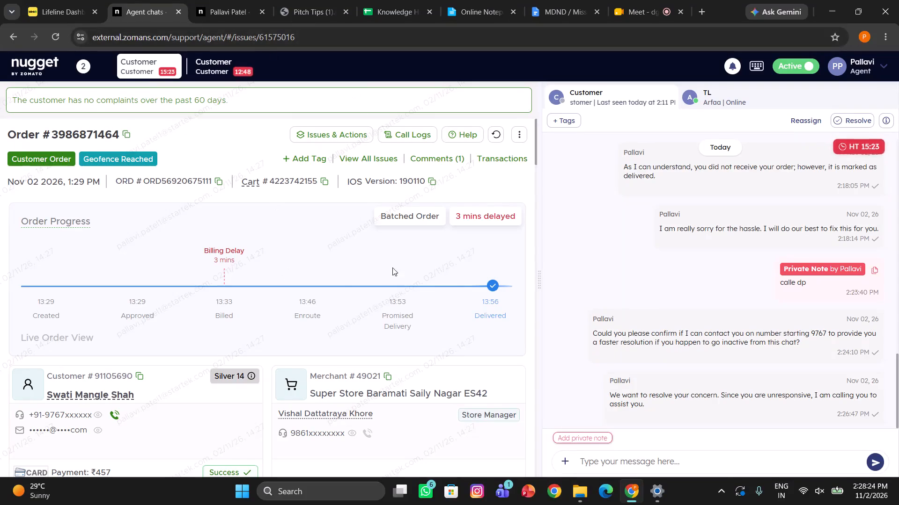
Initiate a call to the unresponsive customer of the undelivered order.
click(119, 419)
click(448, 348)
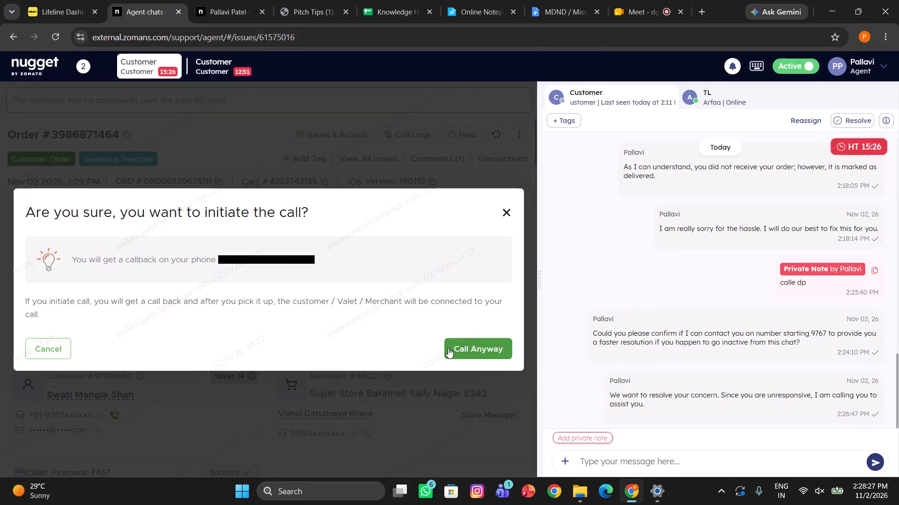
Add the private note "called cx" to the undelivered-order chat.
click(580, 440)
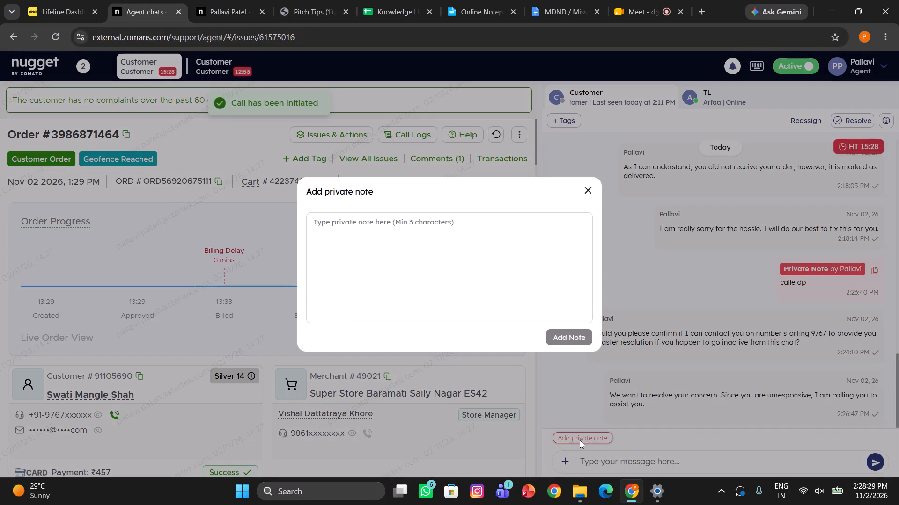
key(c)
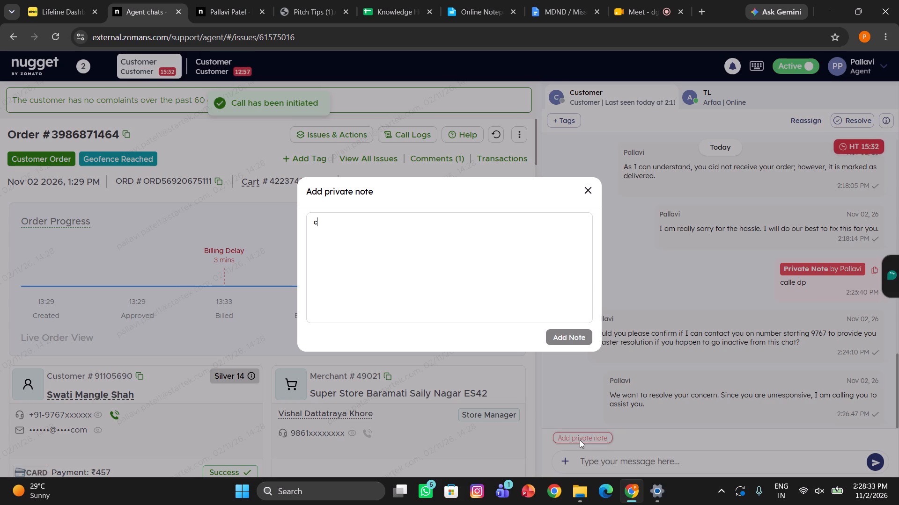
text(alled cx)
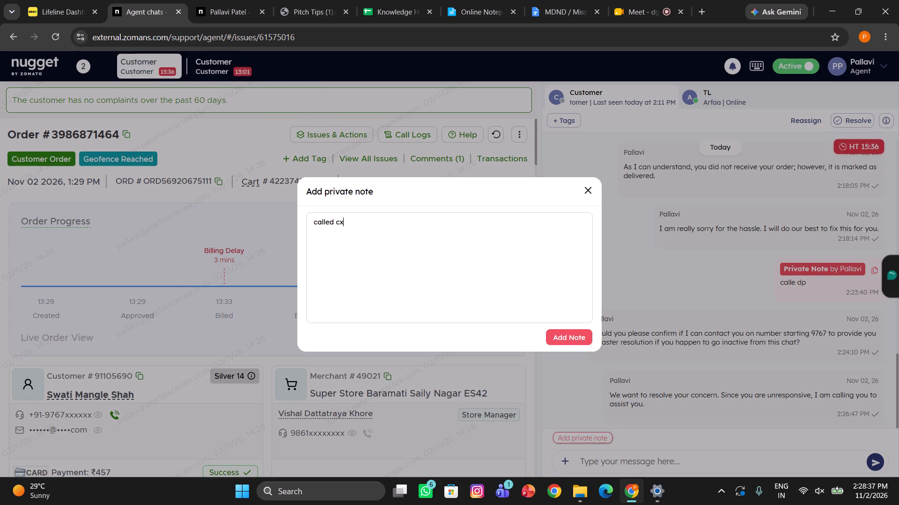
click(560, 334)
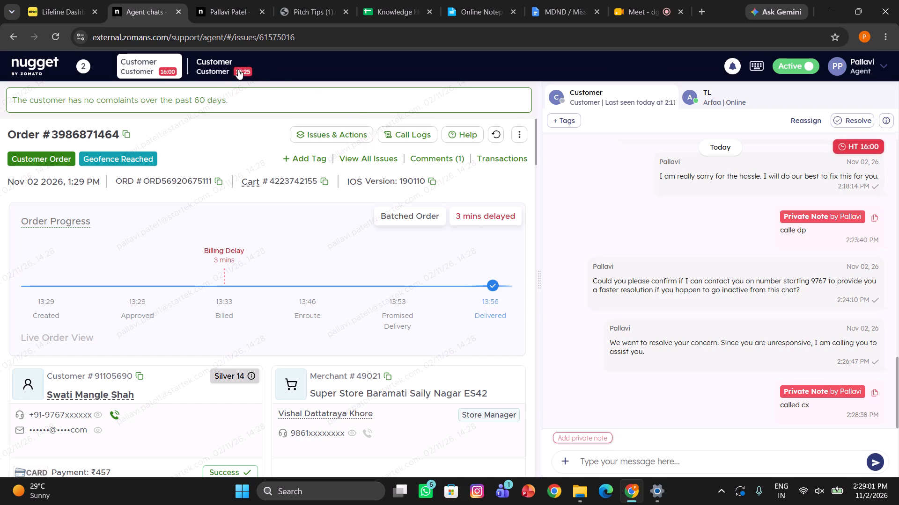
Send the "Rate us/Service no" canned response asking the customer to rate the conversation.
click(634, 460)
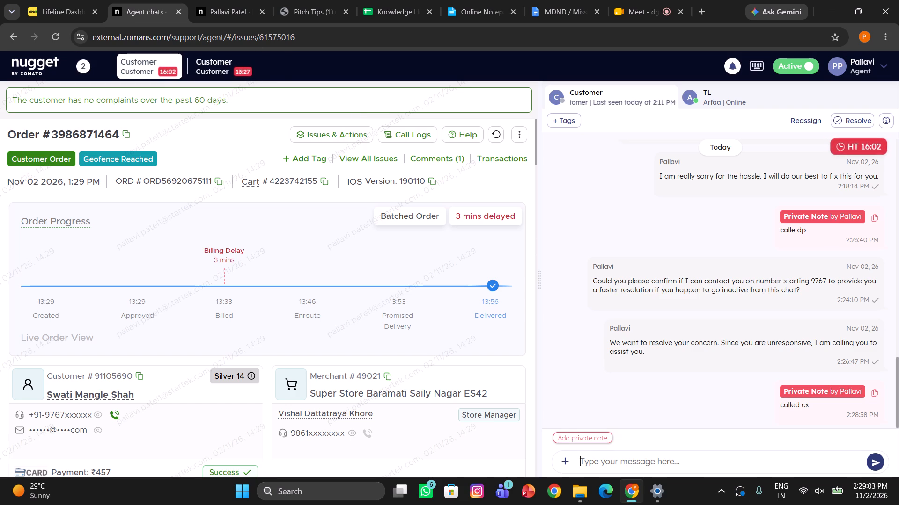
text(/ra)
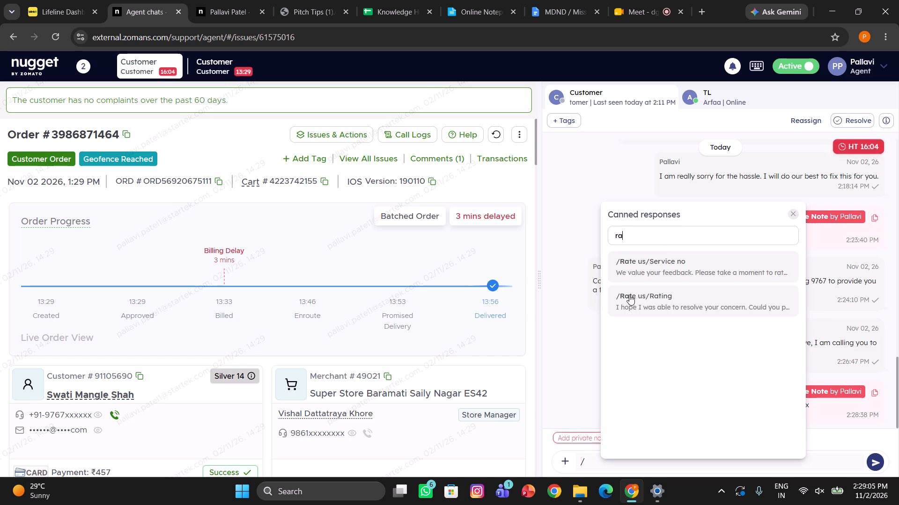
click(663, 270)
key(Return)
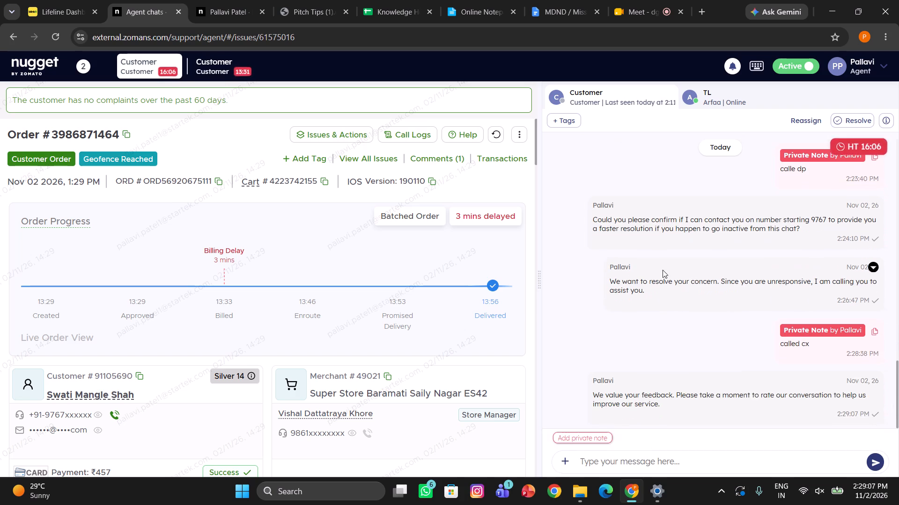
In the other customer's chat about the ₹179 refund, send the "Further assistance" canned response.
click(216, 62)
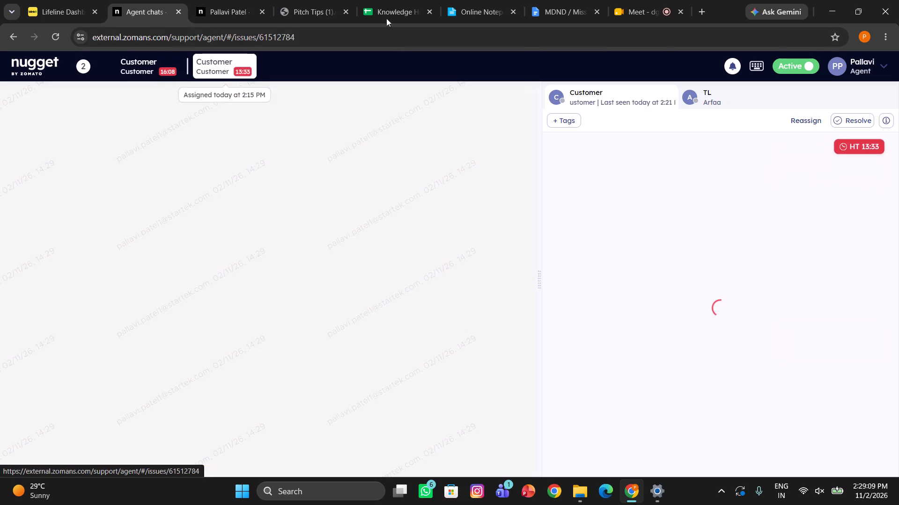
scroll(643, 252, down, 3)
text(/fu)
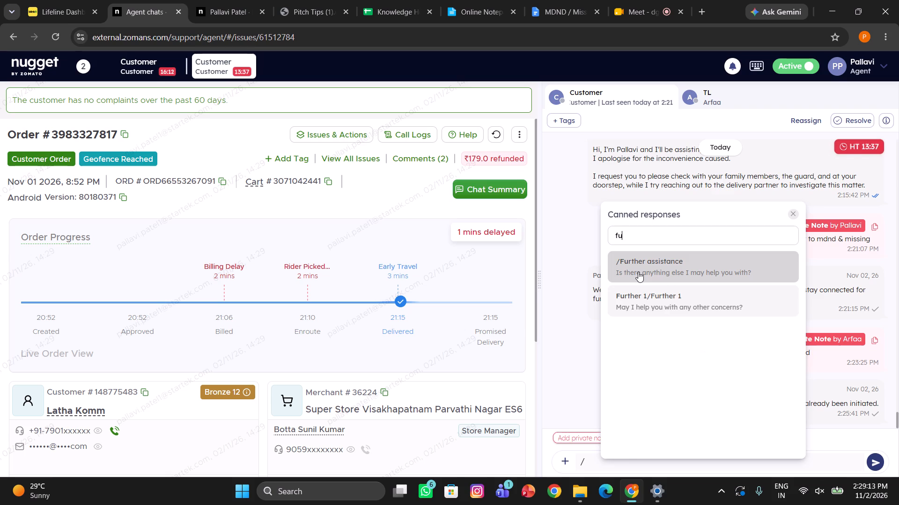
click(638, 272)
key(Return)
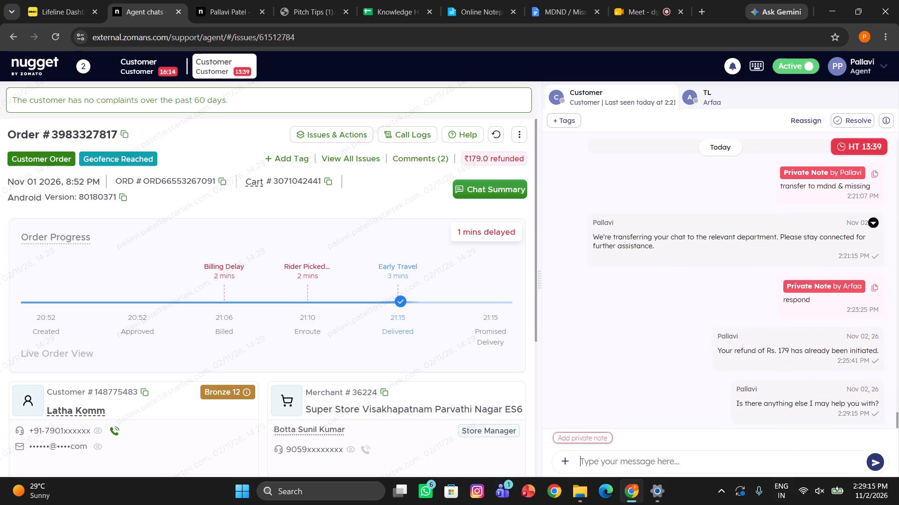
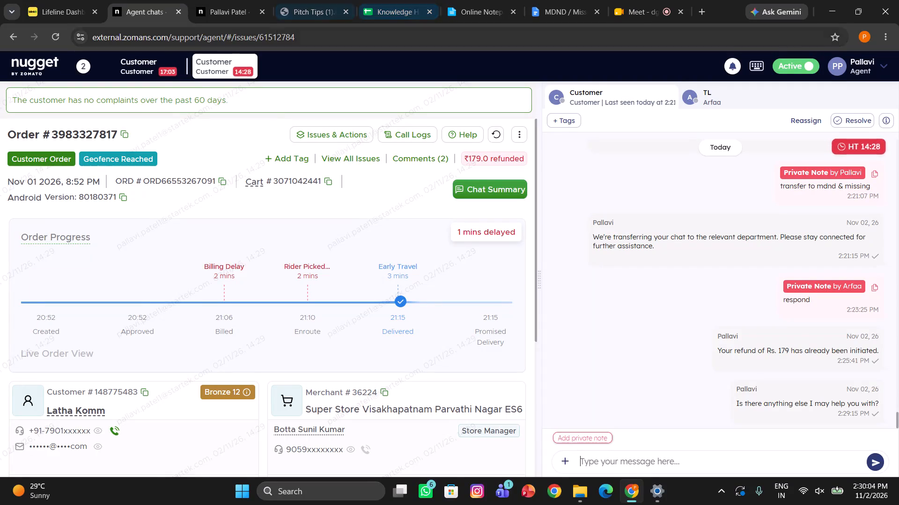
Review the latest messages and notes in the undelivered-order customer's chat.
click(151, 70)
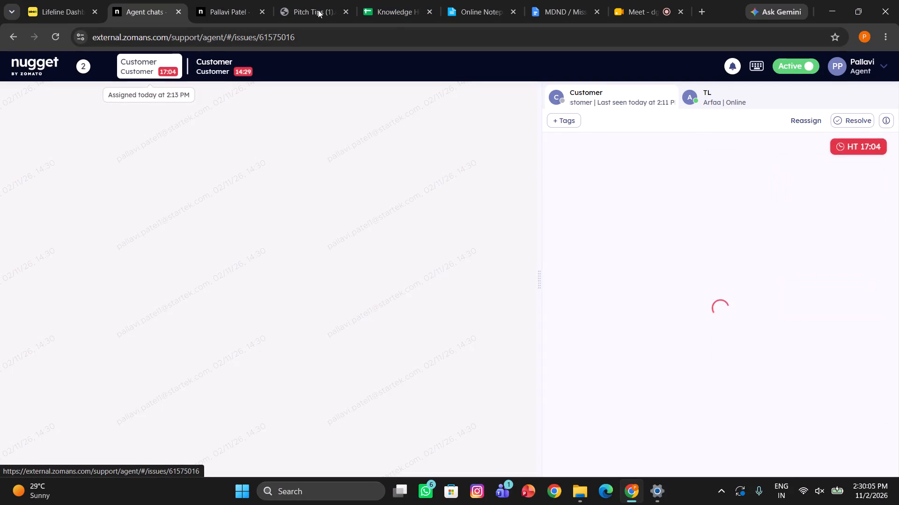
scroll(696, 276, down, 2)
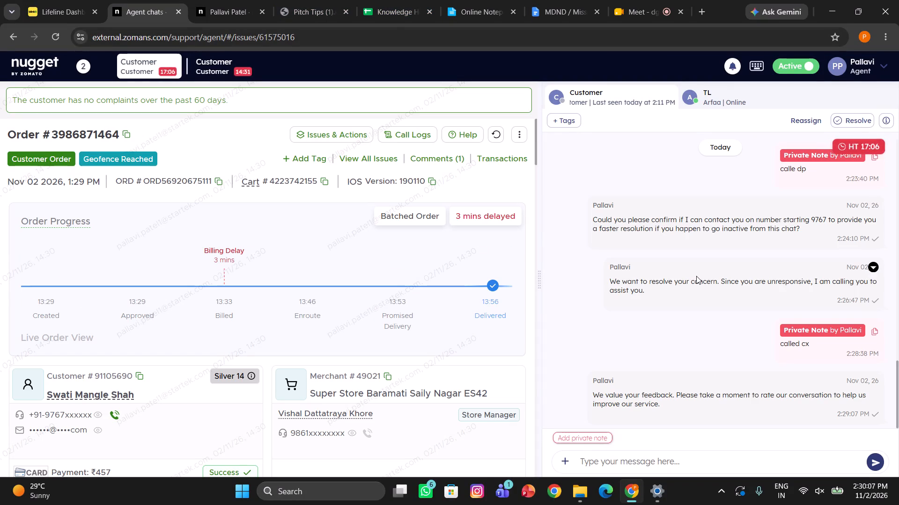
scroll(696, 276, down, 1)
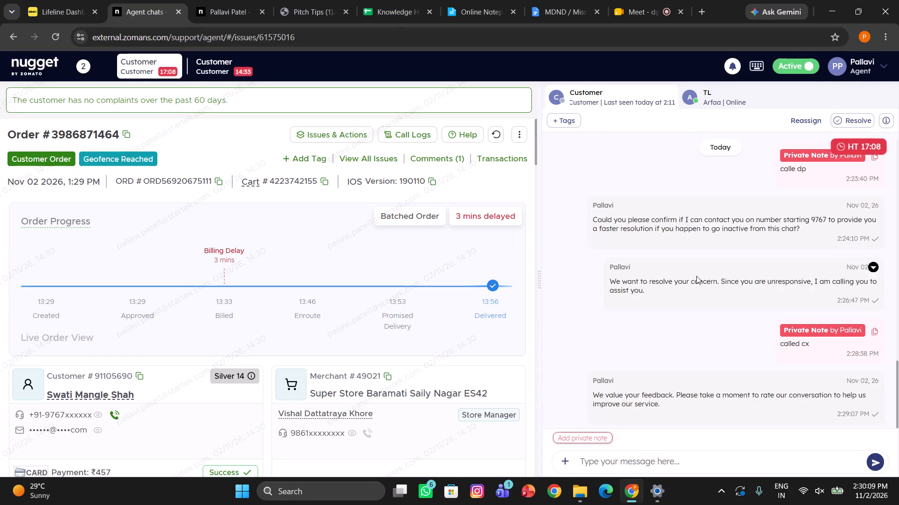
scroll(696, 276, down, 4)
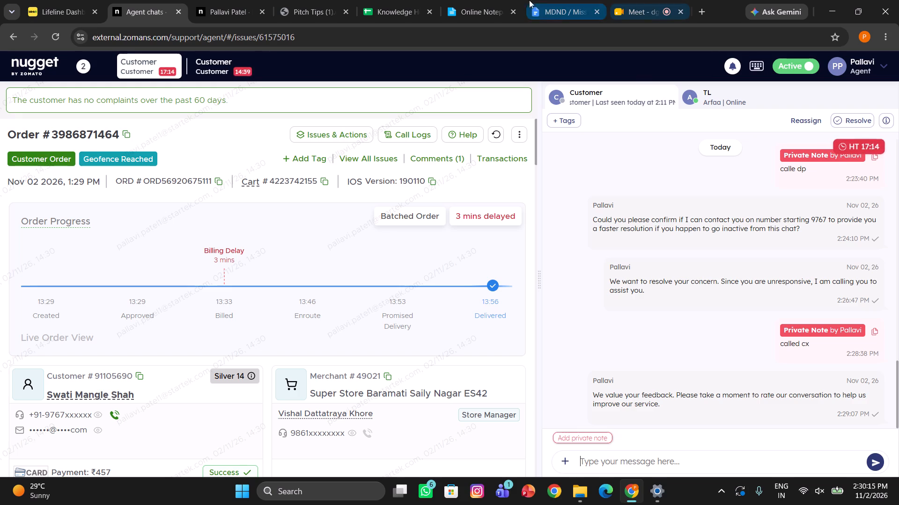
click(551, 0)
click(488, 0)
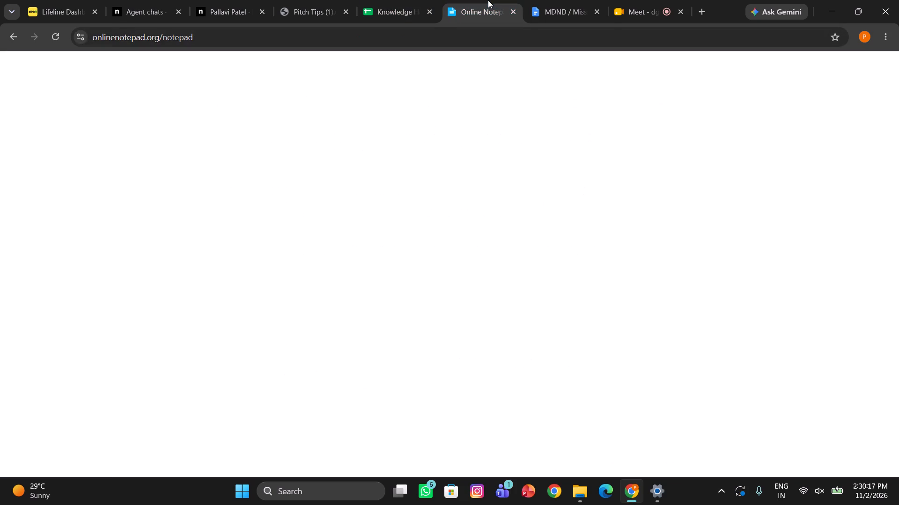
key(ctrl+c)
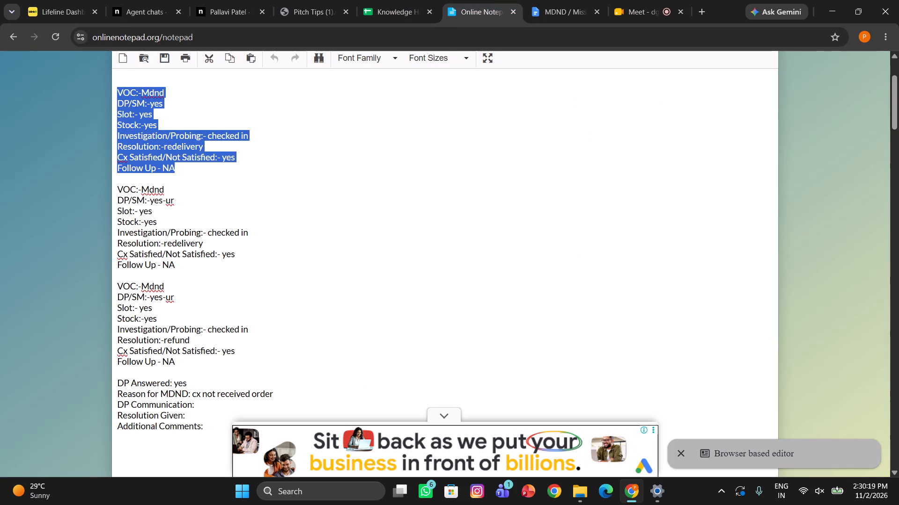
click(154, 0)
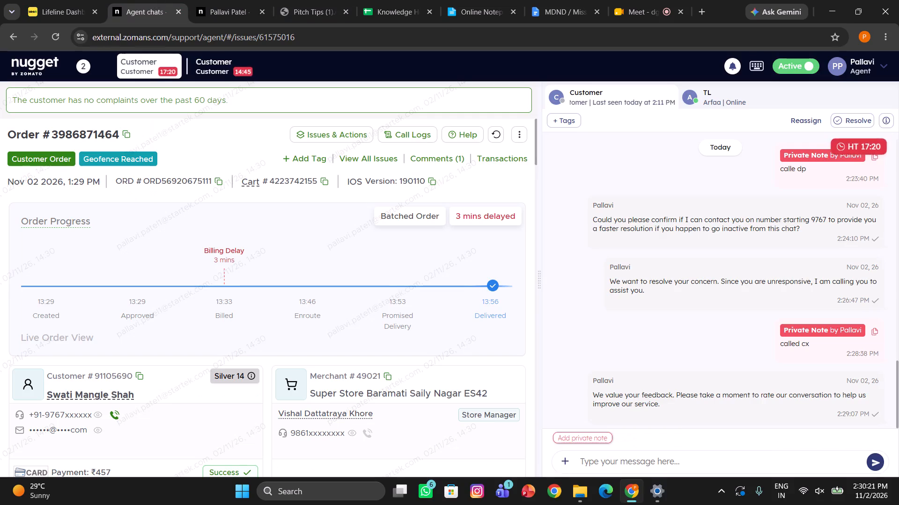
scroll(359, 416, down, 3)
scroll(268, 409, down, 1)
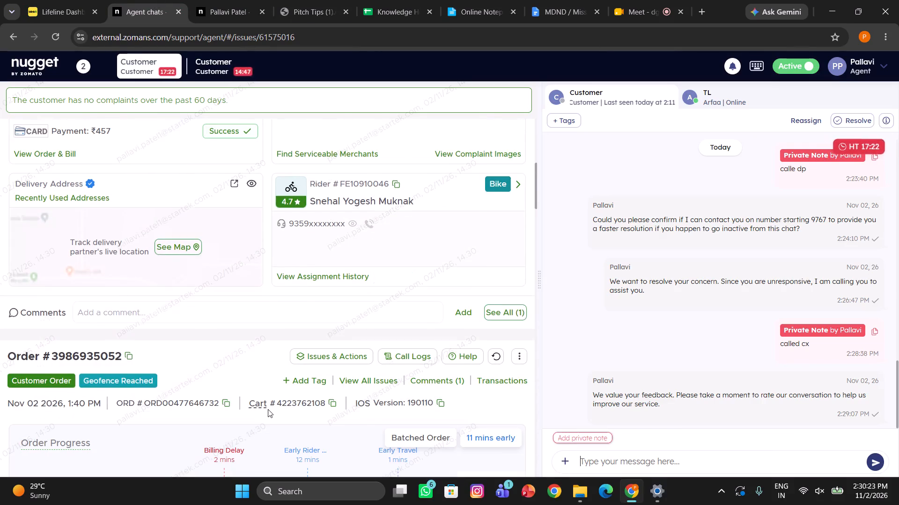
scroll(268, 409, down, 1)
click(135, 307)
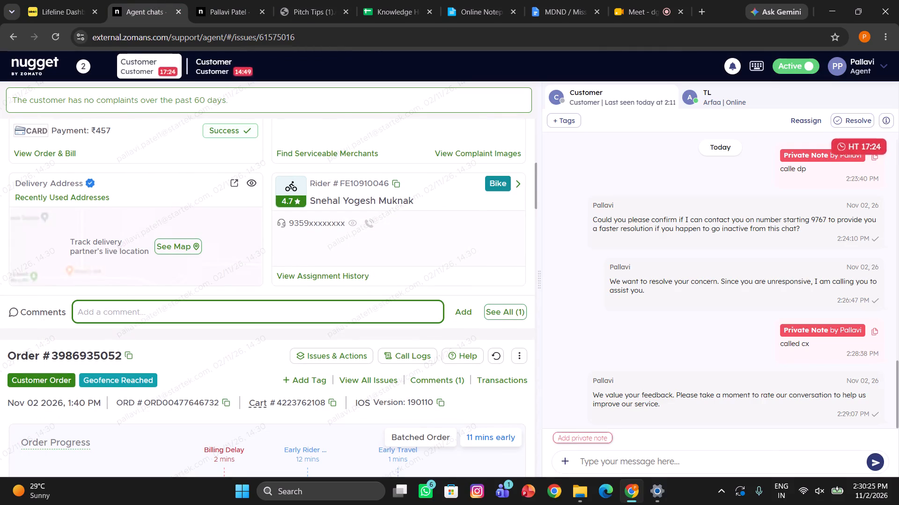
key(ctrl+v)
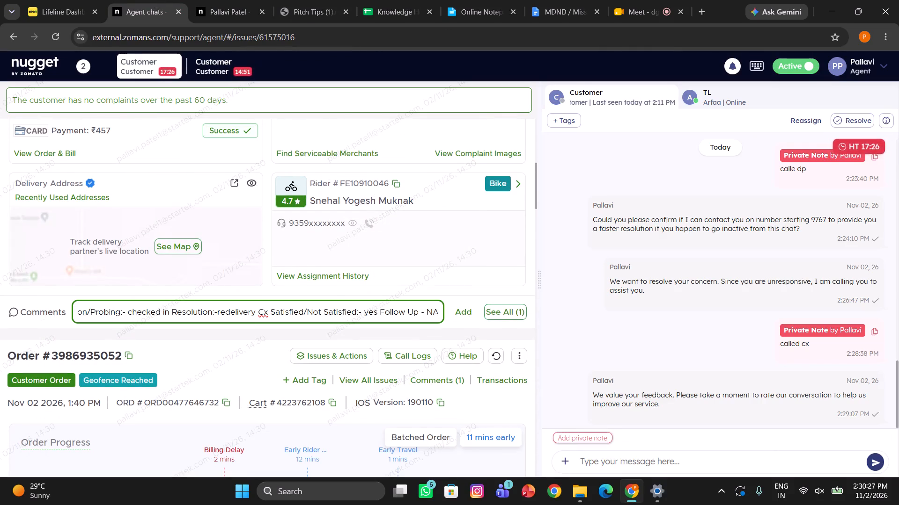
drag(256, 309, 227, 312)
key(BackSpace)
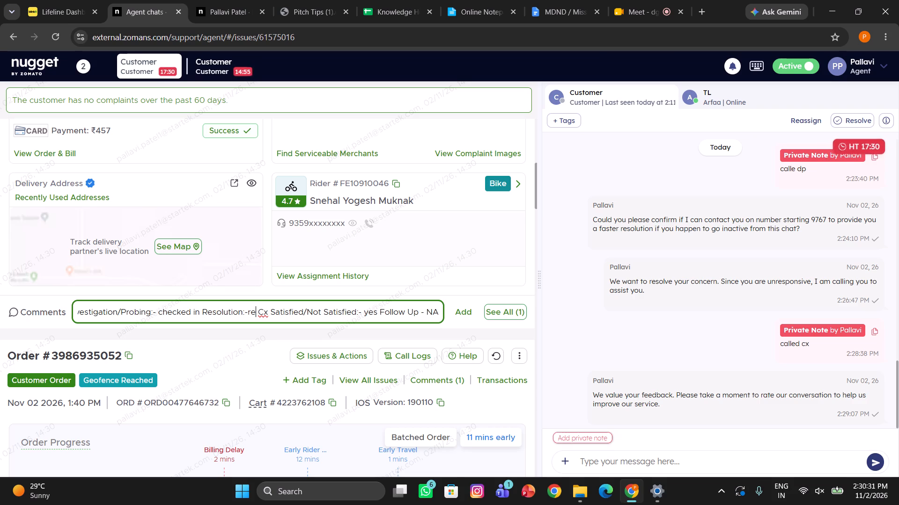
text(ceived)
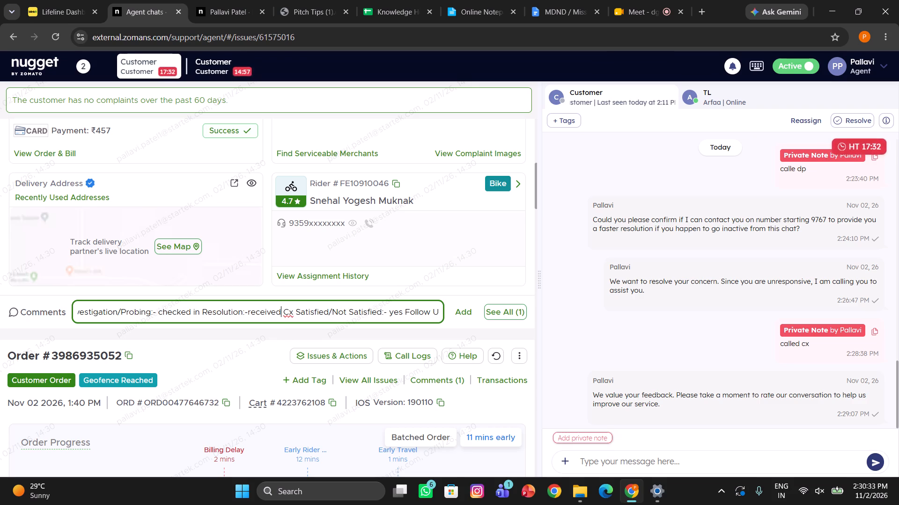
scroll(227, 312, right, 4)
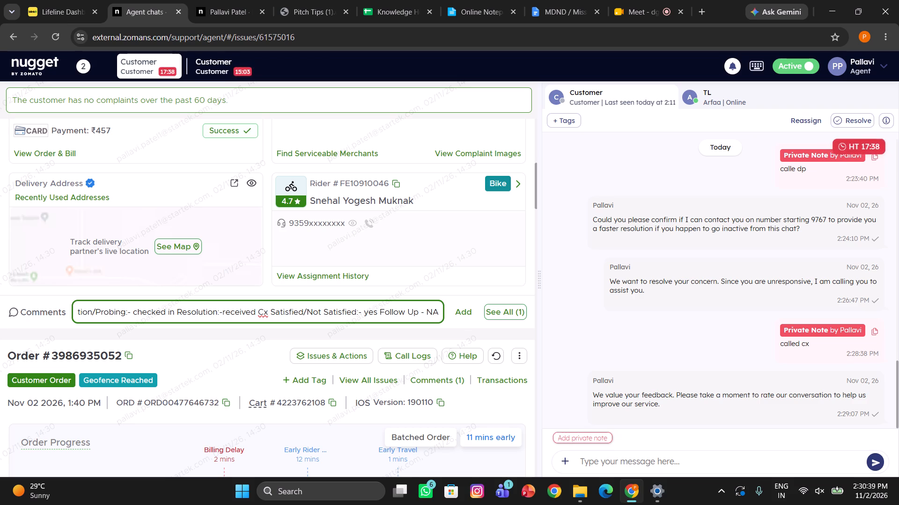
key(Return)
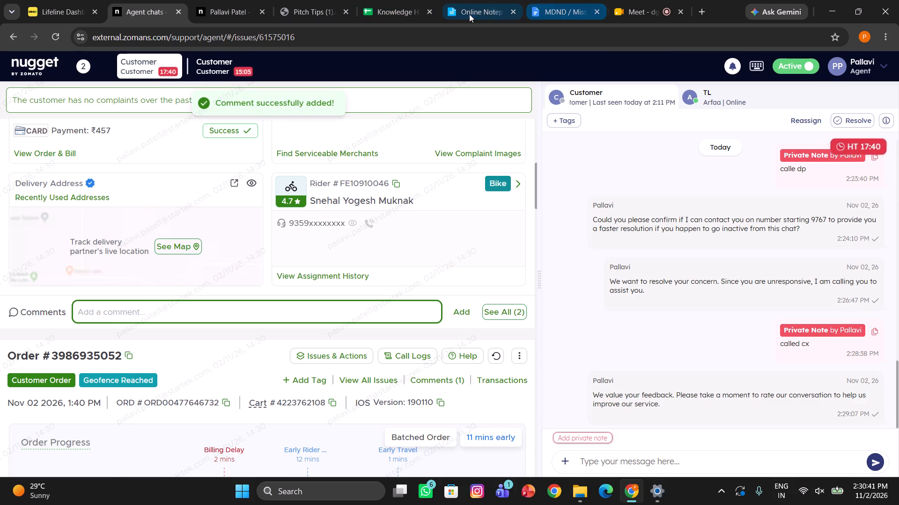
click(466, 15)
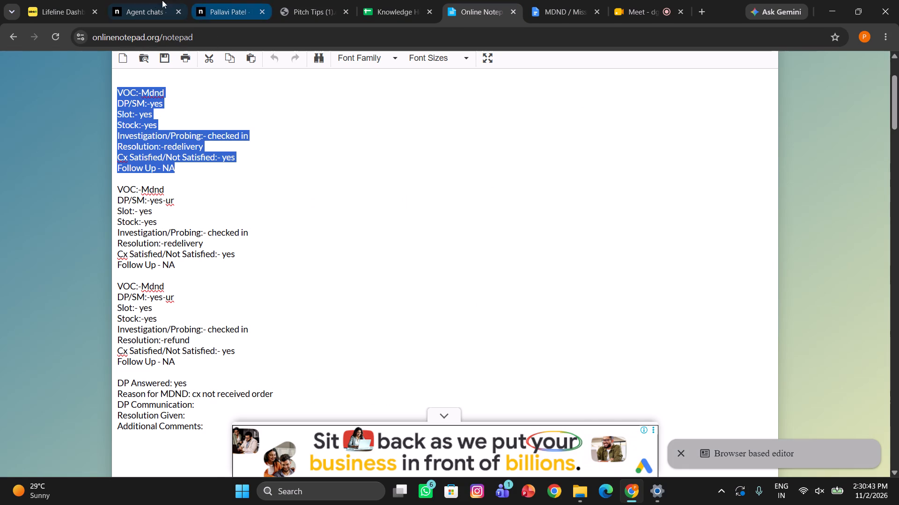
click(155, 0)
In the ₹179 refund customer's chat, send the canned response "Is there anything else I may help you with?" again.
click(228, 64)
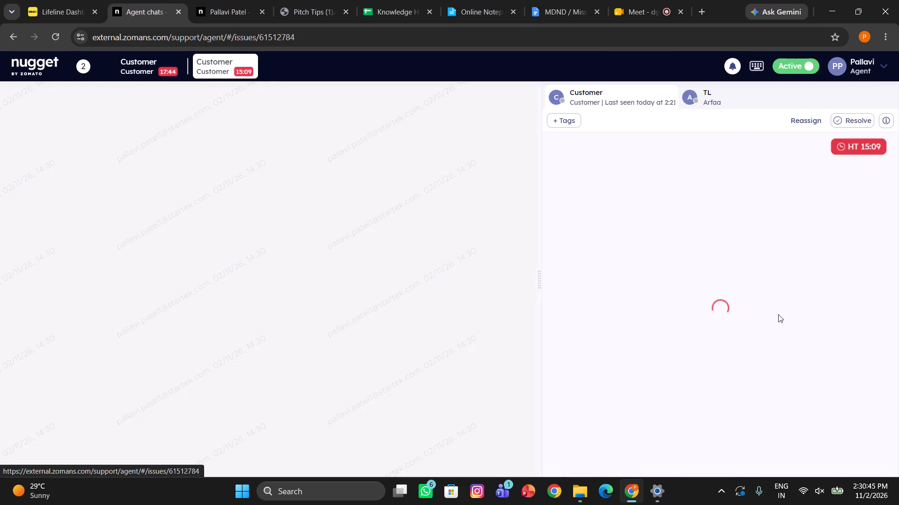
text(/fur)
click(686, 256)
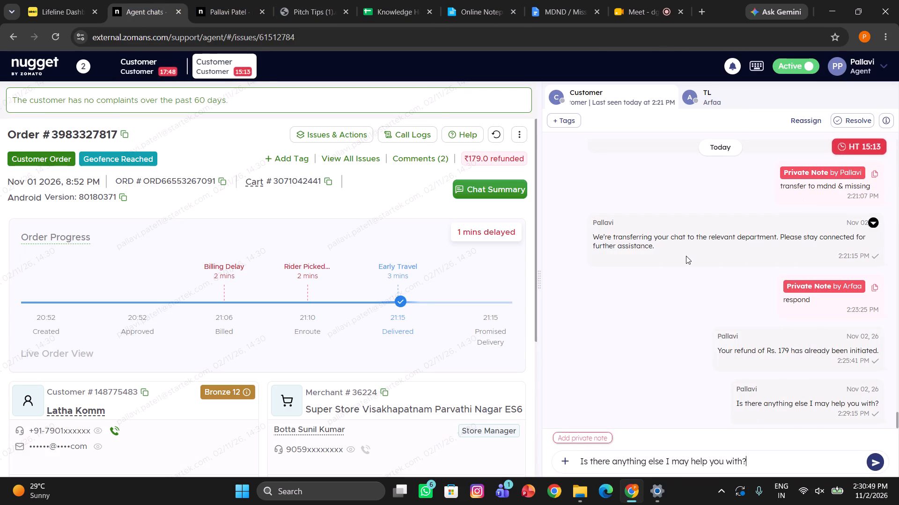
key(Return)
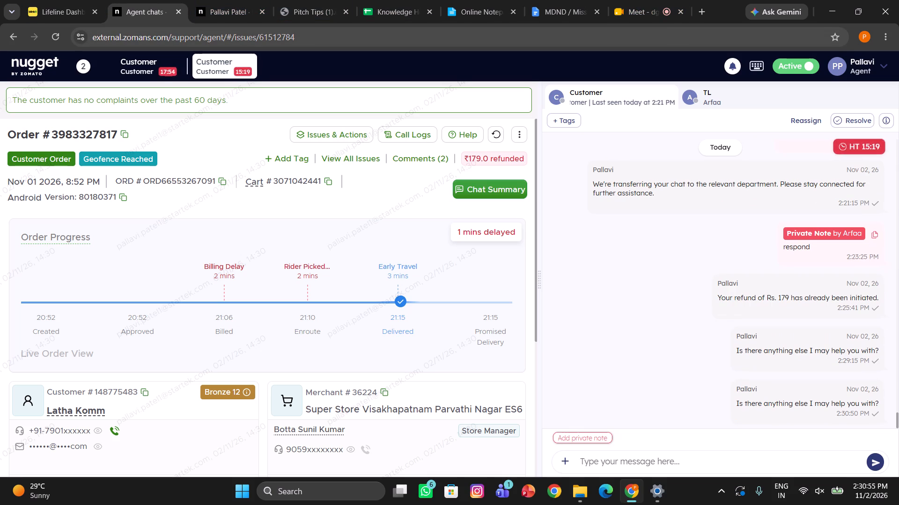
Copy the "DP Answered" template from the online notepad into a new private note in the undelivered-order chat.
click(148, 72)
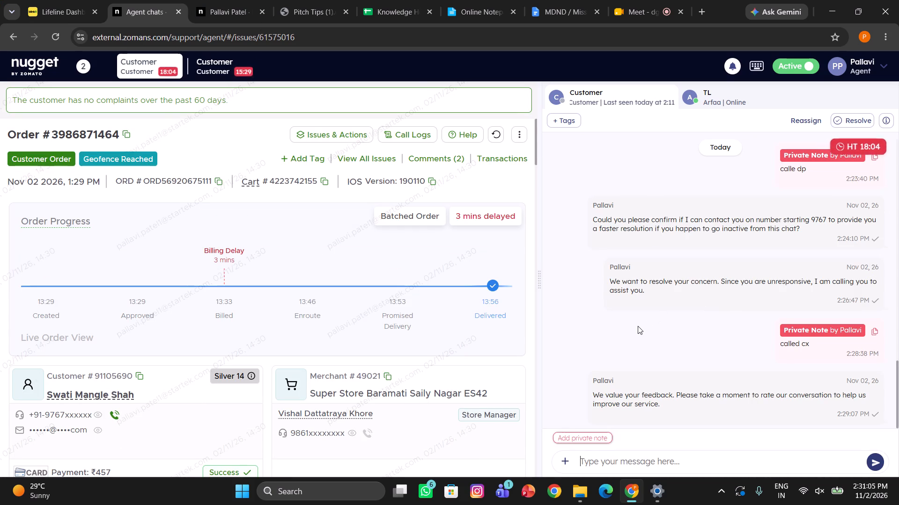
scroll(637, 325, down, 1)
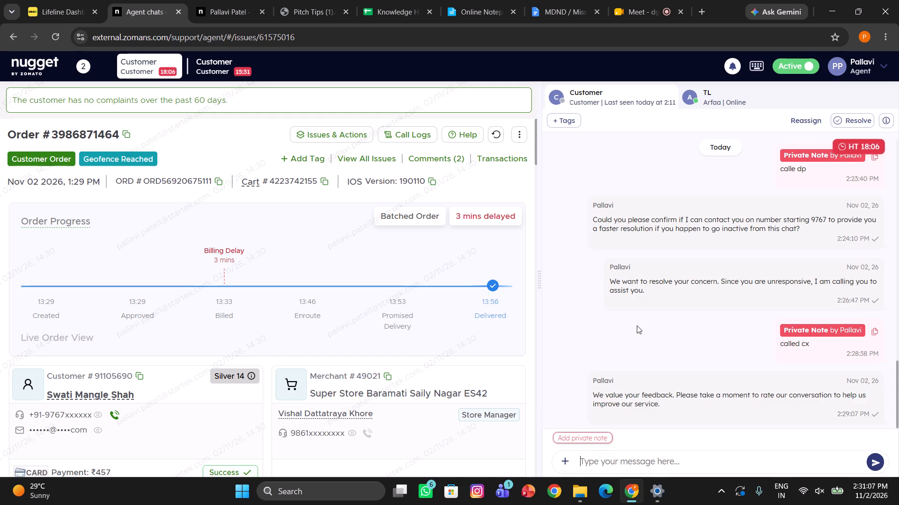
scroll(637, 325, down, 1)
click(486, 0)
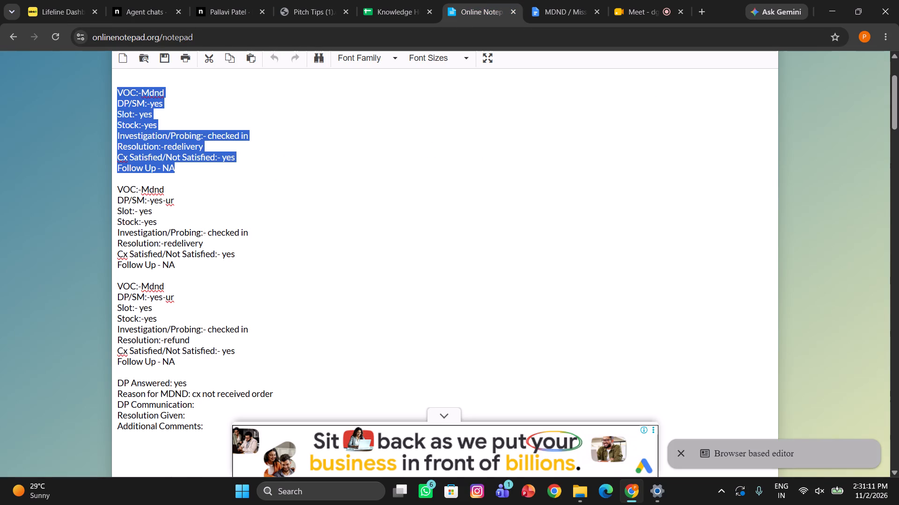
drag(207, 429, 117, 384)
key(ctrl+c)
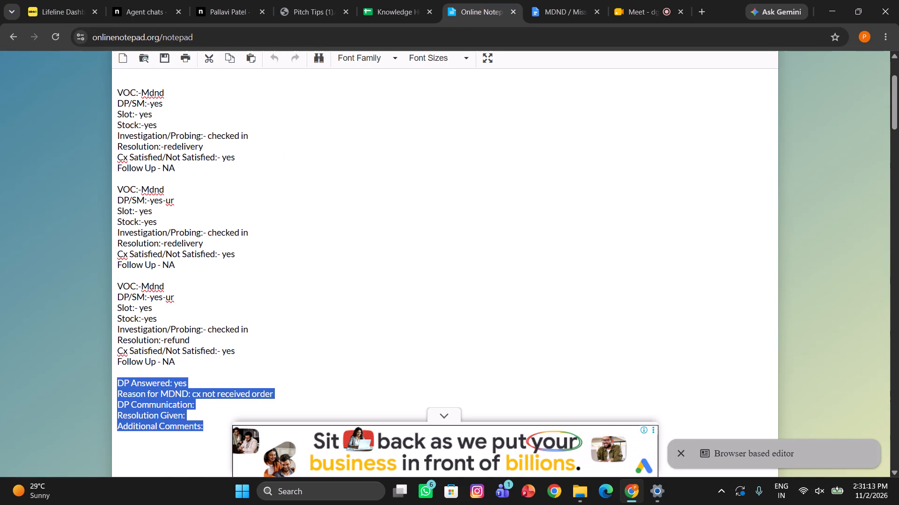
click(135, 0)
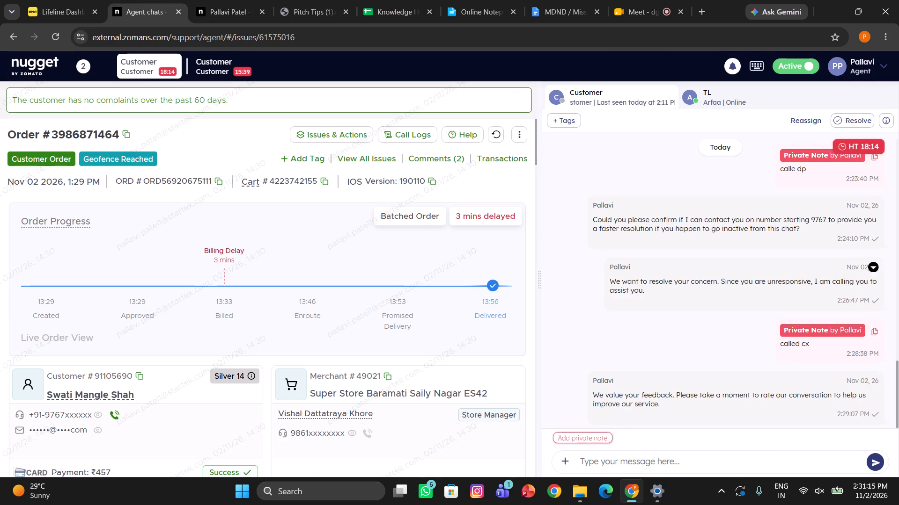
click(578, 434)
key(ctrl+v)
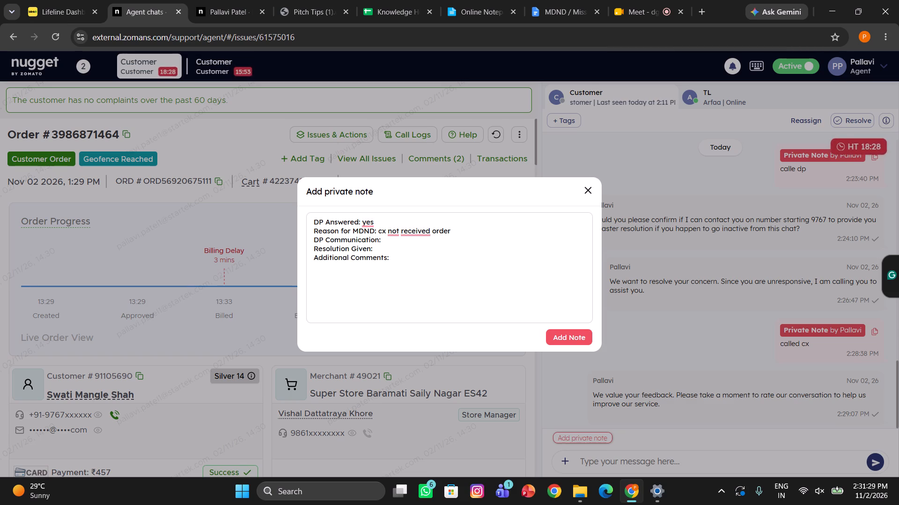
Complete the private note with DP Communication "dp said delivered" and Resolution Given "cx received", and add it to the chat.
click(393, 242)
key(space)
text(dp said delivered)
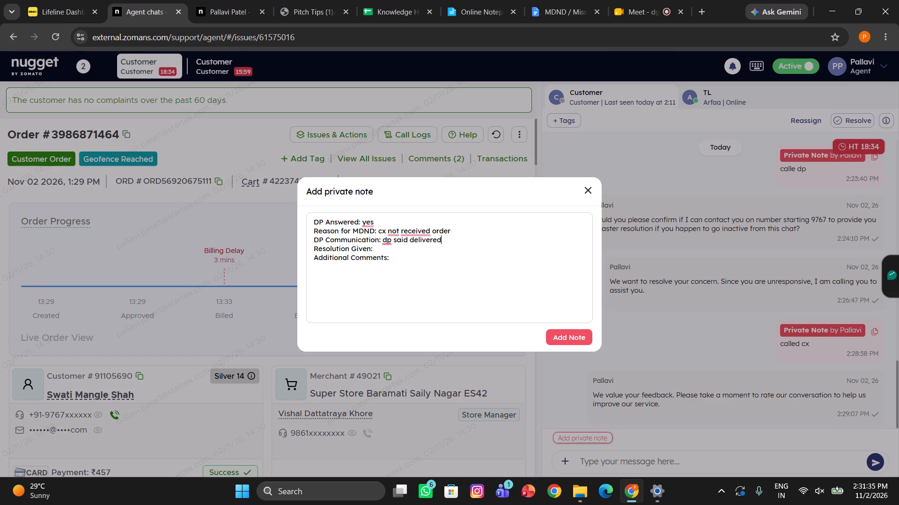
click(375, 253)
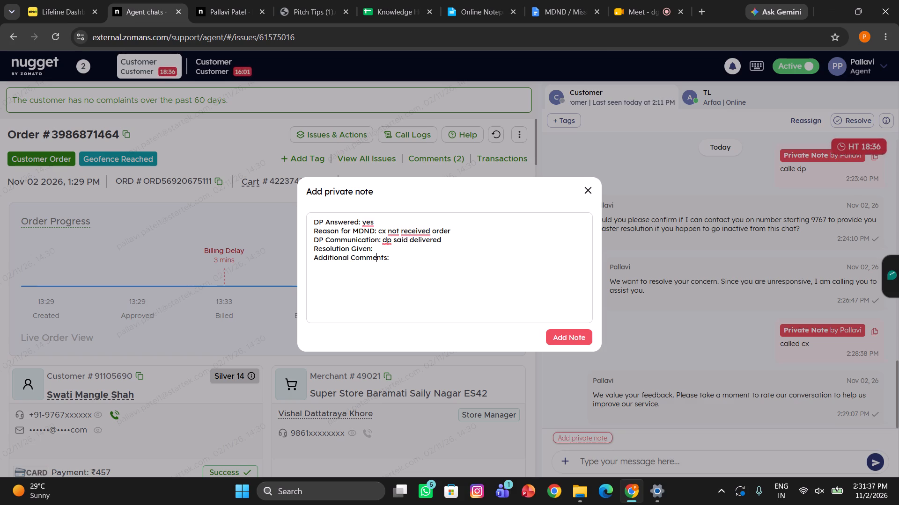
click(376, 249)
key(space)
text(cx received)
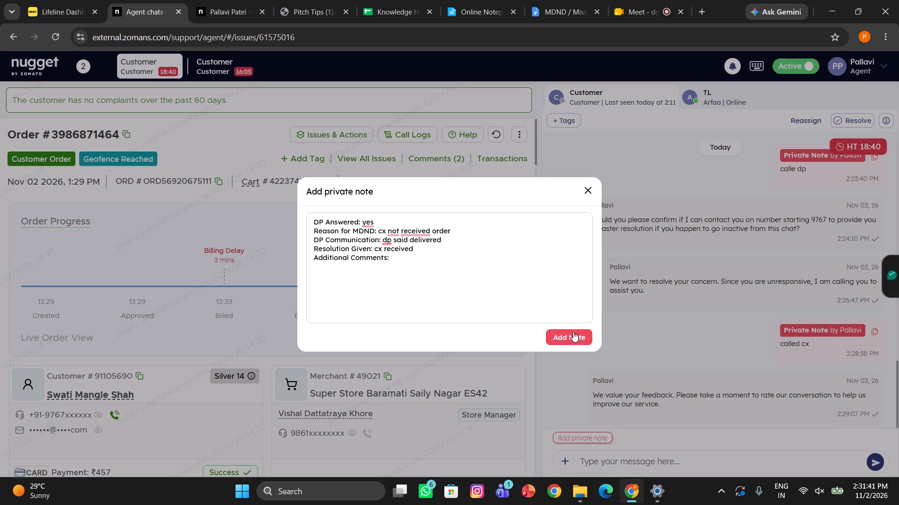
click(569, 331)
Send the "Closing" canned response thanking the customer for choosing Blinkit.
click(601, 450)
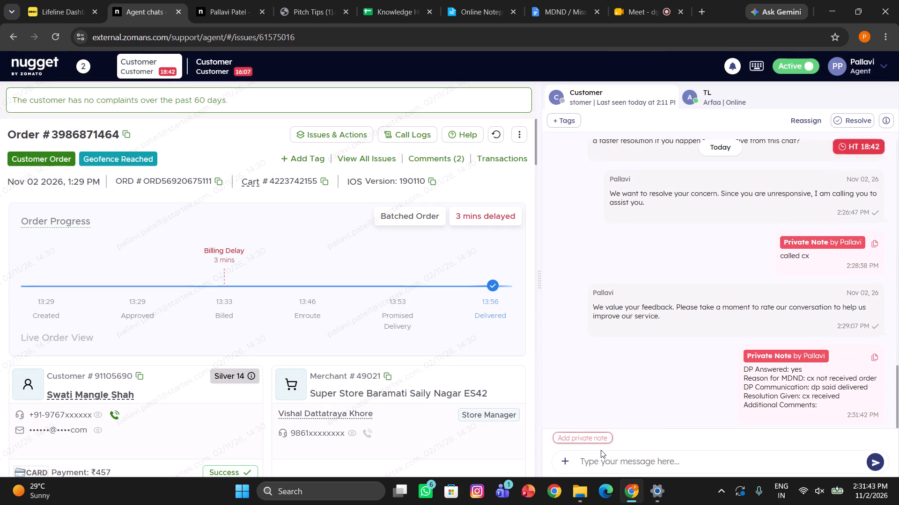
click(593, 458)
text(/clo)
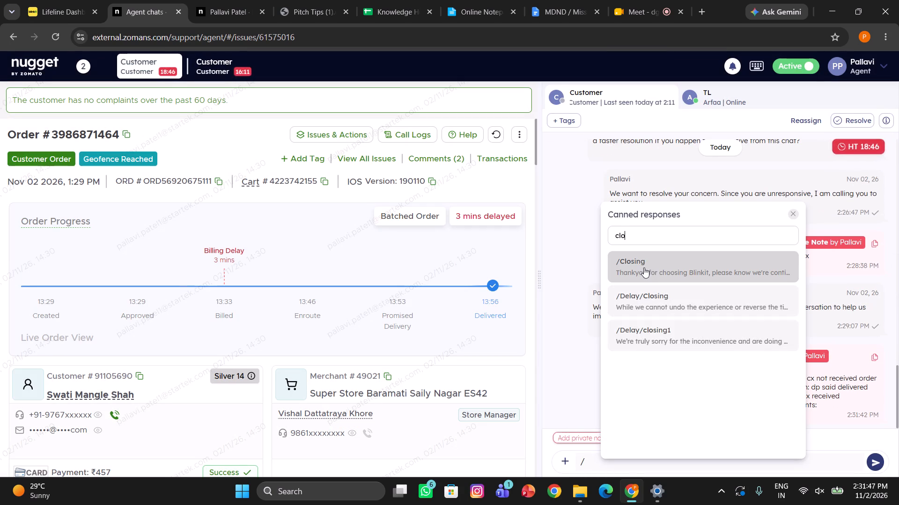
click(644, 267)
key(Return)
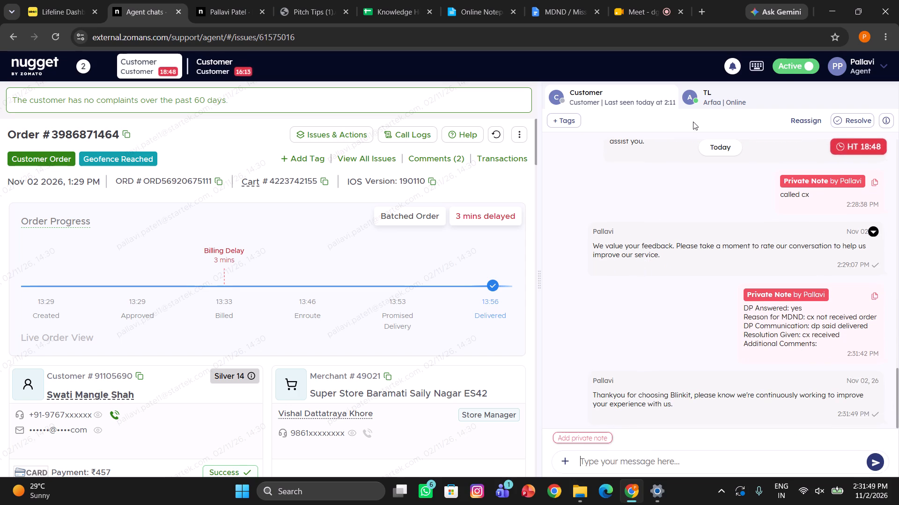
Resolve the undelivered-order issue with the tag "MDND – Resolved".
click(853, 116)
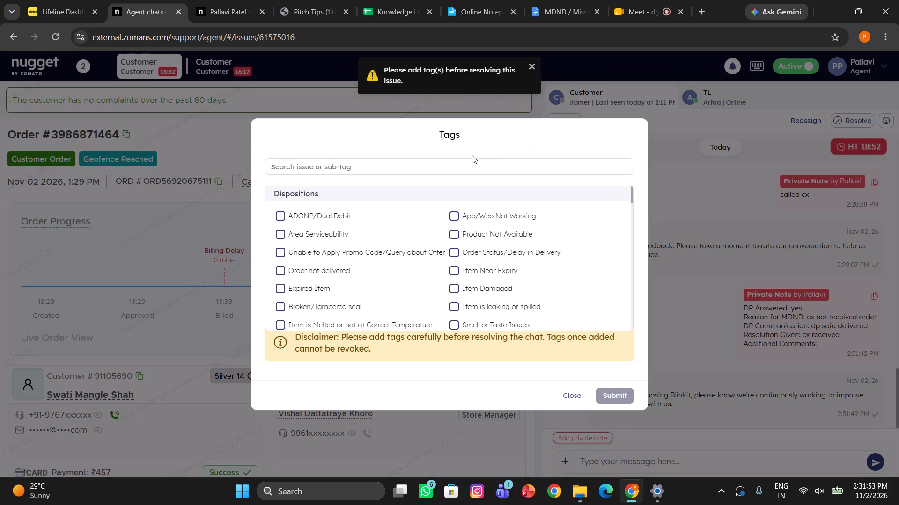
text(mdnd)
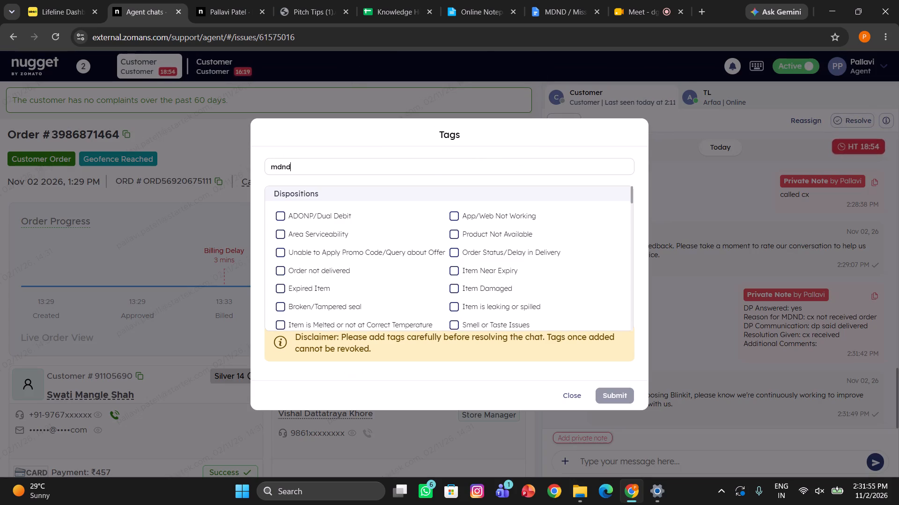
click(316, 237)
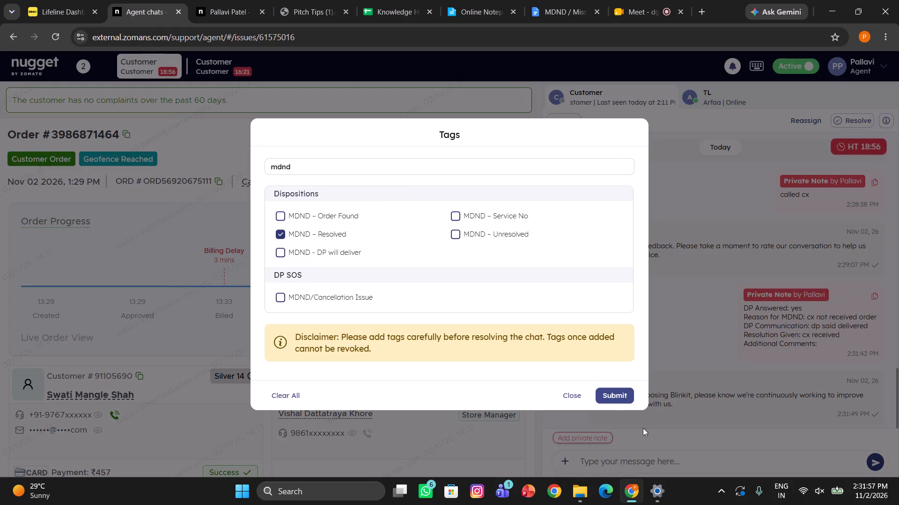
click(616, 392)
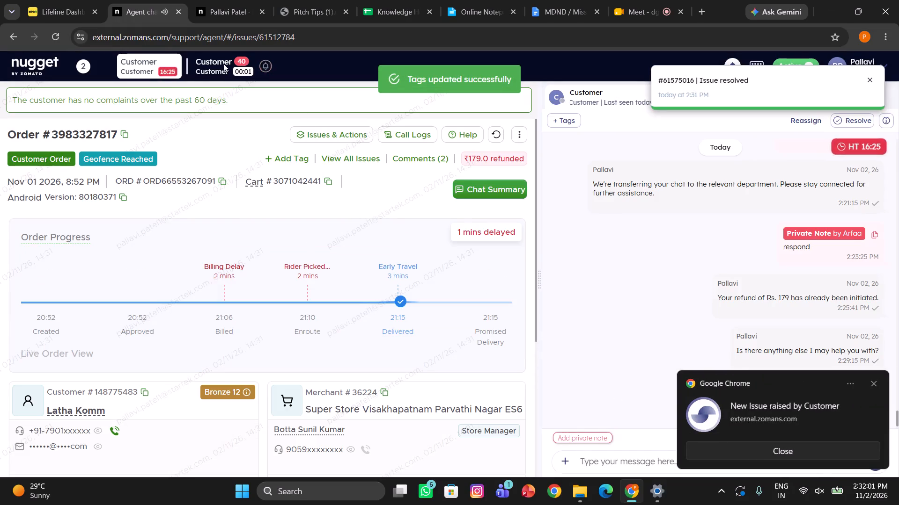
Open the newly assigned customer's chat and select the suggested introductory greeting.
click(228, 68)
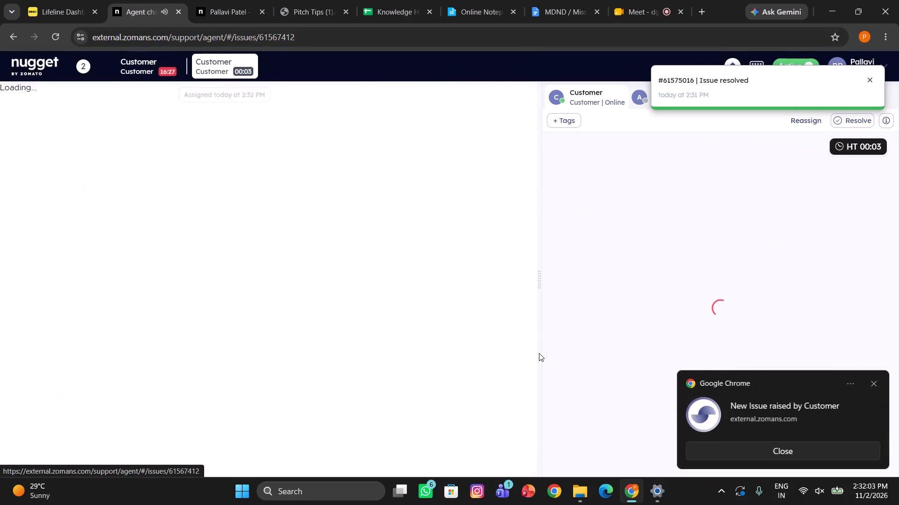
click(647, 397)
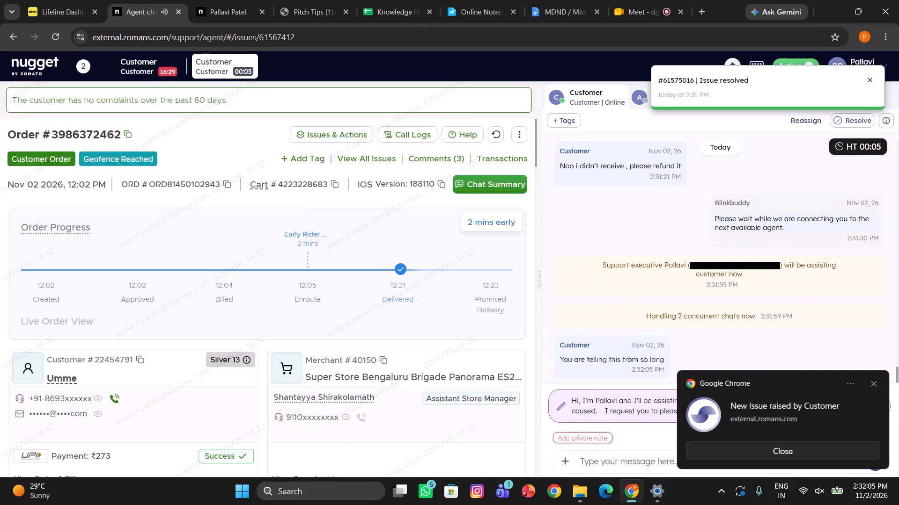
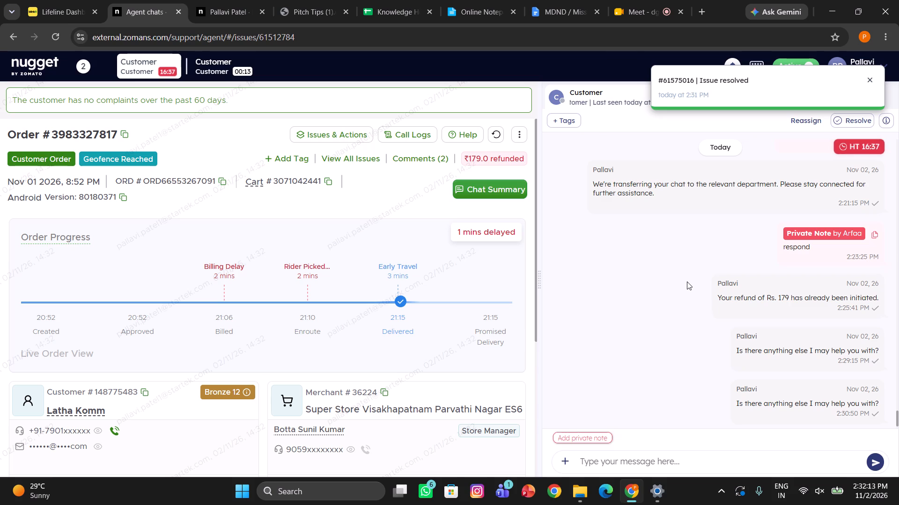
Send the "Rate us" canned response asking the customer to rate the conversation to help improve the service.
text(/ra)
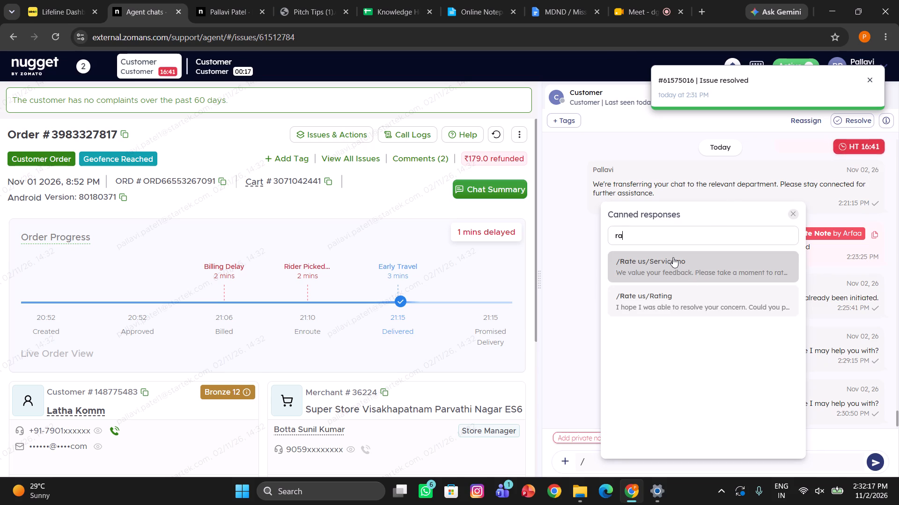
click(673, 257)
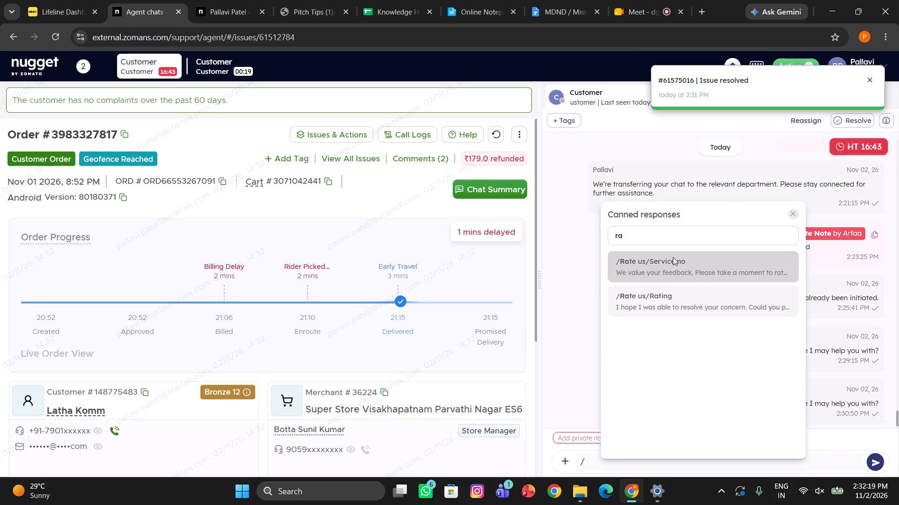
key(Return)
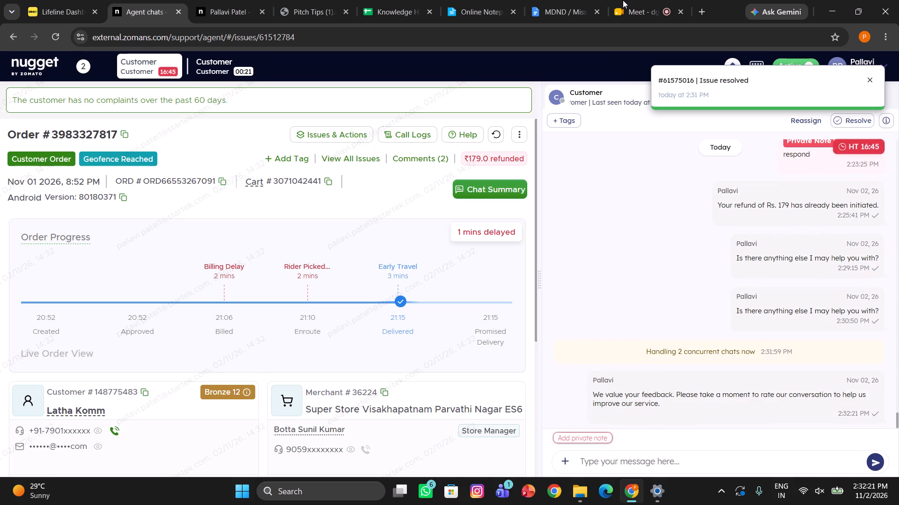
Copy the DP Answered/Reason for MDND template from the online notepad into a new private note on the ₹179 refund chat.
click(476, 0)
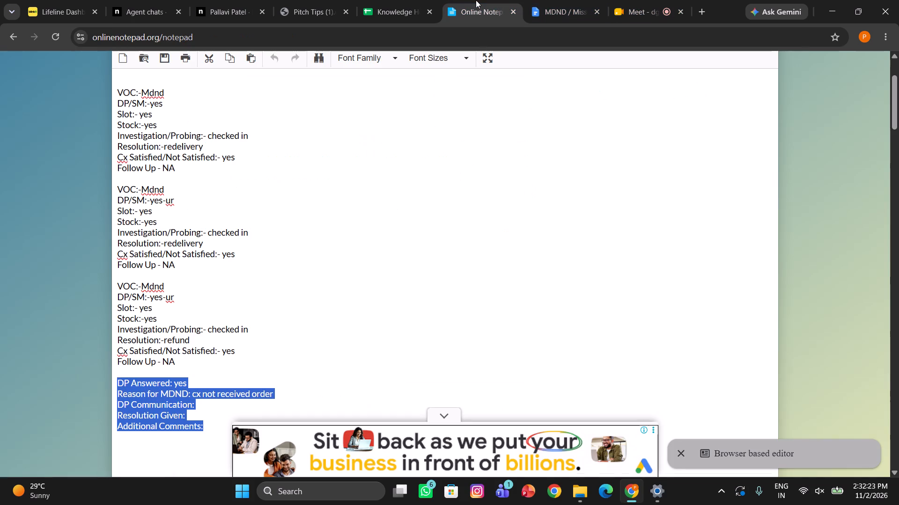
key(ctrl+c)
click(169, 0)
scroll(222, 382, down, 1)
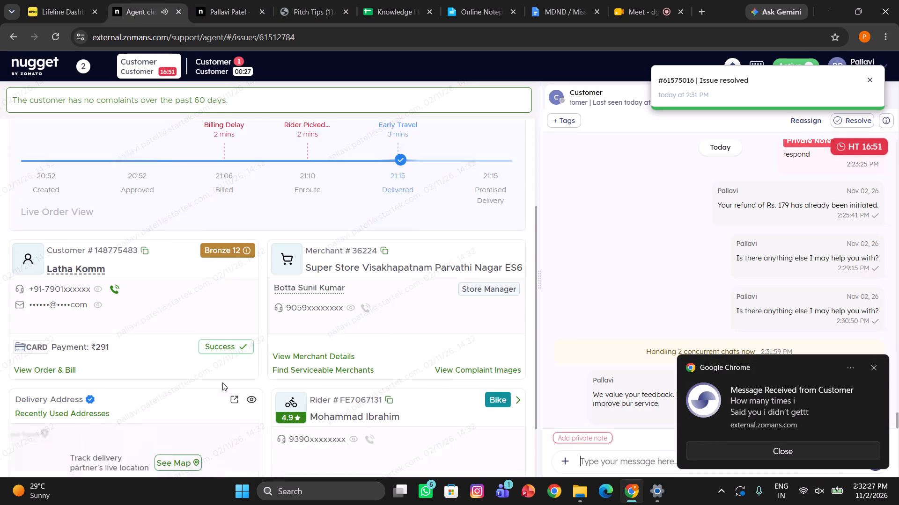
scroll(222, 382, down, 4)
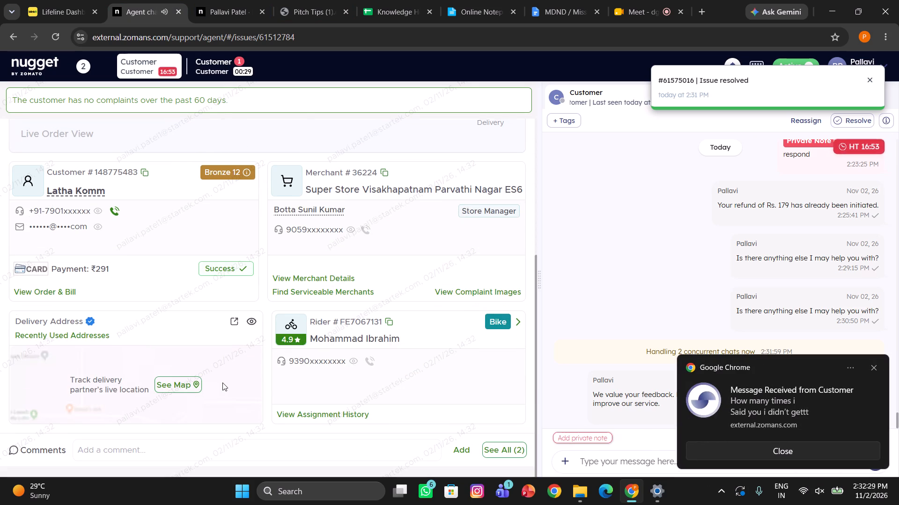
scroll(222, 382, down, 1)
click(140, 441)
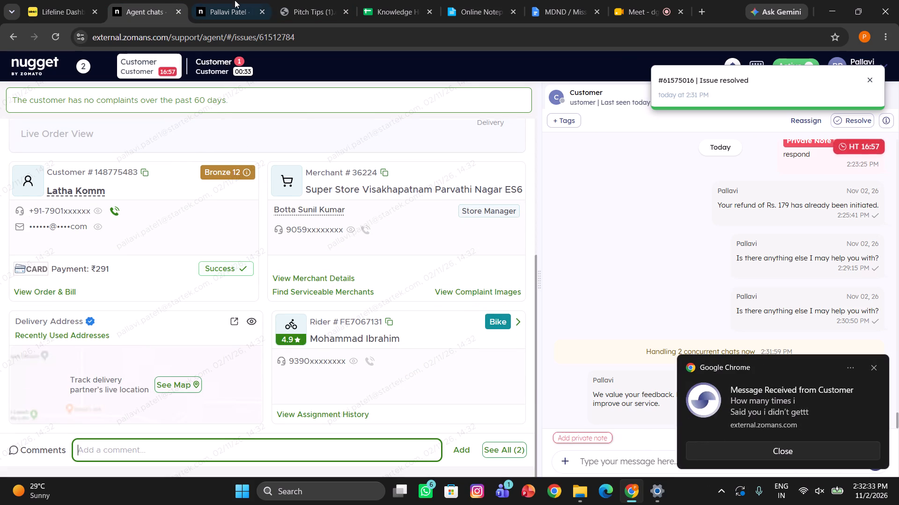
click(574, 436)
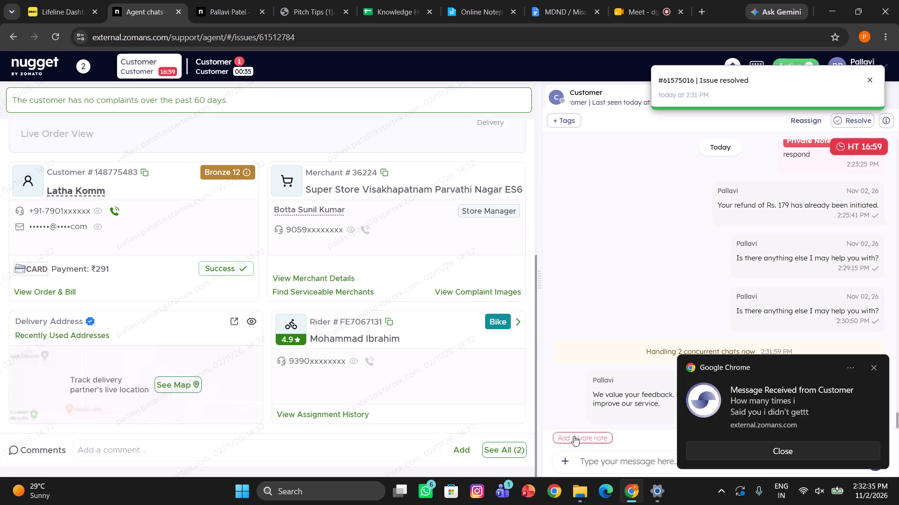
key(ctrl+v)
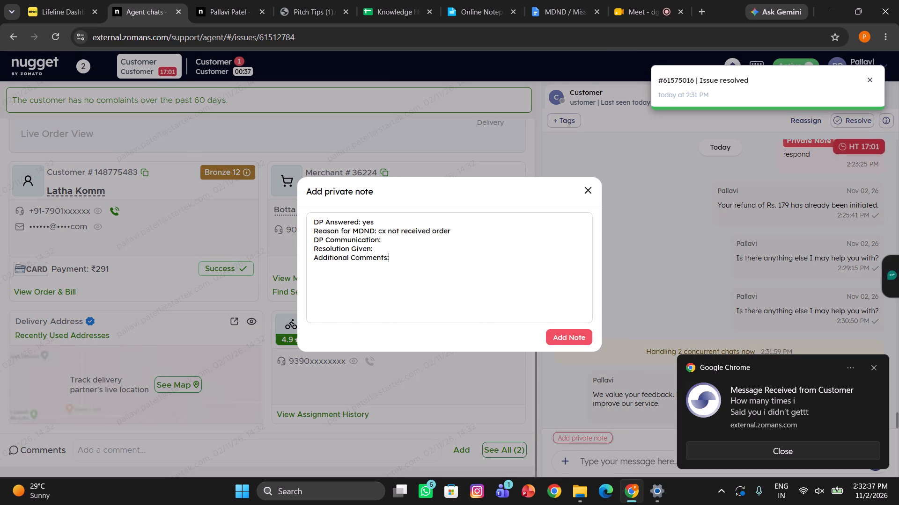
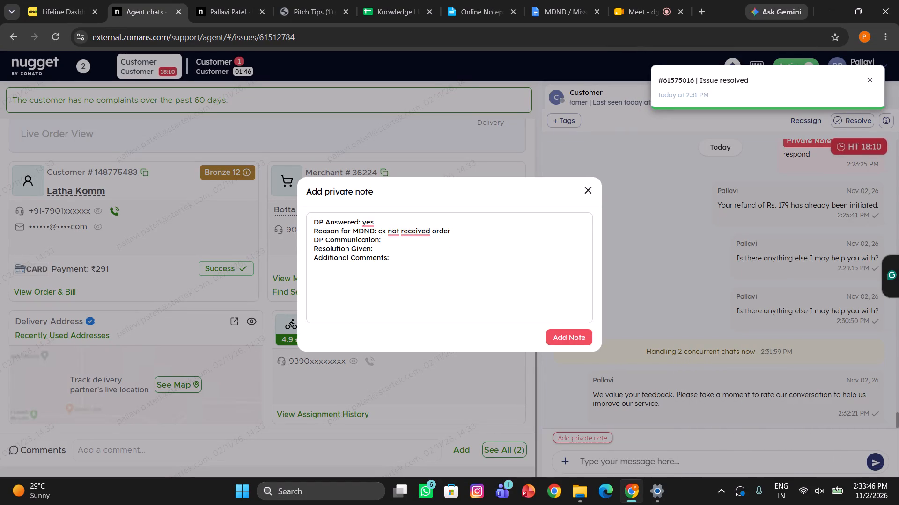
In the private note, set DP Answered and DP Communication to "na" and correct the MDND reason to "cx did not receive order".
text(na)
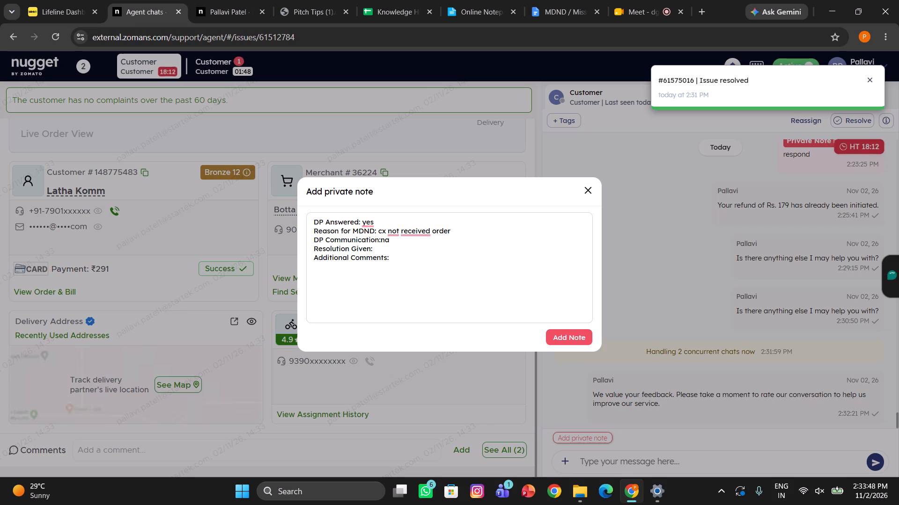
drag(375, 220, 363, 220)
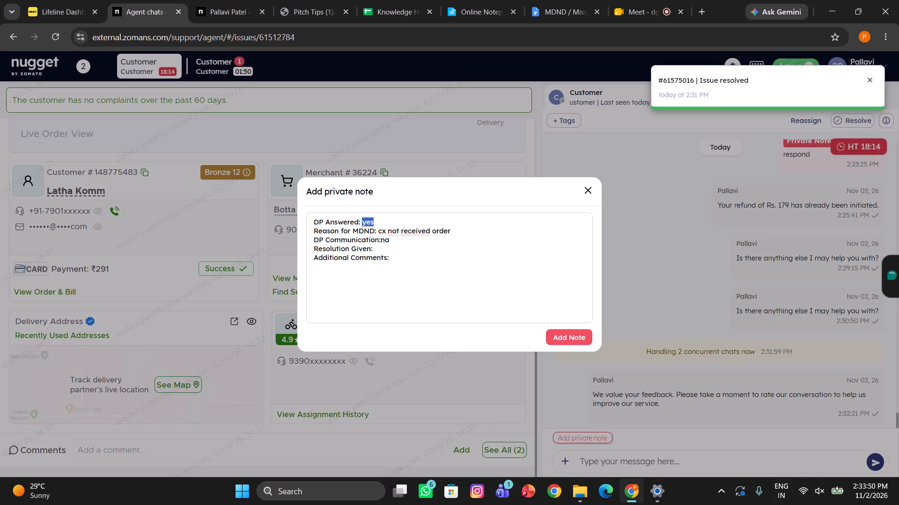
key(BackSpace)
text(na)
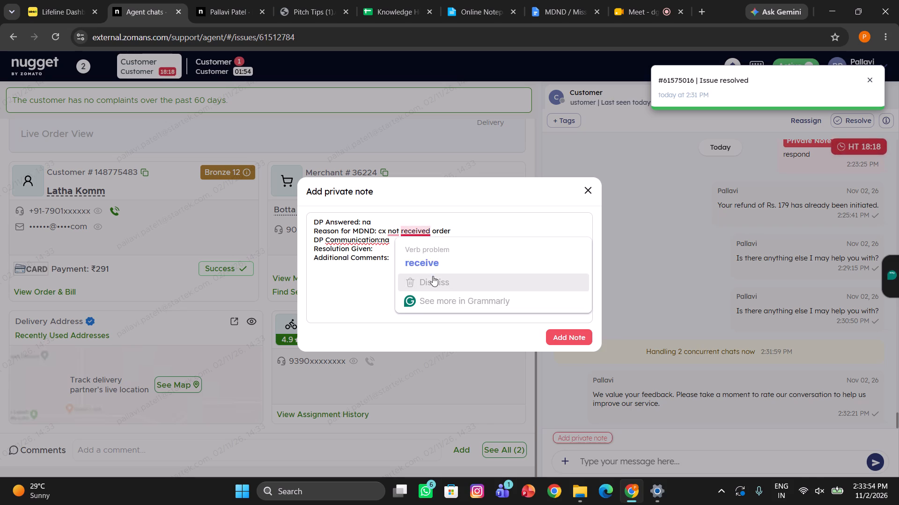
click(441, 265)
text(receive)
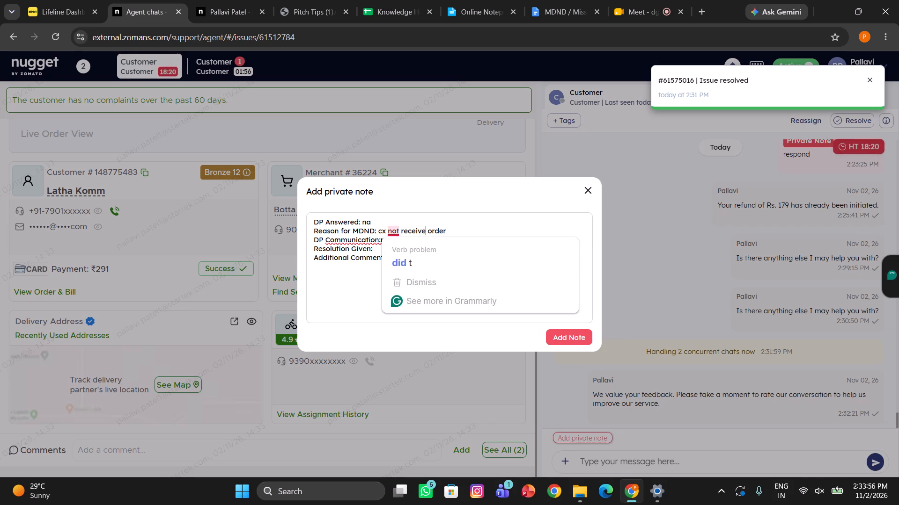
click(394, 252)
text(did)
key(space)
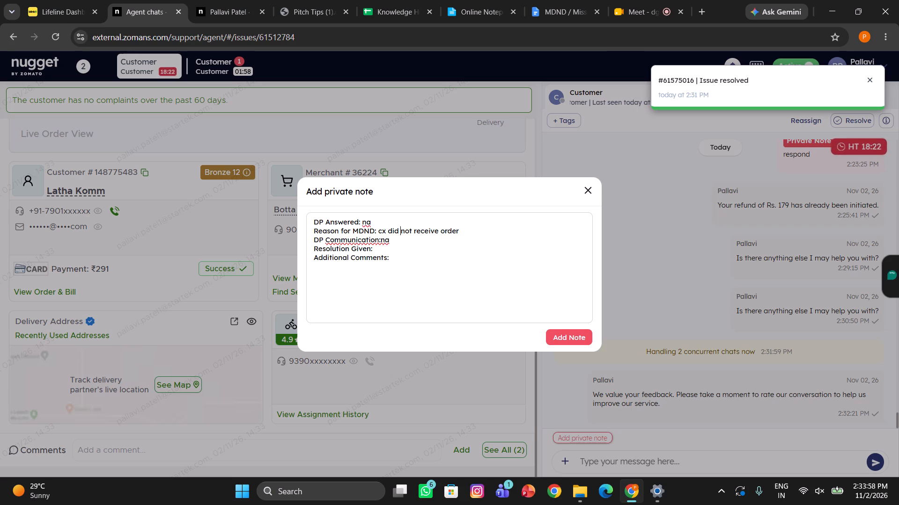
Enter "refund already initiated" as Resolution Given, space out the DP Communication entry, and add the private note to the chat.
click(380, 247)
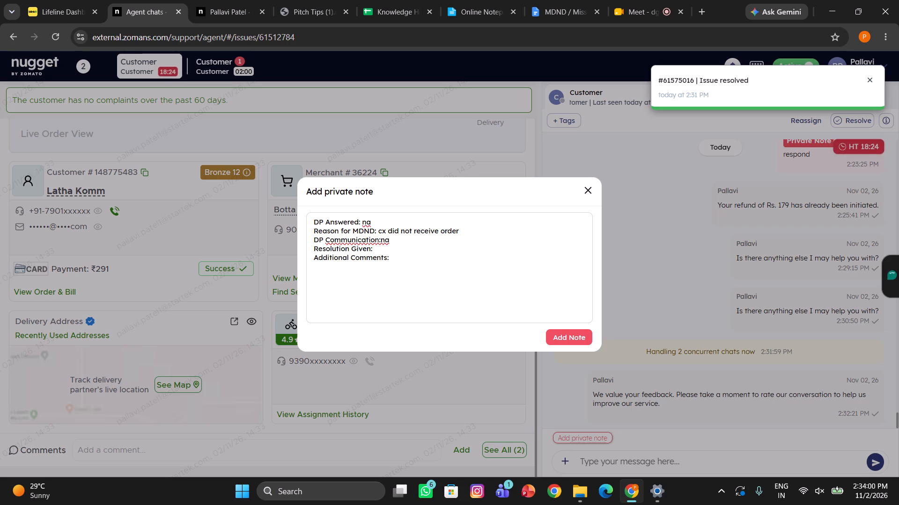
key(space)
text(refund)
key(space)
text(already)
key(space)
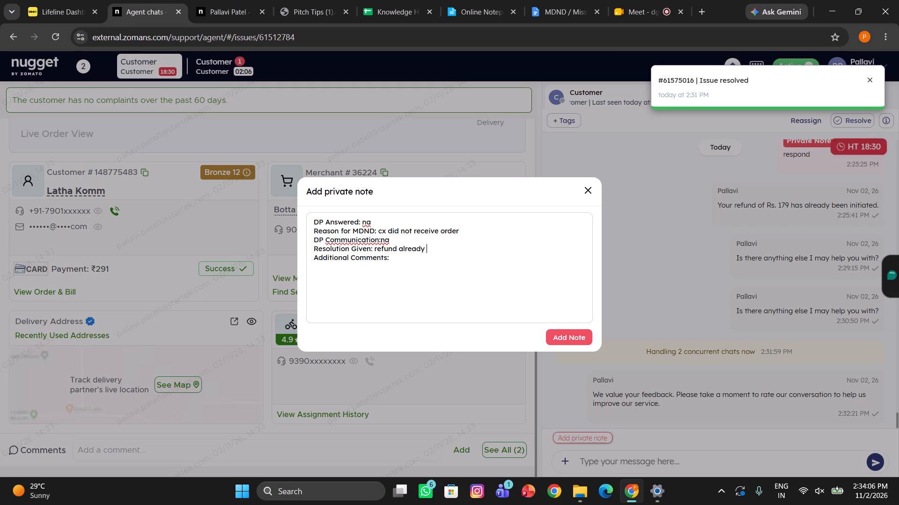
text(initiated)
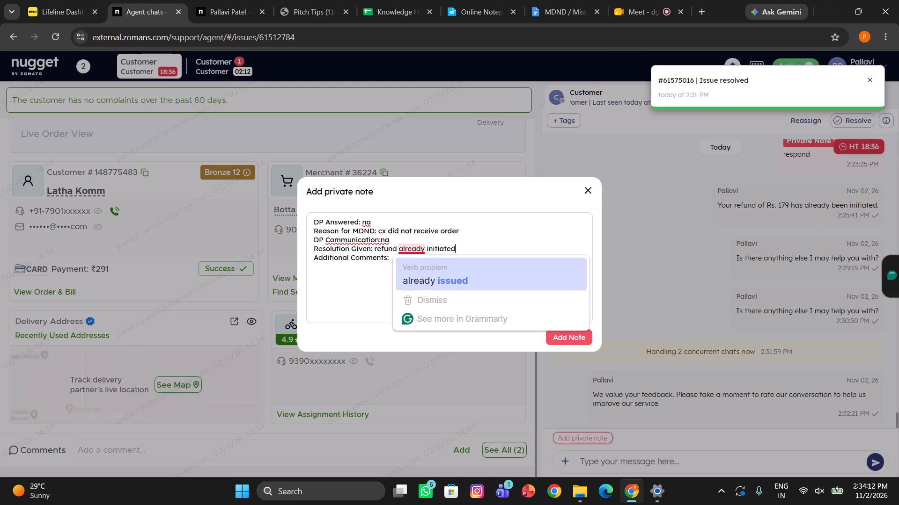
click(415, 281)
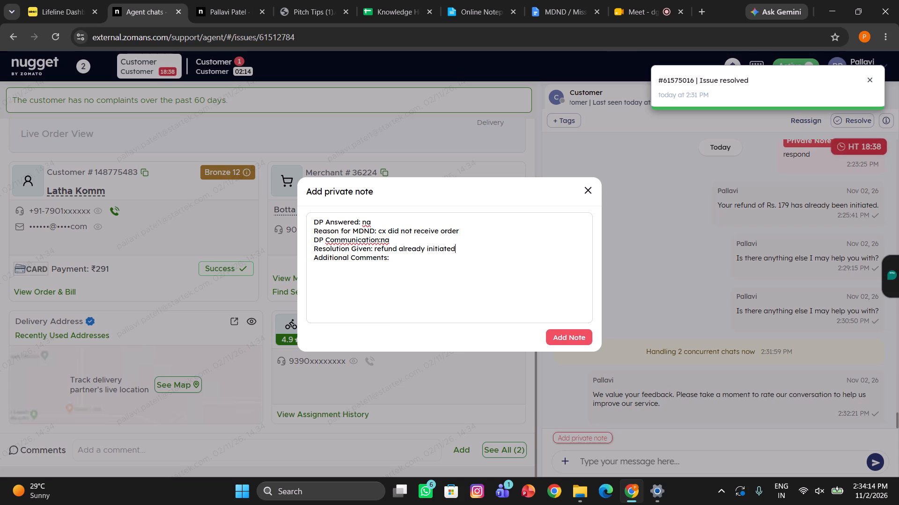
click(380, 240)
key(space)
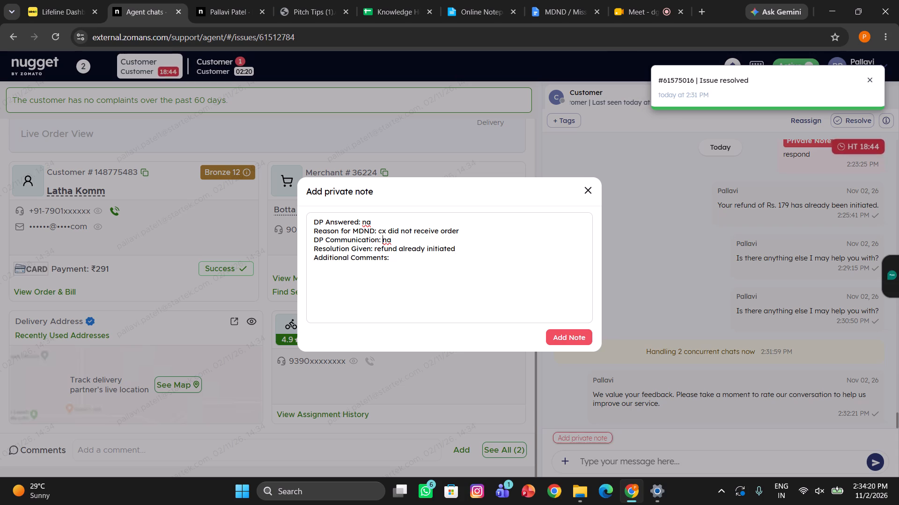
click(578, 336)
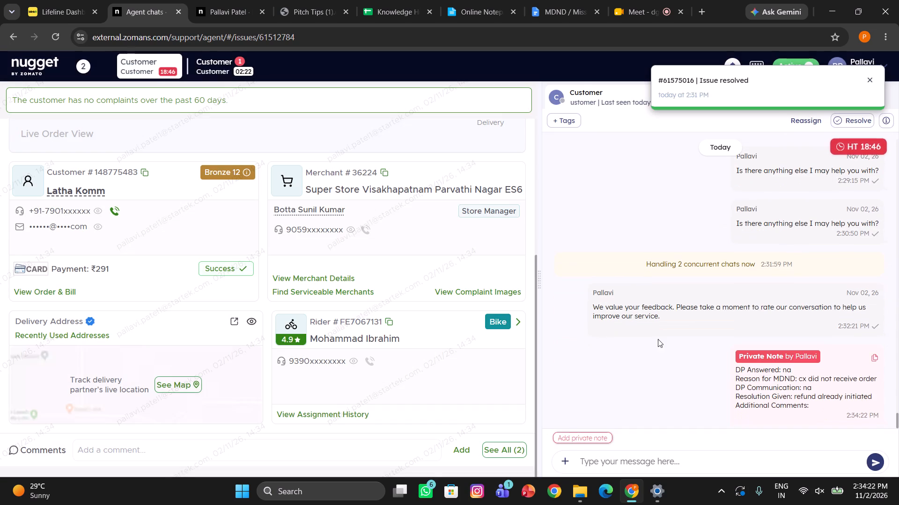
Send the closing canned response thanking the customer for choosing Blinkit.
click(617, 451)
click(599, 457)
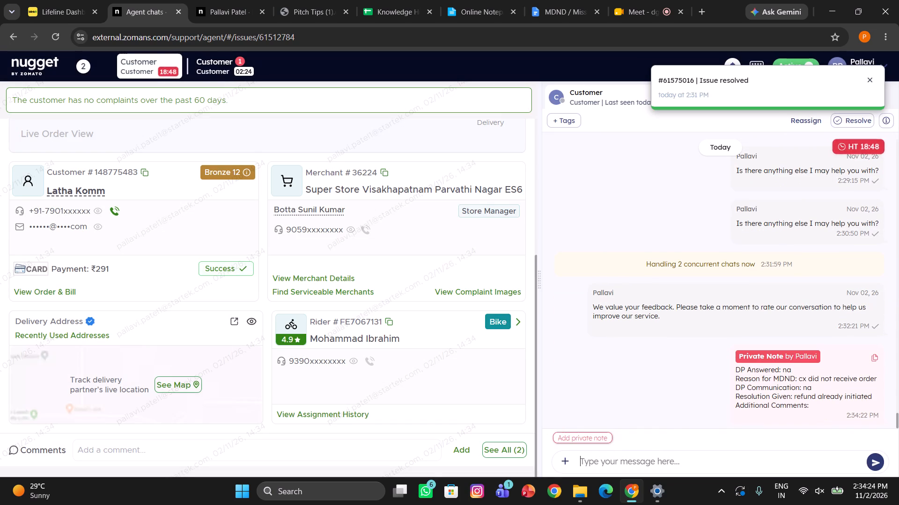
text(/clo)
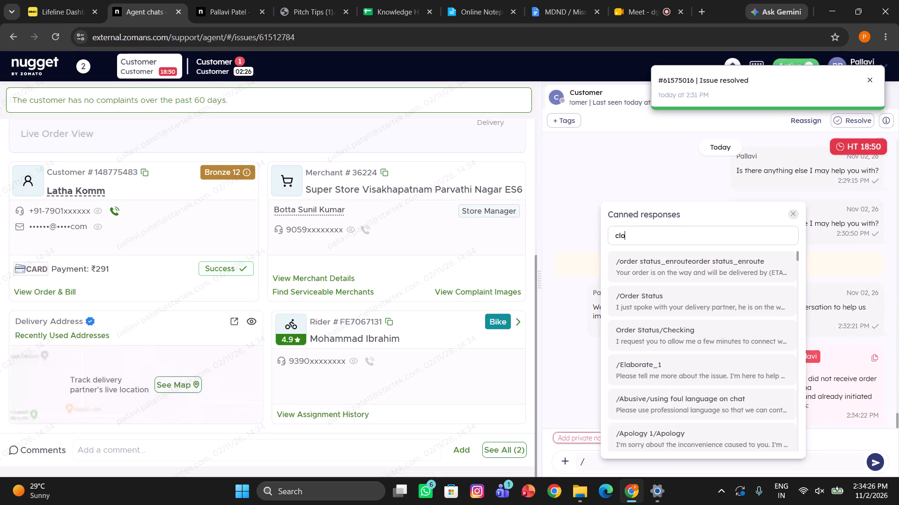
click(653, 271)
key(Return)
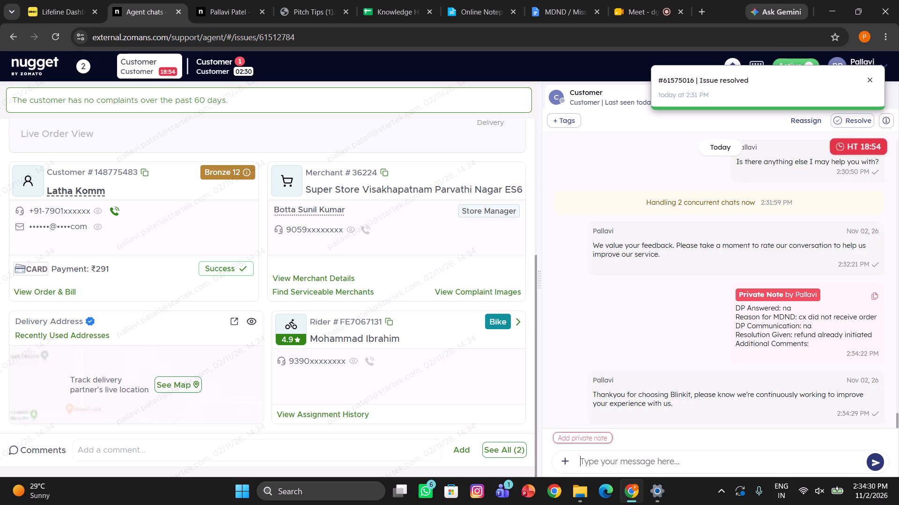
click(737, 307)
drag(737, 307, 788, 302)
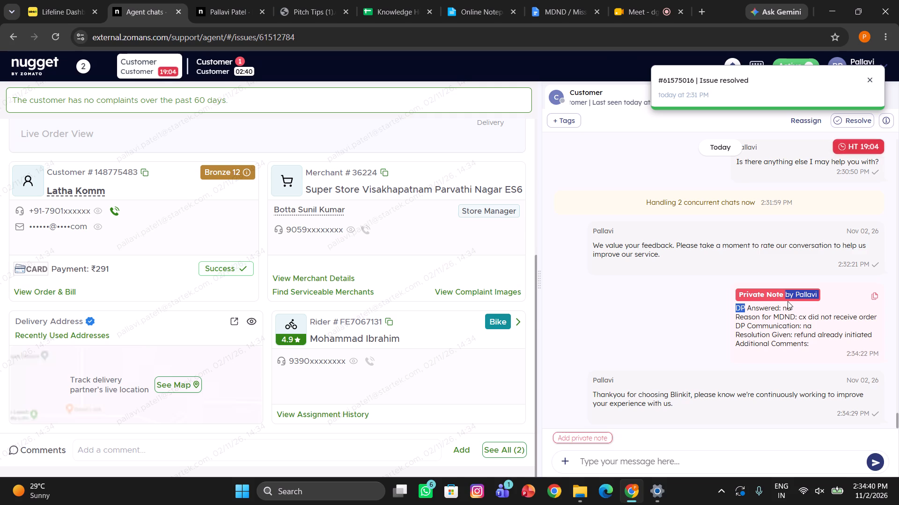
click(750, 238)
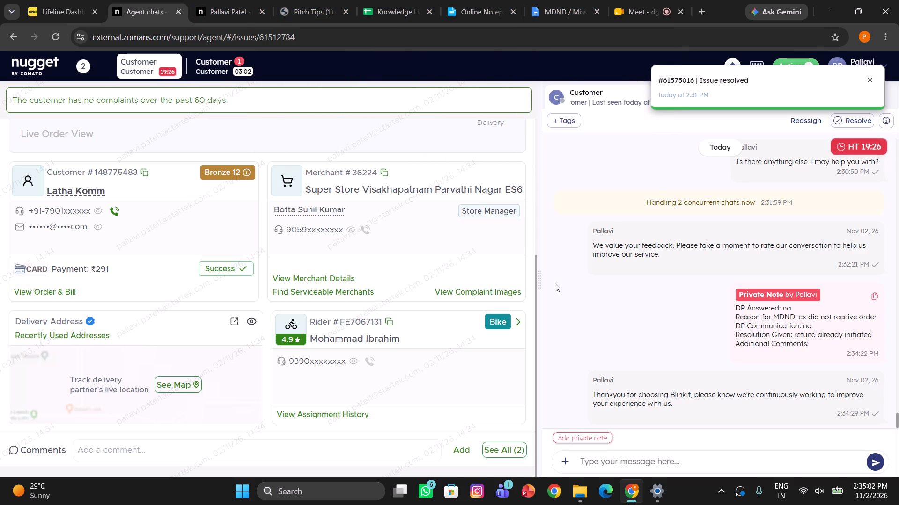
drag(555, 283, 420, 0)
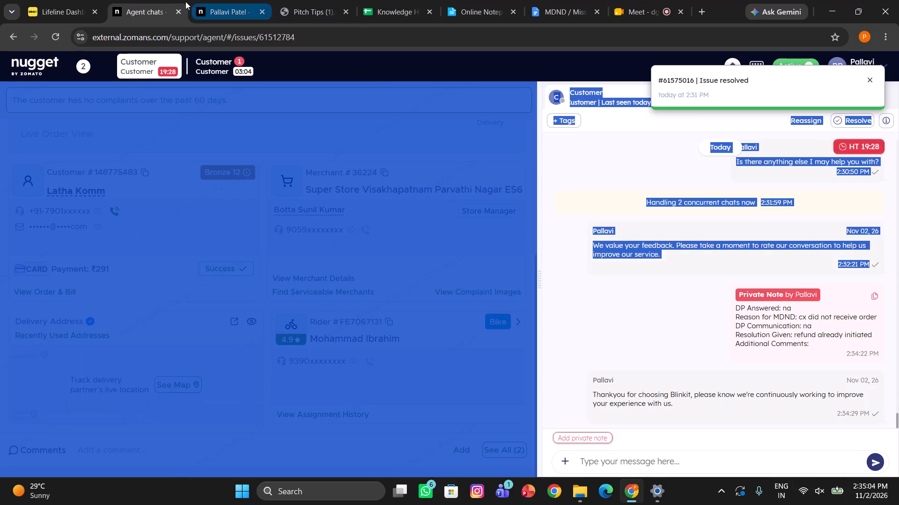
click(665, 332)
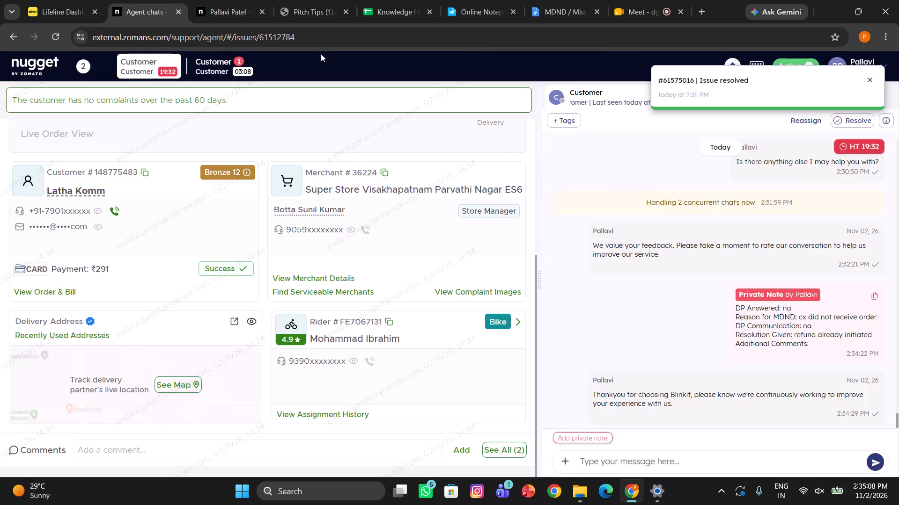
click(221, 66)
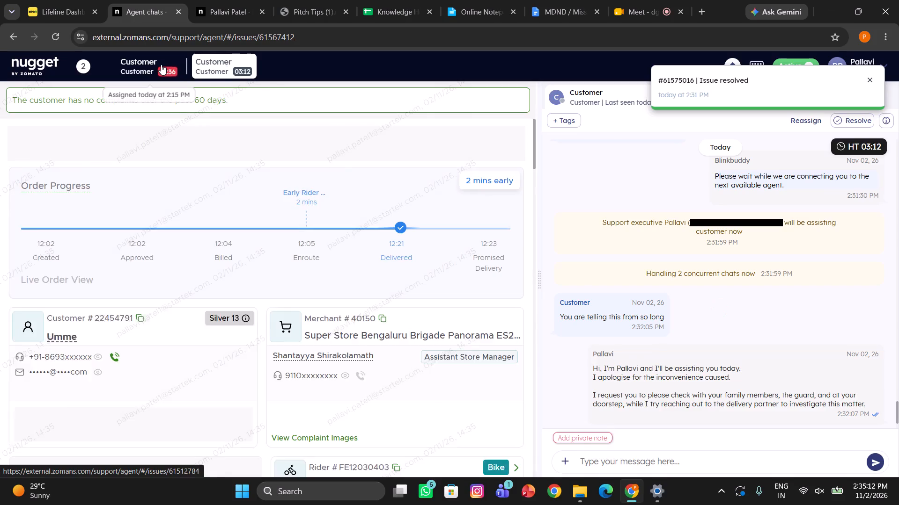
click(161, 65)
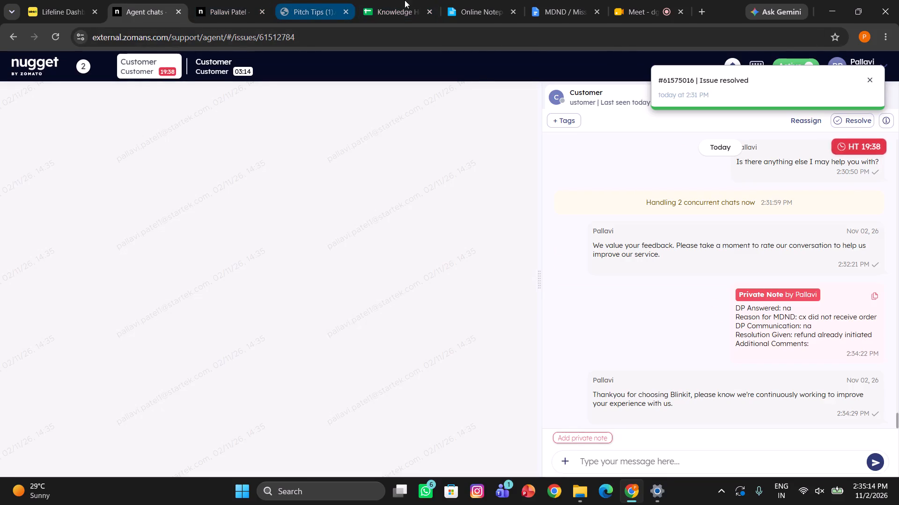
Copy the first VOC:-Mdnd template, with DP/SM yes and redelivery, from the online notepad into the ₹179 refund chat's comment field.
click(476, 0)
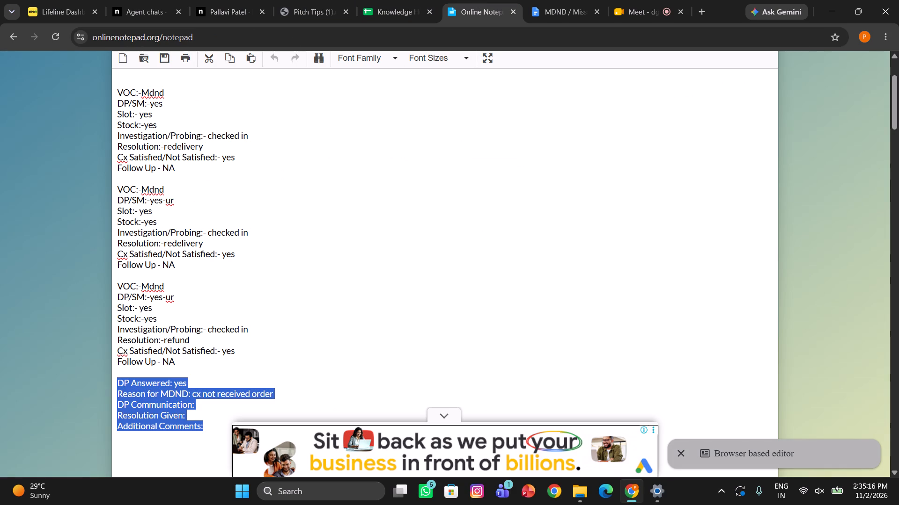
click(187, 169)
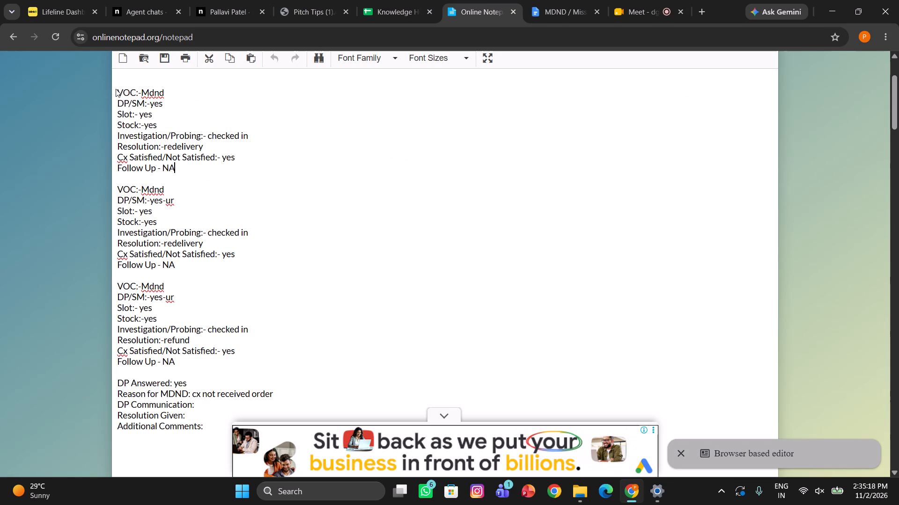
drag(118, 89, 183, 170)
key(ctrl+c)
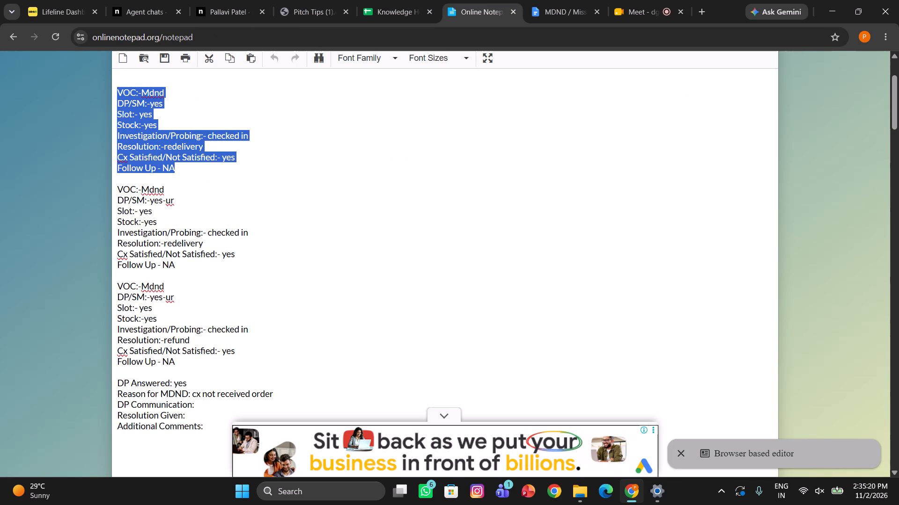
click(157, 2)
scroll(218, 276, down, 3)
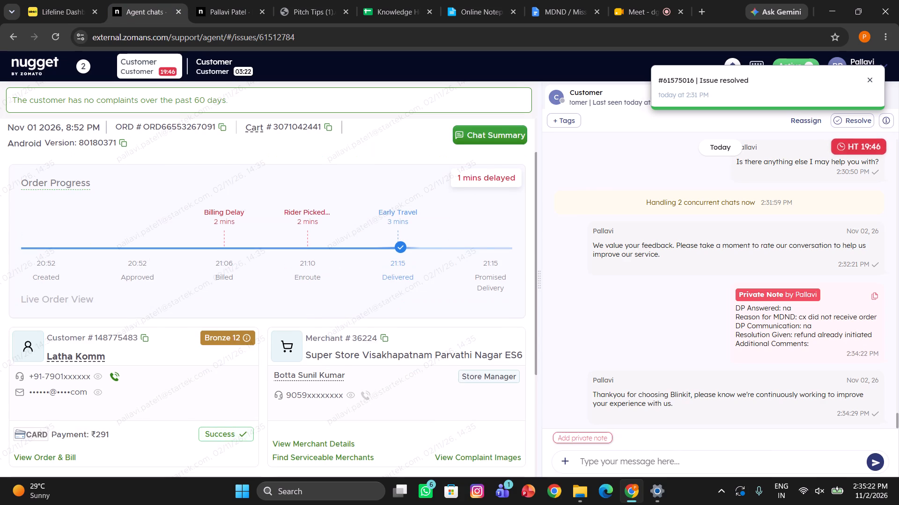
scroll(167, 402, down, 3)
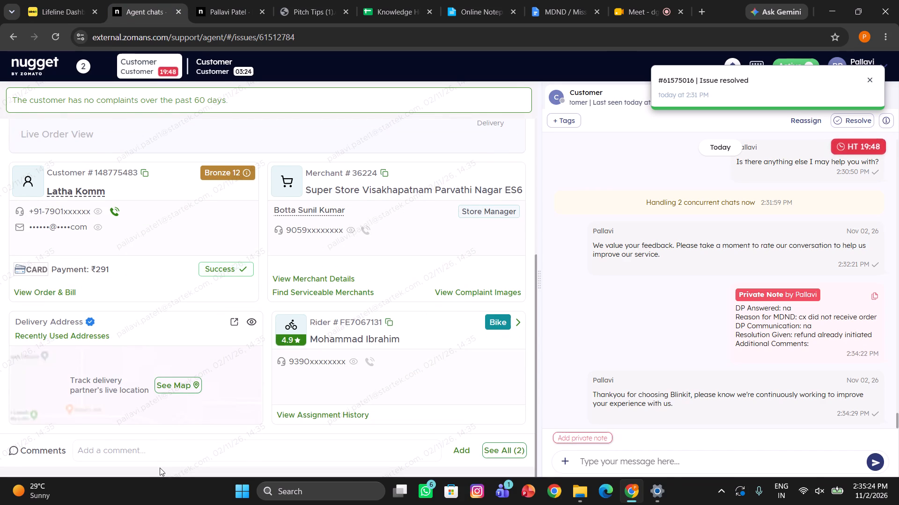
click(136, 454)
key(ctrl+v)
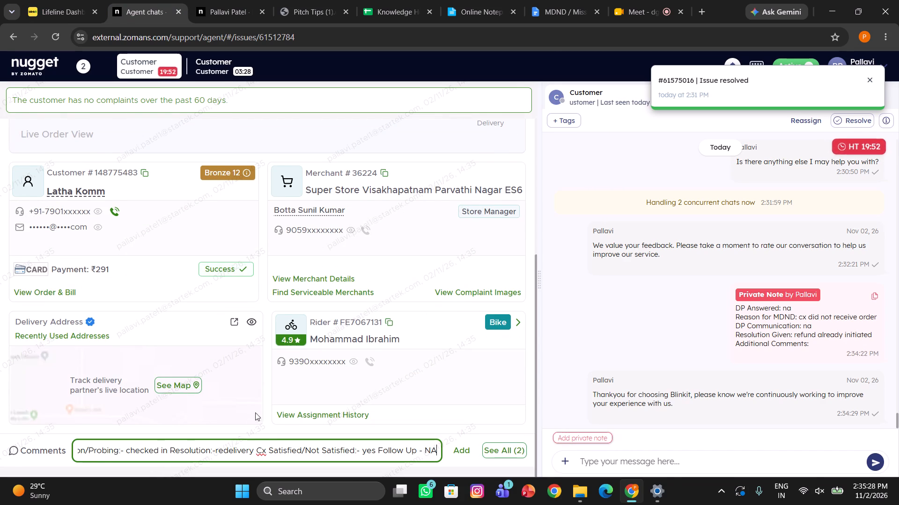
Change the Resolution in the comment to "shared details" and add the comment.
drag(252, 448, 218, 454)
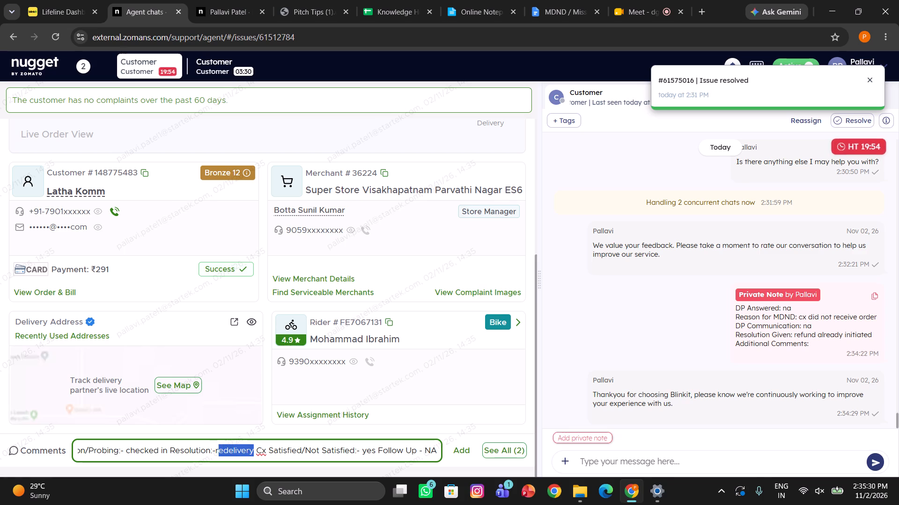
drag(218, 454, 216, 454)
key(BackSpace)
text(shared details)
scroll(216, 454, right, 3)
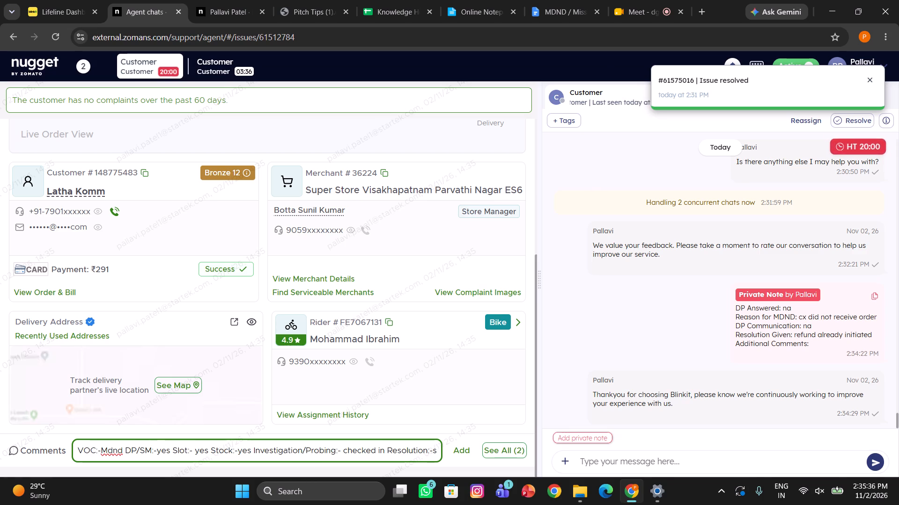
scroll(129, 453, right, 1)
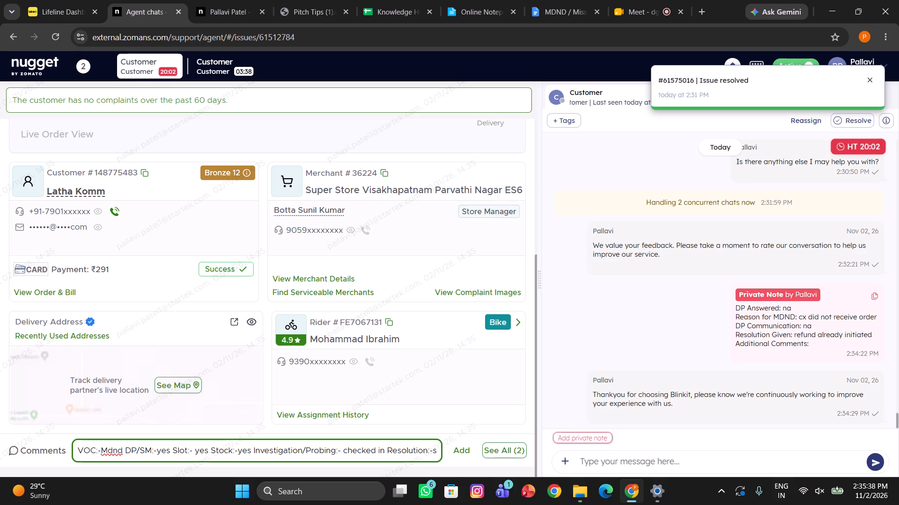
click(141, 449)
key(Return)
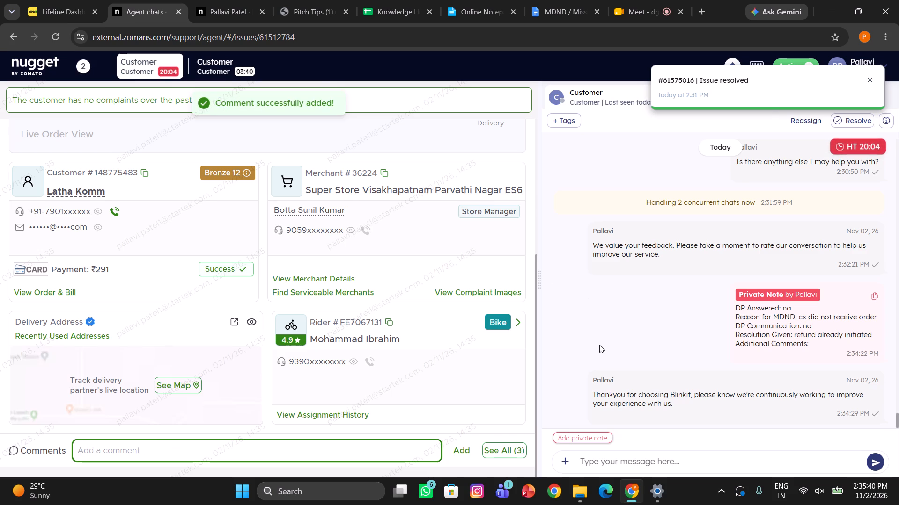
Resolve the ₹291 order chat with the disposition tag "MDND – Service No" only.
click(855, 119)
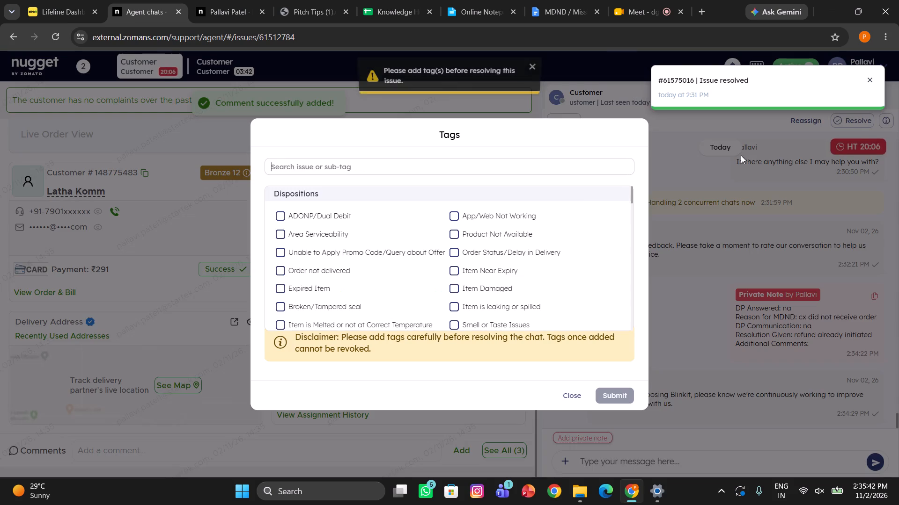
text(mdnd)
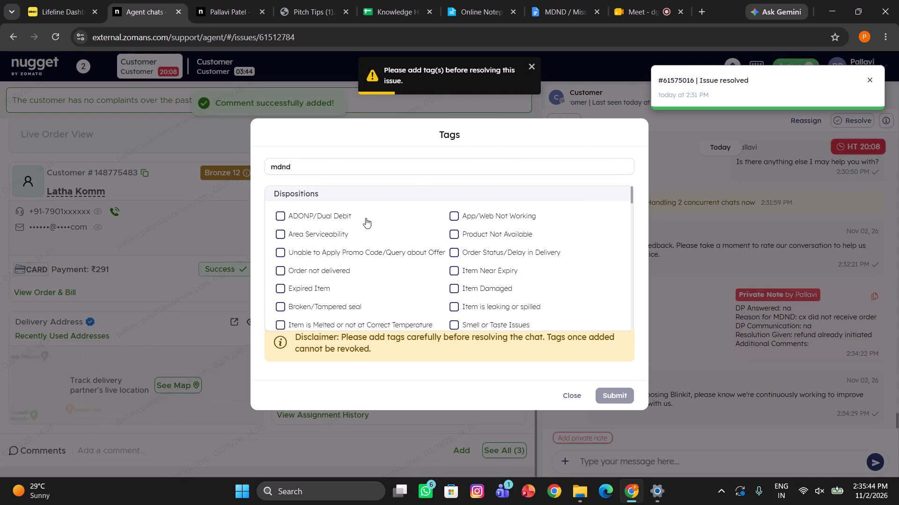
click(335, 235)
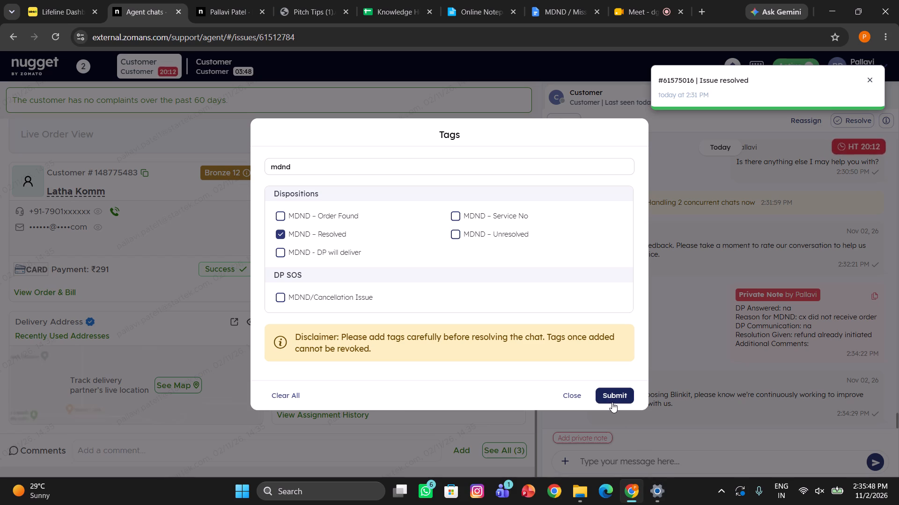
click(337, 232)
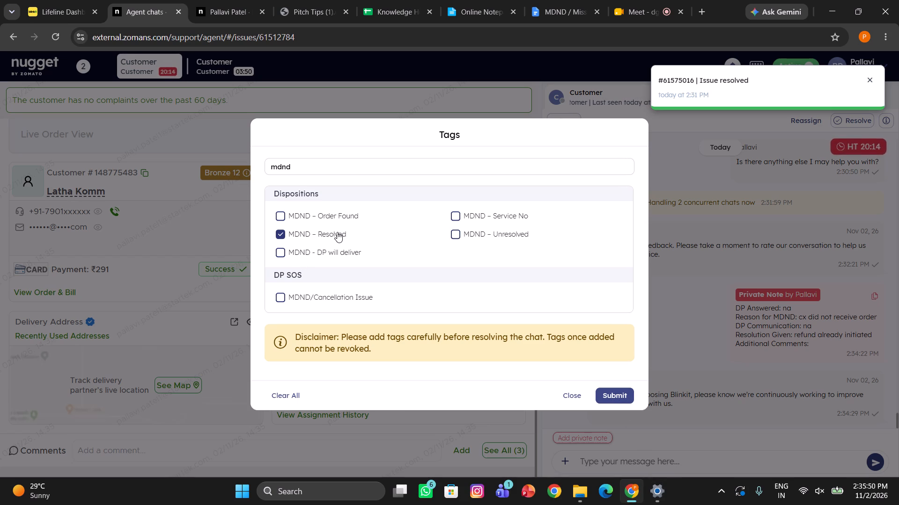
click(491, 217)
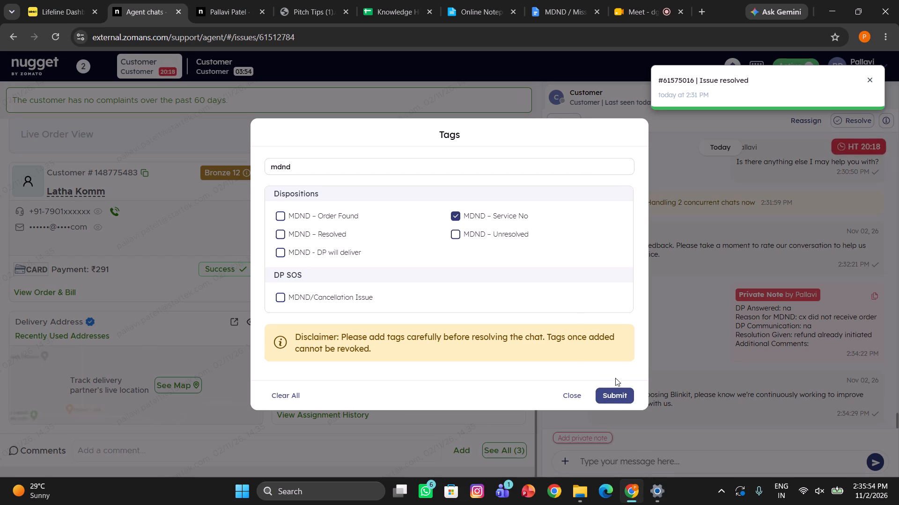
click(612, 388)
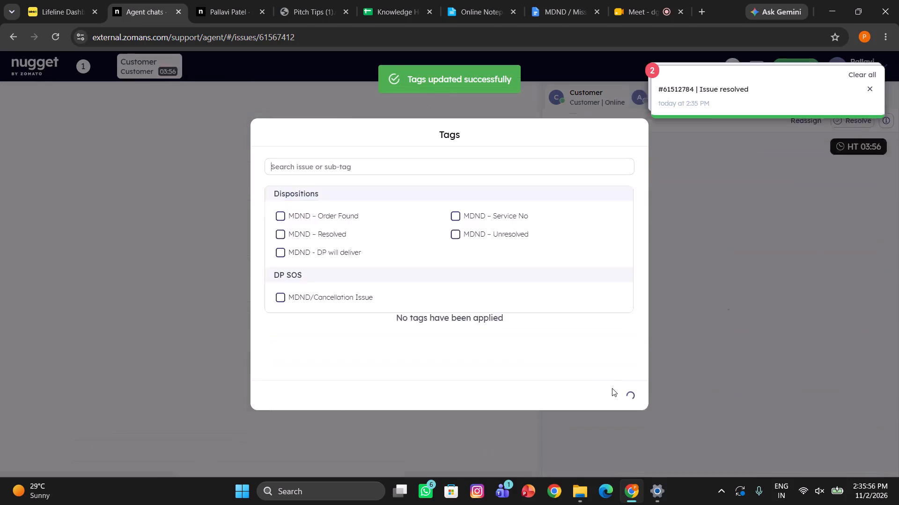
Open the newly assigned missing-order chat and send the suggested greeting asking the customer to check with family, the guard and the doorstep.
scroll(612, 388, down, 3)
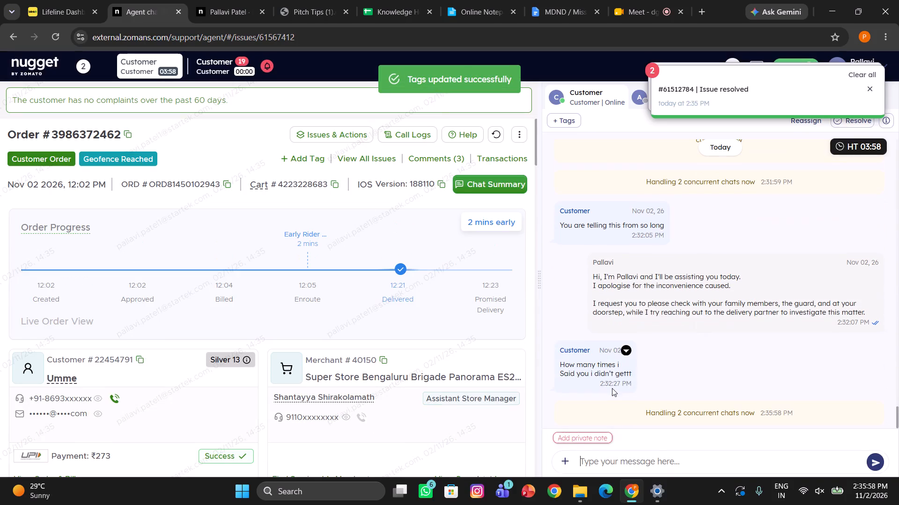
scroll(612, 388, down, 1)
click(232, 64)
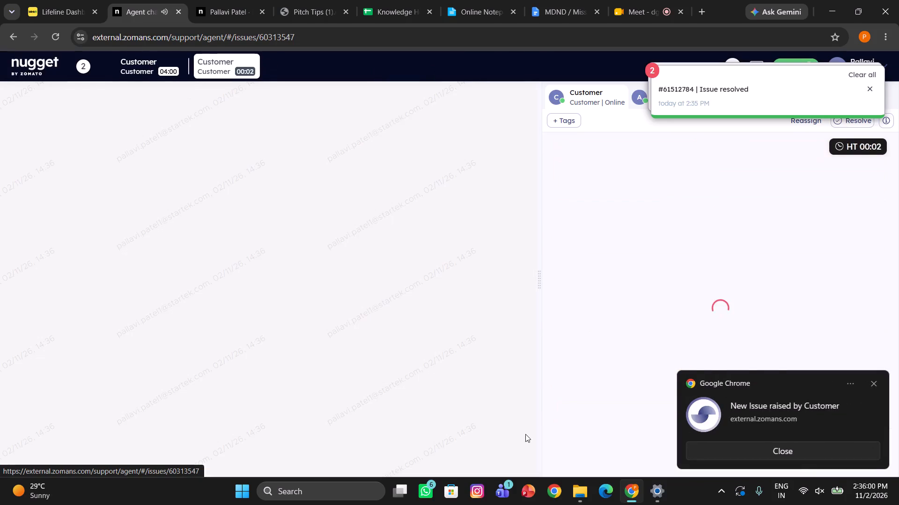
click(582, 409)
click(582, 409)
key(Return)
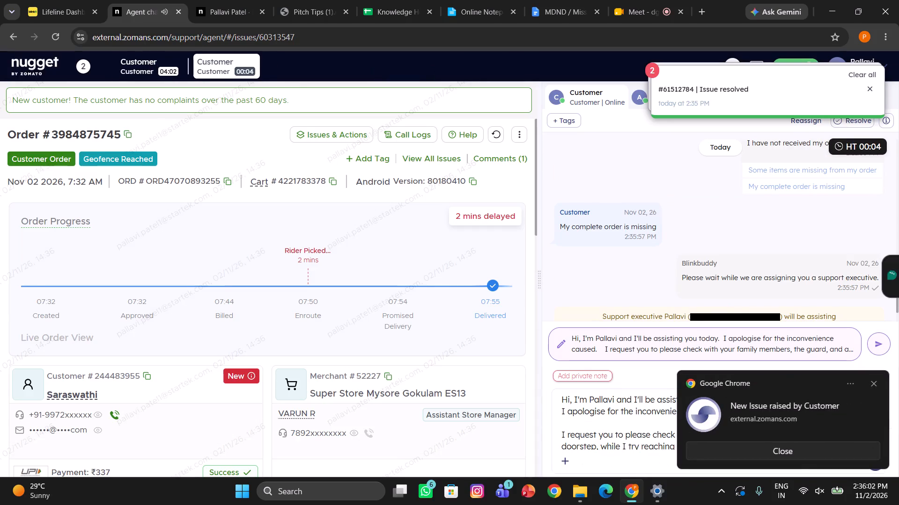
Return to the ₹273 undelivered order chat and check the customer's latest messages.
click(166, 78)
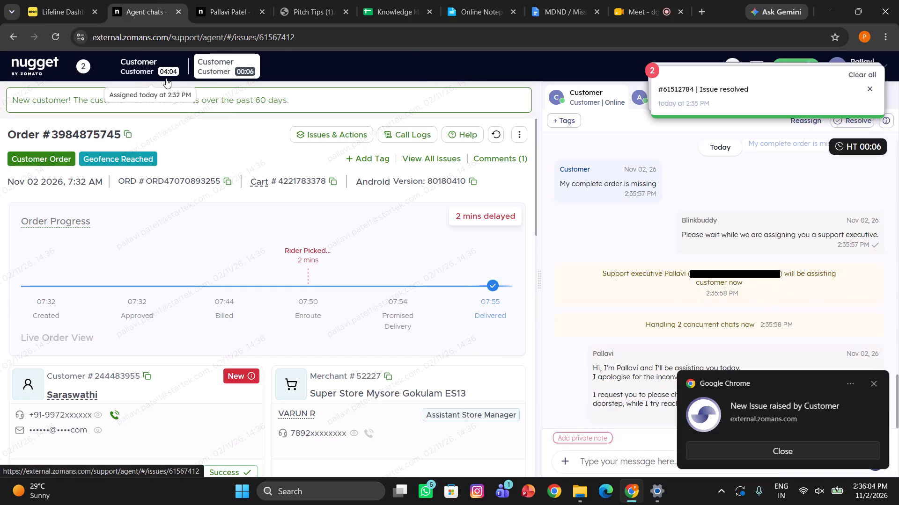
scroll(578, 239, down, 4)
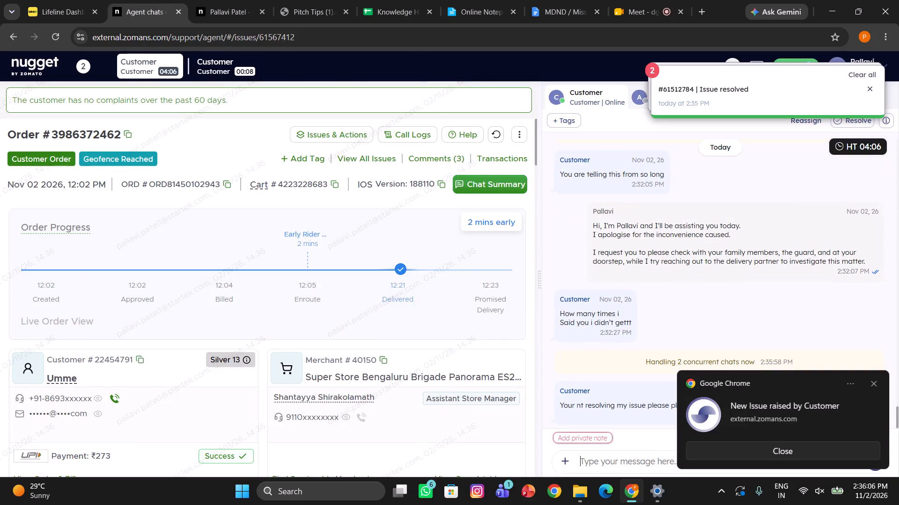
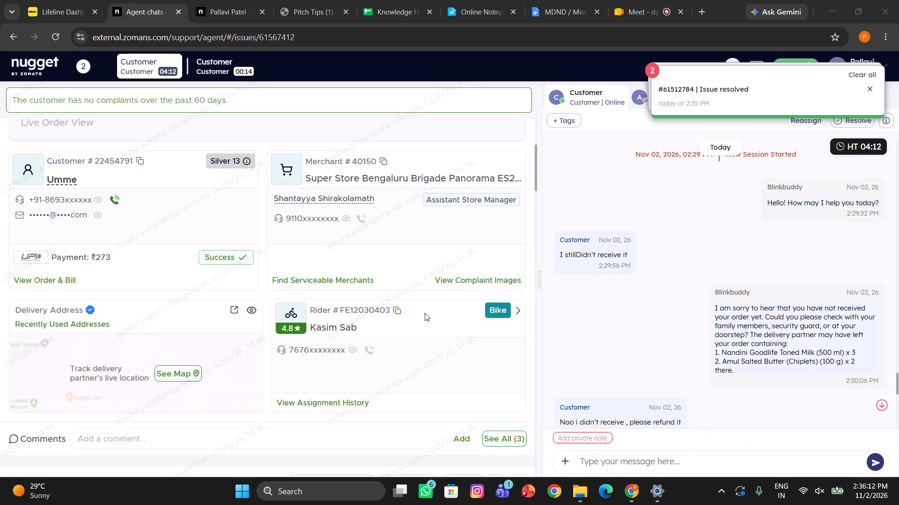
Start a call to the delivery rider of the ₹273 order.
click(370, 348)
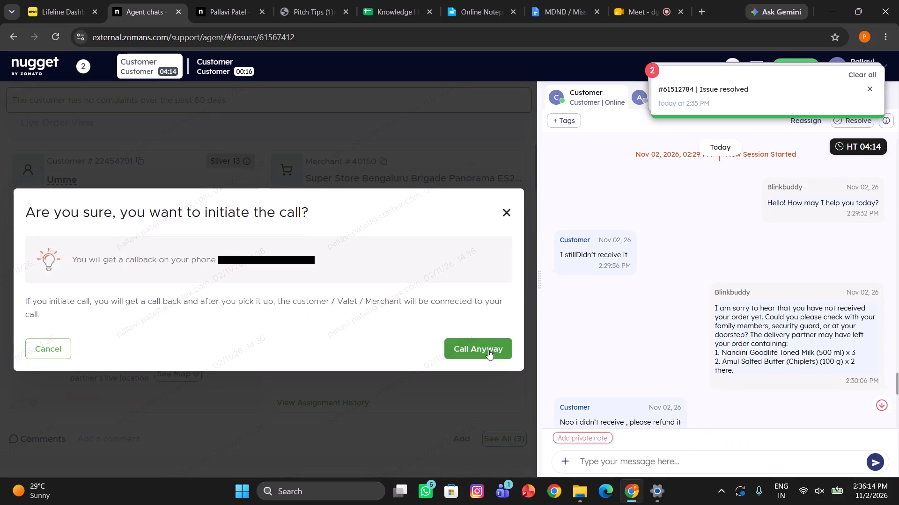
click(488, 350)
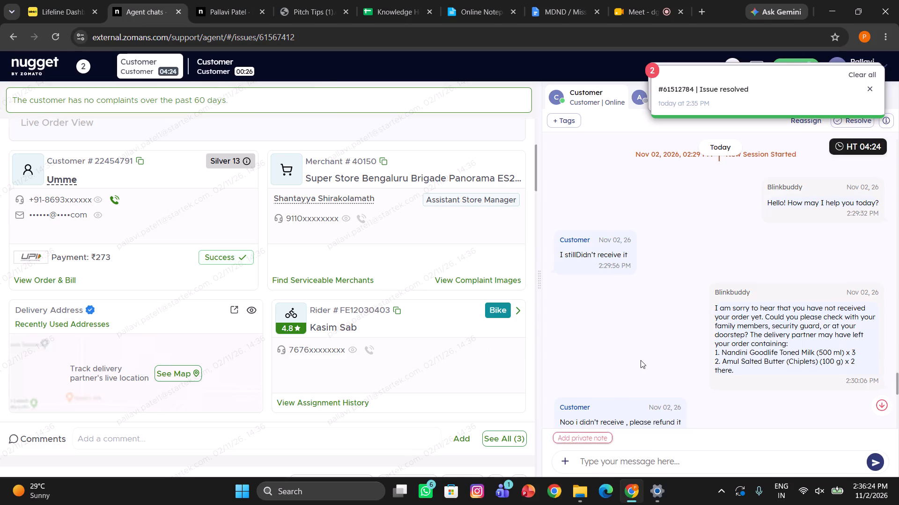
Add the private note "called dp" to the ₹273 undelivered order chat.
scroll(641, 360, down, 5)
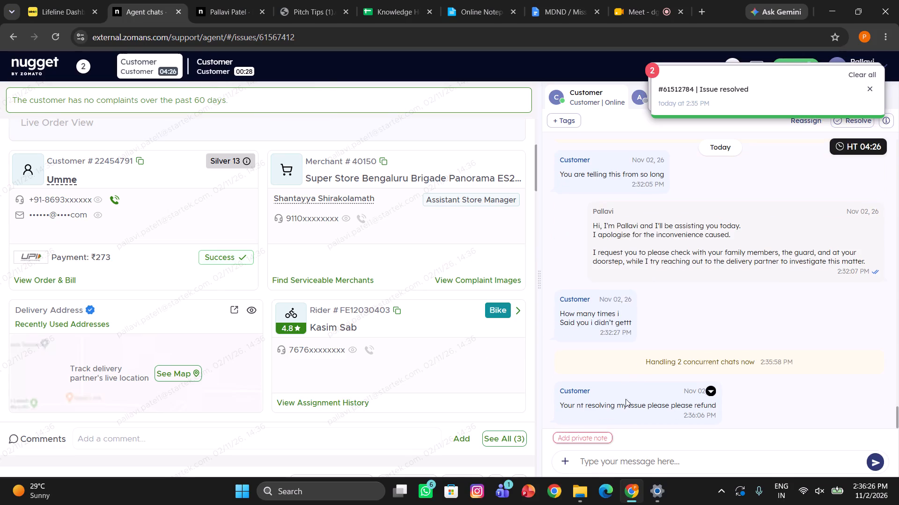
click(568, 433)
text(call)
text(ed dp)
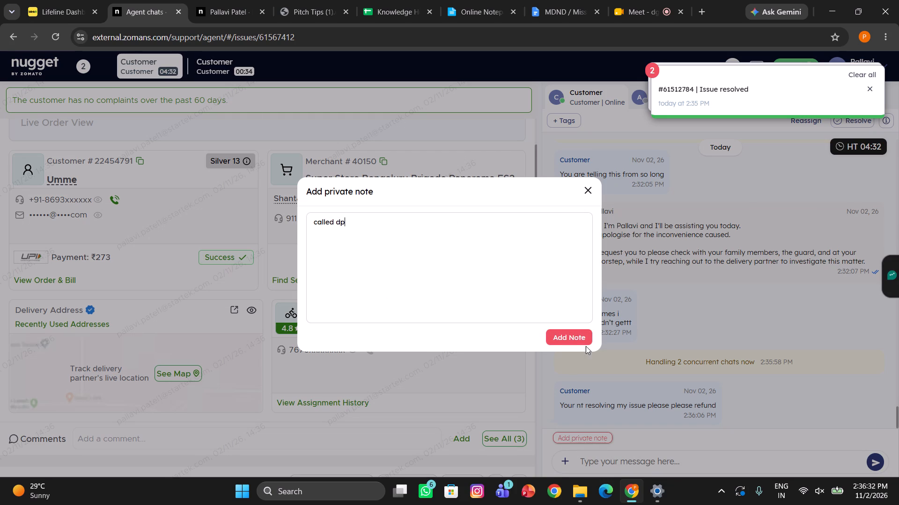
click(578, 342)
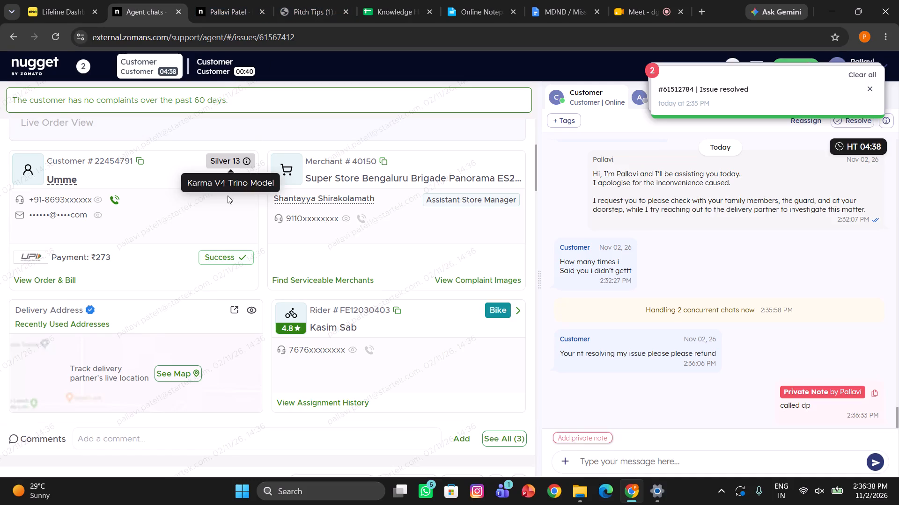
Review the earlier sessions and private notes in the ₹273 order's chat history, and reveal the order's delivery address.
scroll(523, 194, right, 3)
scroll(676, 252, up, 6)
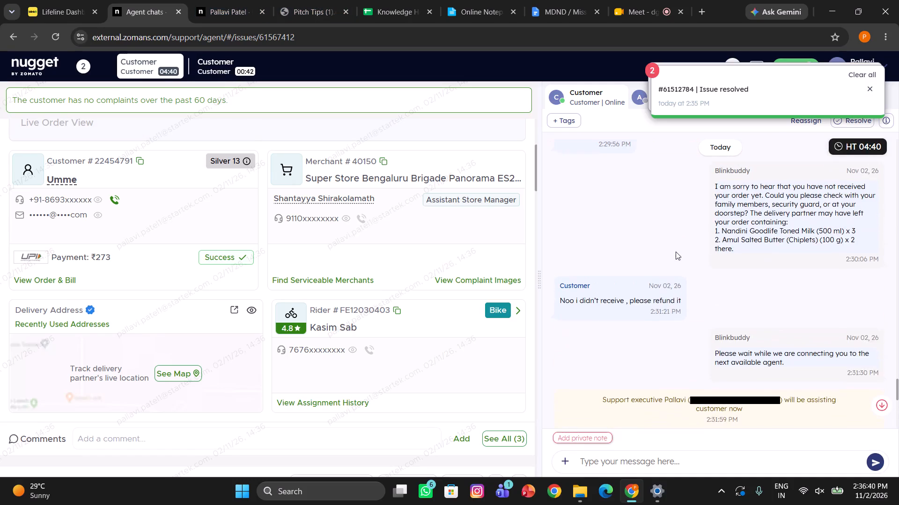
scroll(676, 252, up, 4)
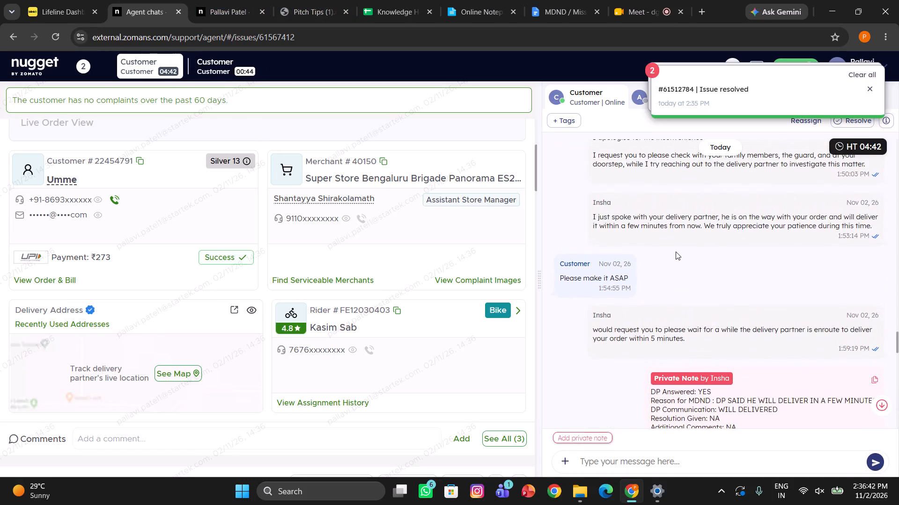
scroll(676, 252, up, 7)
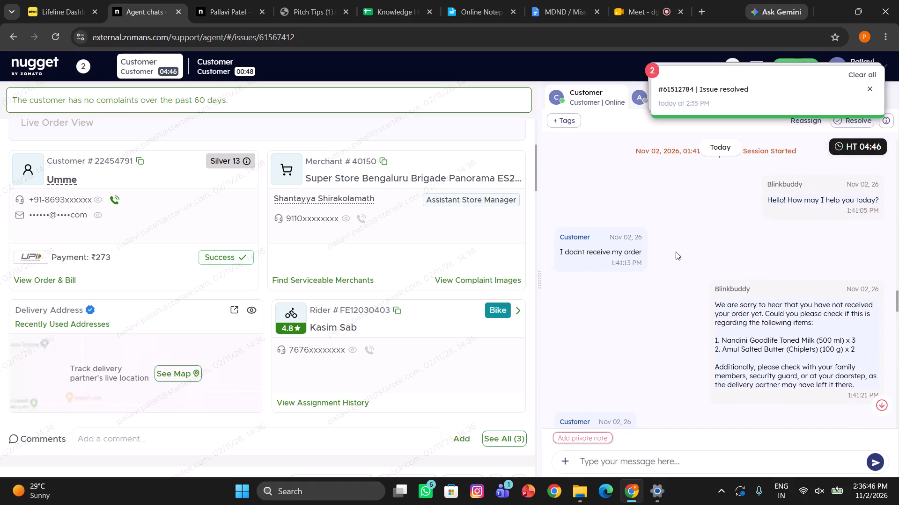
scroll(676, 252, up, 7)
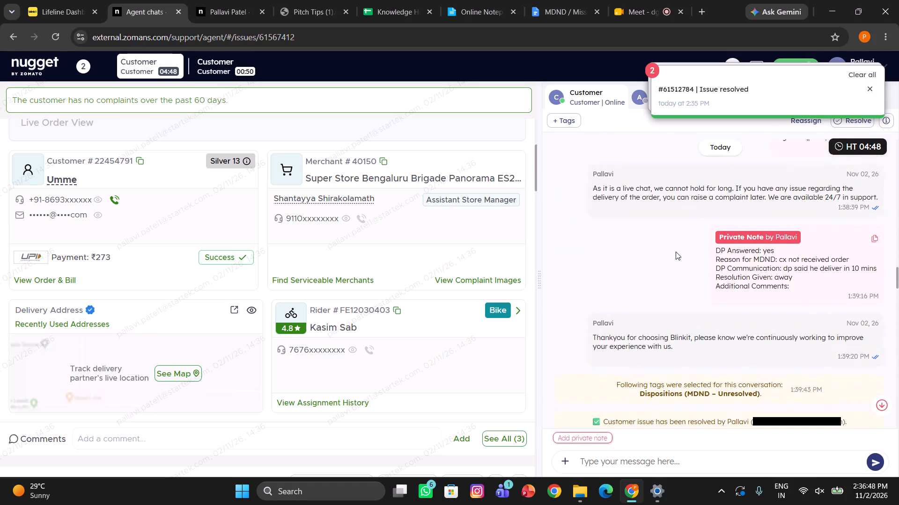
scroll(676, 252, up, 1)
scroll(676, 252, down, 4)
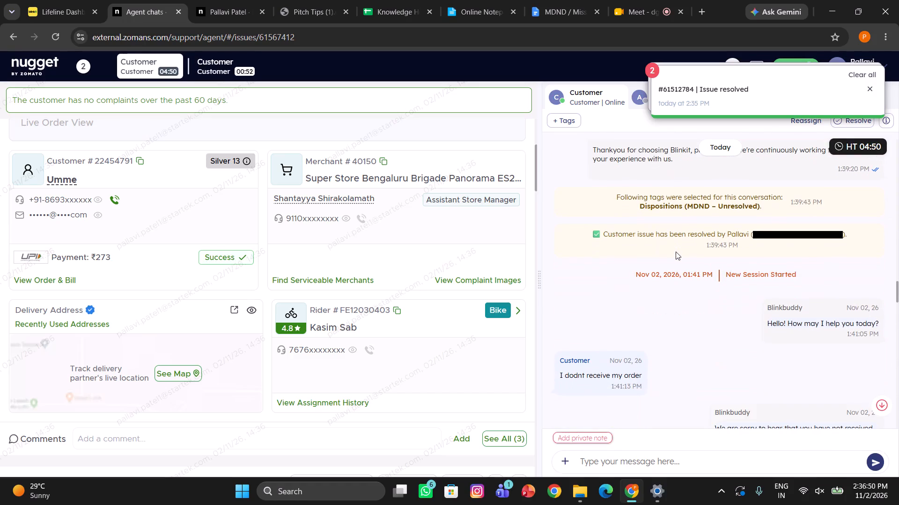
scroll(676, 252, down, 6)
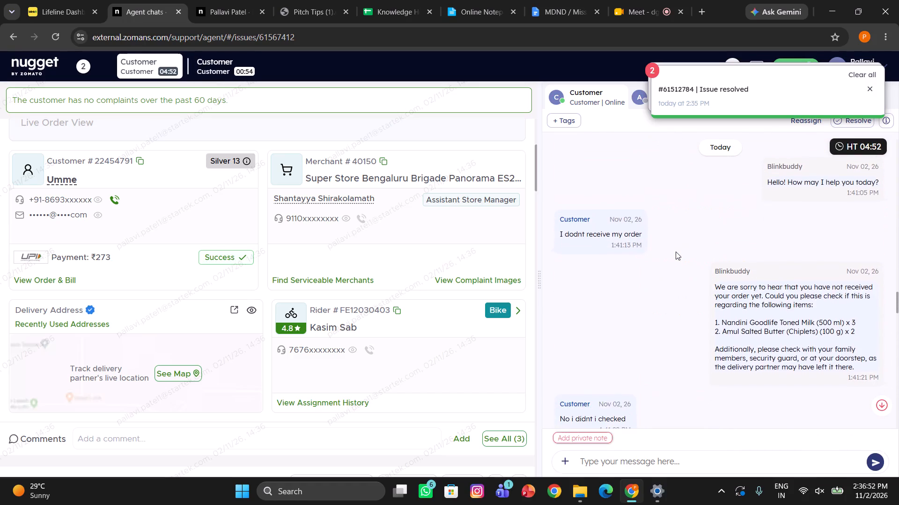
scroll(675, 250, up, 4)
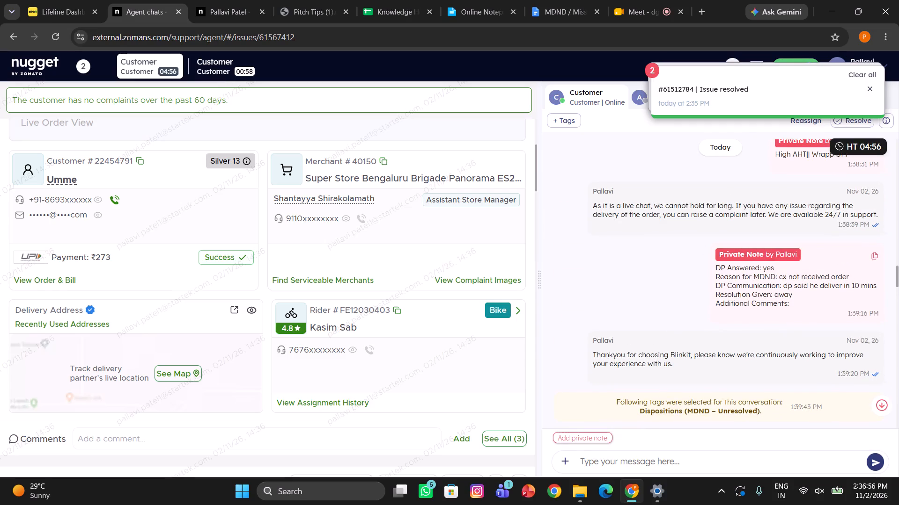
scroll(743, 292, down, 10)
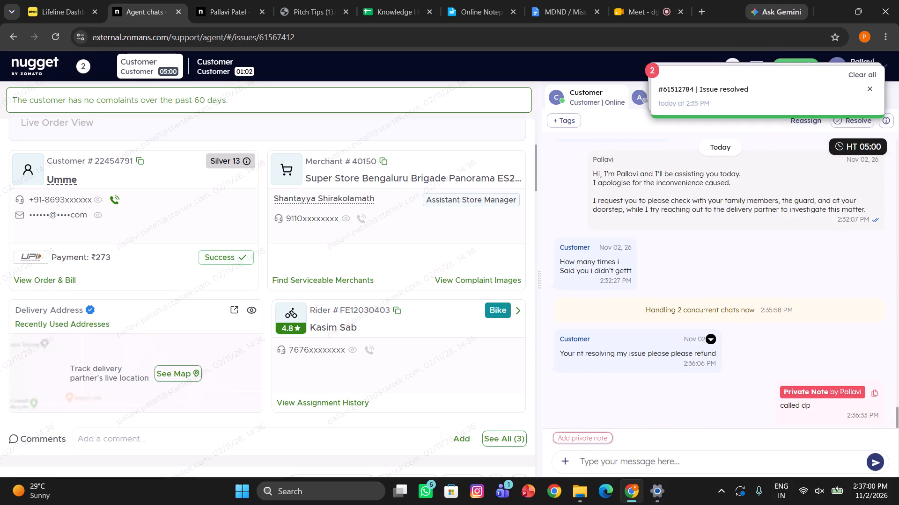
click(258, 306)
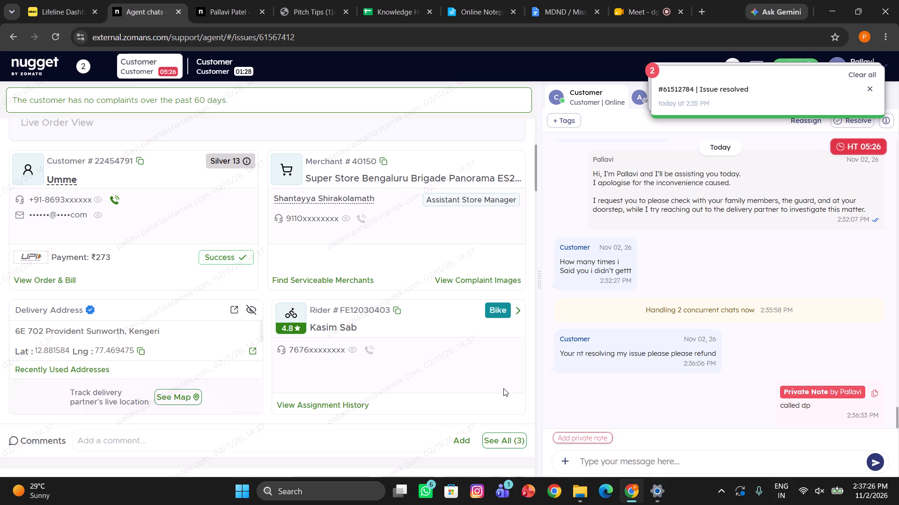
Send the canned contact-number confirmation message, replacing both number placeholders with the first four digits of the customer's phone number.
click(594, 464)
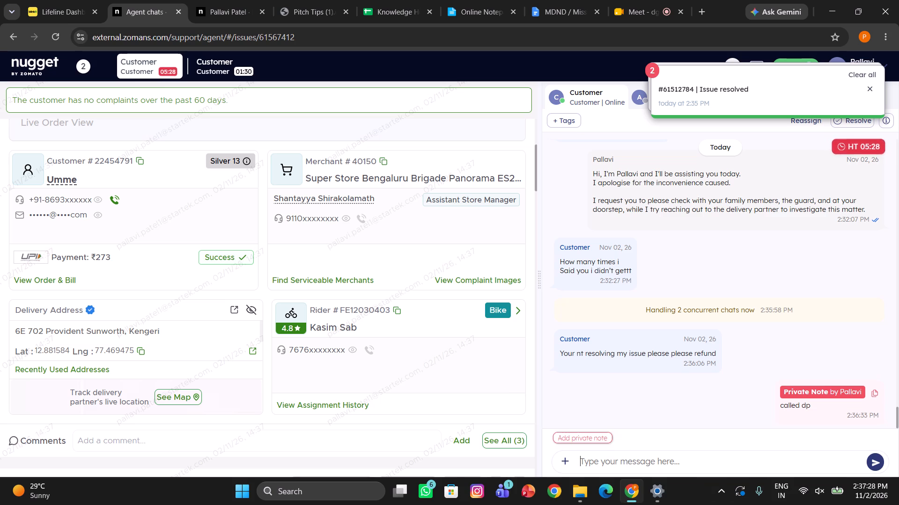
text(/thi)
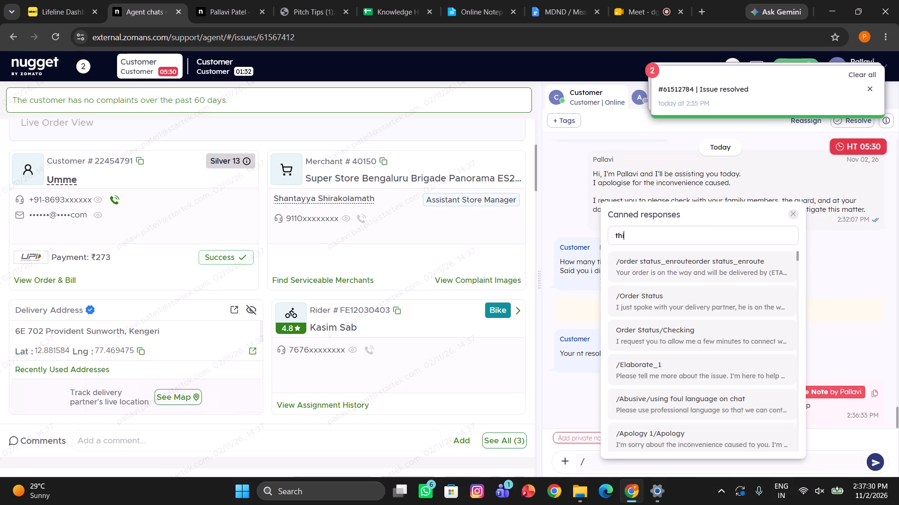
click(661, 253)
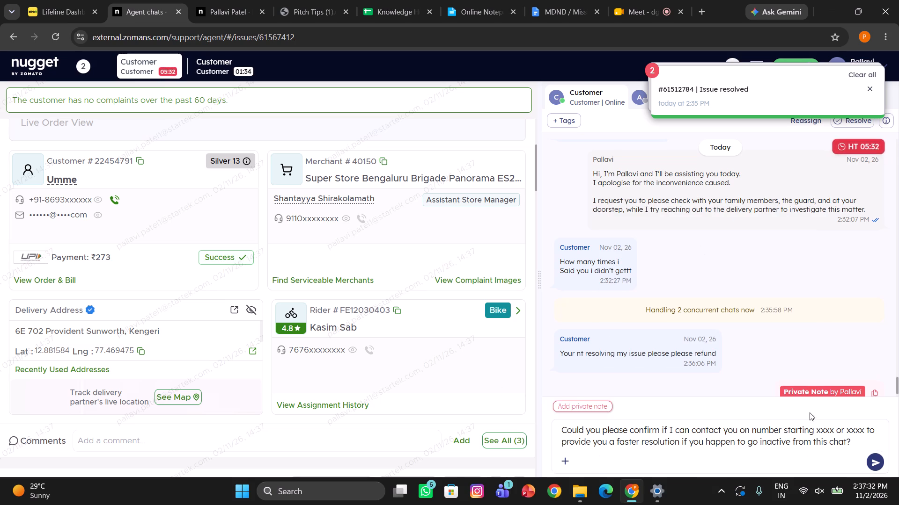
drag(817, 430, 864, 429)
key(BackSpace)
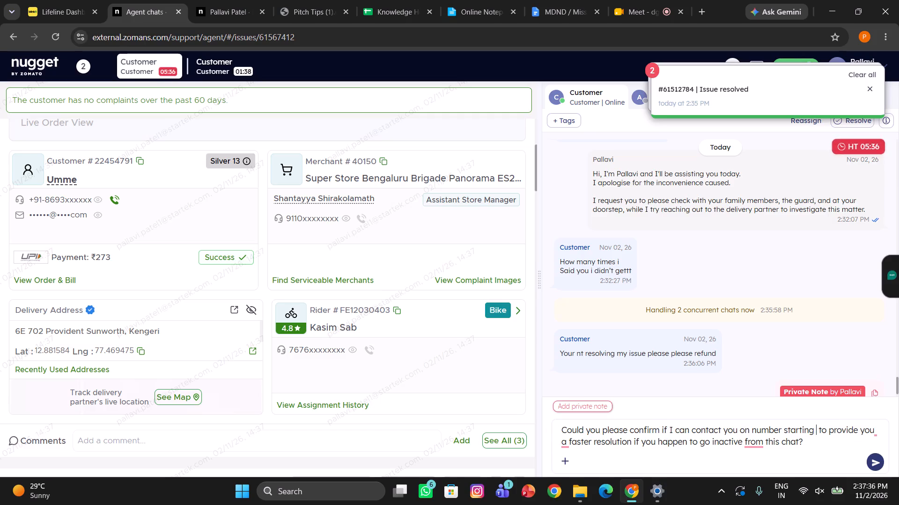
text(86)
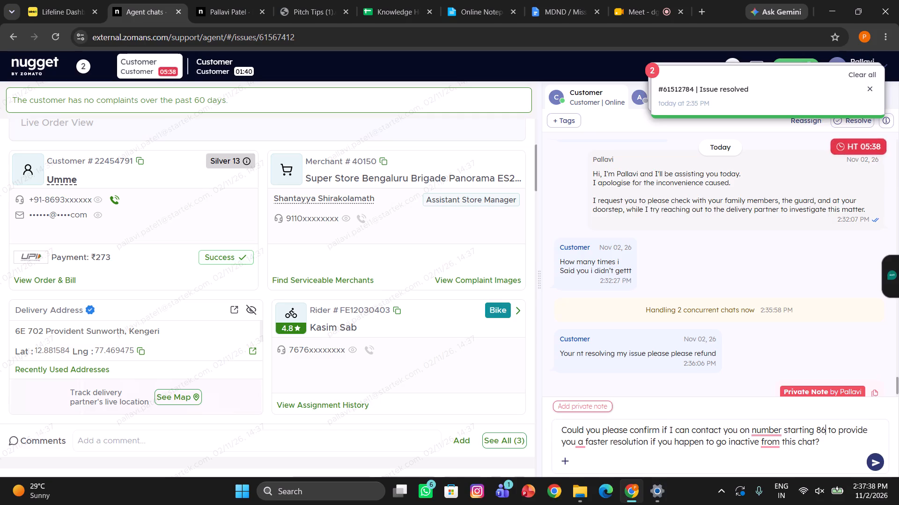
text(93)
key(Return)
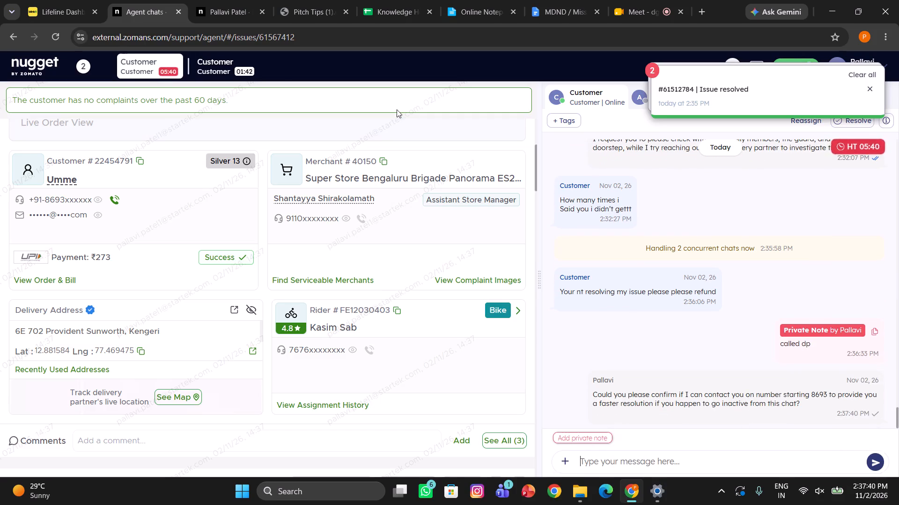
Send the ₹337 missing-order chat the Pitch Tips MDND line "As I can understand, you did not receive your order; however, it is marked as delivered.".
click(217, 63)
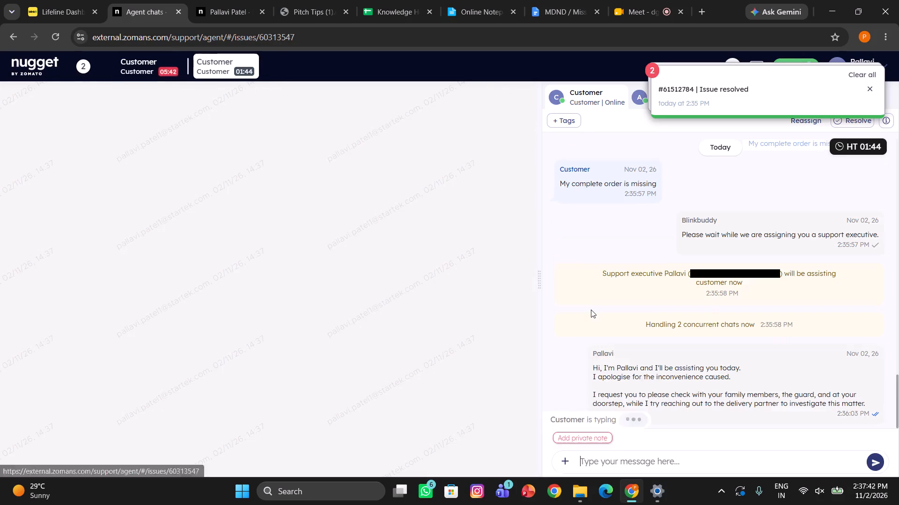
scroll(591, 310, down, 4)
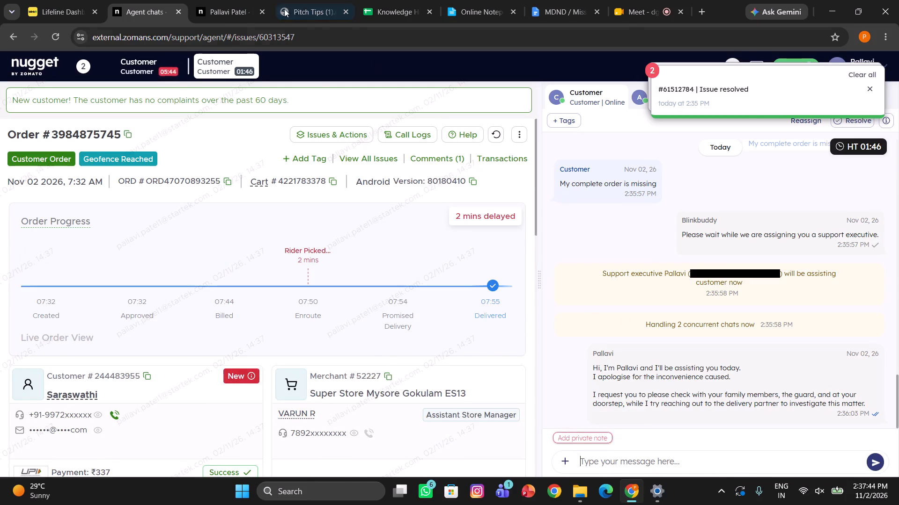
click(329, 0)
scroll(351, 274, up, 4)
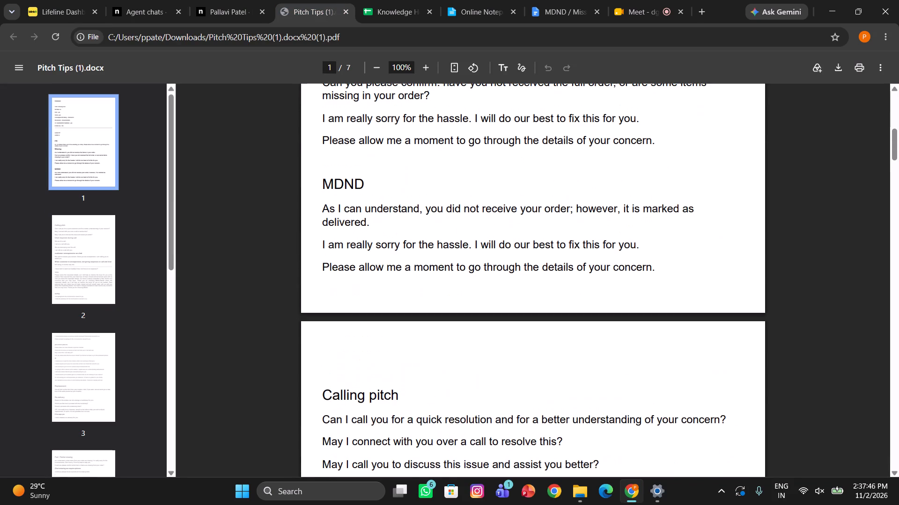
drag(321, 210, 376, 226)
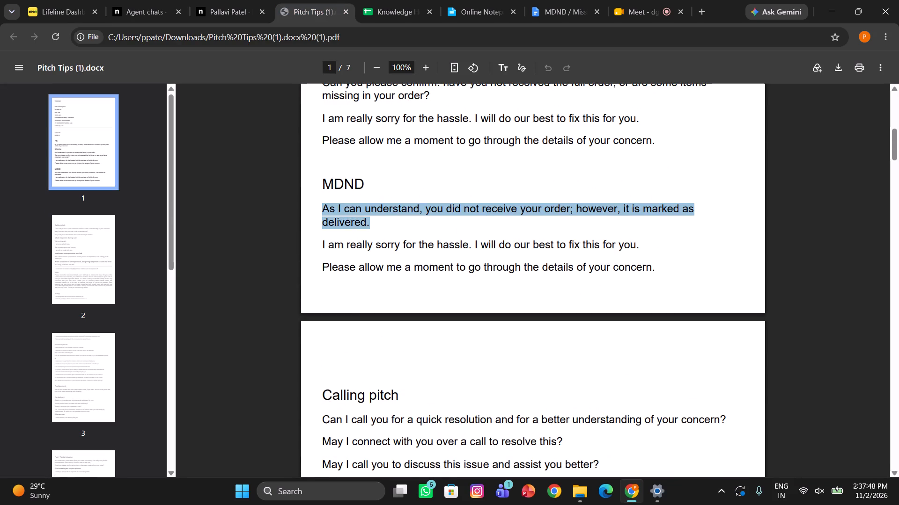
key(ctrl+c)
click(162, 0)
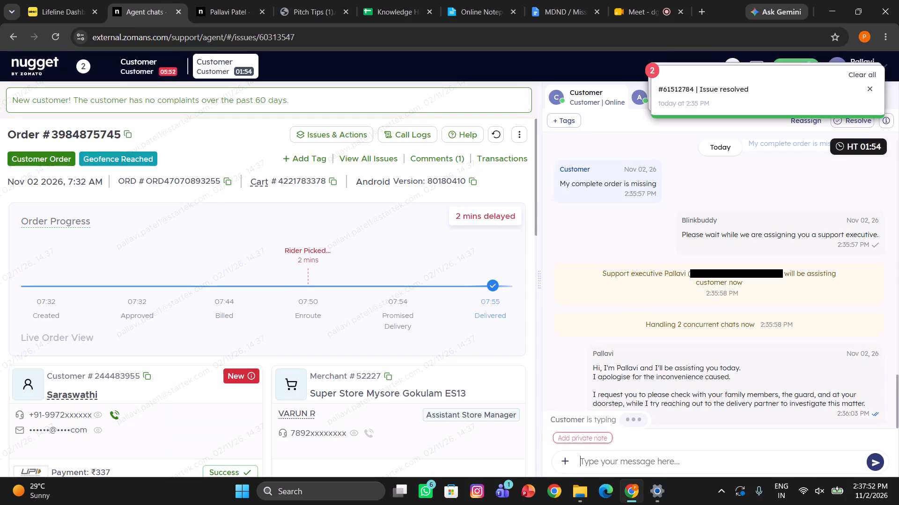
key(ctrl+v)
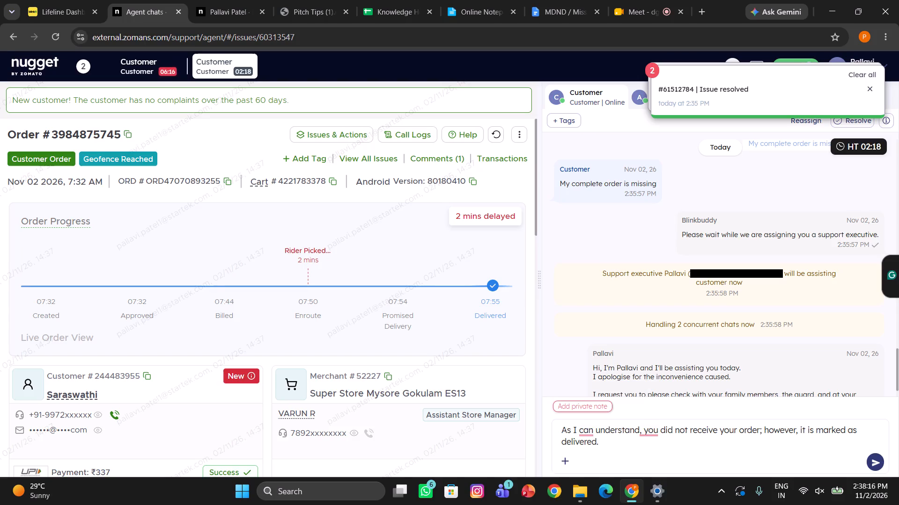
key(Return)
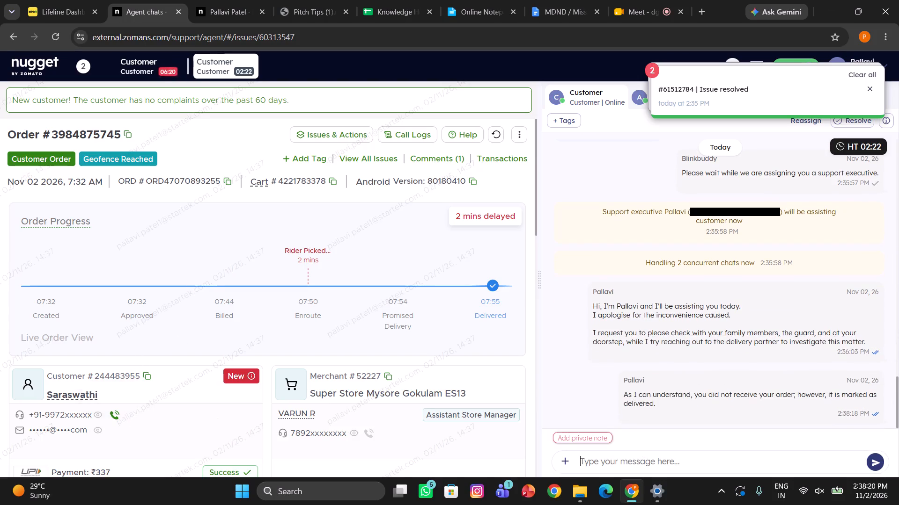
Start a call to the delivery rider of the ₹337 order.
scroll(300, 415, down, 1)
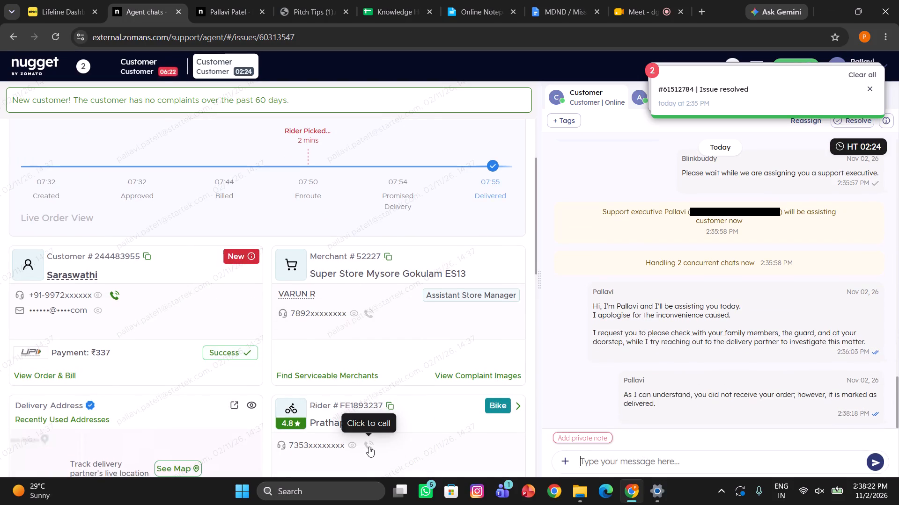
click(369, 447)
click(486, 345)
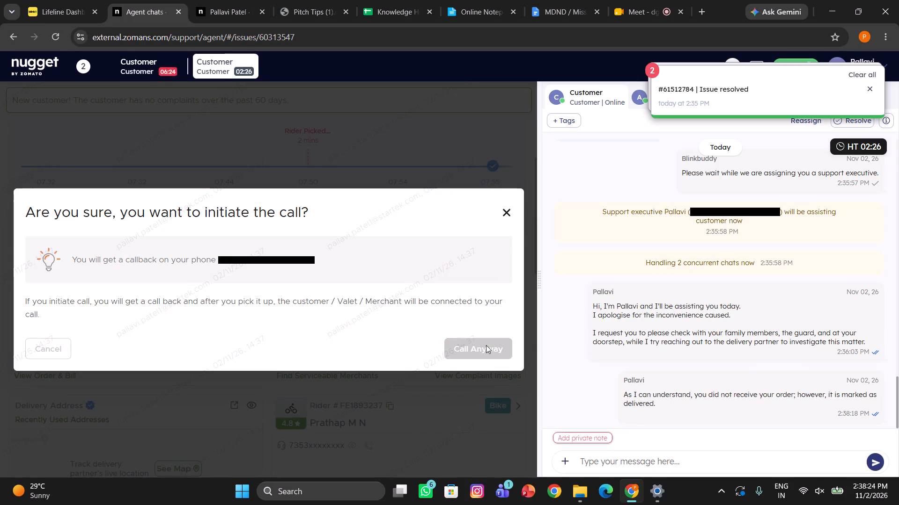
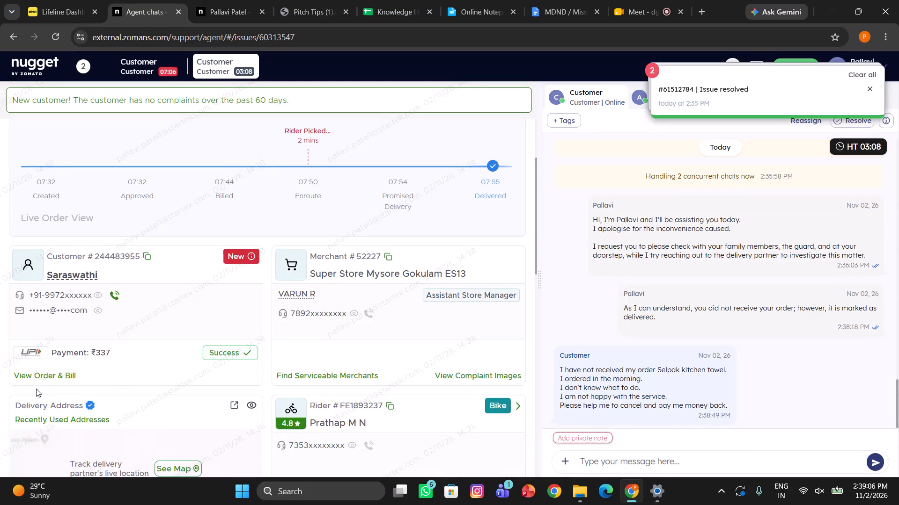
Review the items and billing details of the ₹337 order.
click(22, 375)
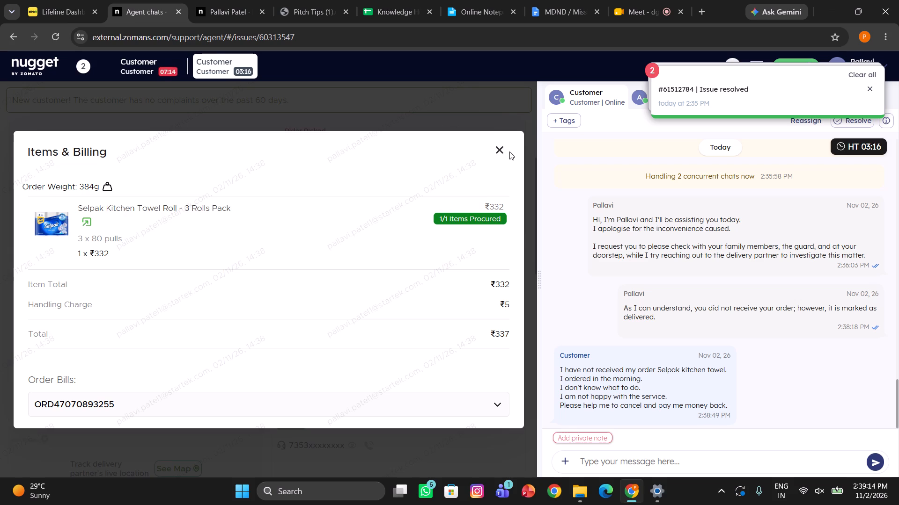
click(496, 147)
scroll(597, 325, down, 2)
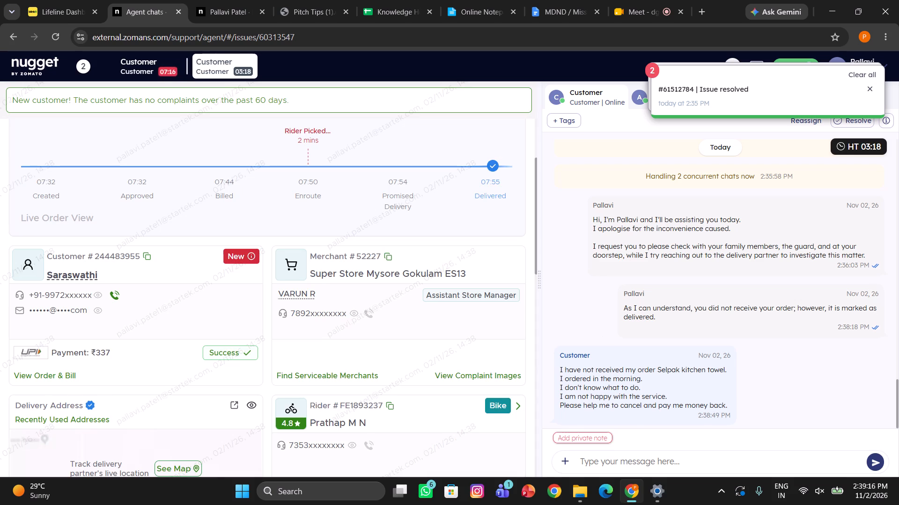
click(598, 470)
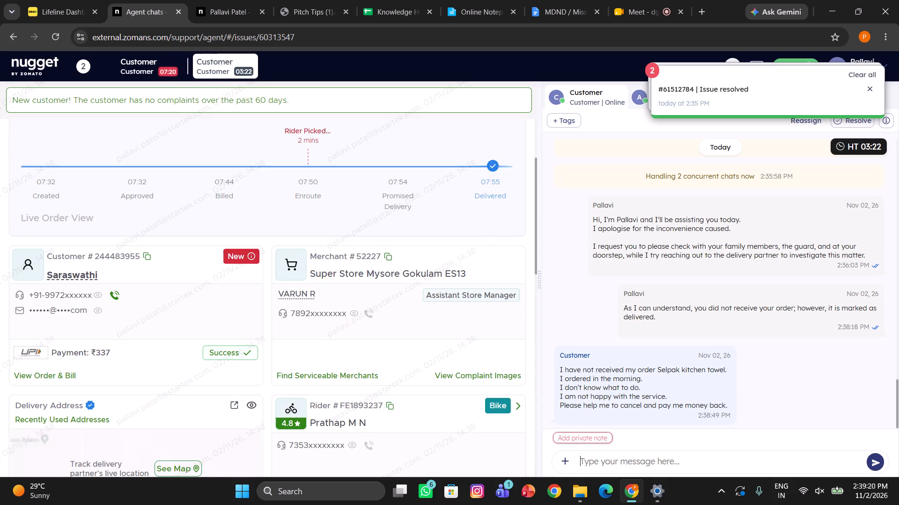
Check the Selpak Kitchen Towel Roll under the Missing Item issue for the ₹337 order, without reporting it.
scroll(413, 275, up, 7)
click(341, 132)
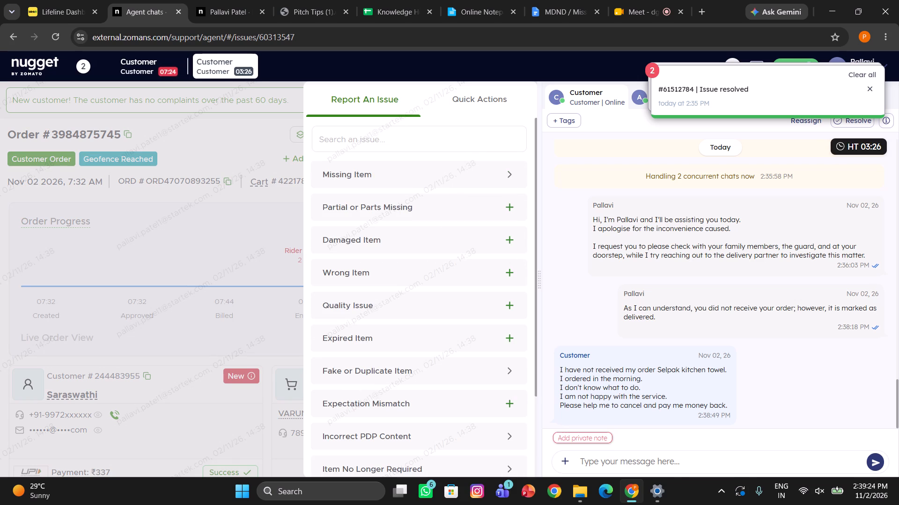
drag(453, 156, 433, 169)
click(433, 169)
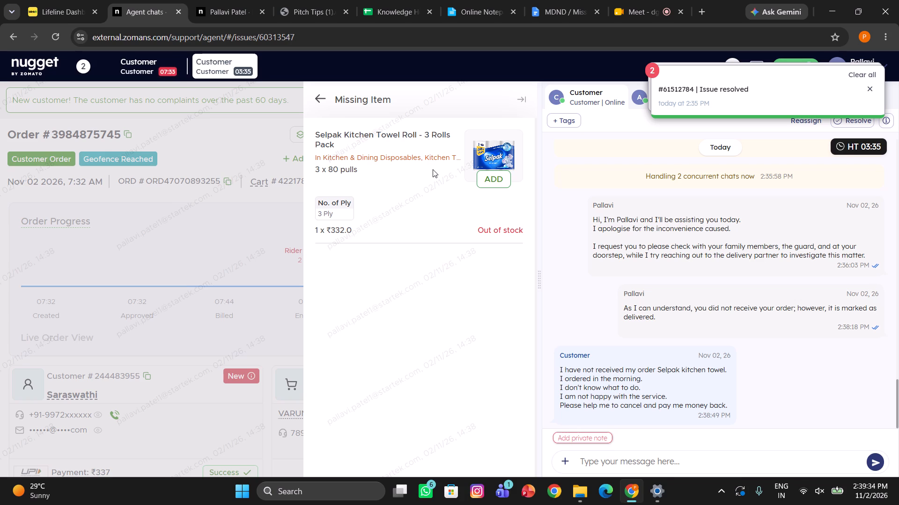
click(259, 237)
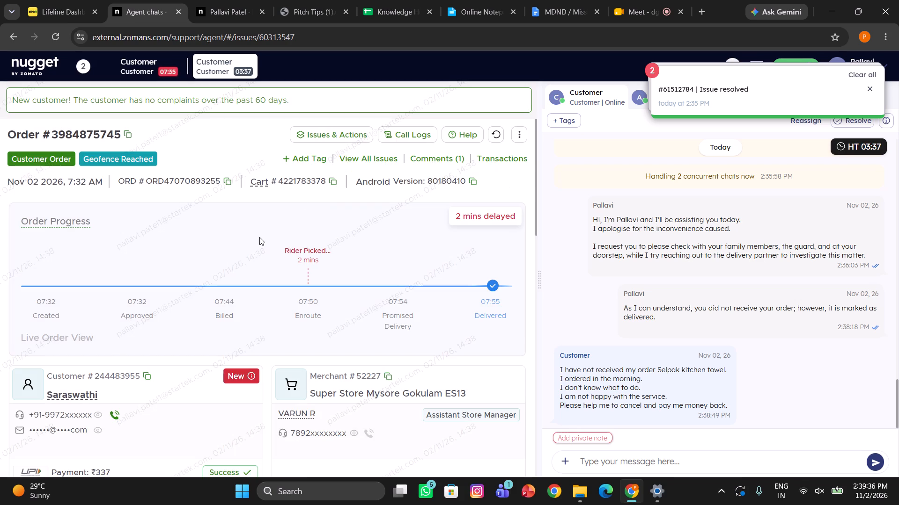
Send the ₹337 order's customer the message "Based on the update, we can help you with a refund for your order.".
click(603, 462)
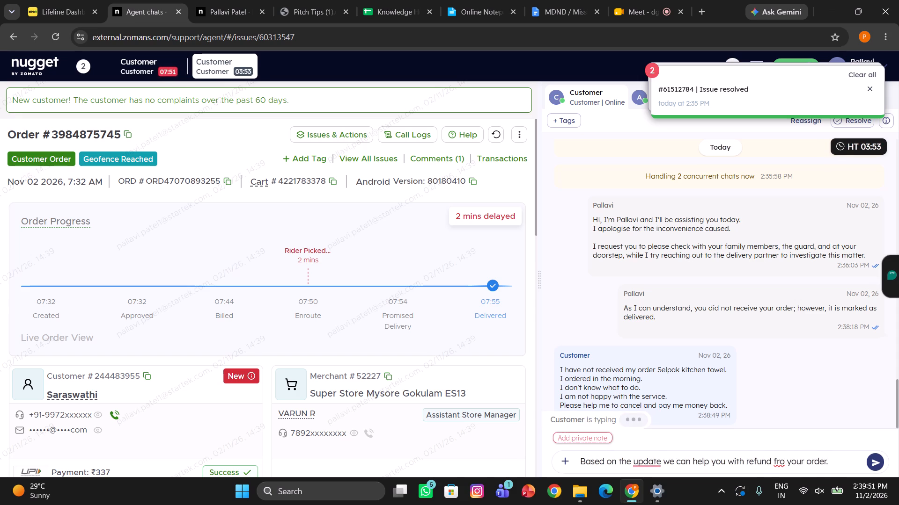
click(650, 409)
key(comma)
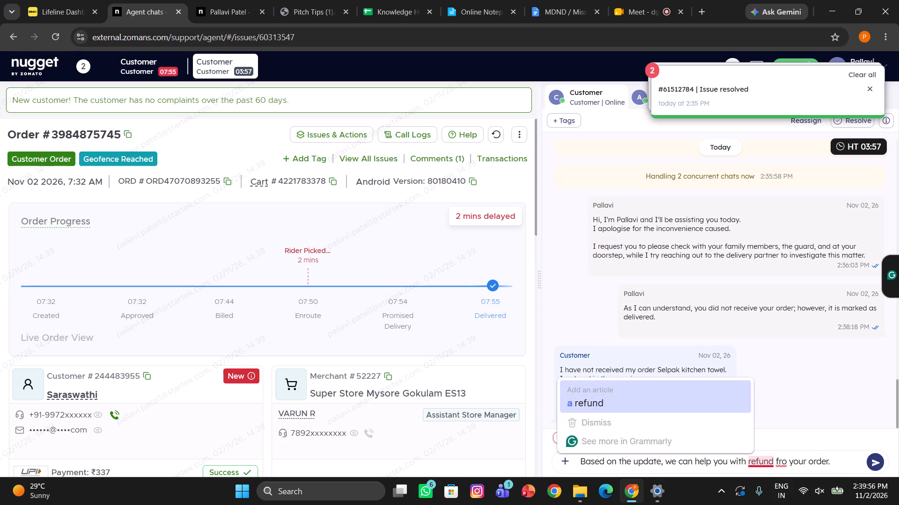
click(714, 403)
text(a)
key(space)
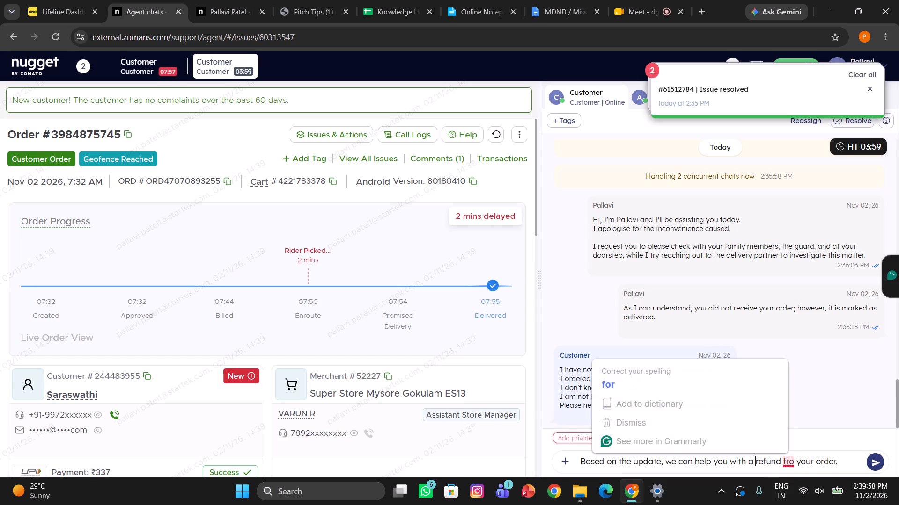
click(691, 384)
text(for)
key(Return)
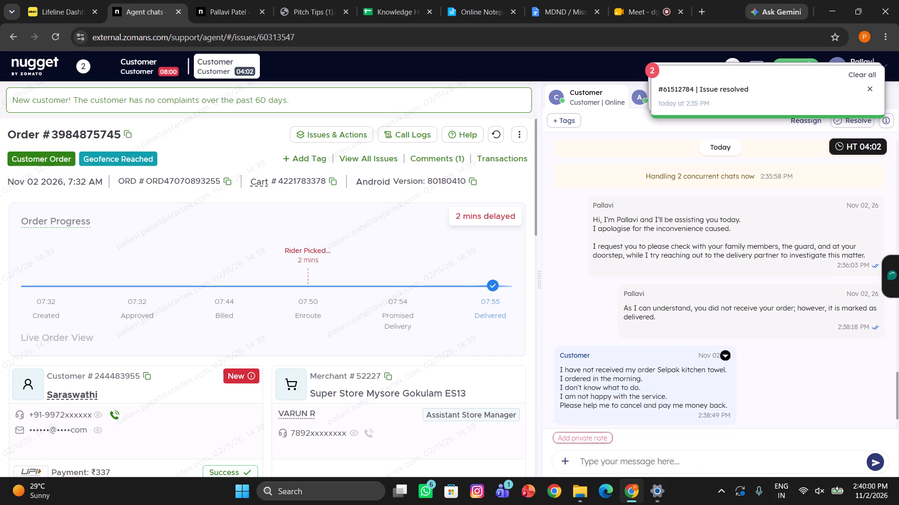
Send the ₹337 chat the Pitch Tips Refund line "Would you prefer the refund to your original payment method or as a promo code.".
click(303, 1)
scroll(479, 326, down, 20)
scroll(479, 326, down, 5)
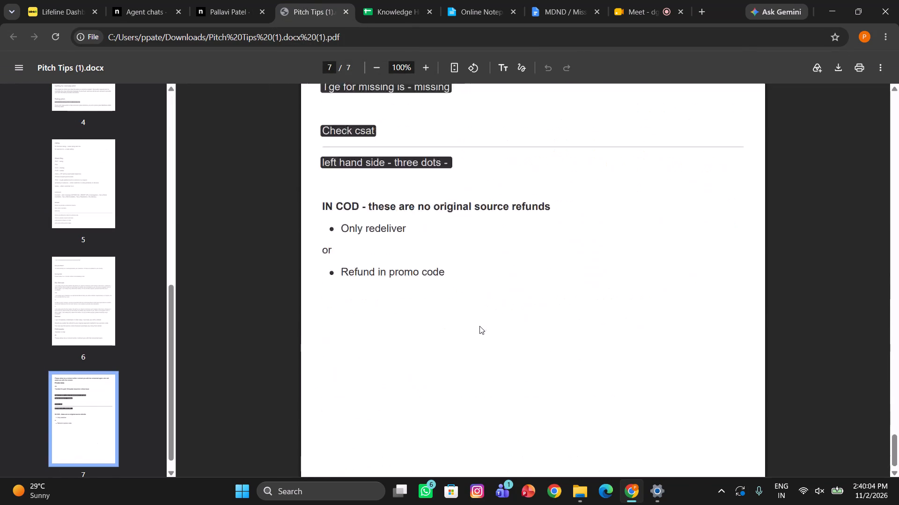
scroll(479, 326, up, 7)
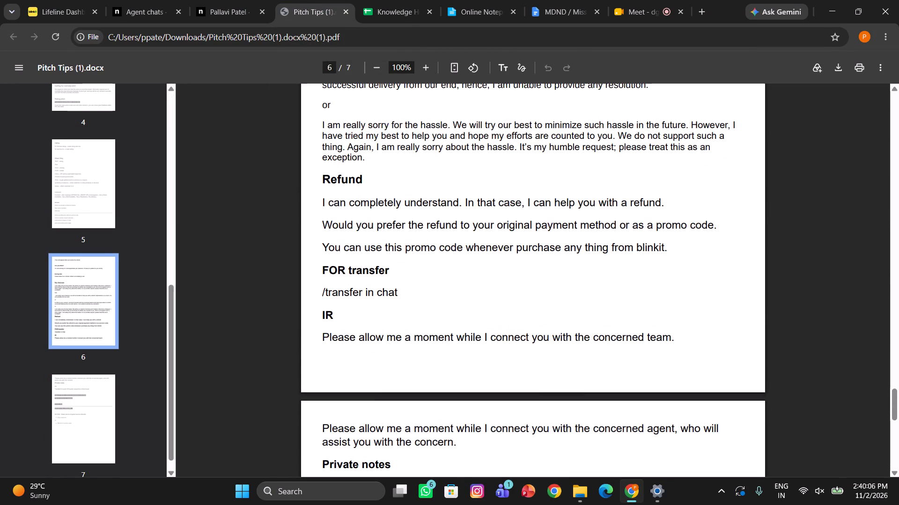
triple_click(361, 230)
click(361, 230)
key(ctrl+c)
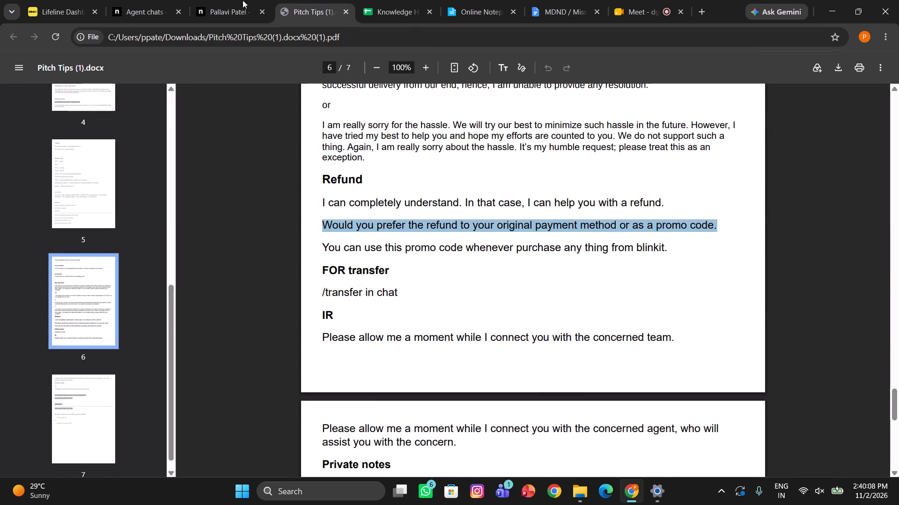
click(115, 0)
key(ctrl+v)
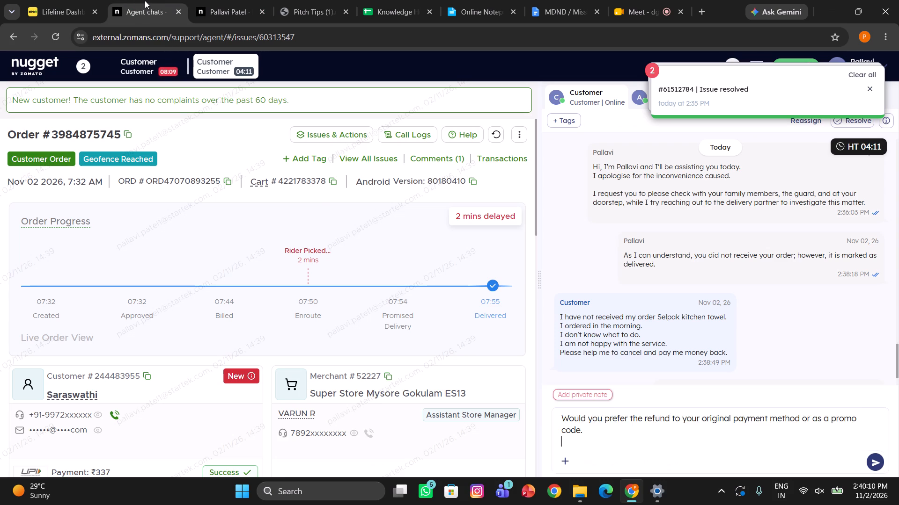
key(Return)
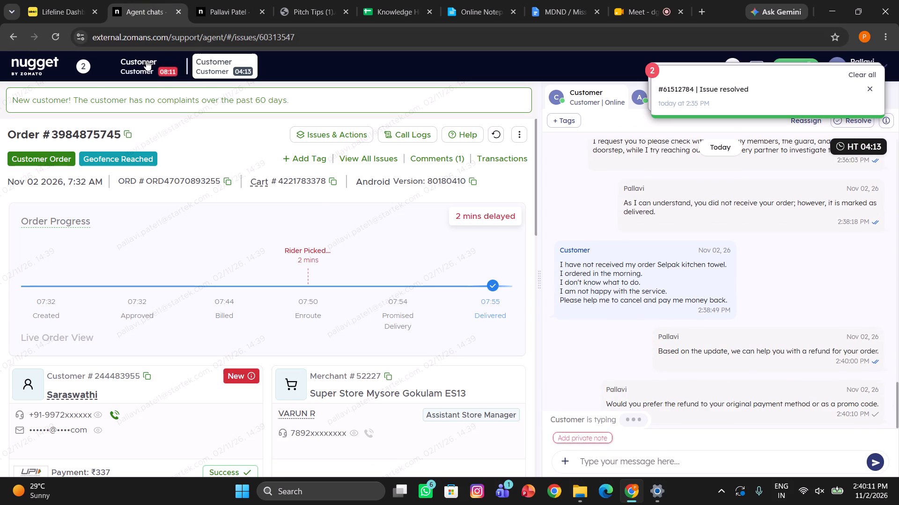
Check the ₹273 order's chat for a customer reply to the contact-number confirmation.
click(146, 61)
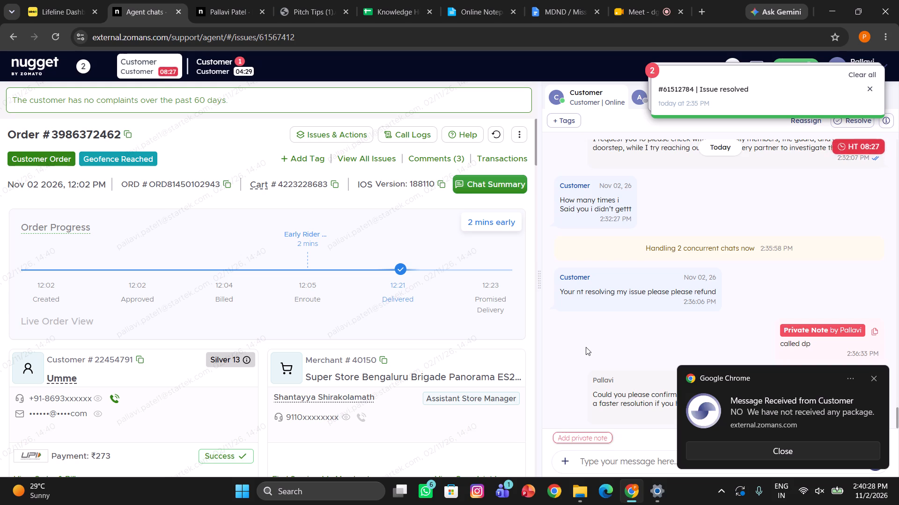
click(586, 347)
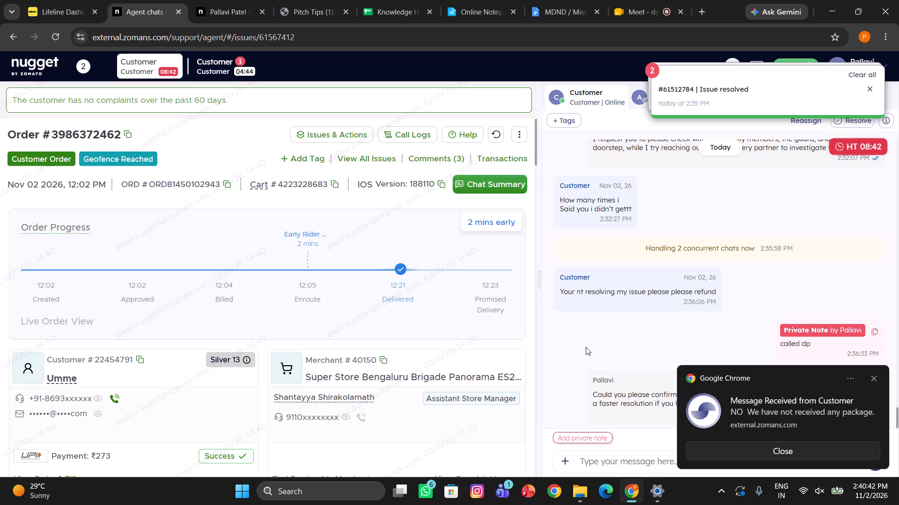
Return to the ₹337 order's chat to read the customer's new message.
click(224, 65)
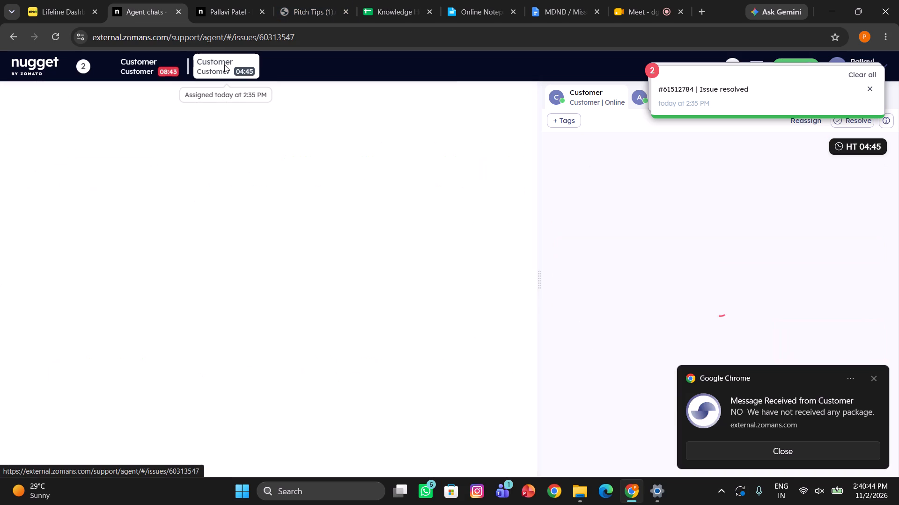
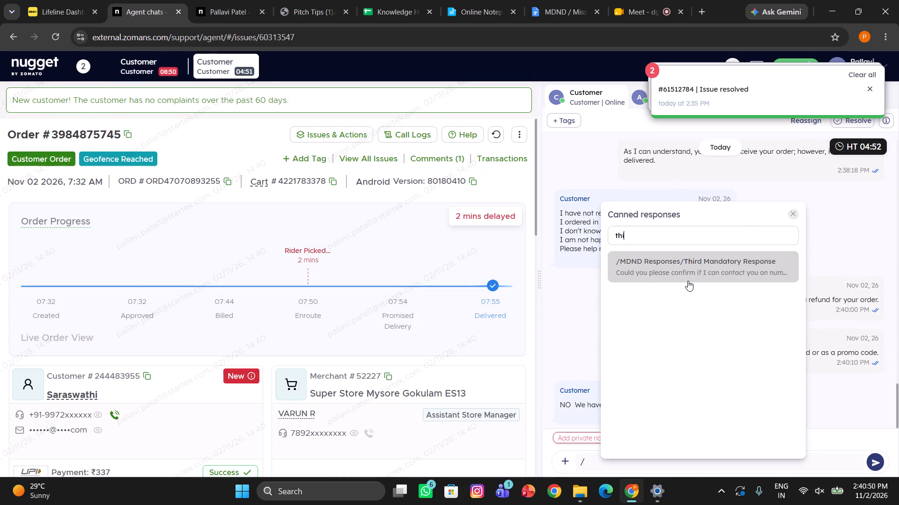
Send the ₹337 chat the Third Mandatory Response, replacing the xxxx placeholders with the first four digits of the customer's contact number.
click(687, 281)
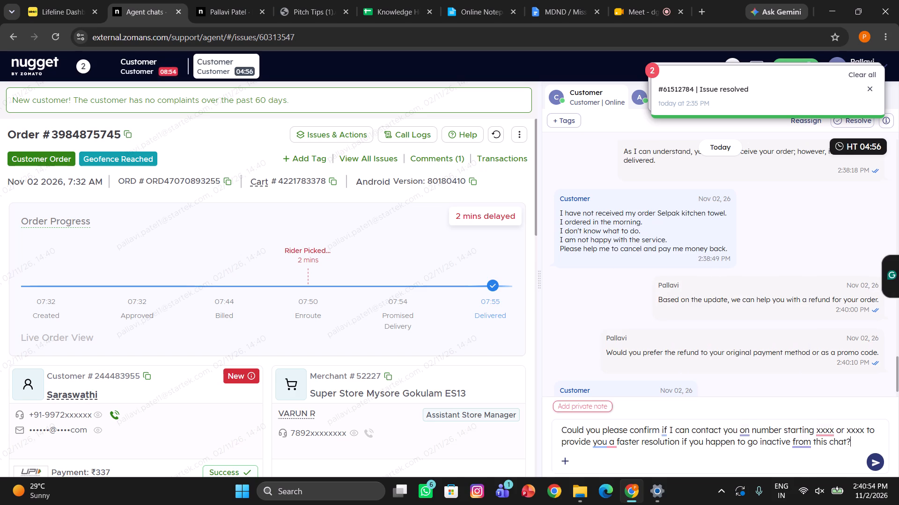
drag(815, 428, 849, 426)
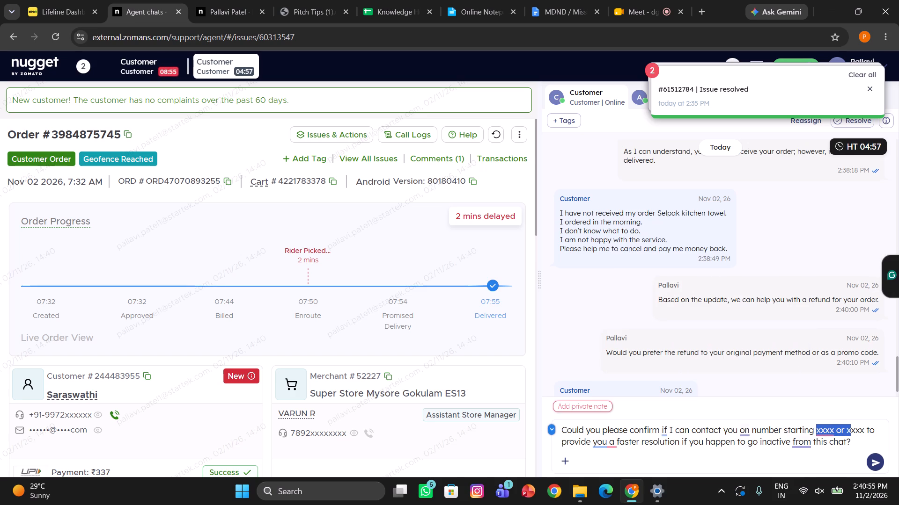
drag(849, 426, 864, 426)
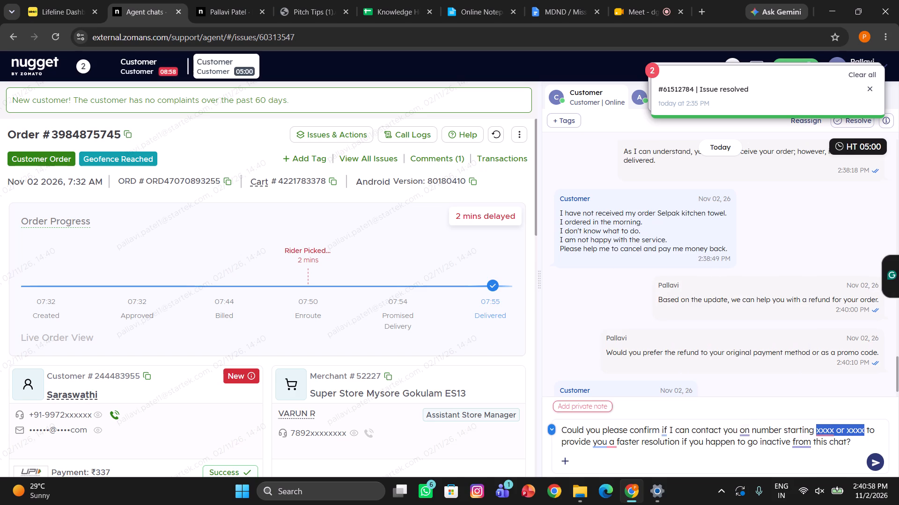
key(BackSpace)
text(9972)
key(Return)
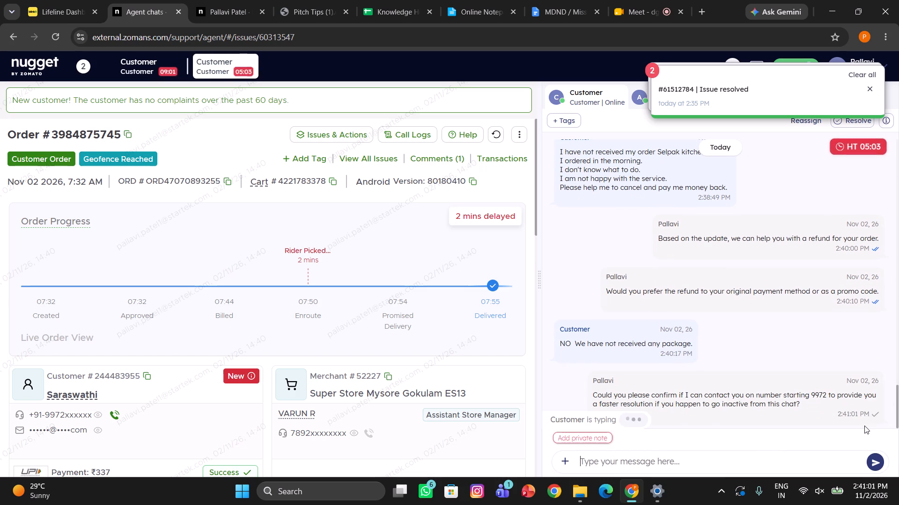
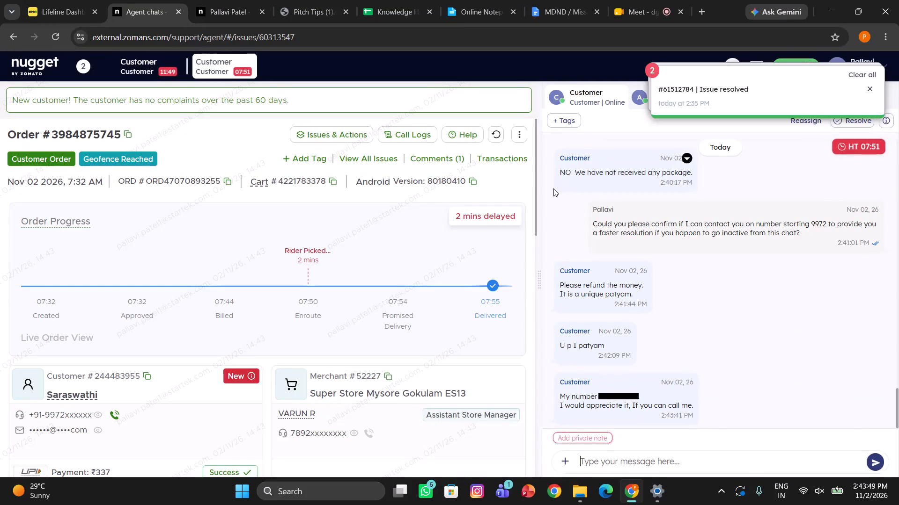
Tag the ₹337 order as "MDND confirmed by DP/SM".
click(304, 153)
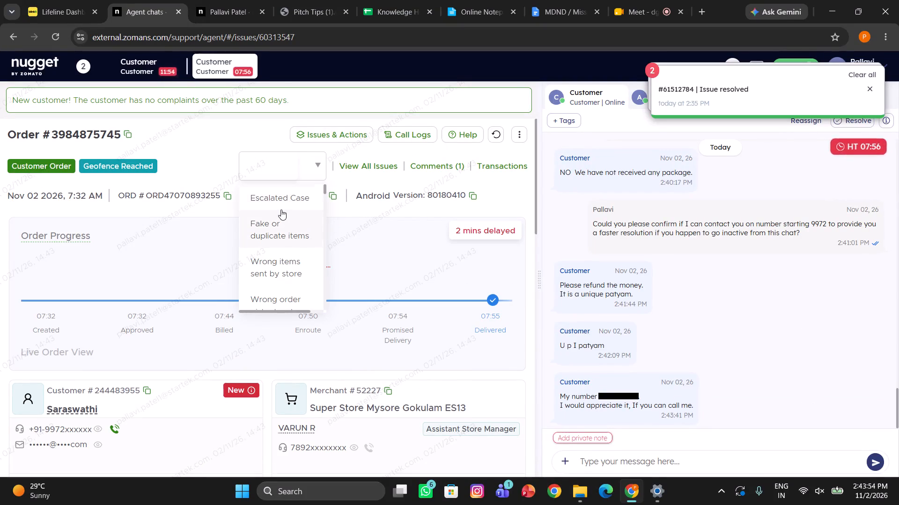
text(mdn)
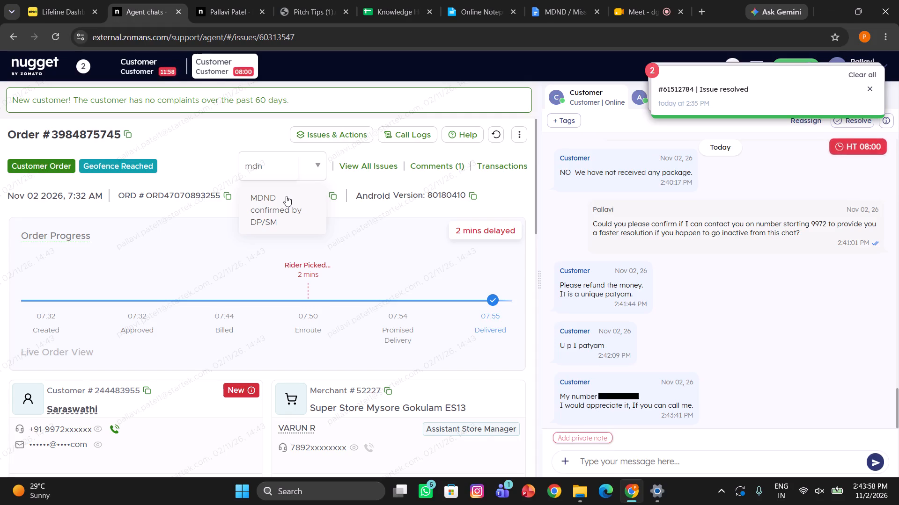
click(271, 209)
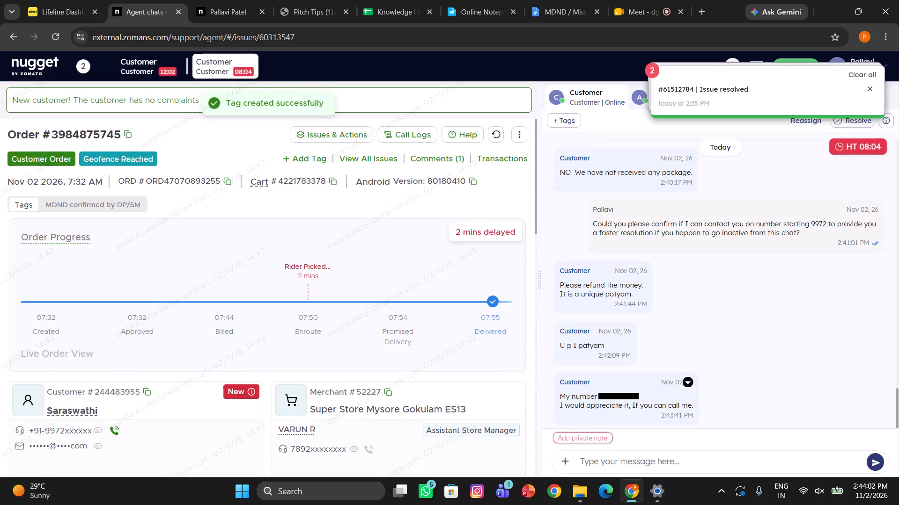
Initiate a call to the customer of the ₹337 order.
scroll(368, 395, down, 1)
click(111, 412)
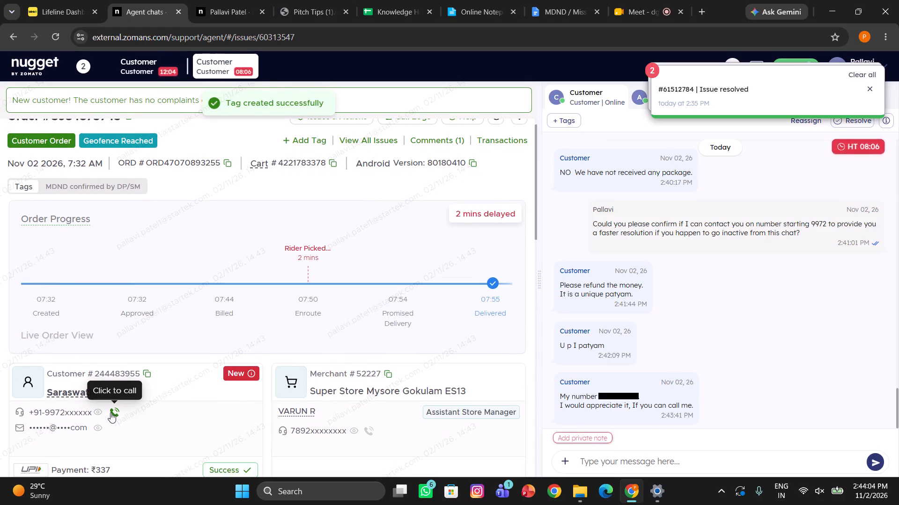
click(489, 355)
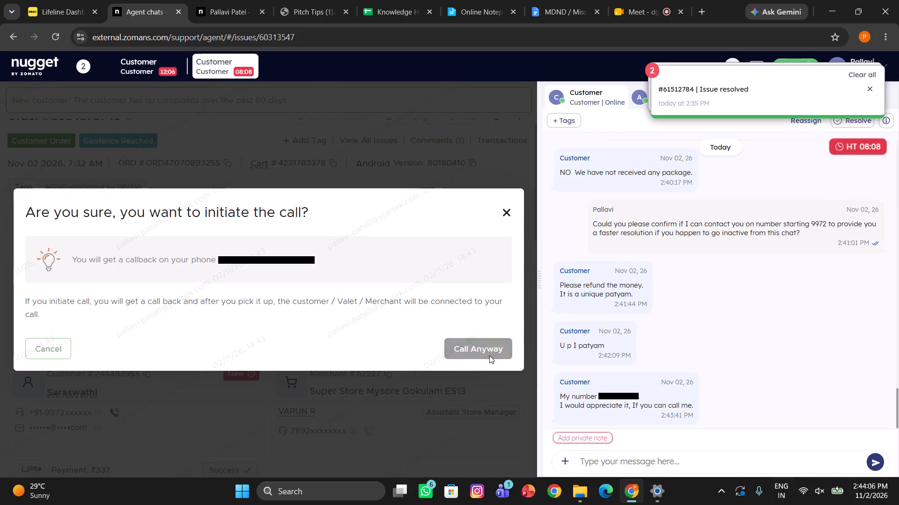
Add the private note "called cx" to the ₹337 chat.
click(586, 439)
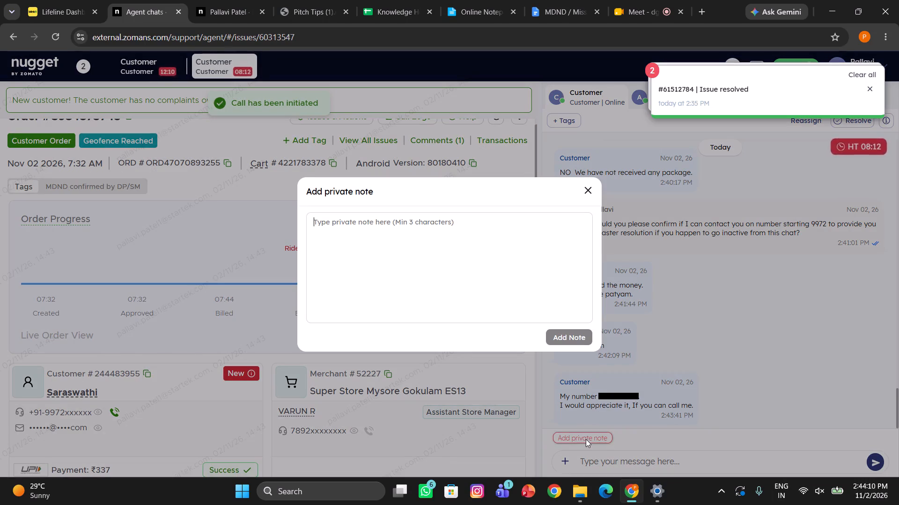
text(called cx)
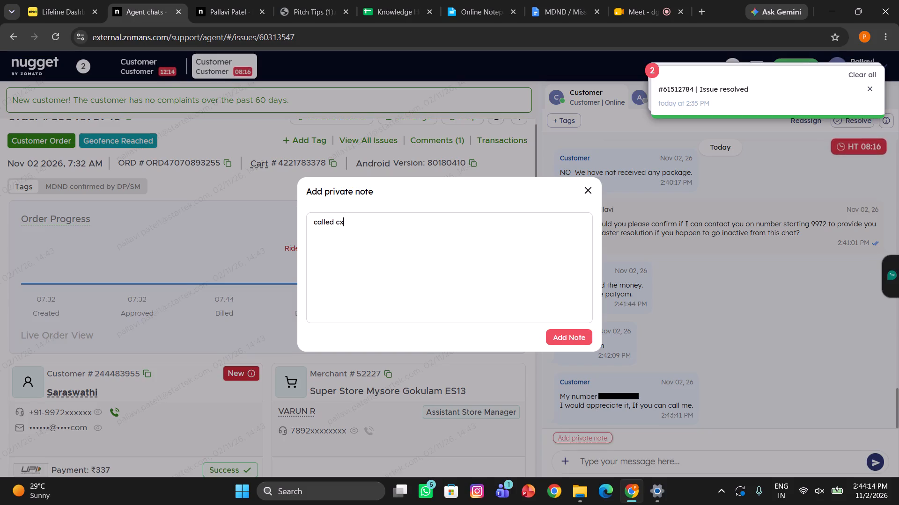
click(576, 341)
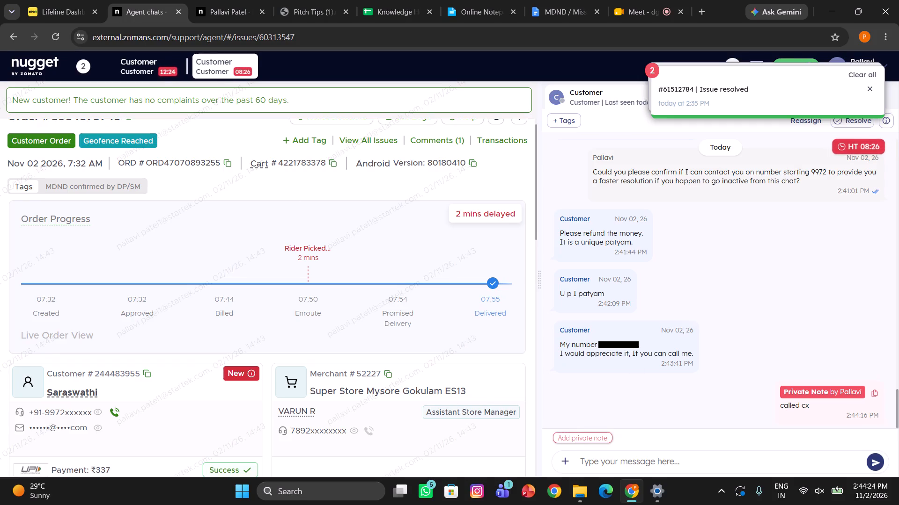
Switch to the ₹273 order's chat, check its latest messages and search the canned responses for "th".
click(162, 76)
scroll(663, 391, down, 1)
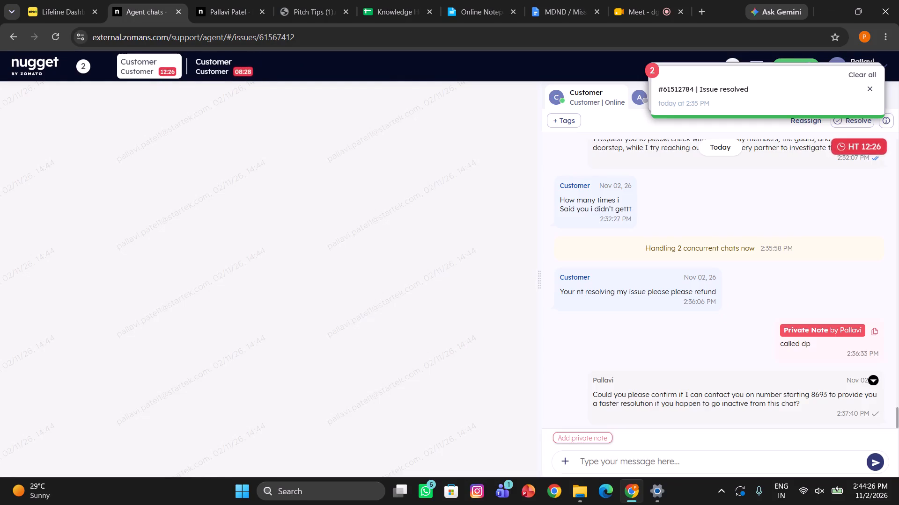
scroll(663, 391, down, 1)
text(/th)
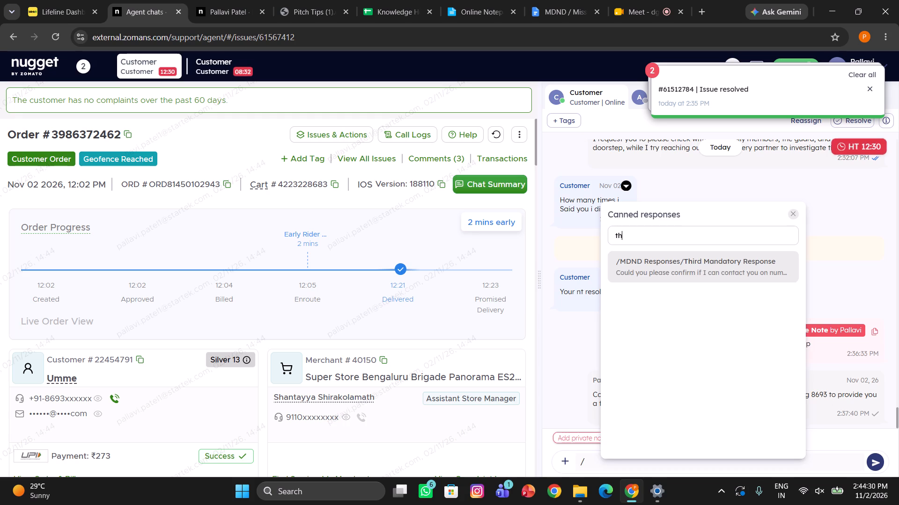
click(594, 213)
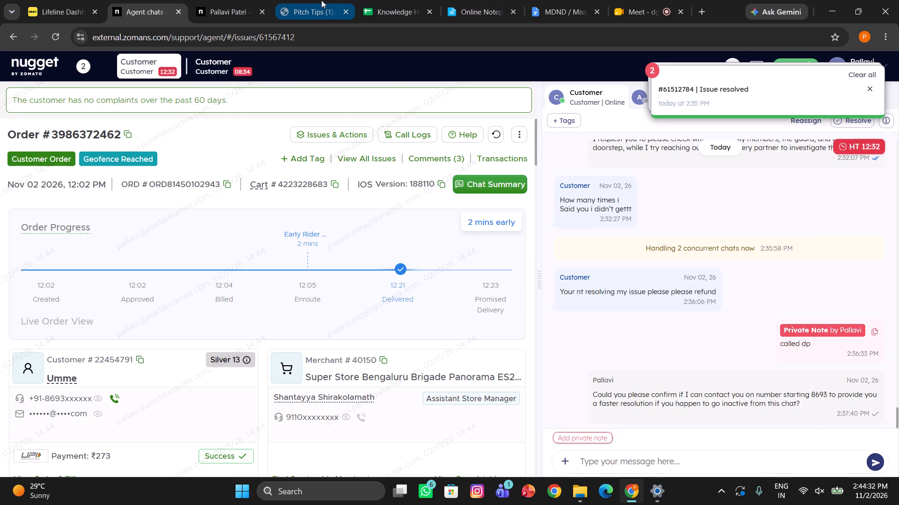
Find the "customer unresponsive on chat" section in the Pitch Tips document and copy its message.
click(319, 0)
click(385, 279)
scroll(385, 279, down, 2)
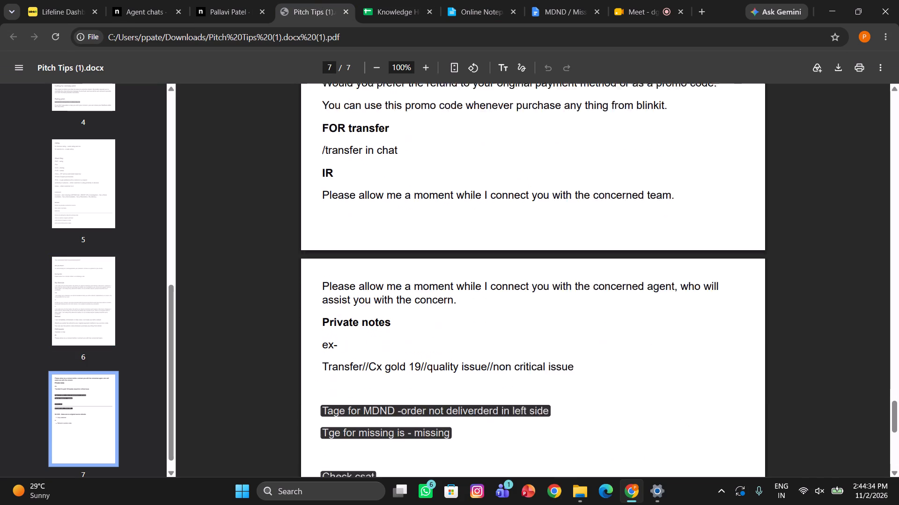
scroll(385, 279, down, 6)
scroll(385, 279, up, 17)
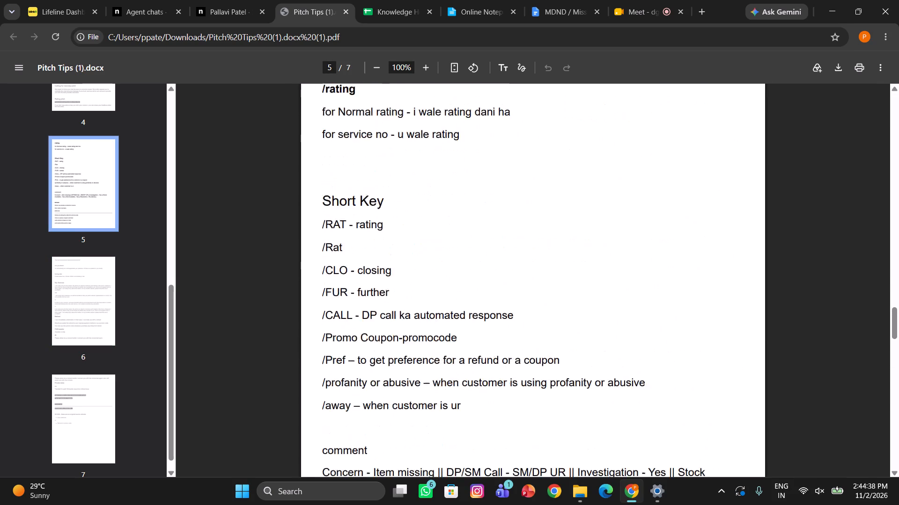
scroll(385, 279, up, 8)
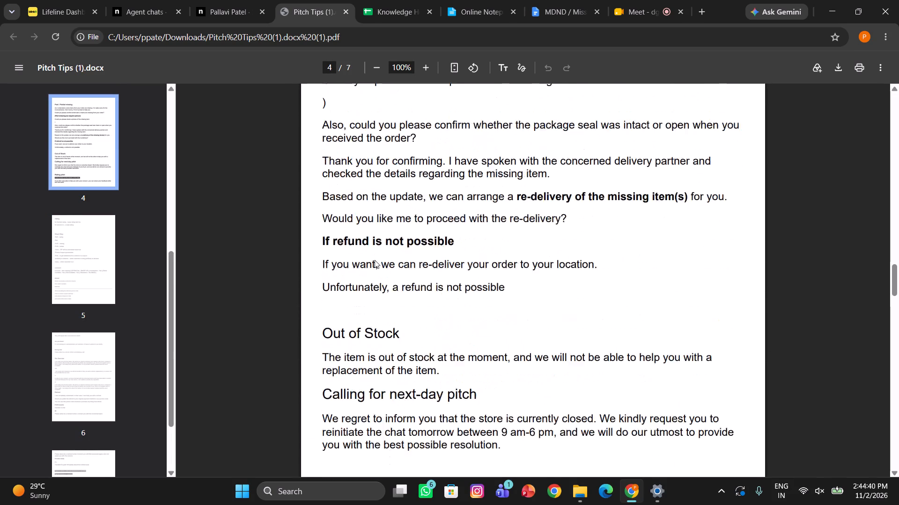
scroll(375, 260, up, 8)
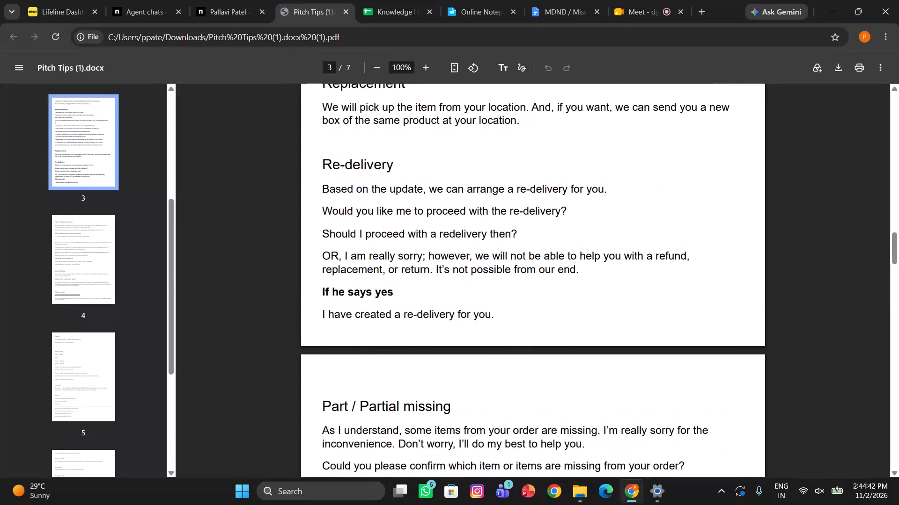
scroll(354, 221, up, 11)
scroll(354, 221, down, 3)
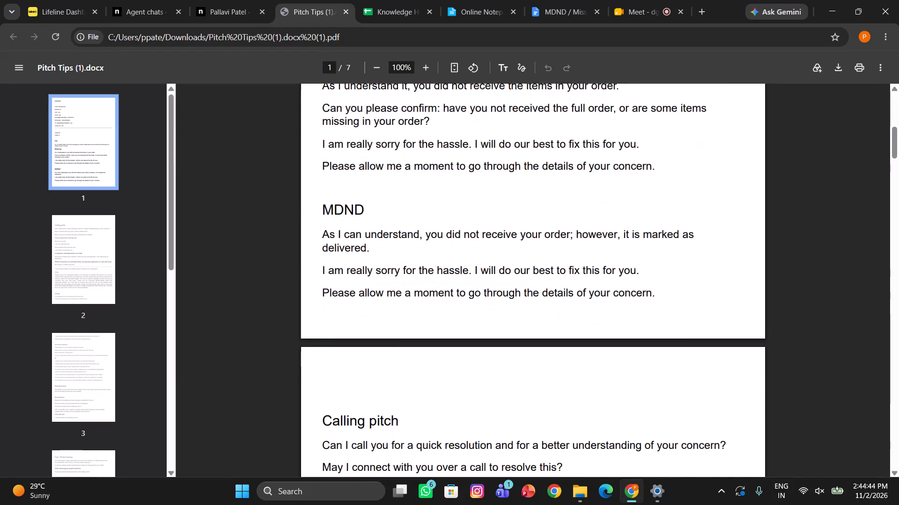
scroll(354, 221, down, 3)
scroll(395, 321, down, 2)
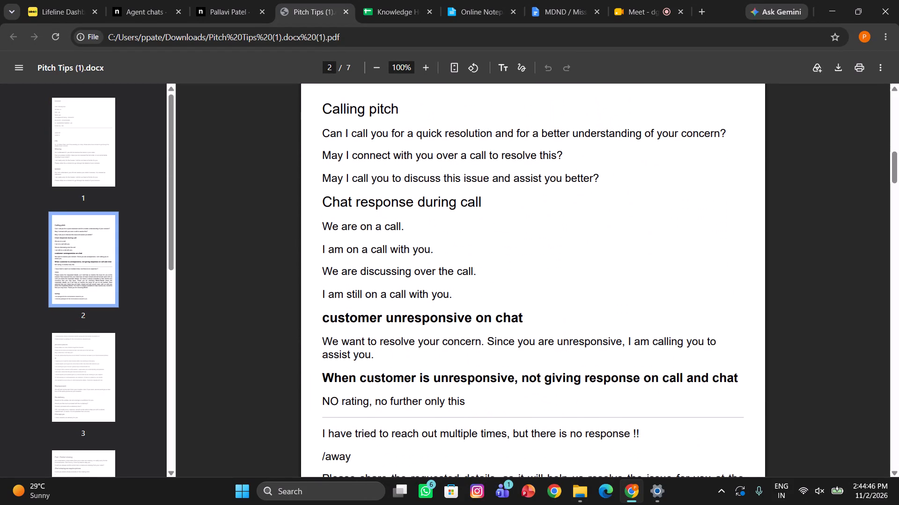
drag(381, 358, 313, 341)
key(ctrl+c)
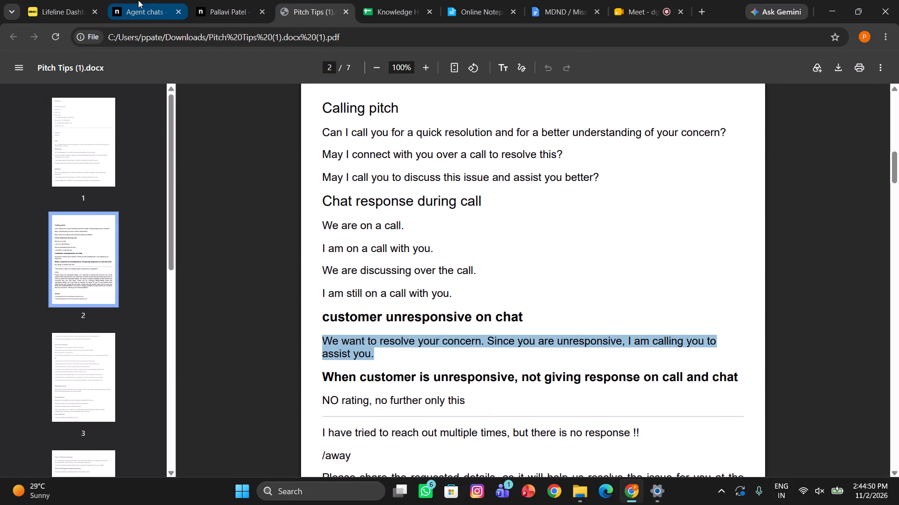
Send the copied unresponsive-customer message, saying you are calling to assist, in the ₹273 chat.
click(138, 0)
key(ctrl+v)
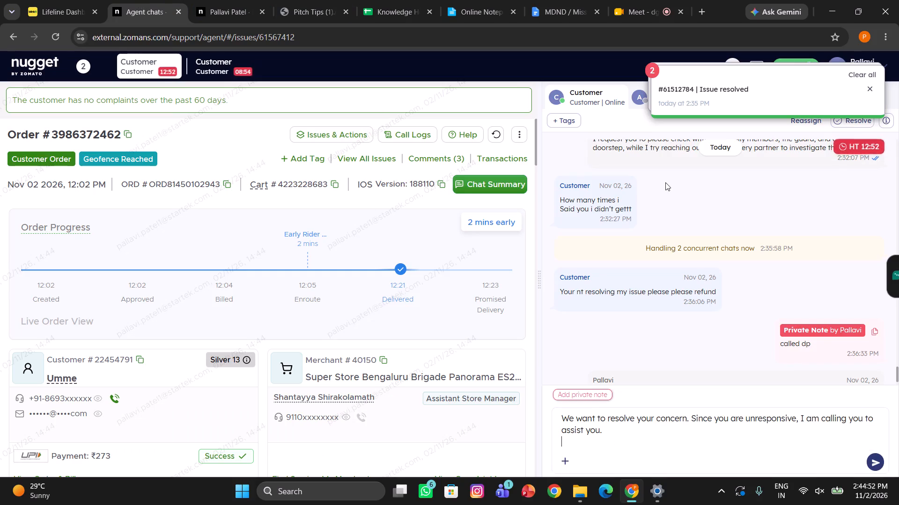
key(Return)
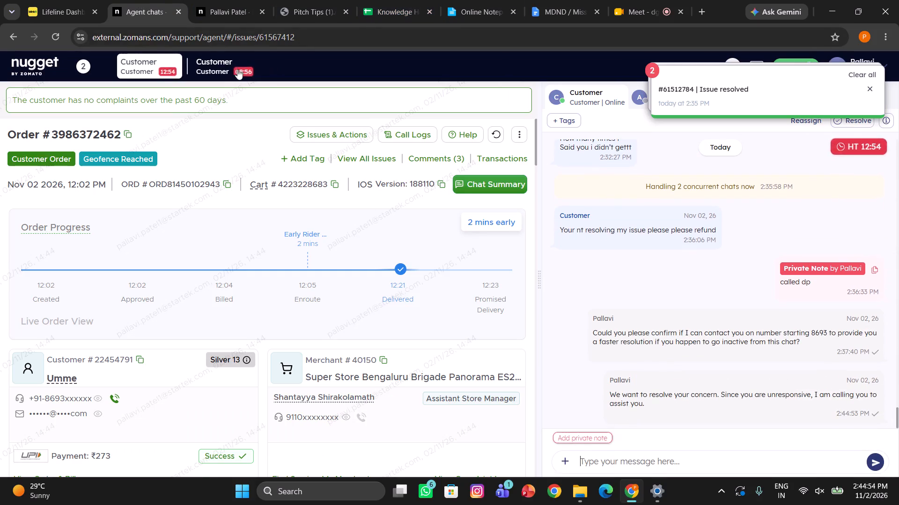
In the ₹337 order's chat, report the order-level issue "Order not Delivered" and resolve it with a ₹337 refund to the original UPI source.
click(232, 69)
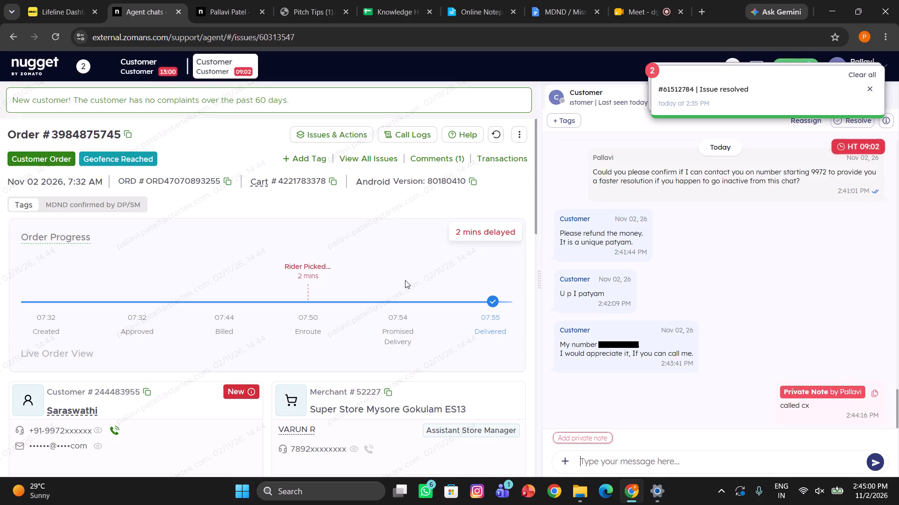
click(345, 136)
click(389, 142)
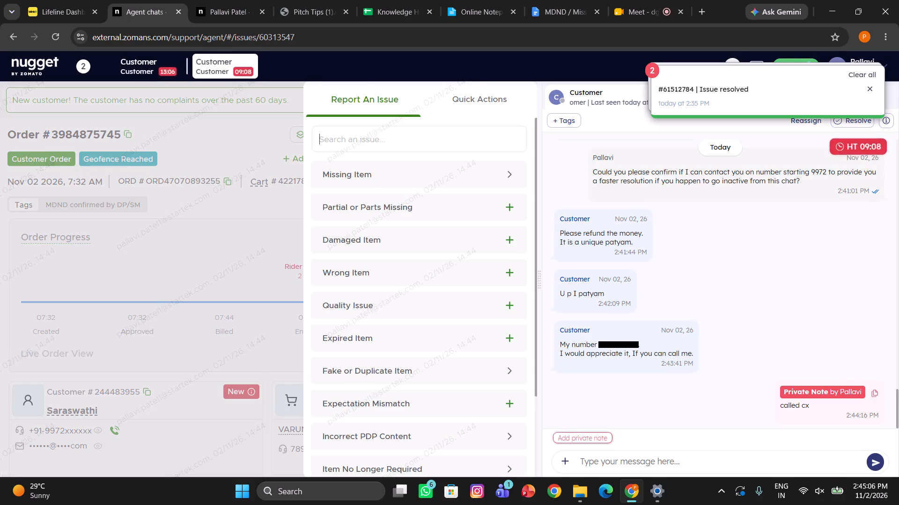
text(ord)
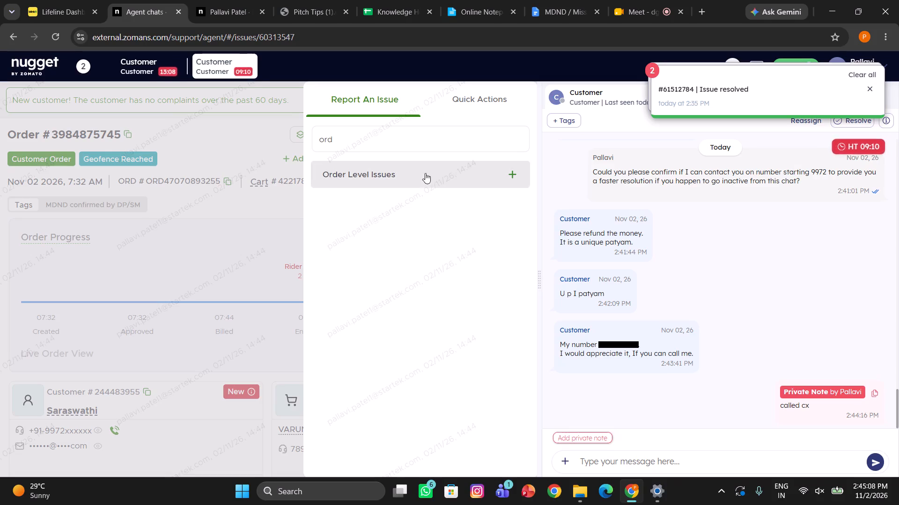
click(422, 180)
click(432, 200)
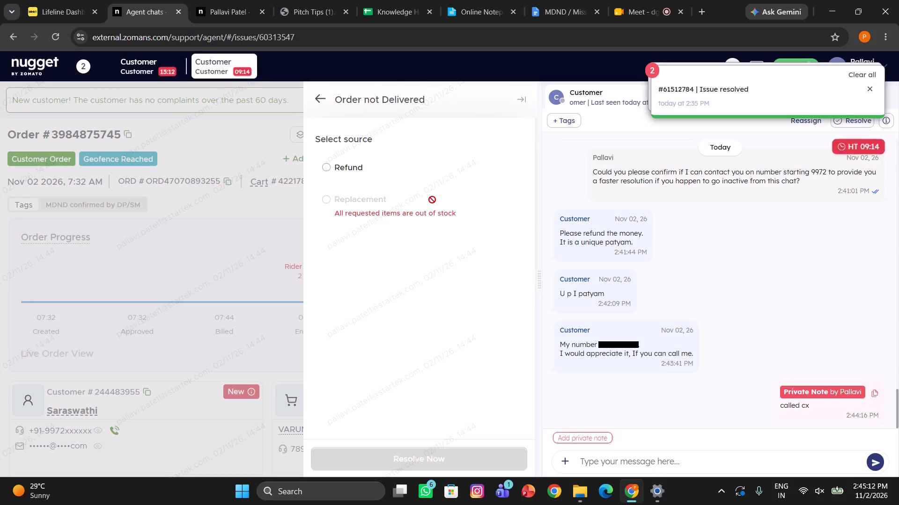
click(393, 171)
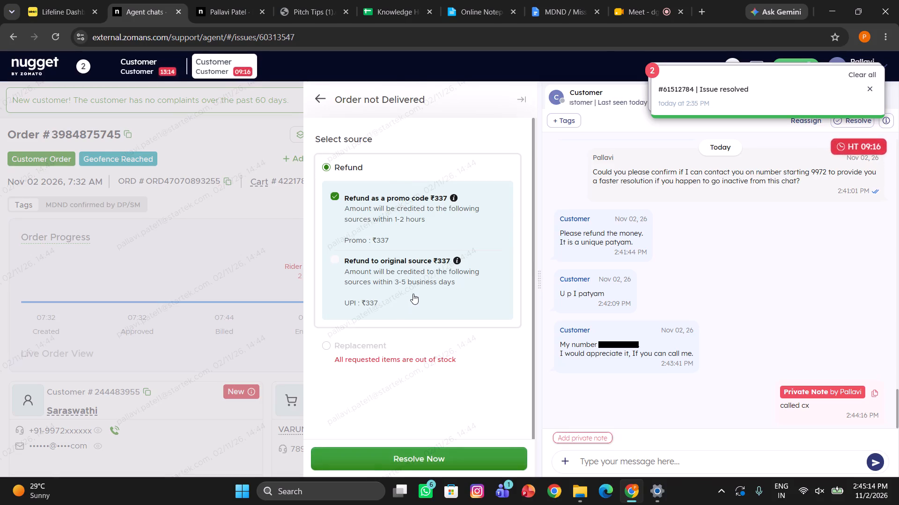
click(414, 293)
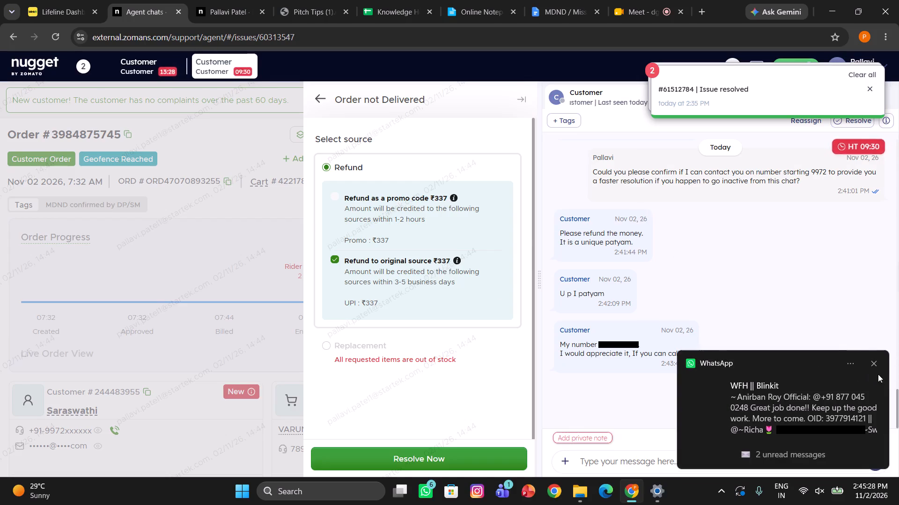
click(882, 360)
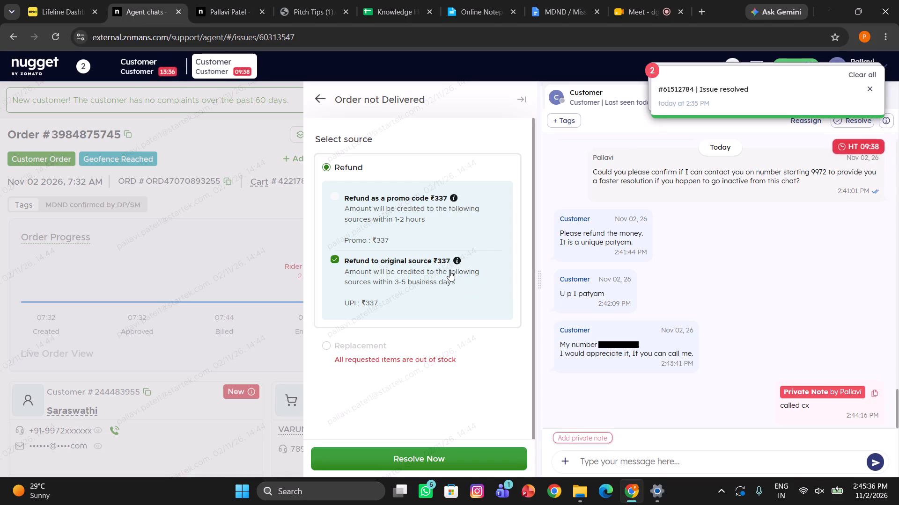
click(466, 274)
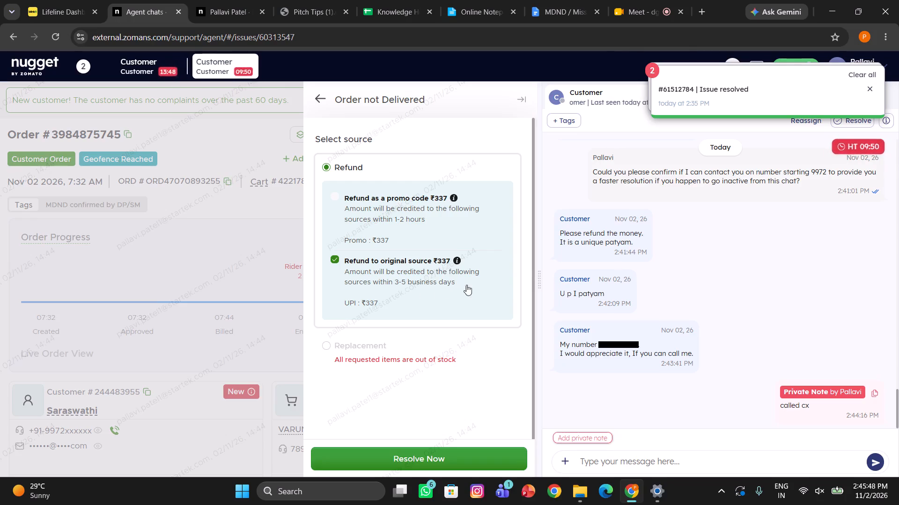
click(438, 459)
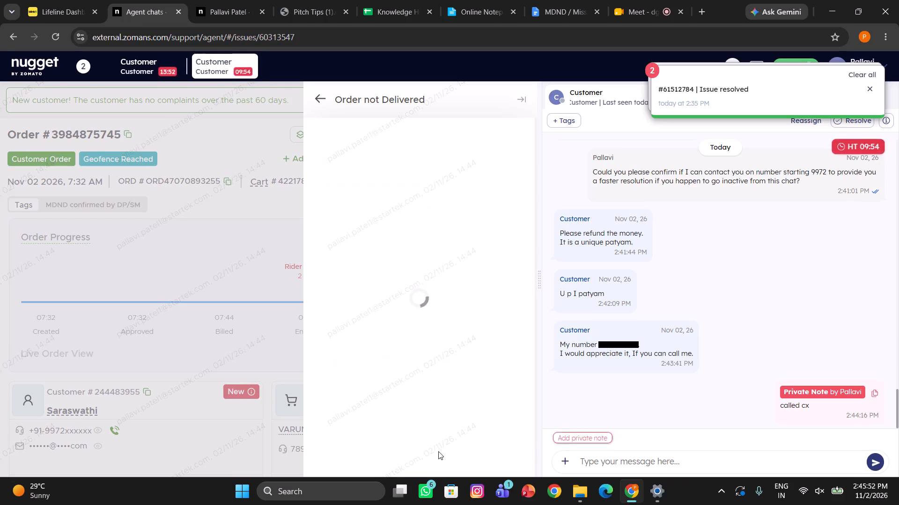
Send the customer both generated refund messages, the order-not-received acknowledgement and the Rs.337.00 UPI refund notice, and finish the refund form.
click(511, 358)
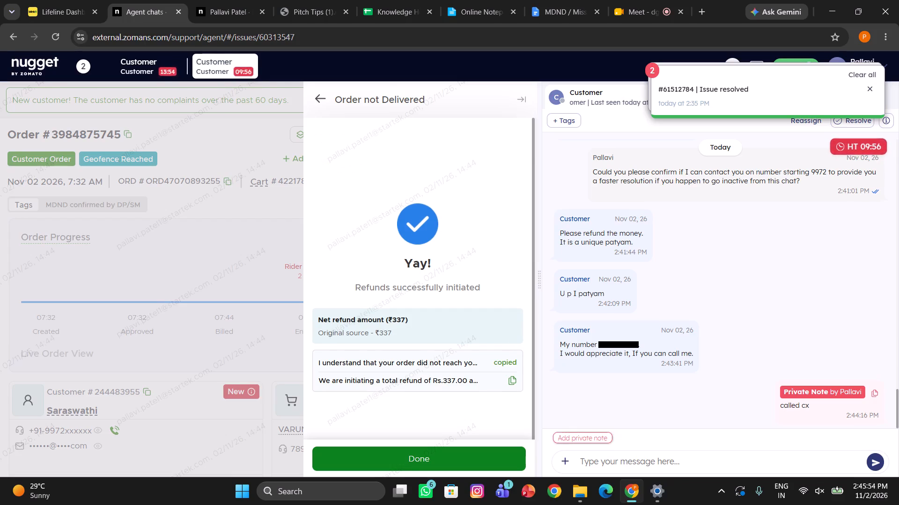
click(586, 466)
key(ctrl+v)
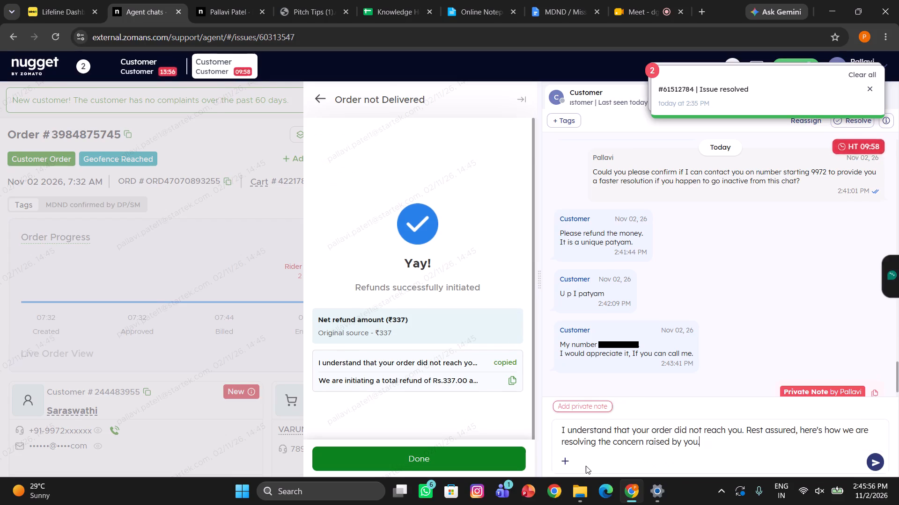
key(Return)
click(513, 380)
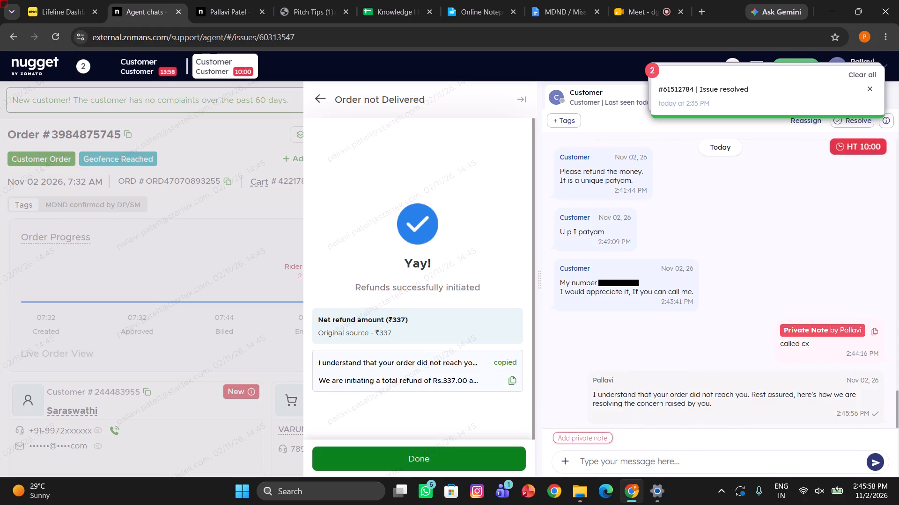
click(613, 467)
key(ctrl+v)
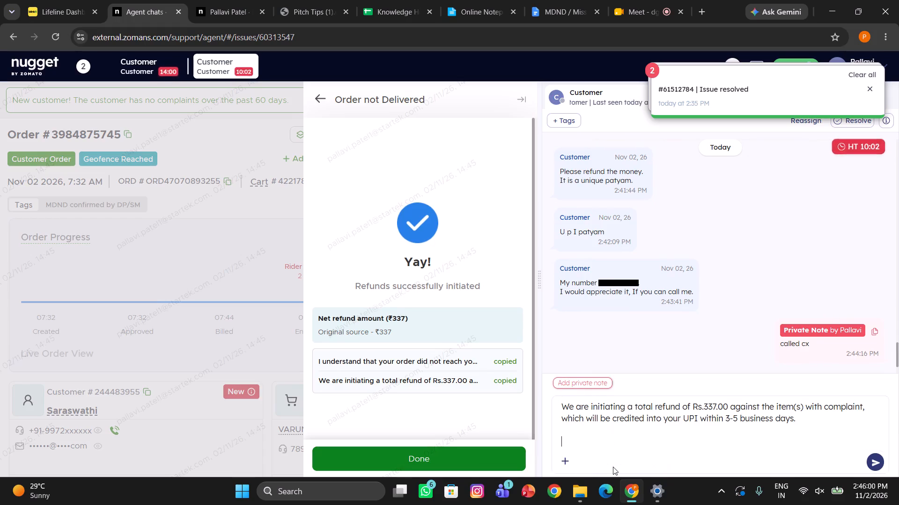
key(Return)
click(431, 451)
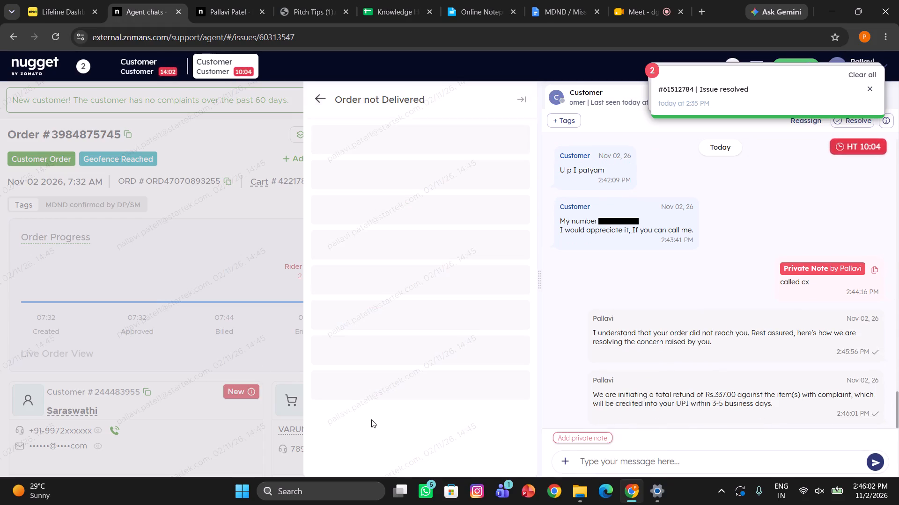
click(251, 361)
In the online notepad, copy the VOC Mdnd template whose resolution is refund.
click(568, 6)
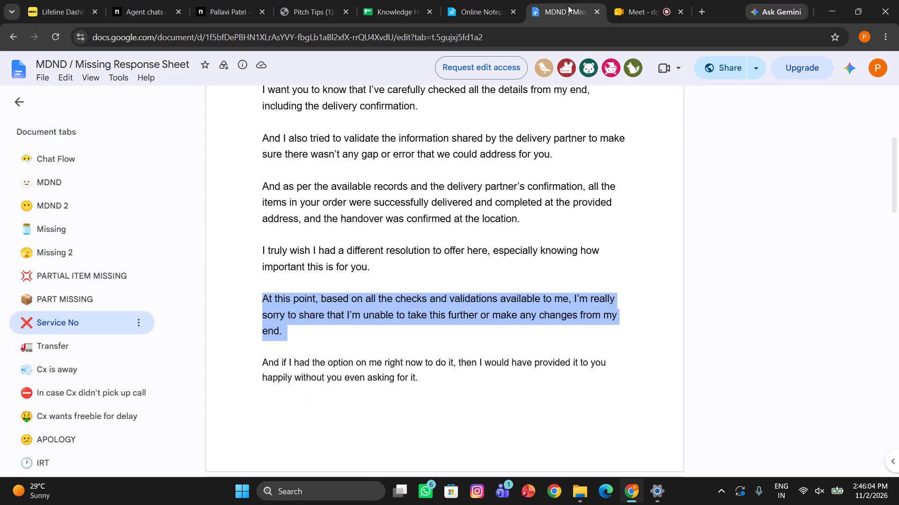
click(473, 12)
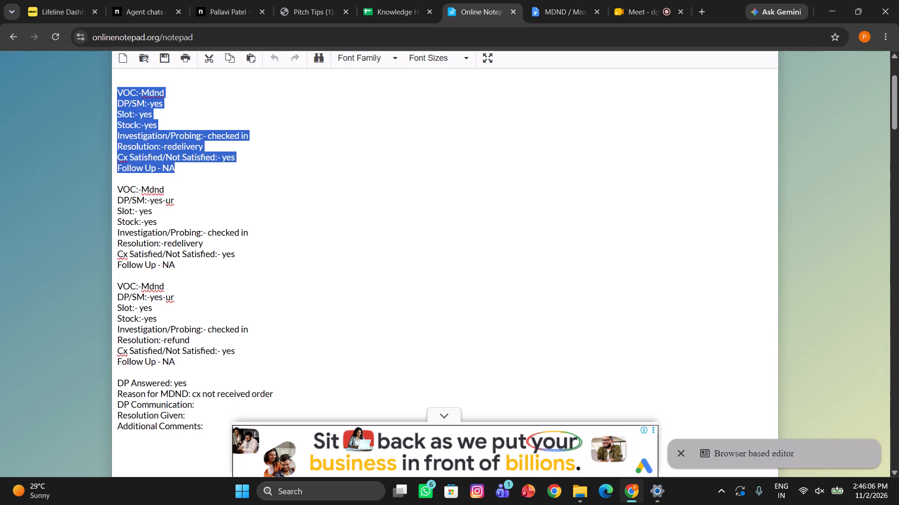
drag(188, 366, 135, 331)
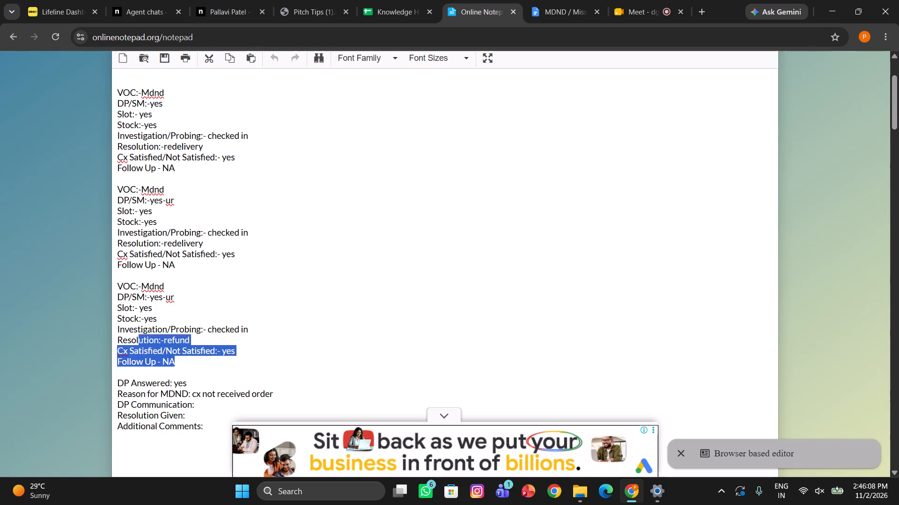
drag(135, 331, 79, 287)
key(ctrl+c)
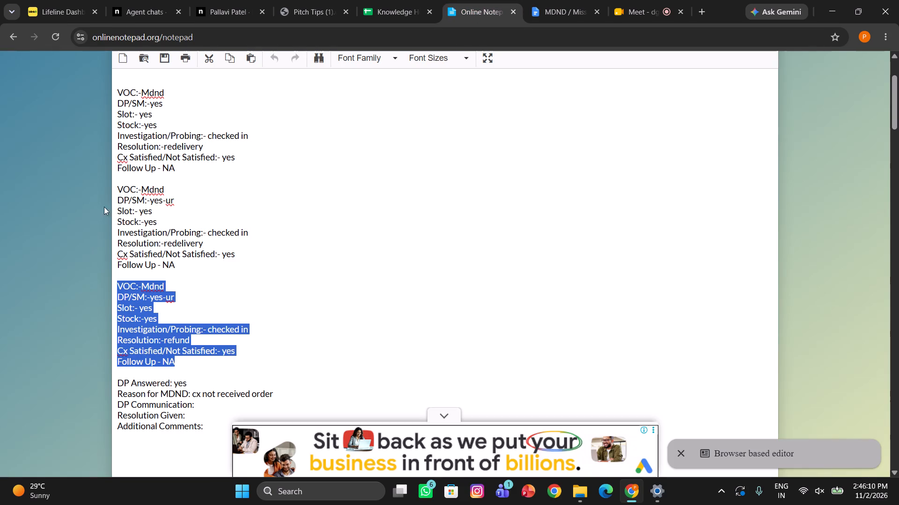
Add the copied template as a comment on the ₹337 order, changing the DP/SM entry to "yes".
click(125, 0)
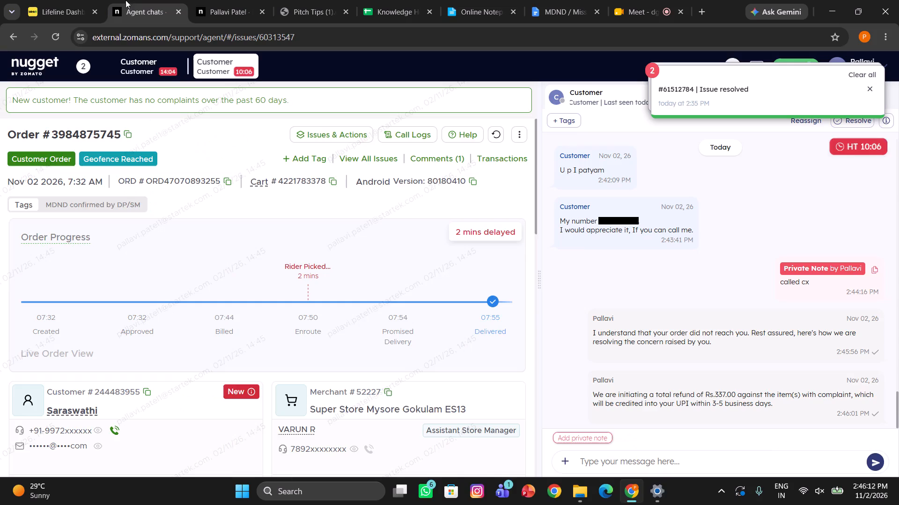
scroll(253, 335, down, 3)
click(192, 398)
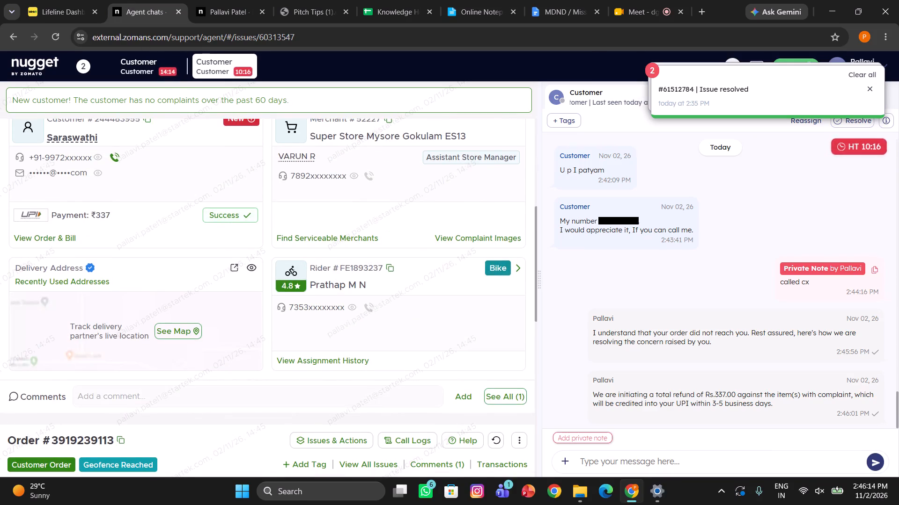
key(ctrl+v)
scroll(192, 398, right, 7)
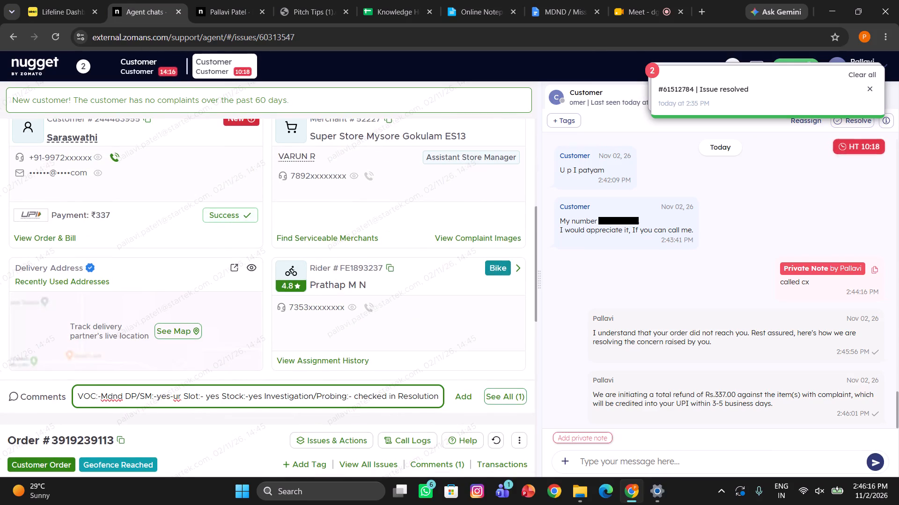
click(182, 397)
key(BackSpace)
key(BackSpace)
key(BackSpace)
key(BackSpace)
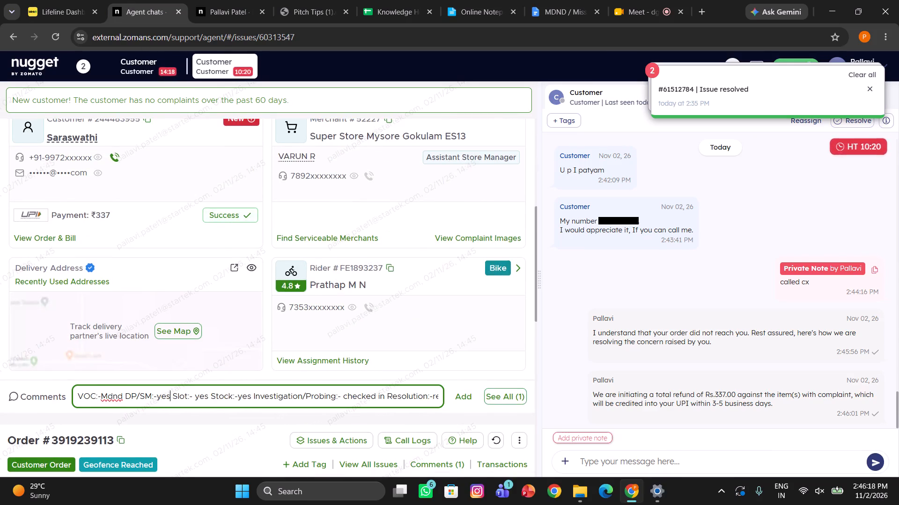
key(s)
key(Return)
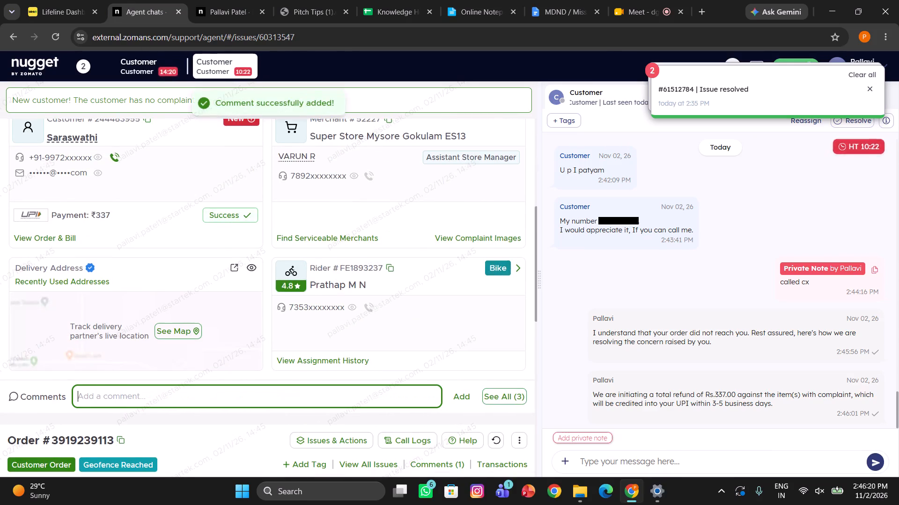
Copy the DP Answered / Reason for MDND note template from the online notepad.
click(551, 1)
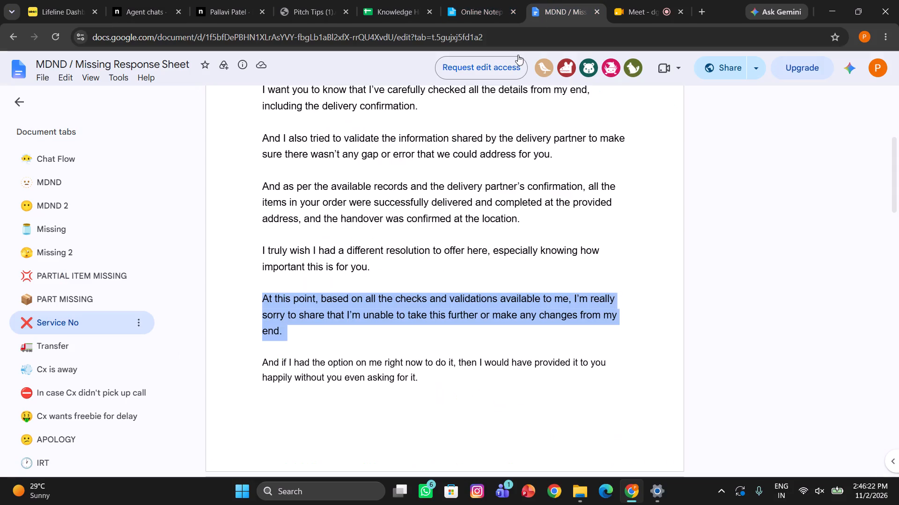
click(481, 0)
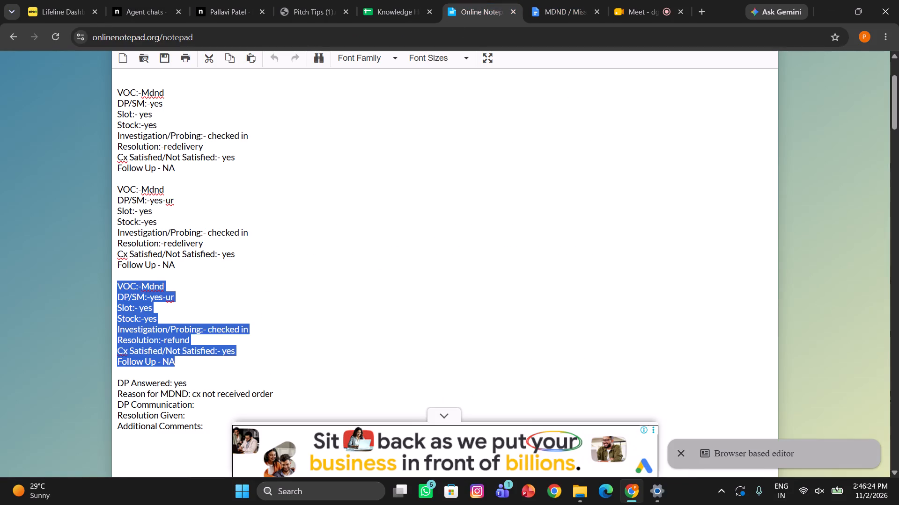
drag(208, 427, 115, 383)
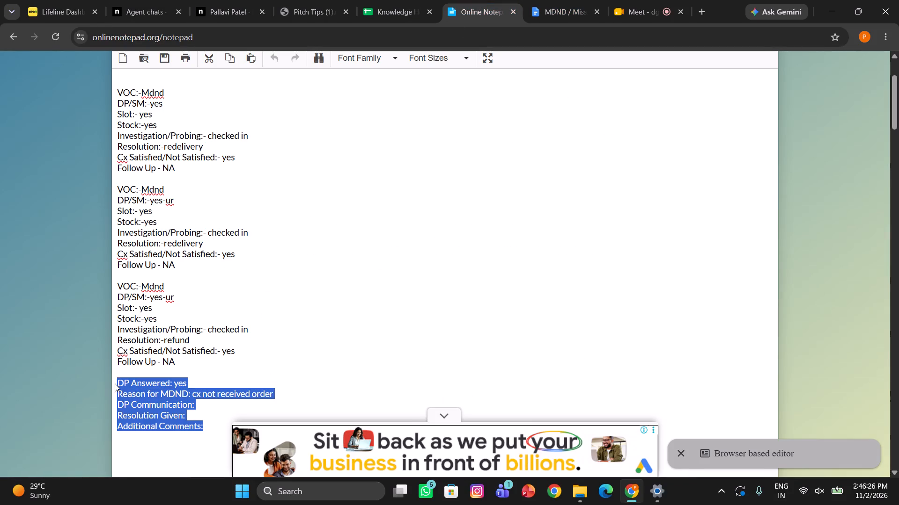
key(ctrl+c)
Draft a private note in the ₹337 chat from the template, with DP Communication "dp submitted order to store" and Resolution Given "refund".
click(139, 0)
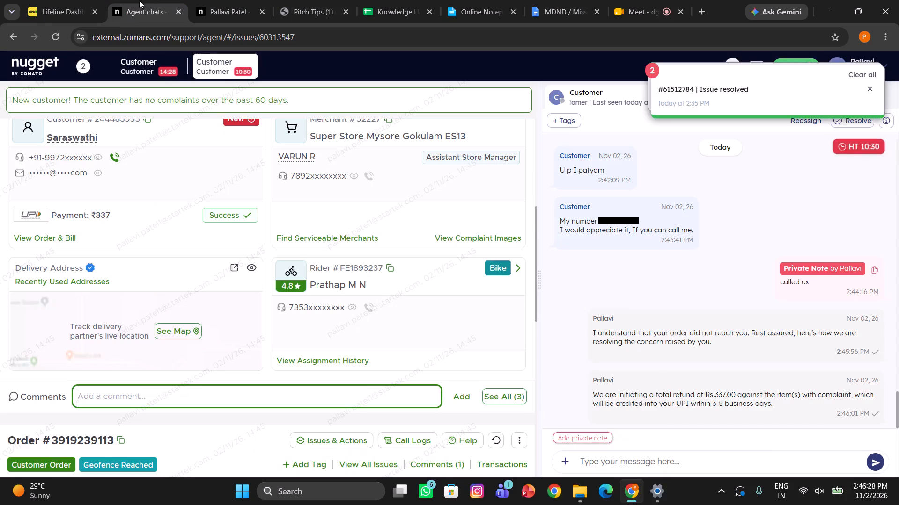
click(576, 441)
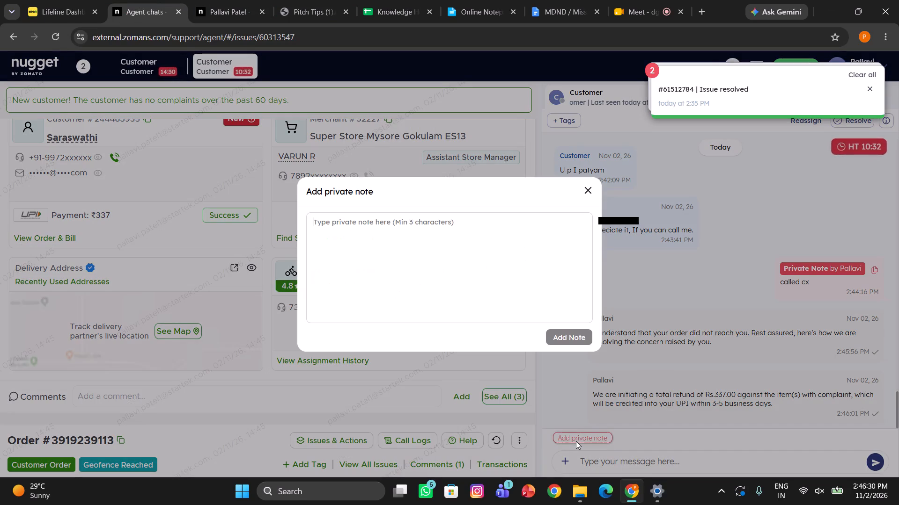
key(ctrl+v)
click(391, 239)
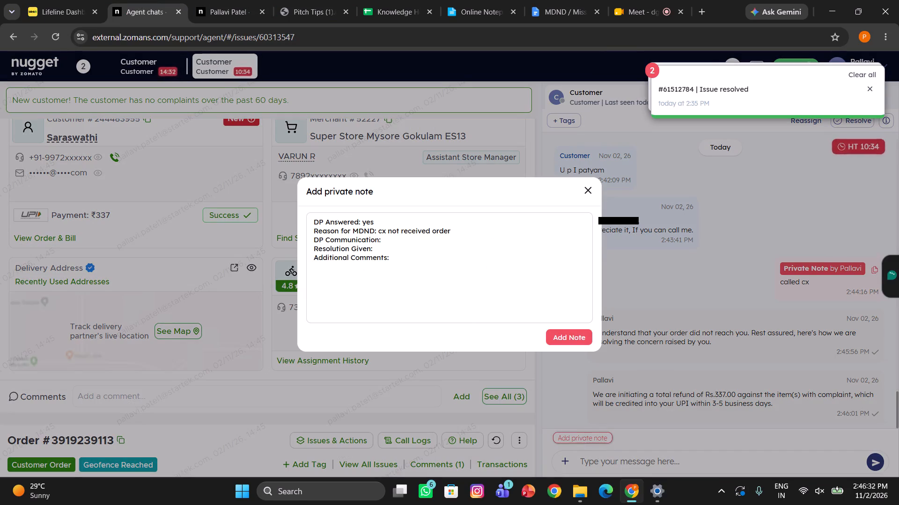
key(space)
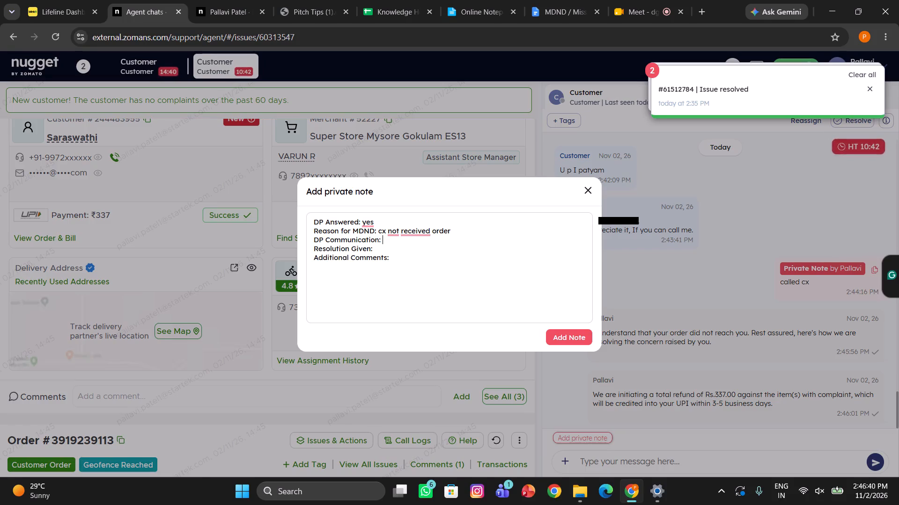
key(d)
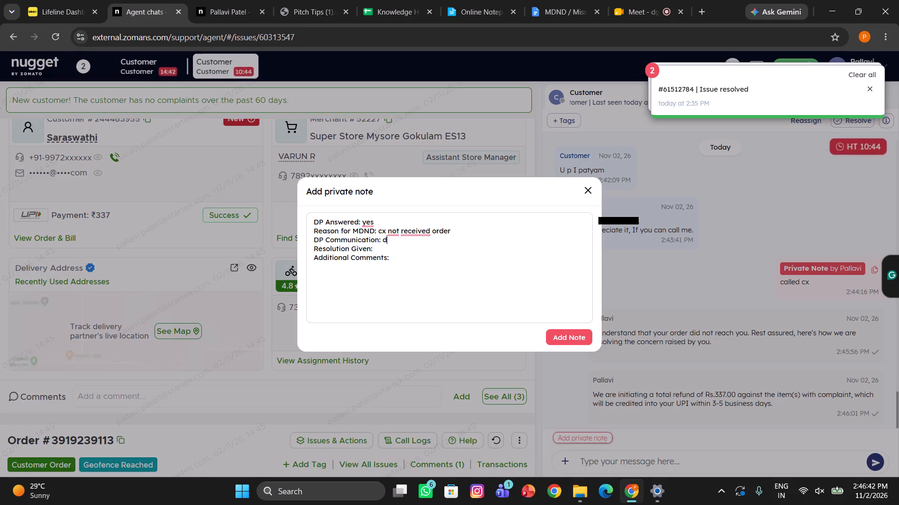
text(p submitted order to store)
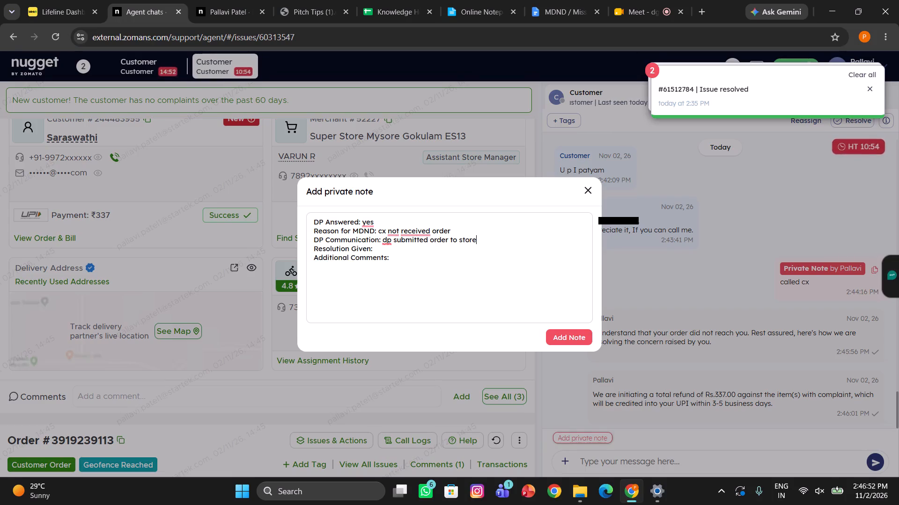
click(373, 252)
click(377, 248)
key(space)
text(refund)
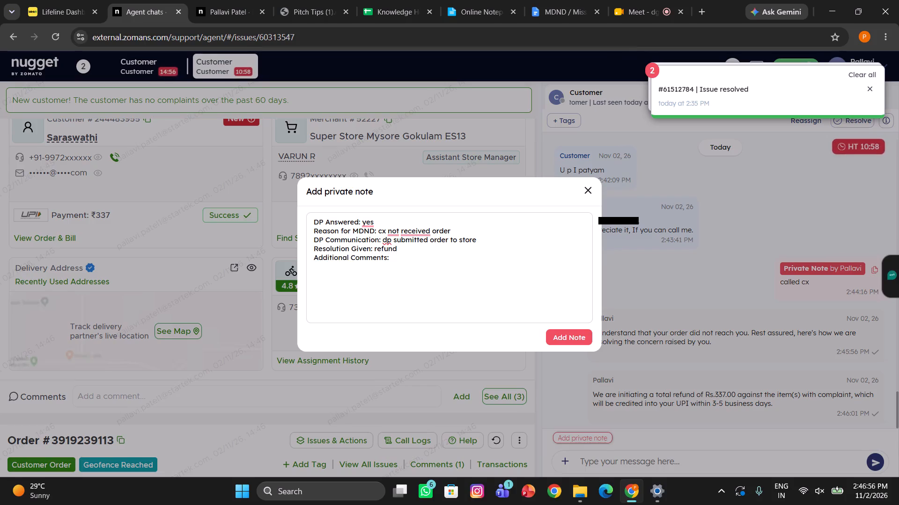
click(590, 186)
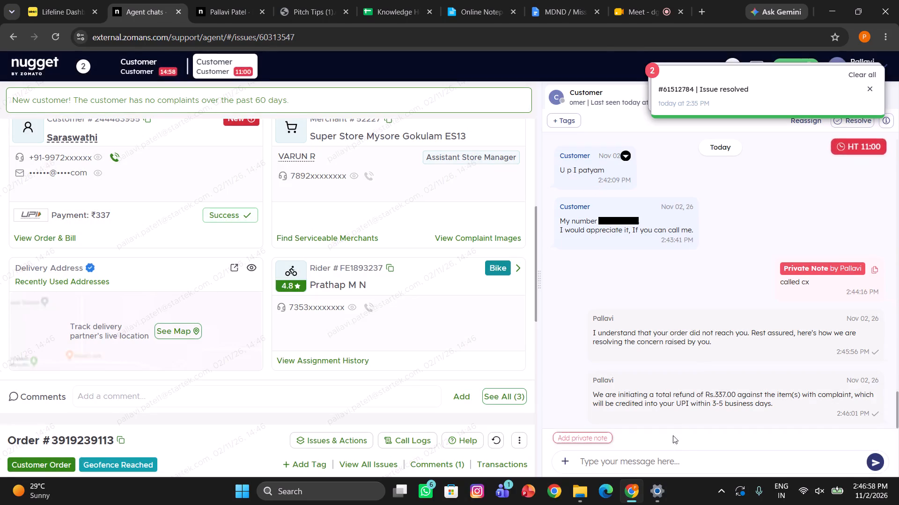
Send the customer the "Rate us/Rating" canned response asking for a conversation rating.
click(633, 459)
text(/ra)
click(636, 291)
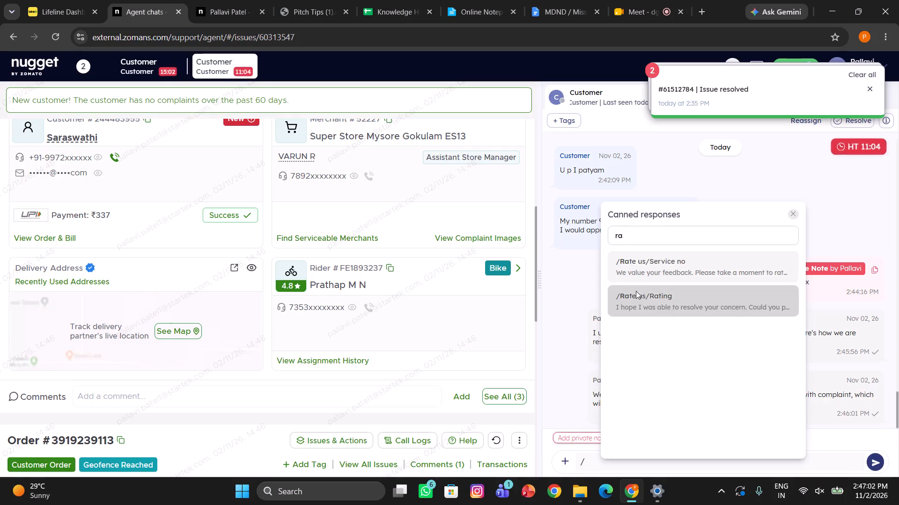
key(Return)
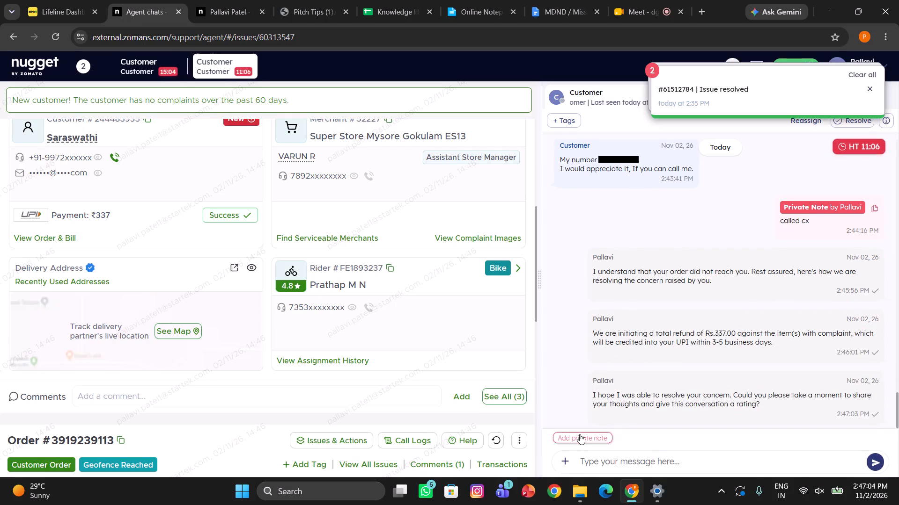
Reopen the drafted private note and add it to the ₹337 chat.
click(580, 434)
click(572, 345)
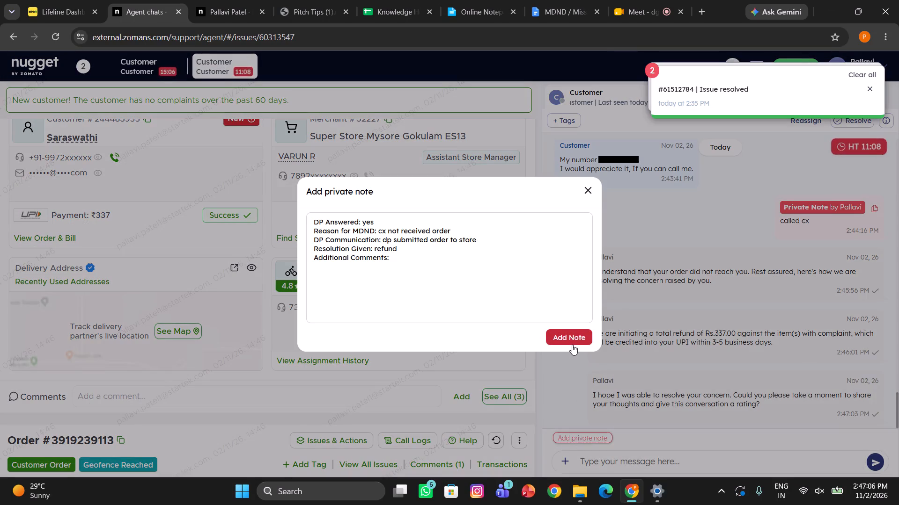
Send the "Closing" canned response thanking the customer for choosing Blinkit.
click(620, 461)
text(/clo)
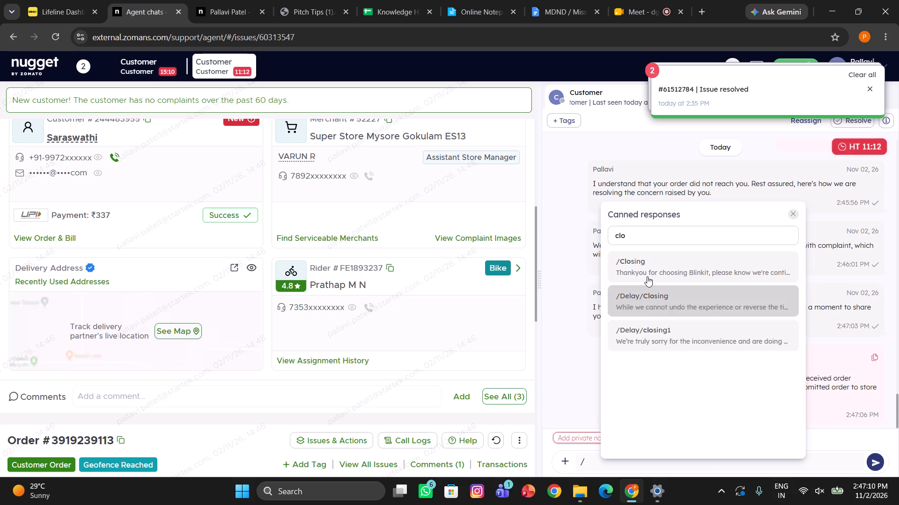
click(636, 258)
key(Return)
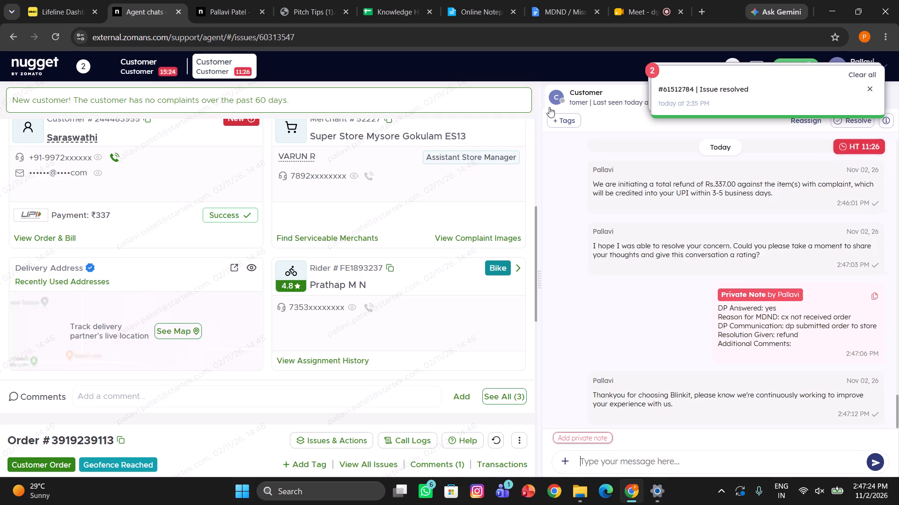
double_click(637, 259)
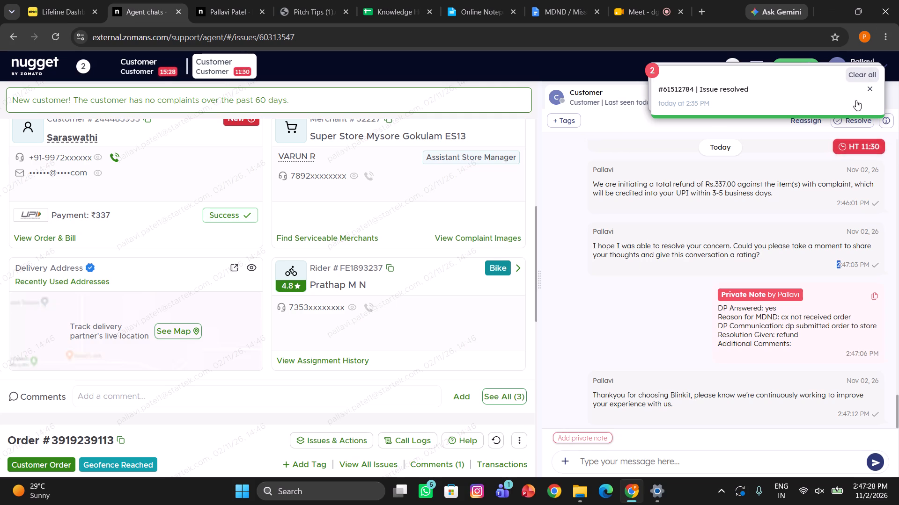
Resolve the ₹337 chat with the disposition tag "MDND – Resolved".
click(856, 122)
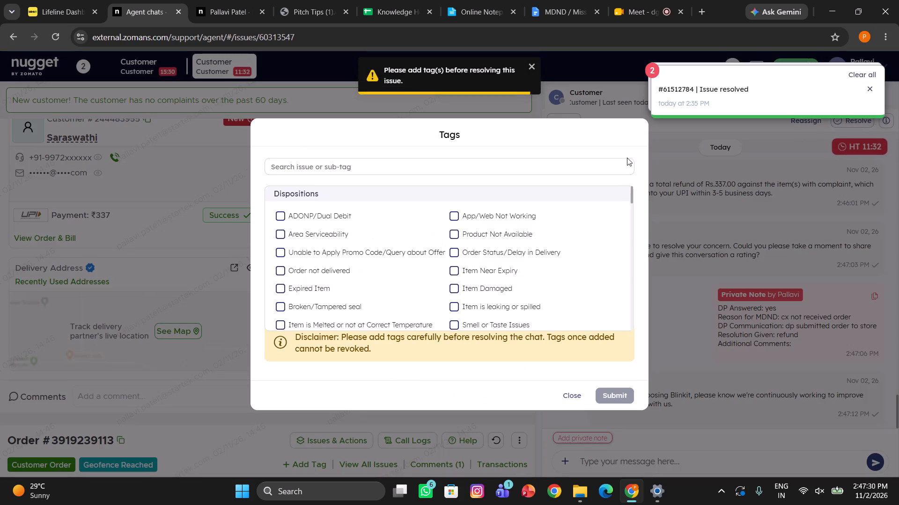
text(md)
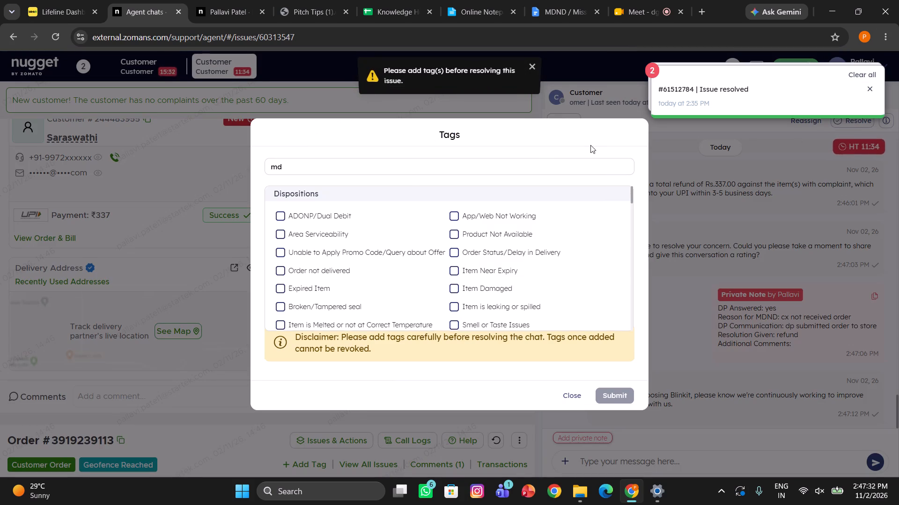
click(295, 230)
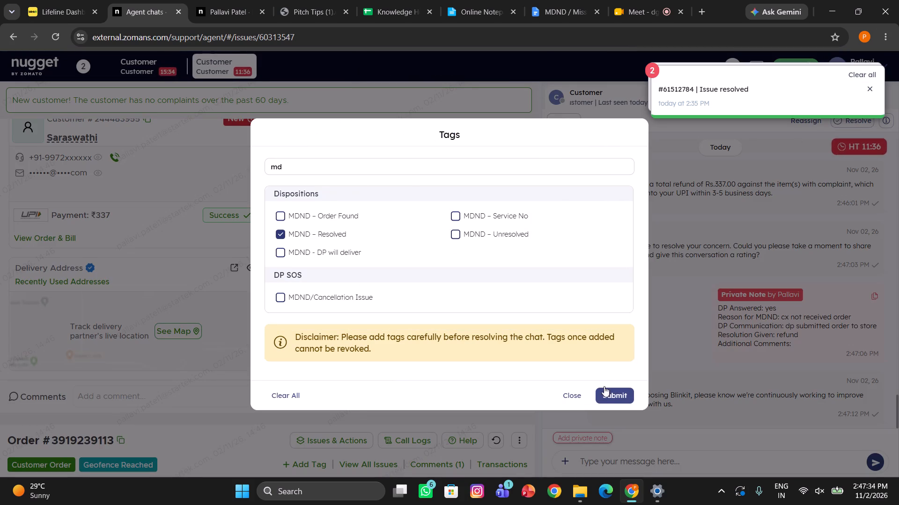
click(605, 388)
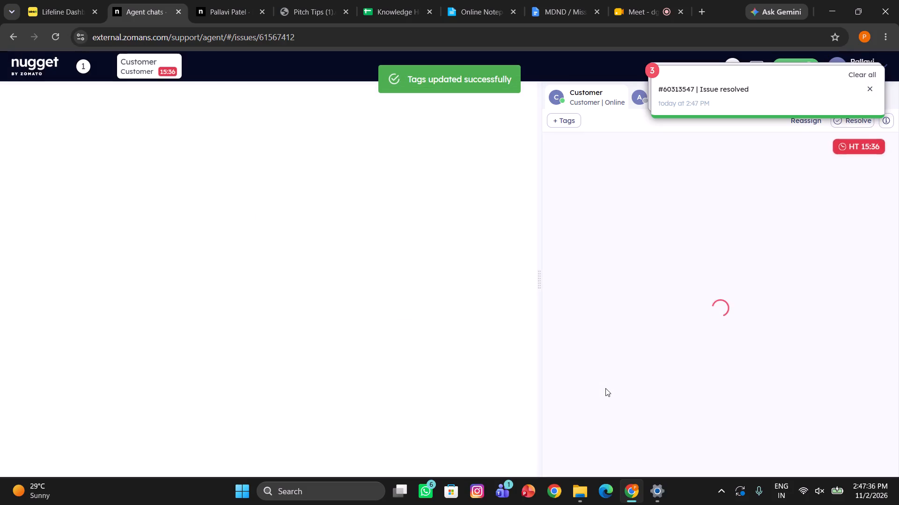
Initiate a call to the customer of the ₹273 order and confirm it.
scroll(605, 388, down, 4)
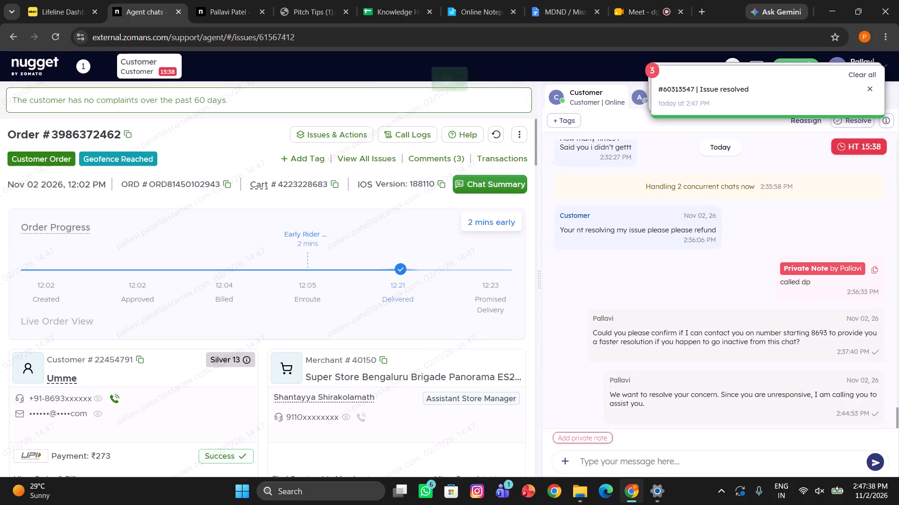
click(119, 401)
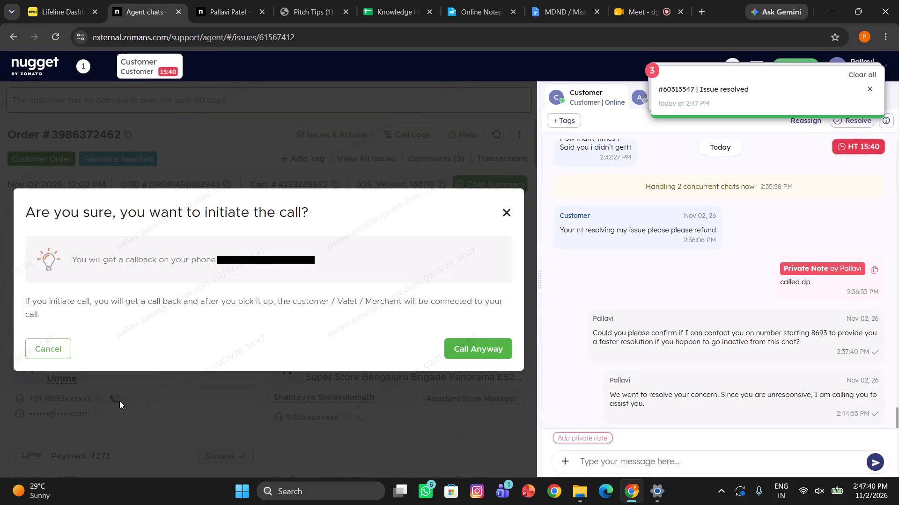
click(471, 346)
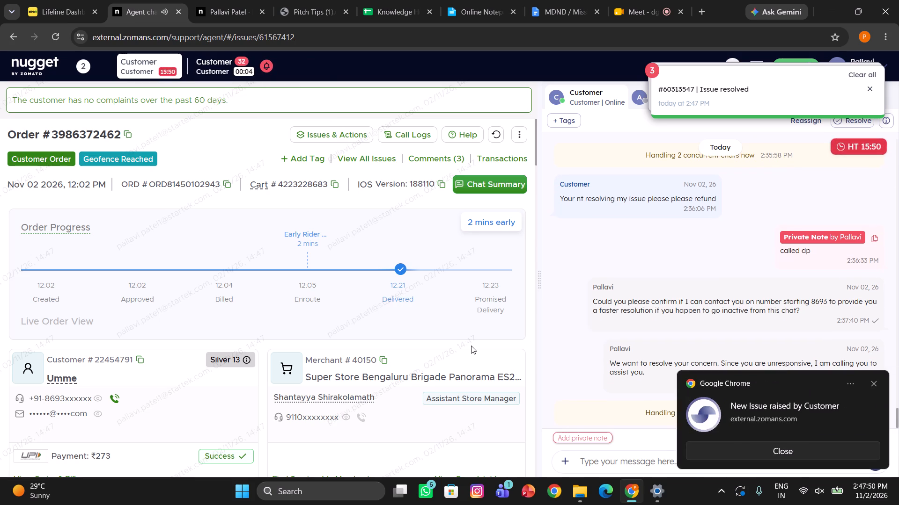
Open the newly raised chat about a complete missing order and send the suggested greeting message.
click(231, 82)
click(222, 74)
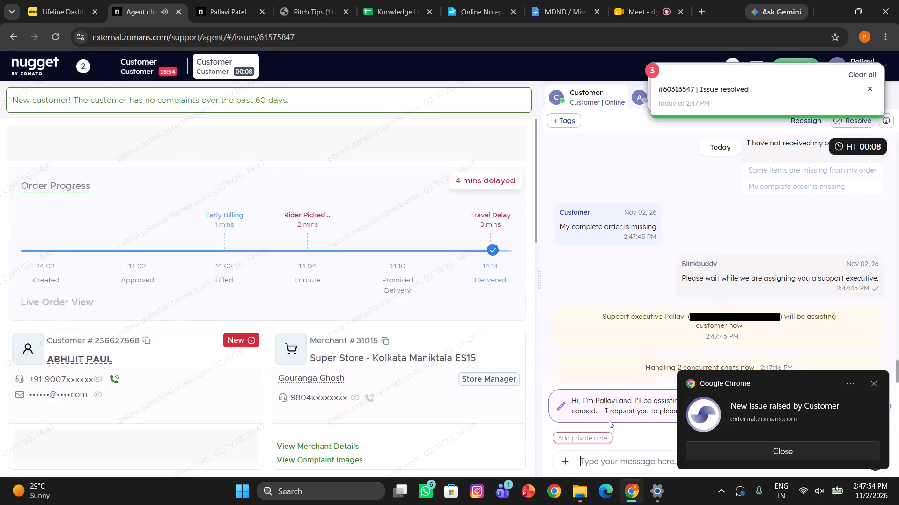
click(609, 420)
click(609, 420)
key(Return)
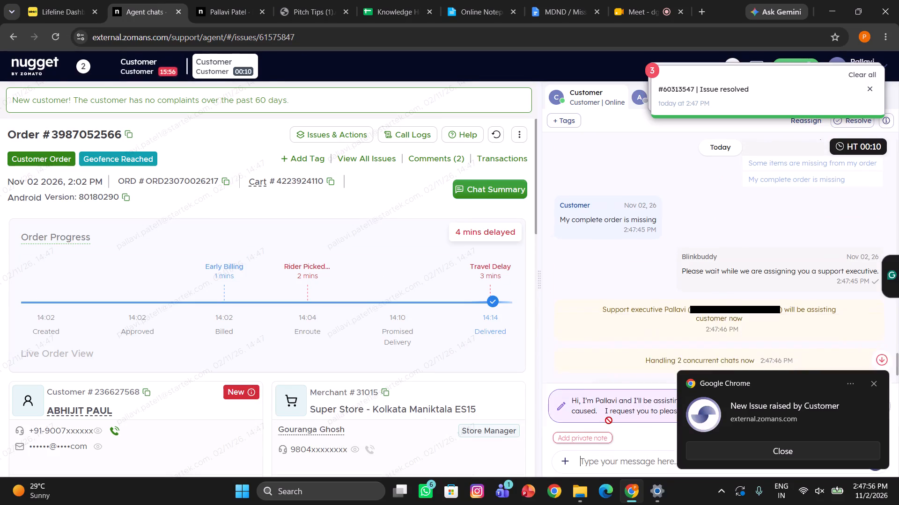
Return to the ₹273 order's chat.
click(151, 63)
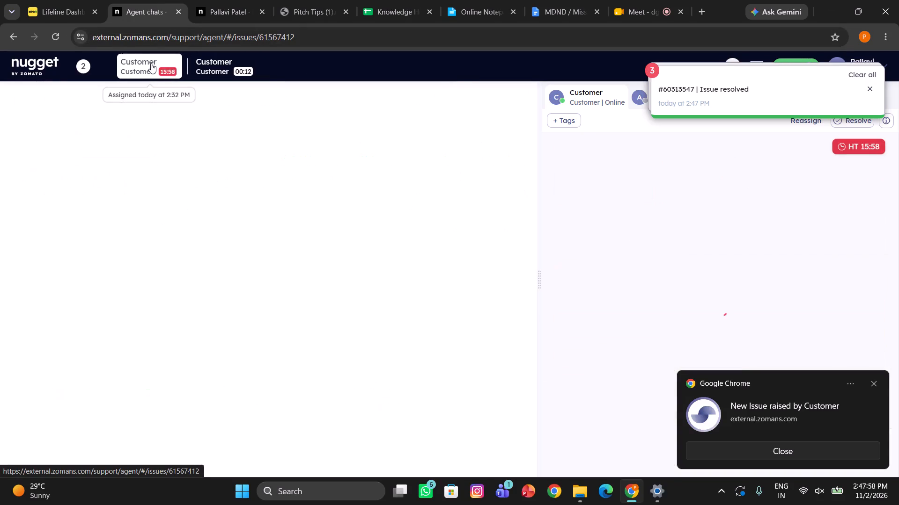
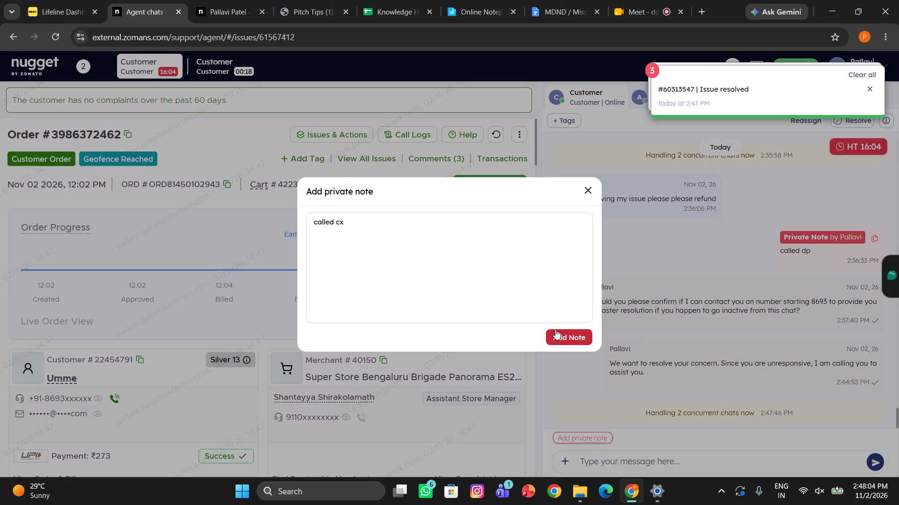
Add the private note "called cx" to the ₹273 order's chat.
click(558, 331)
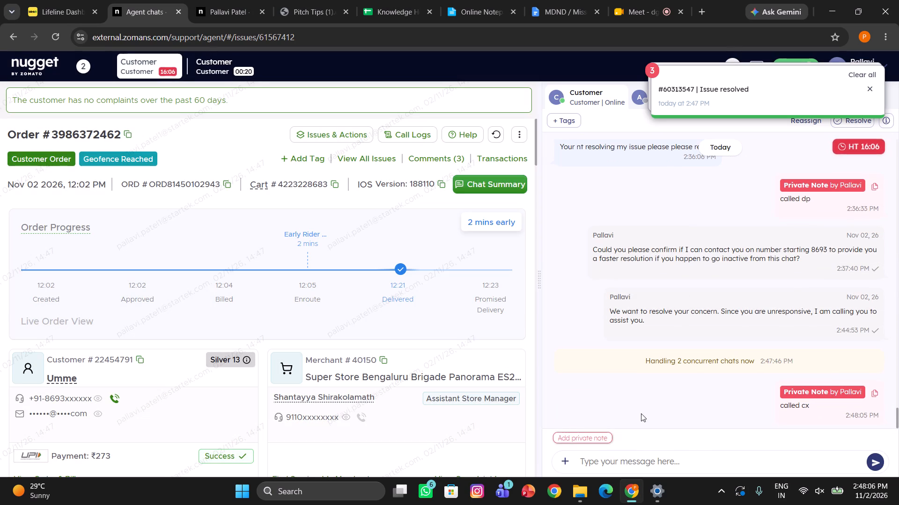
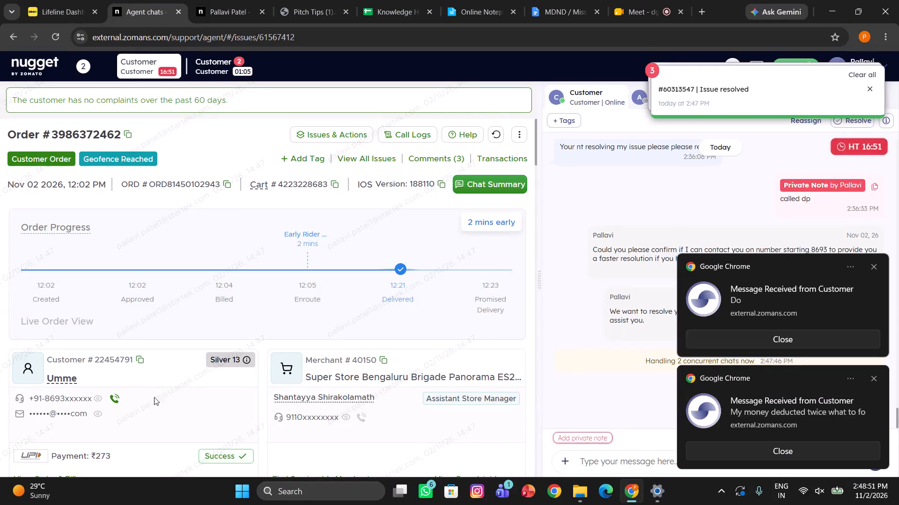
Call the customer of the ₹273 order again and proceed with the call request.
click(113, 397)
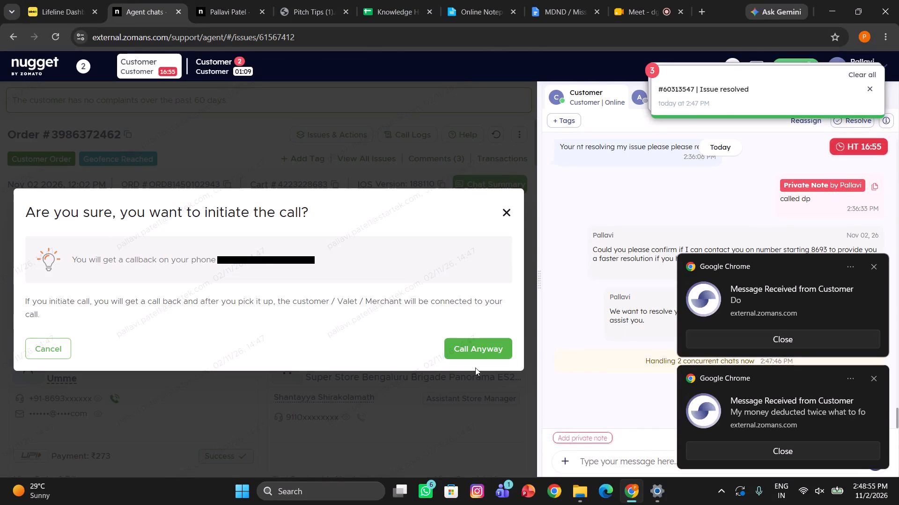
click(485, 348)
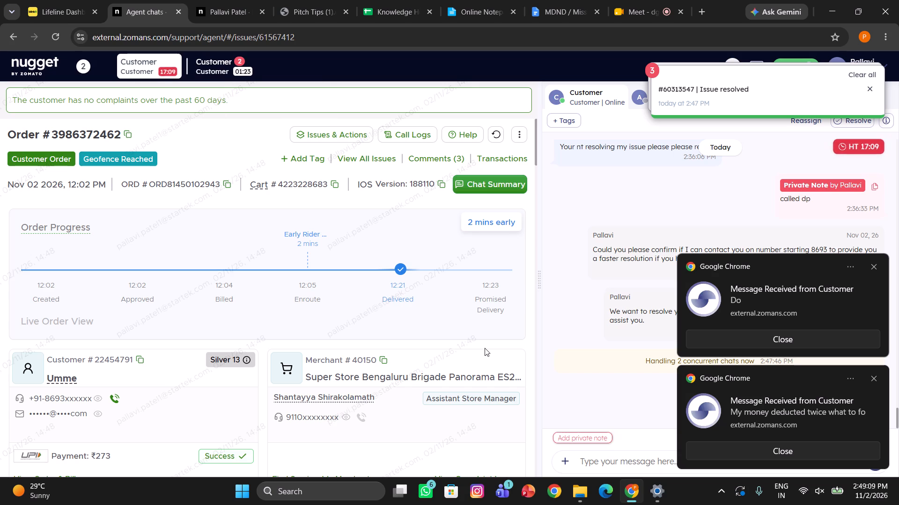
Dismiss the two customer message notifications covering the chat.
click(744, 357)
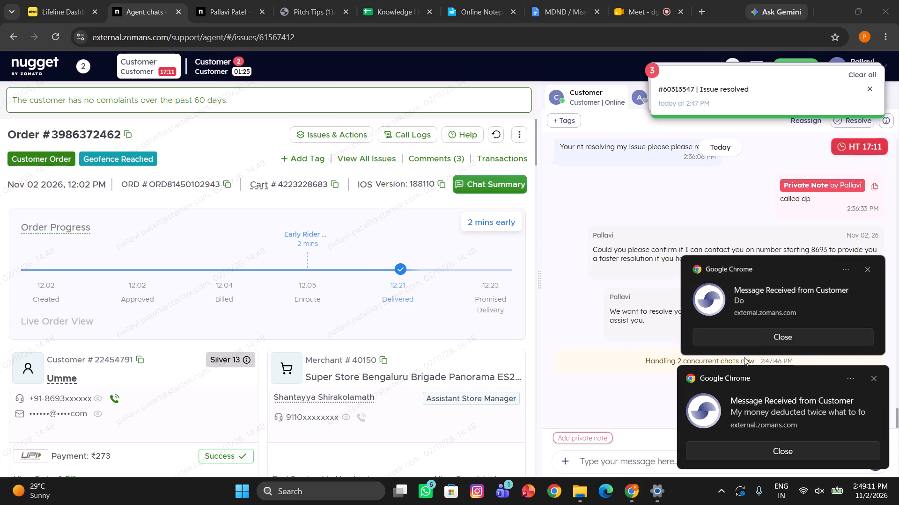
click(762, 462)
Review the customer's last message and the recent replies and private notes in the ₹273 order's chat.
scroll(705, 219, up, 1)
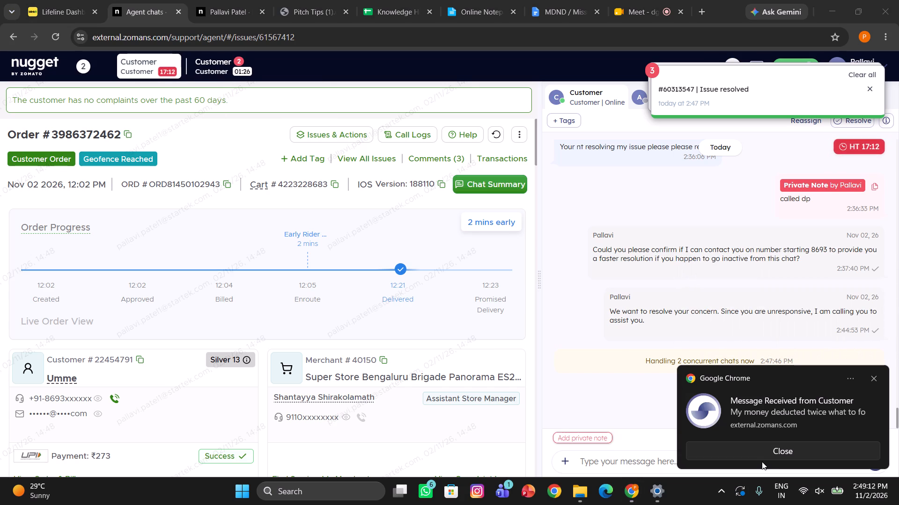
scroll(762, 462, up, 1)
scroll(705, 219, down, 2)
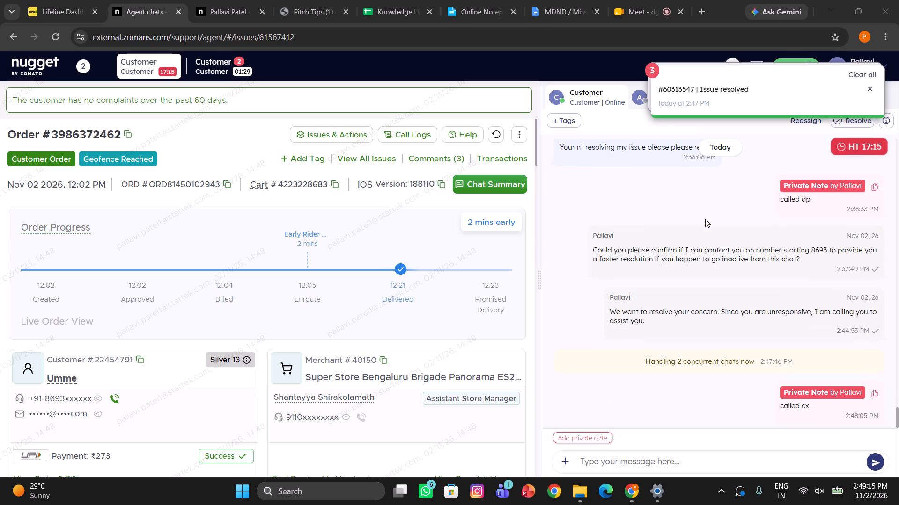
scroll(705, 219, down, 1)
triple_click(590, 148)
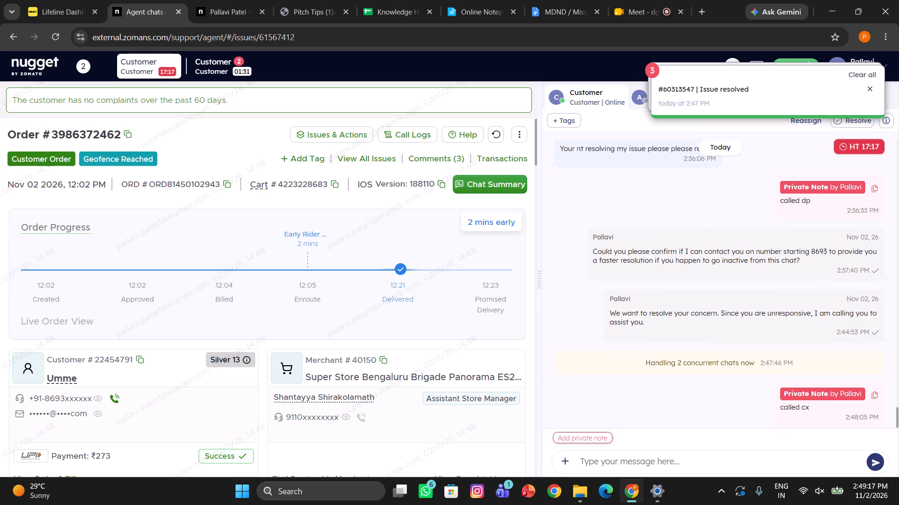
click(590, 148)
click(581, 151)
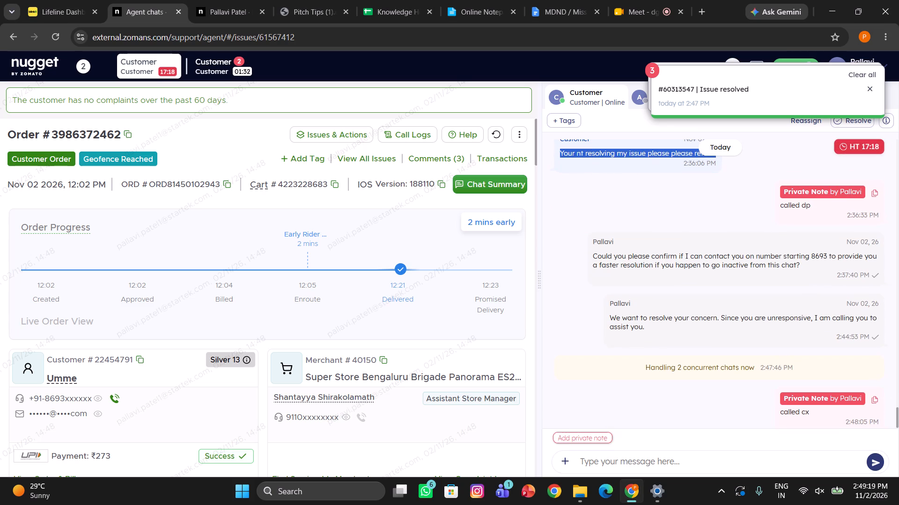
Open the customer's profile from the ₹273 order's customer details.
click(57, 380)
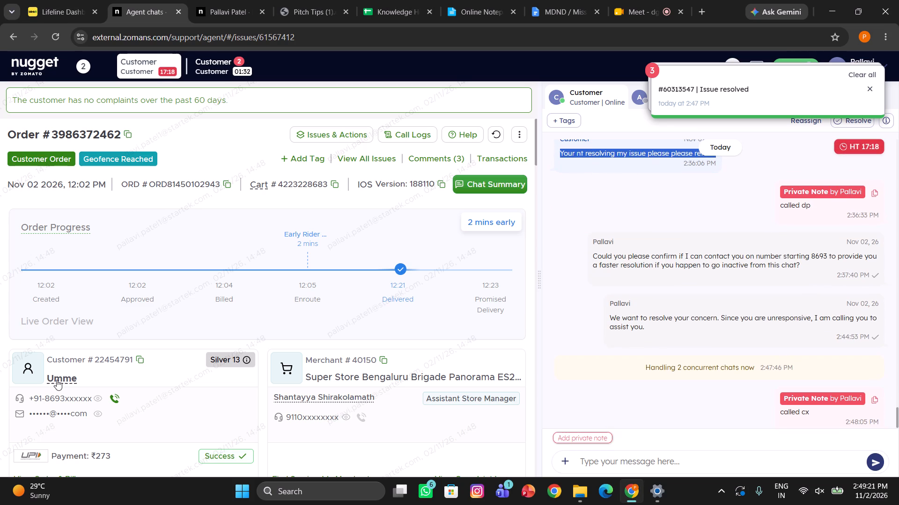
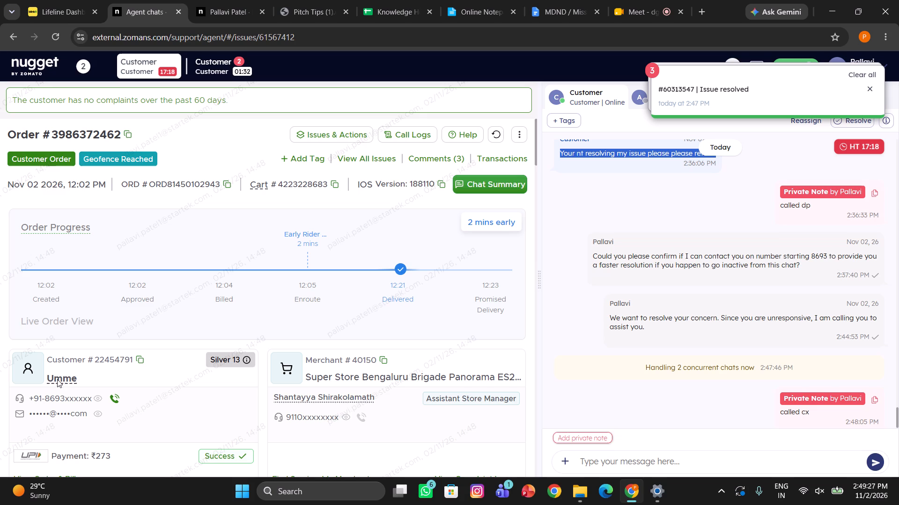
Try again to open the customer's profile from the ₹273 order's customer details.
click(55, 377)
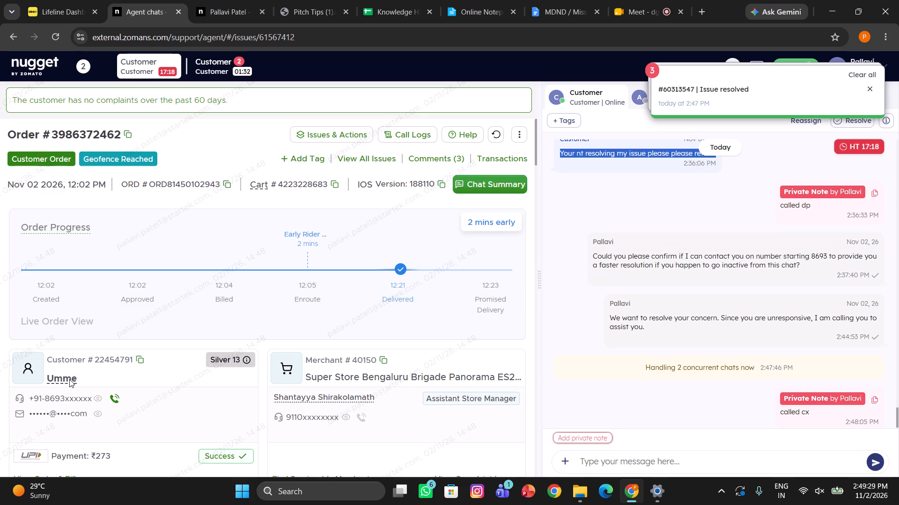